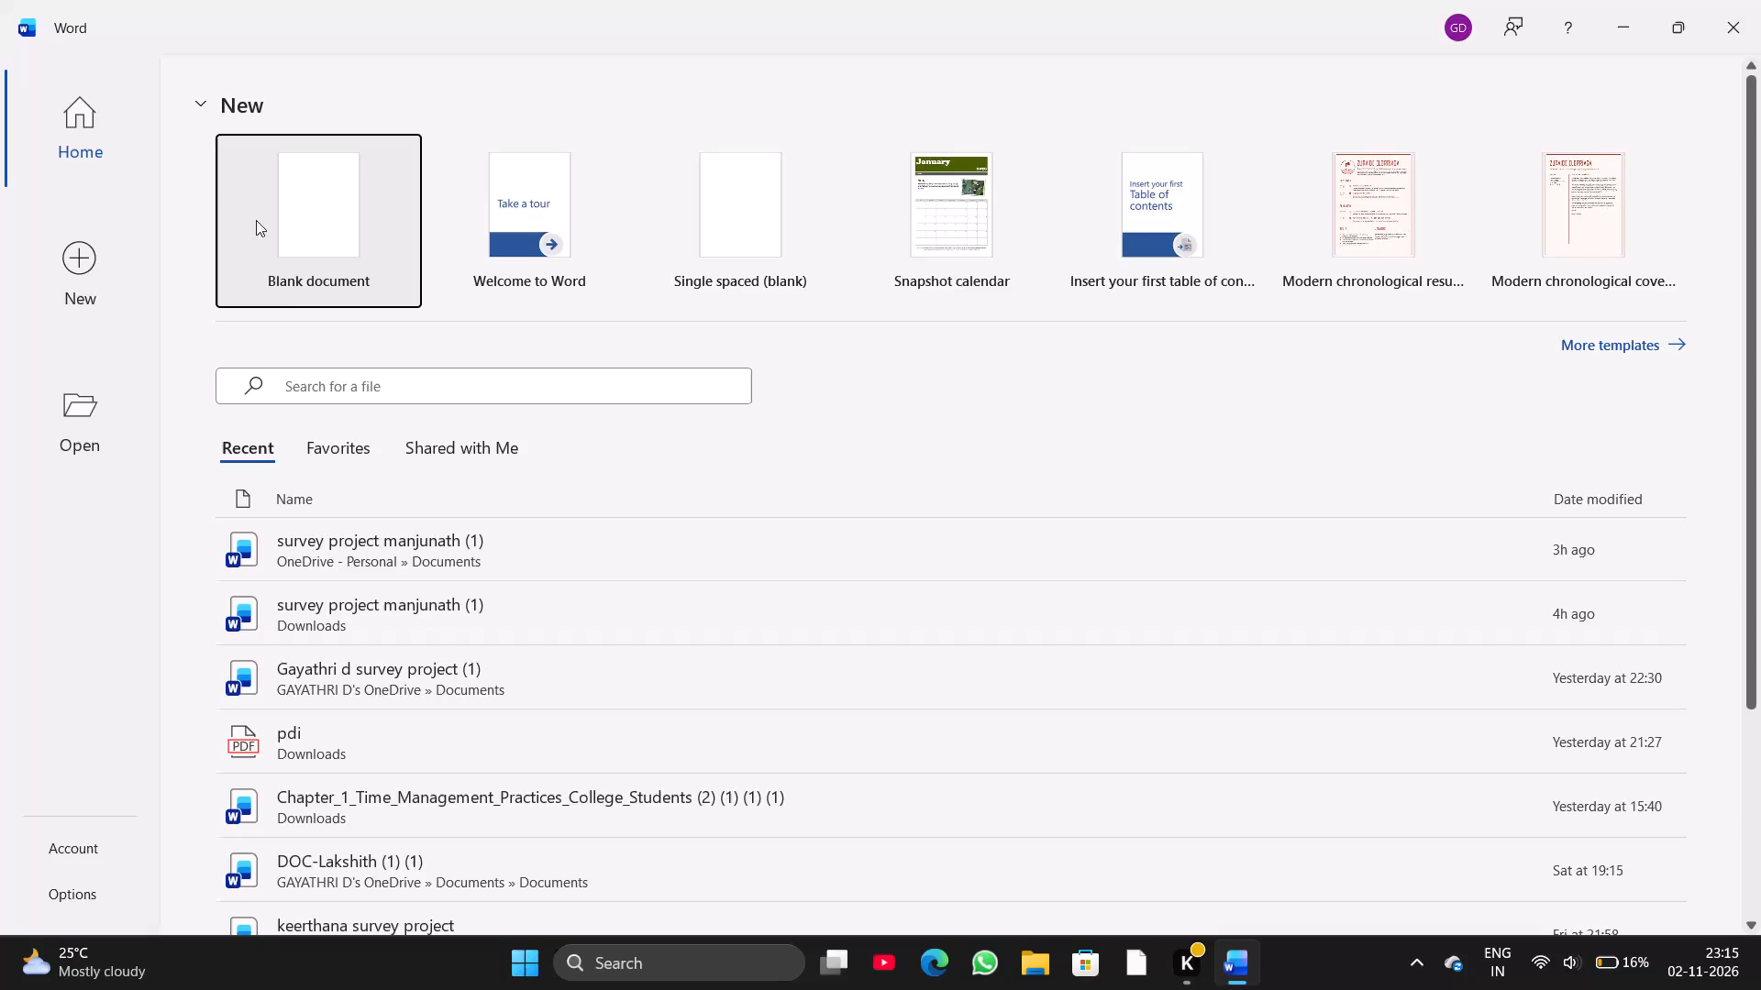
Open the most recent survey project document saved in the personal OneDrive Documents folder.
left_click(334, 565)
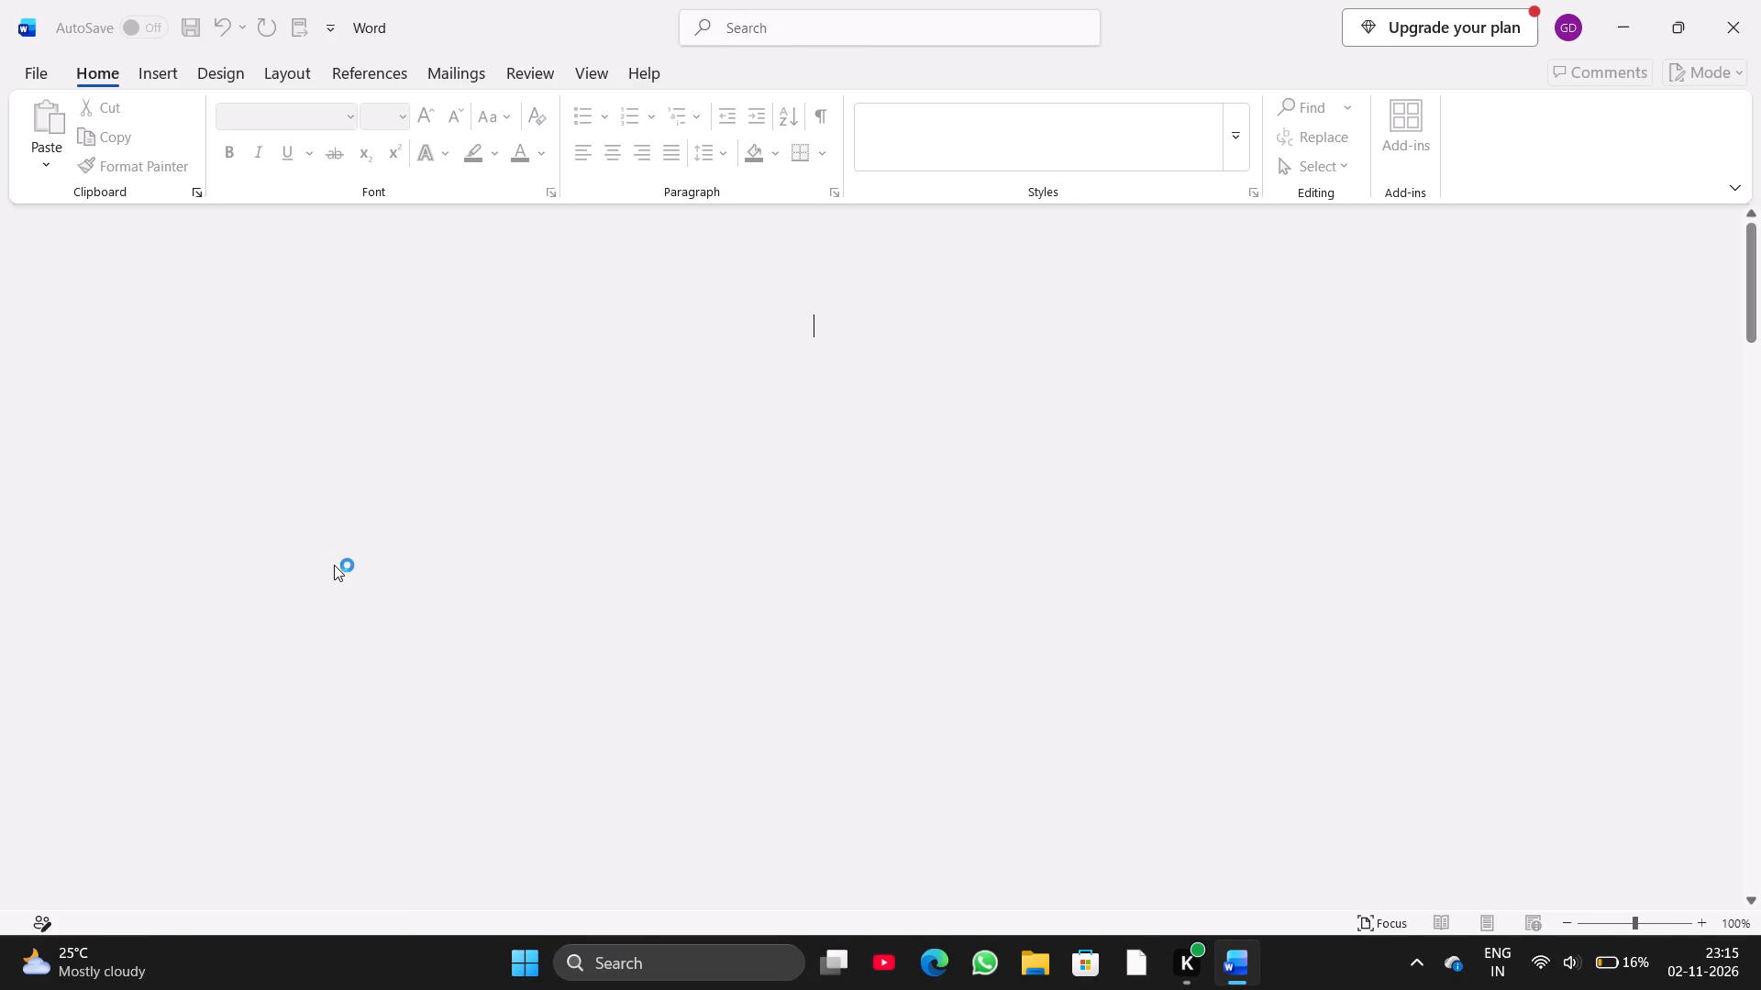
Look through the survey report, checking the questionnaire, the references section and the objective-wise suggestions near its end.
scroll(903, 610, "down", 20)
scroll(903, 610, "down", 20)
scroll(903, 610, "down", 20)
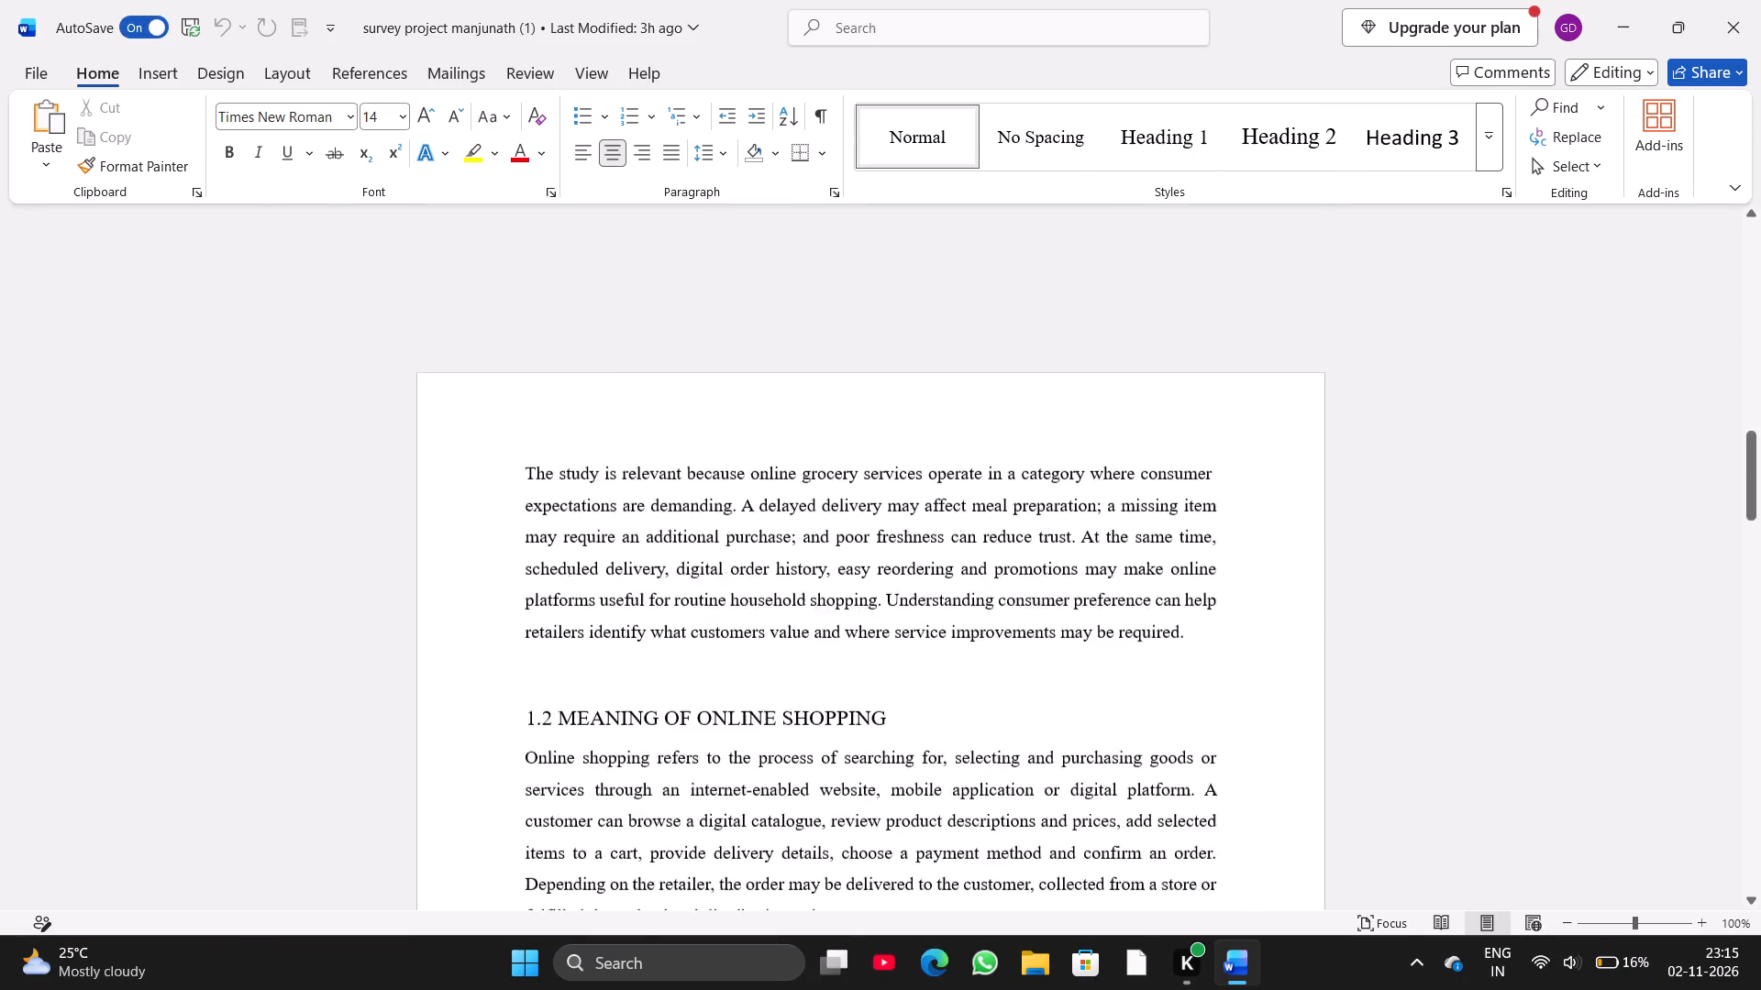
scroll(903, 610, "down", 20)
scroll(903, 610, "down", 20)
scroll(903, 610, "down", 20)
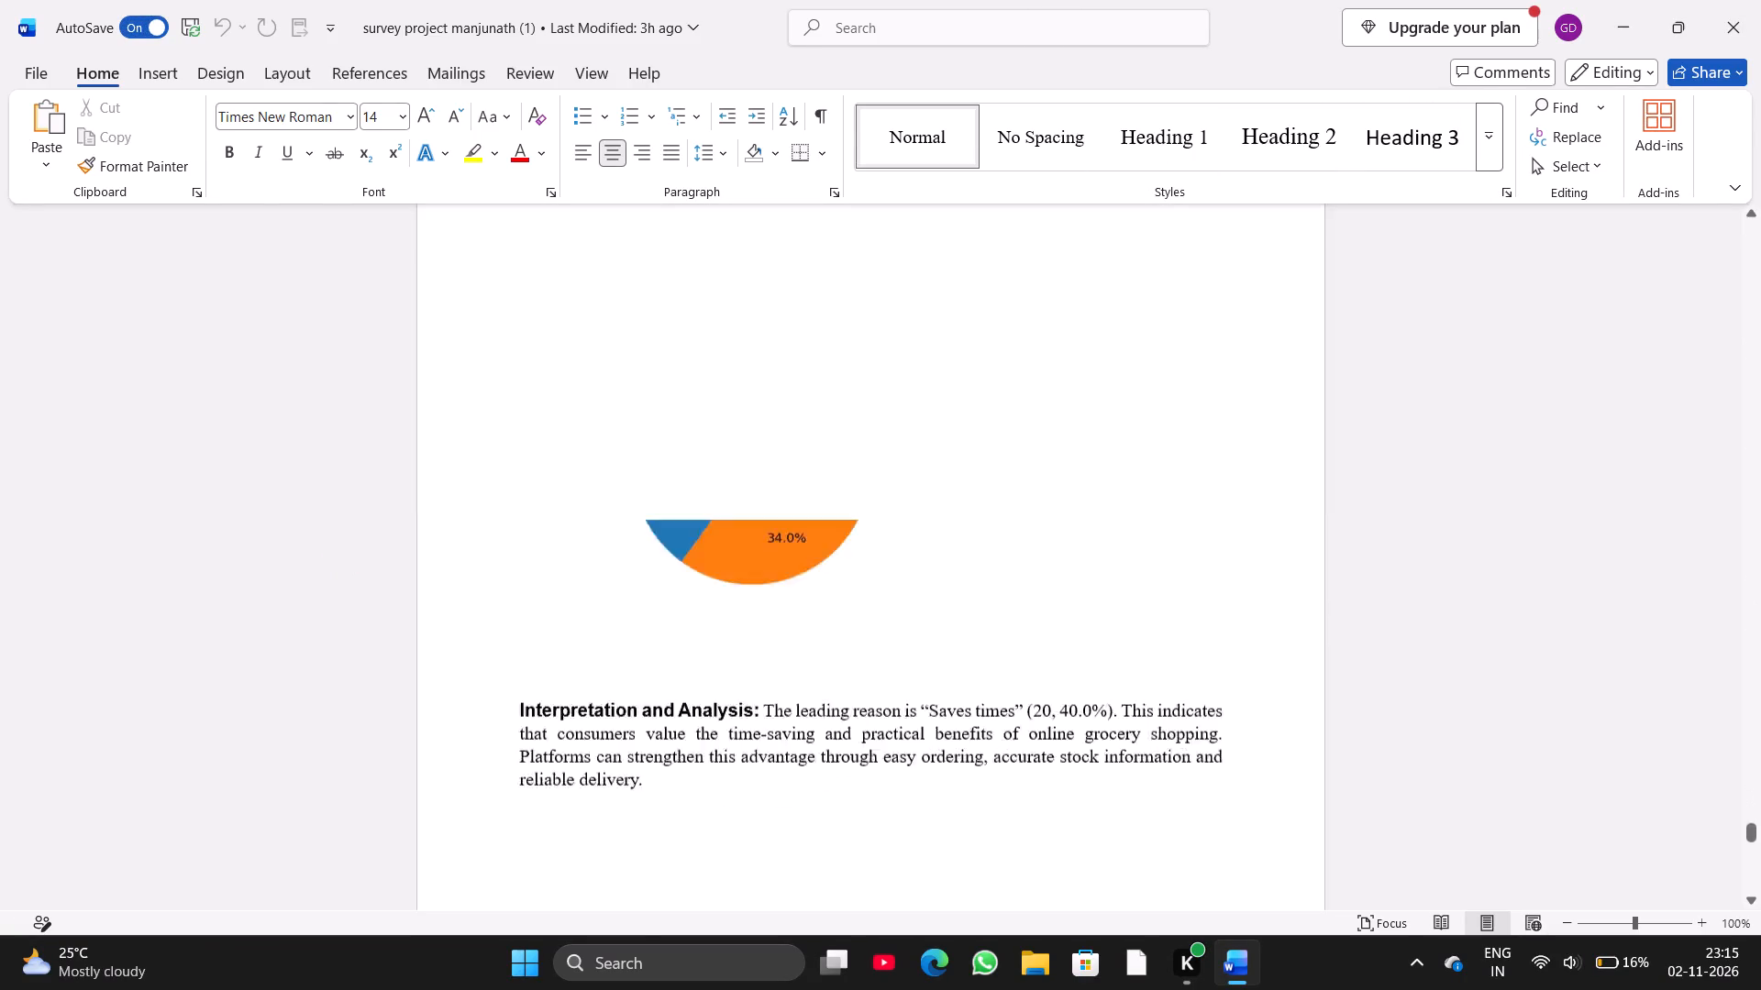
scroll(903, 610, "down", 20)
scroll(903, 610, "down", 20)
scroll(903, 610, "down", 20)
scroll(903, 610, "down", 7)
scroll(903, 610, "up", 3)
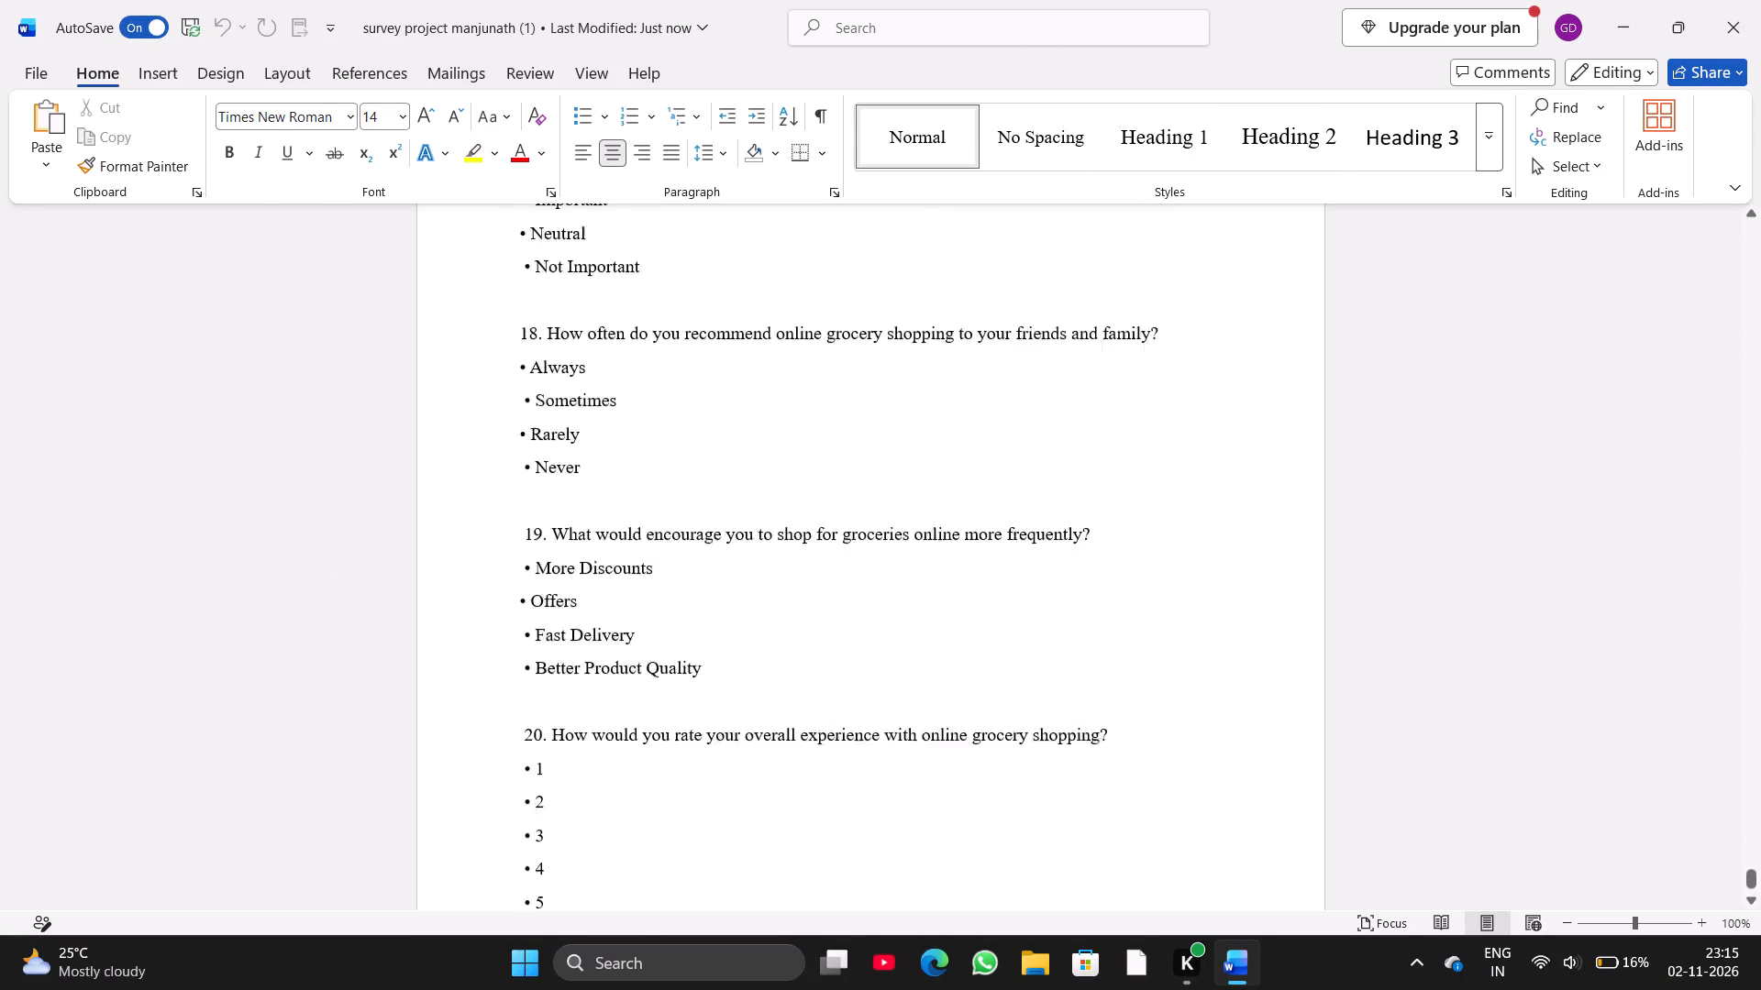
scroll(903, 610, "up", 12)
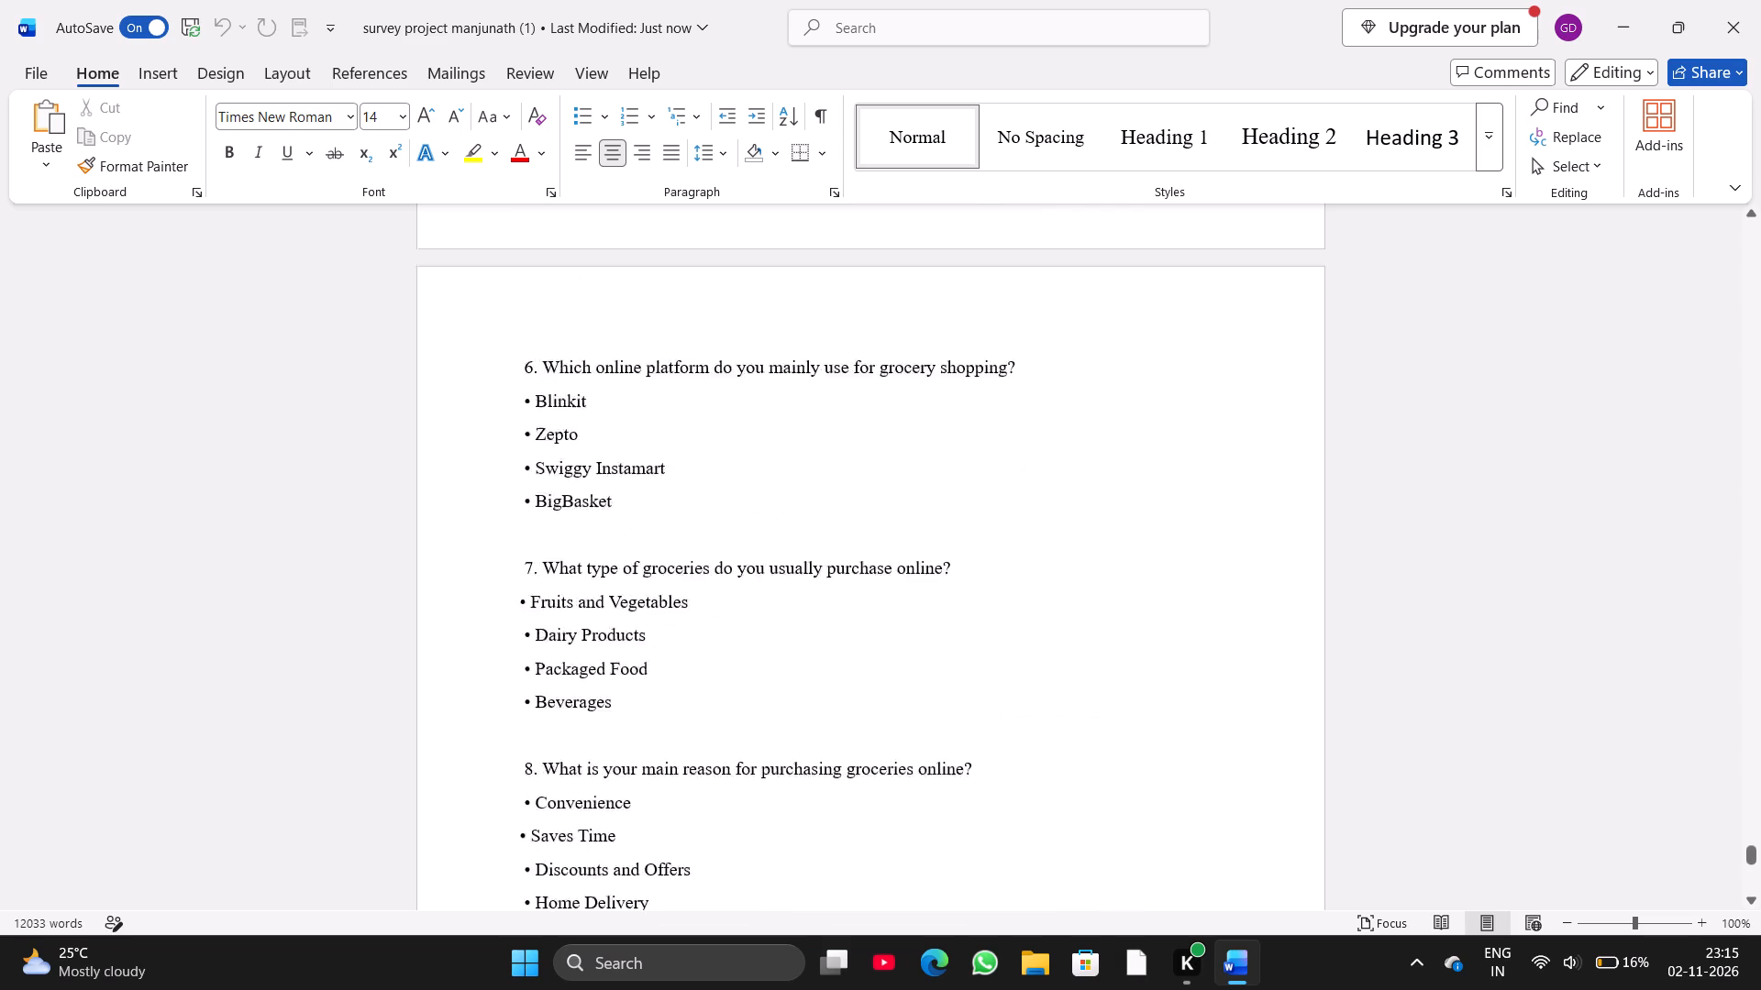
scroll(903, 610, "up", 5)
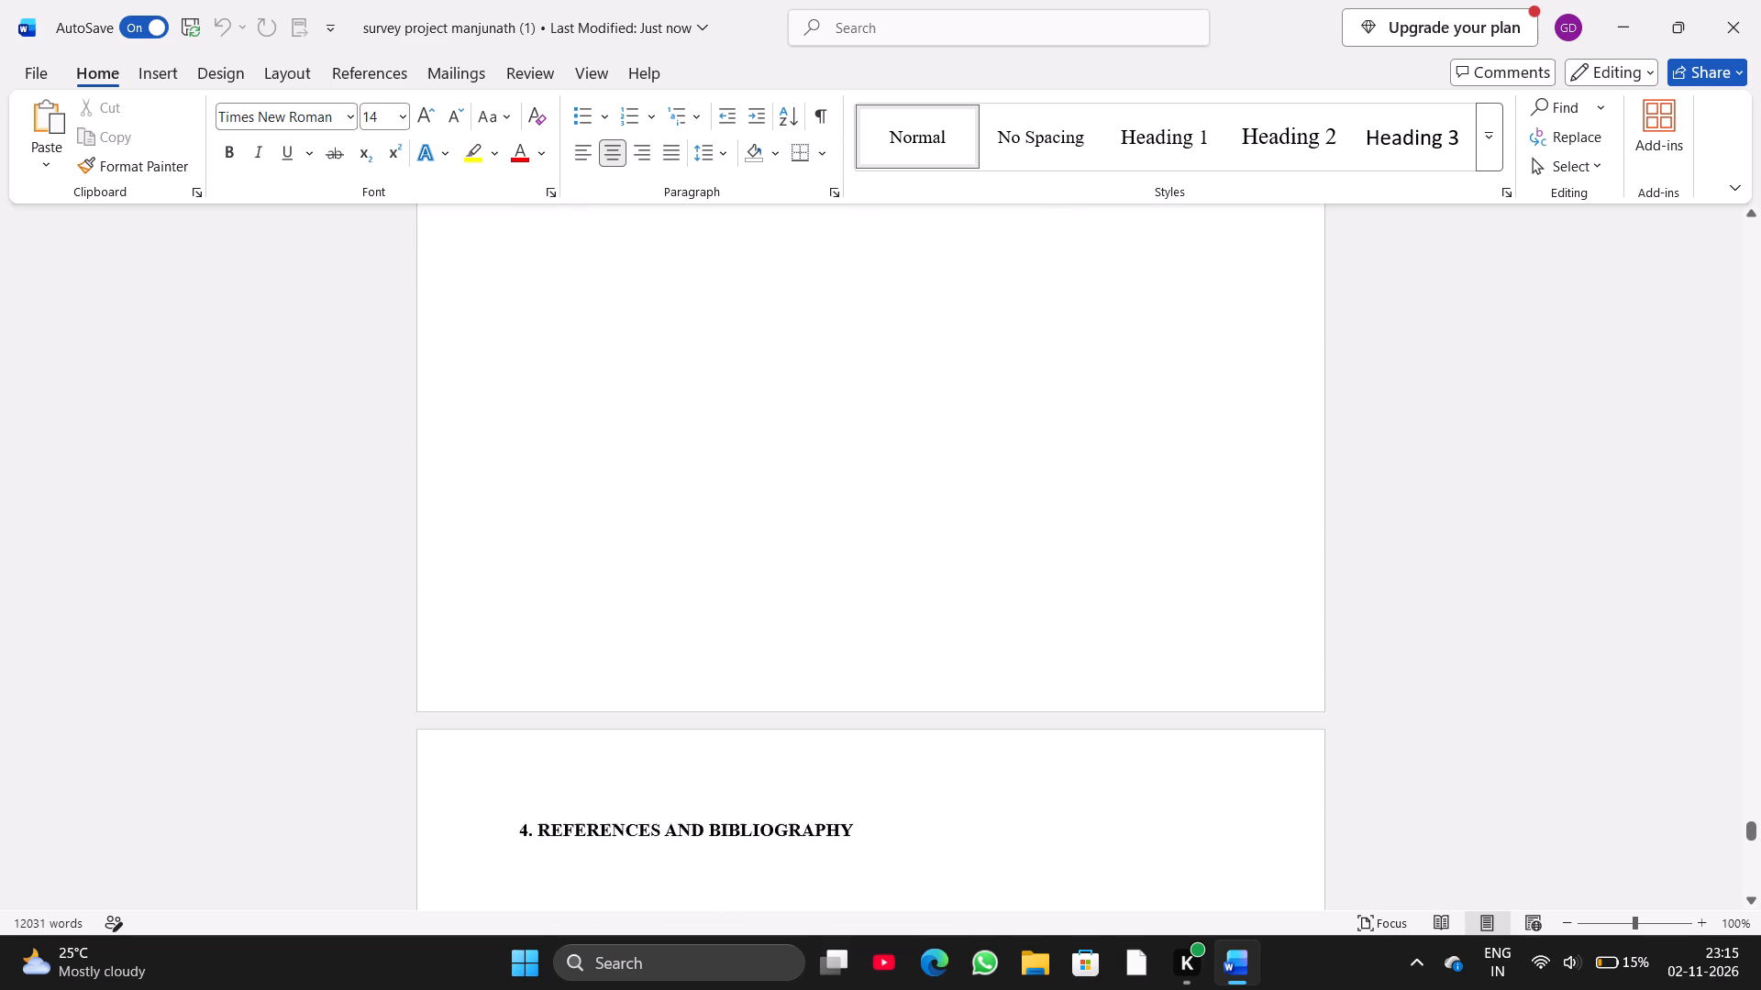
scroll(903, 610, "up", 2)
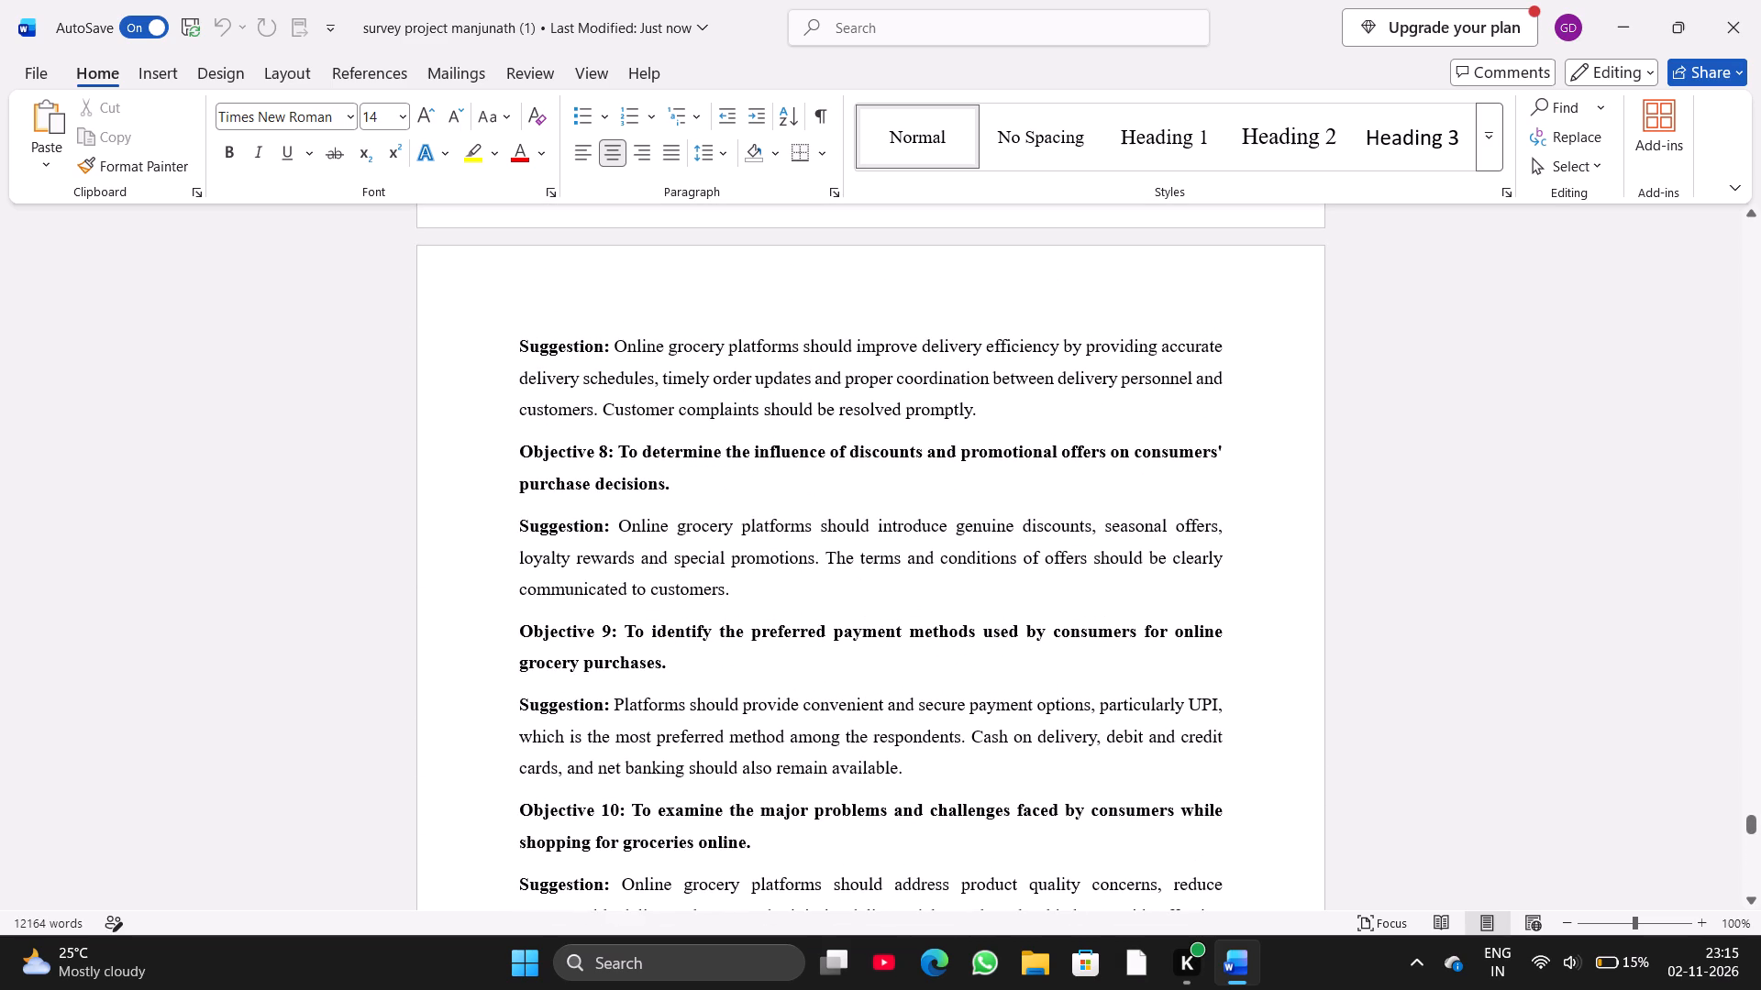
left_click(643, 952)
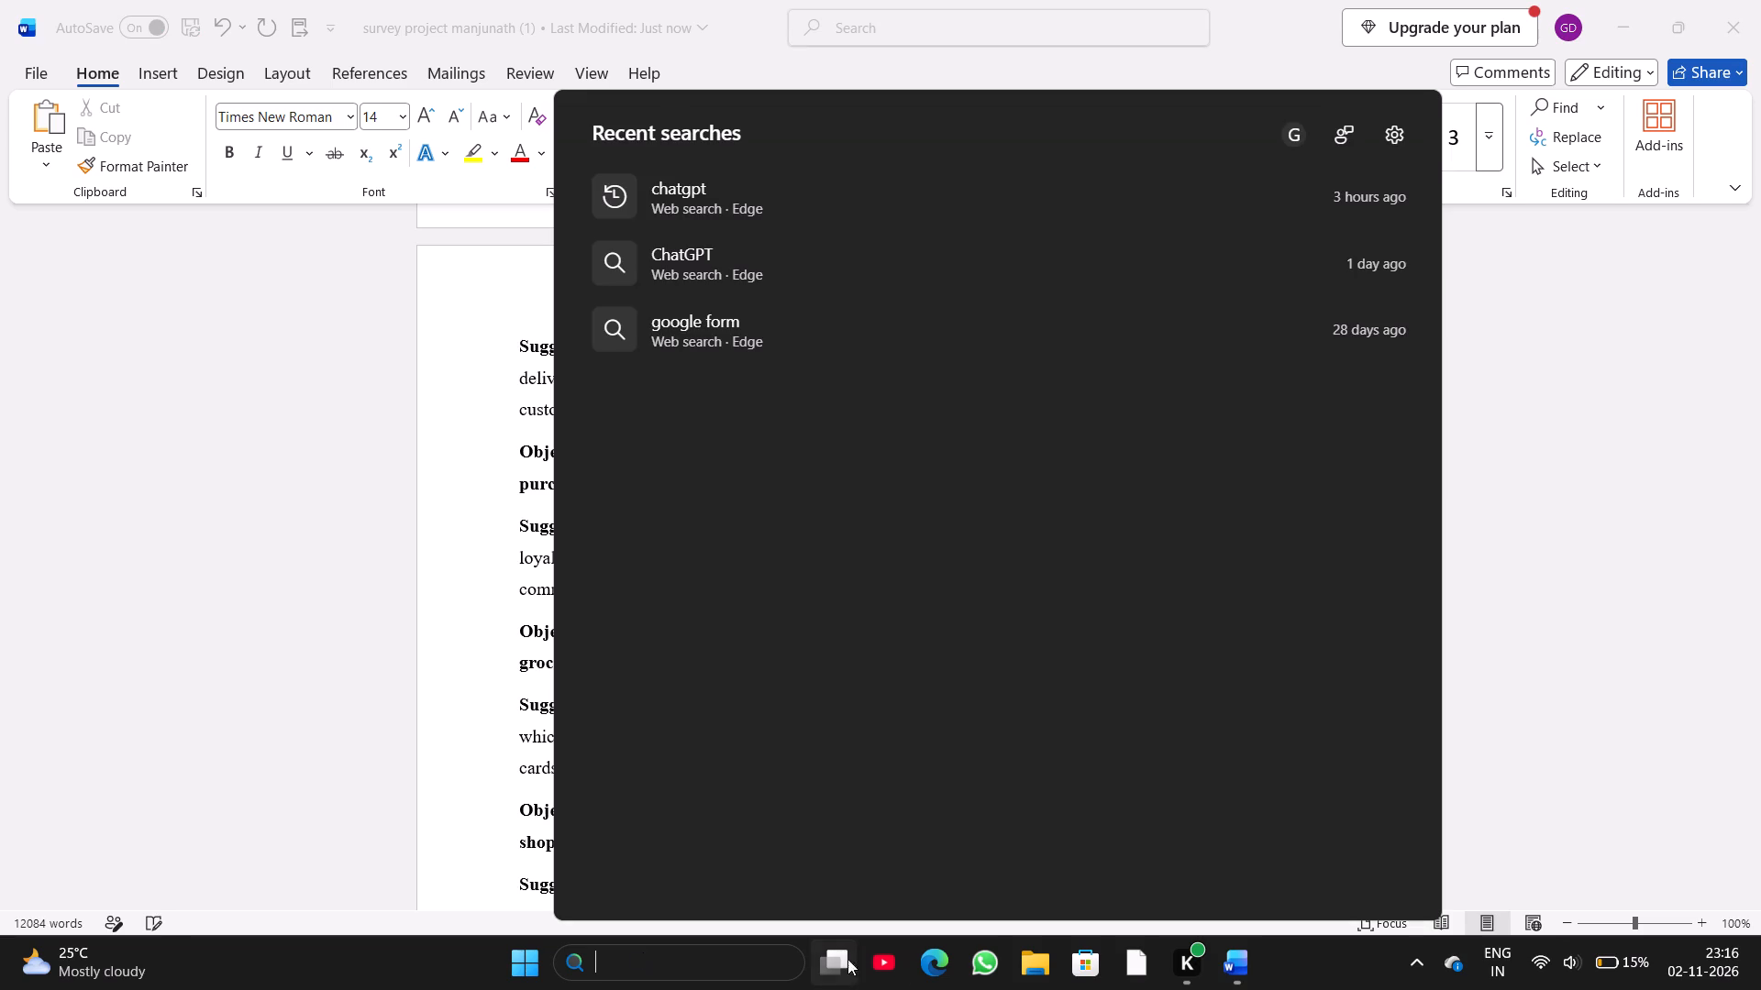
left_click(925, 954)
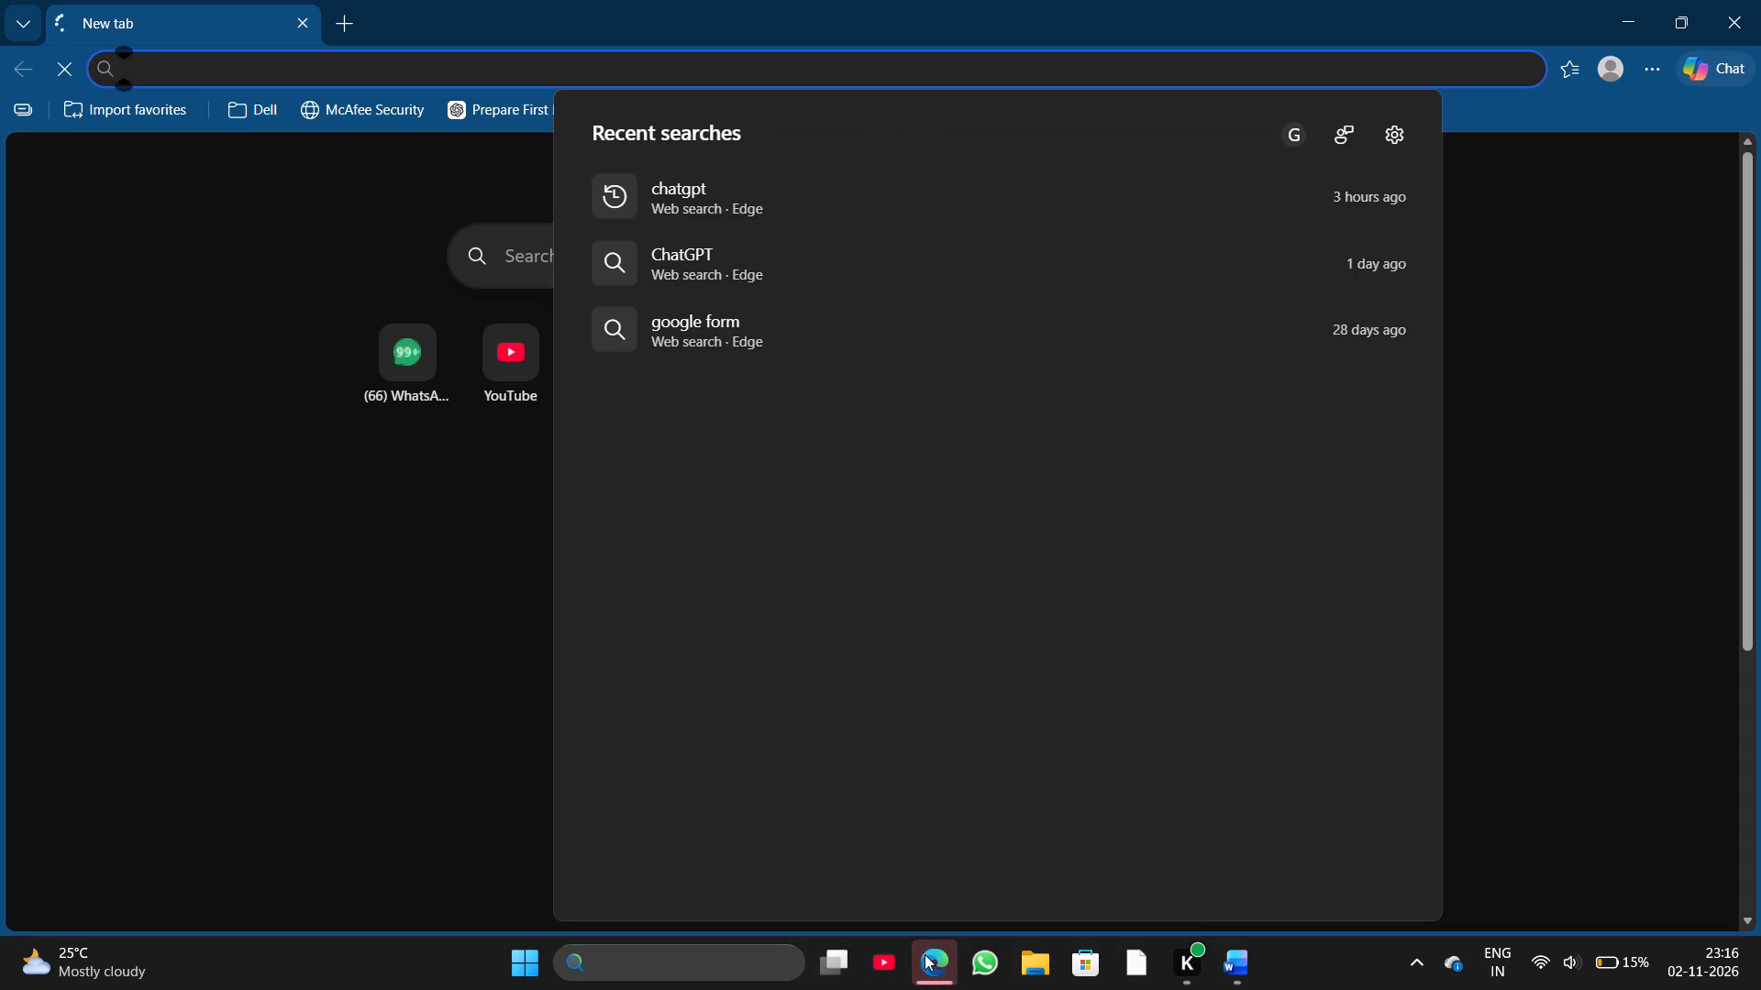
left_click(702, 182)
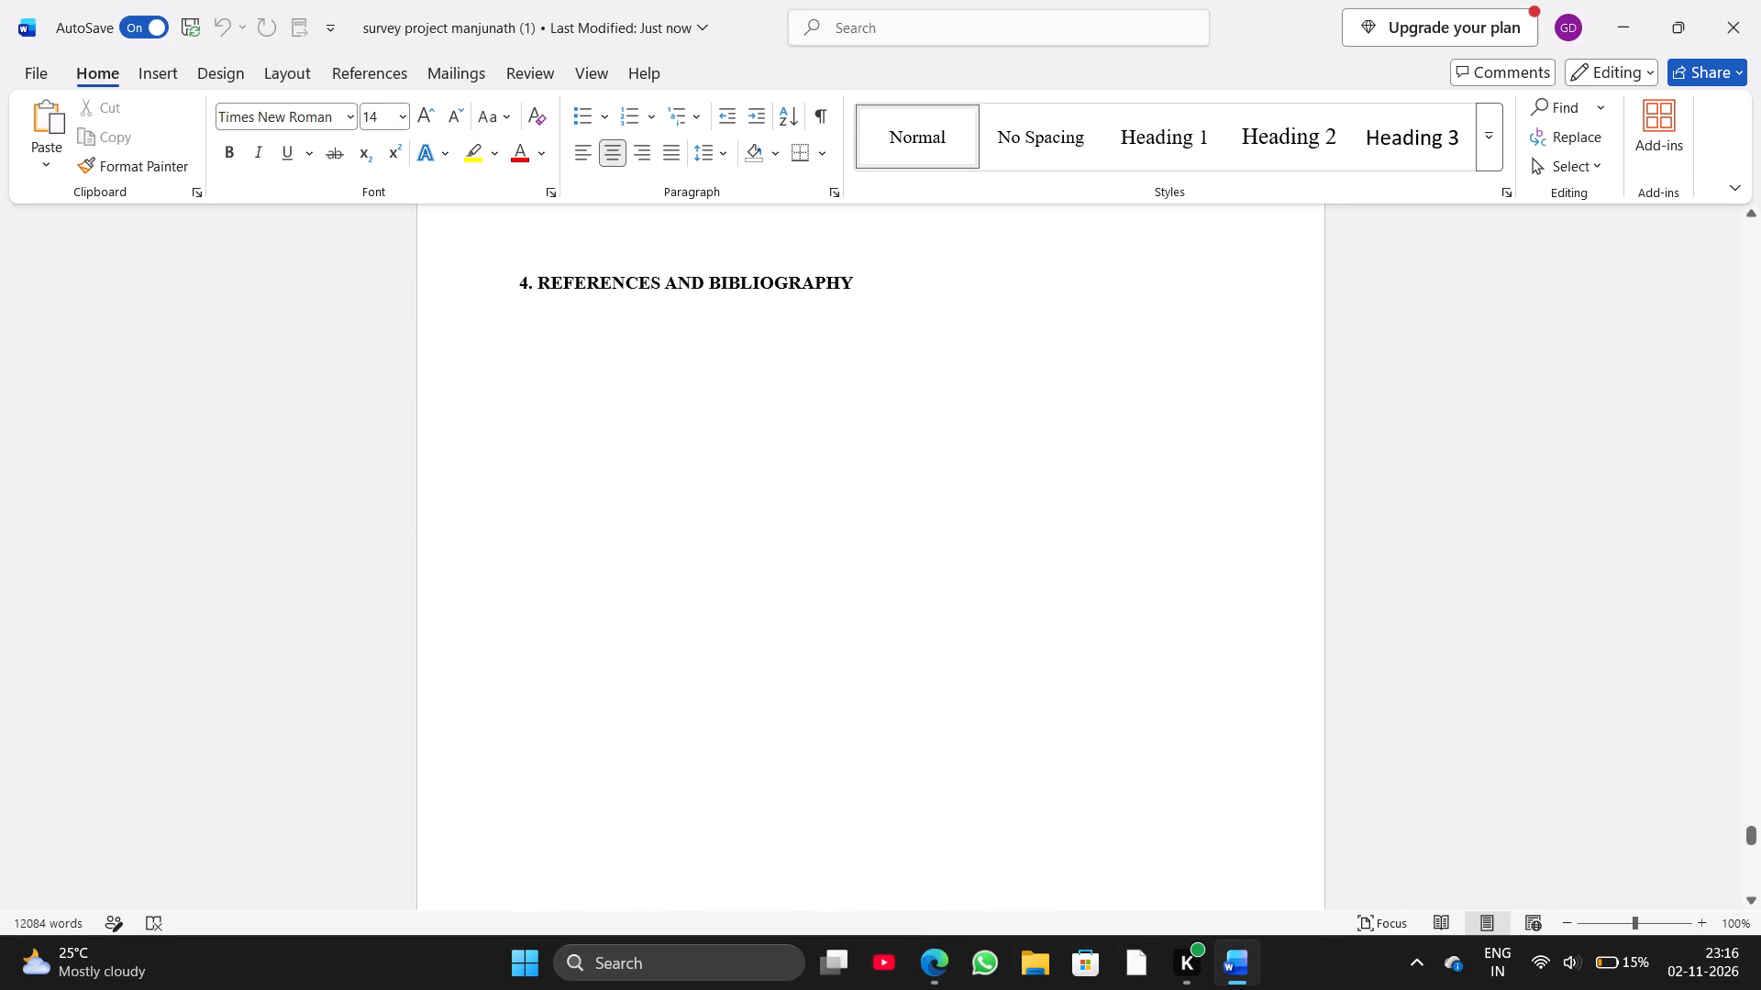
left_click(529, 352)
left_click(222, 150)
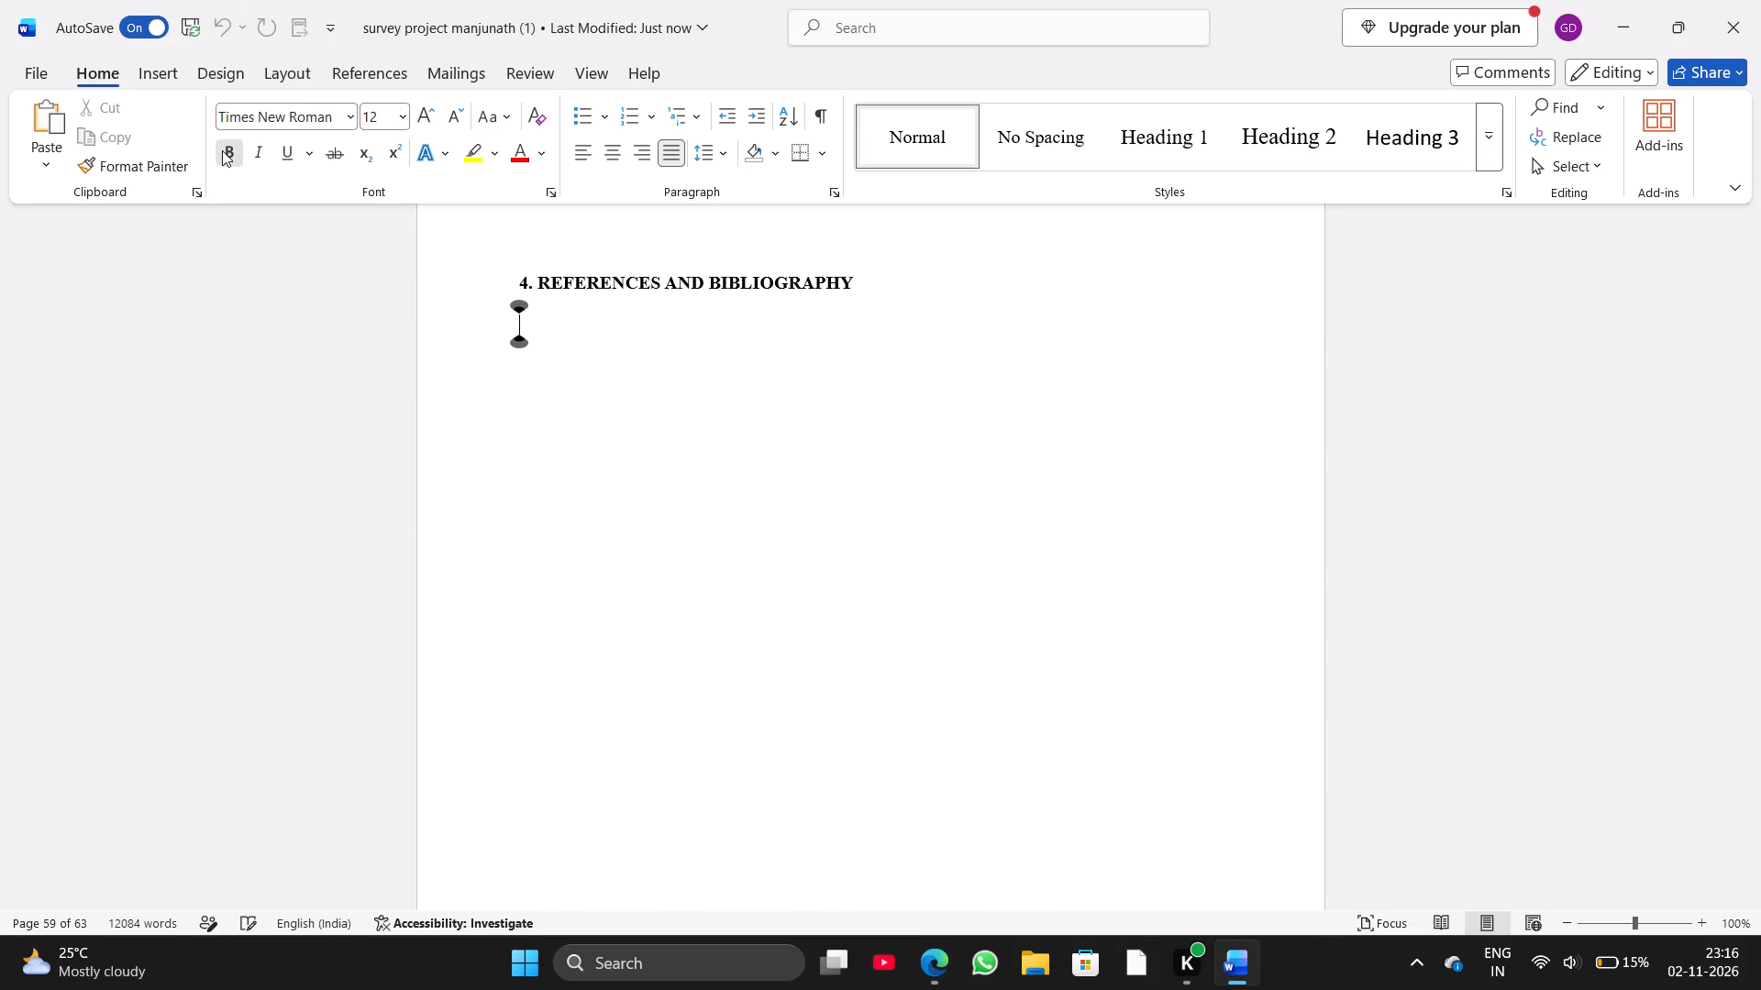
key("Return")
key("ctrl+v")
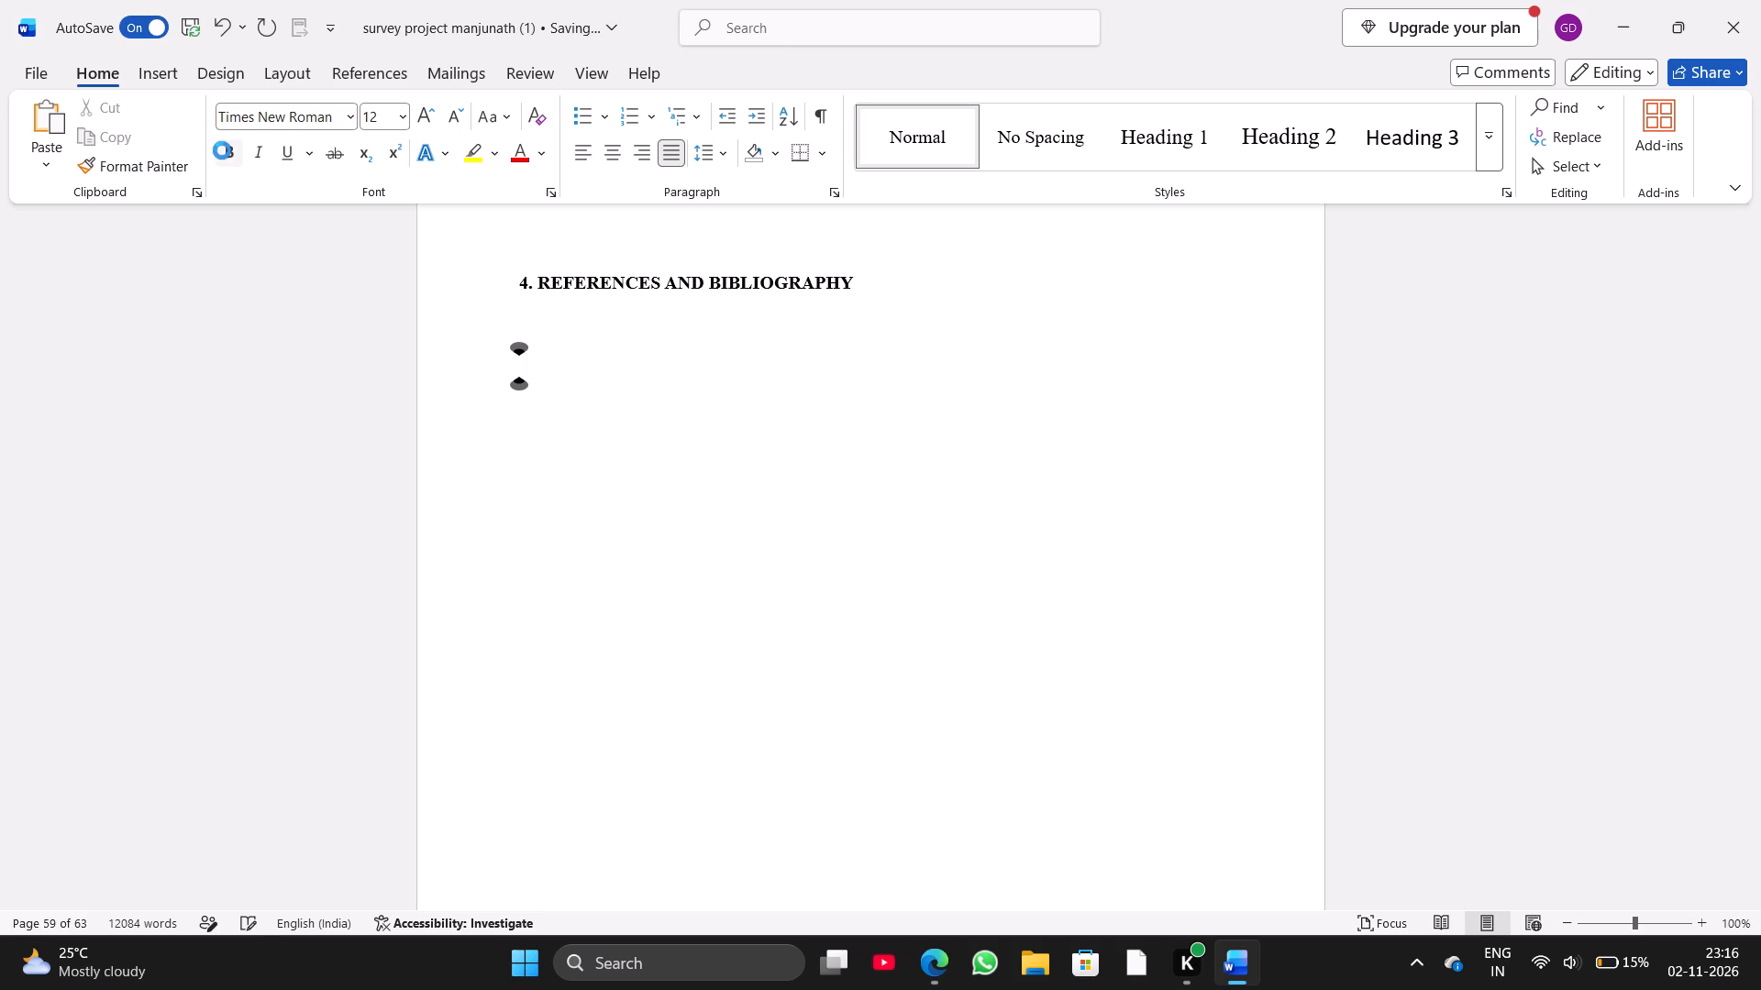
scroll(222, 150, "down", 5)
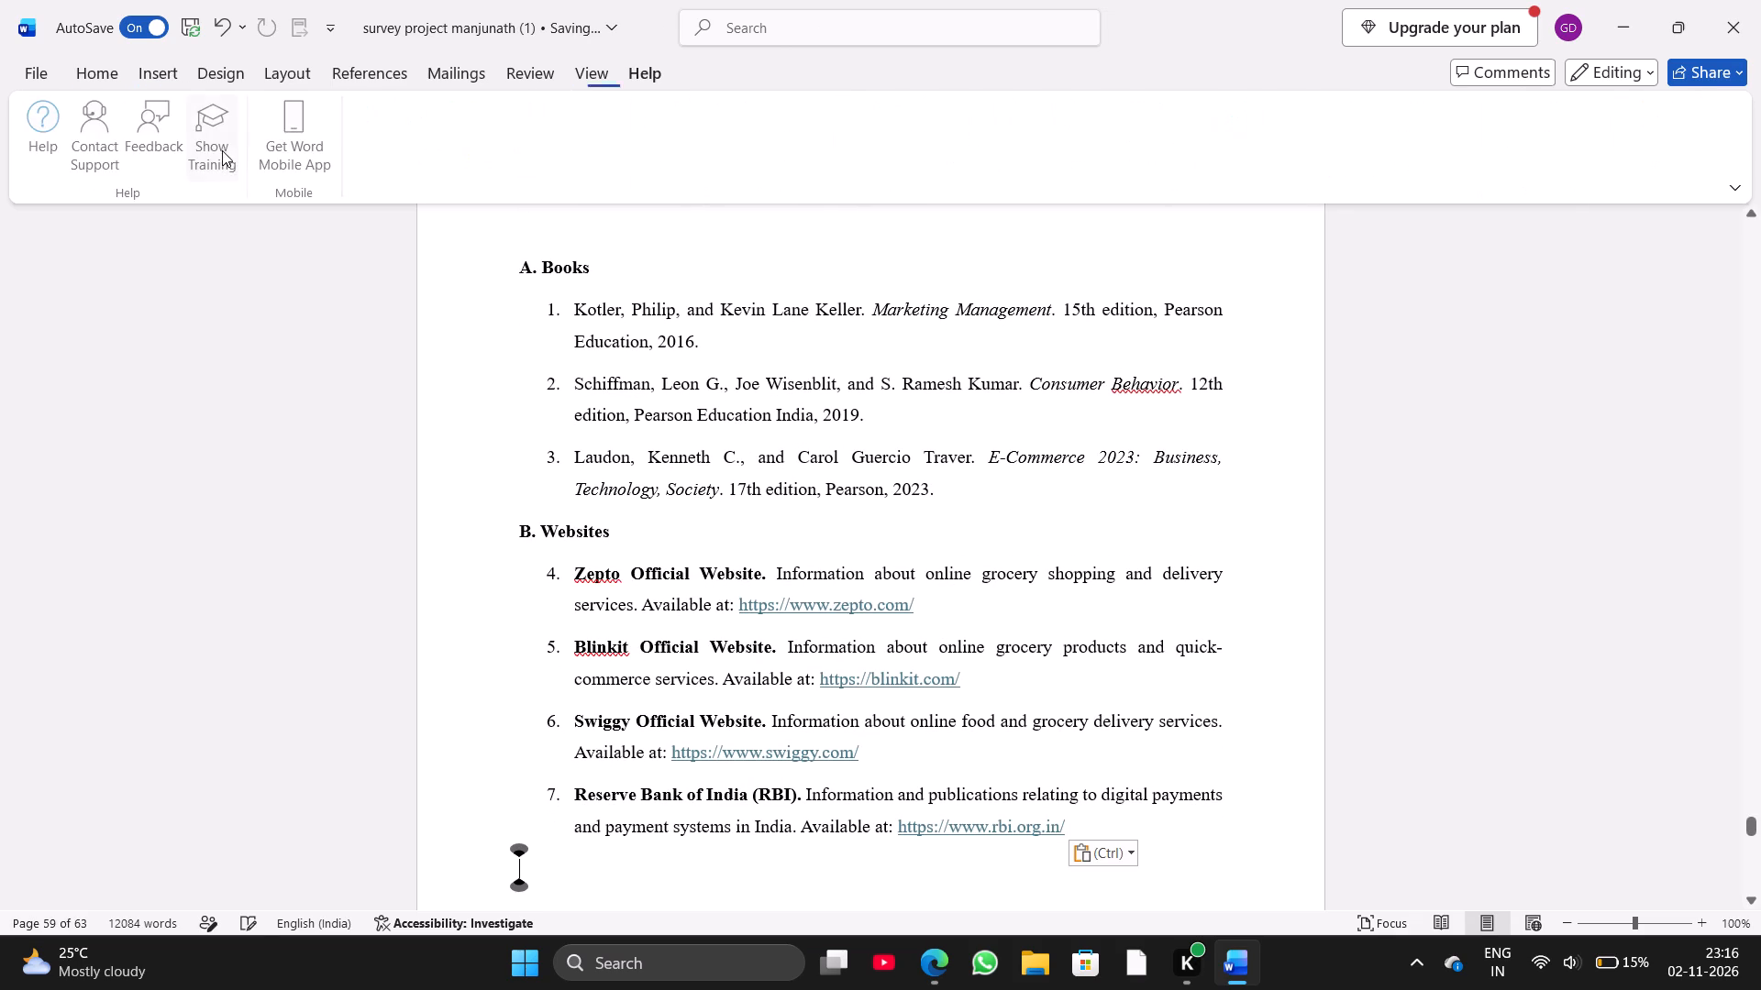
scroll(222, 150, "up", 1)
scroll(222, 150, "down", 1)
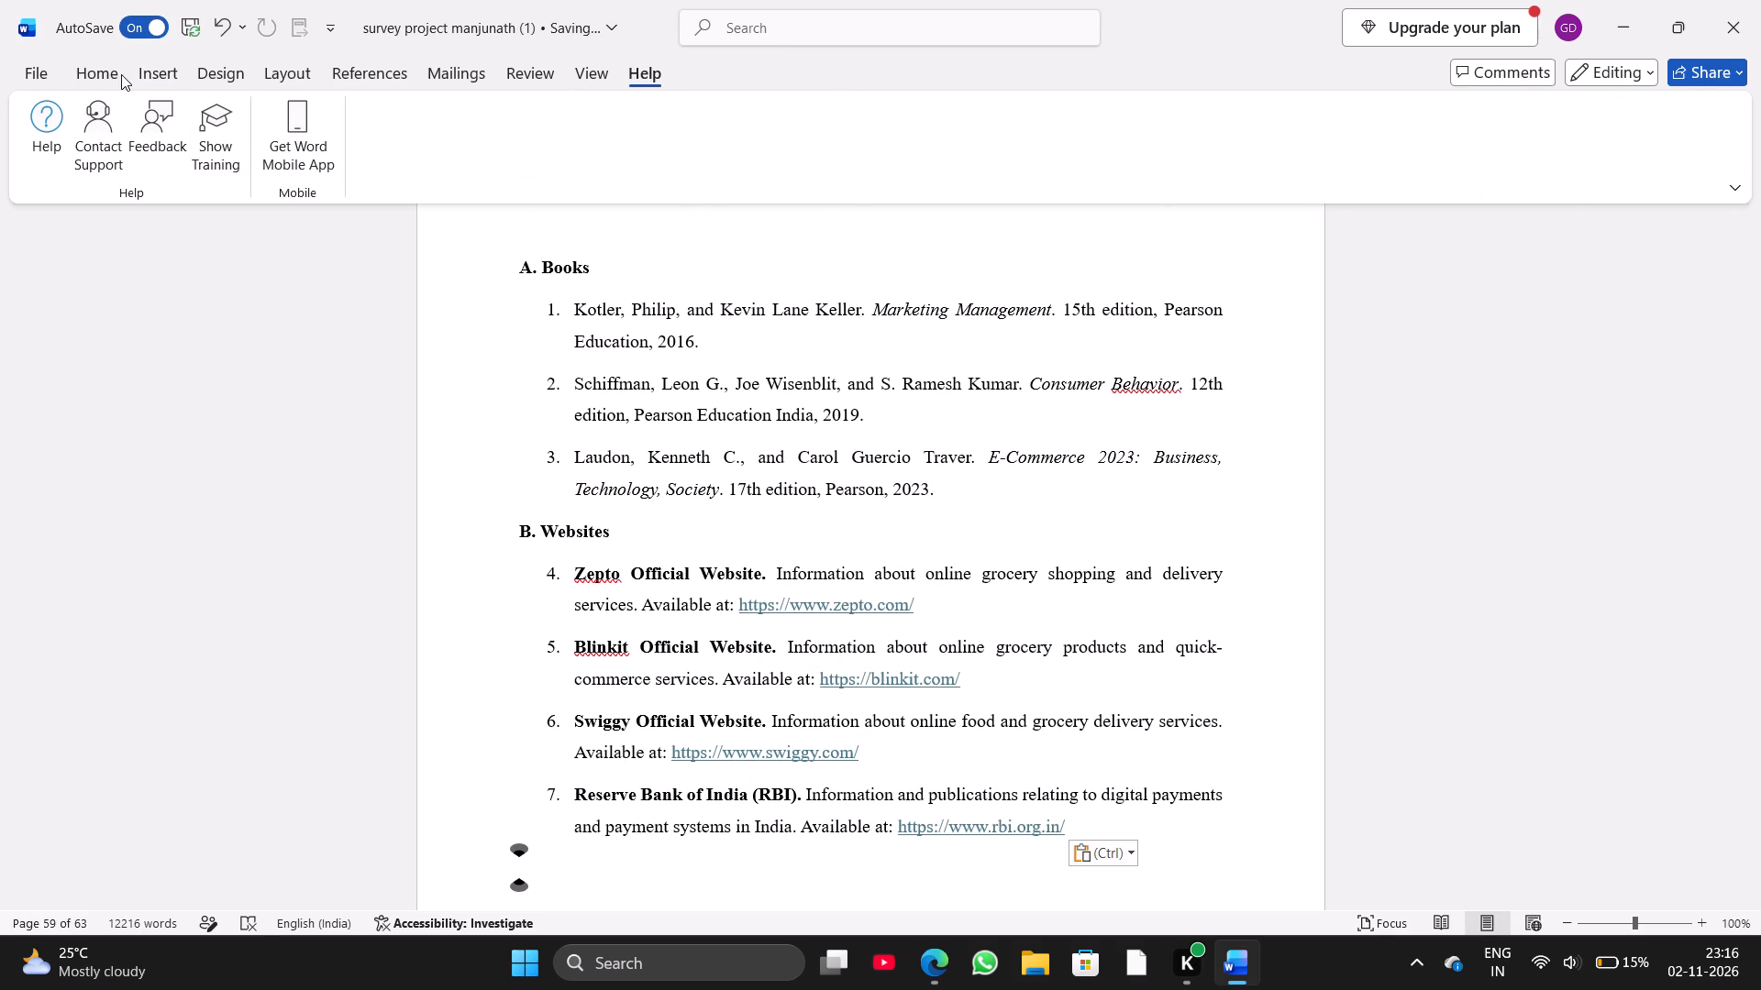
left_click(121, 74)
Delete the surplus empty lines above the "5. ANNEXURES" heading so it starts at the top of its page.
scroll(512, 413, "down", 4)
scroll(512, 413, "up", 1)
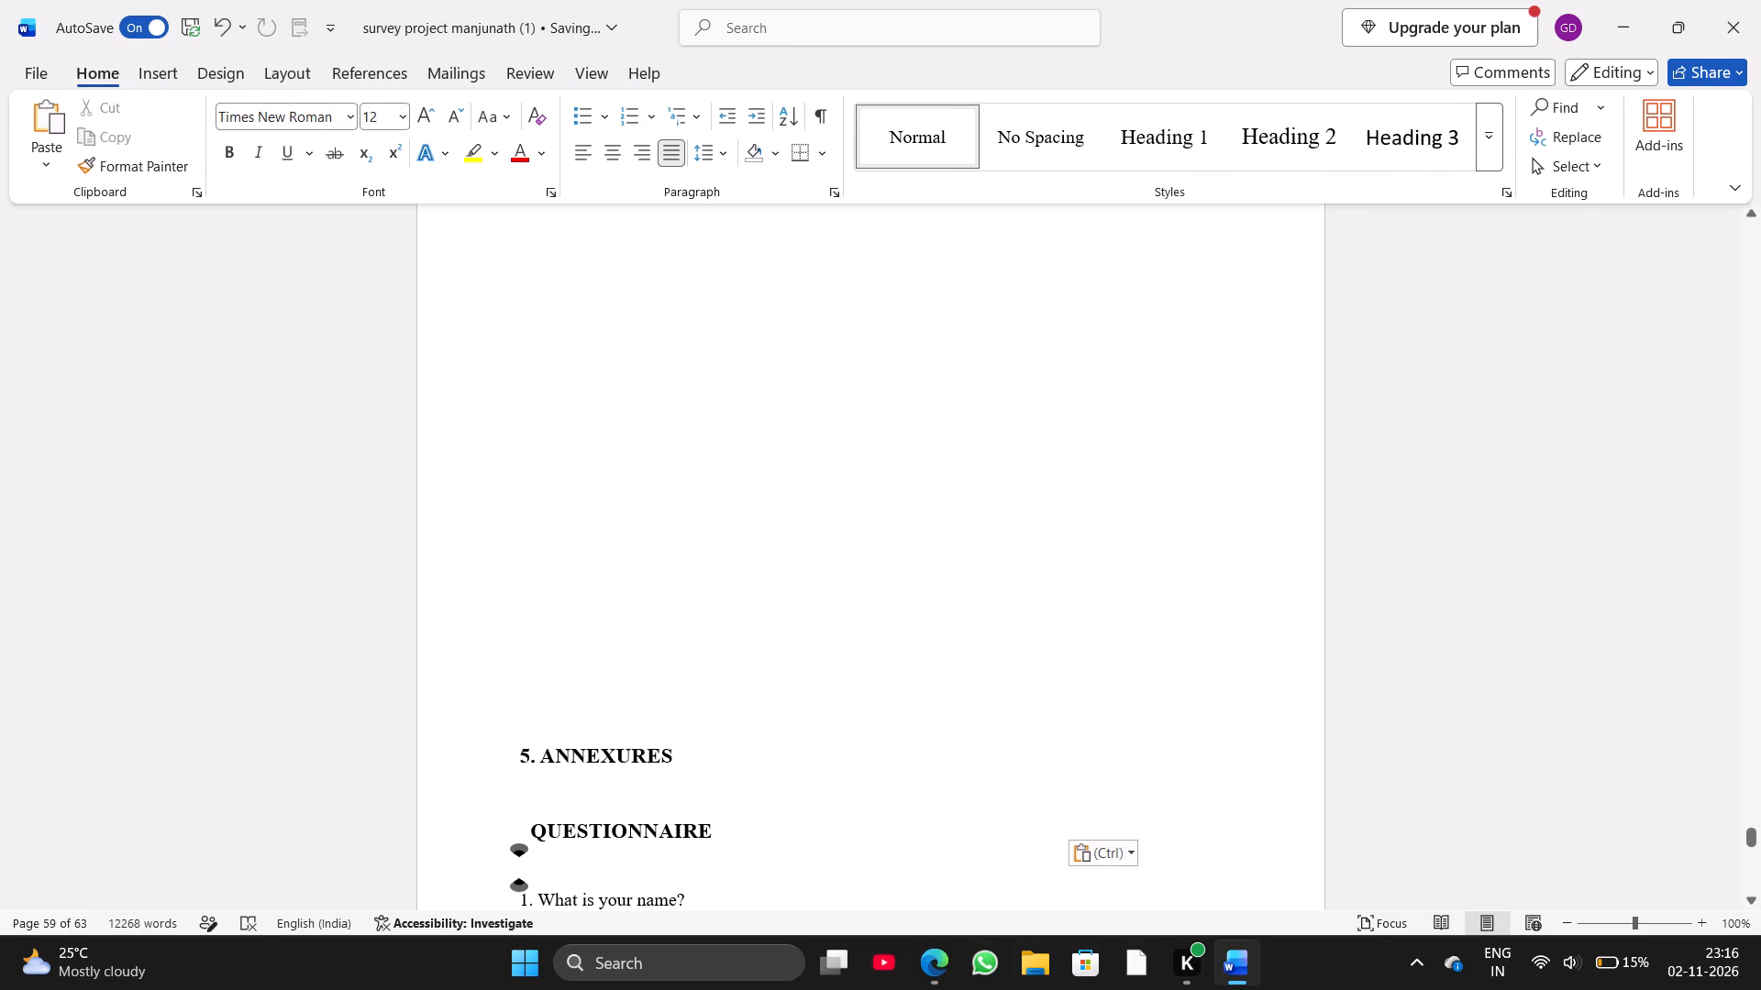
scroll(512, 413, "up", 3)
scroll(512, 413, "down", 1)
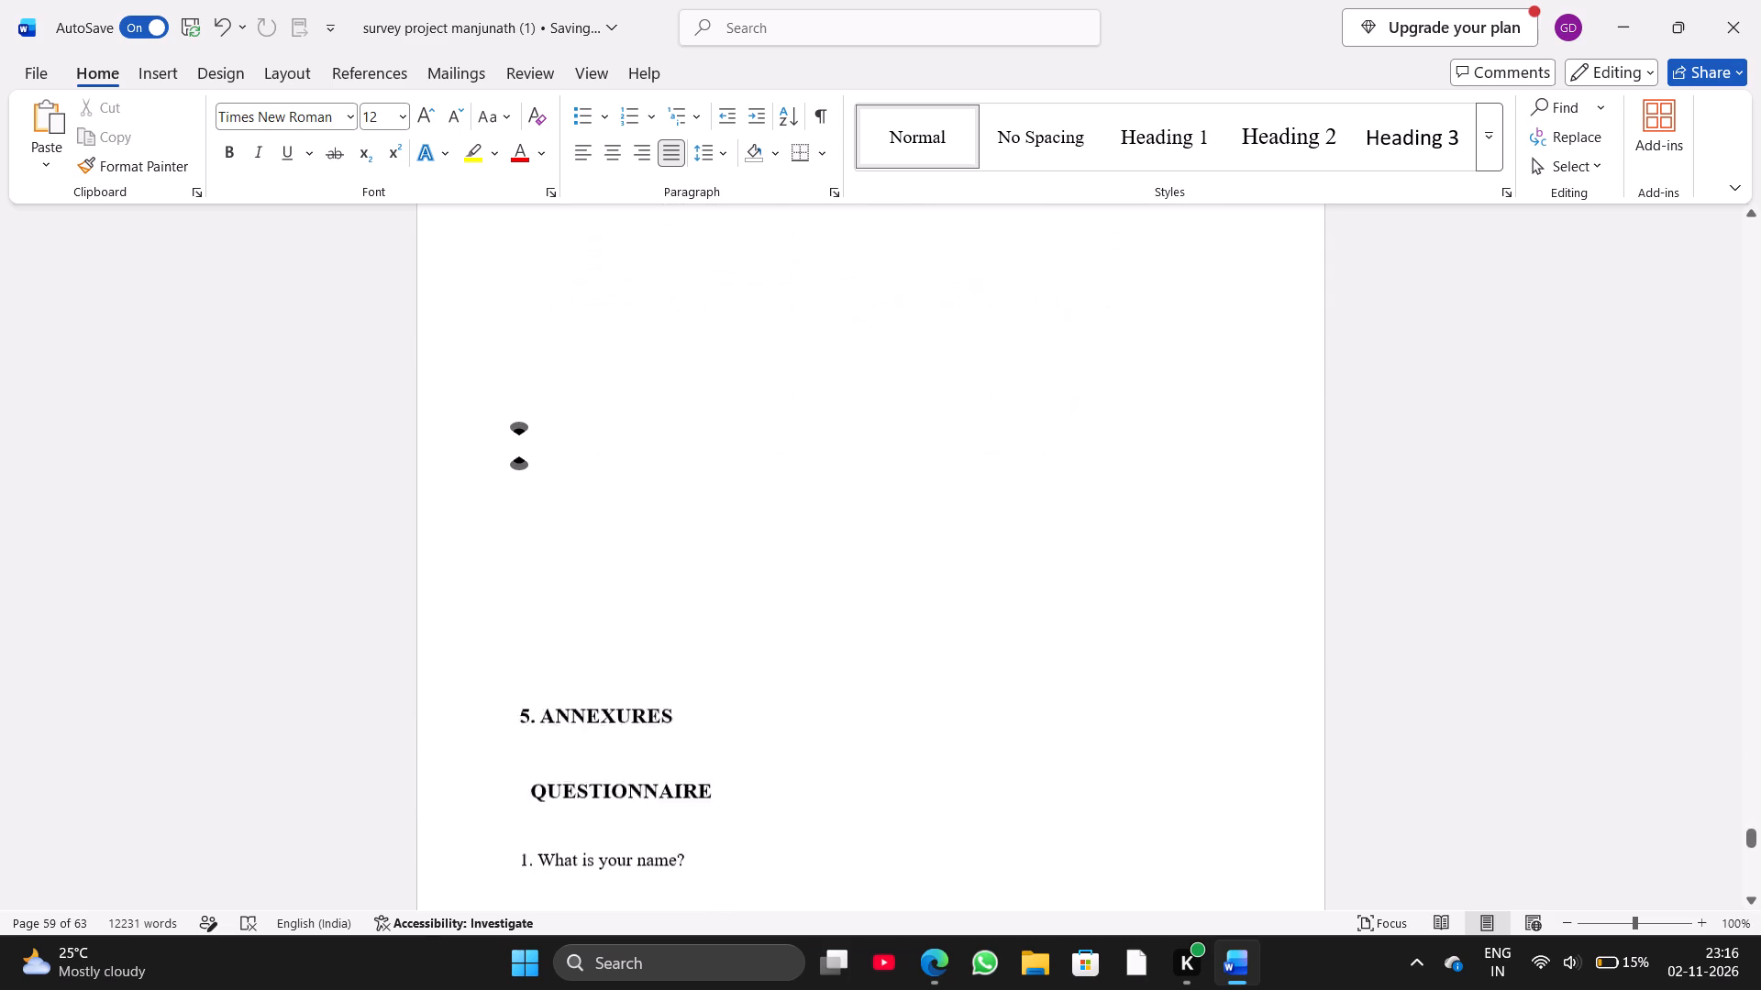
scroll(512, 413, "down", 1)
left_click(520, 538)
key("BackSpace")
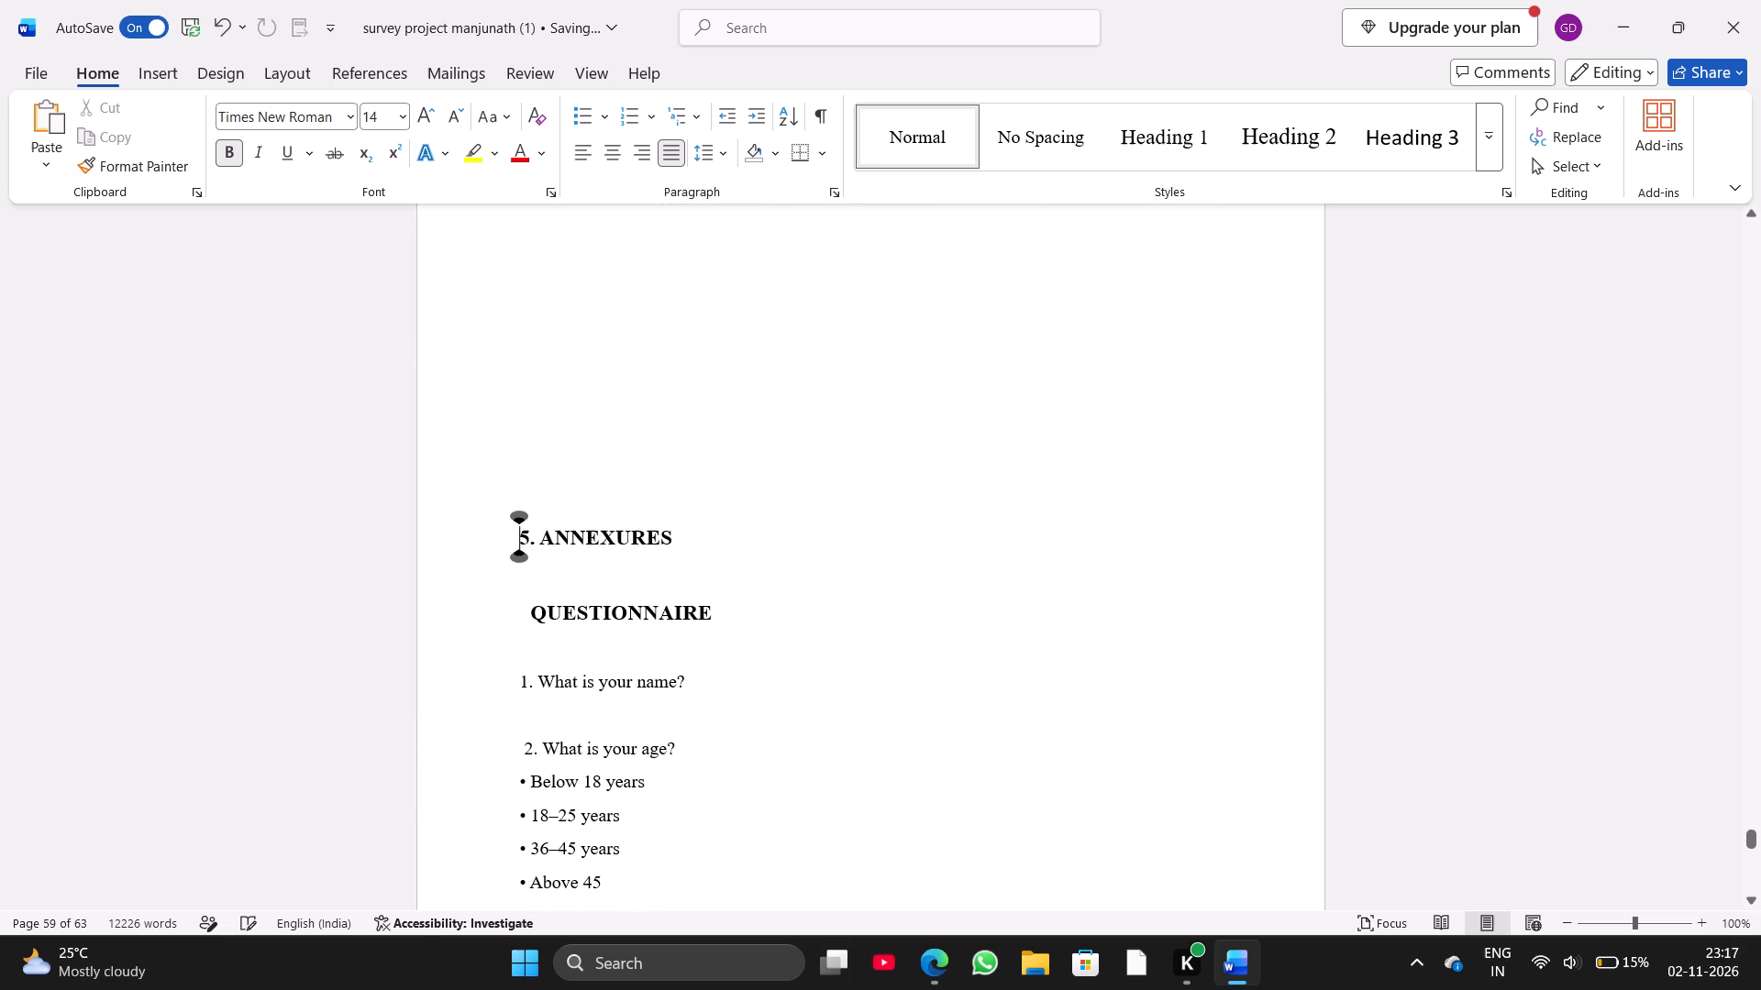
key("BackSpace")
key("BackSpace")
key("BackSpace")
key("BackSpace")
key("BackSpace")
key("BackSpace")
key("BackSpace")
key("BackSpace")
key("BackSpace")
key("BackSpace")
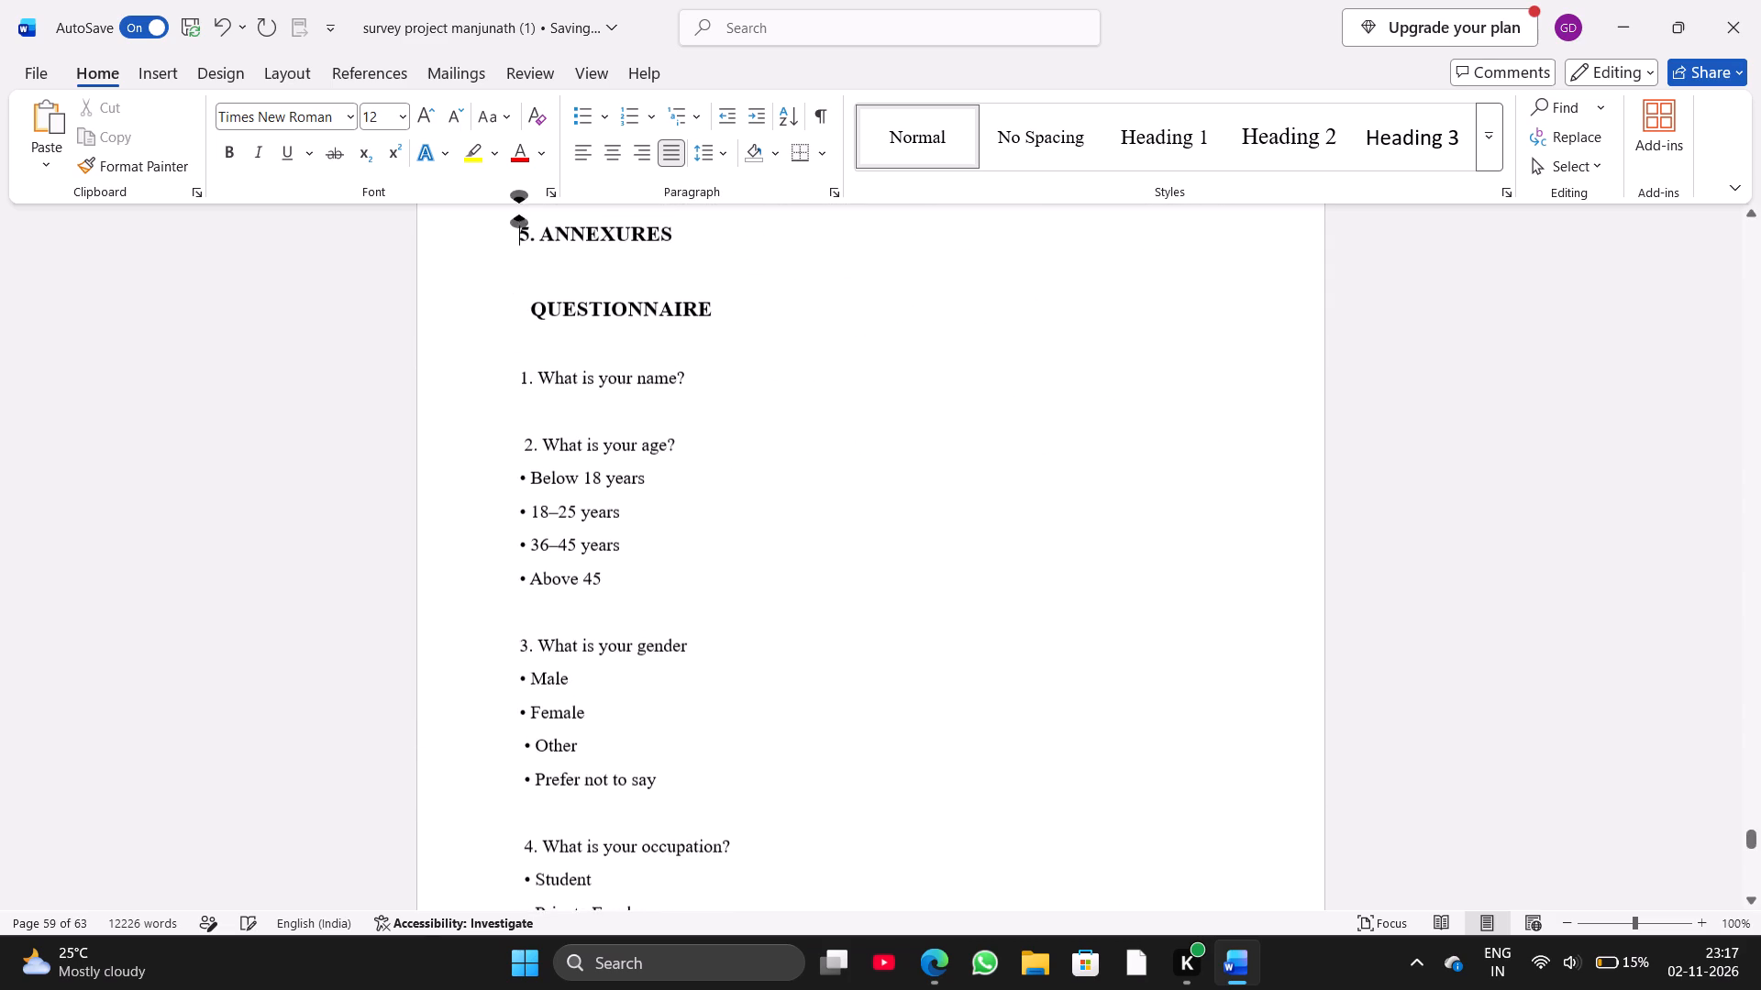
scroll(520, 538, "up", 4)
key("BackSpace")
key("BackSpace")
key("BackSpace")
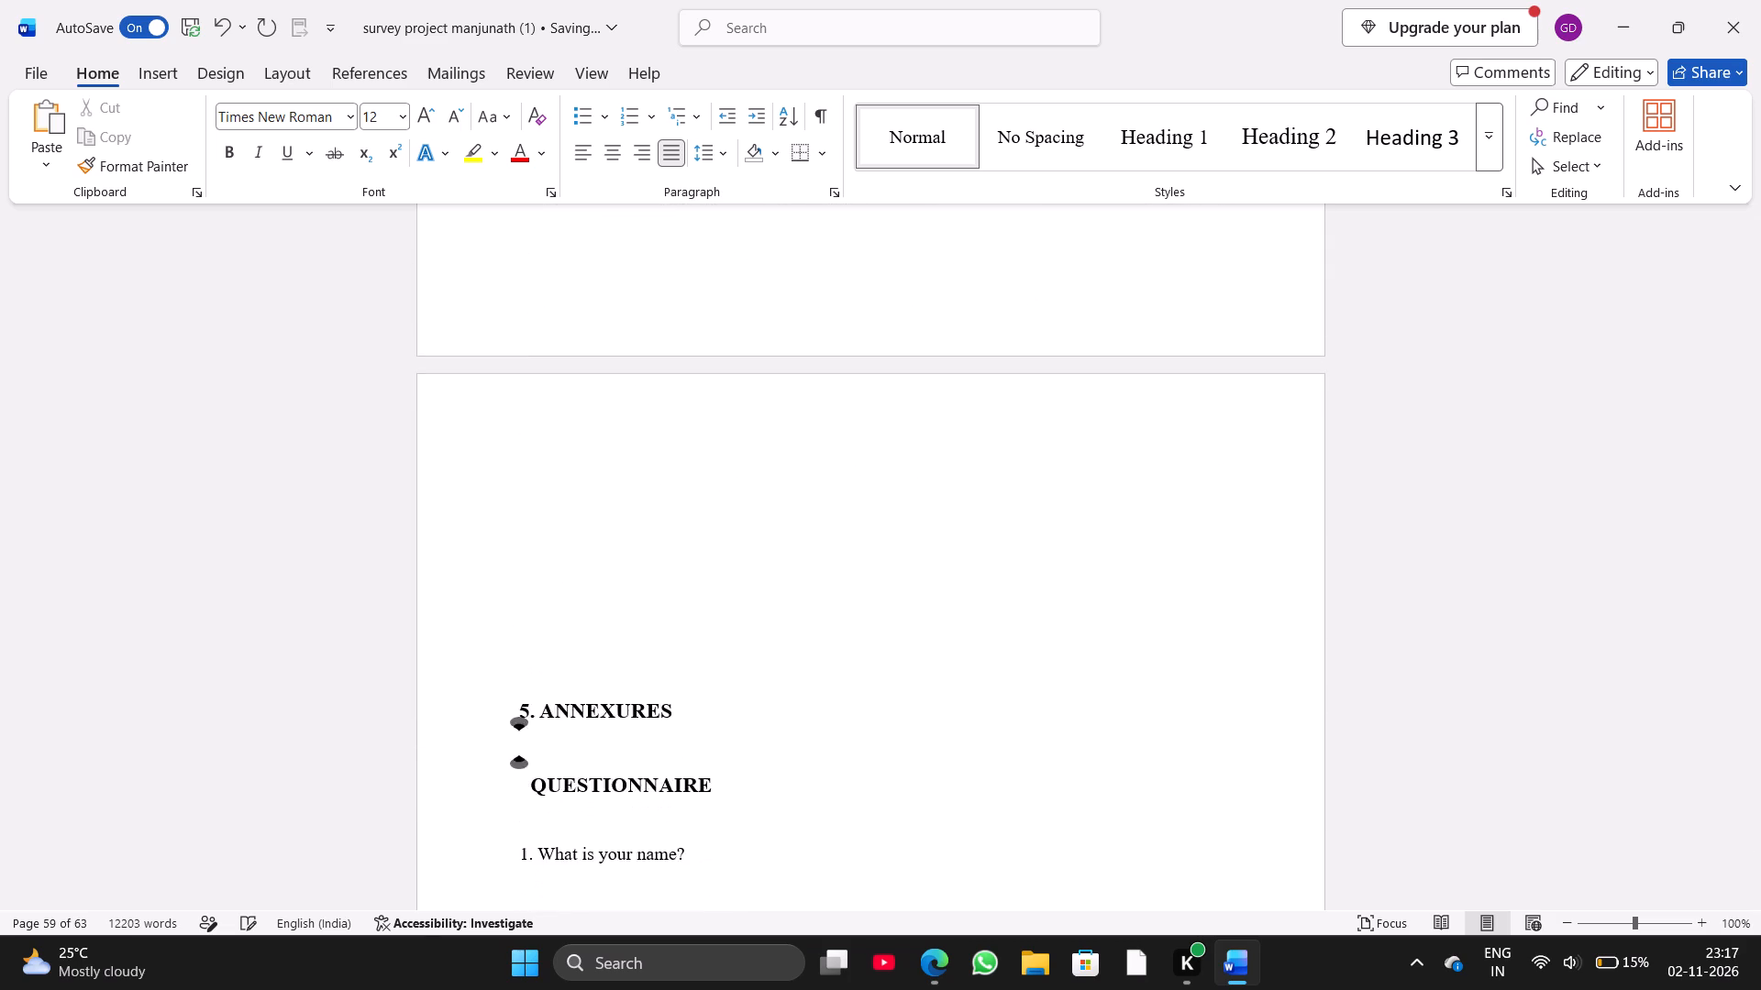
key("BackSpace")
key("BackSpace")
key("BackSpace")
key("BackSpace")
key("BackSpace")
key("BackSpace")
key("BackSpace")
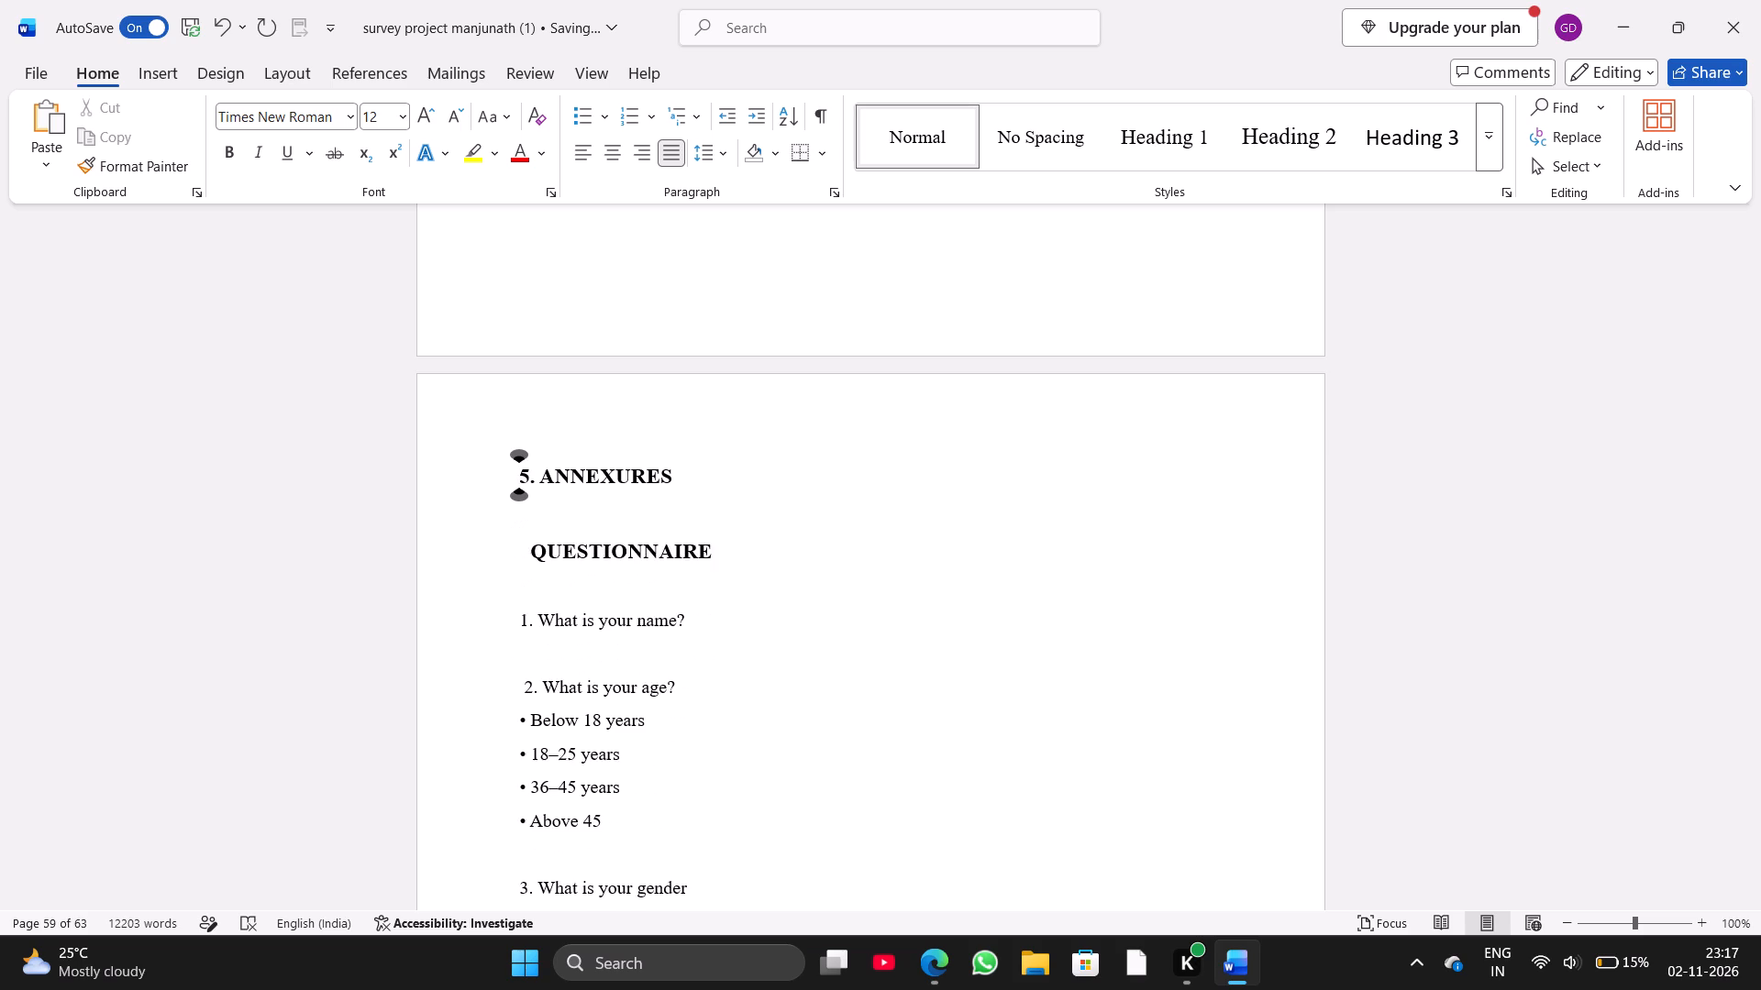
Add the heading "LOG SHEET" on a new page after question 20 of the questionnaire.
scroll(520, 538, "down", 18)
scroll(520, 538, "up", 3)
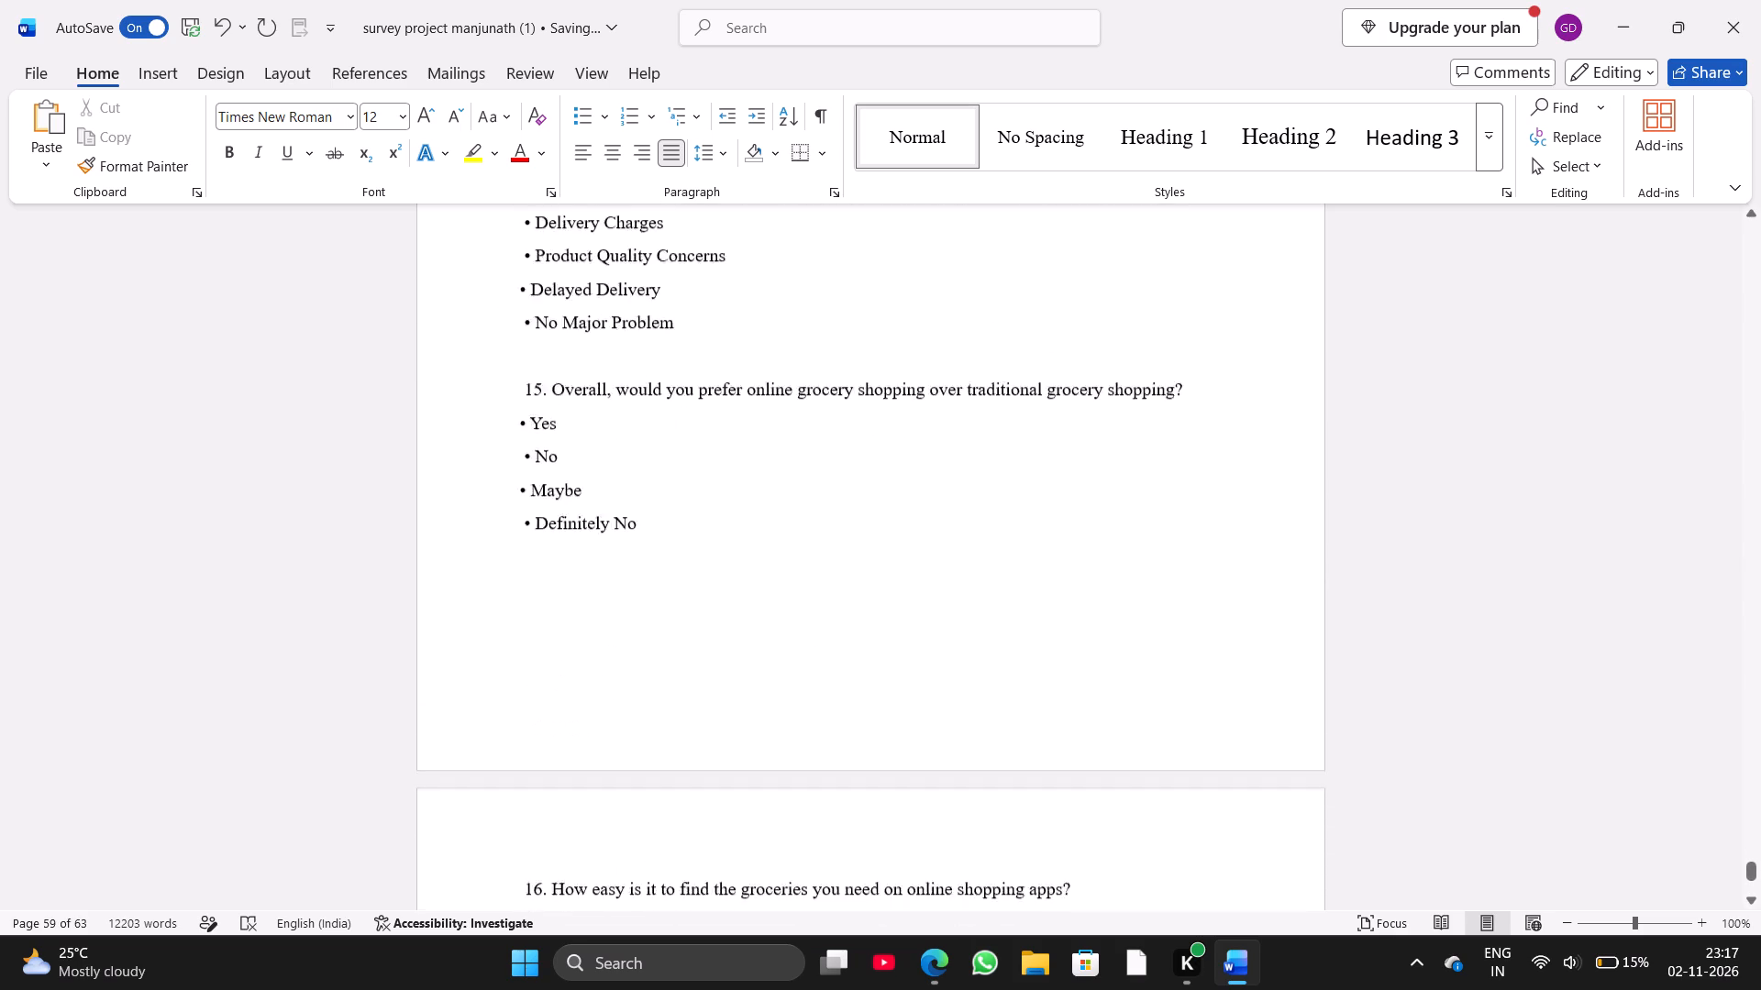
scroll(520, 538, "down", 6)
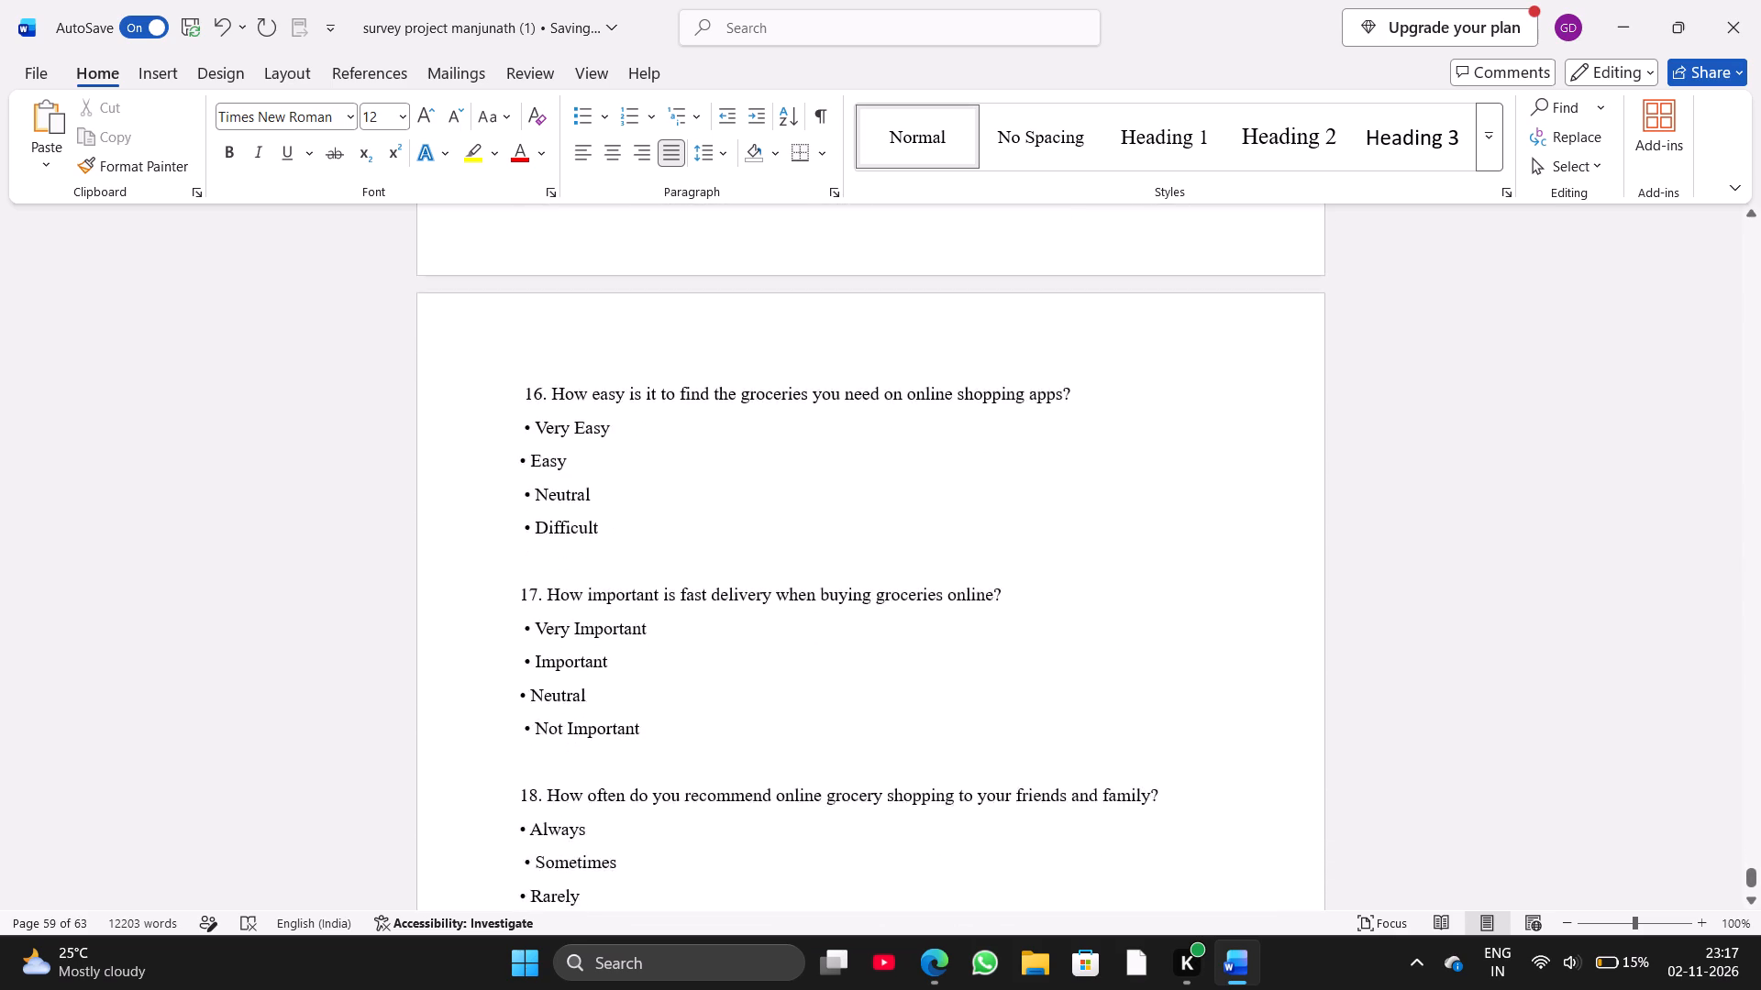
scroll(520, 538, "down", 2)
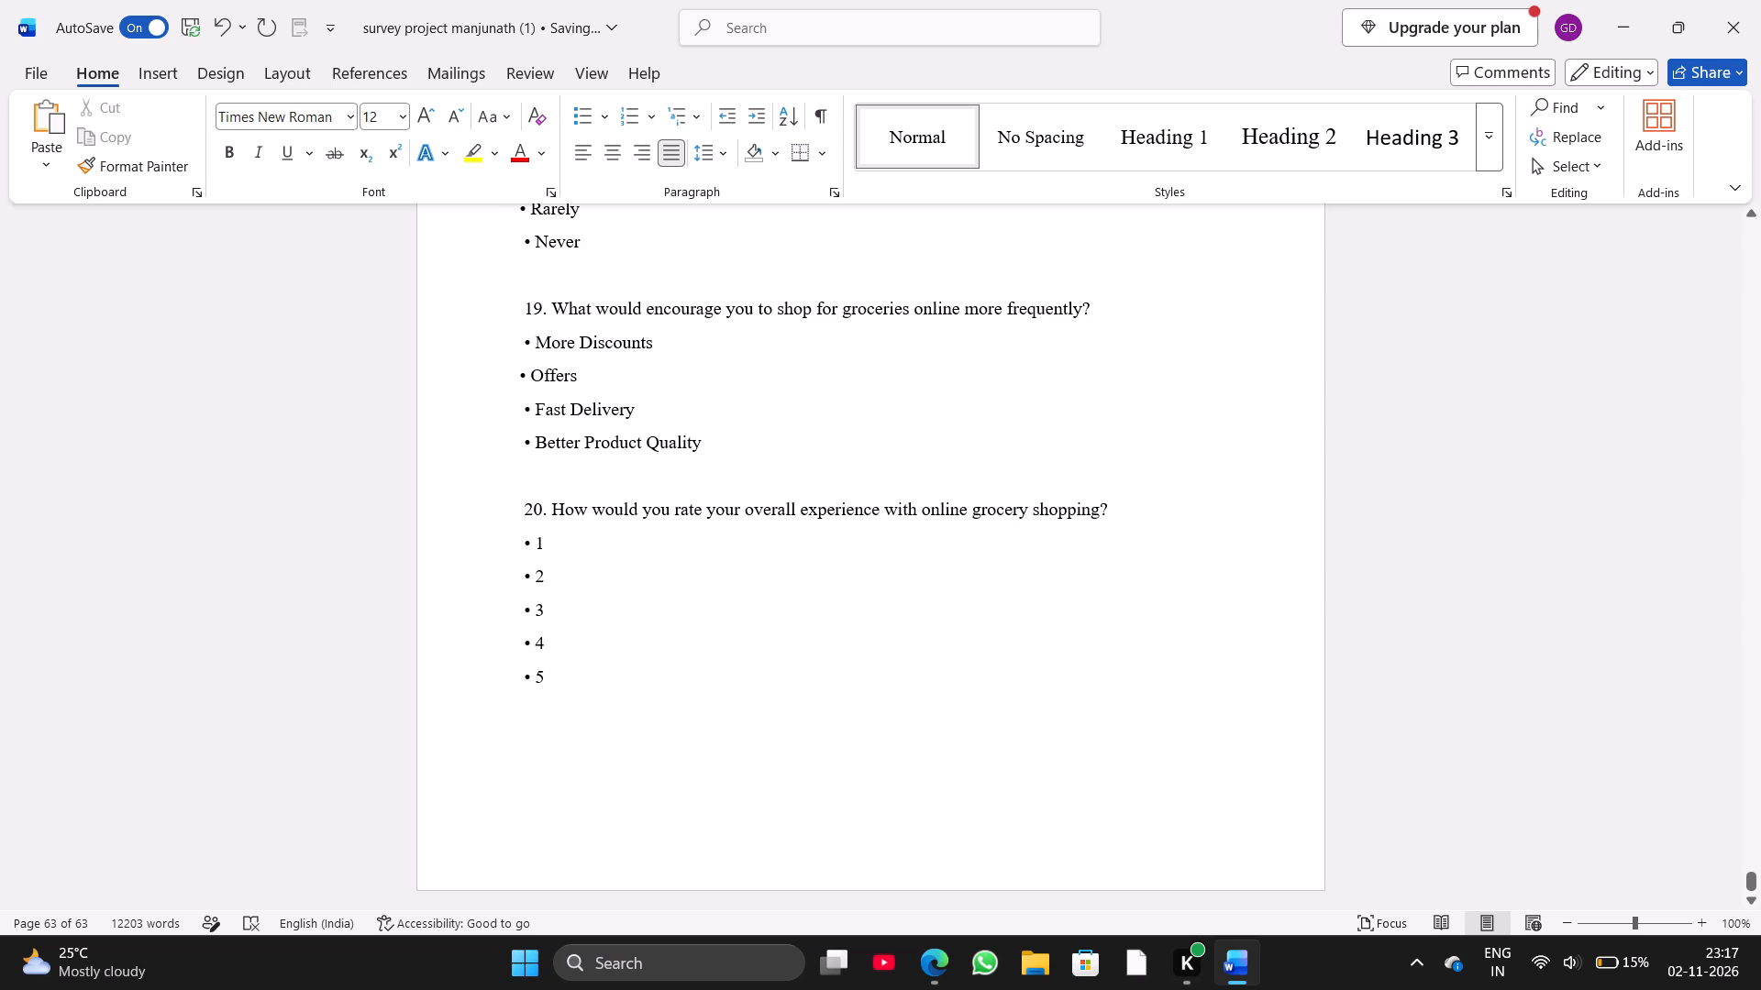
left_click(521, 776)
key("Return")
key("Return")
key("Return")
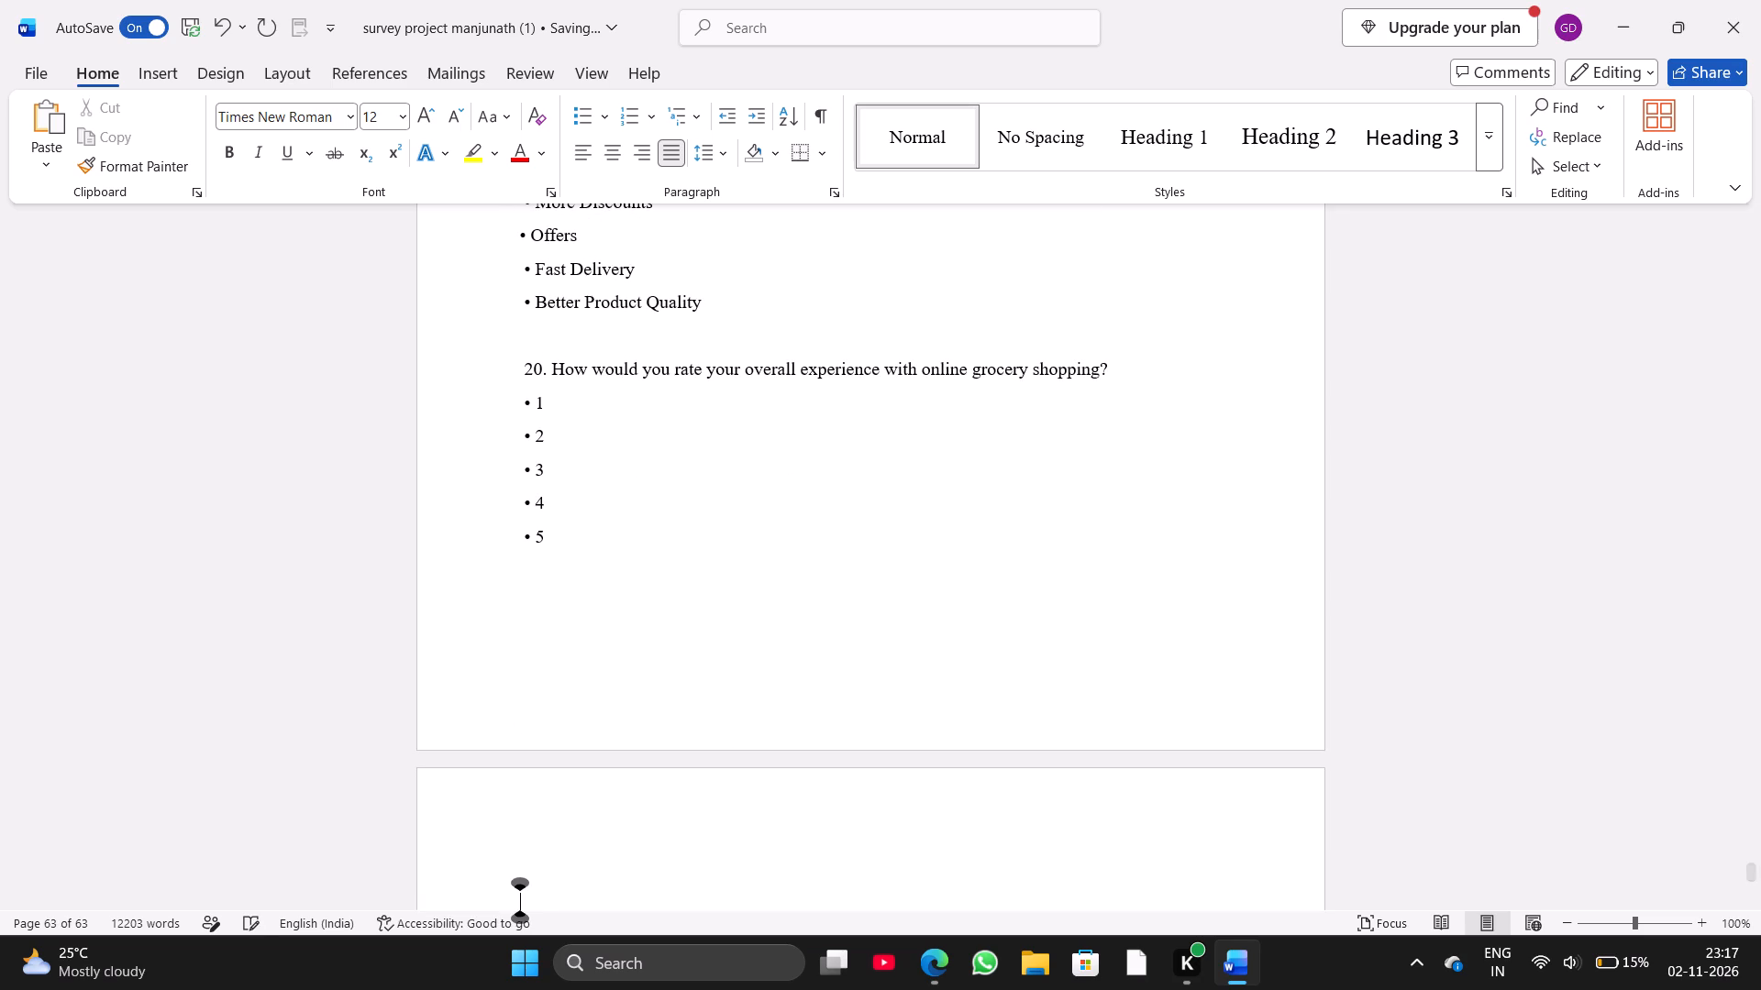
key("BackSpace")
type("LOG SHEET")
Make the "LOG SHEET" heading bold.
left_click_drag(508, 874, 659, 868)
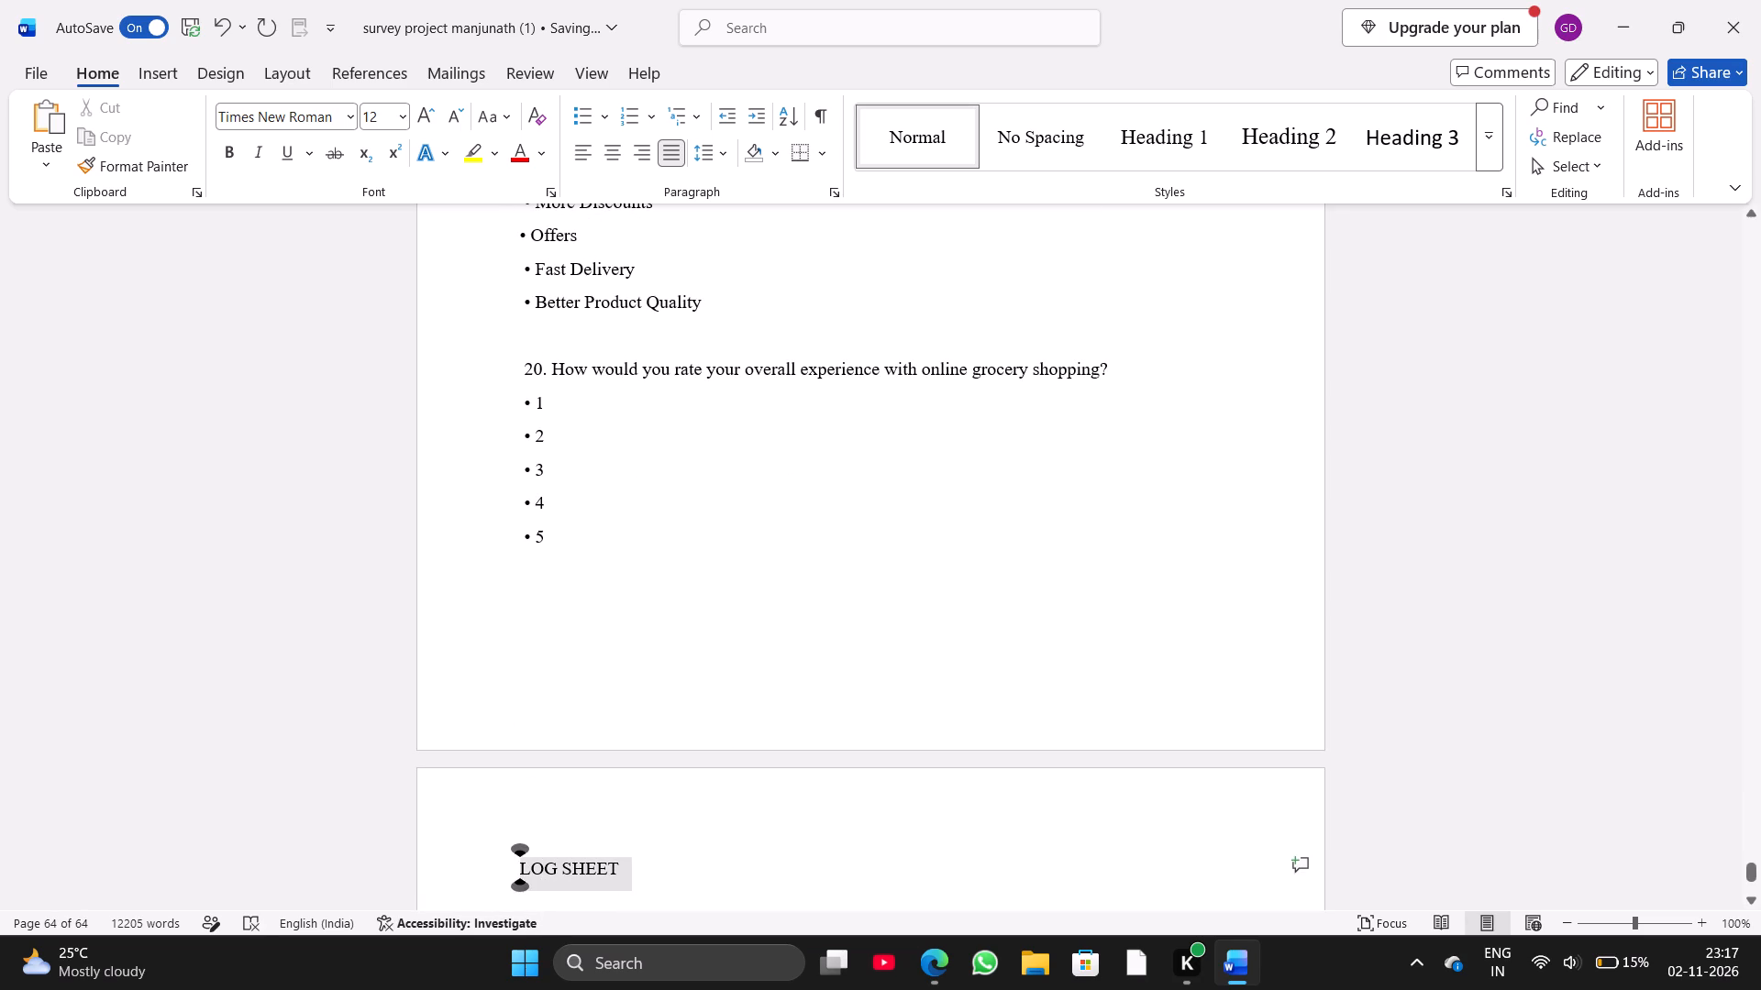
left_click_drag(659, 868, 681, 863)
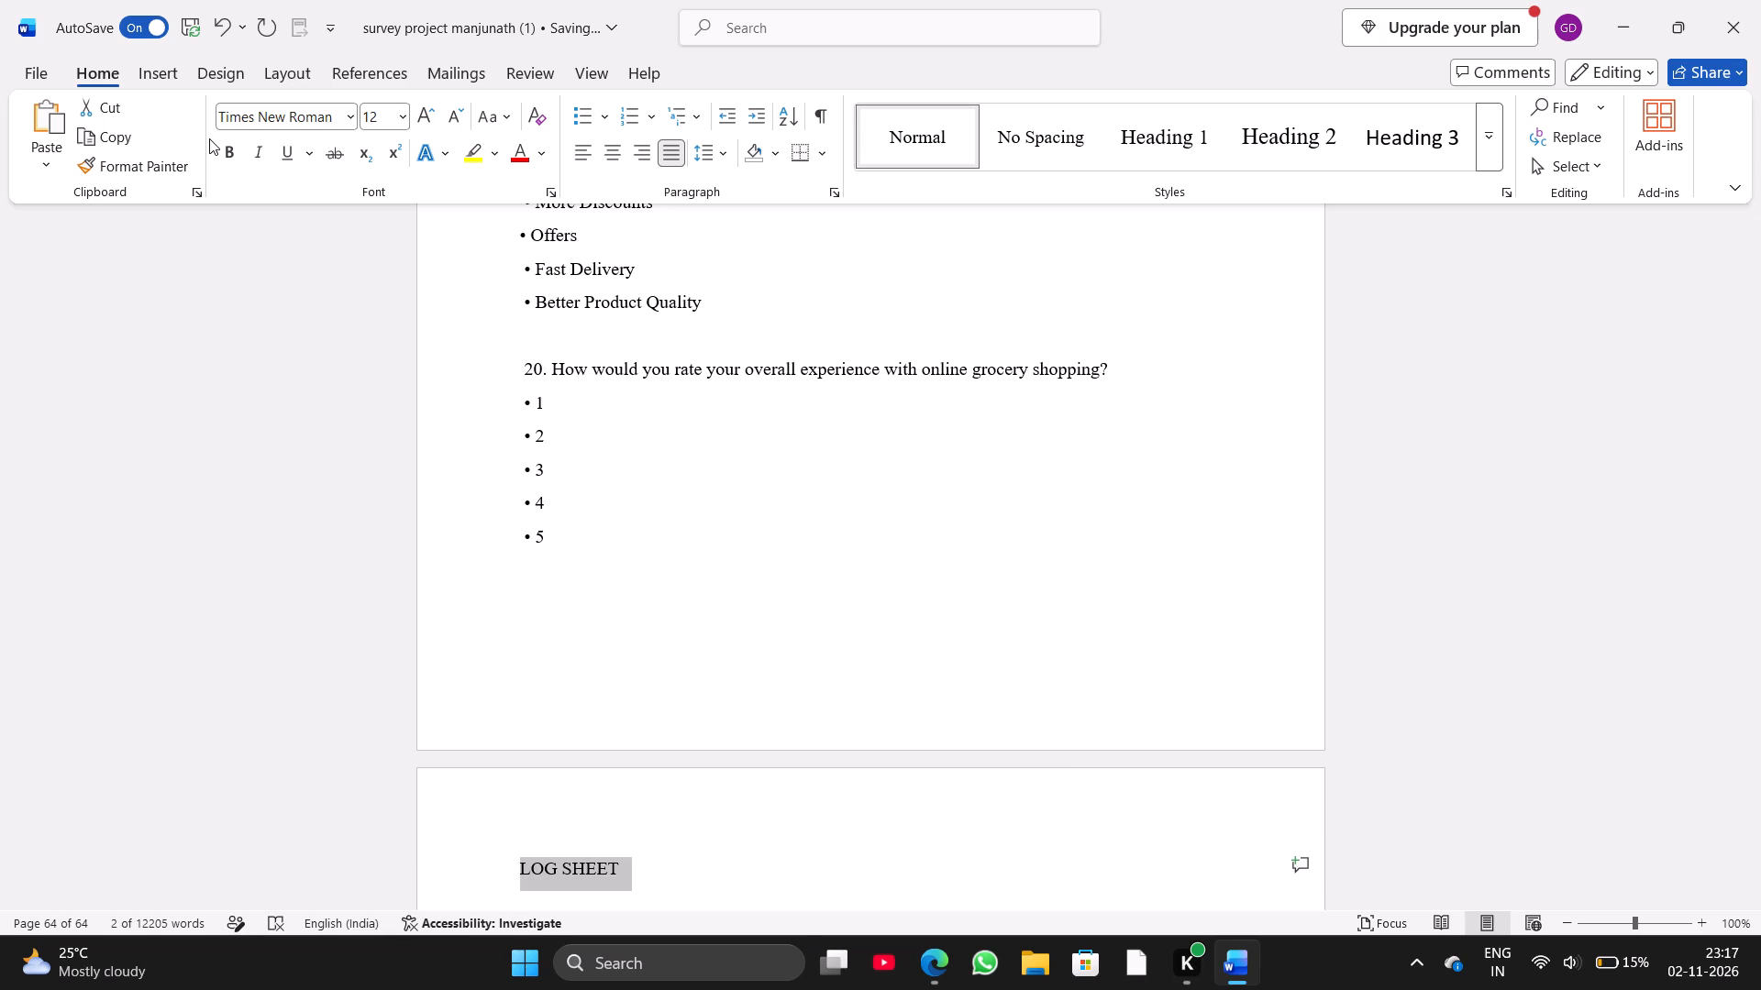
left_click(229, 156)
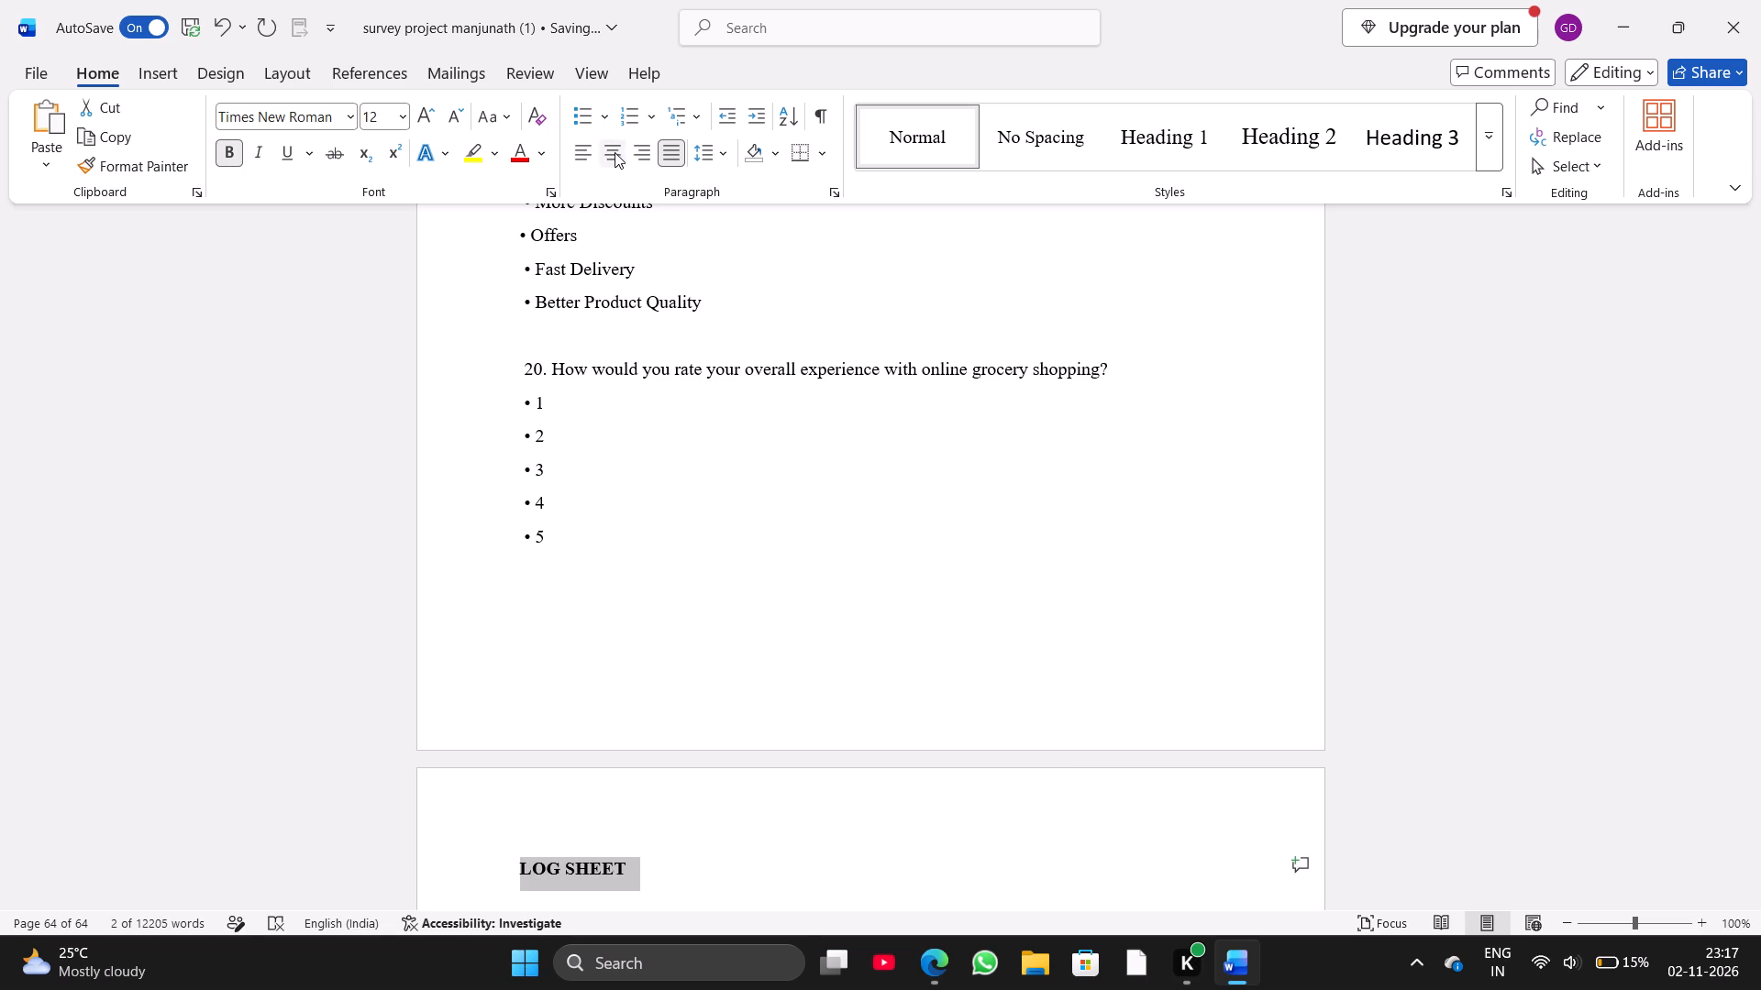
Centre the "LOG SHEET" heading horizontally on its page.
left_click(615, 152)
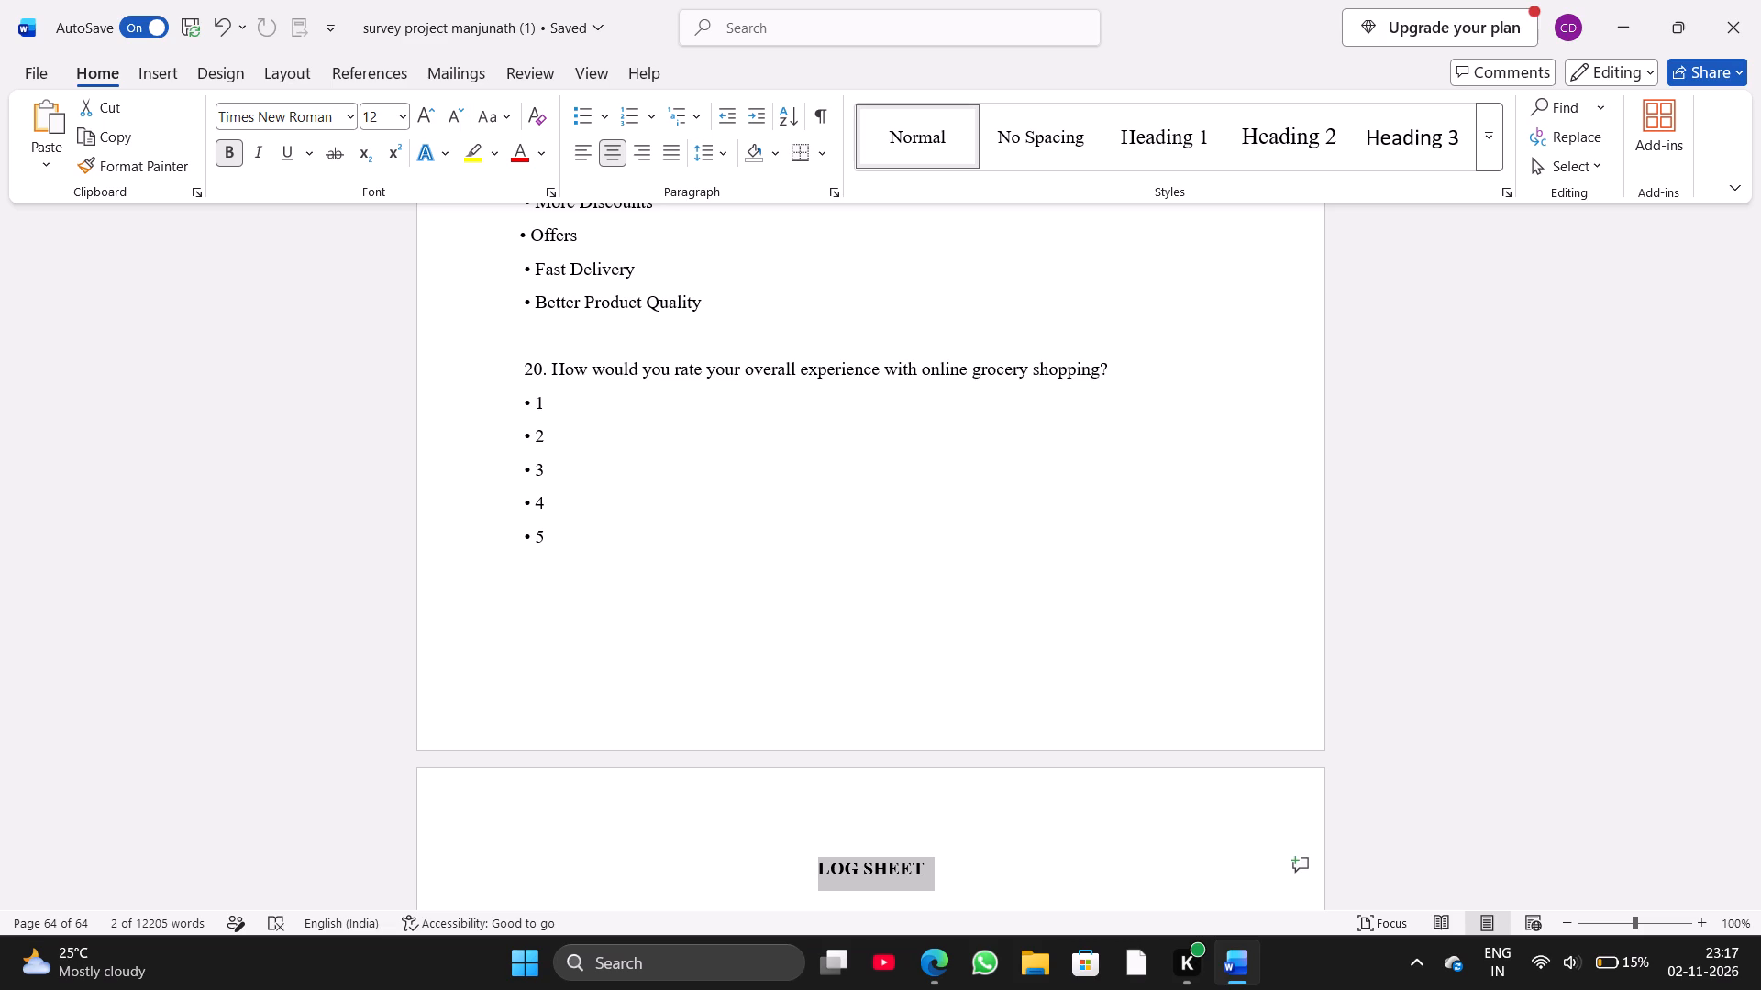
scroll(757, 558, "down", 1)
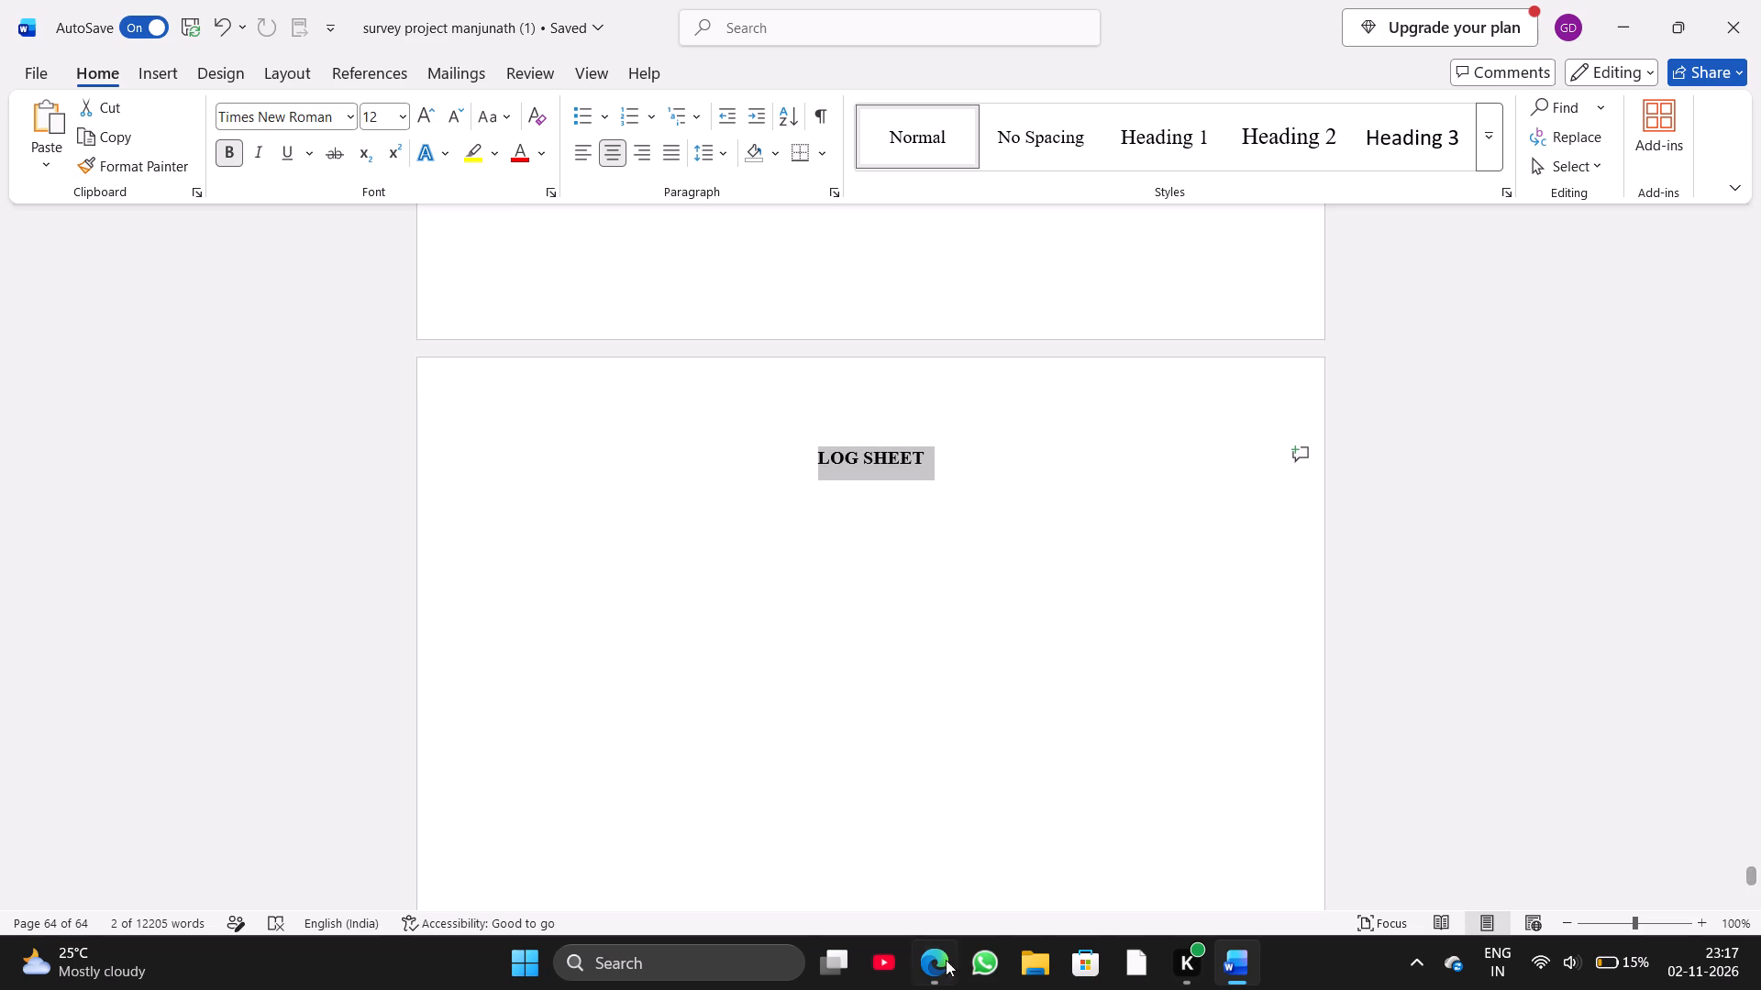
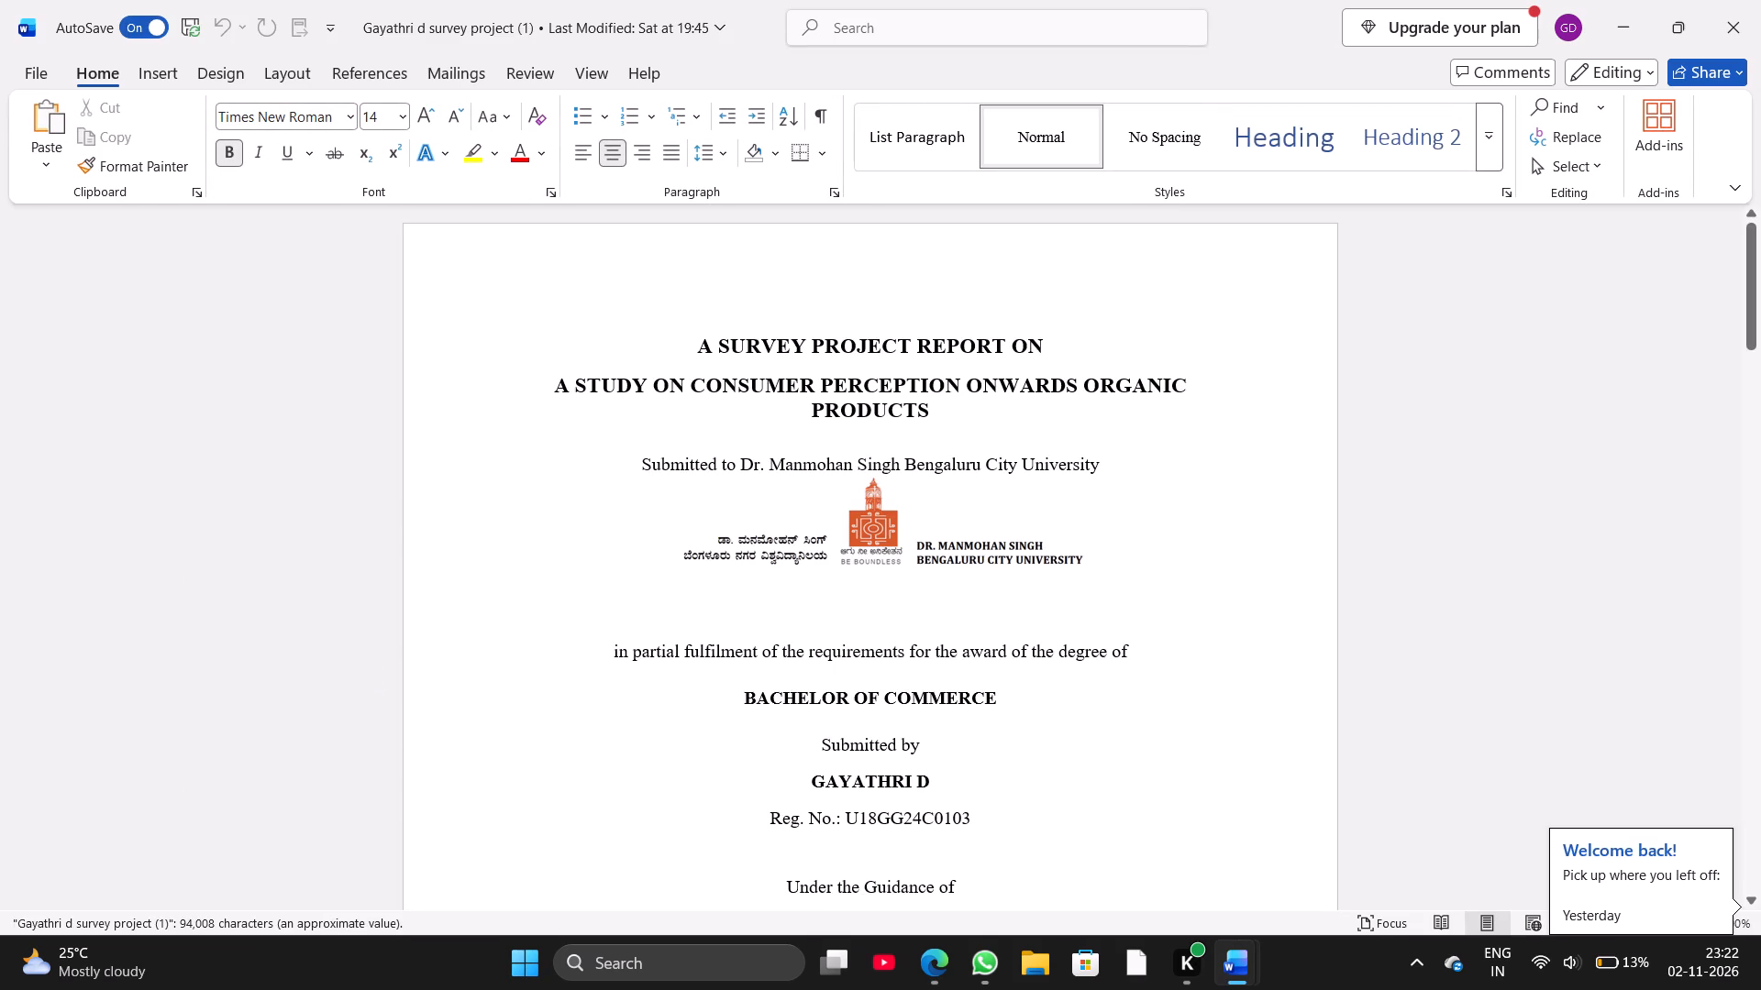
Go to the log sheet table at the end of the organic products survey report.
scroll(912, 585, "down", 20)
scroll(912, 585, "down", 20)
scroll(912, 585, "down", 20)
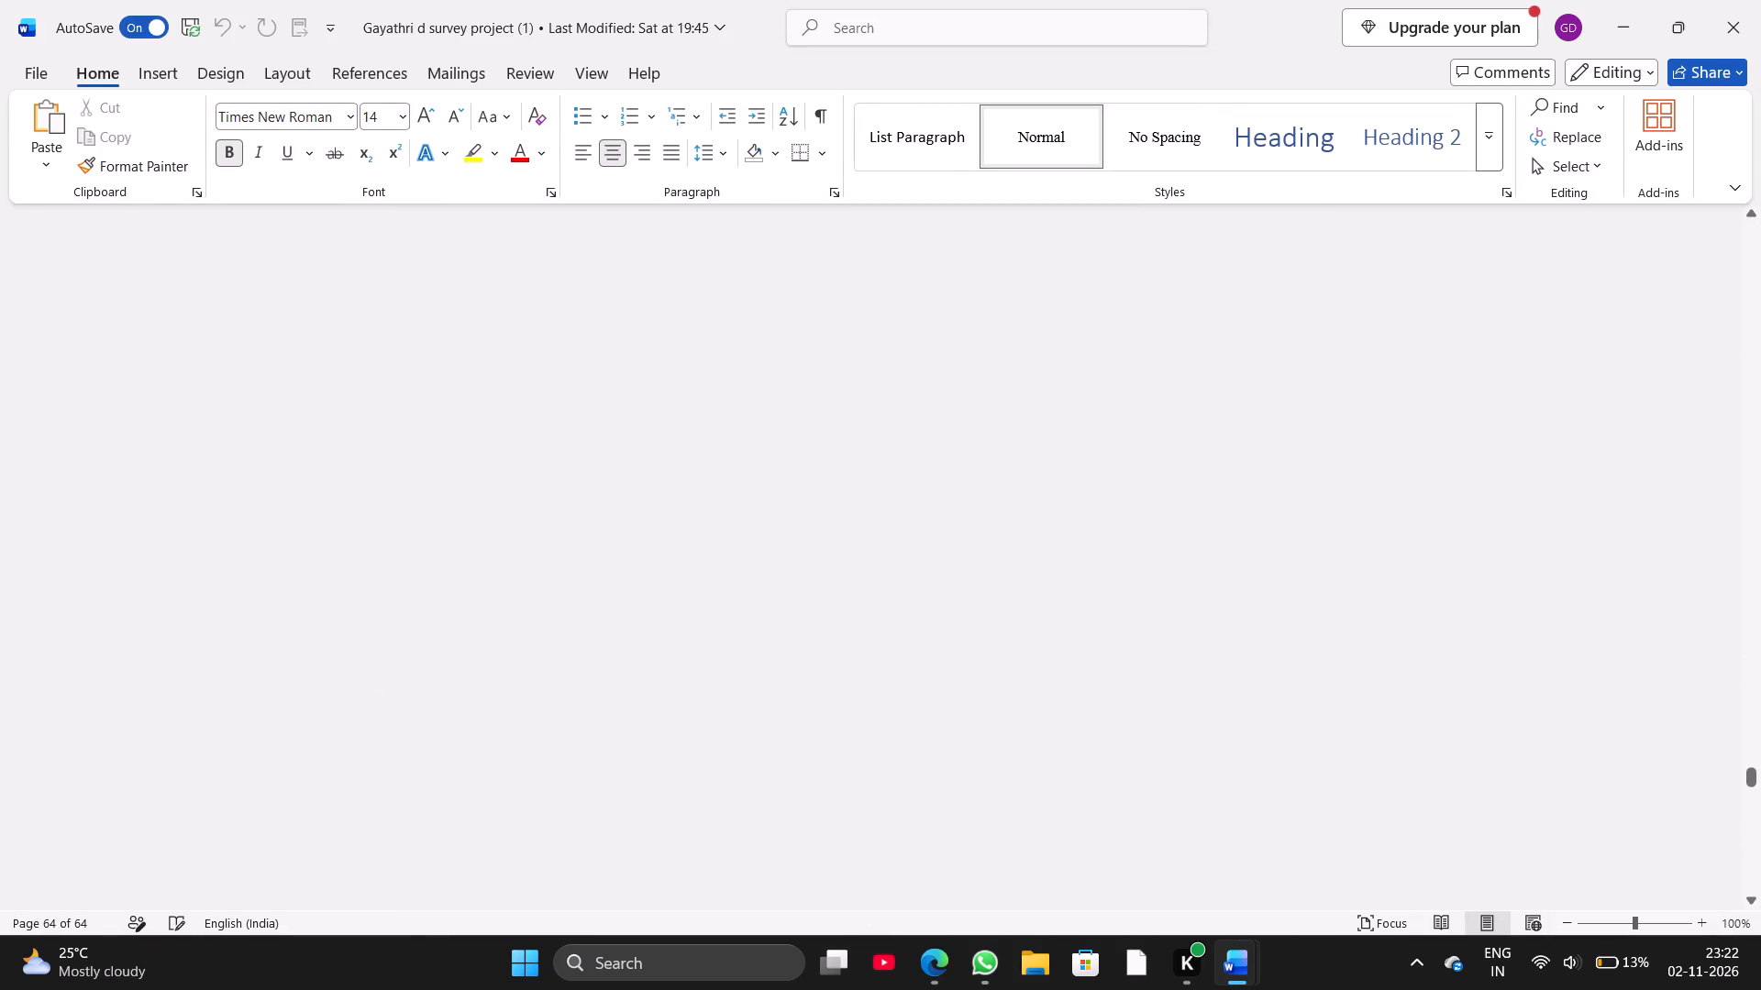
scroll(912, 585, "down", 20)
scroll(912, 585, "down", 20)
scroll(912, 585, "down", 20)
scroll(912, 585, "down", 20)
scroll(912, 585, "down", 20)
scroll(912, 585, "down", 20)
scroll(912, 585, "down", 20)
scroll(912, 585, "down", 20)
scroll(912, 585, "down", 20)
scroll(912, 585, "down", 4)
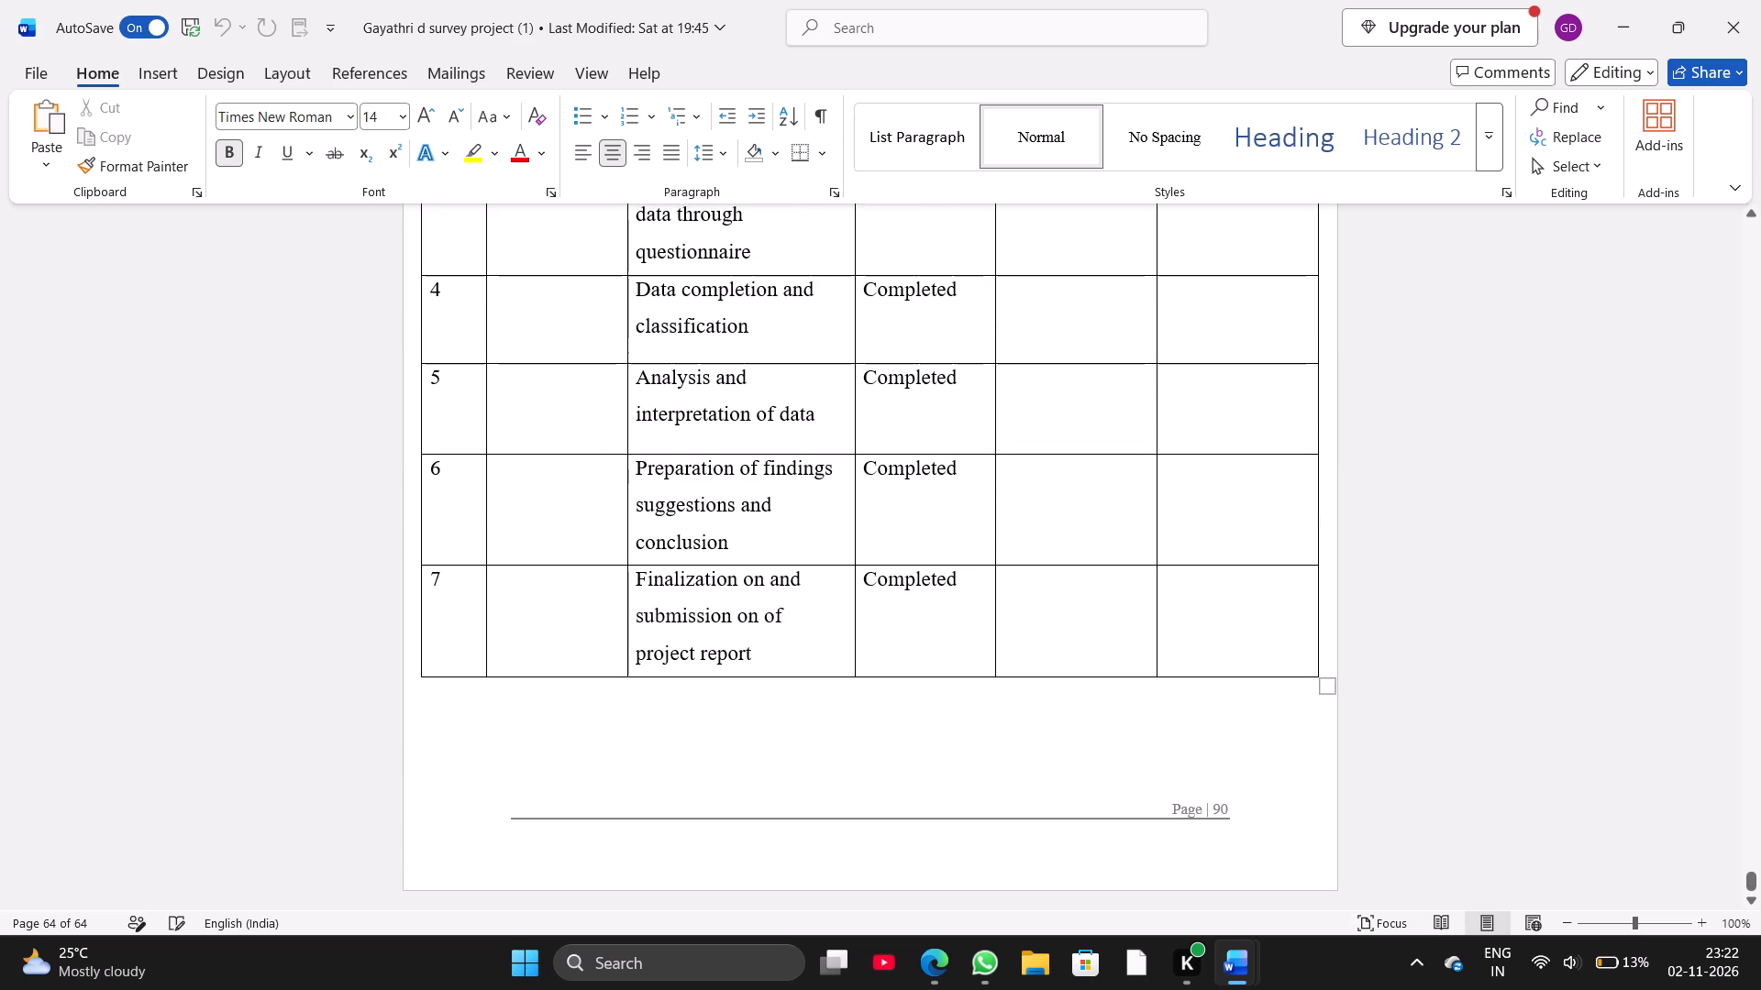
Set the screen brightness to 0 and return to the organic products report.
left_click(1584, 961)
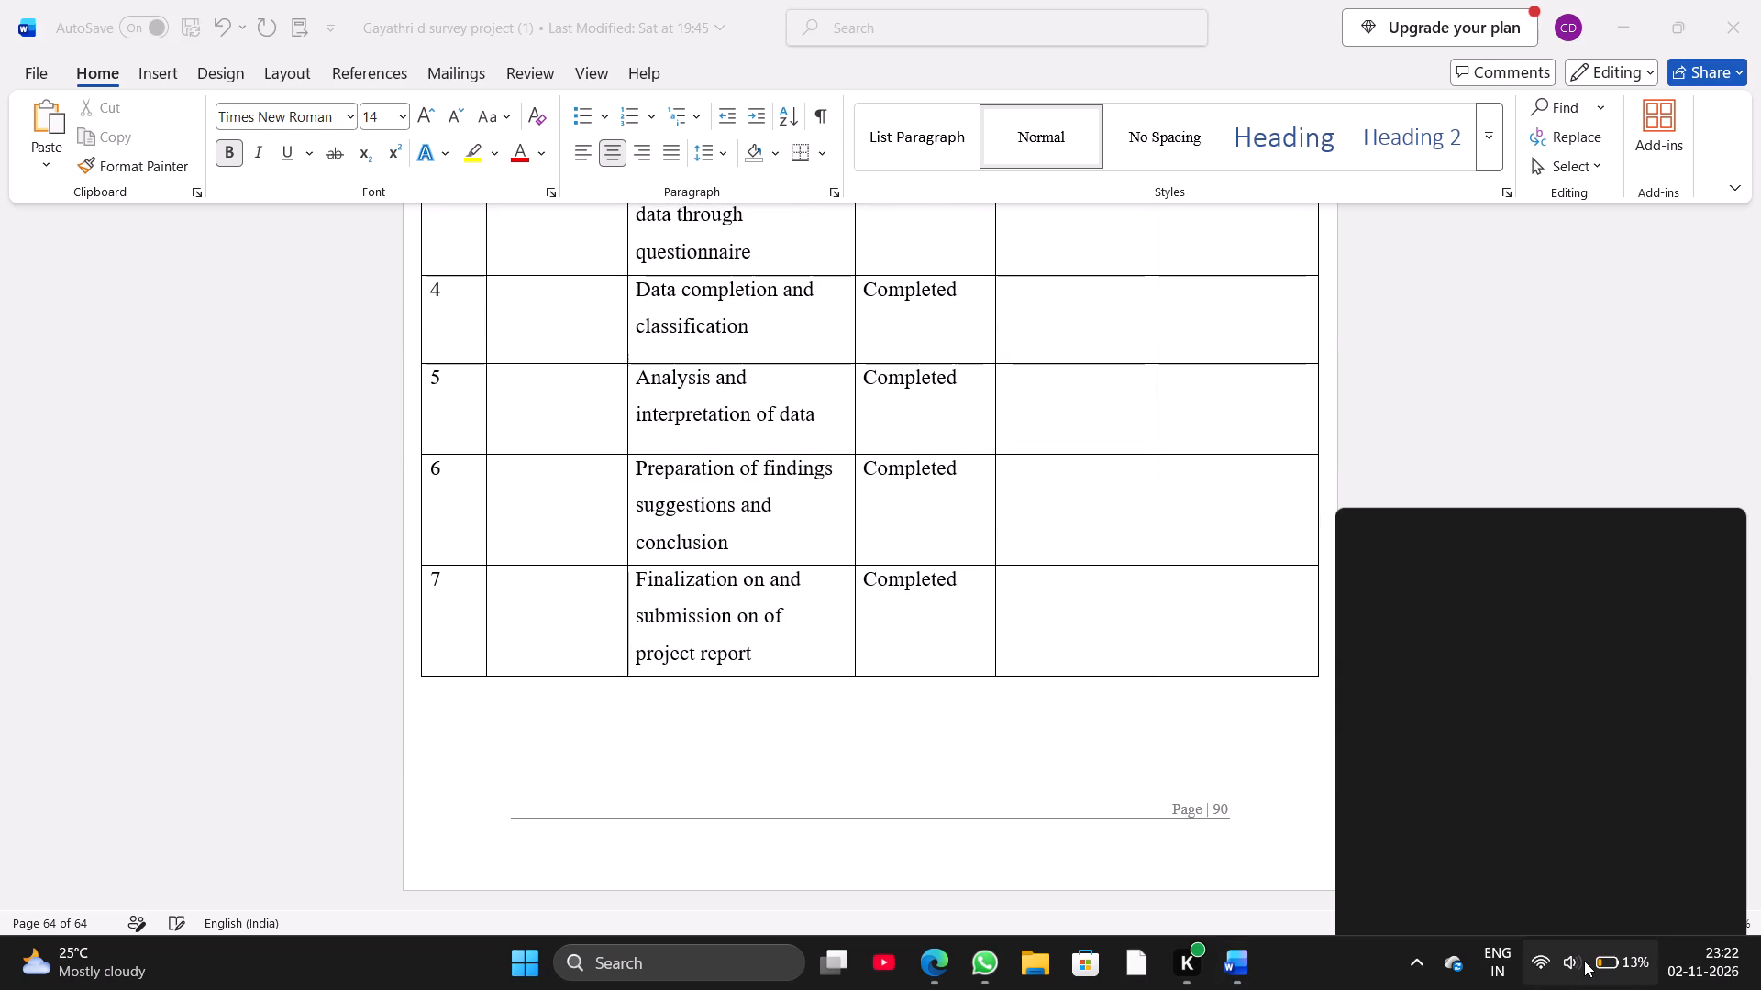
left_click(1400, 764)
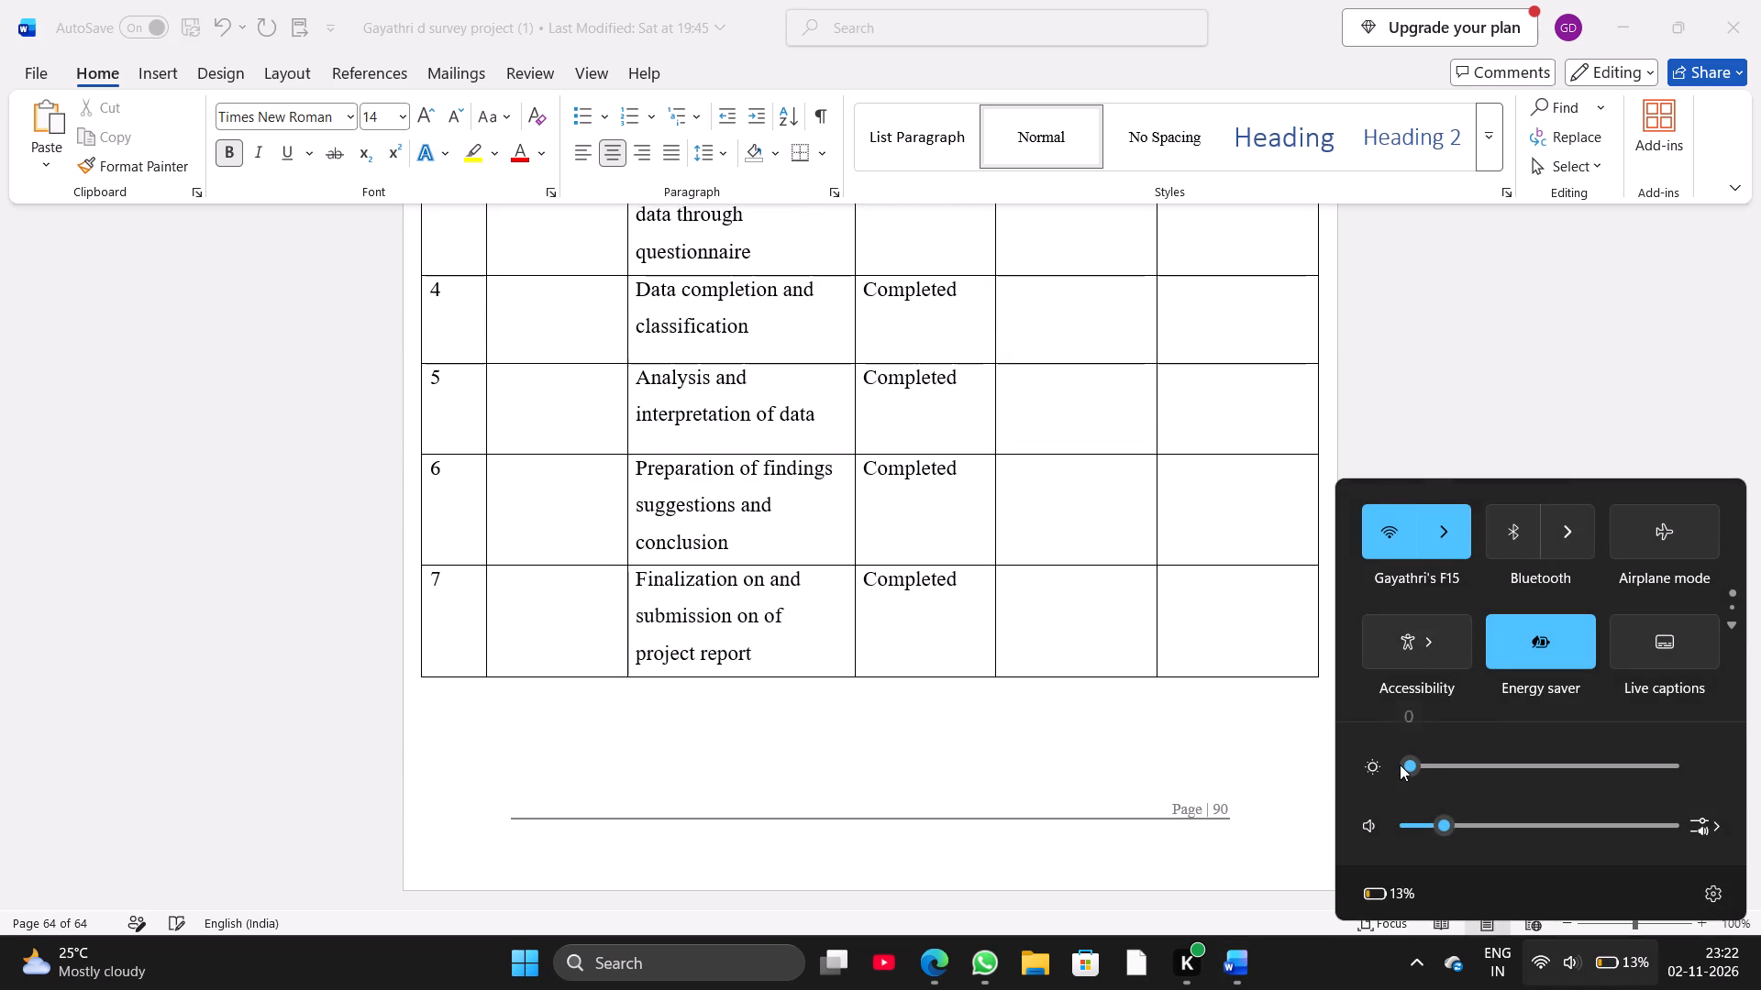
left_click(1410, 438)
Copy the whole log sheet table, from its header row to row 7, in the organic products report.
scroll(1068, 441, "up", 2)
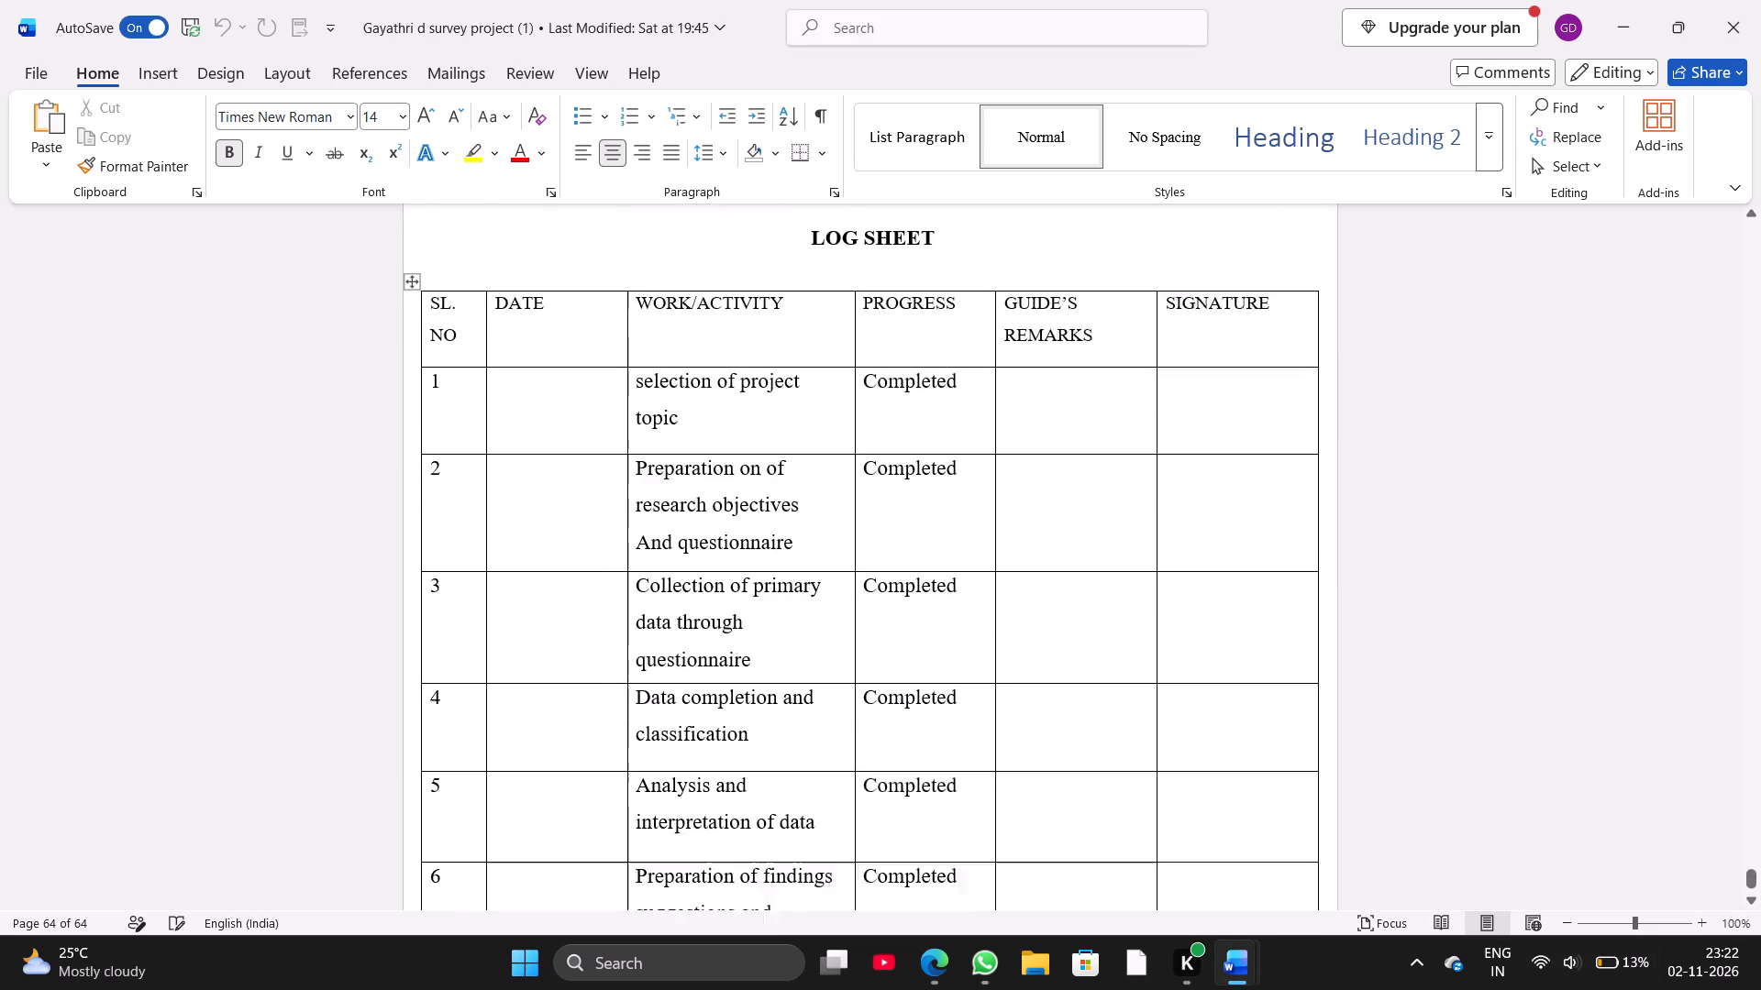
scroll(1068, 441, "up", 1)
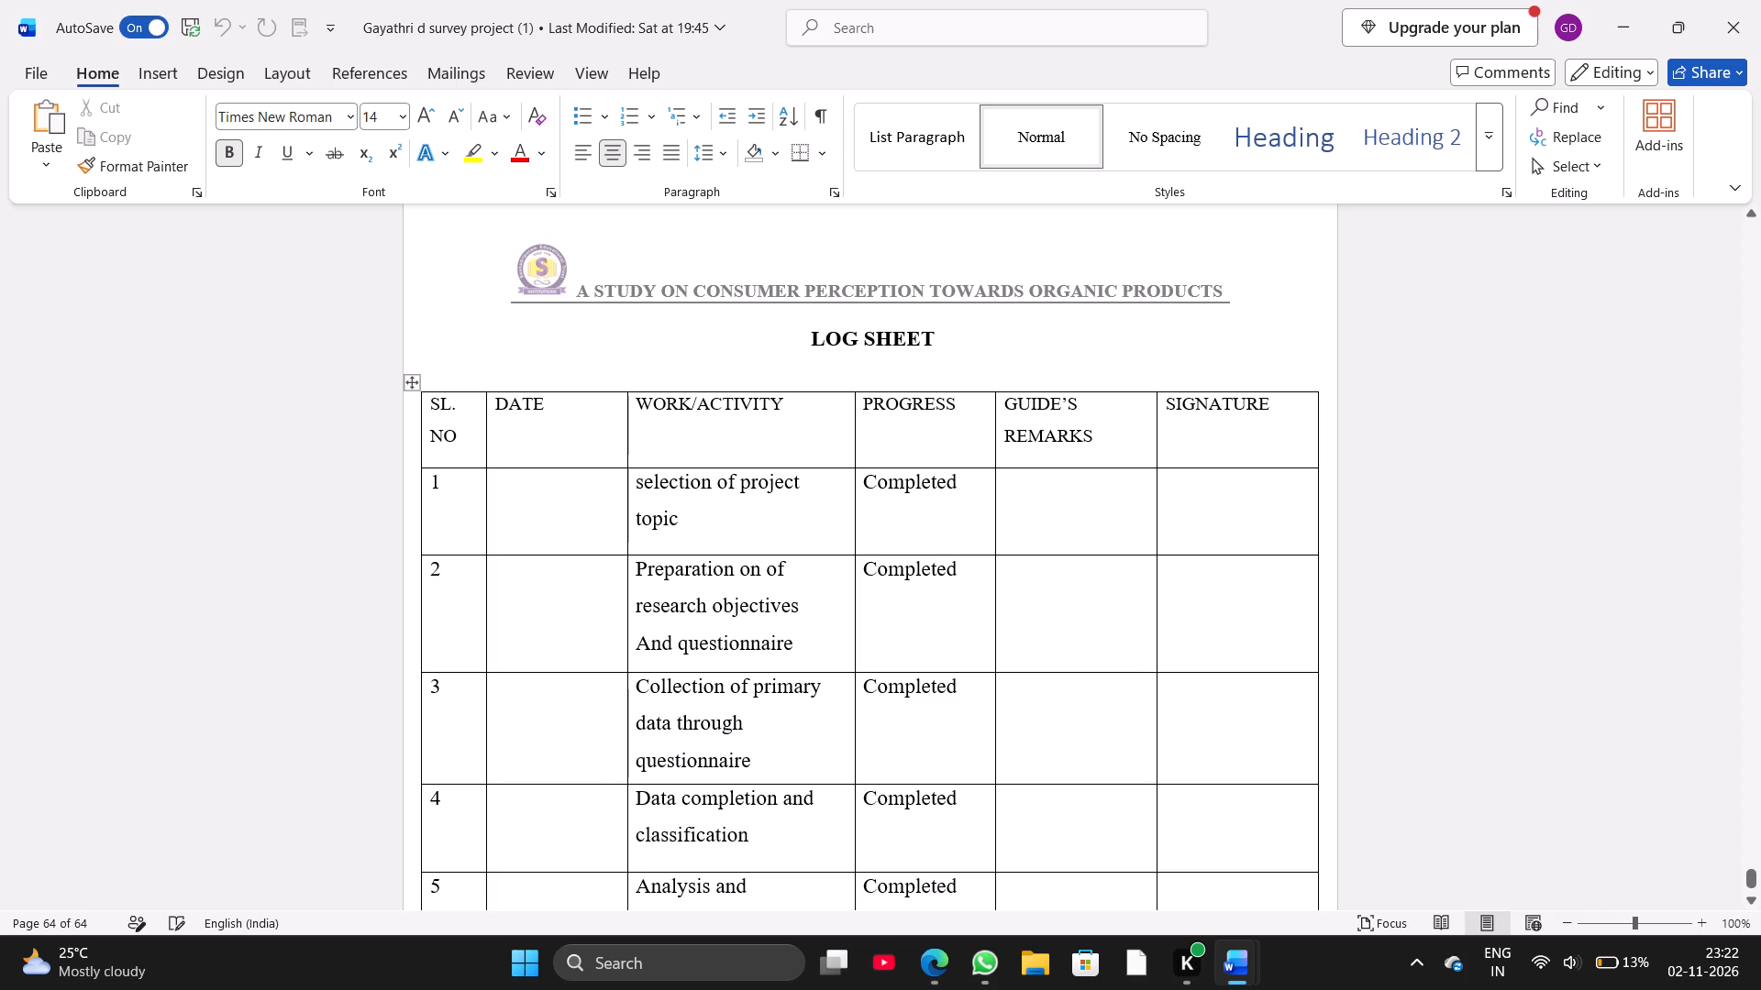
left_click_drag(432, 404, 1146, 774)
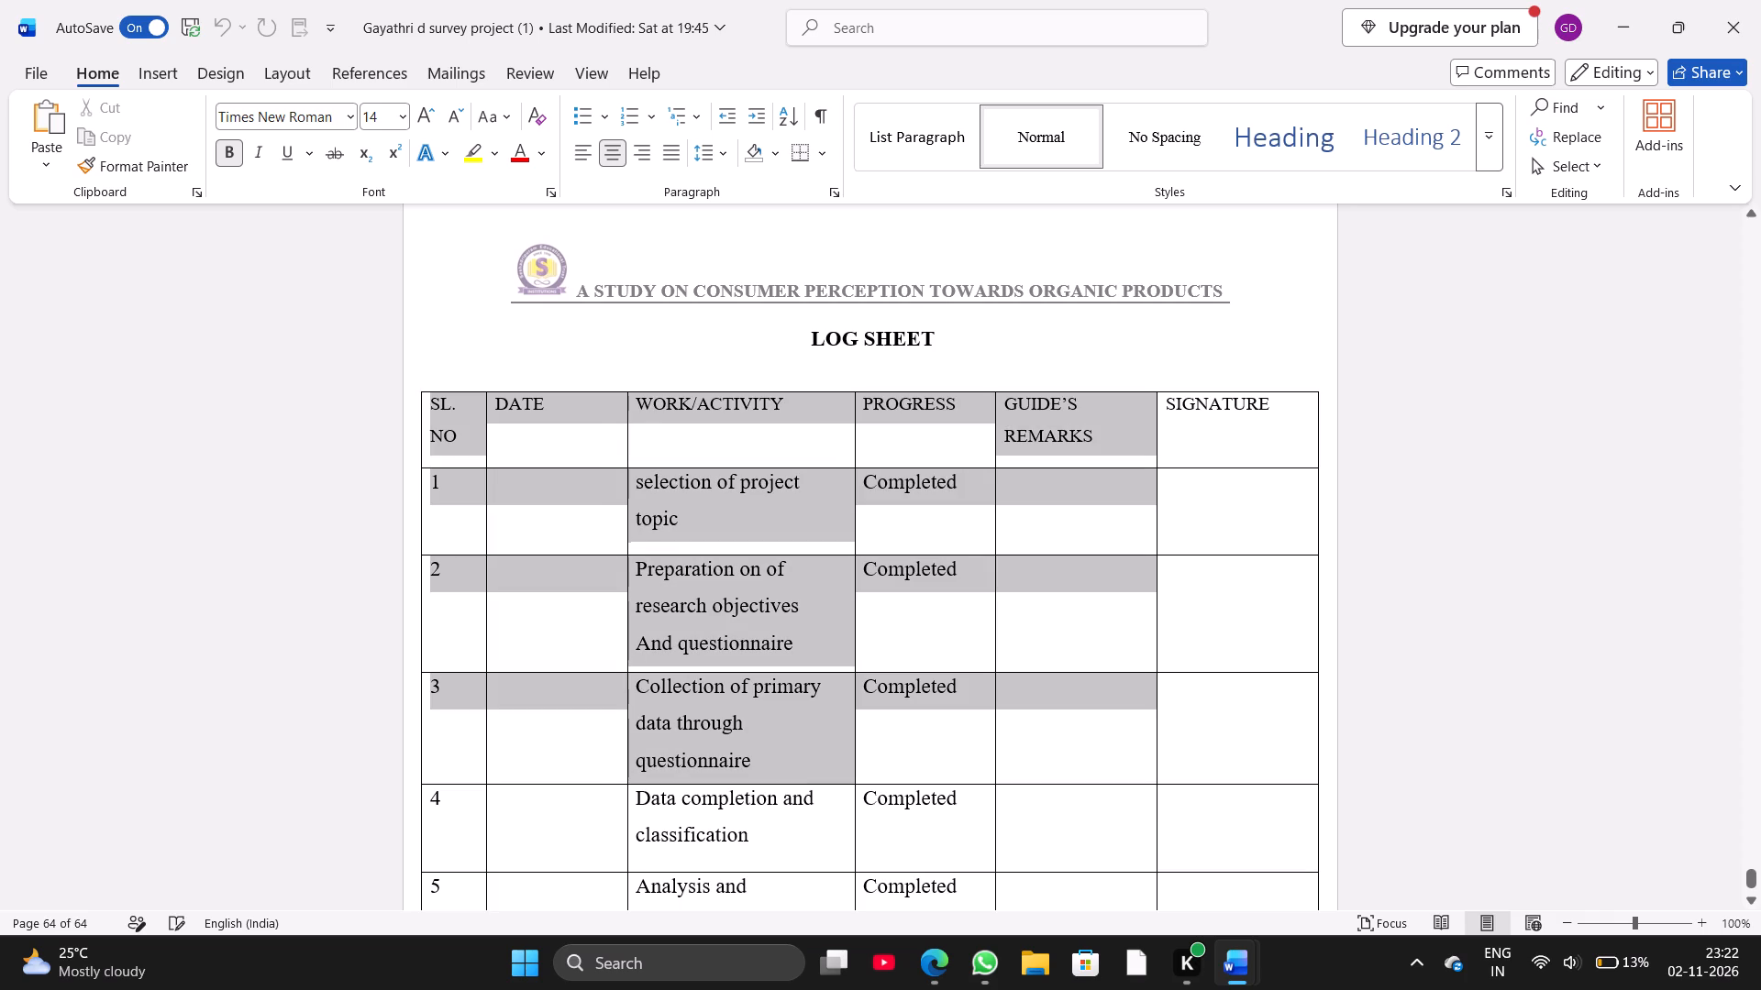
left_click_drag(1146, 774, 1521, 989)
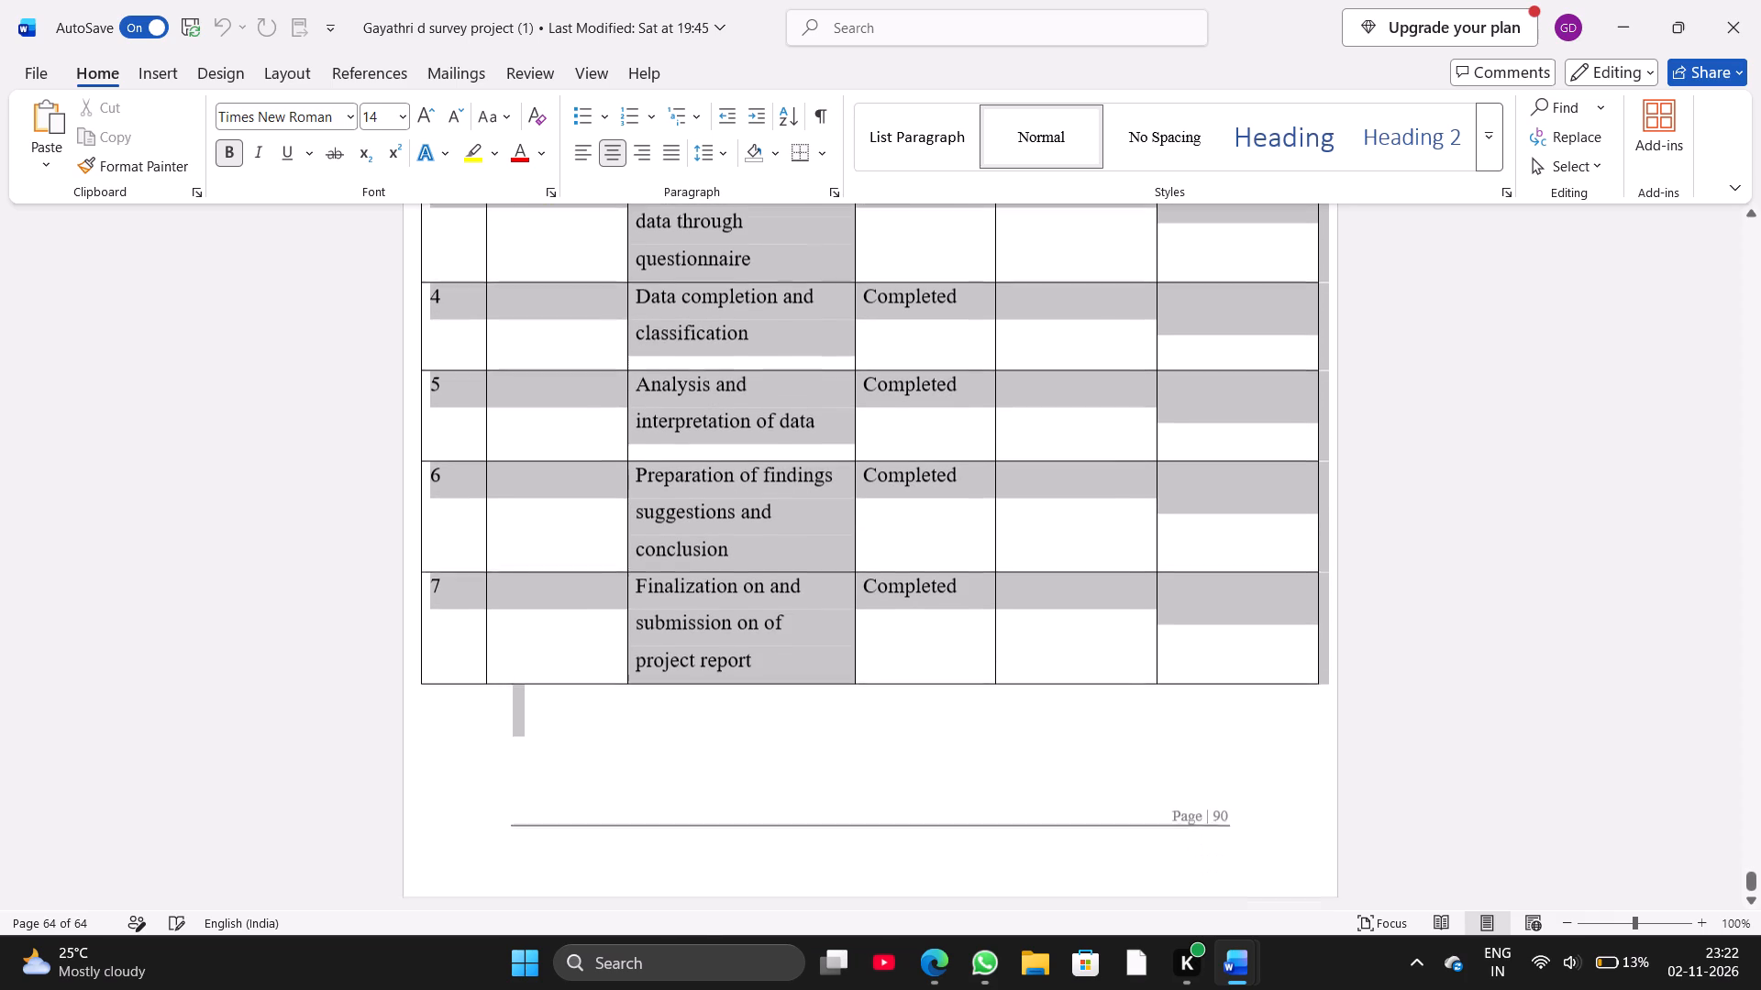
left_click_drag(1521, 989, 1564, 989)
key("ctrl+c")
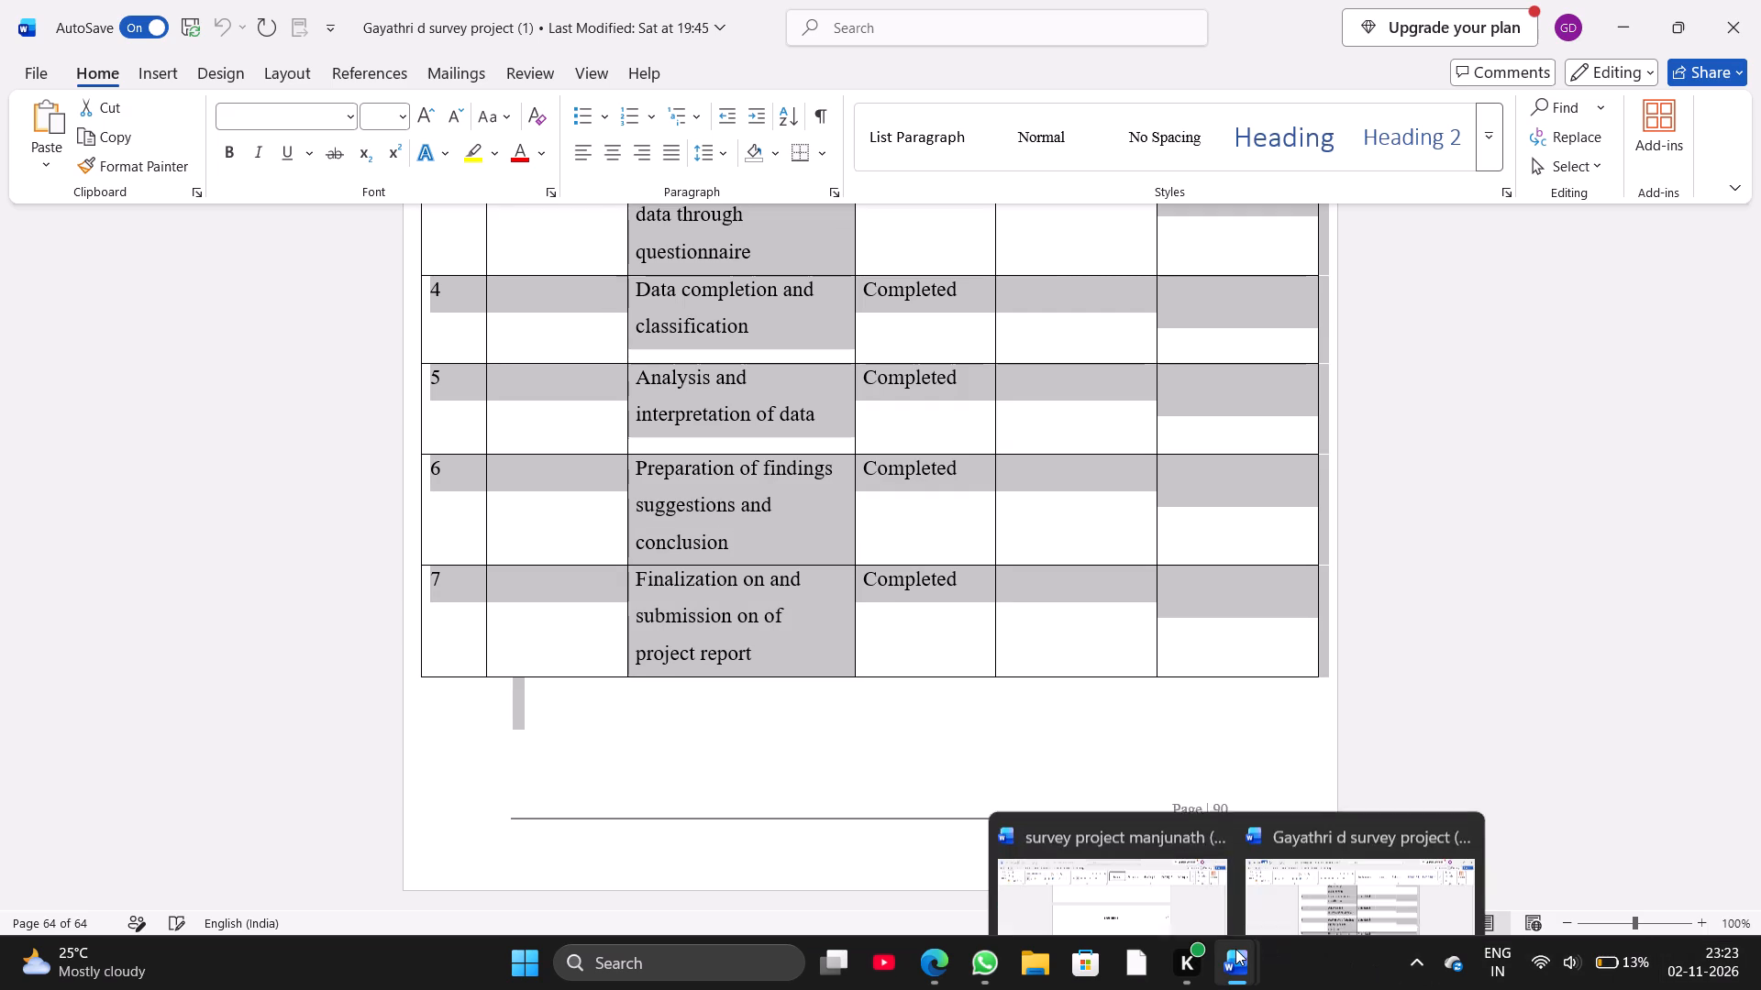
Switch to the online grocery shopping report and paste the copied table on a new line below the "LOG SHEET" heading.
left_click(1102, 859)
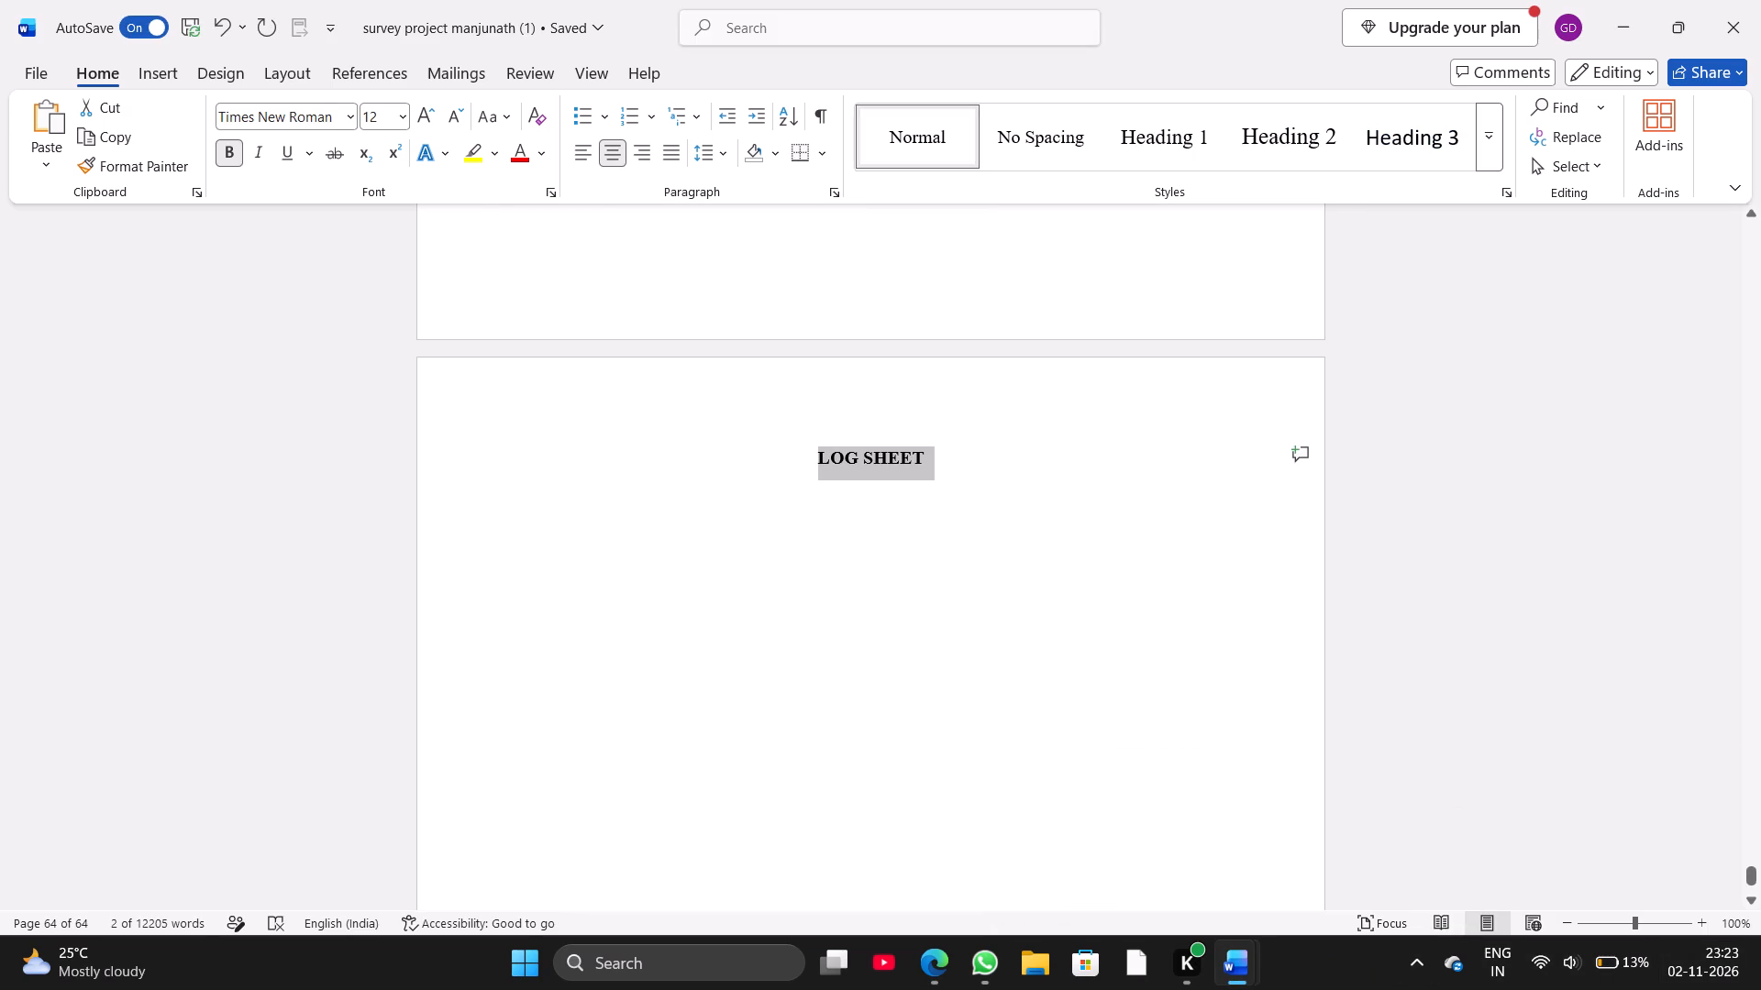
left_click(505, 593)
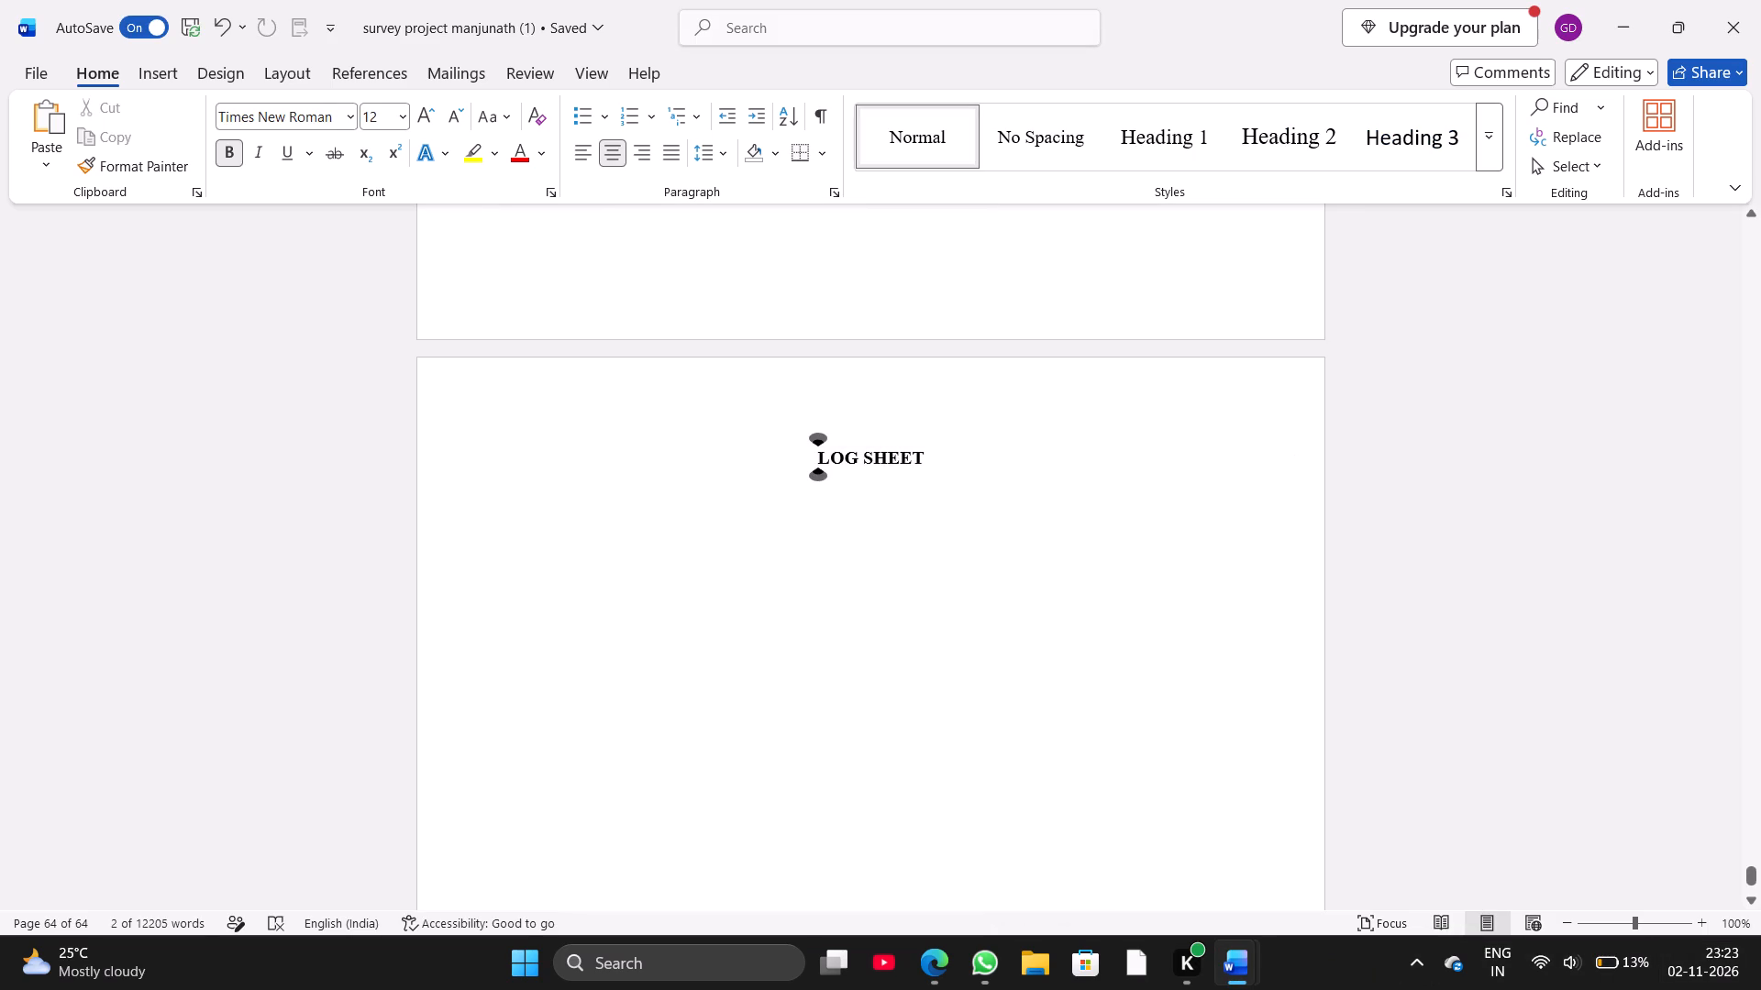
left_click(478, 538)
double_click(478, 538)
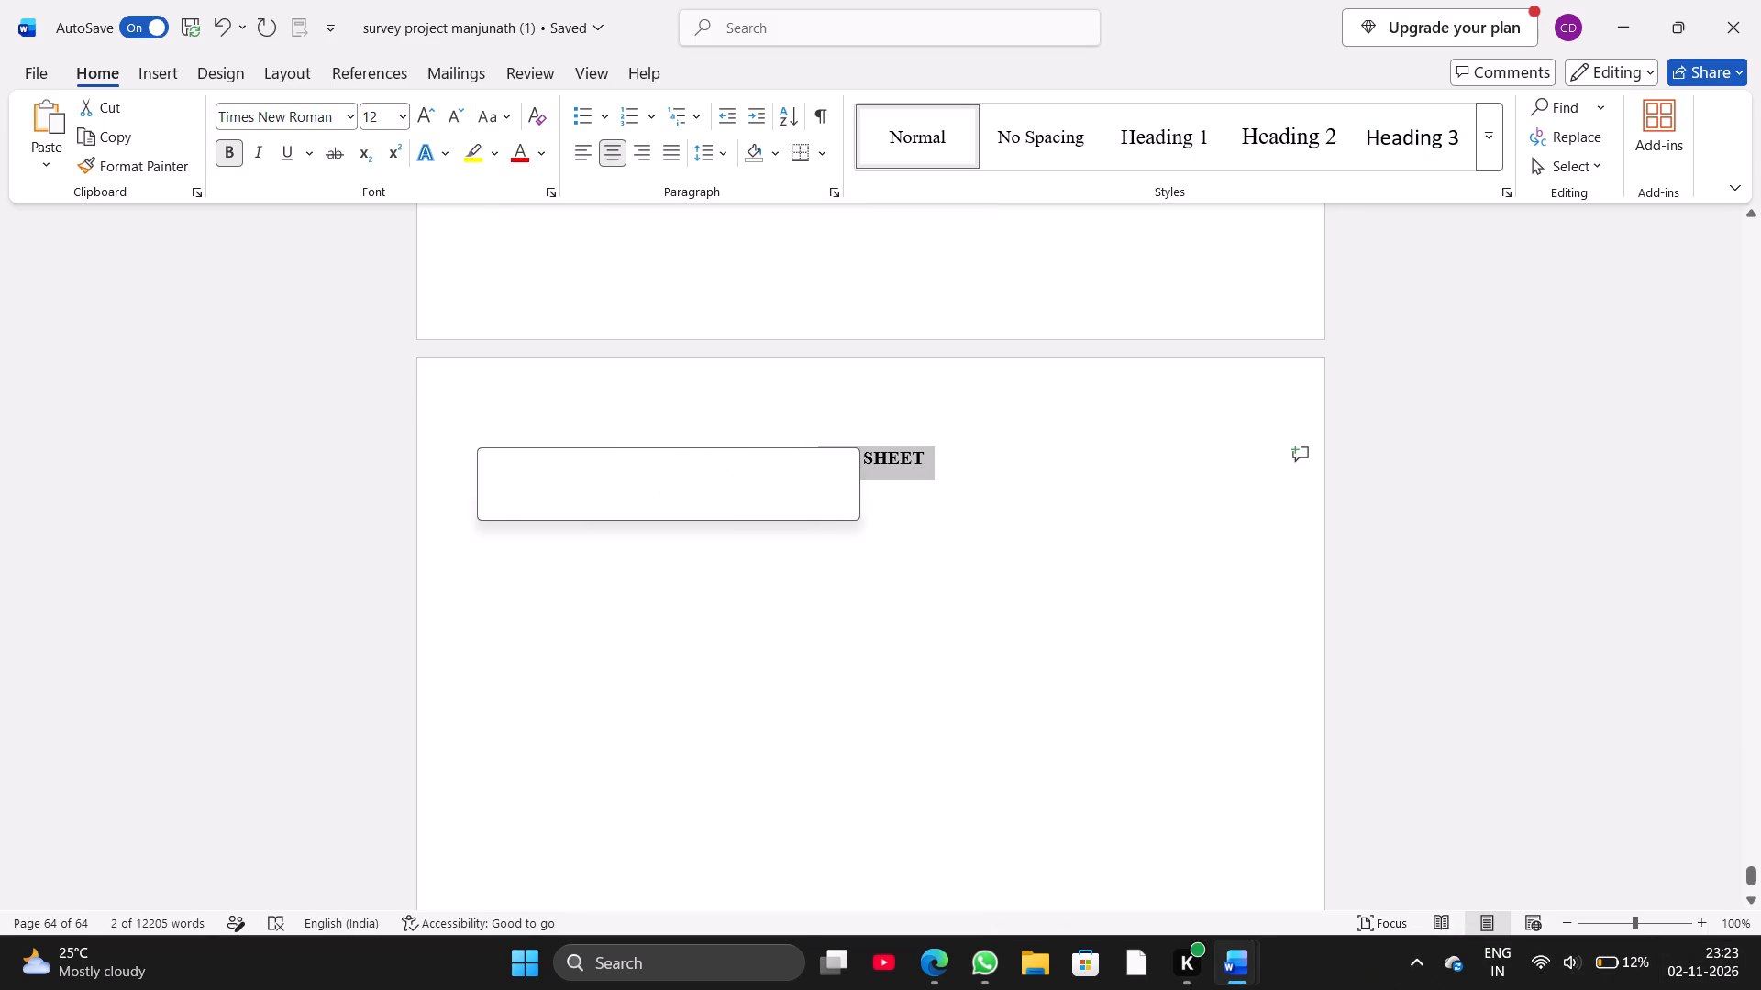
double_click(499, 557)
left_click(667, 577)
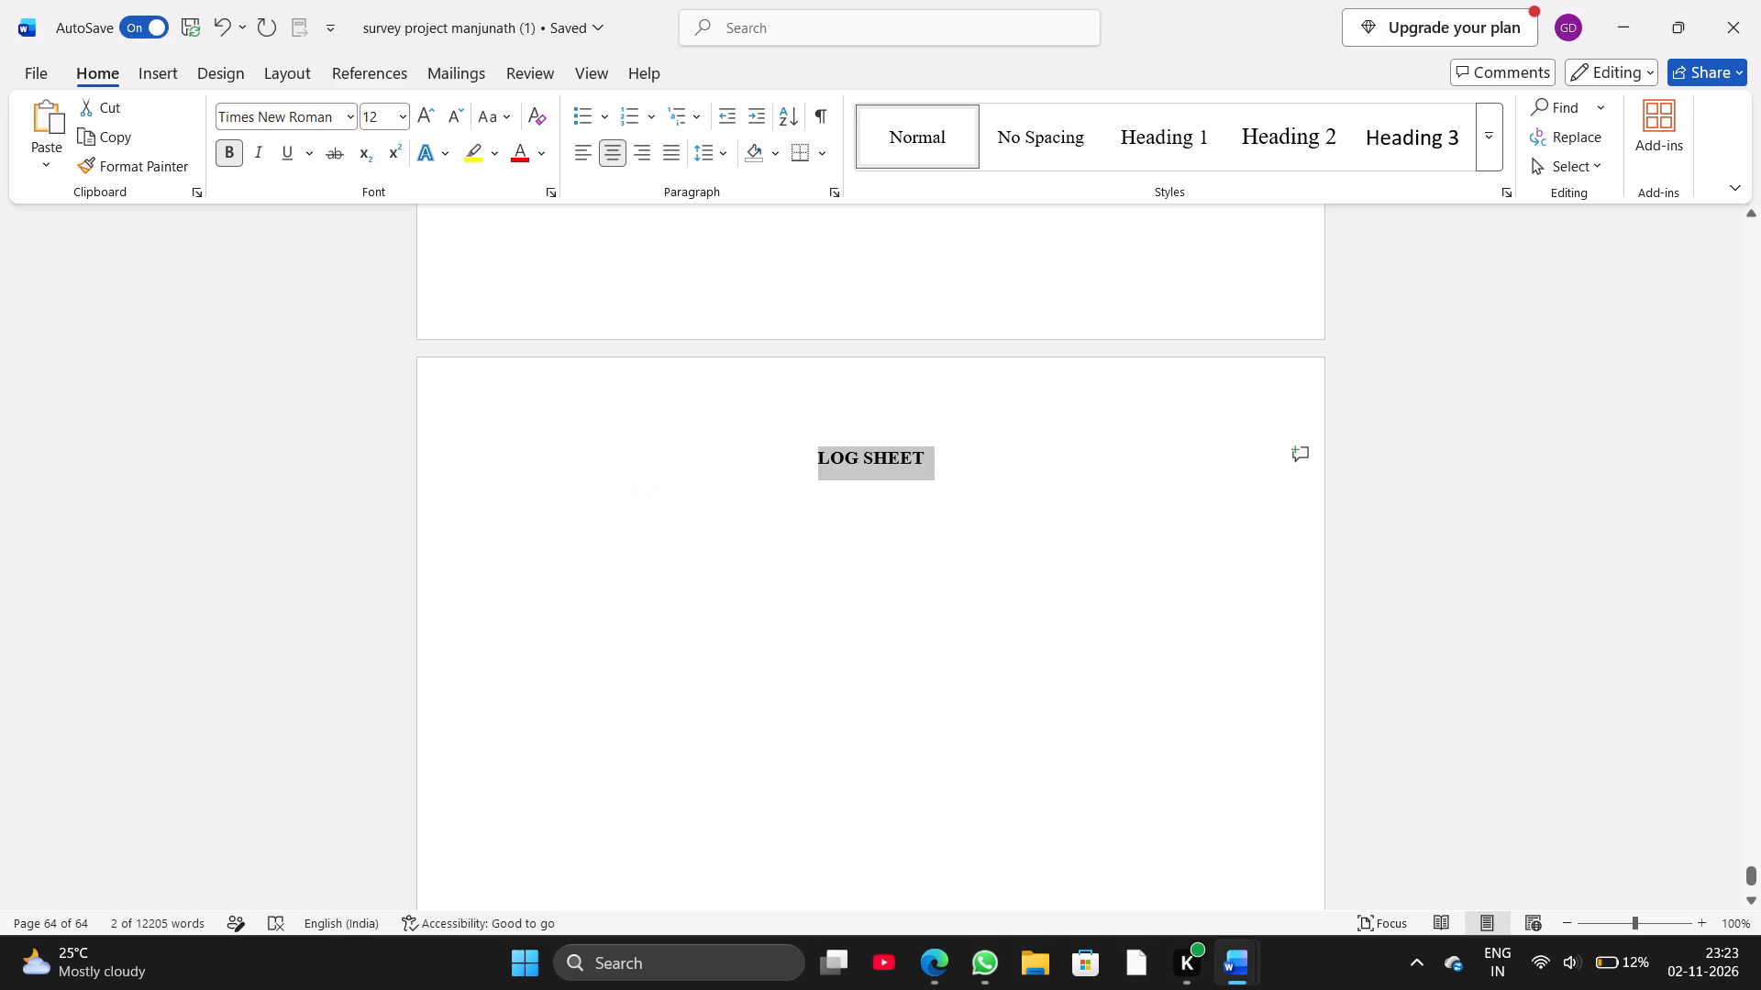
double_click(520, 573)
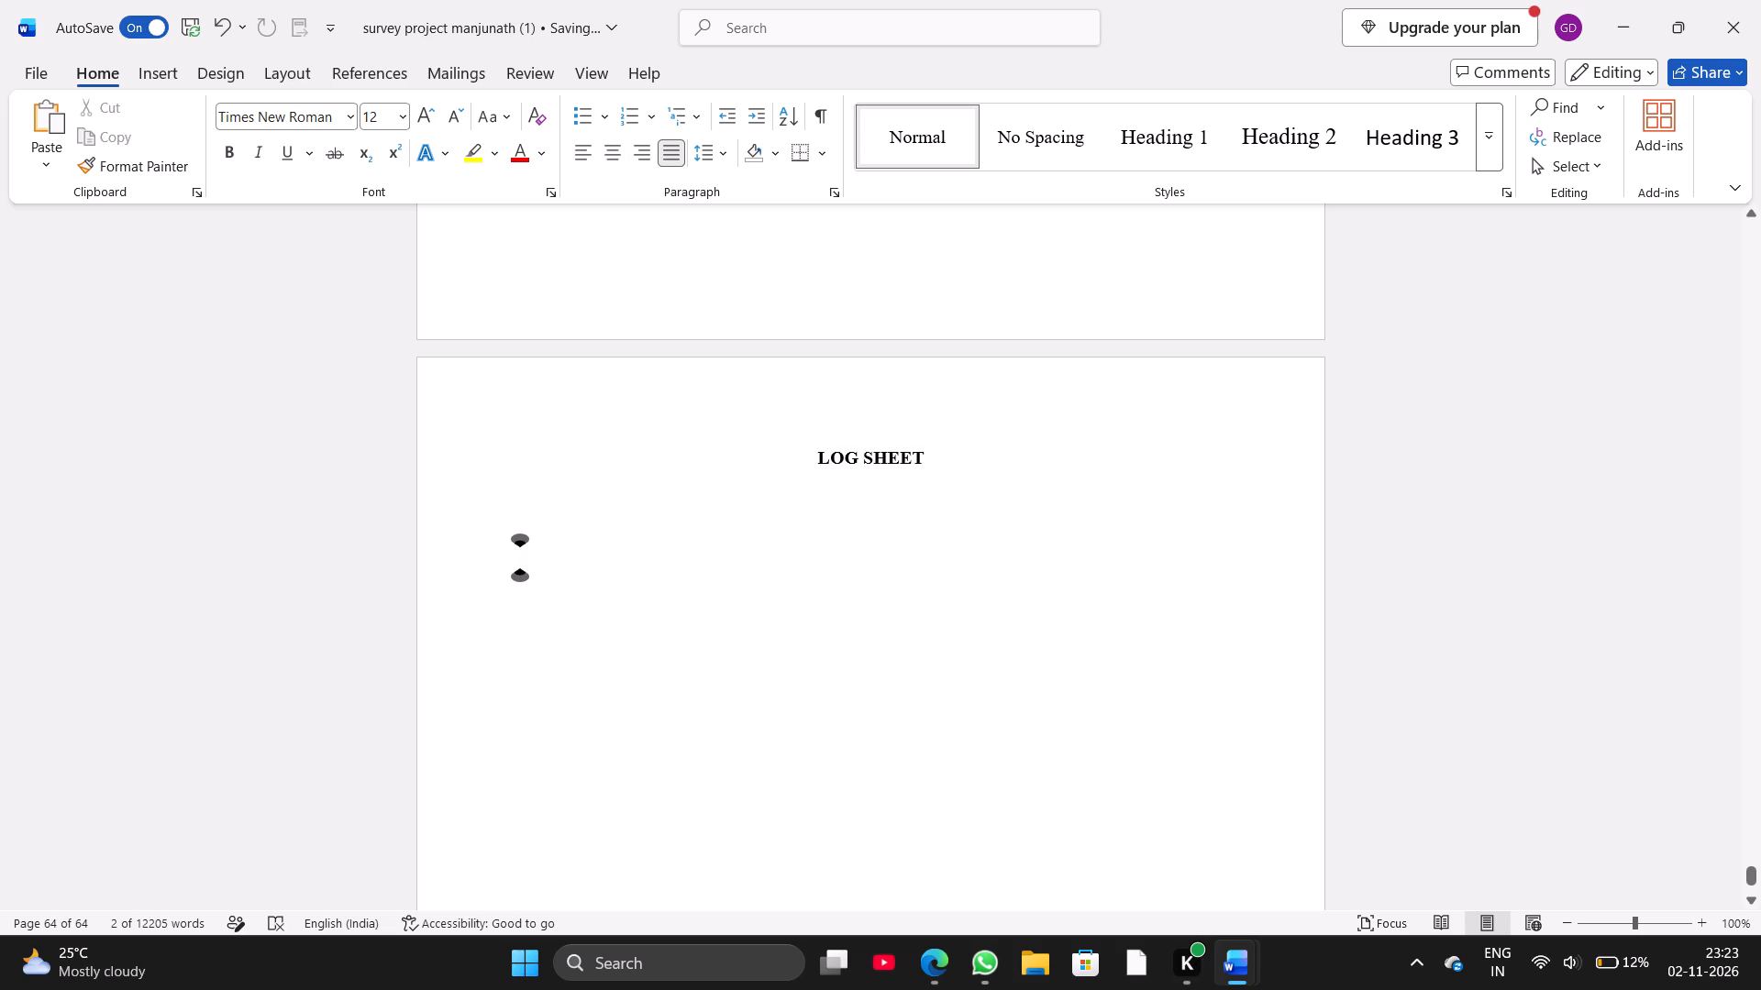
key("ctrl+v")
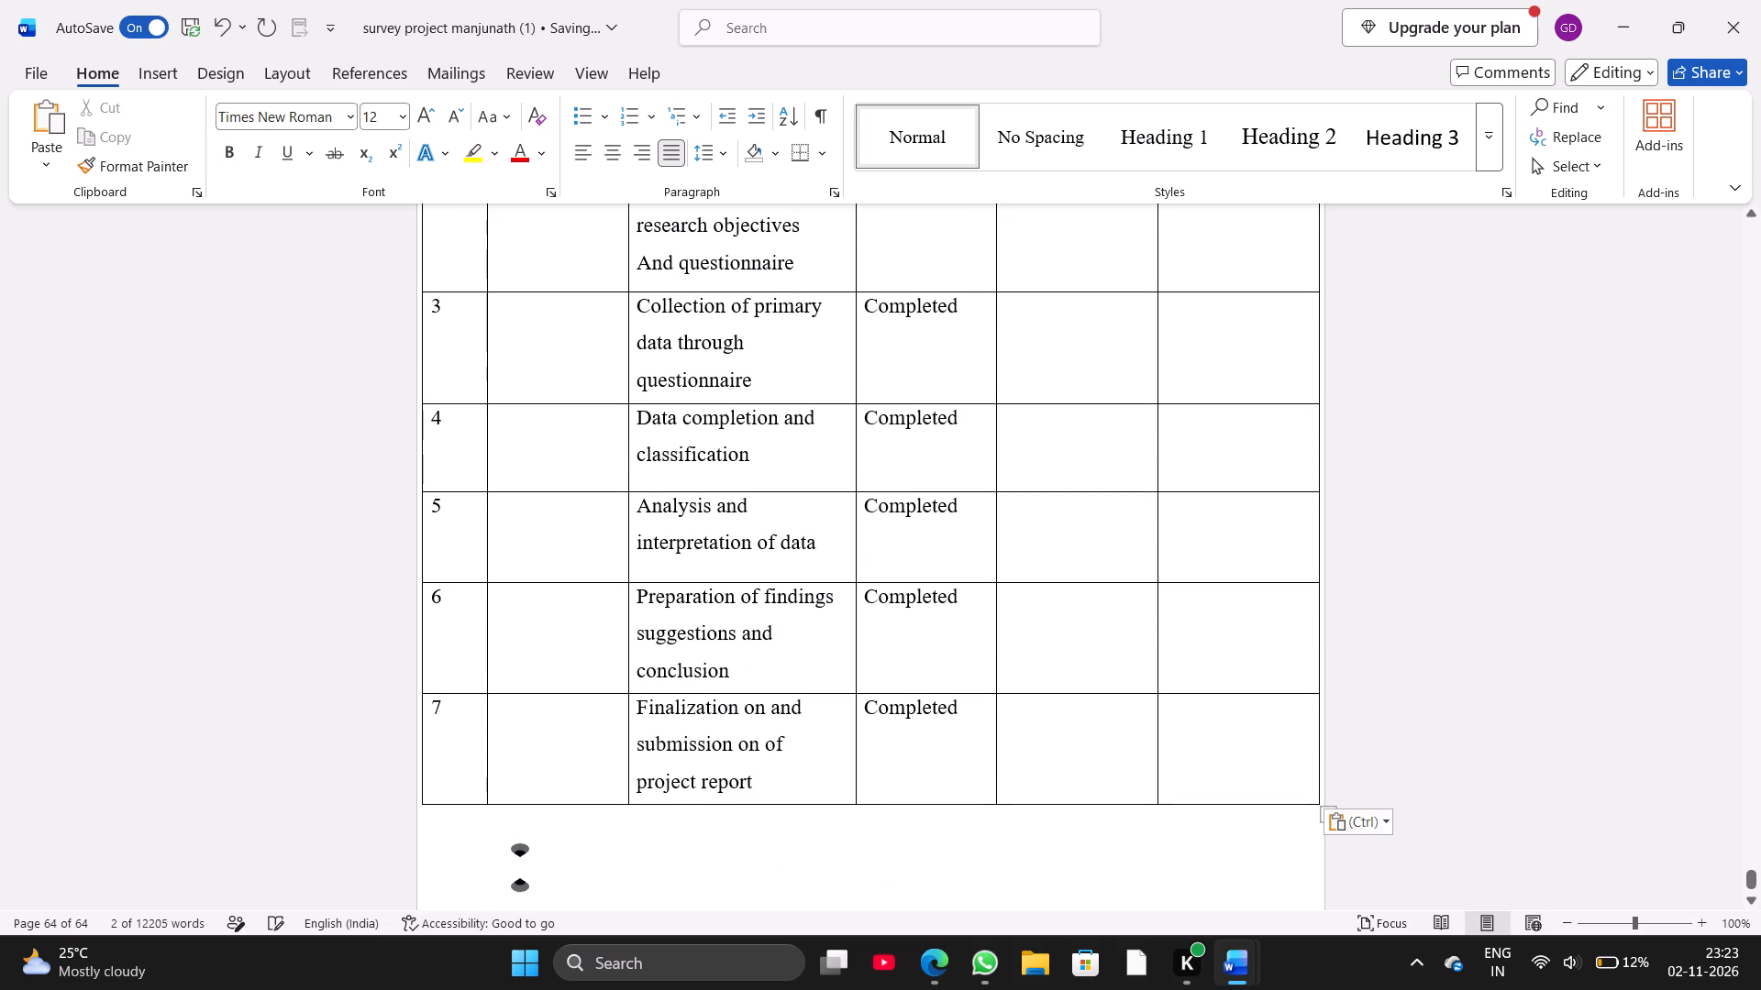
scroll(602, 555, "down", 1)
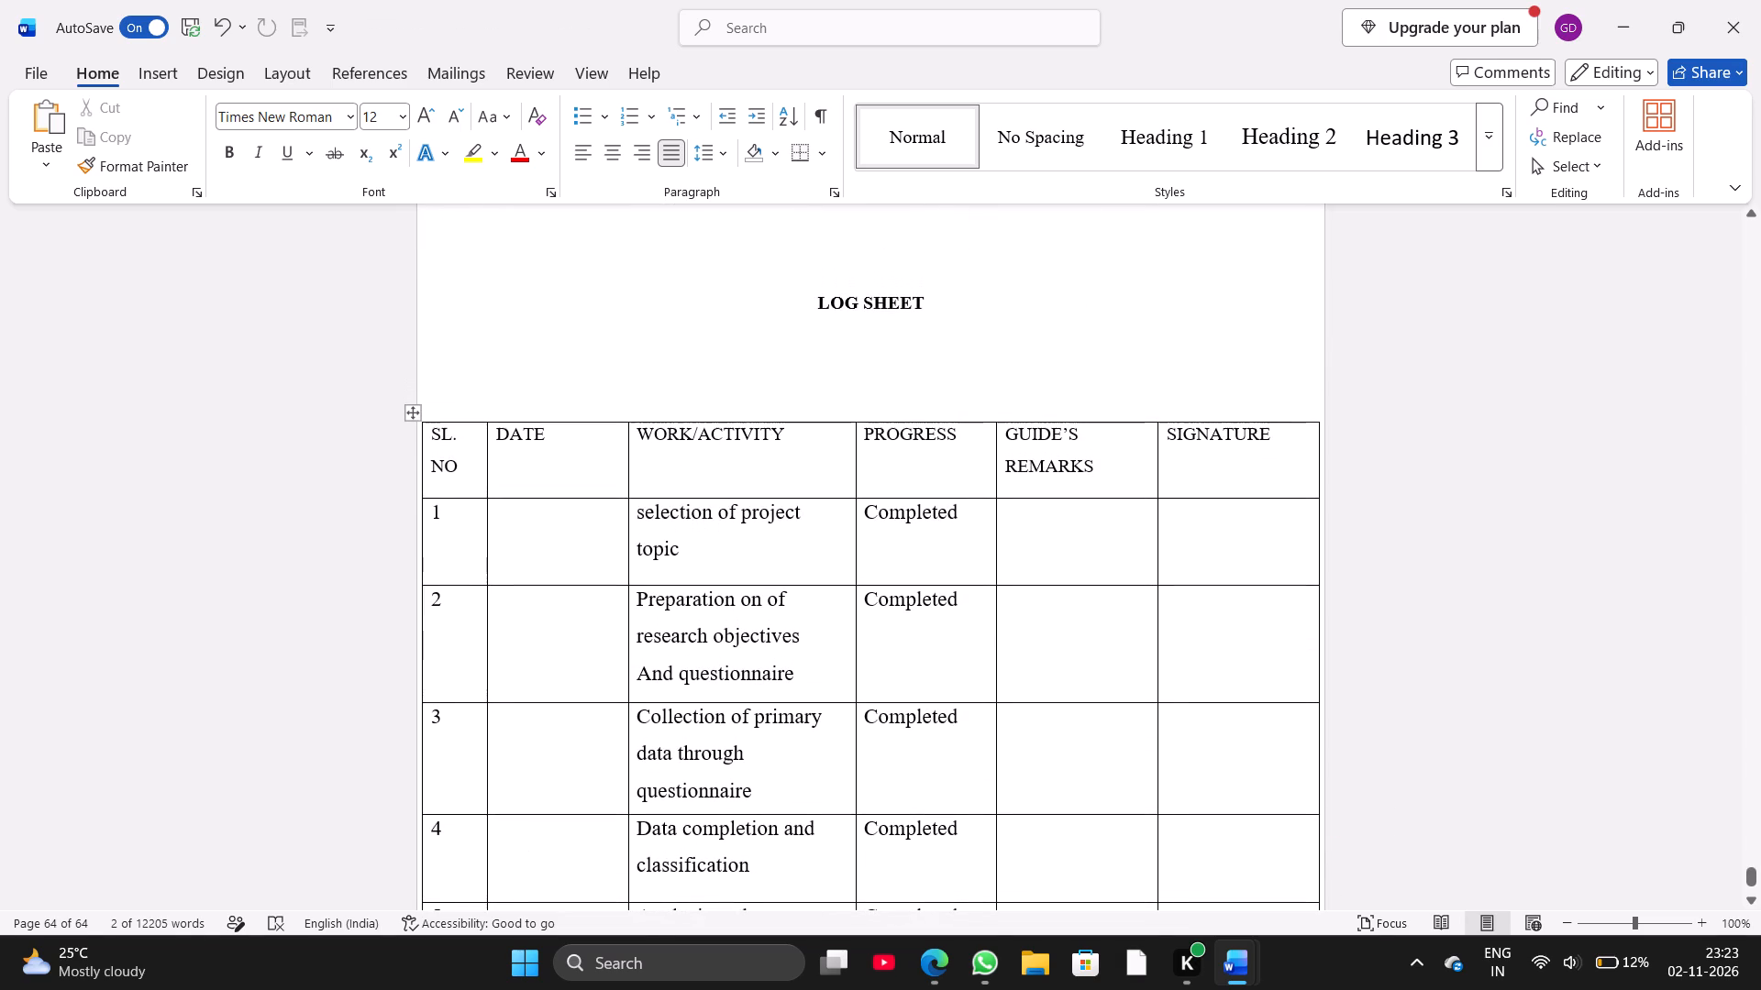
scroll(602, 555, "down", 1)
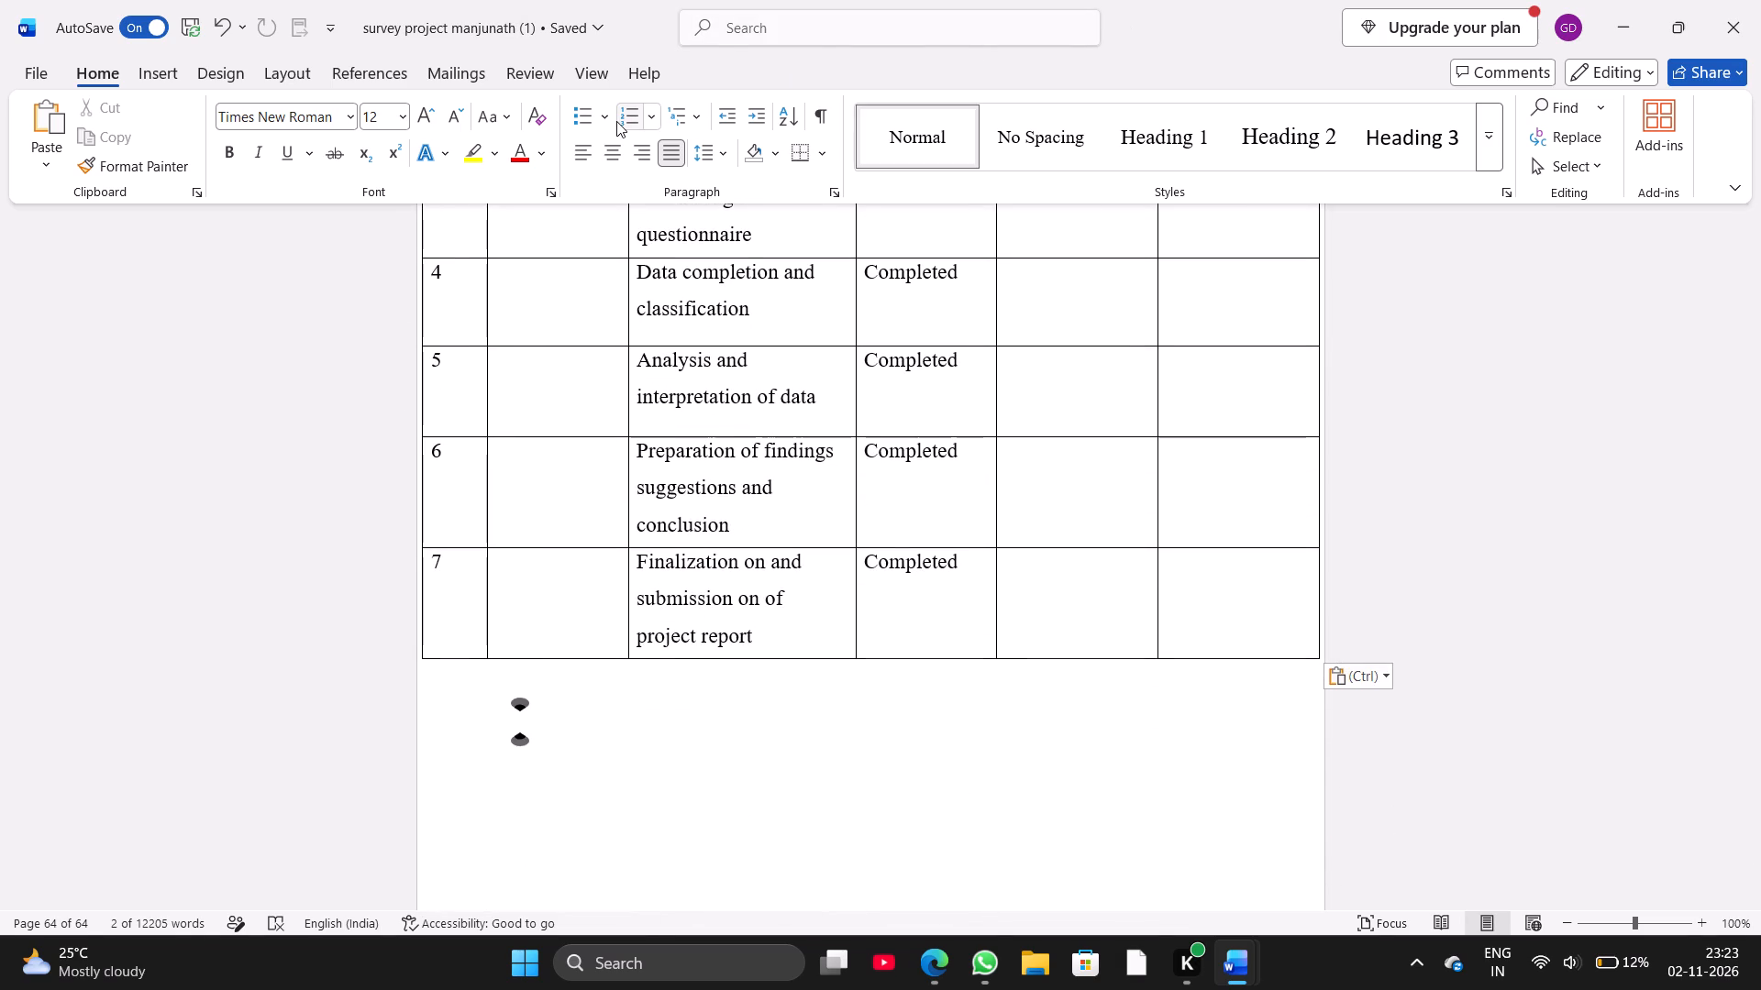
Delete the "Page | 8" page number from the even page footer on the first page of Chapter 1 and leave footer editing.
scroll(616, 121, "up", 11)
scroll(932, 345, "up", 9)
scroll(932, 345, "up", 13)
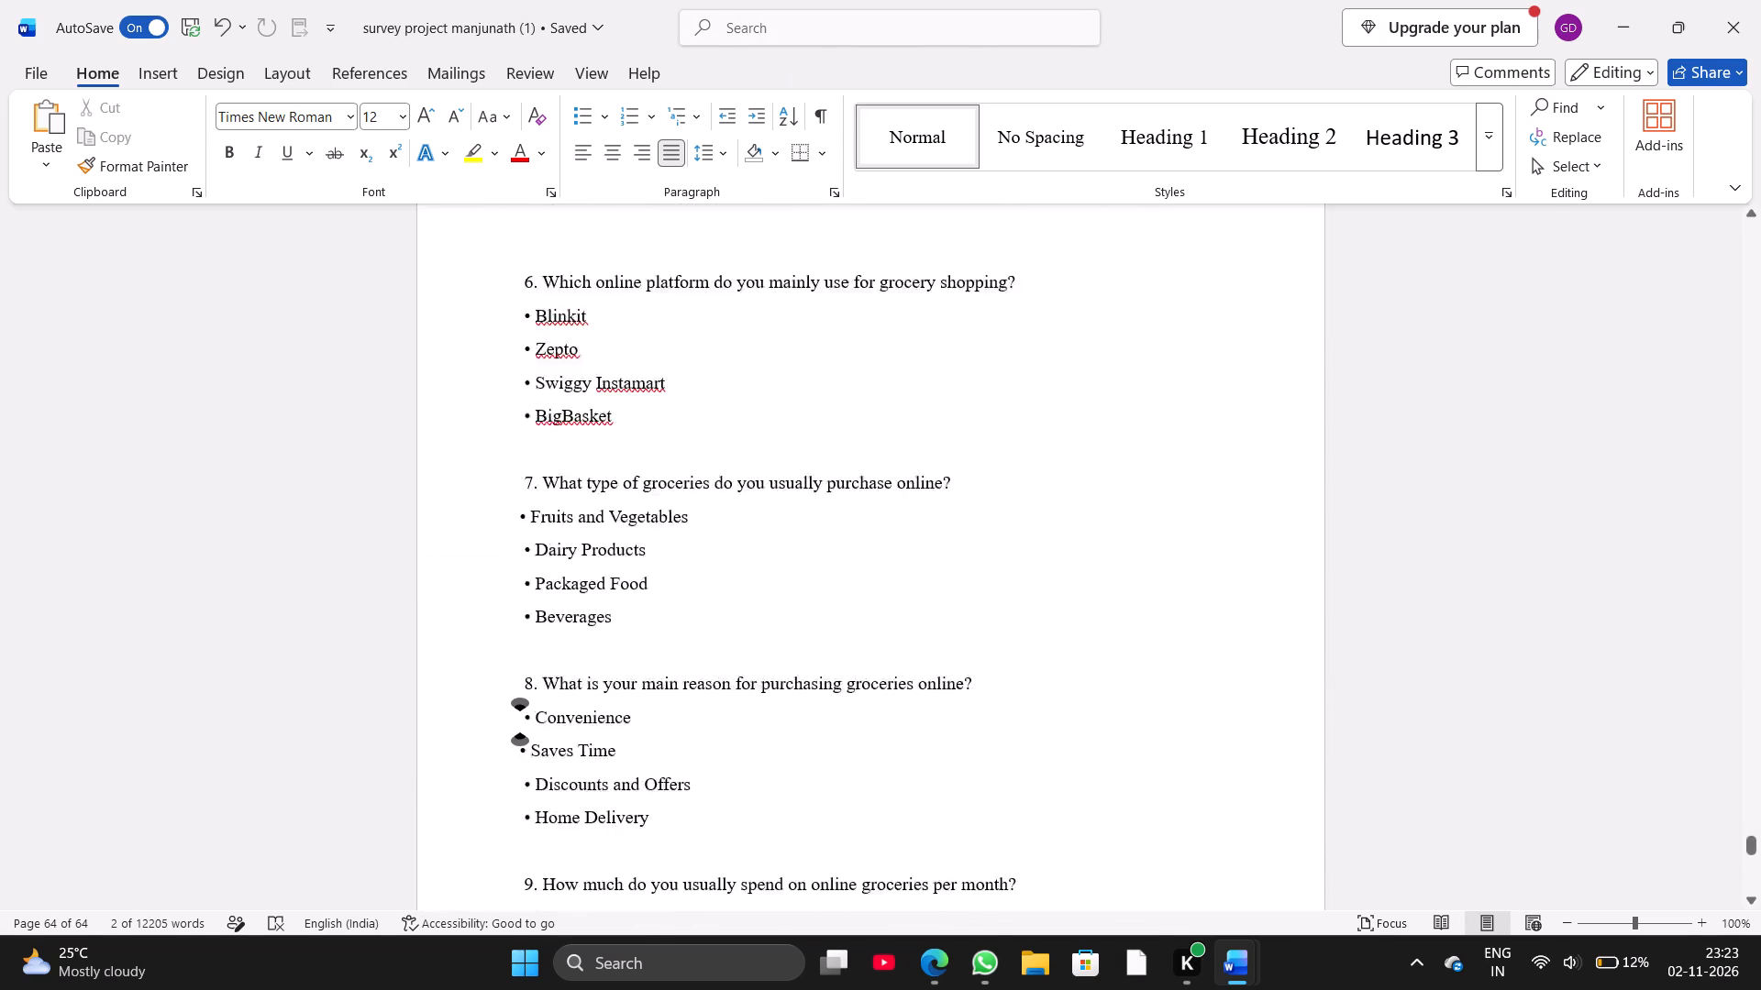
scroll(932, 345, "up", 3)
scroll(932, 345, "up", 20)
scroll(932, 345, "up", 20)
scroll(932, 345, "up", 20)
scroll(932, 345, "up", 16)
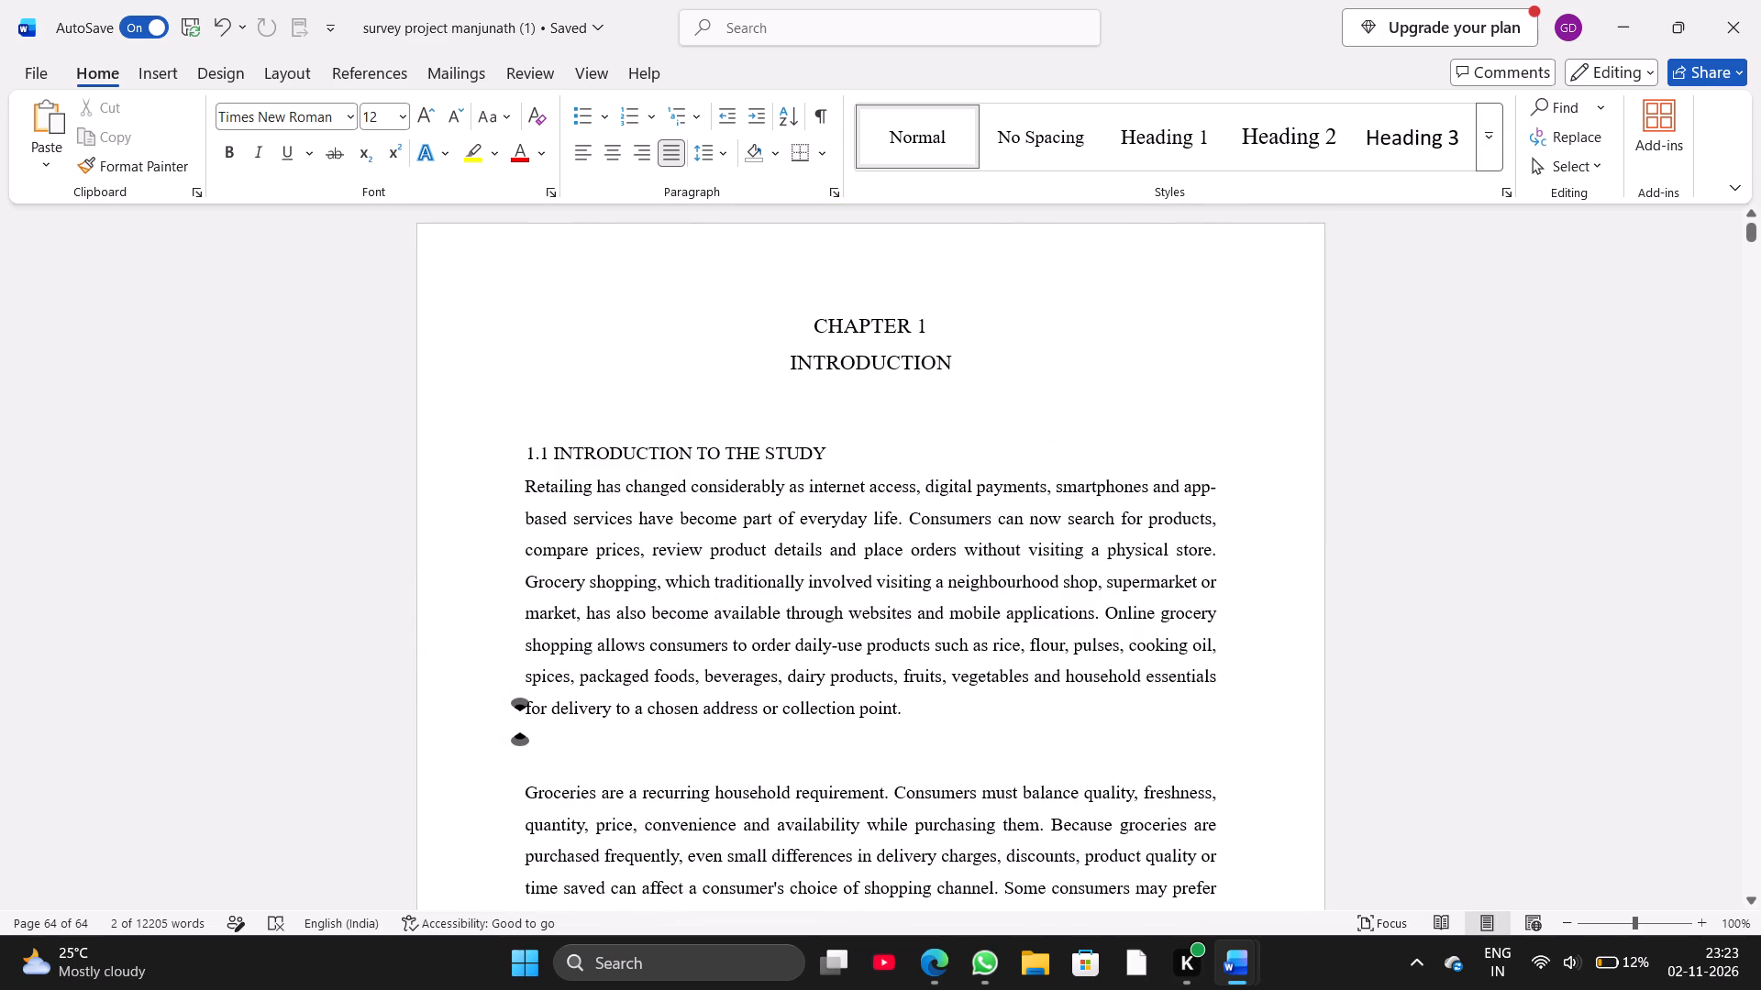
scroll(932, 345, "up", 9)
left_click(915, 446)
scroll(904, 692, "down", 2)
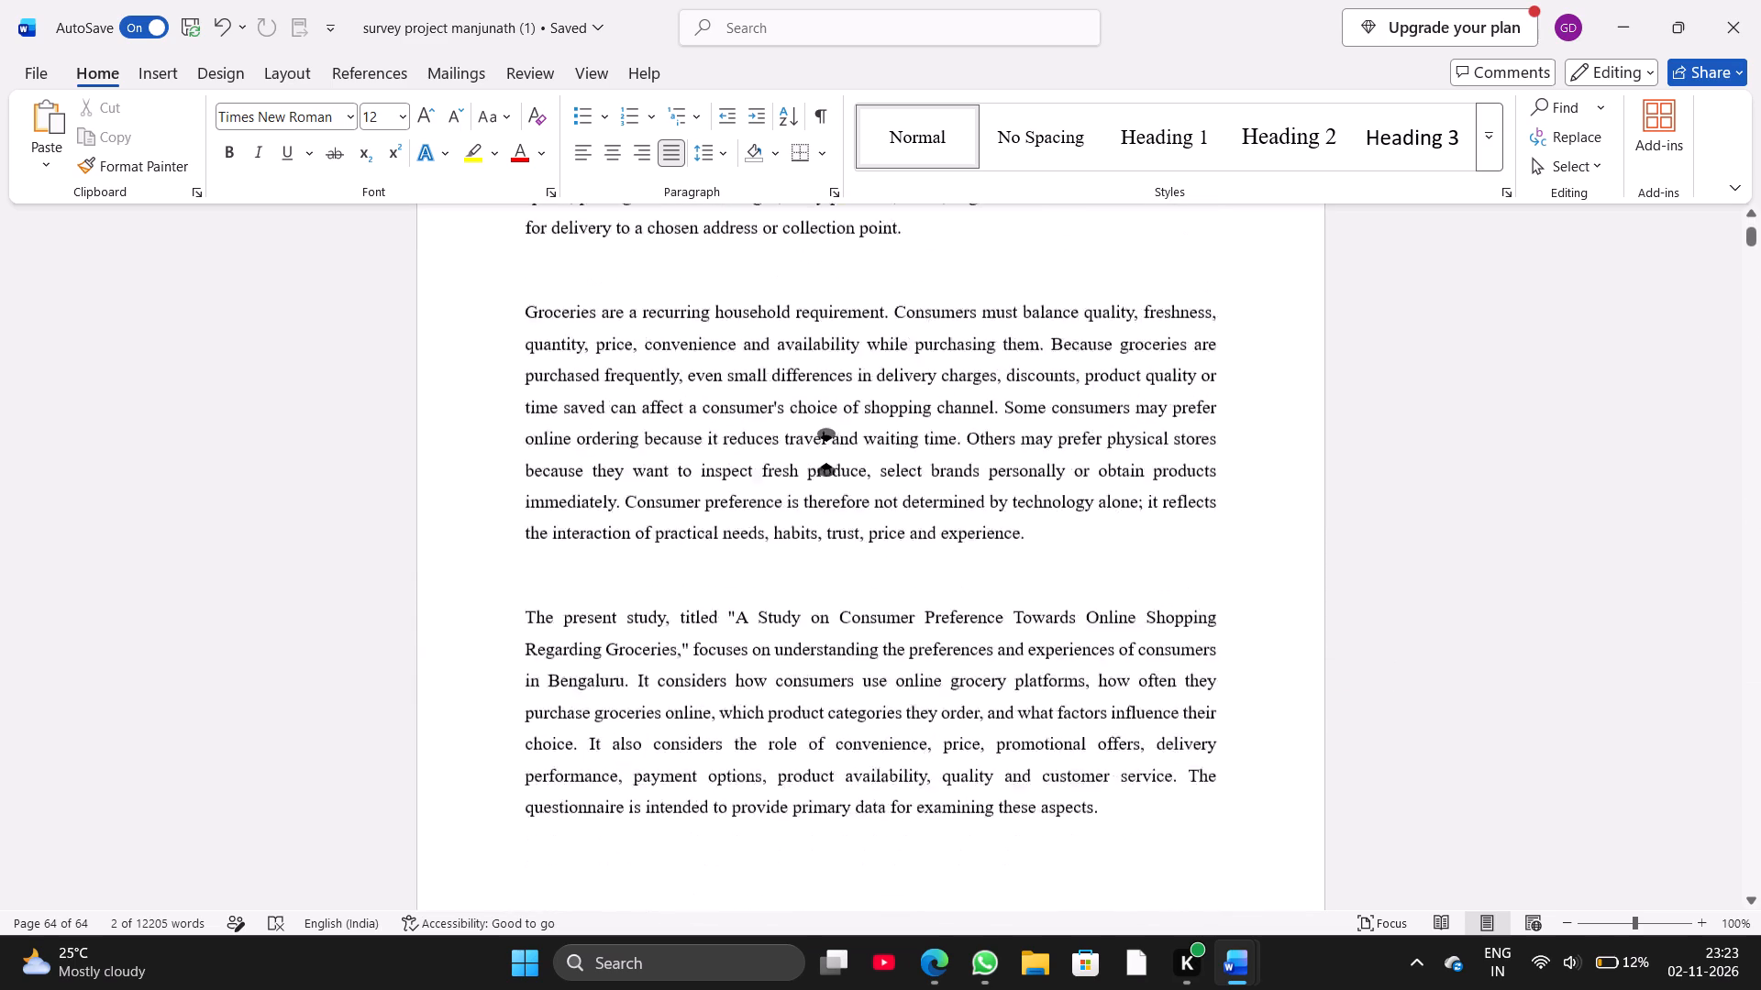
scroll(904, 692, "down", 1)
double_click(991, 841)
scroll(991, 841, "down", 1)
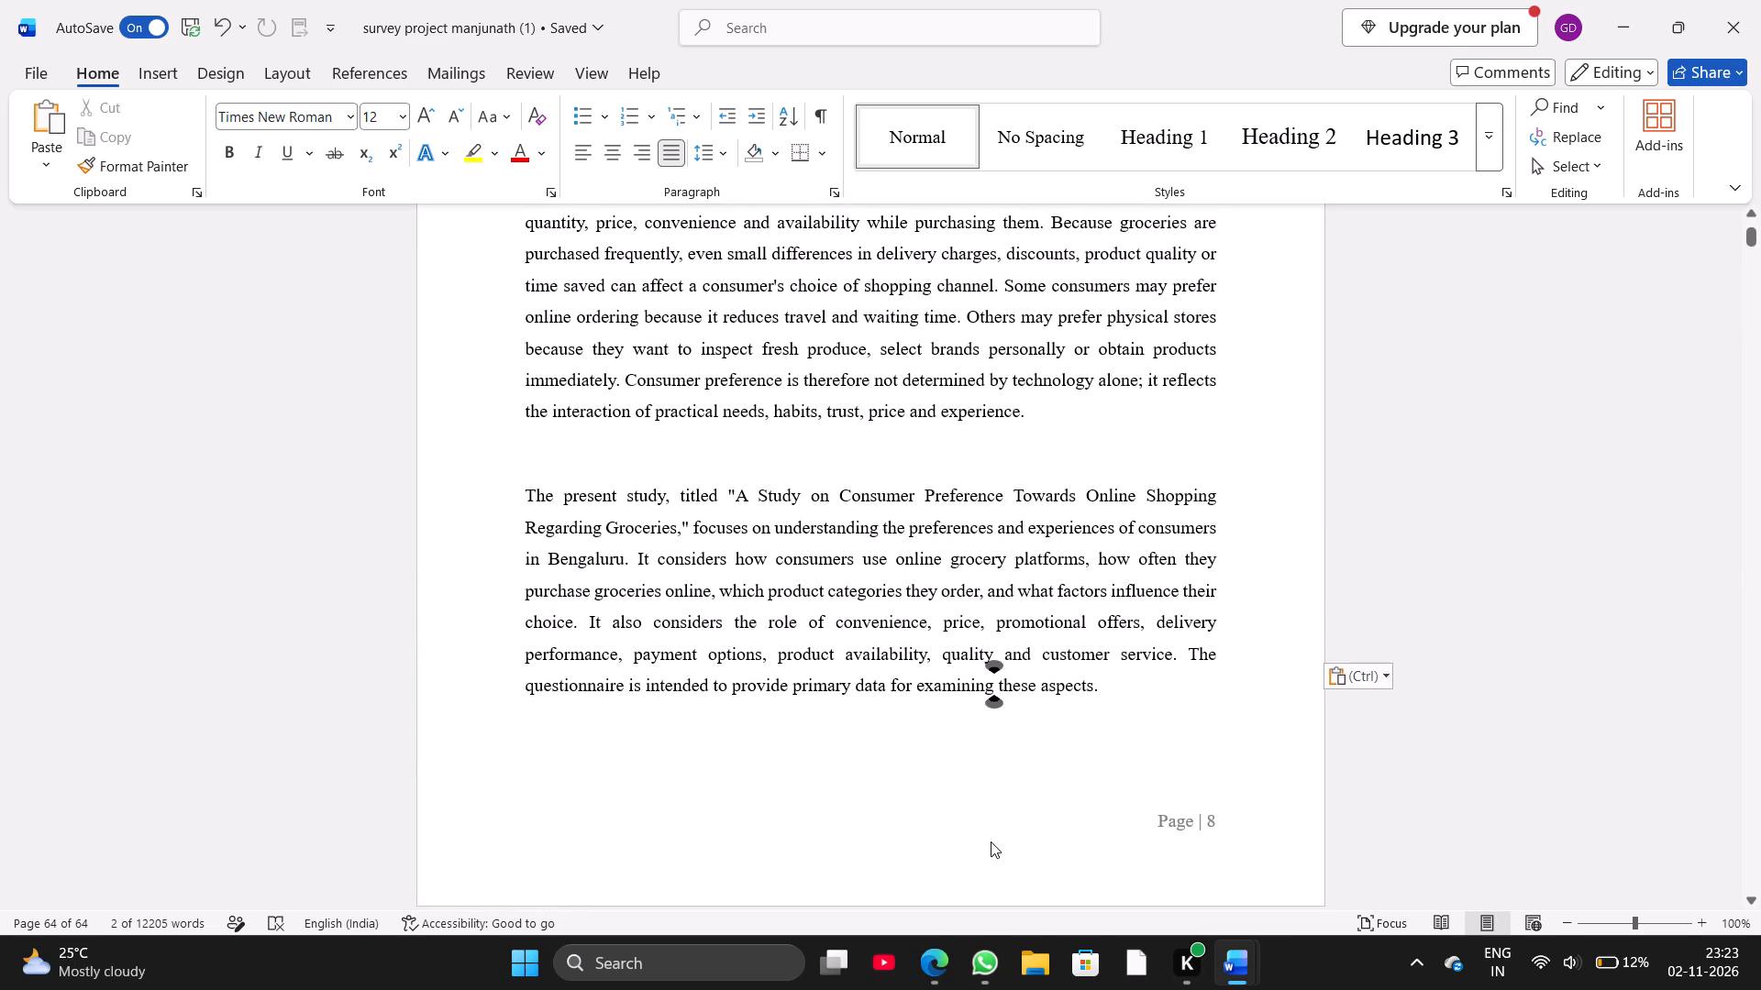
scroll(991, 841, "down", 1)
scroll(980, 719, "down", 1)
scroll(980, 719, "up", 1)
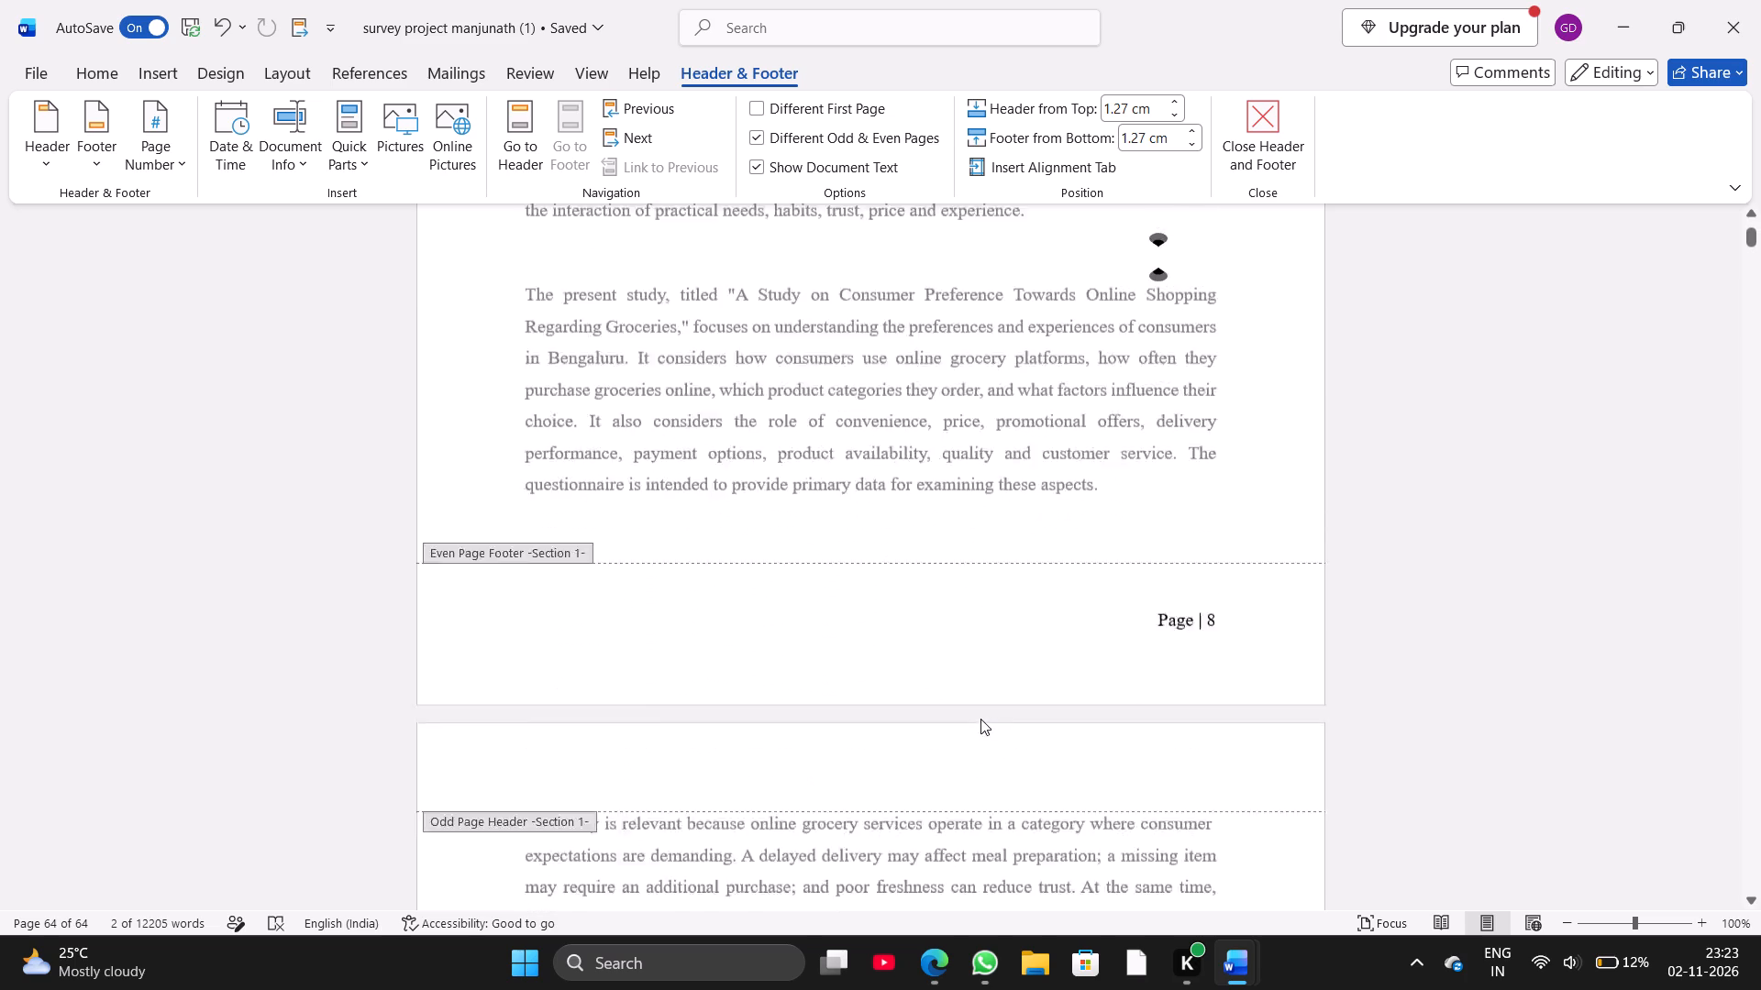
scroll(980, 719, "down", 1)
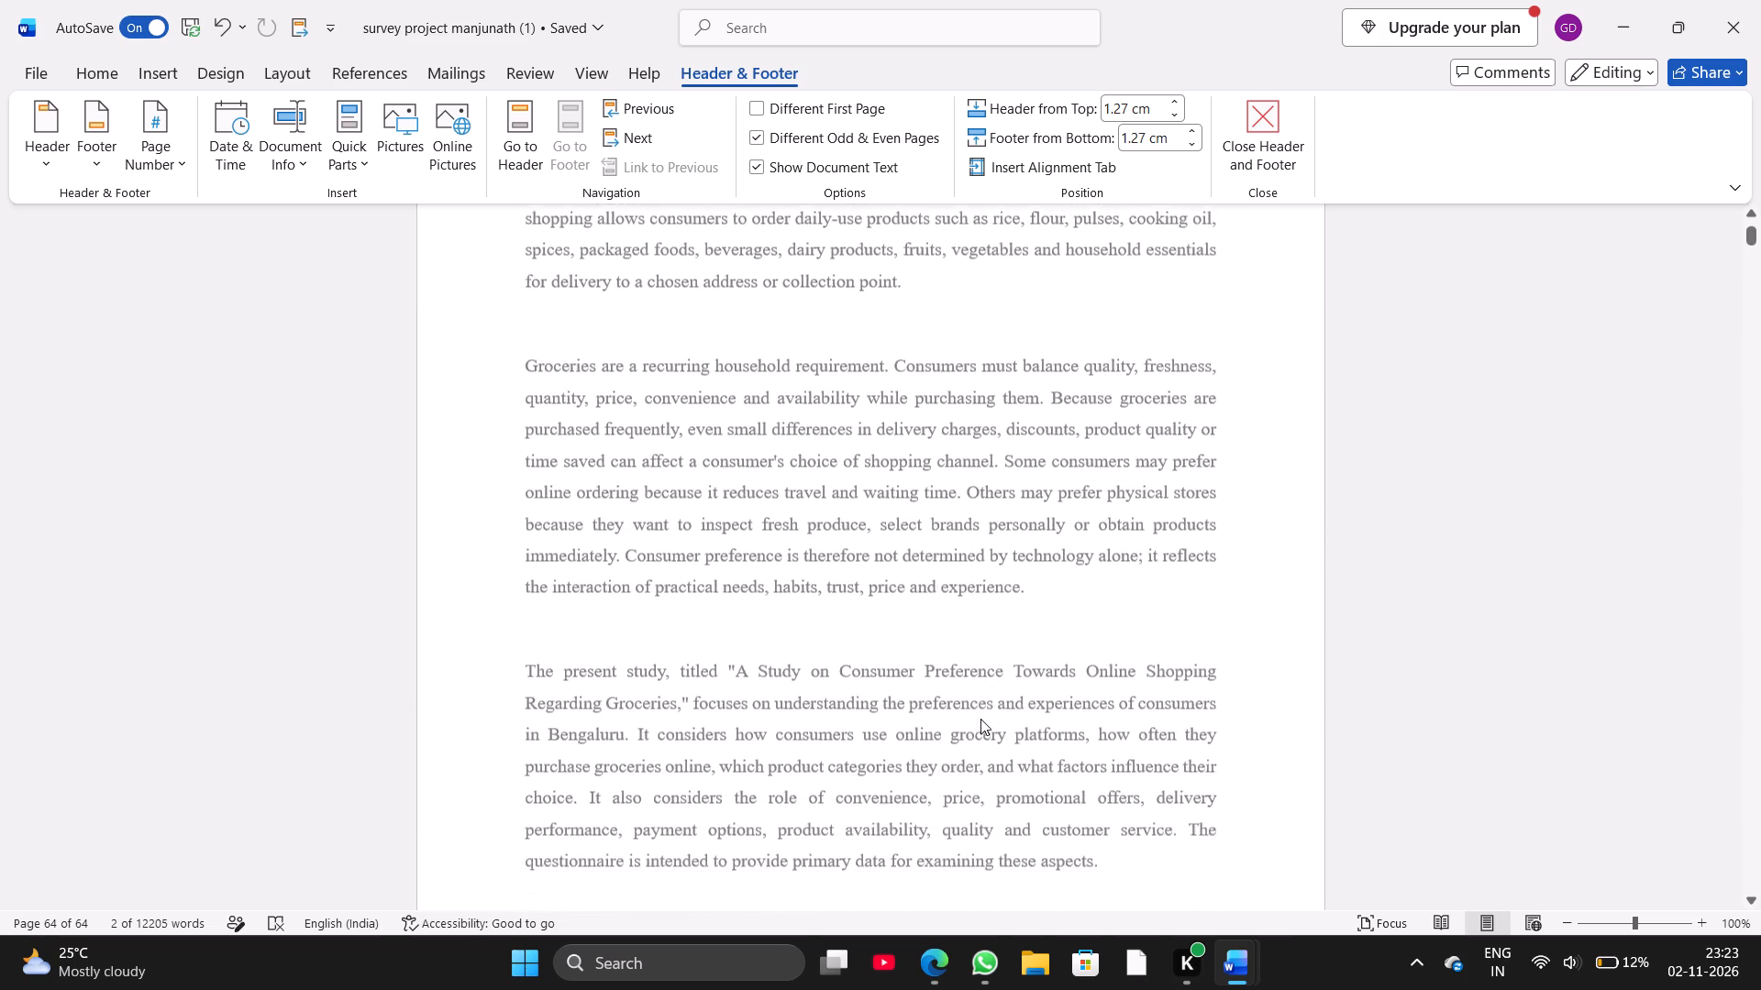
scroll(980, 719, "down", 2)
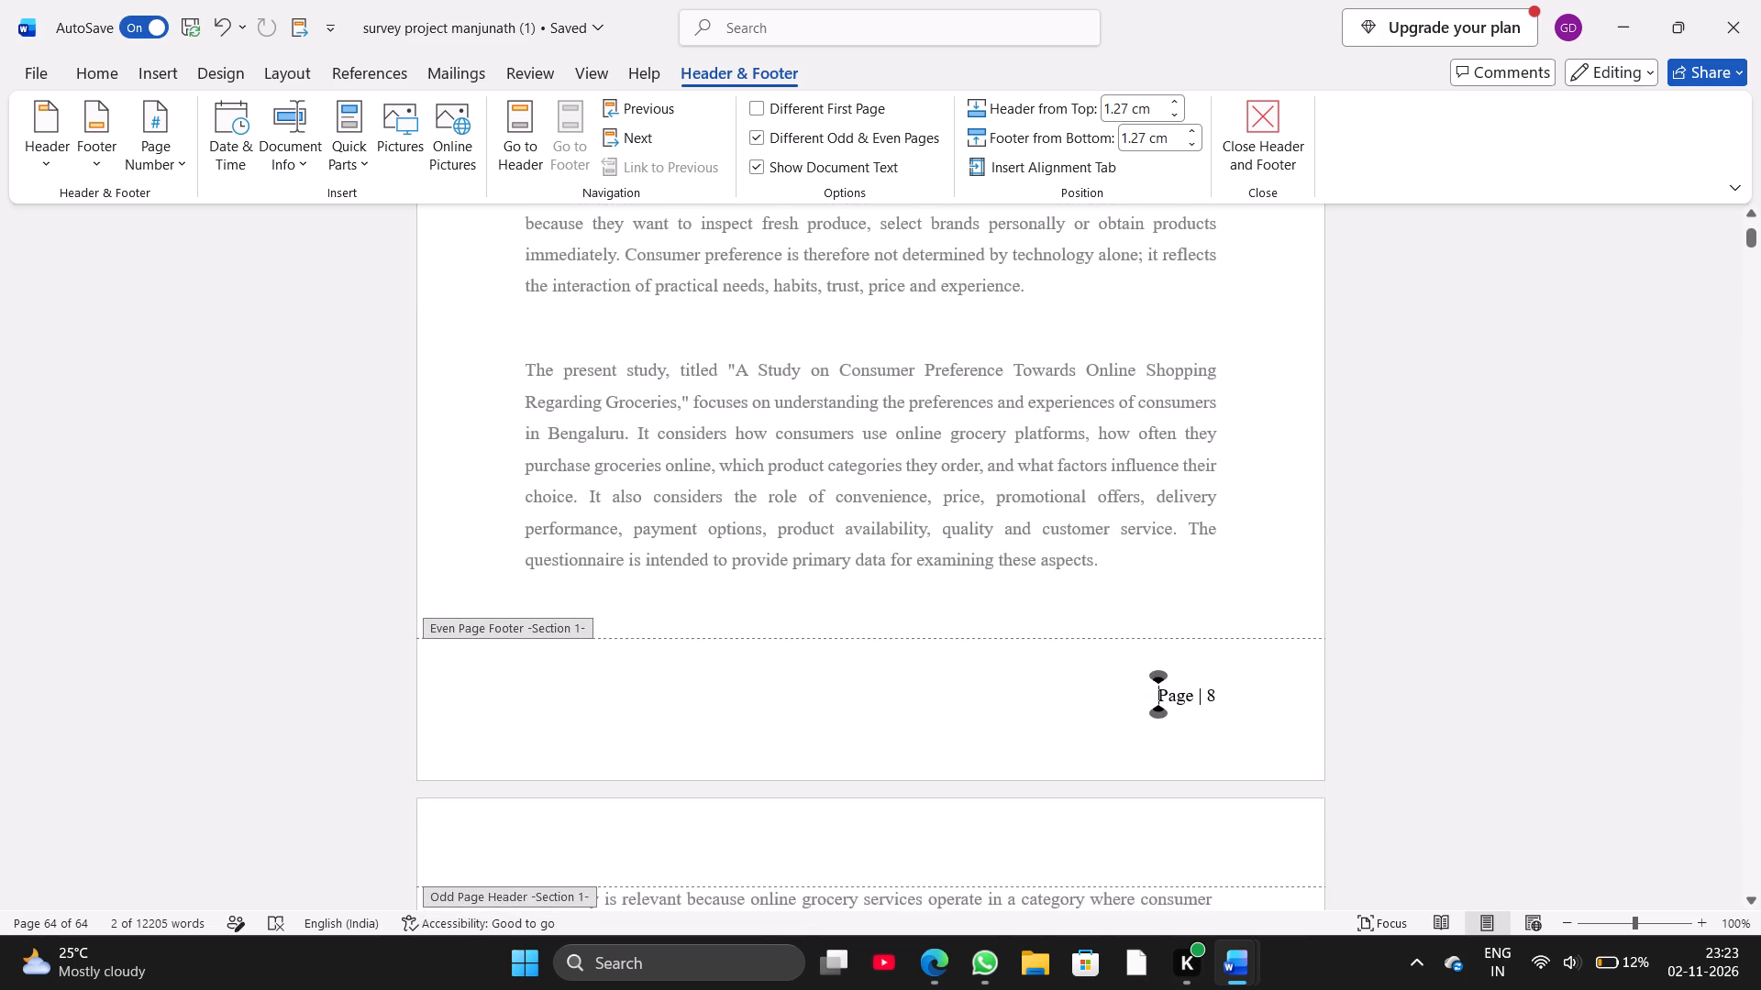
key("BackSpace")
key("BackSpace")
key("BackSpace")
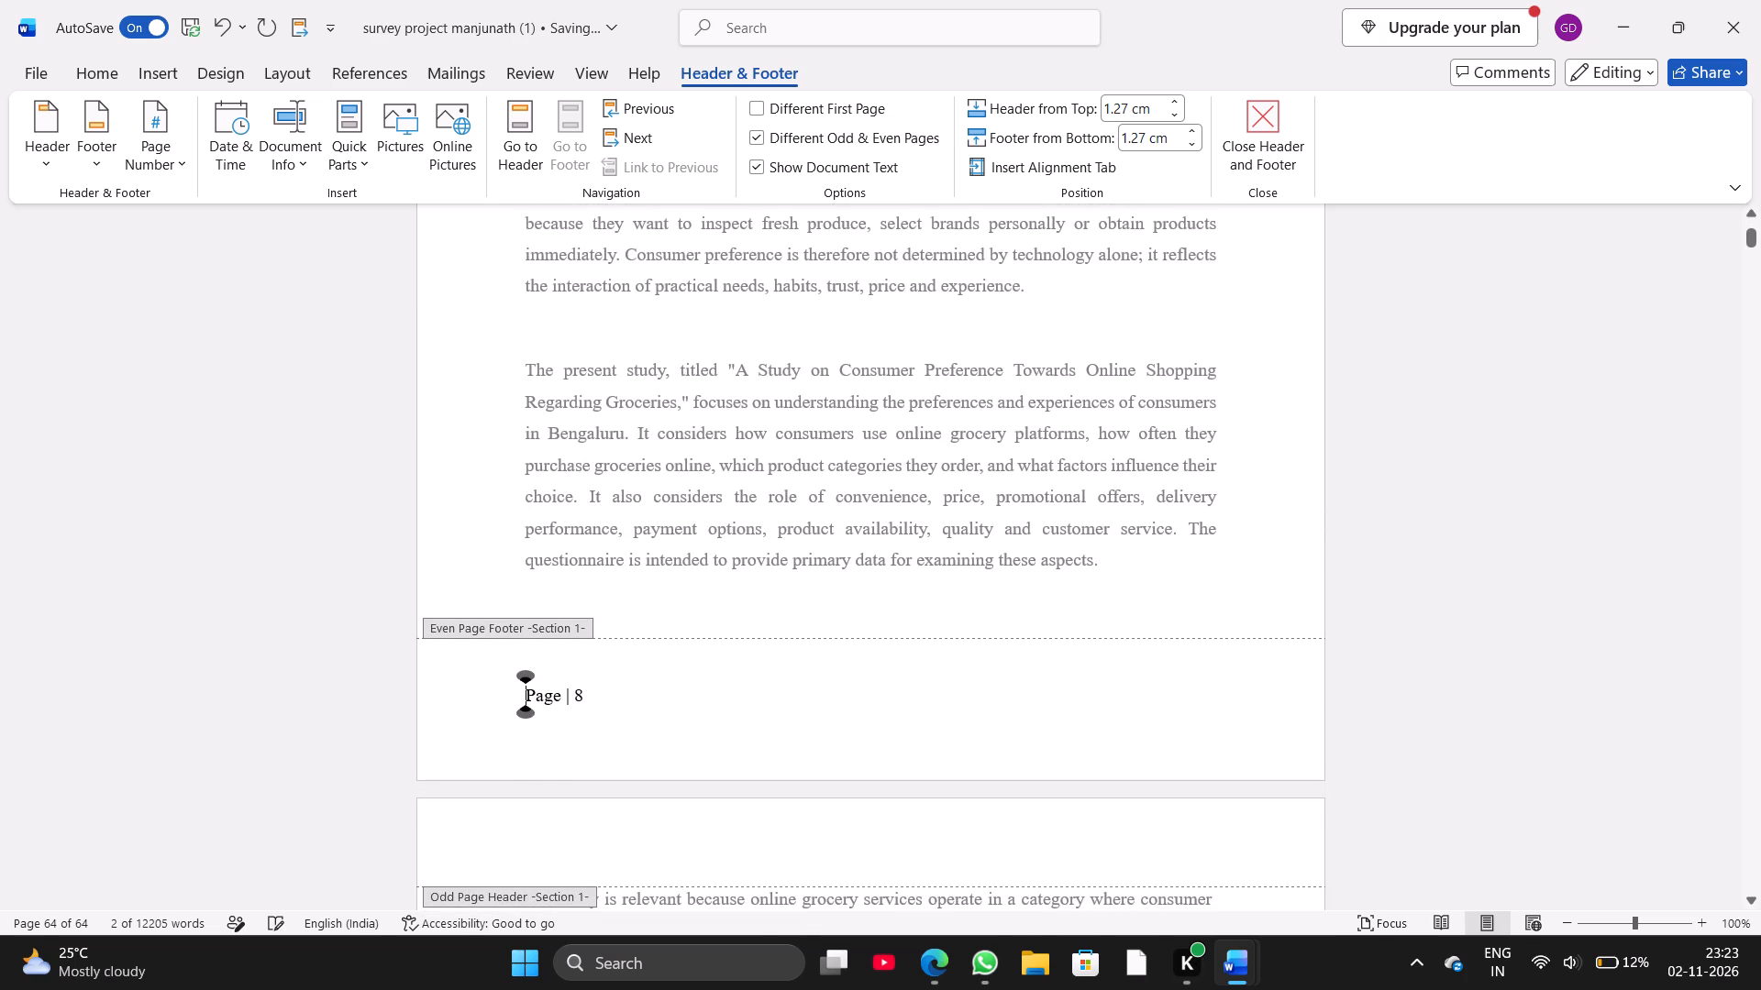
key("Delete")
key("Delete")
key("Delete")
key("Delete")
key("Delete")
key("Delete")
key("Delete")
key("Delete")
key("Delete")
key("Delete")
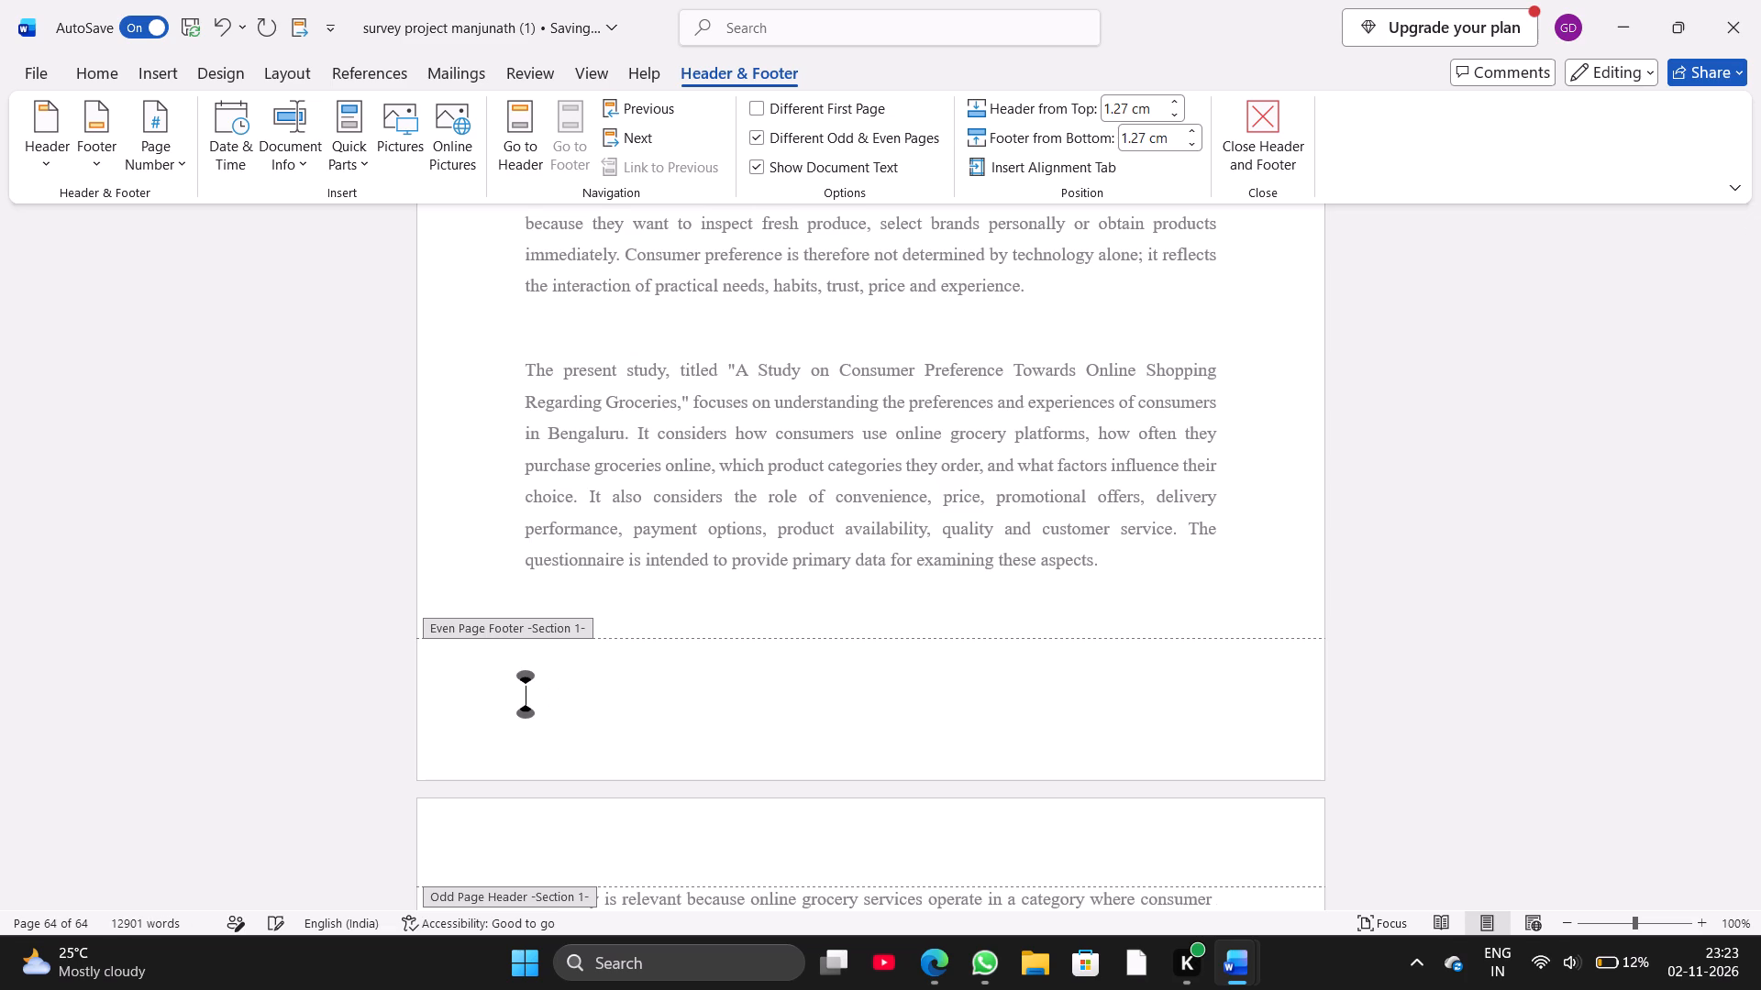
left_click(1233, 117)
Look through the Chapter 1 pages to check their footers and layout.
scroll(1048, 601, "down", 6)
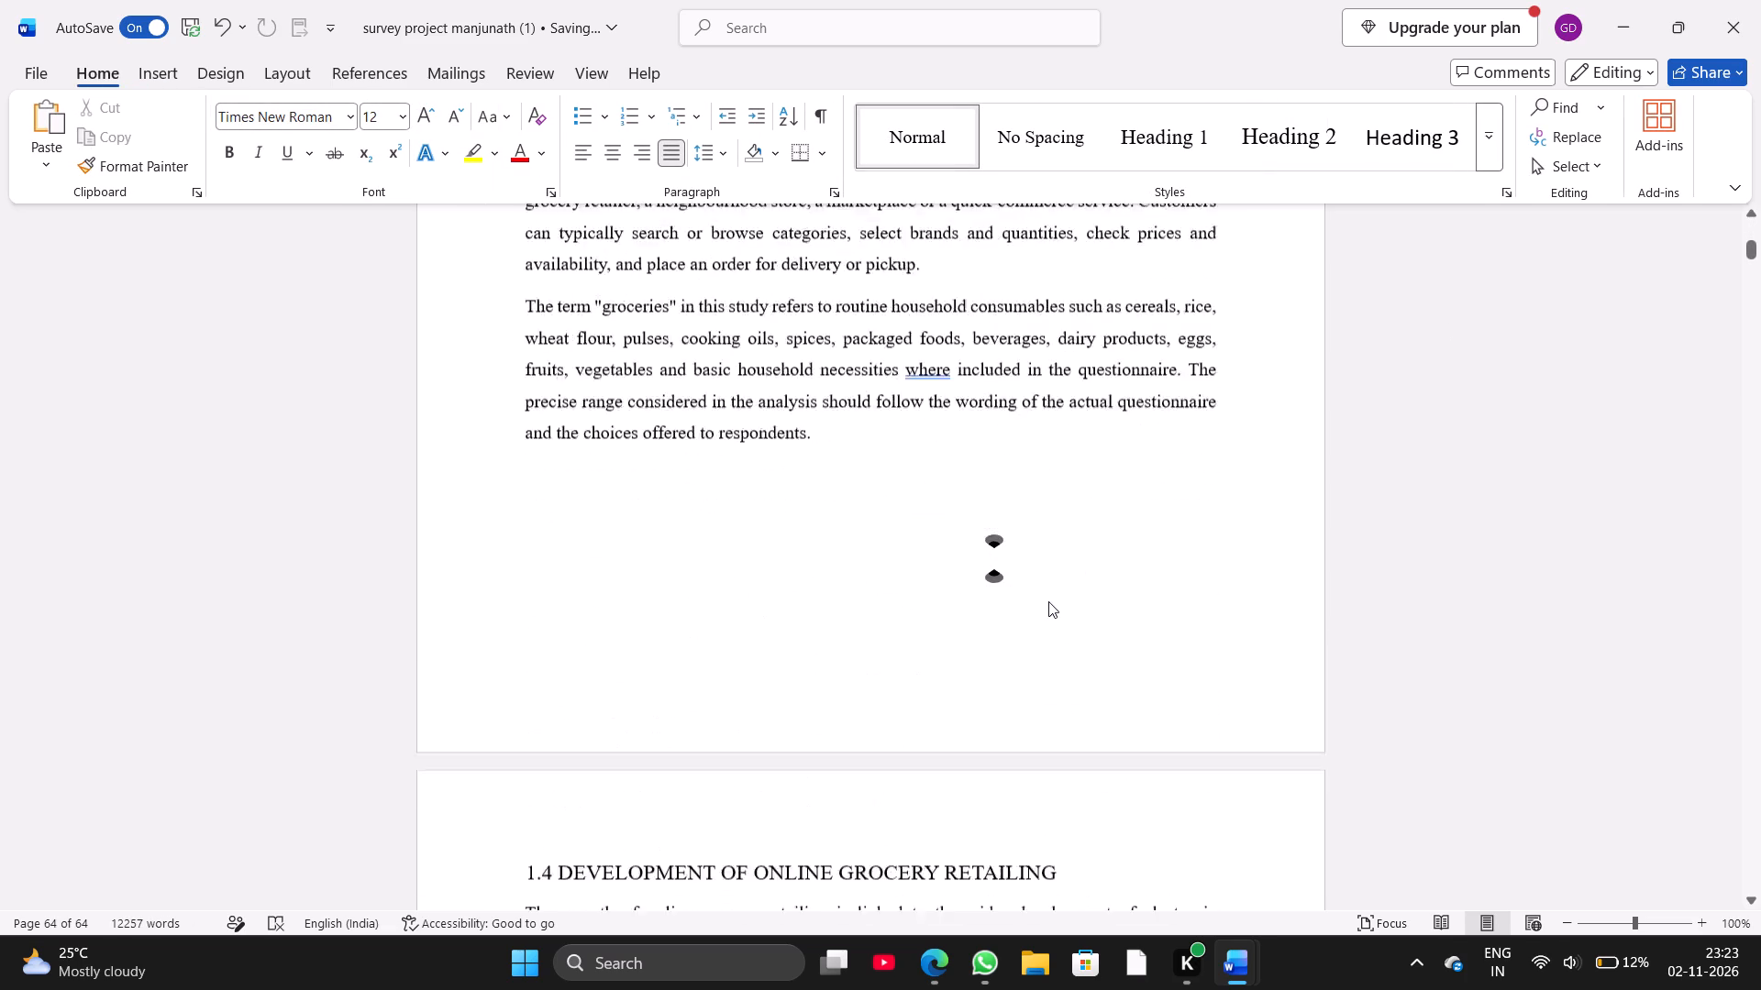
scroll(1048, 601, "down", 5)
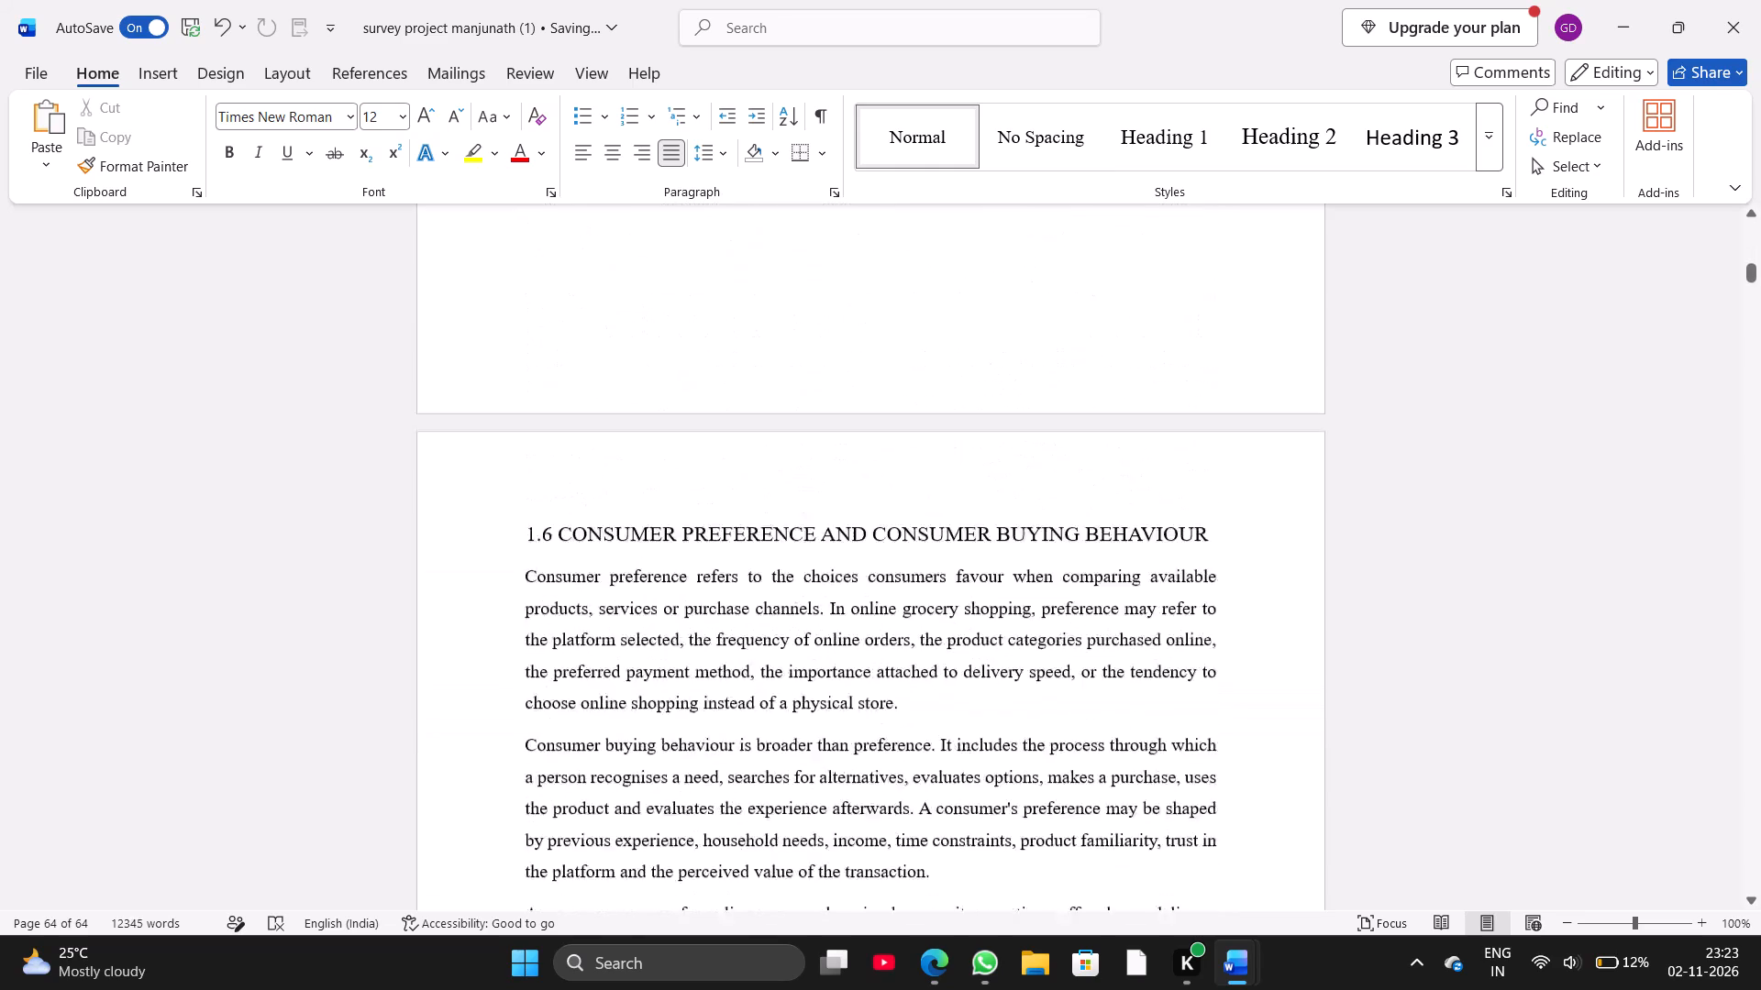
scroll(1048, 601, "up", 19)
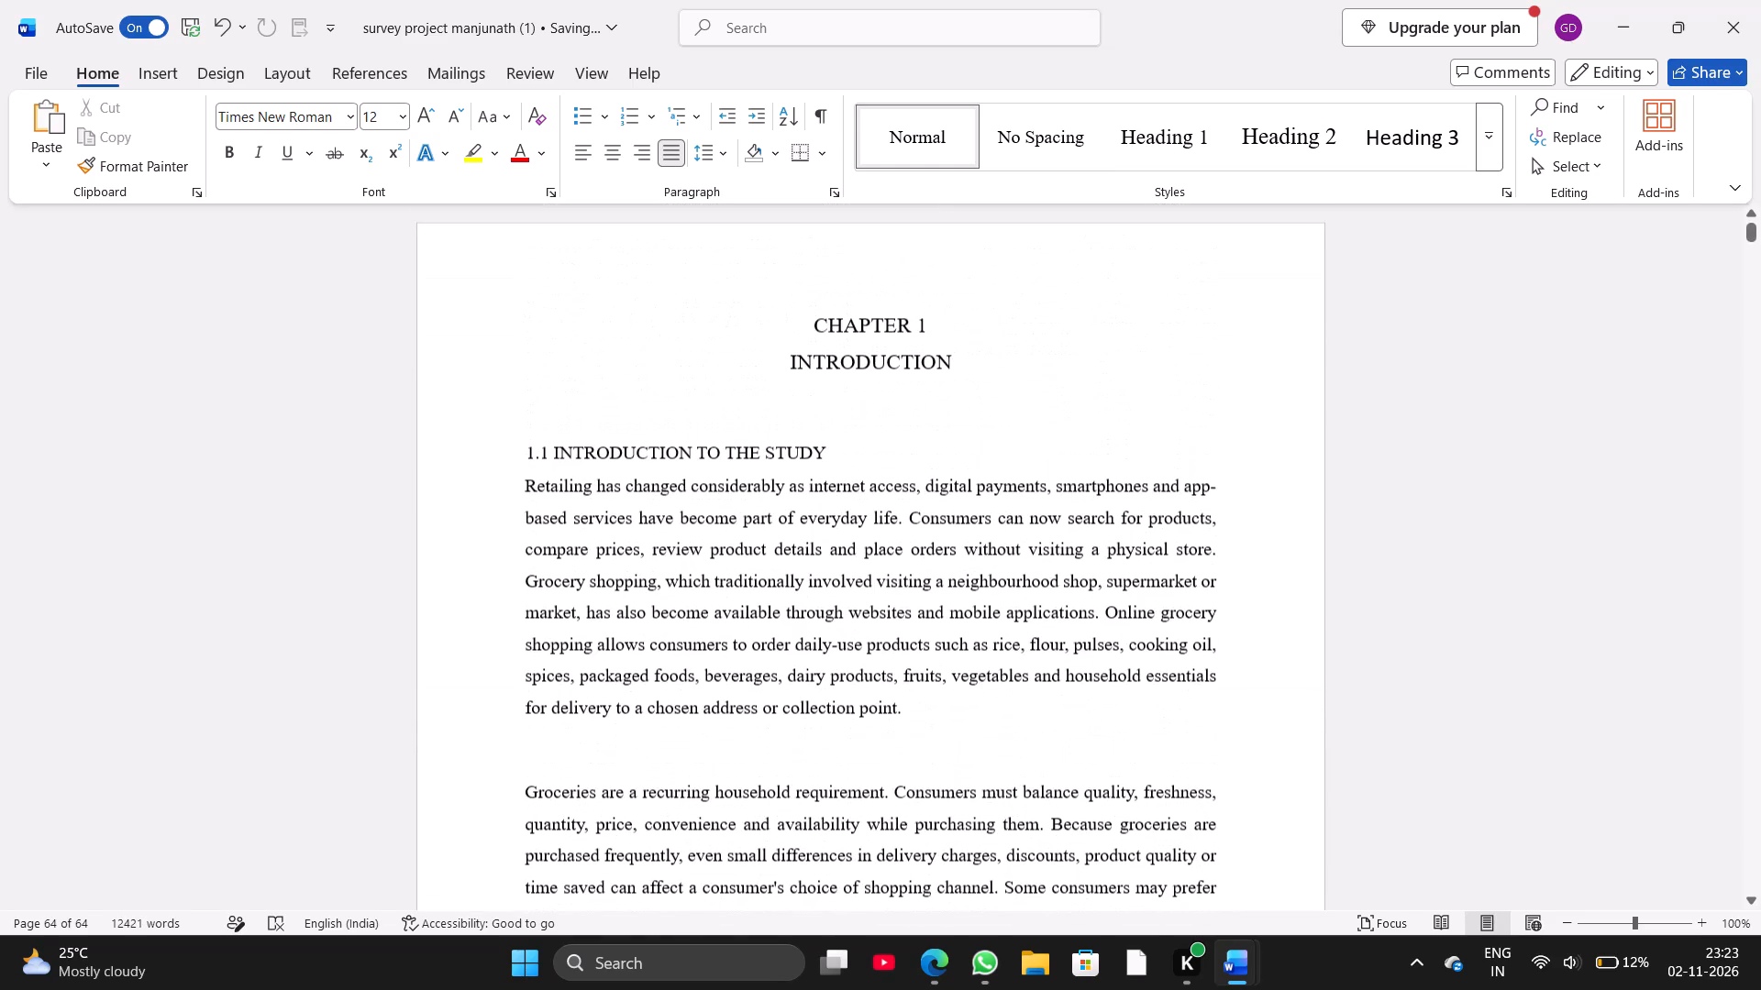
scroll(994, 522, "down", 5)
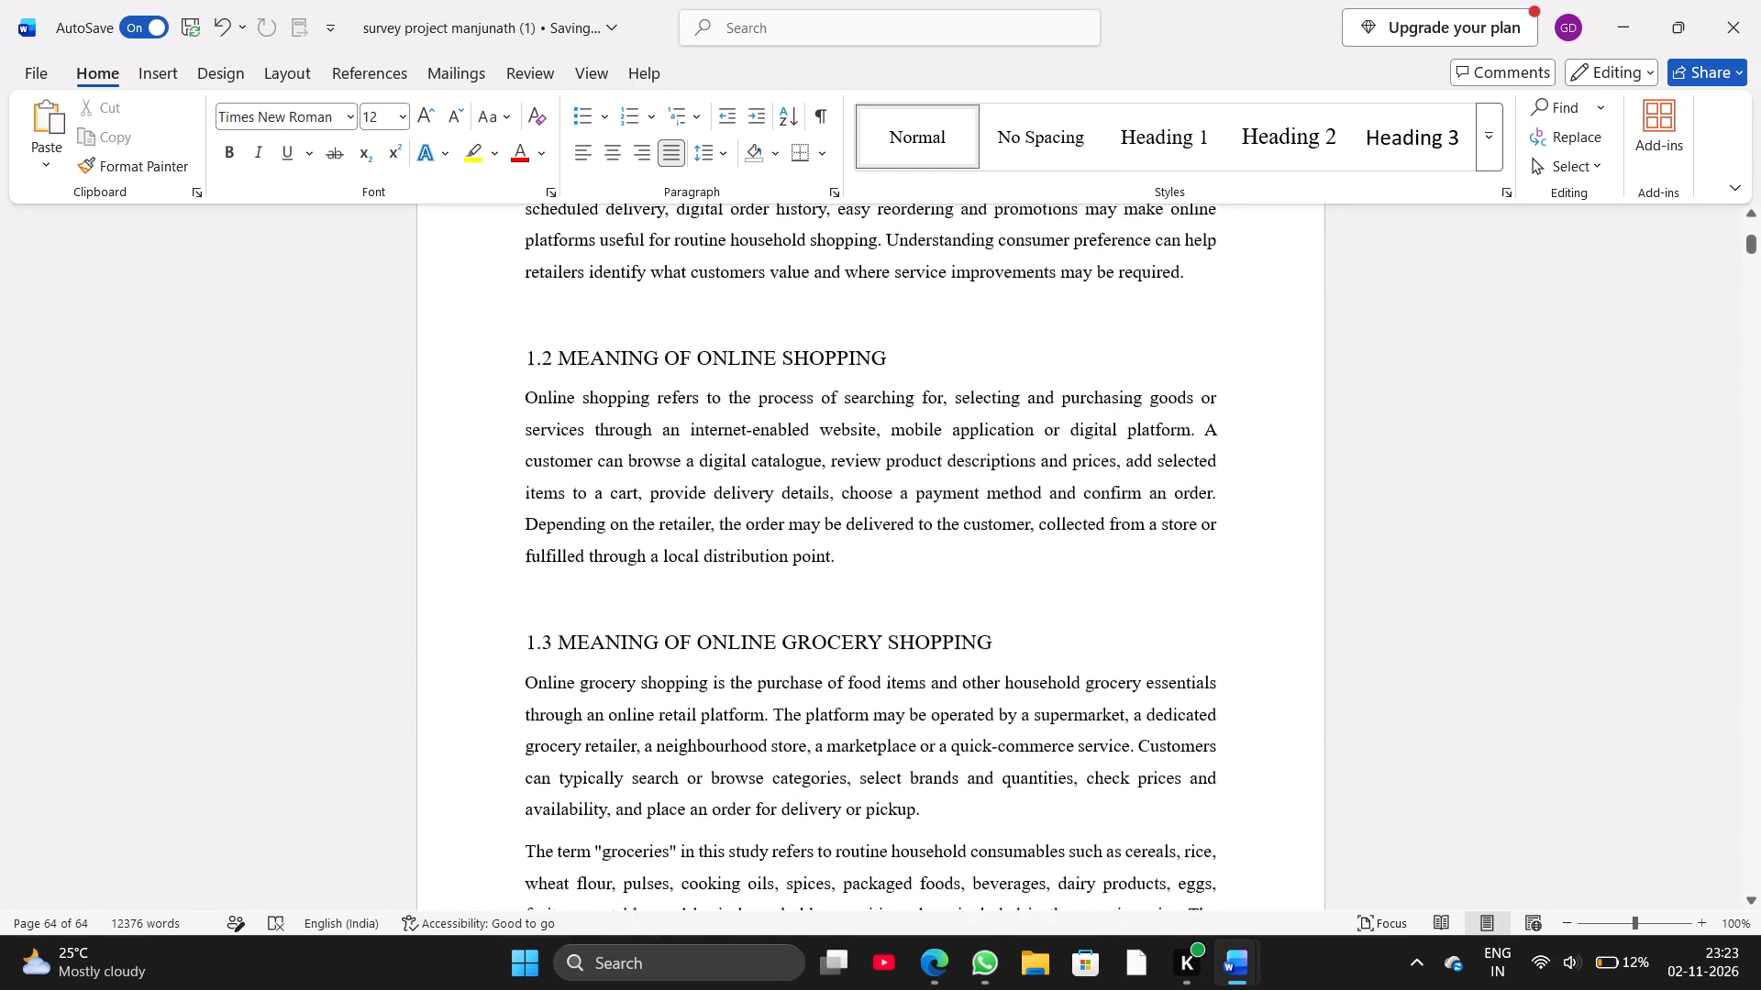
scroll(994, 522, "down", 2)
scroll(994, 522, "up", 6)
scroll(994, 522, "up", 17)
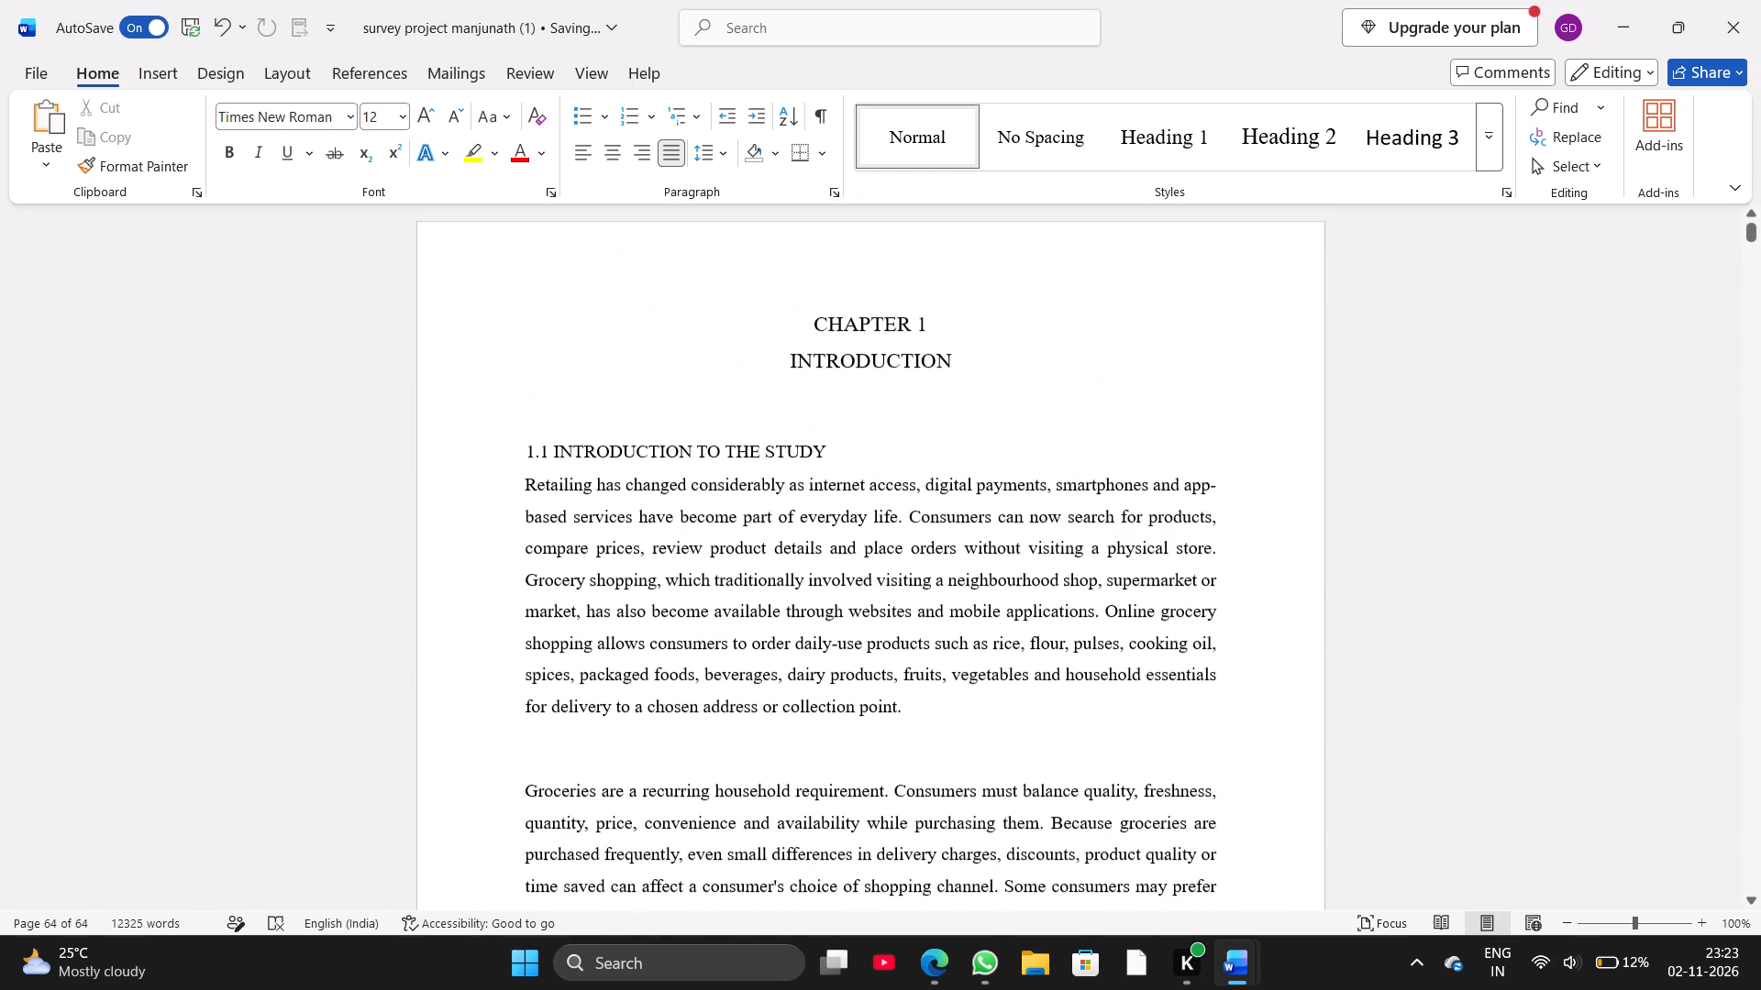
Insert an Accent Bar 4 page number at the bottom of the page in the even page footer of Chapter 1.
scroll(1005, 468, "down", 4)
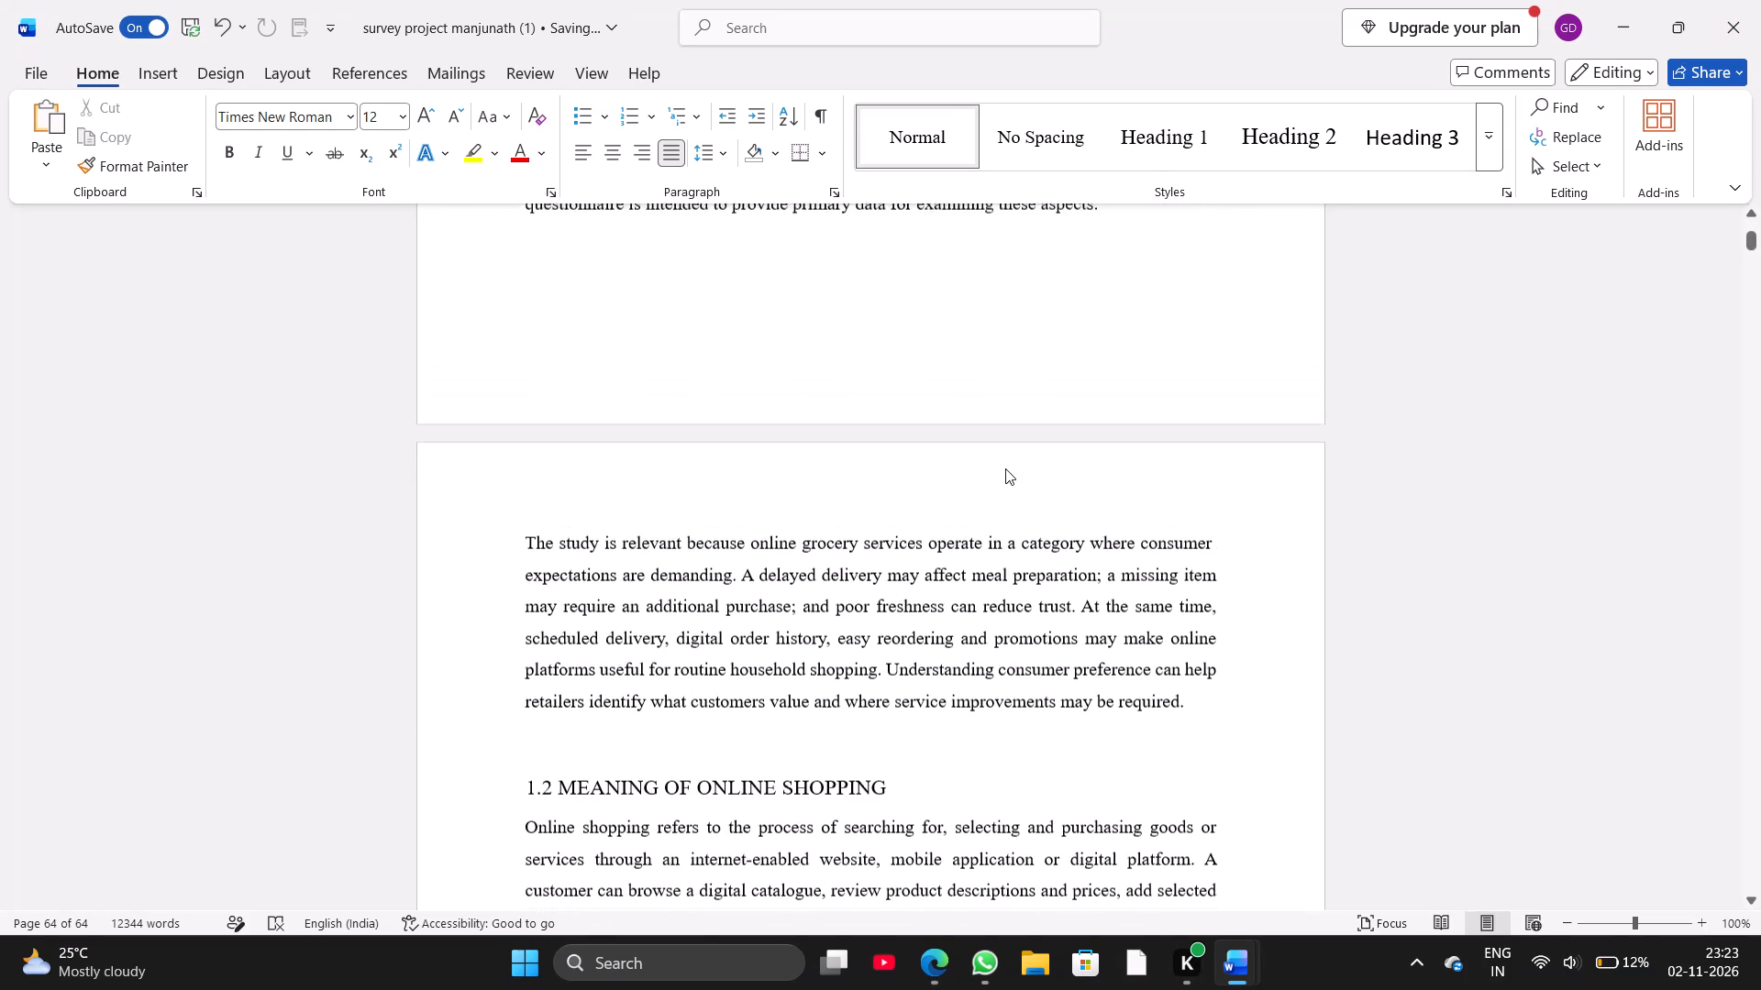
double_click(1155, 345)
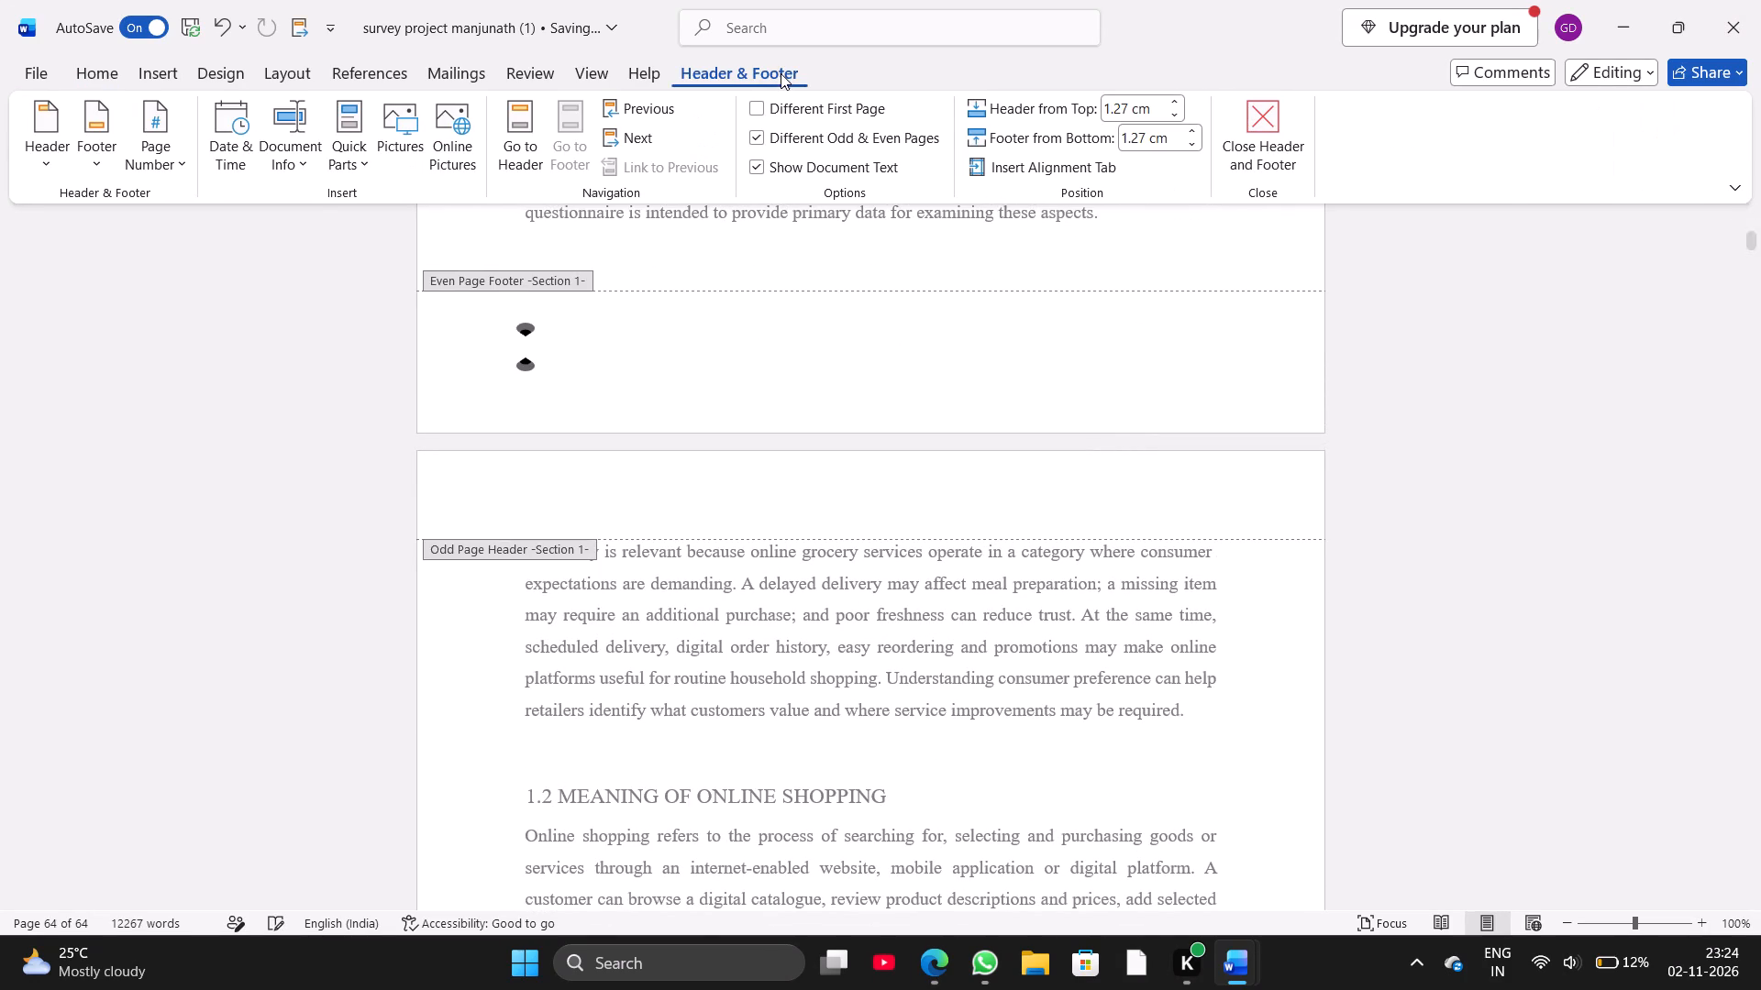
left_click(163, 70)
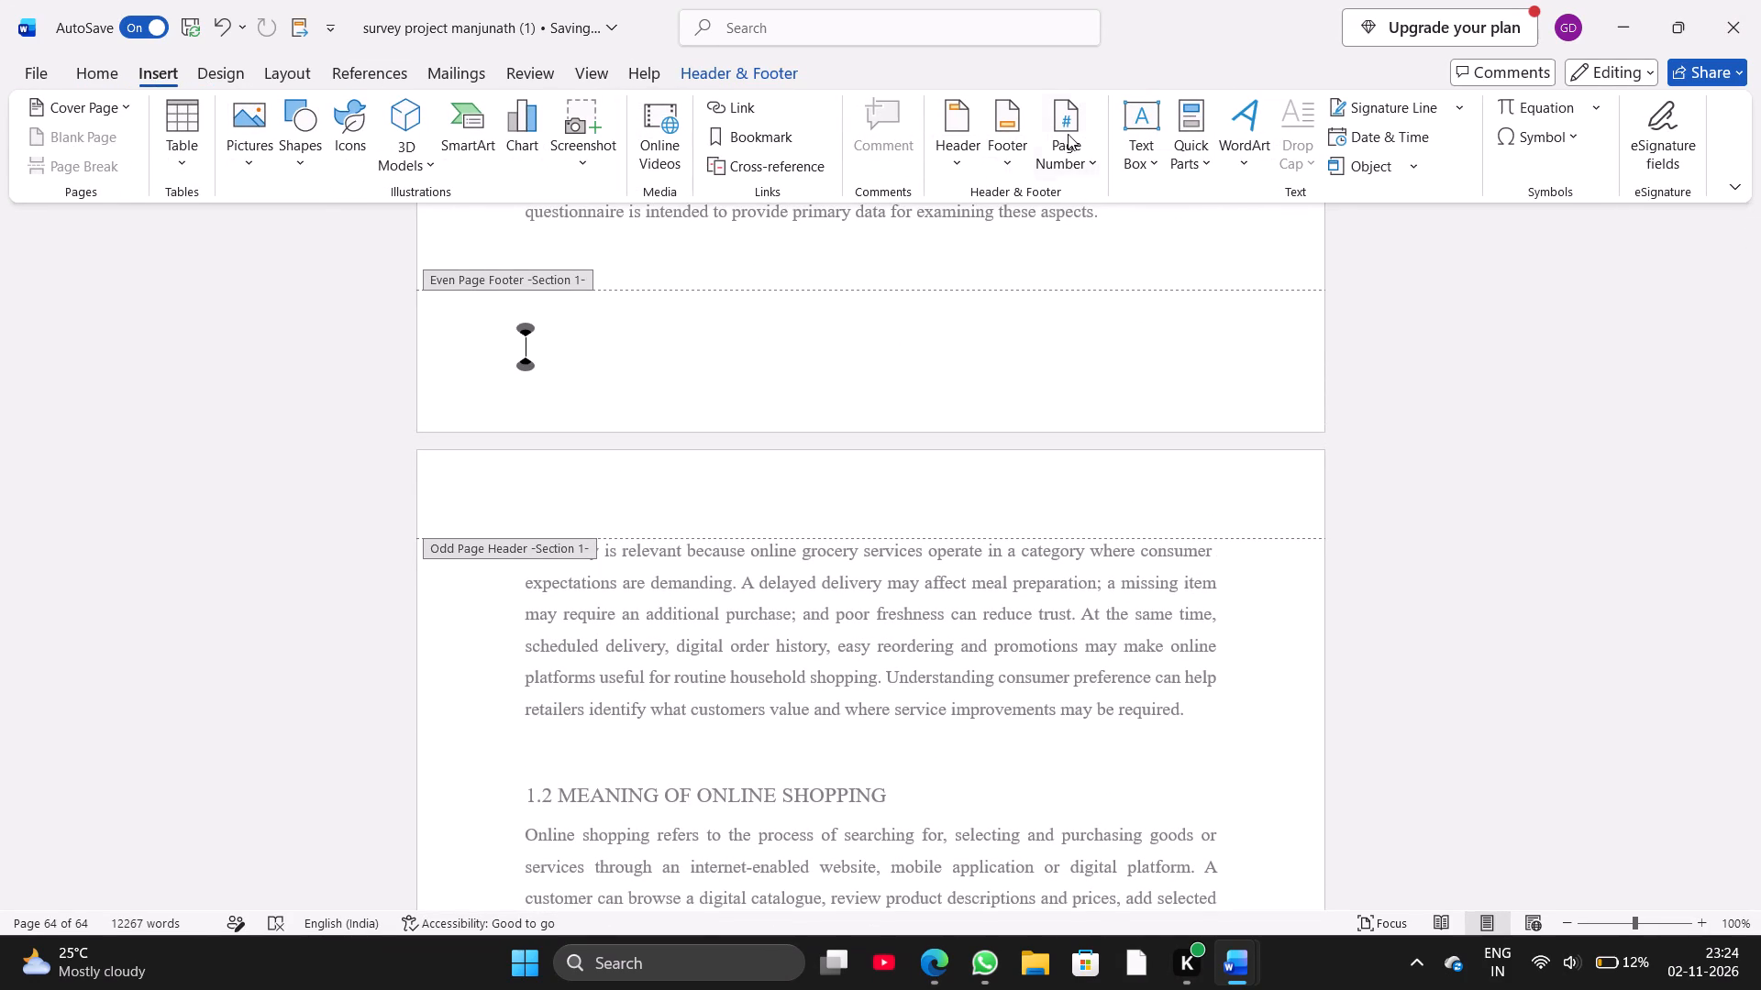
left_click(1067, 159)
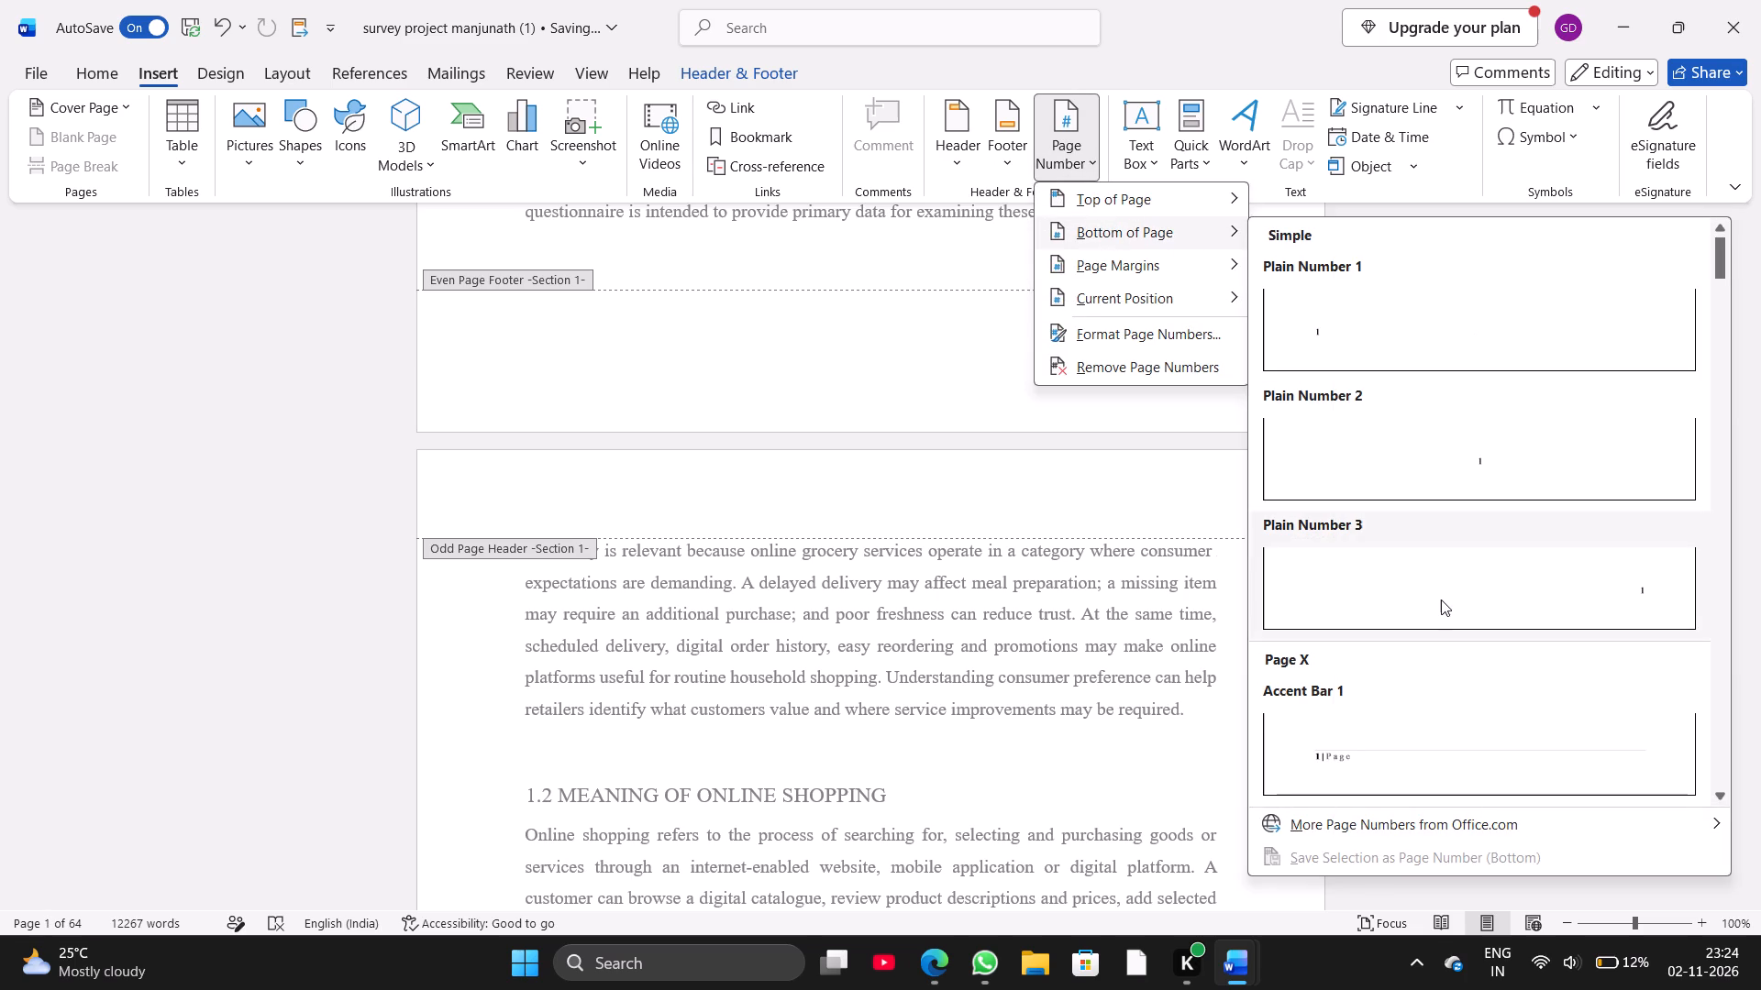
scroll(1441, 599, "down", 1)
scroll(1441, 599, "up", 1)
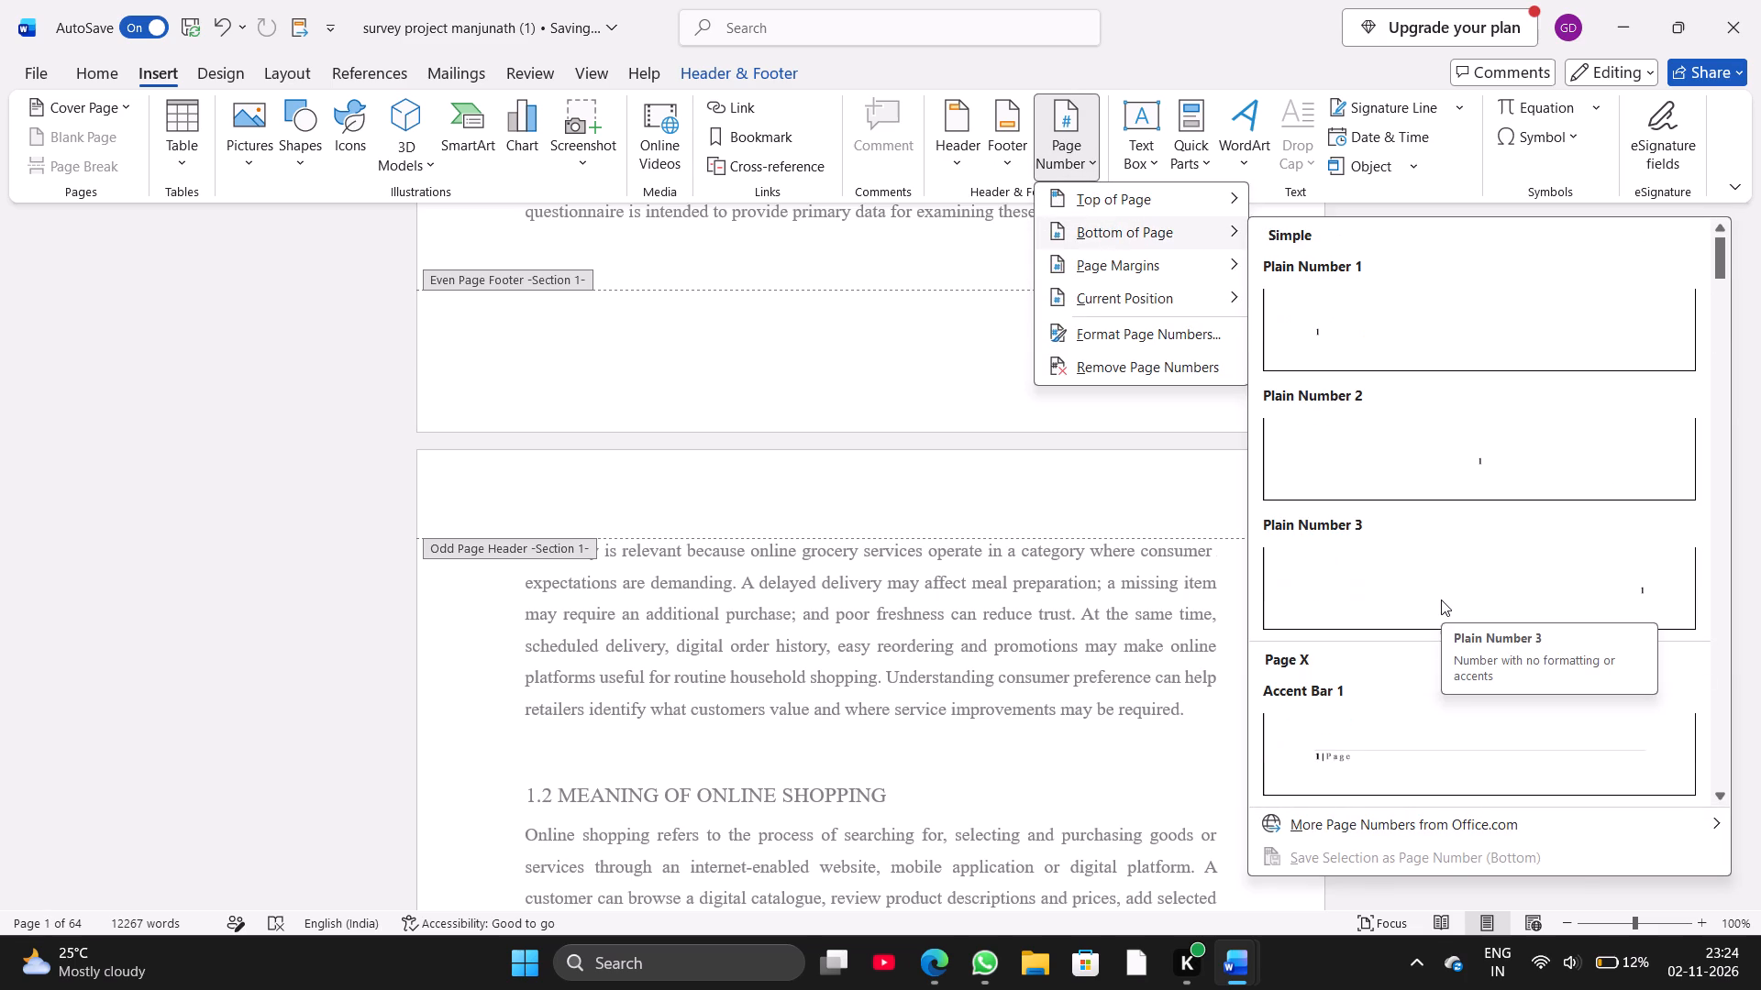
key("Down")
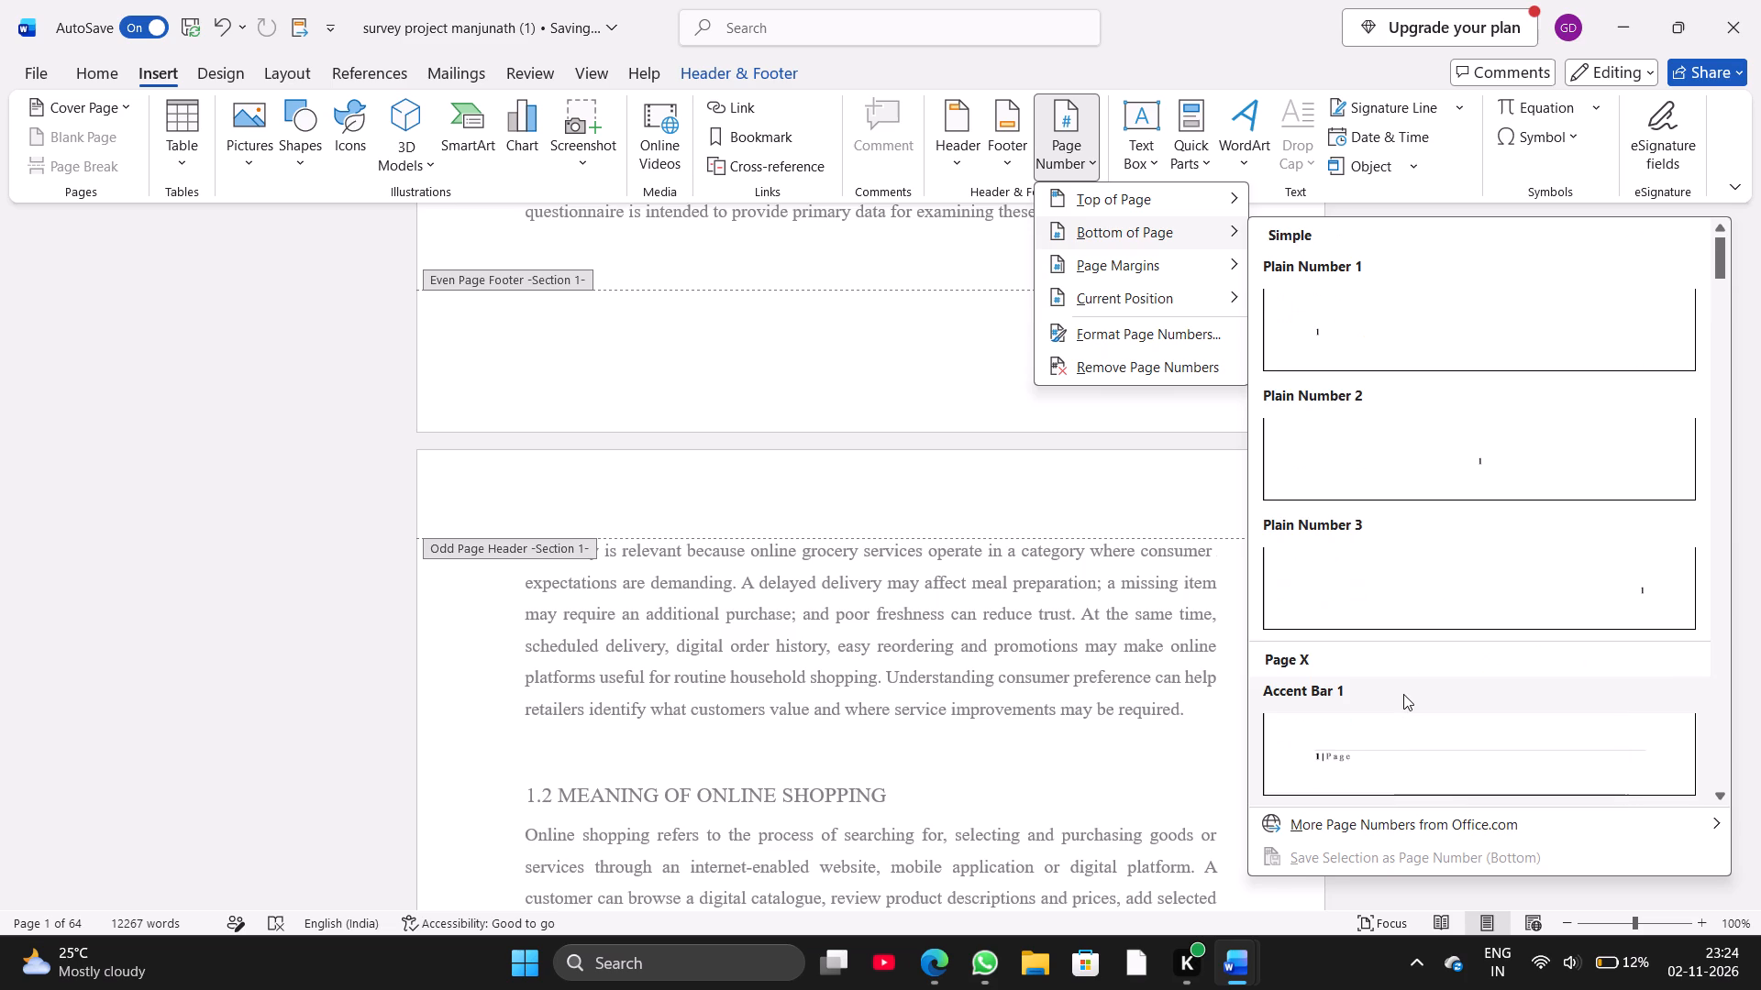
key("Down")
key("Down")
key("Down")
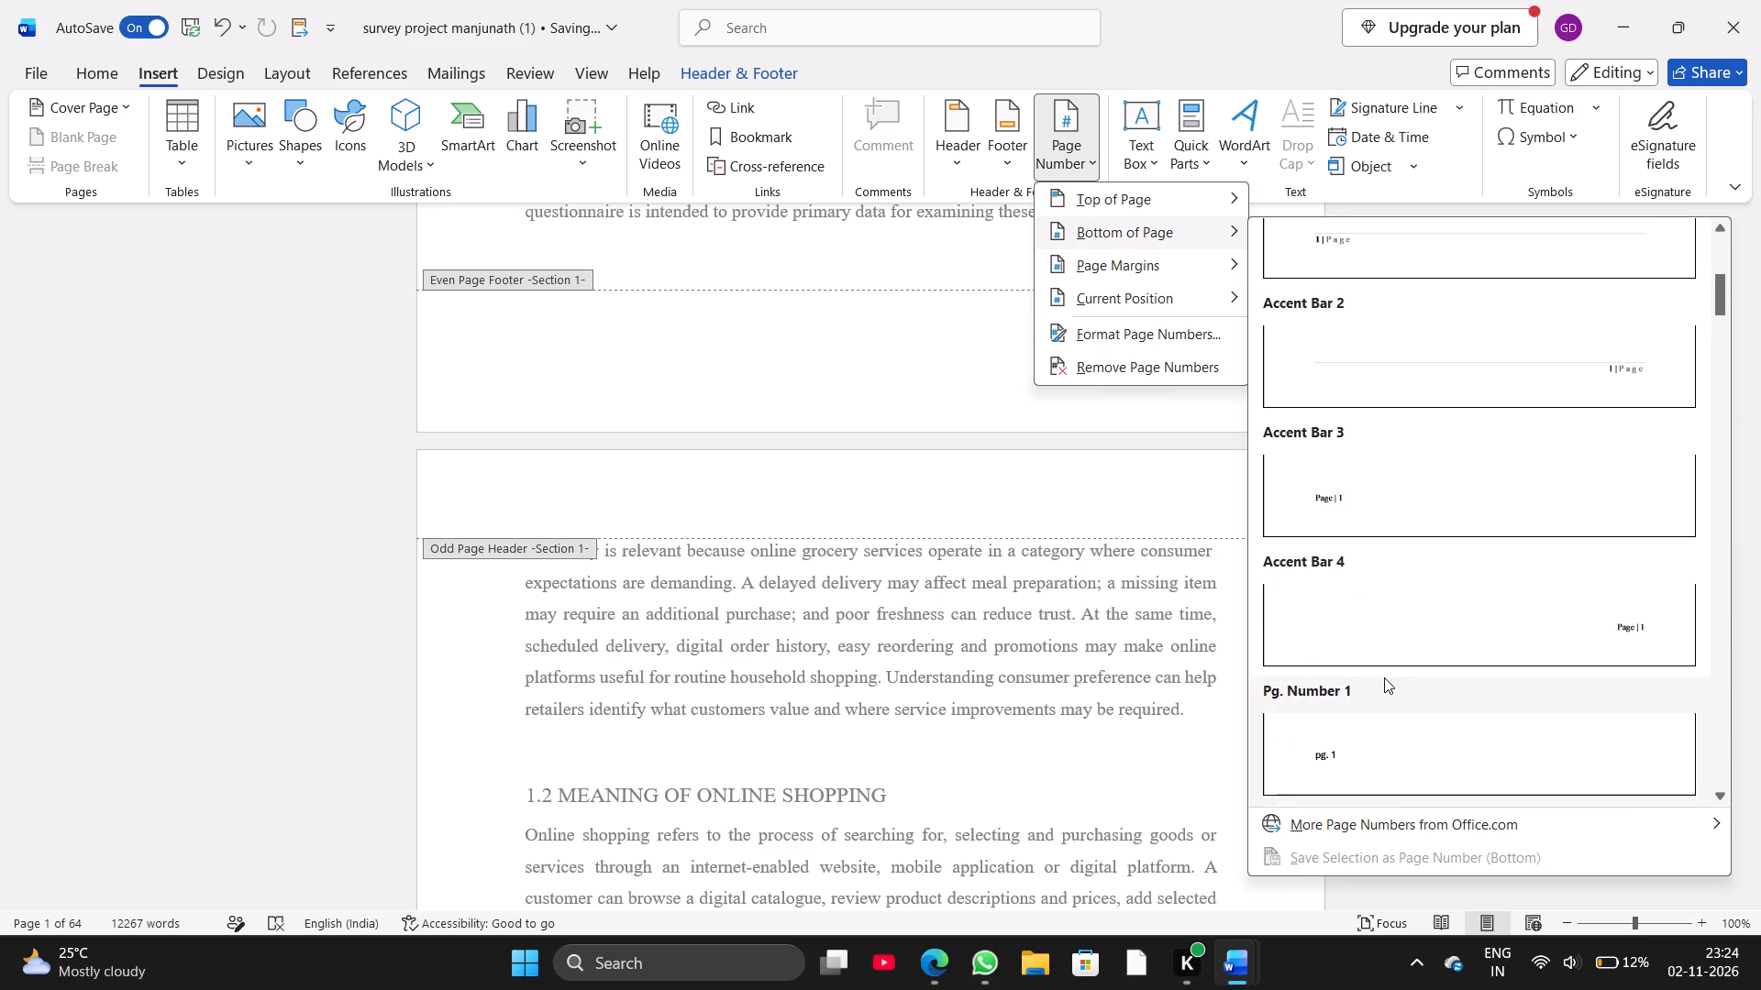
left_click(1400, 649)
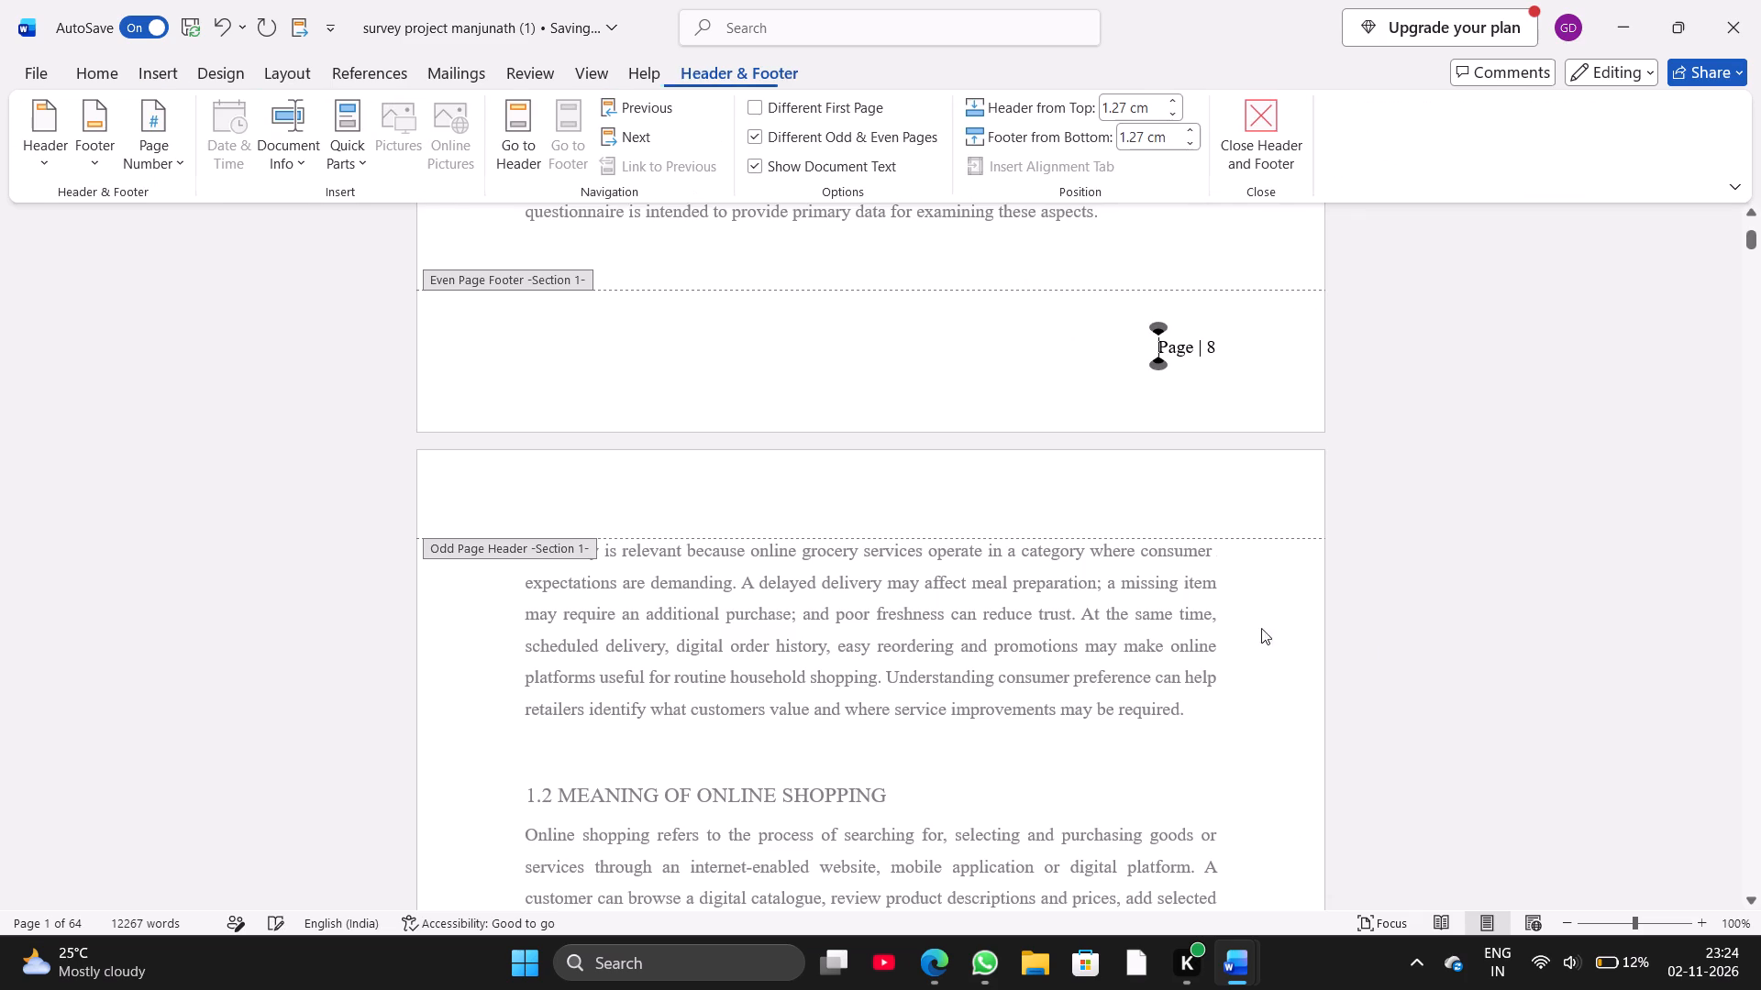
Replace the page number in Chapter 1's even page footer with 1, keeping the "Page |" text.
scroll(1219, 634, "up", 15)
scroll(1219, 634, "up", 6)
scroll(1219, 634, "down", 1)
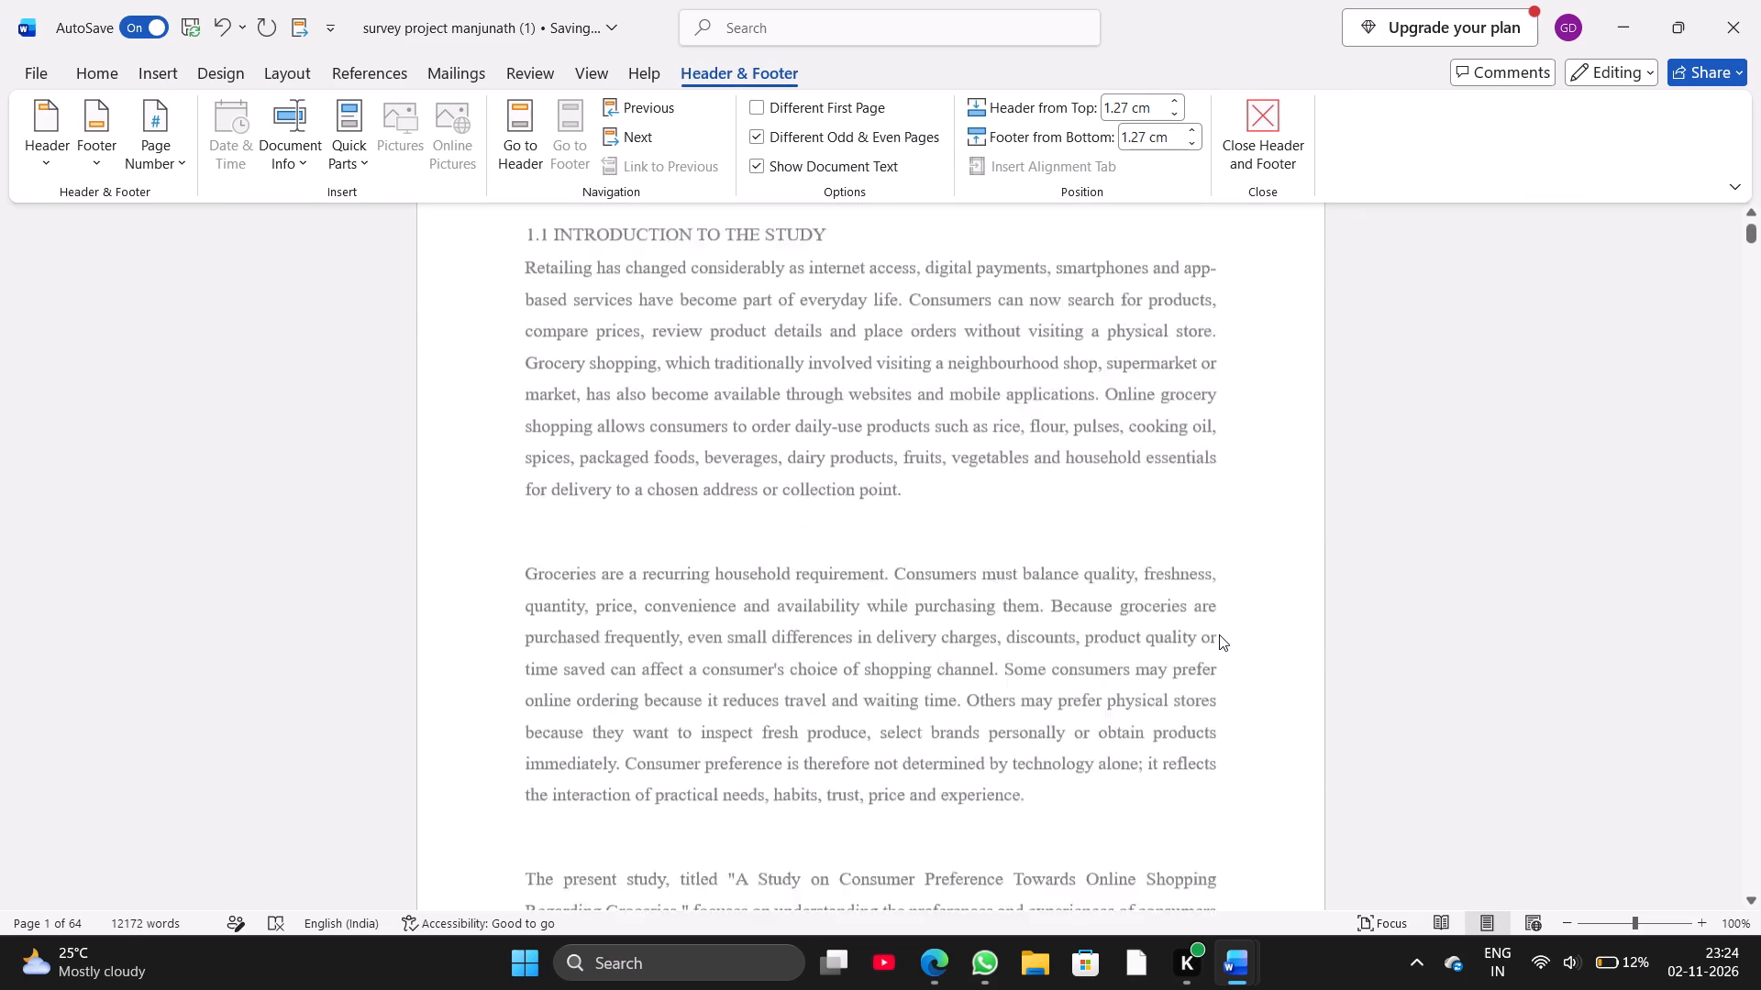
scroll(1219, 634, "down", 2)
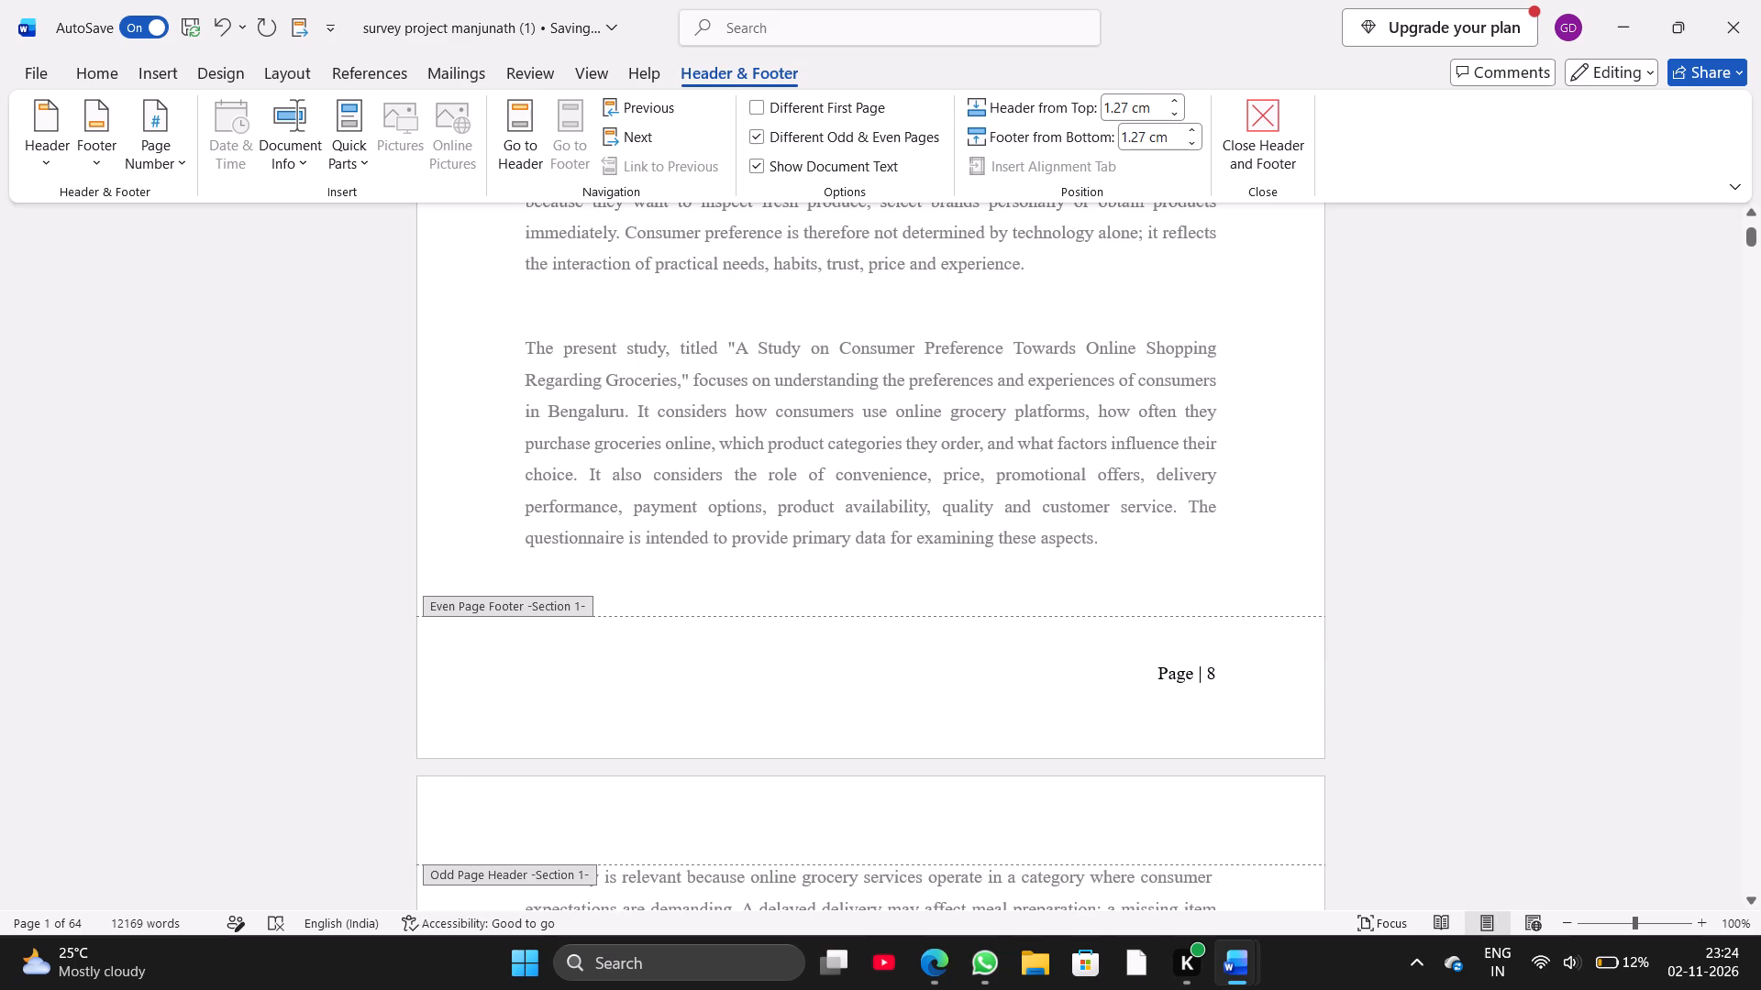
left_click(1225, 676)
key("BackSpace")
key("BackSpace")
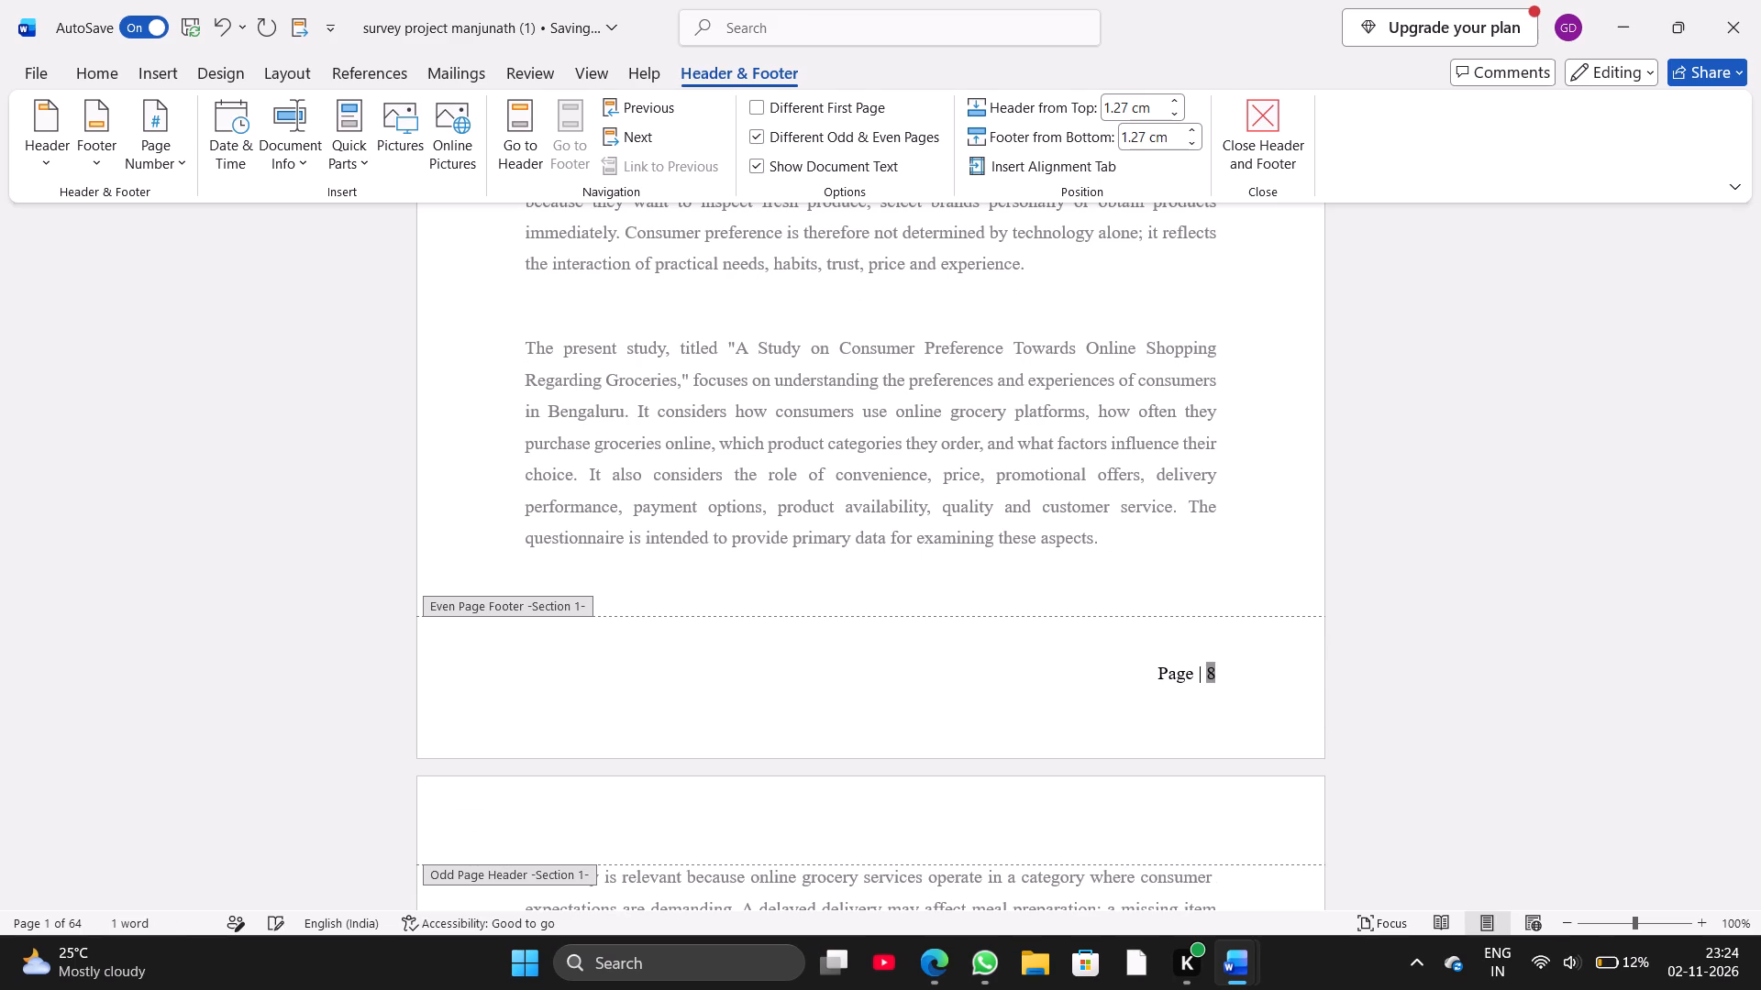
key("BackSpace")
key("1")
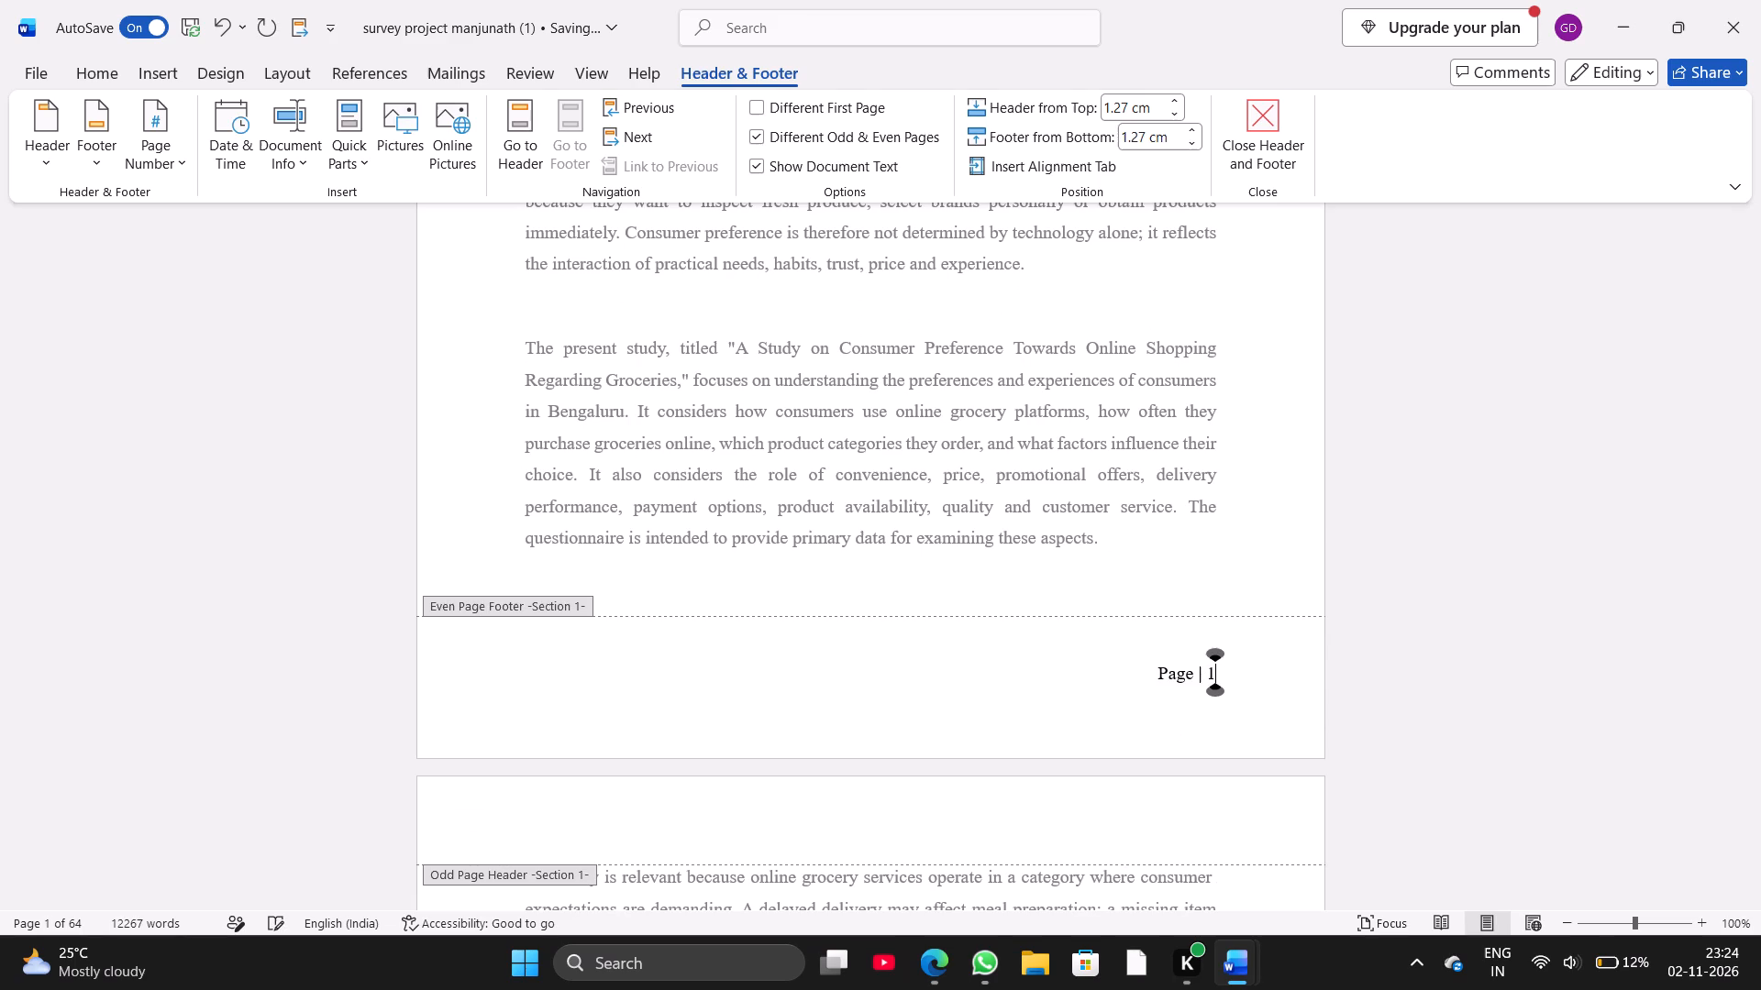
Move on to the section 2 footer and turn off different odd and even pages for headers and footers.
scroll(1225, 676, "down", 8)
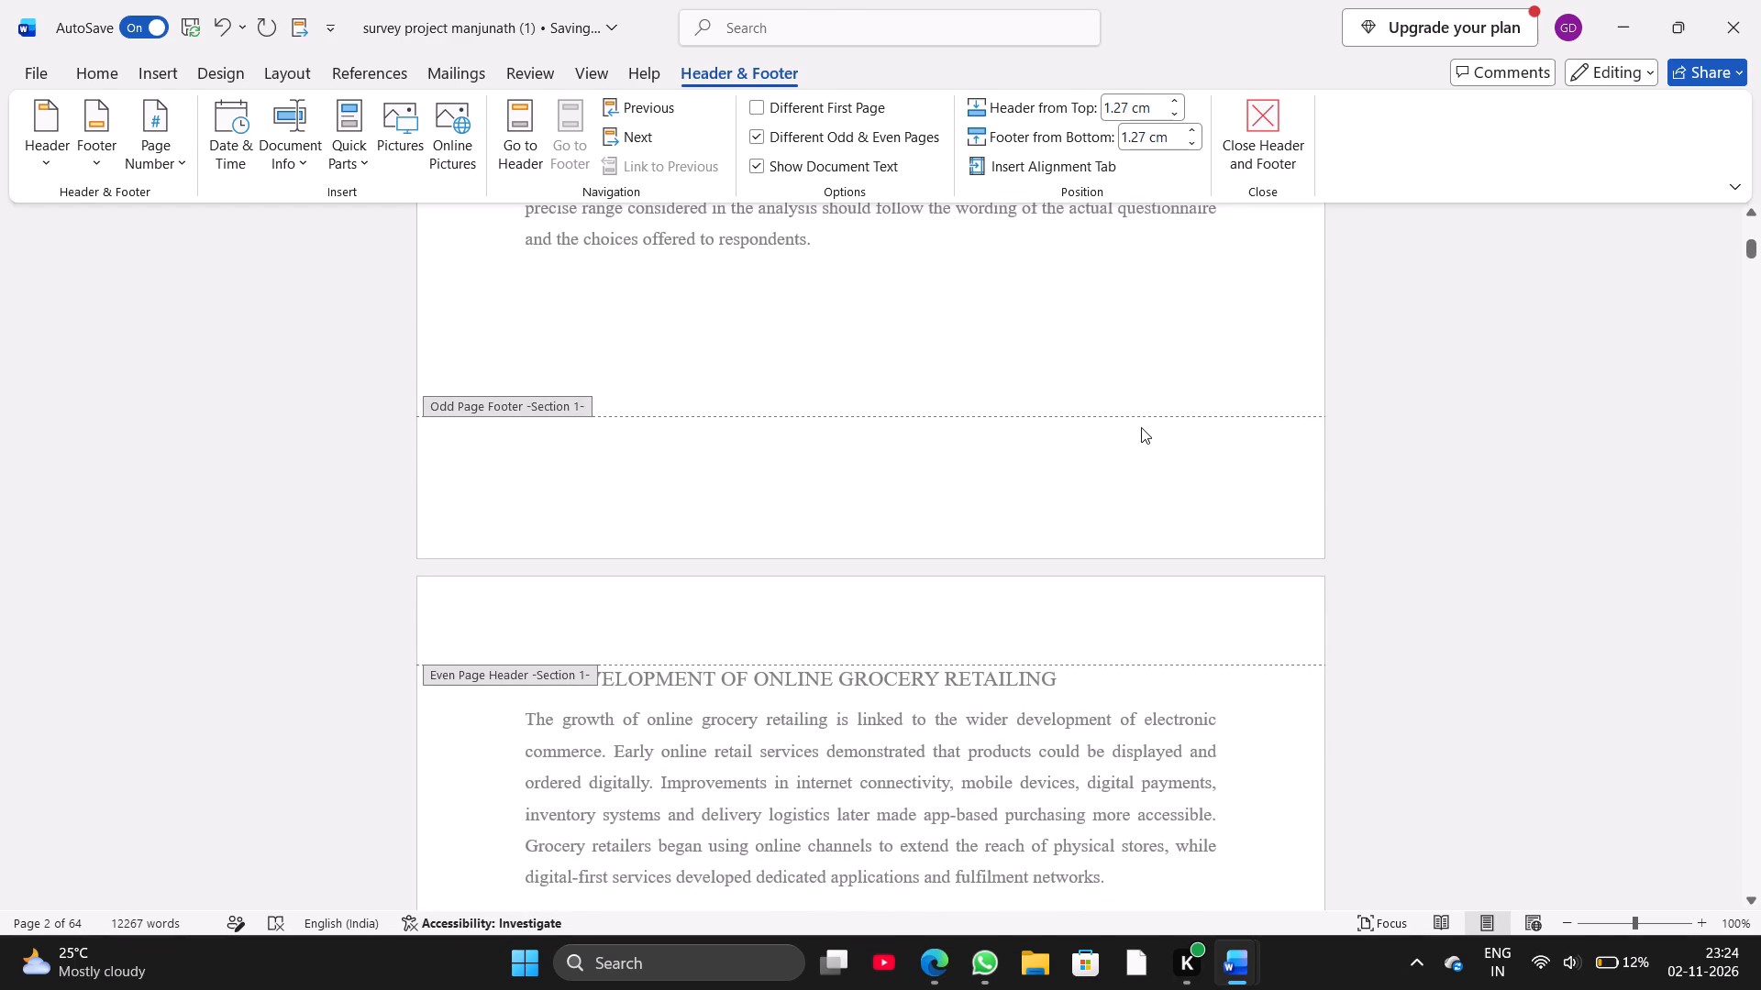
left_click(660, 145)
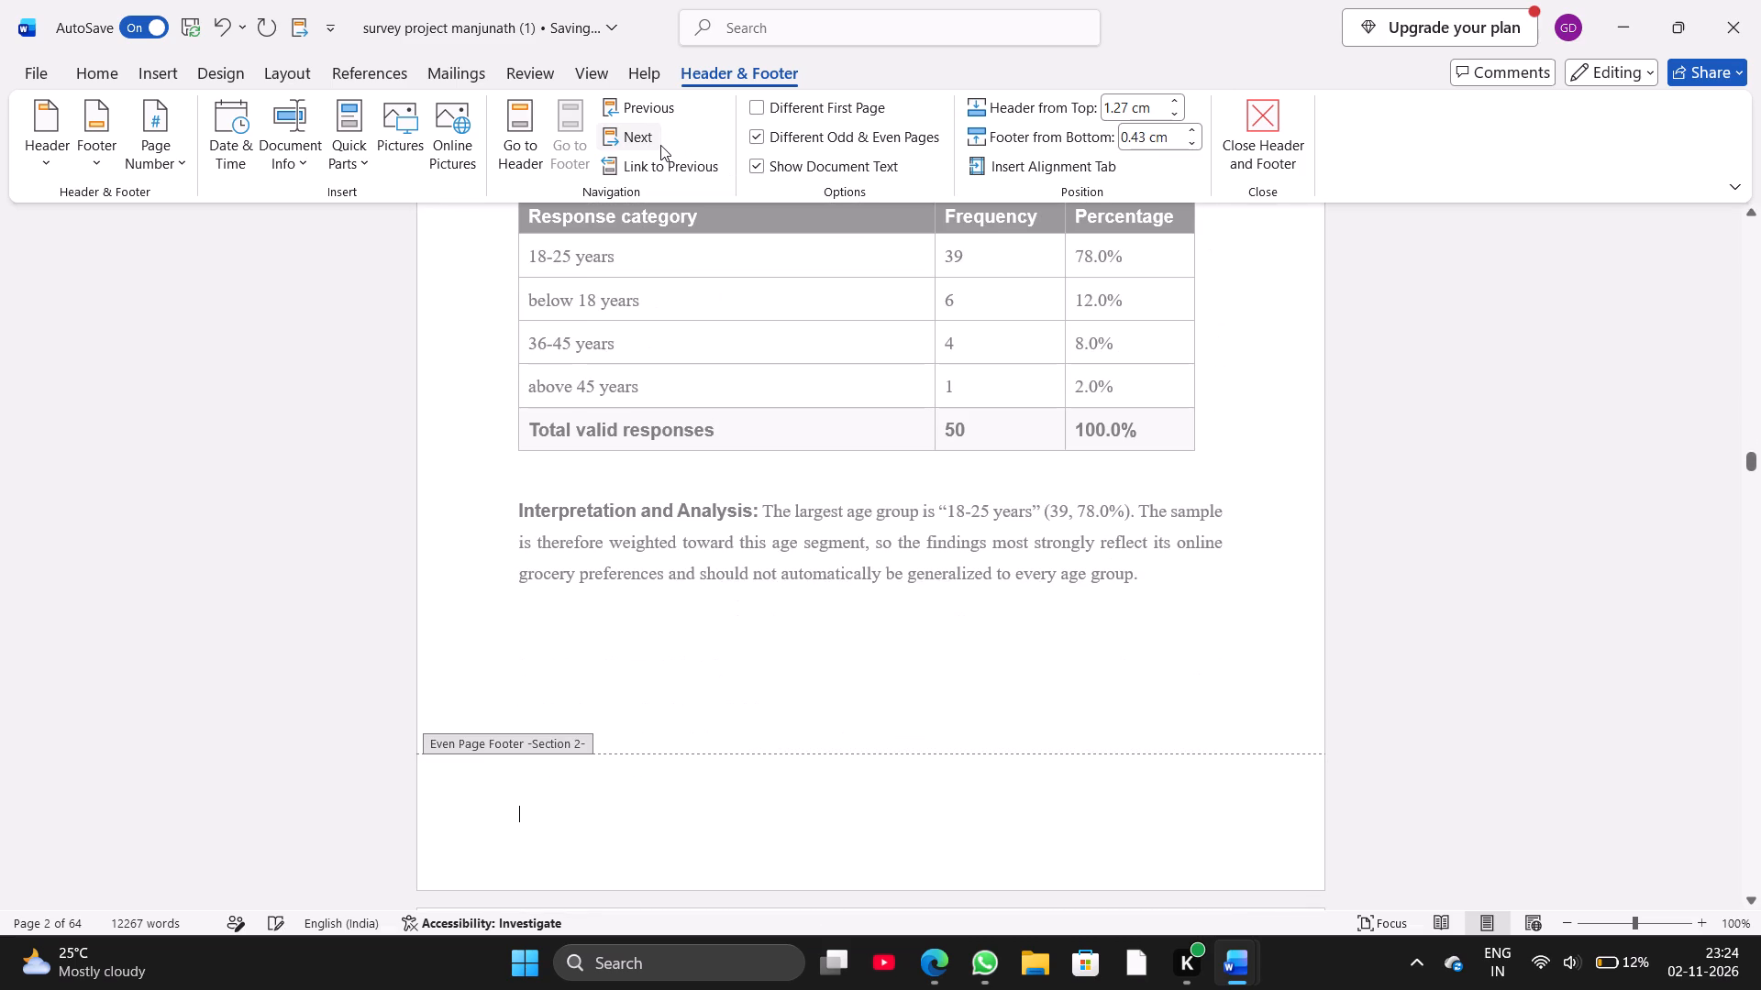
scroll(814, 445, "down", 3)
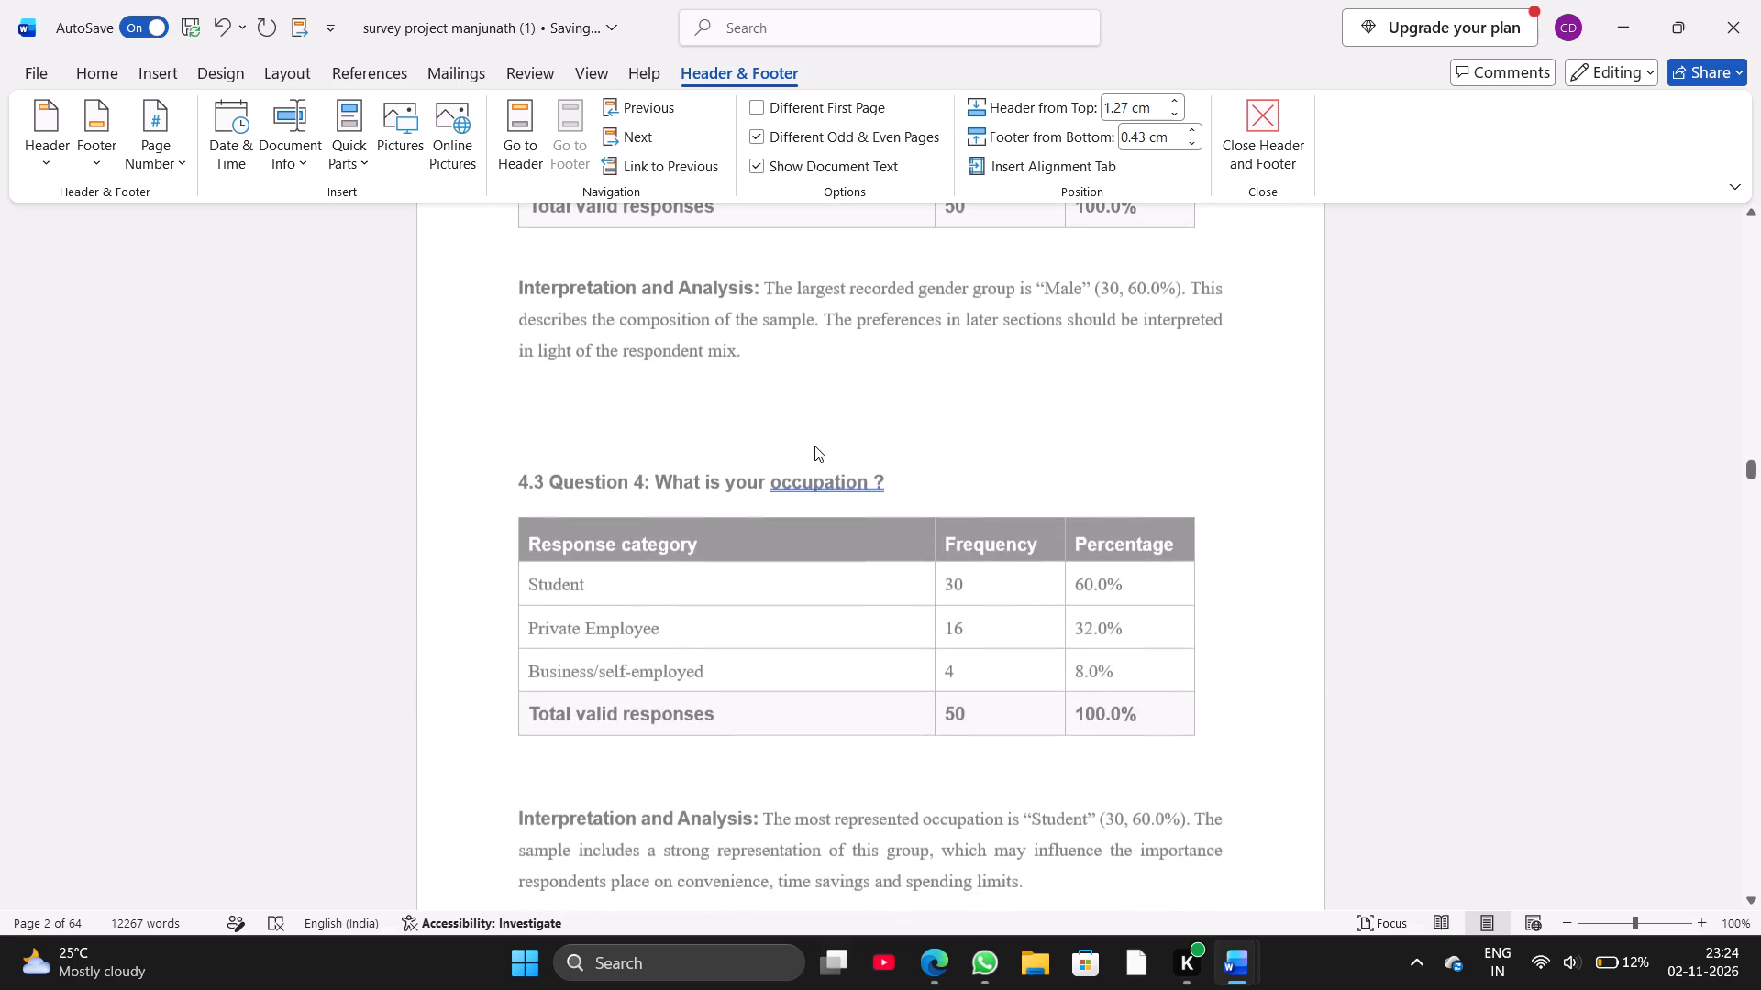
scroll(814, 445, "down", 2)
scroll(814, 445, "up", 10)
scroll(814, 445, "up", 11)
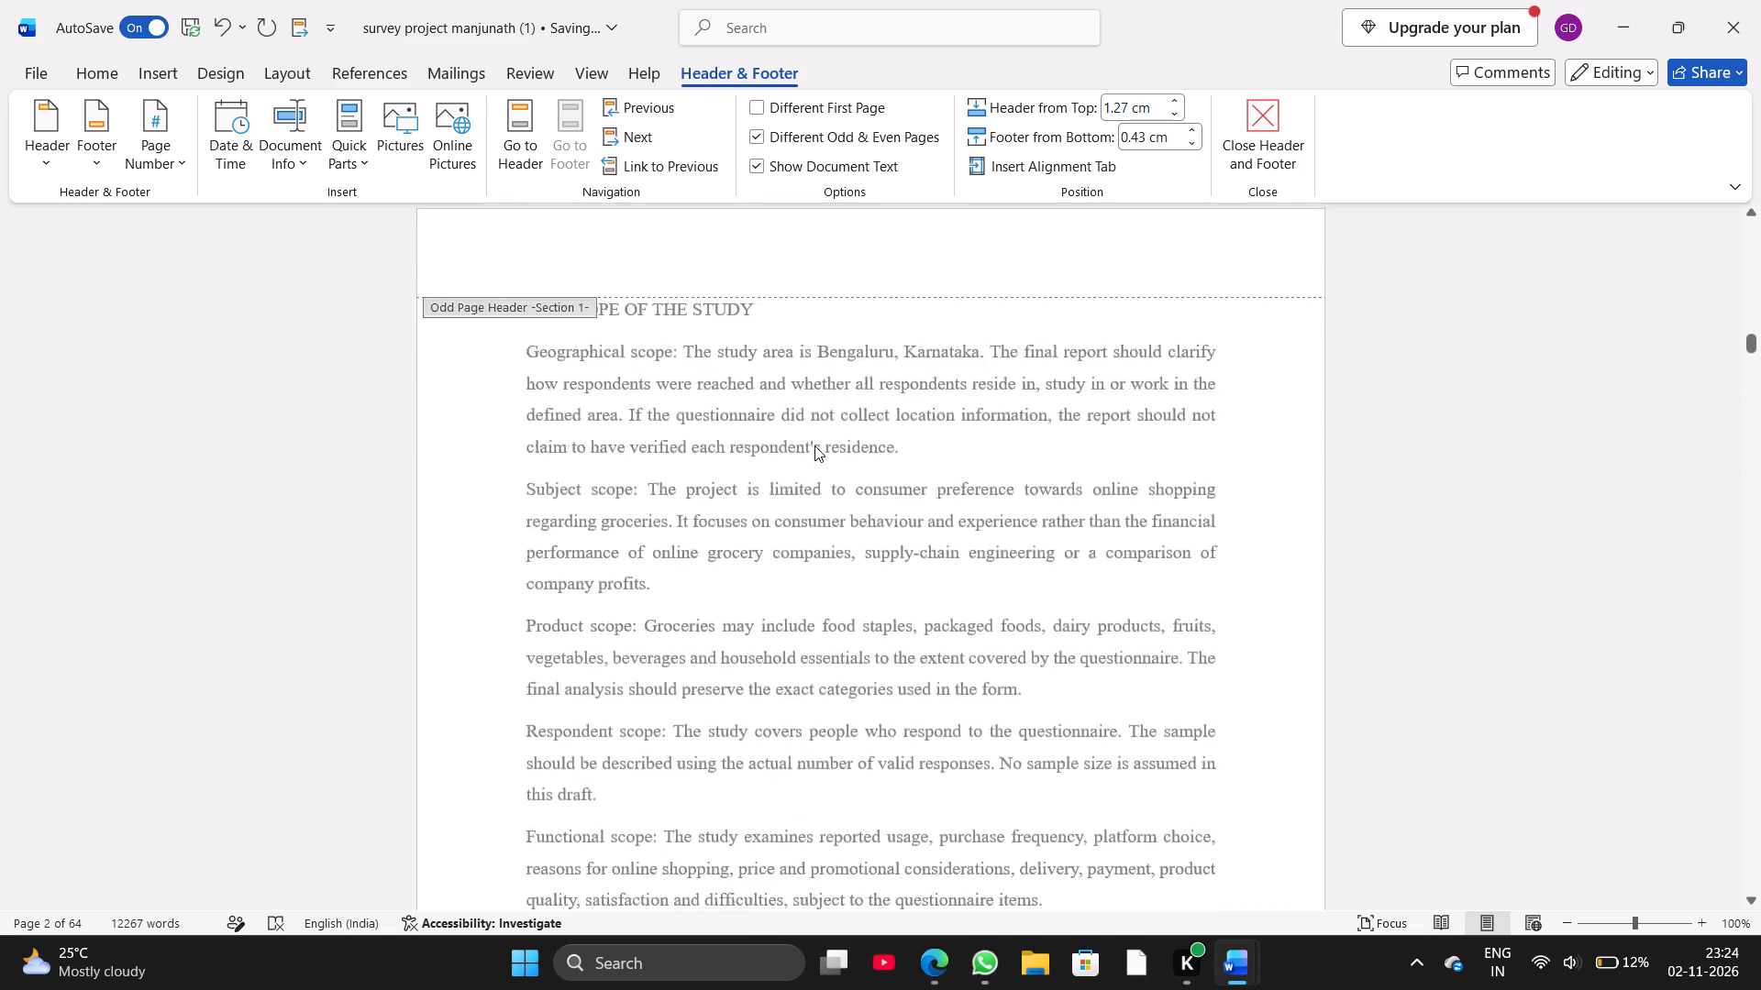
scroll(814, 445, "up", 9)
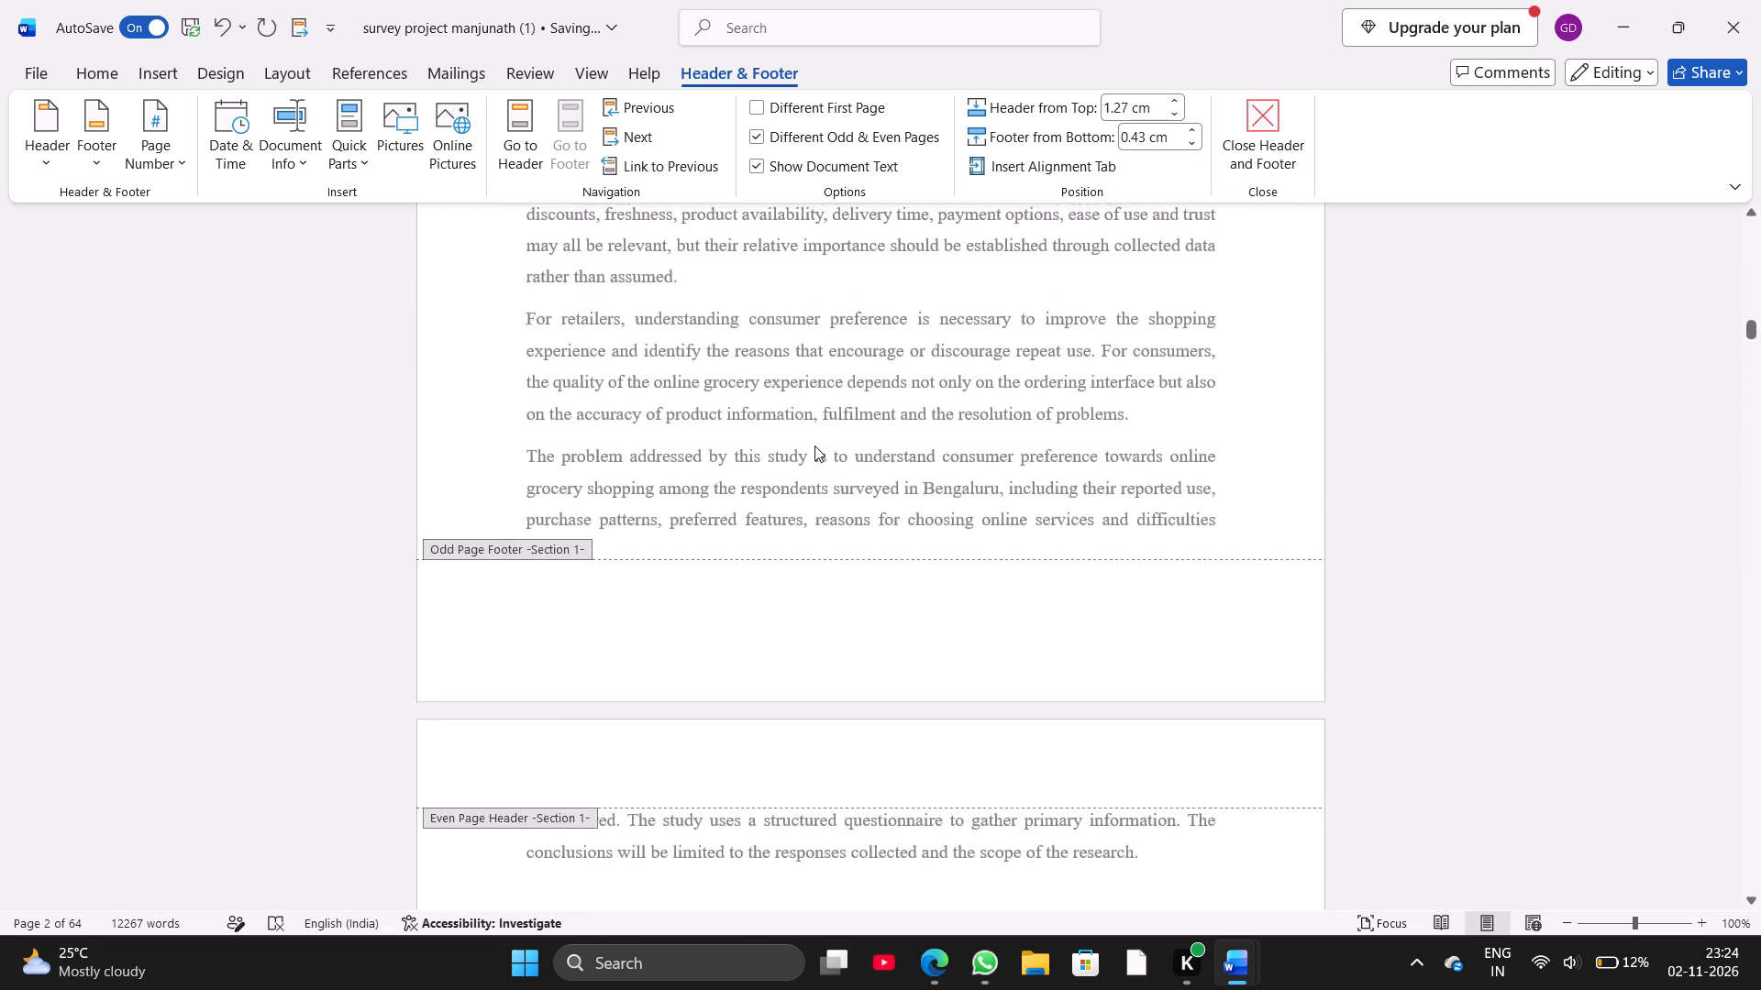
scroll(814, 445, "up", 1)
left_click(754, 139)
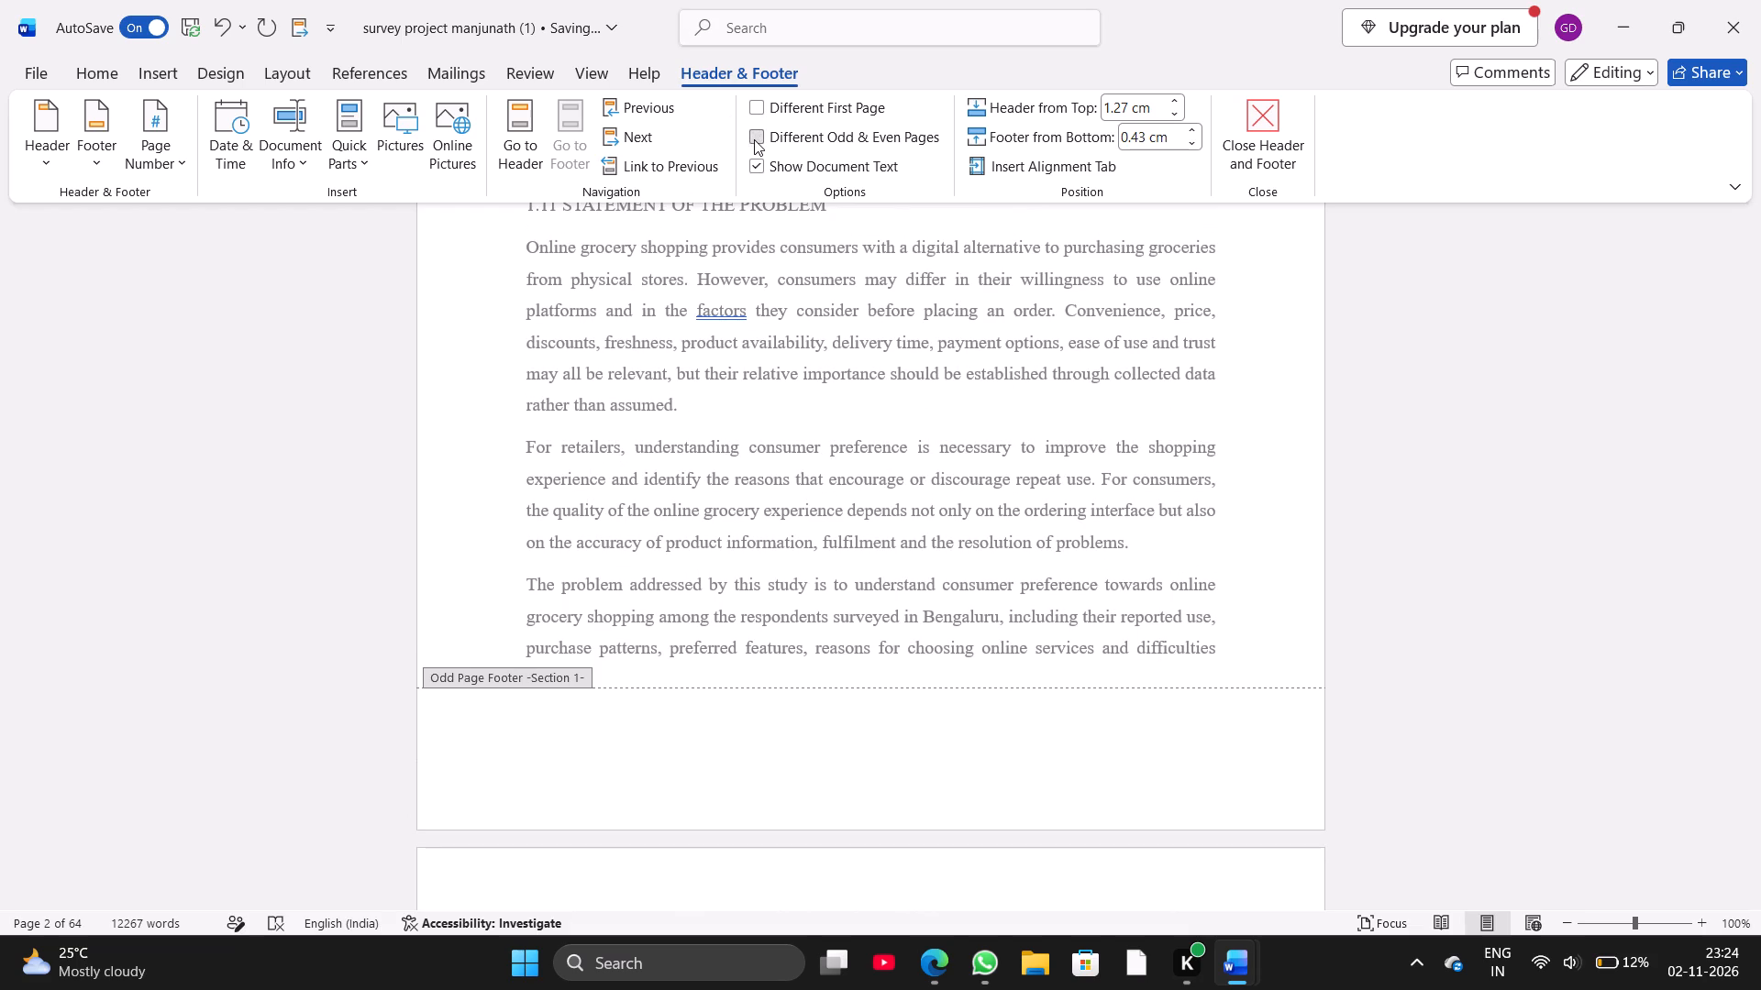
Look back through the section 1 pages up to the start of Chapter 1 to check their footers.
scroll(870, 414, "up", 7)
scroll(870, 414, "up", 14)
scroll(870, 414, "down", 1)
scroll(870, 414, "up", 20)
scroll(870, 414, "up", 20)
scroll(870, 414, "up", 12)
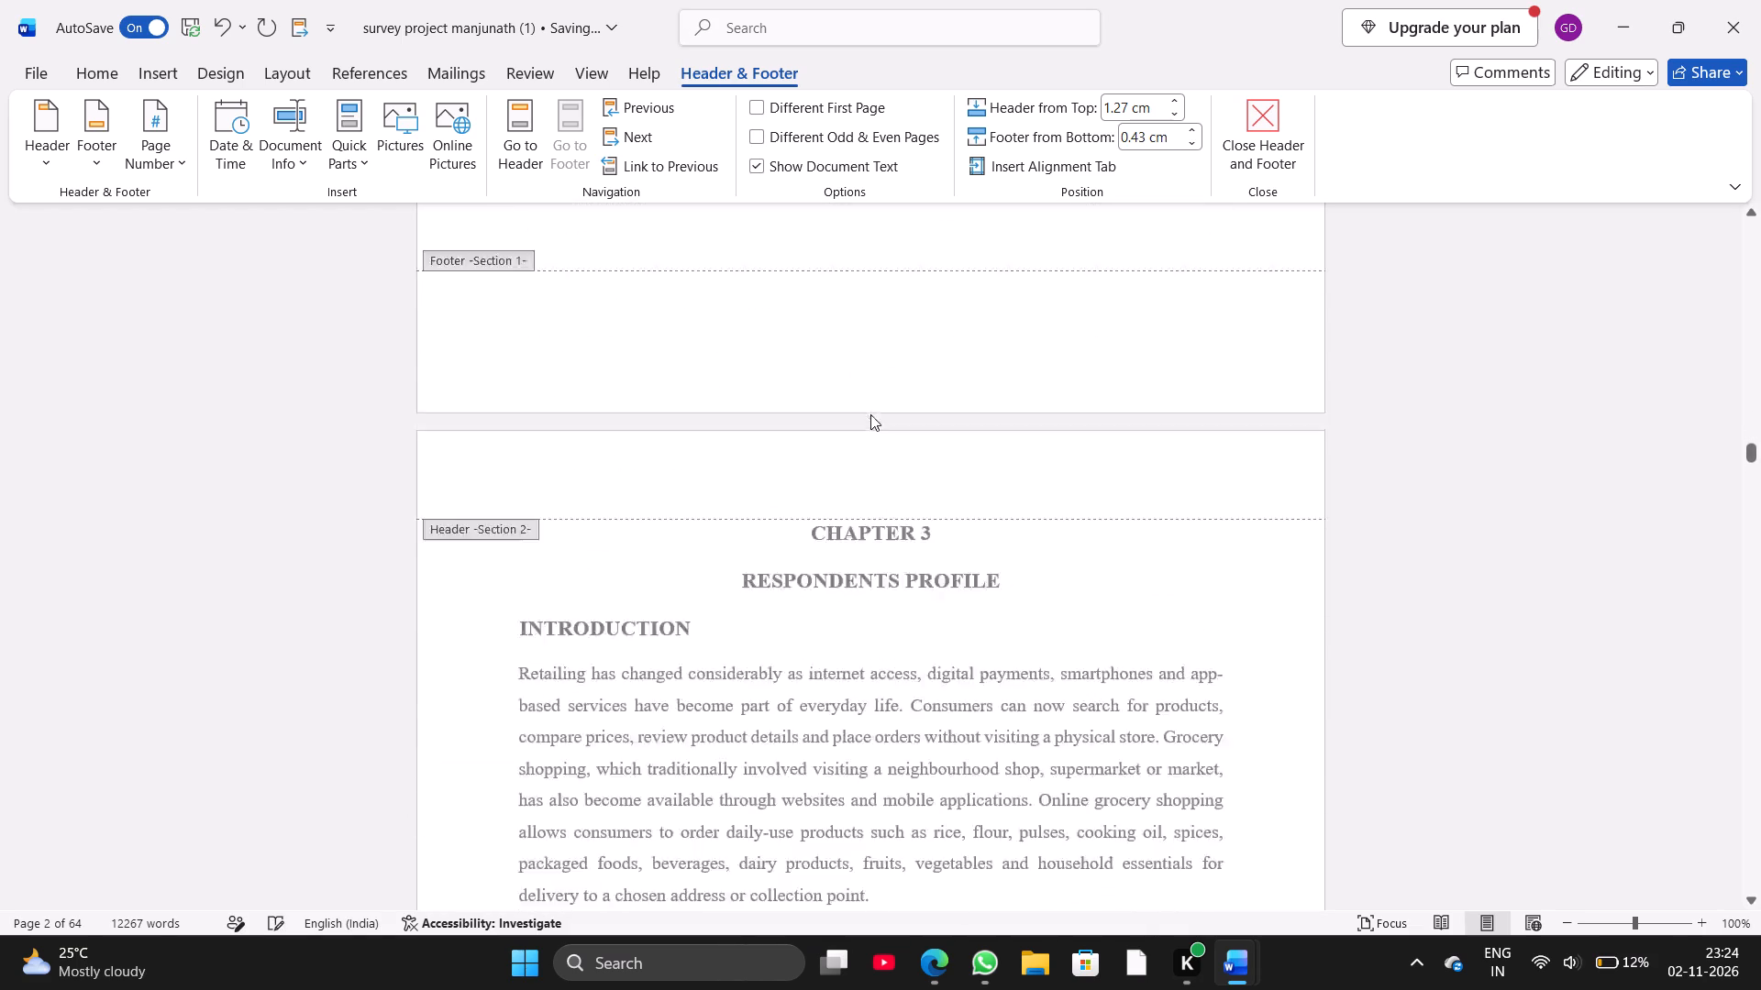
scroll(870, 414, "up", 20)
scroll(870, 414, "up", 14)
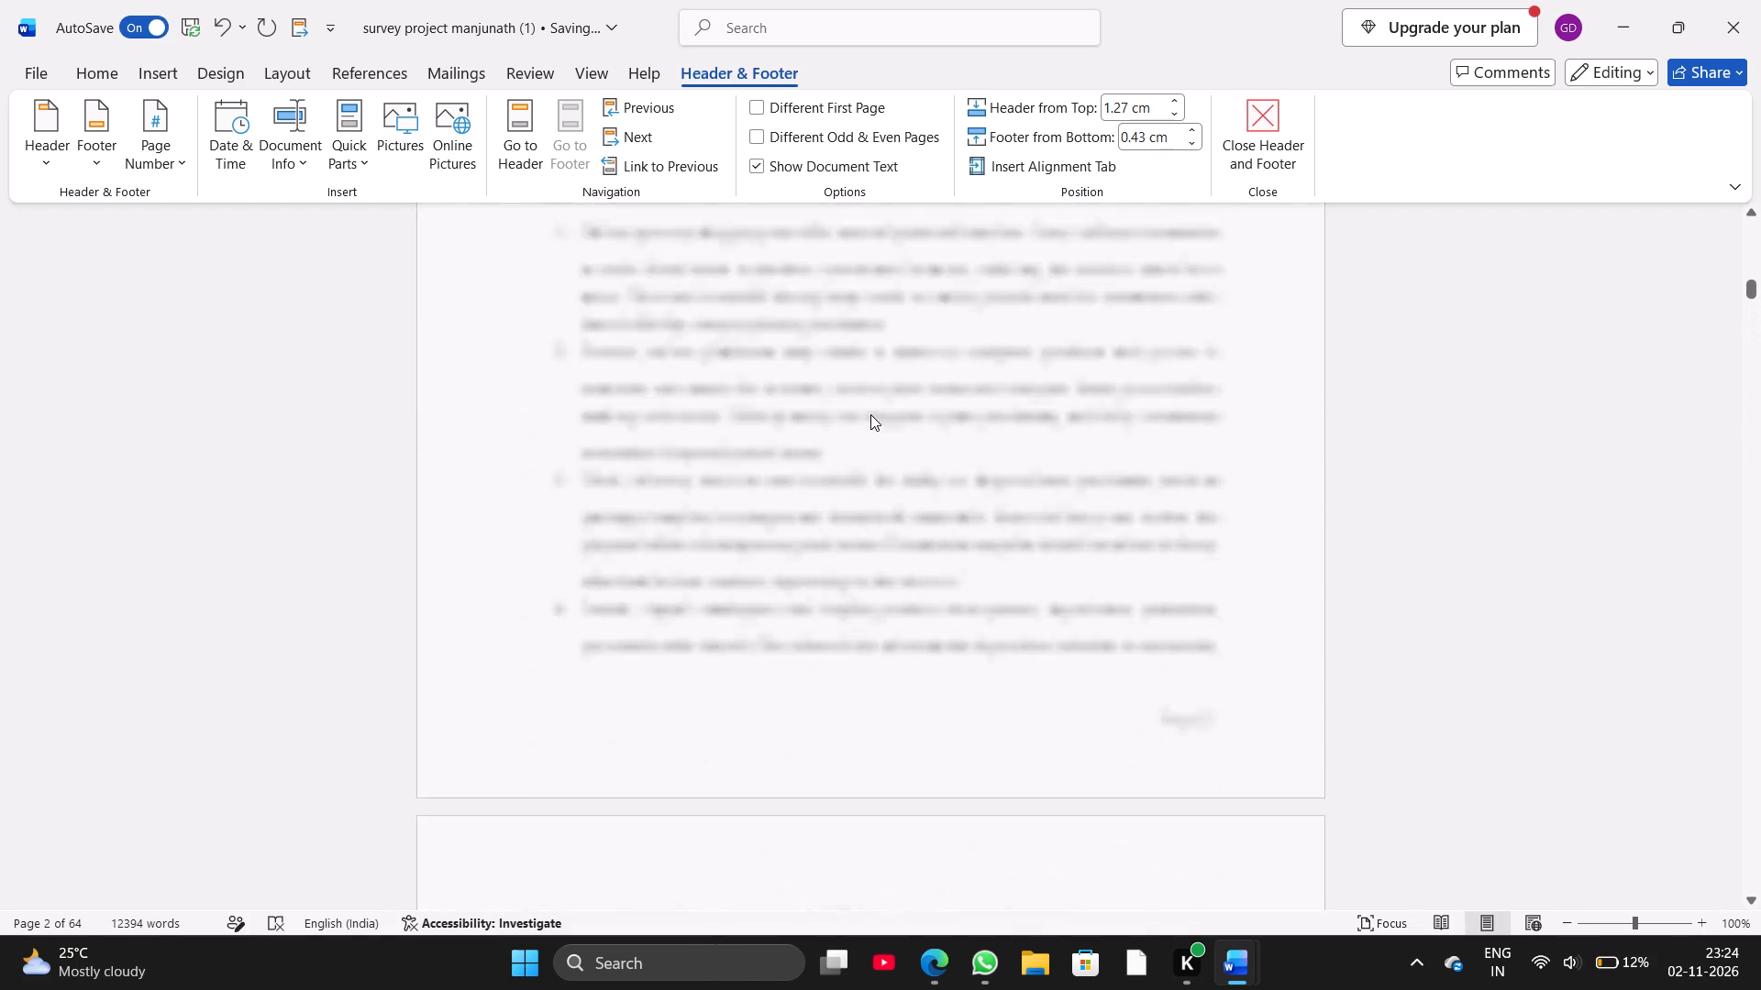
scroll(870, 414, "up", 11)
scroll(870, 414, "up", 11)
scroll(870, 414, "down", 4)
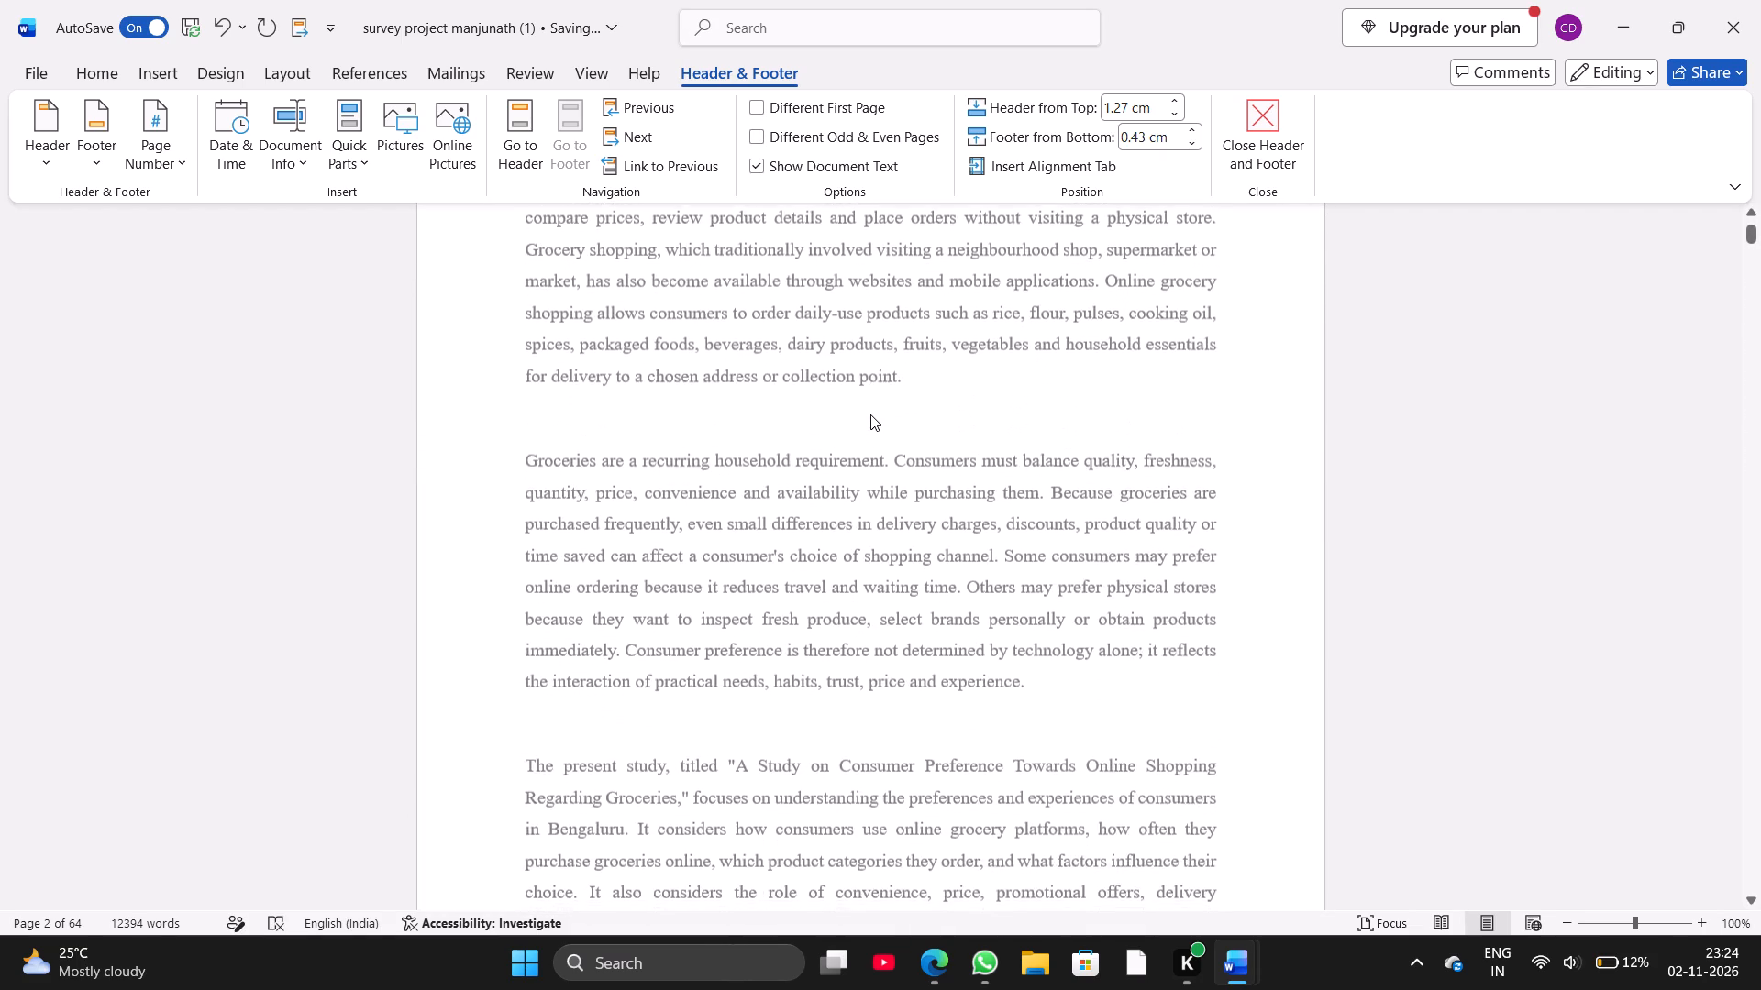
scroll(870, 414, "down", 2)
scroll(870, 414, "up", 1)
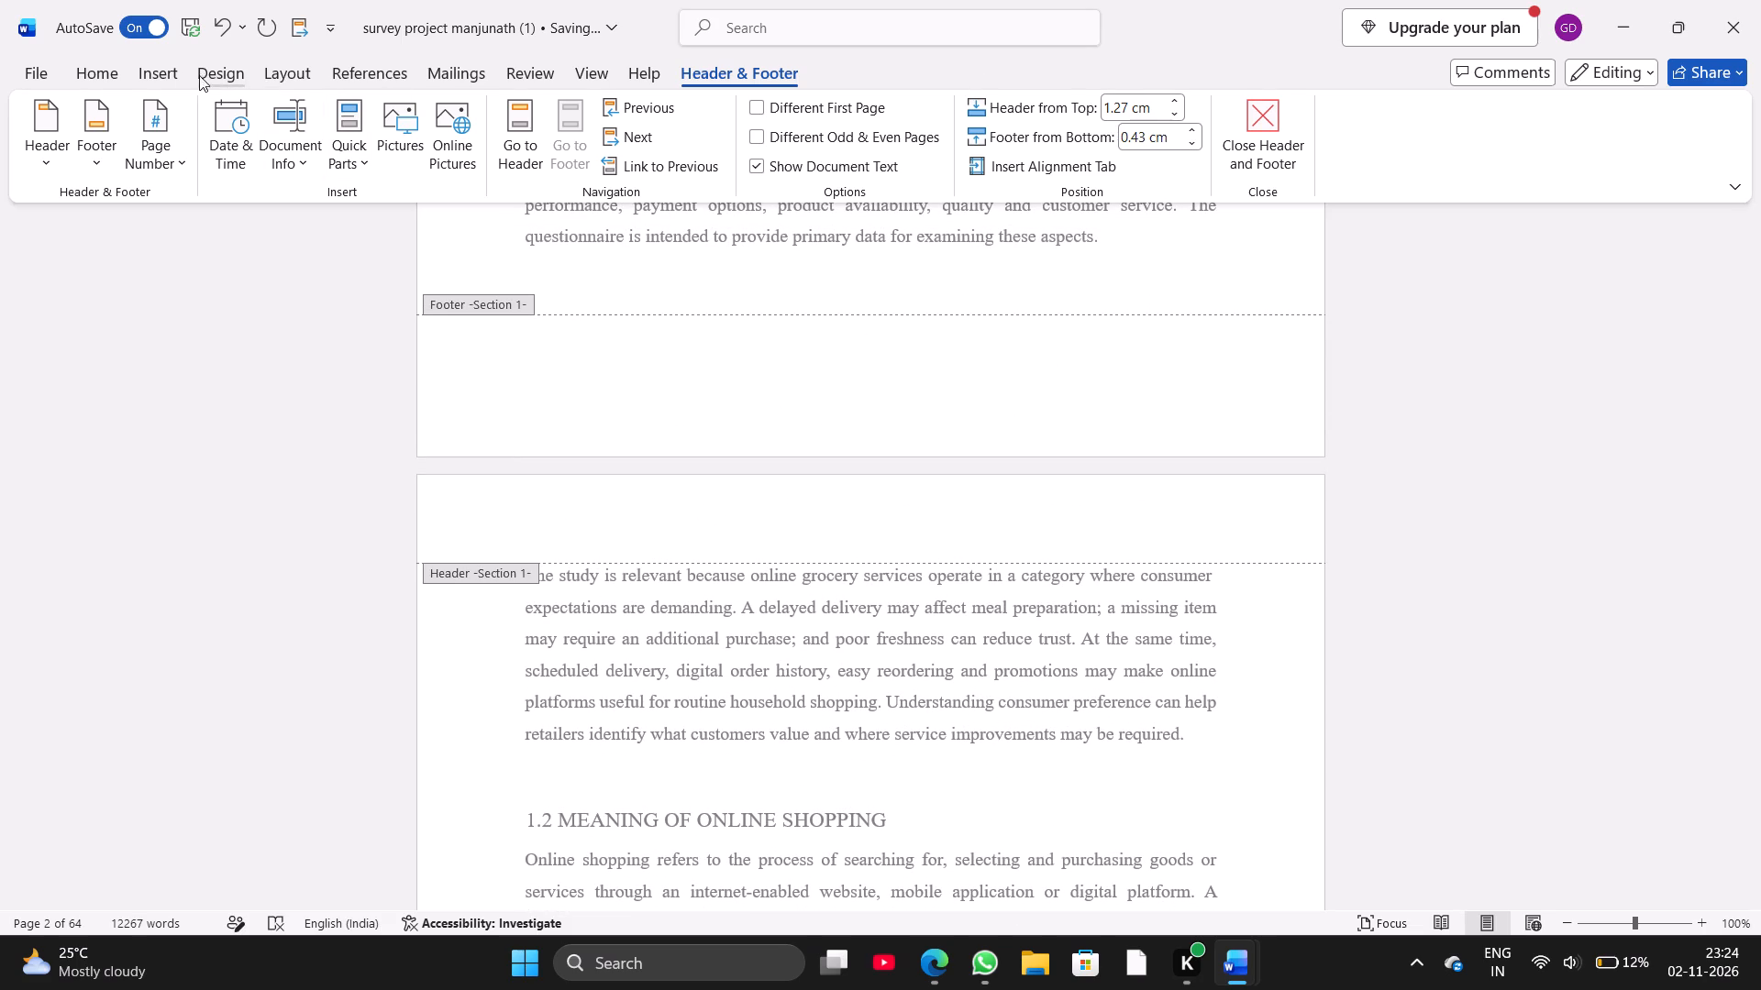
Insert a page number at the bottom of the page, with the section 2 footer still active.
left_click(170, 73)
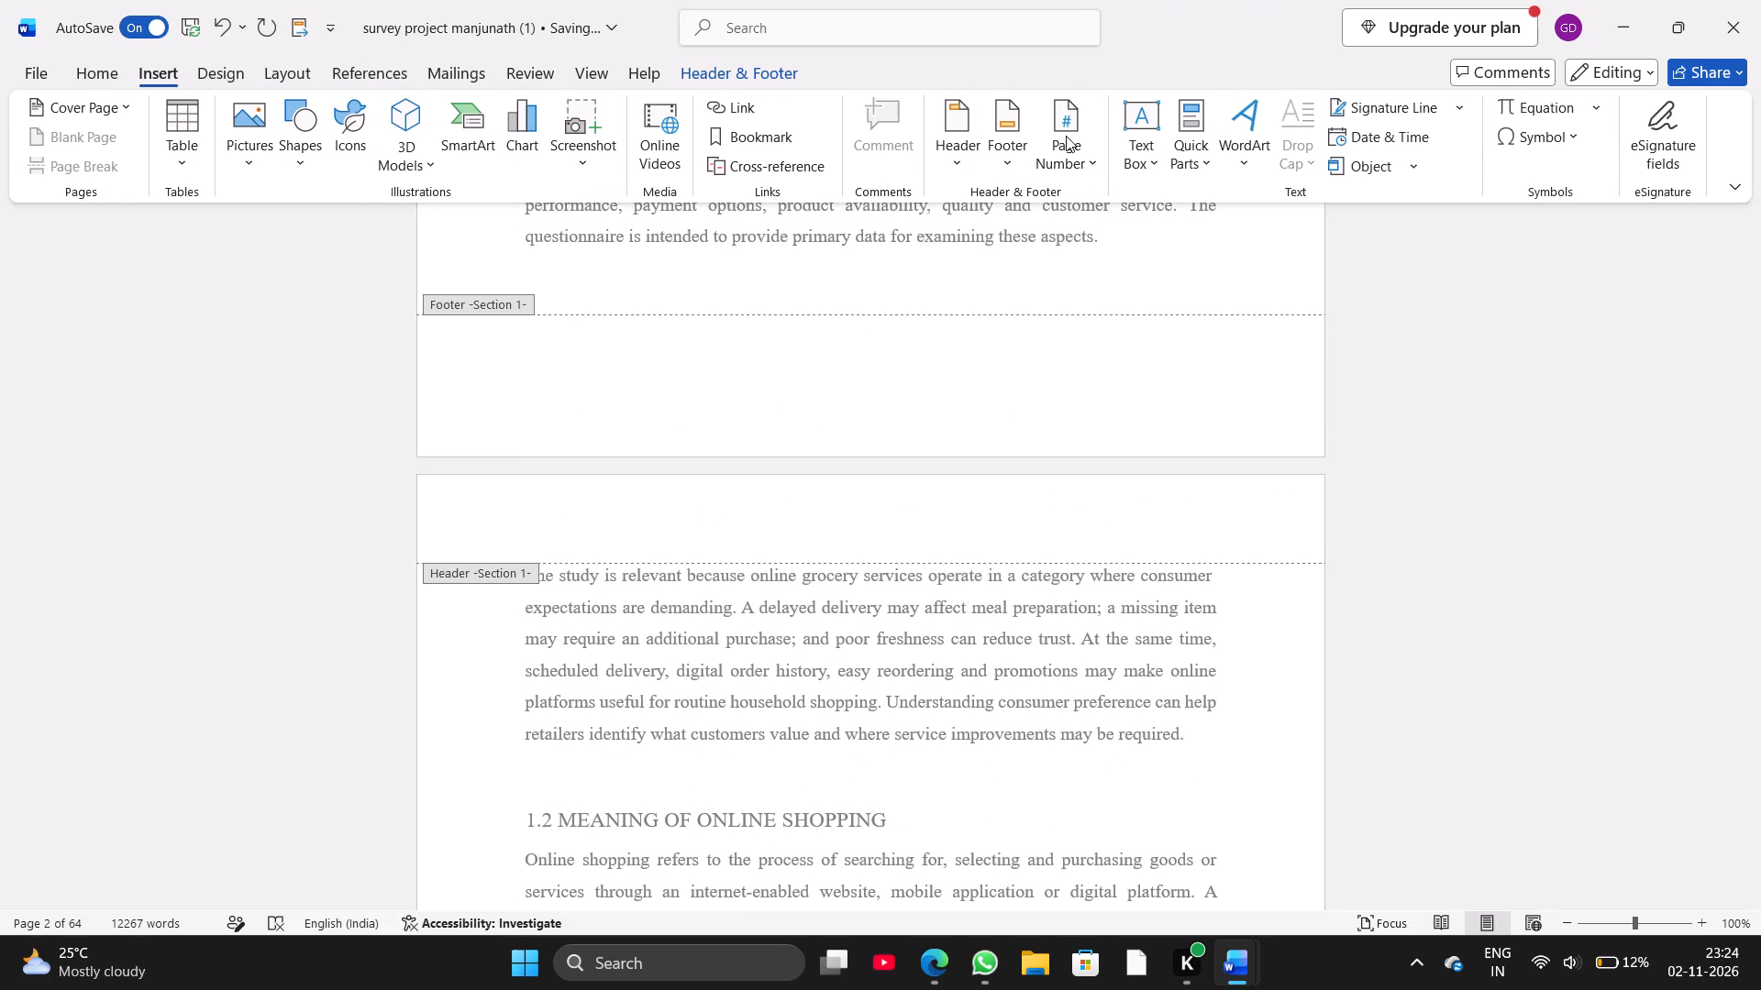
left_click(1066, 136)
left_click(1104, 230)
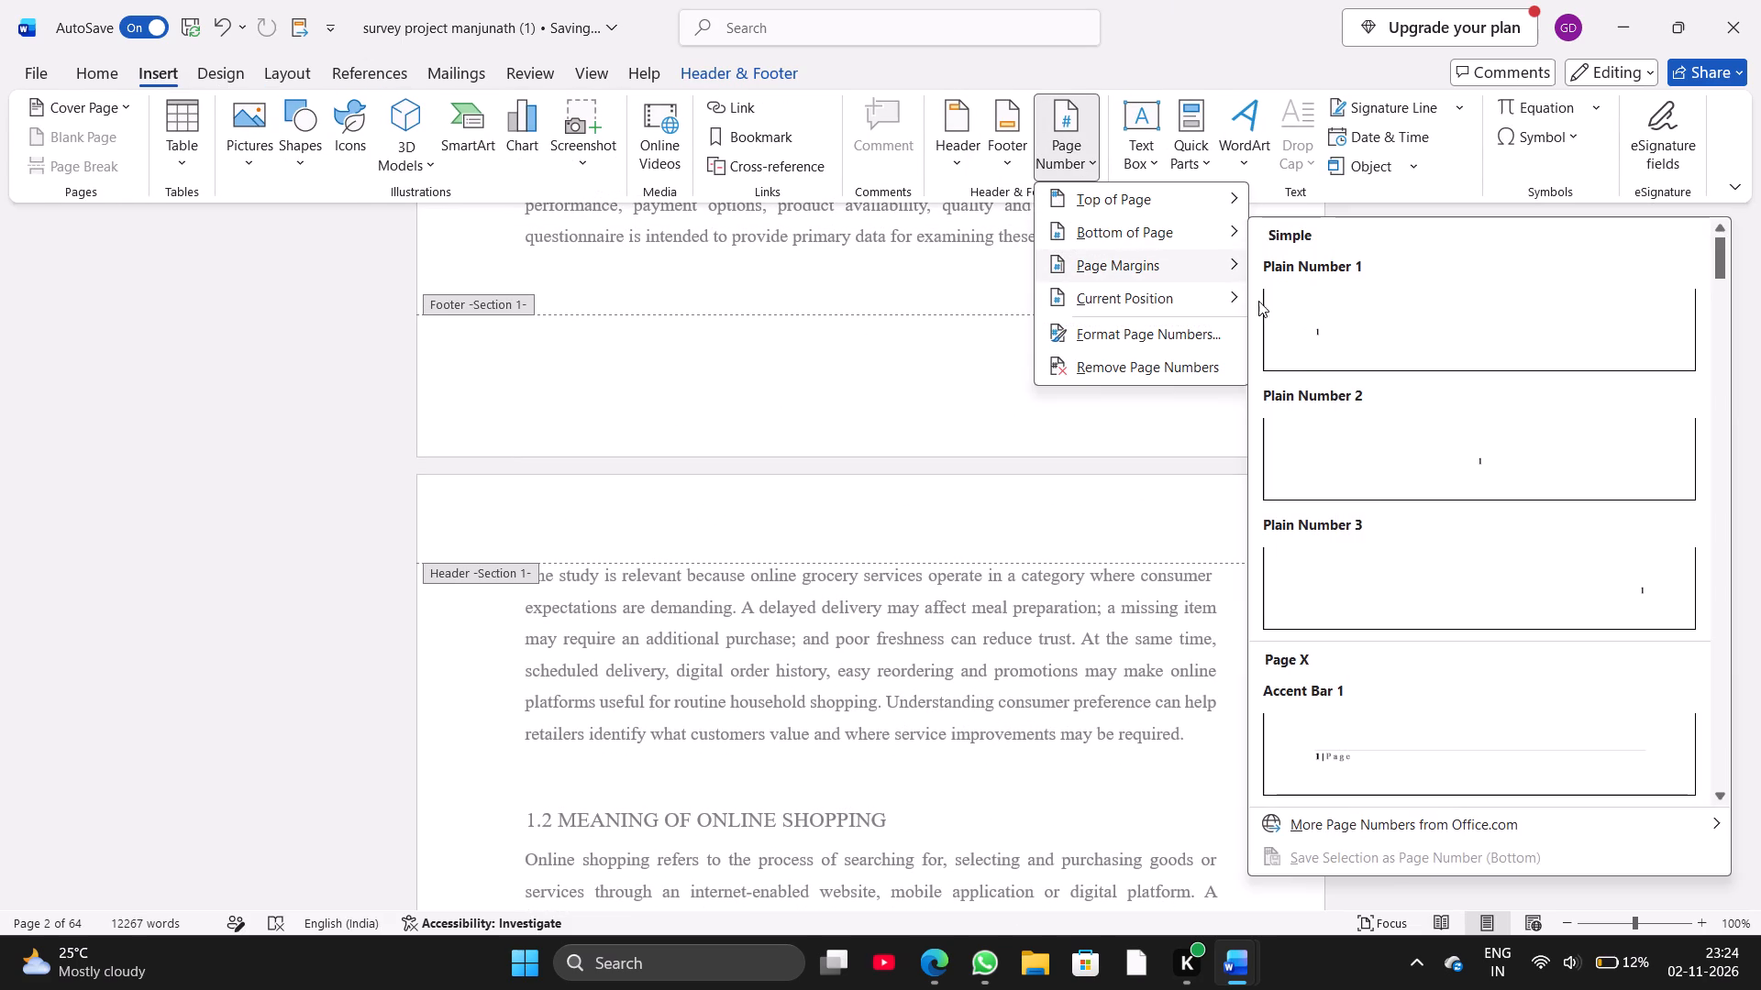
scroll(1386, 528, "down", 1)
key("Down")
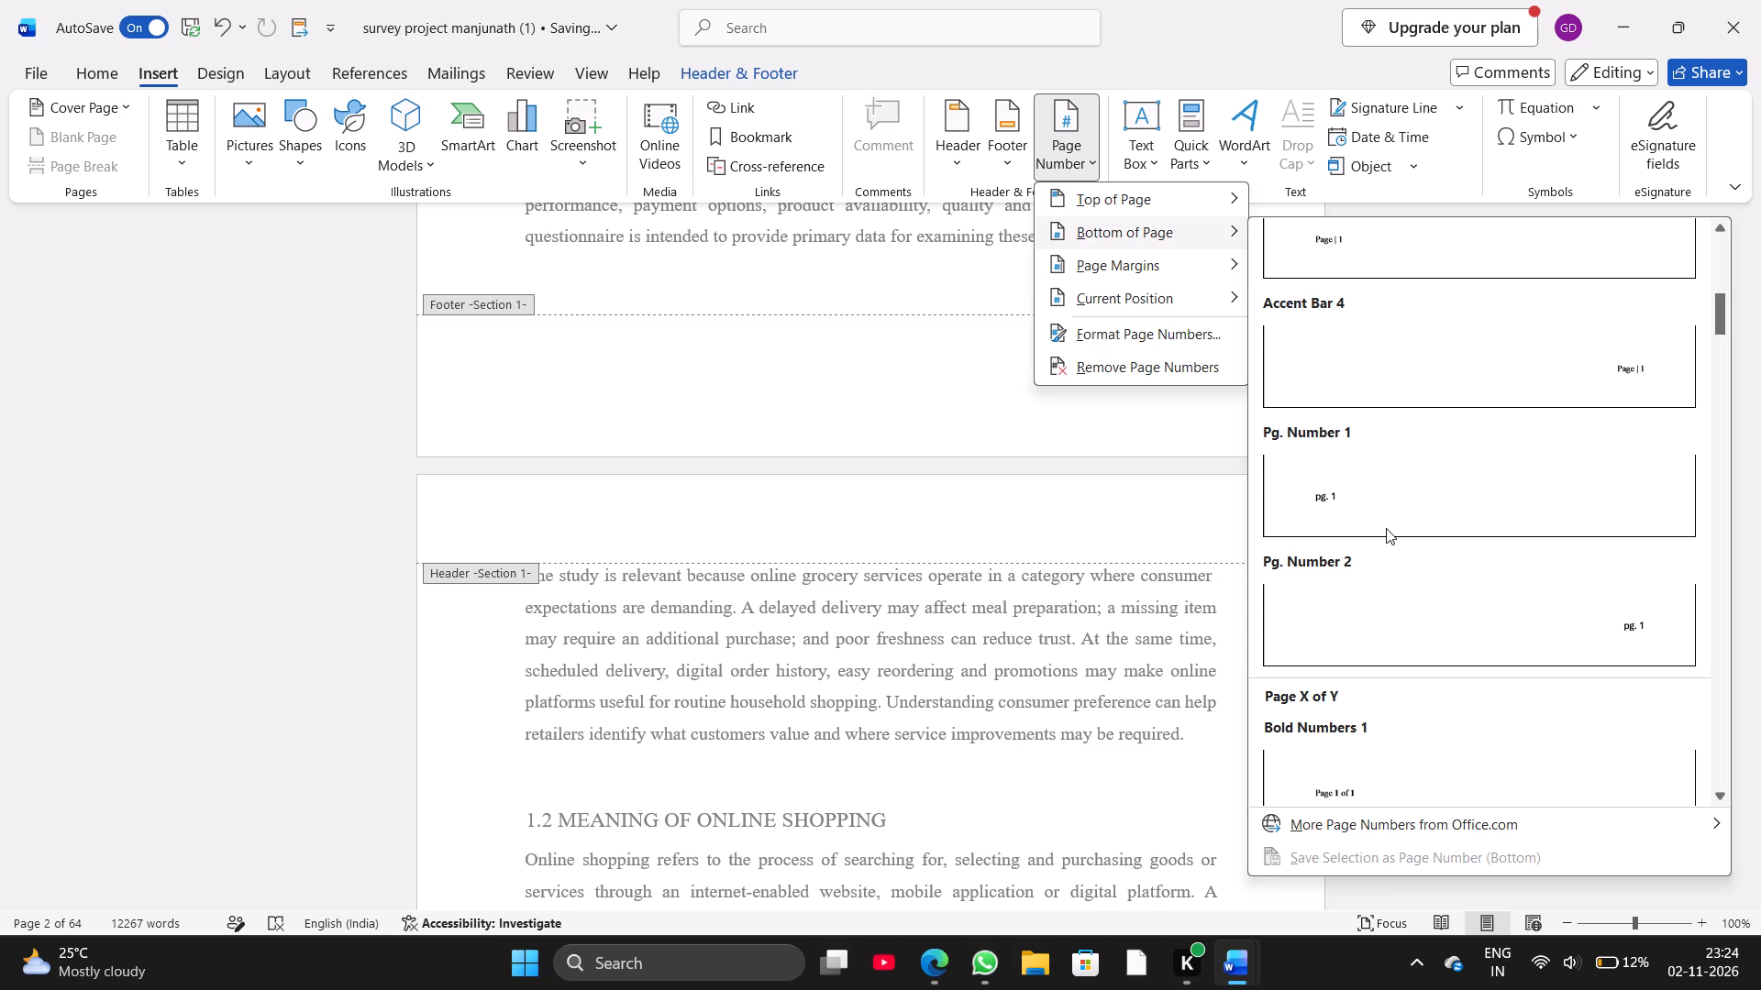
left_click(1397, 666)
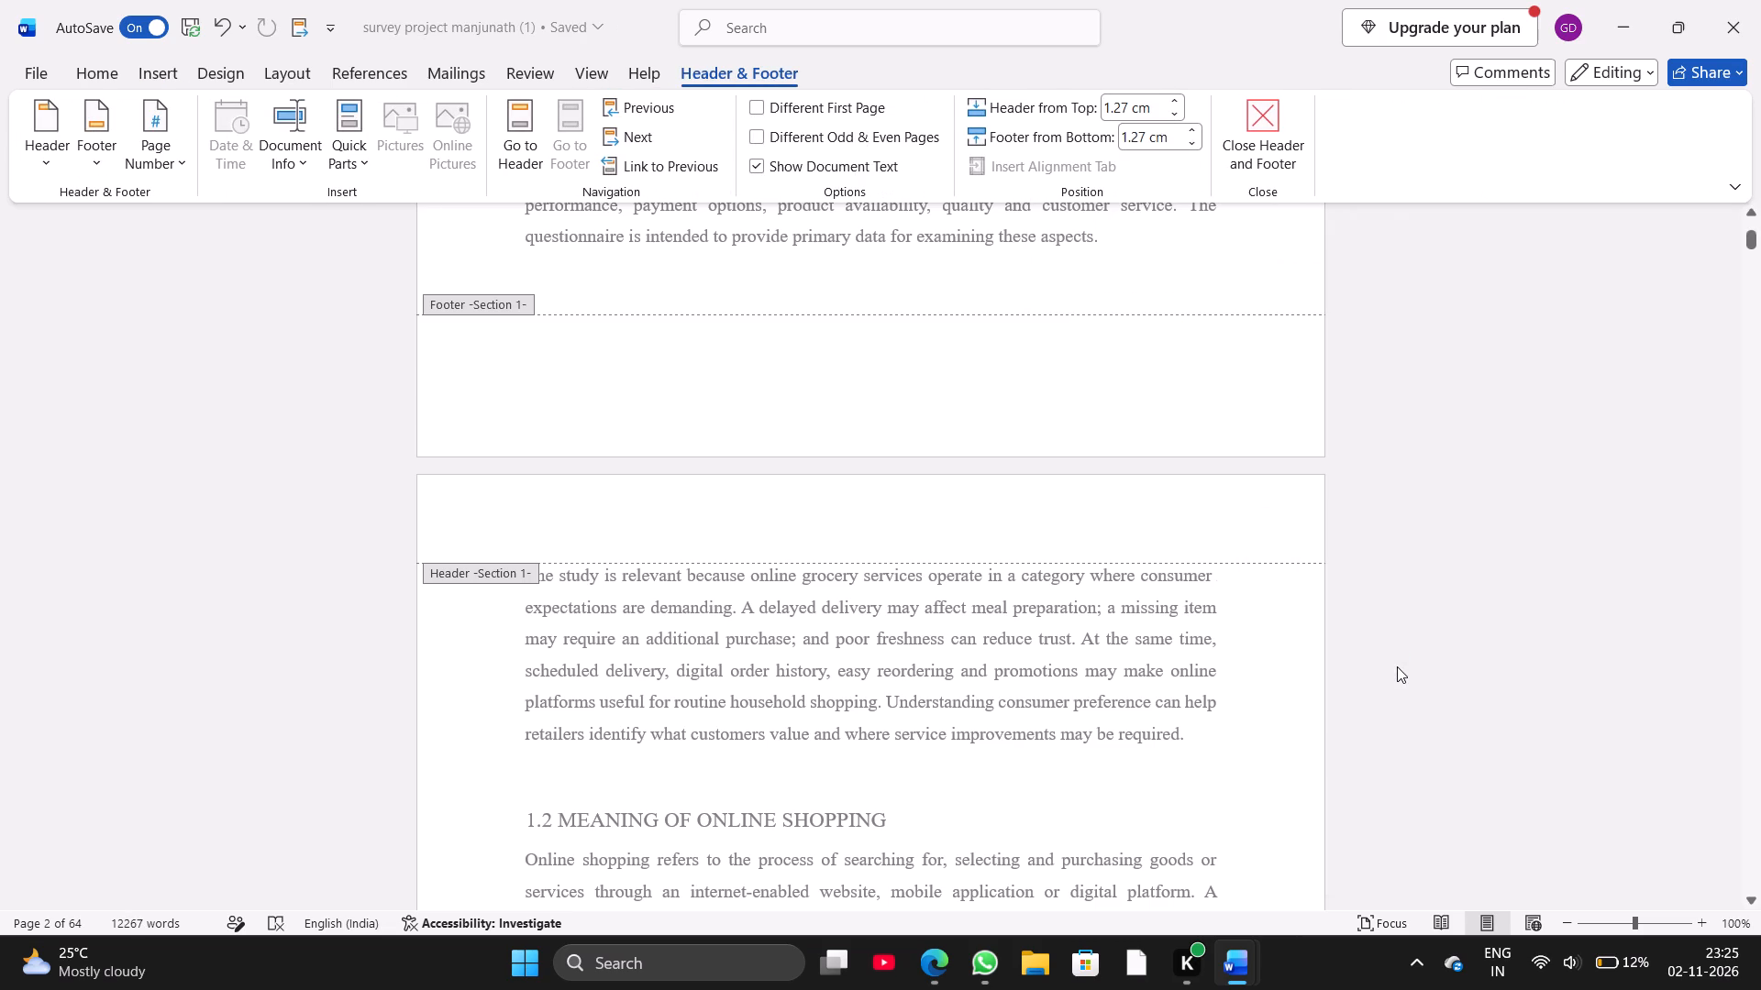
Check Chapter 1's first page and insert an Accent Bar 1 page number at the bottom of the page in section 2.
scroll(1130, 407, "up", 7)
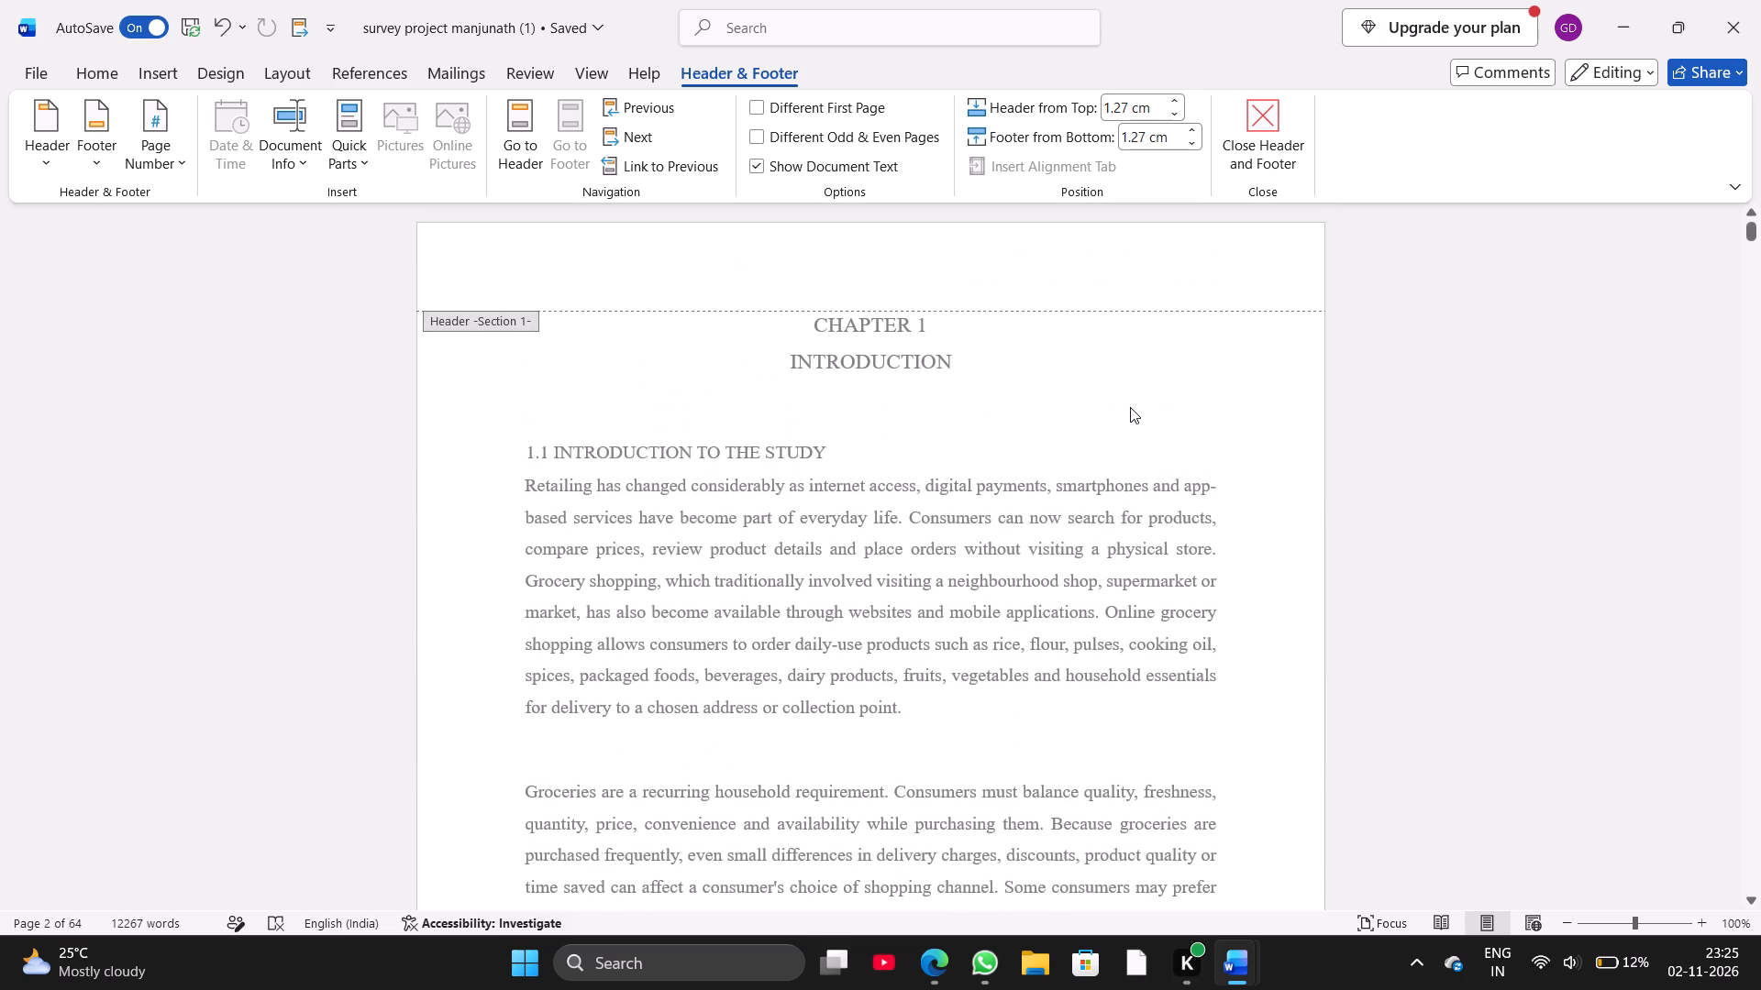
scroll(1130, 407, "up", 1)
scroll(1130, 407, "down", 2)
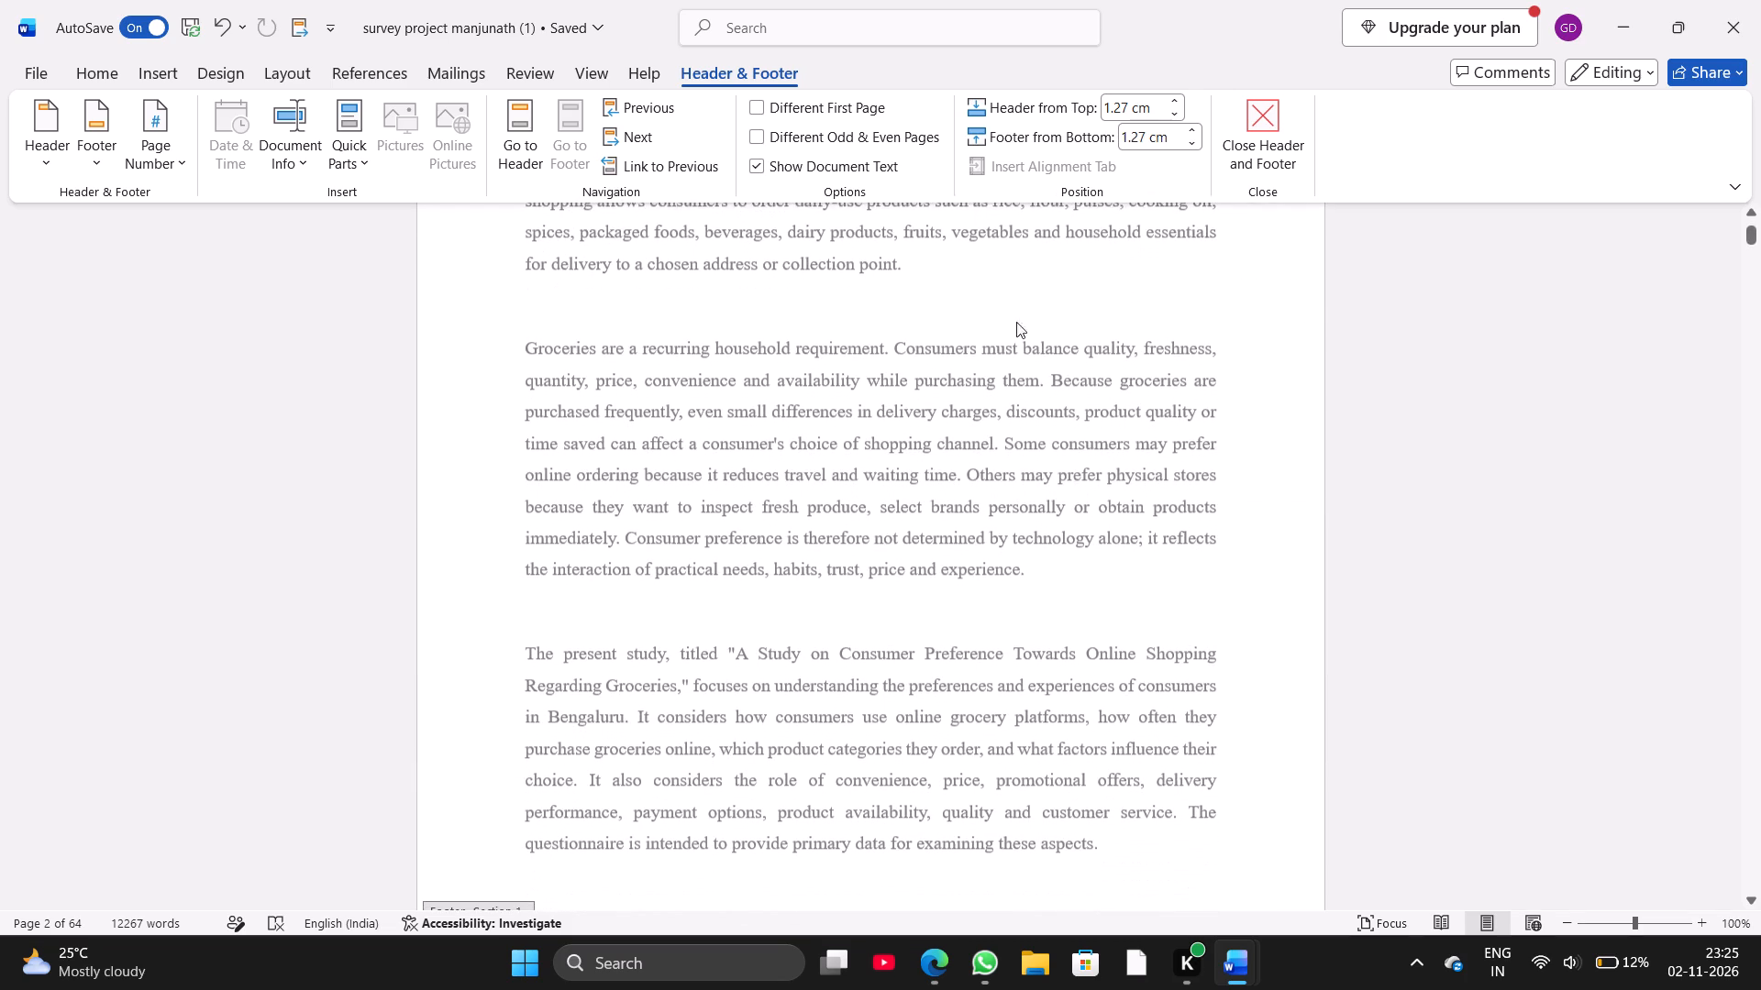
left_click(112, 79)
left_click(164, 66)
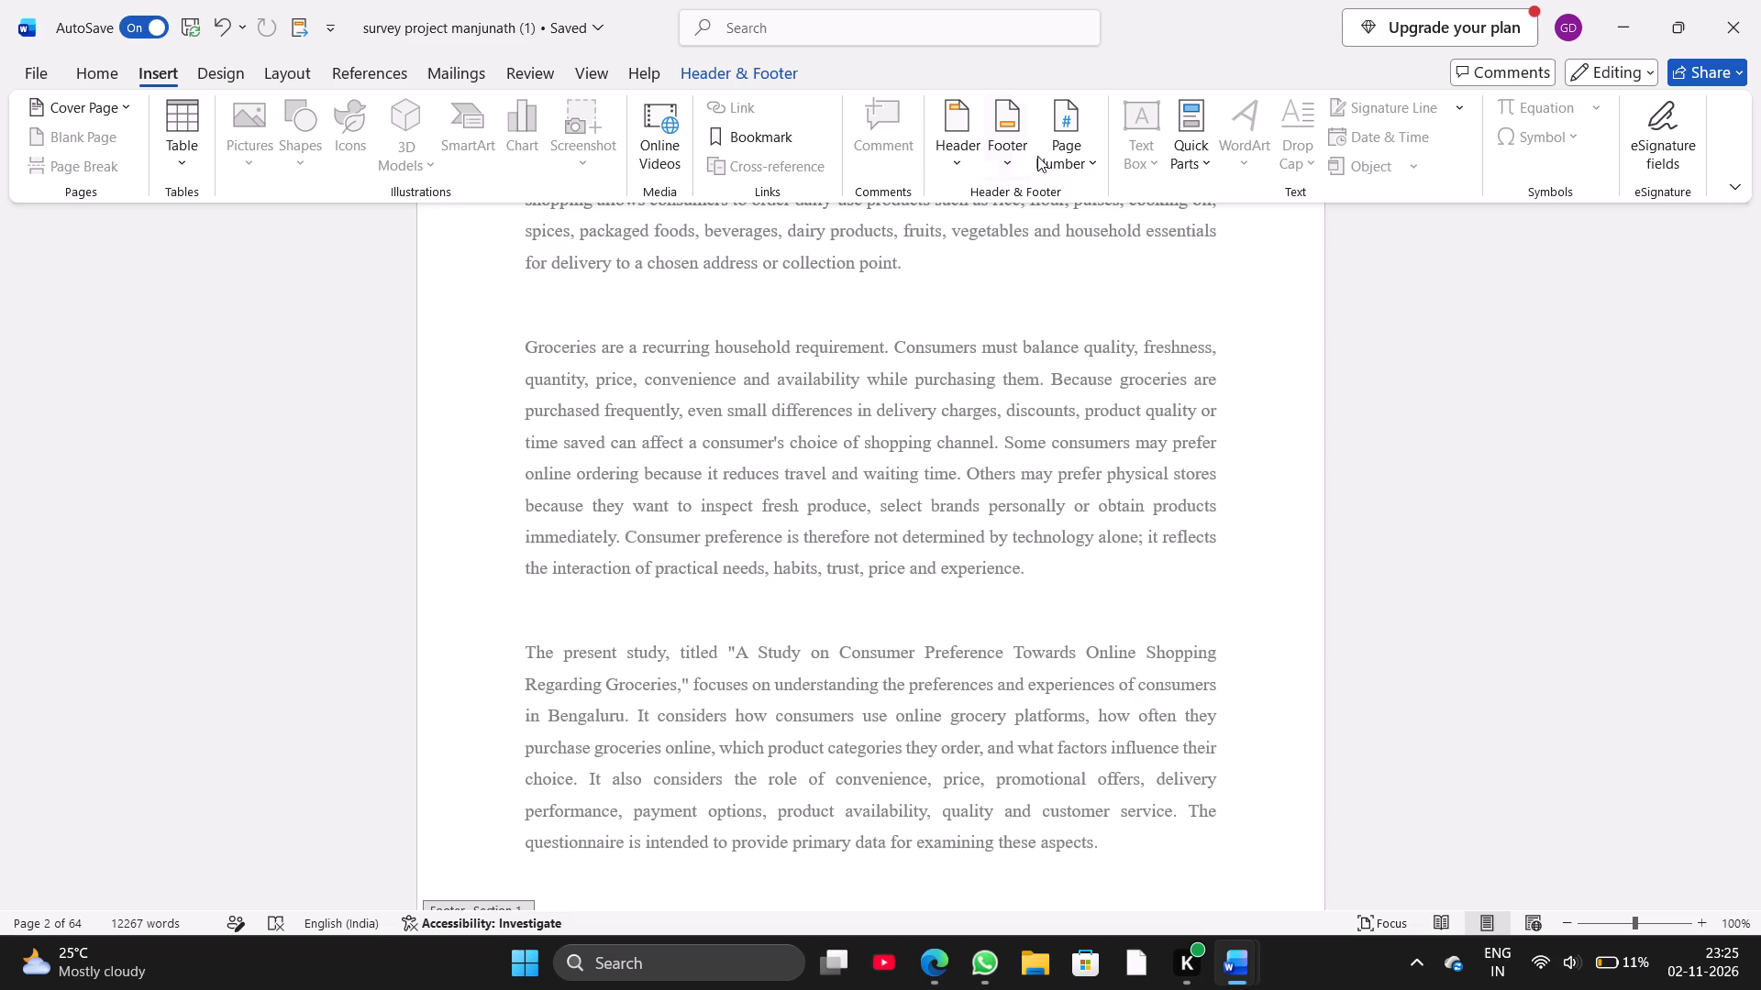
left_click(1052, 160)
left_click(1067, 224)
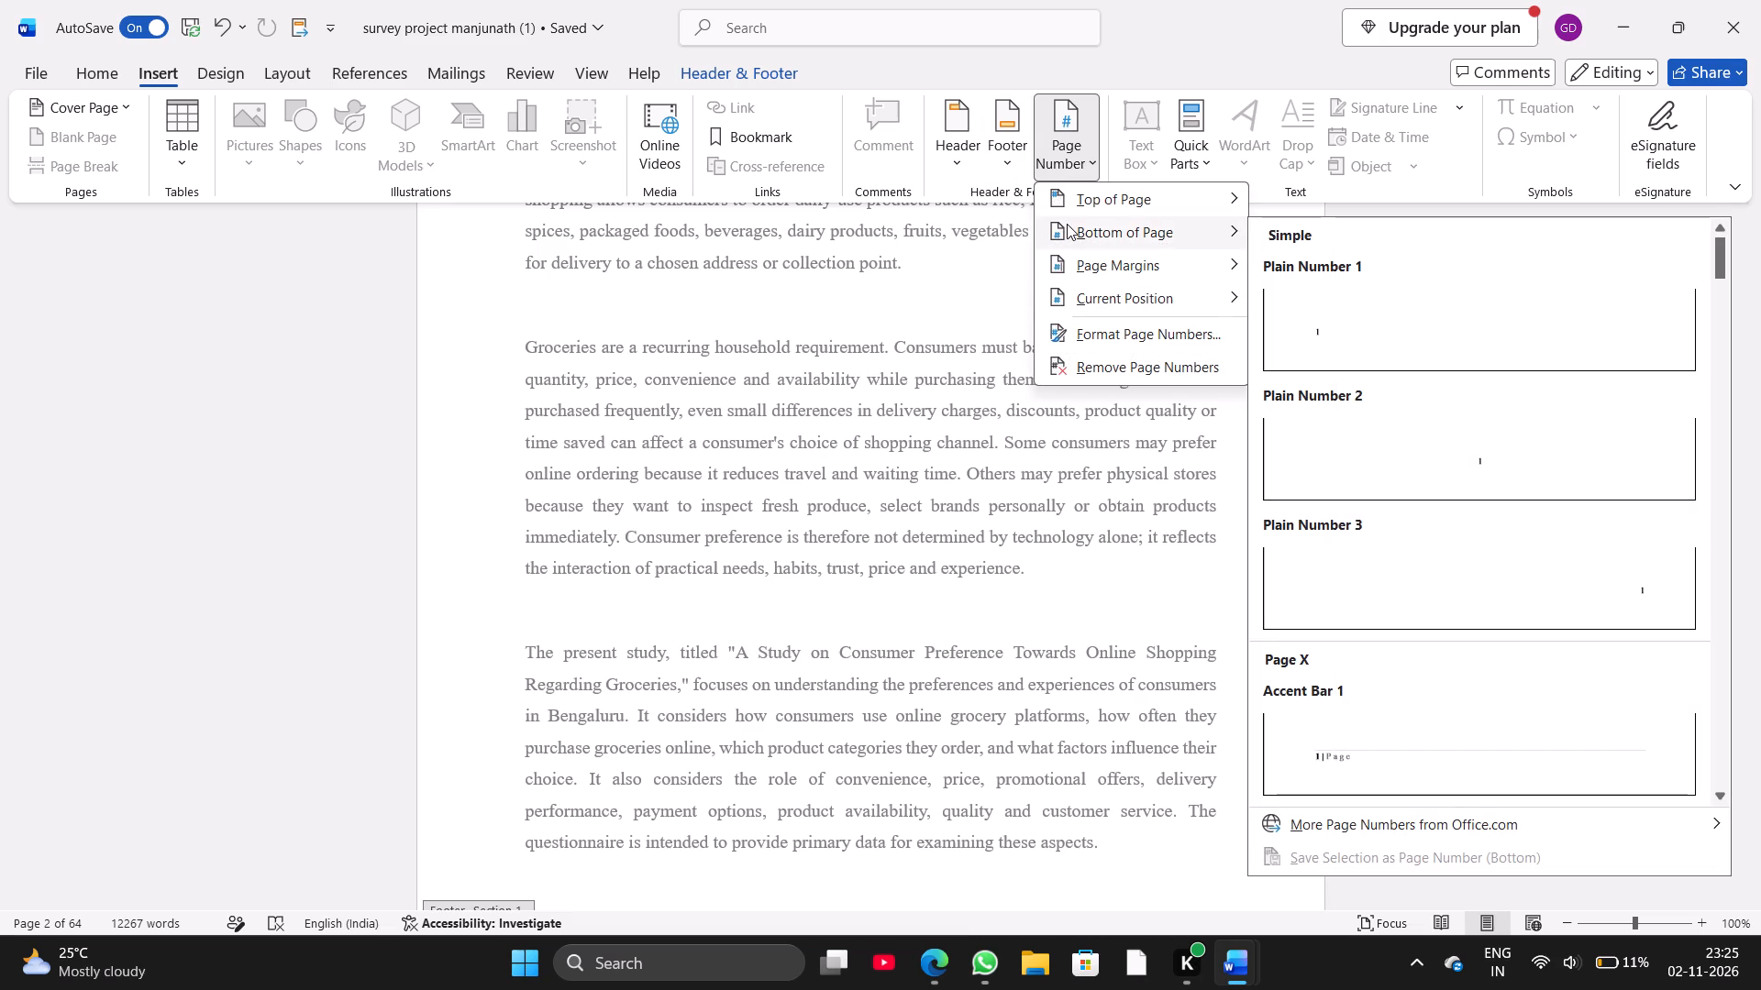
left_click(1364, 753)
Check the footers at the start of Chapter 1 and on the section 2 pages around Chapter 3.
scroll(1364, 753, "down", 1)
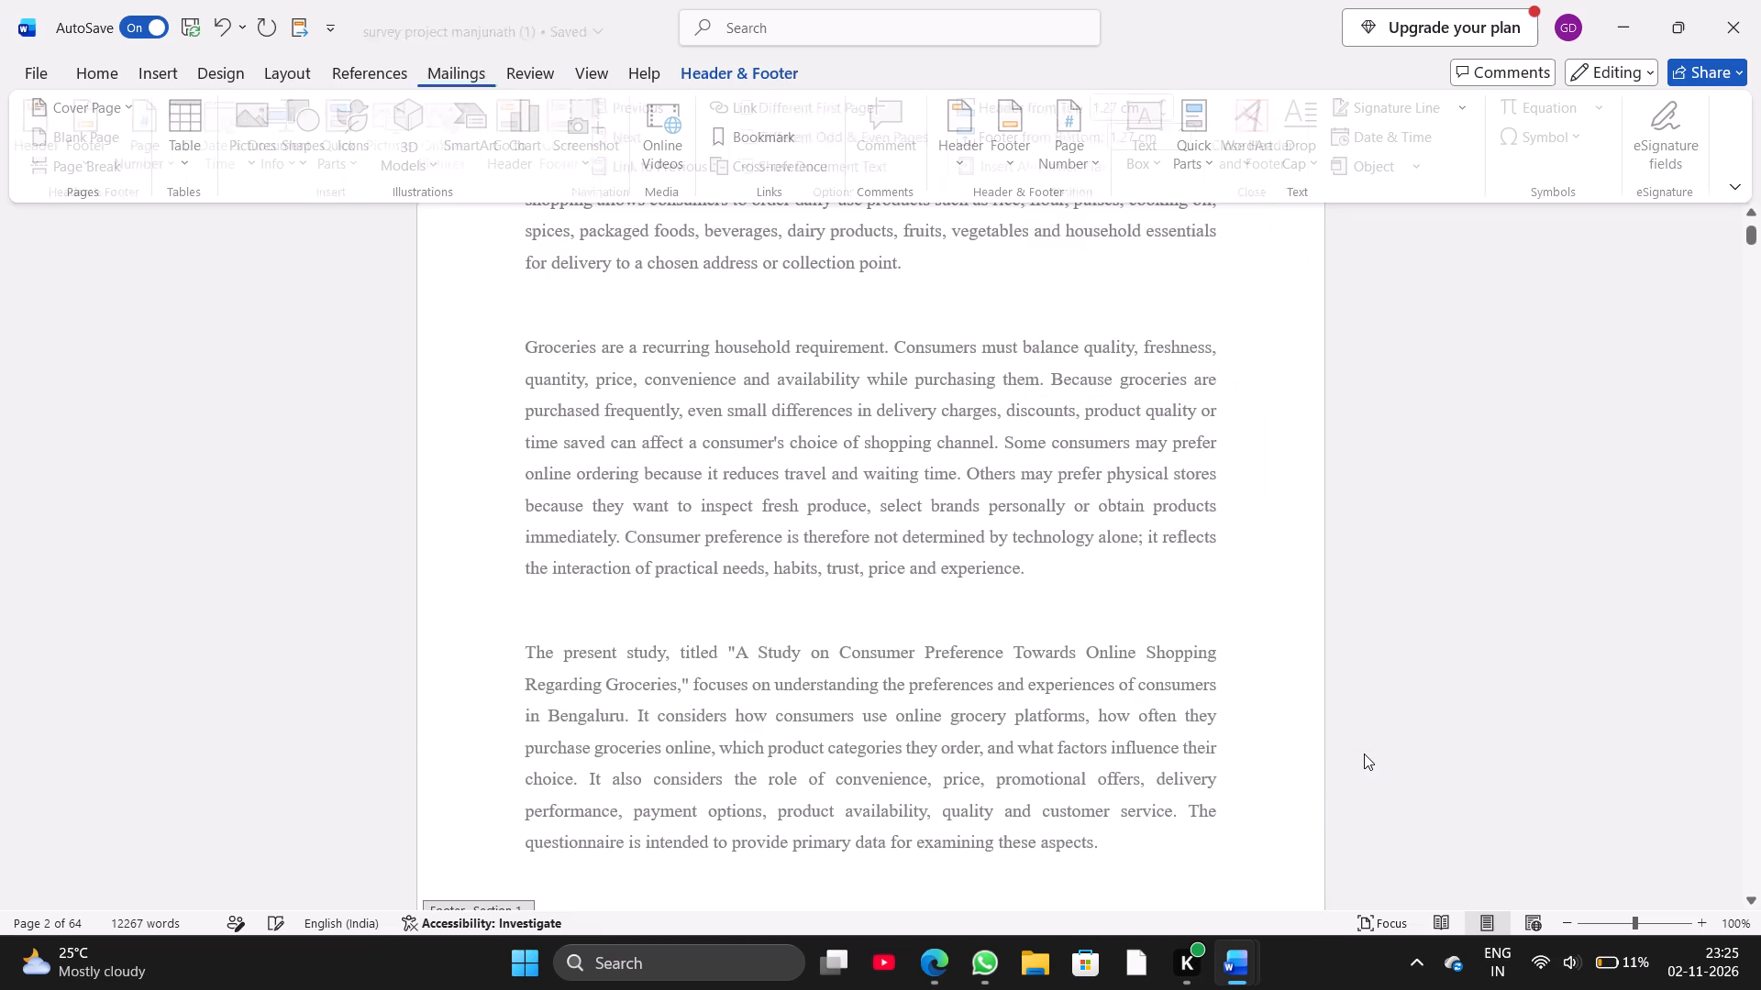
scroll(1364, 753, "down", 2)
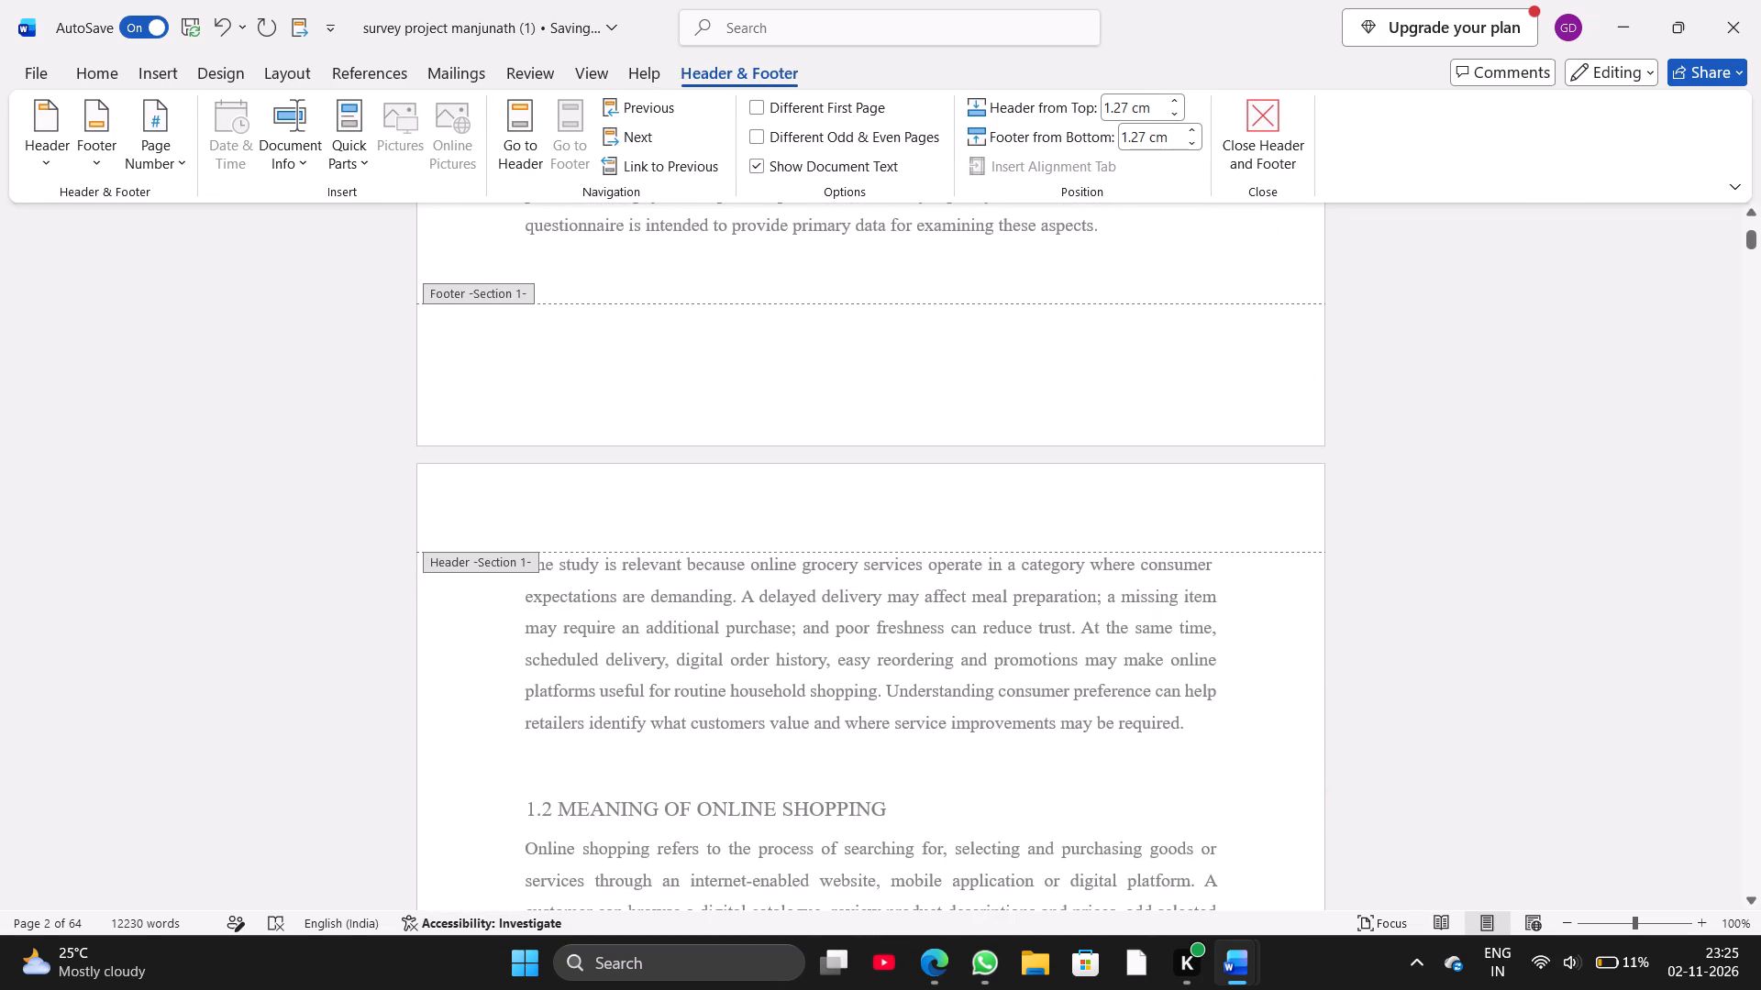
left_click(631, 136)
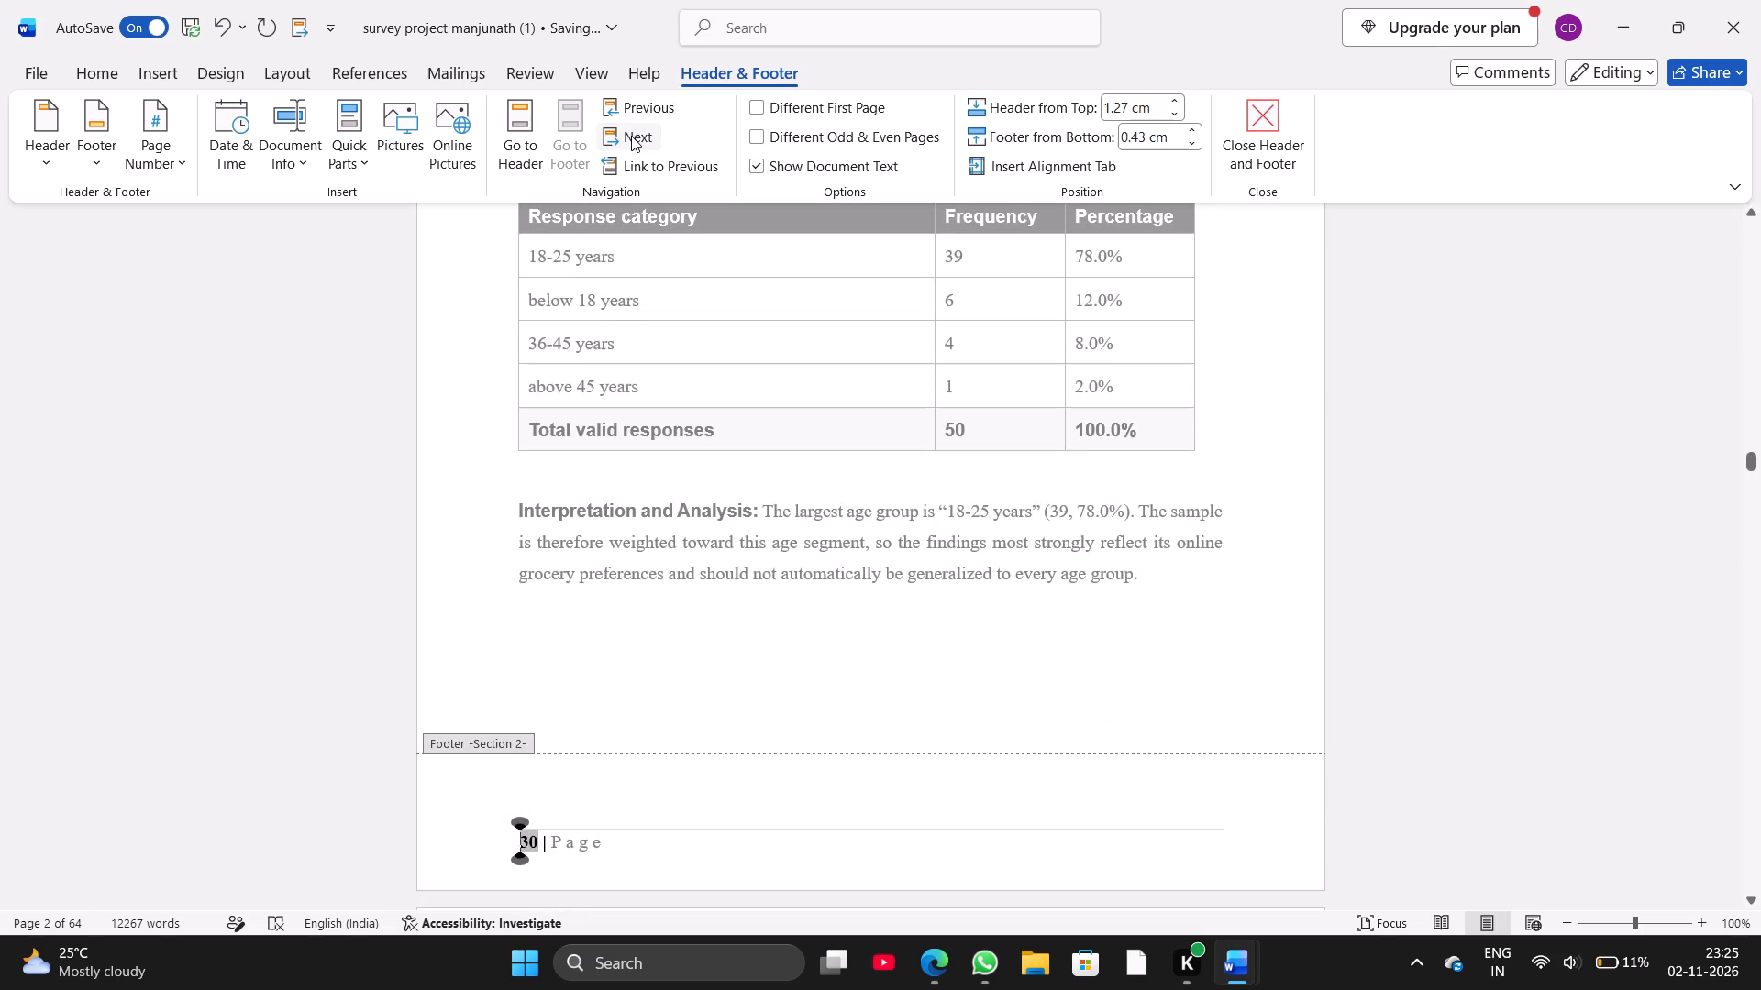
scroll(622, 671, "down", 4)
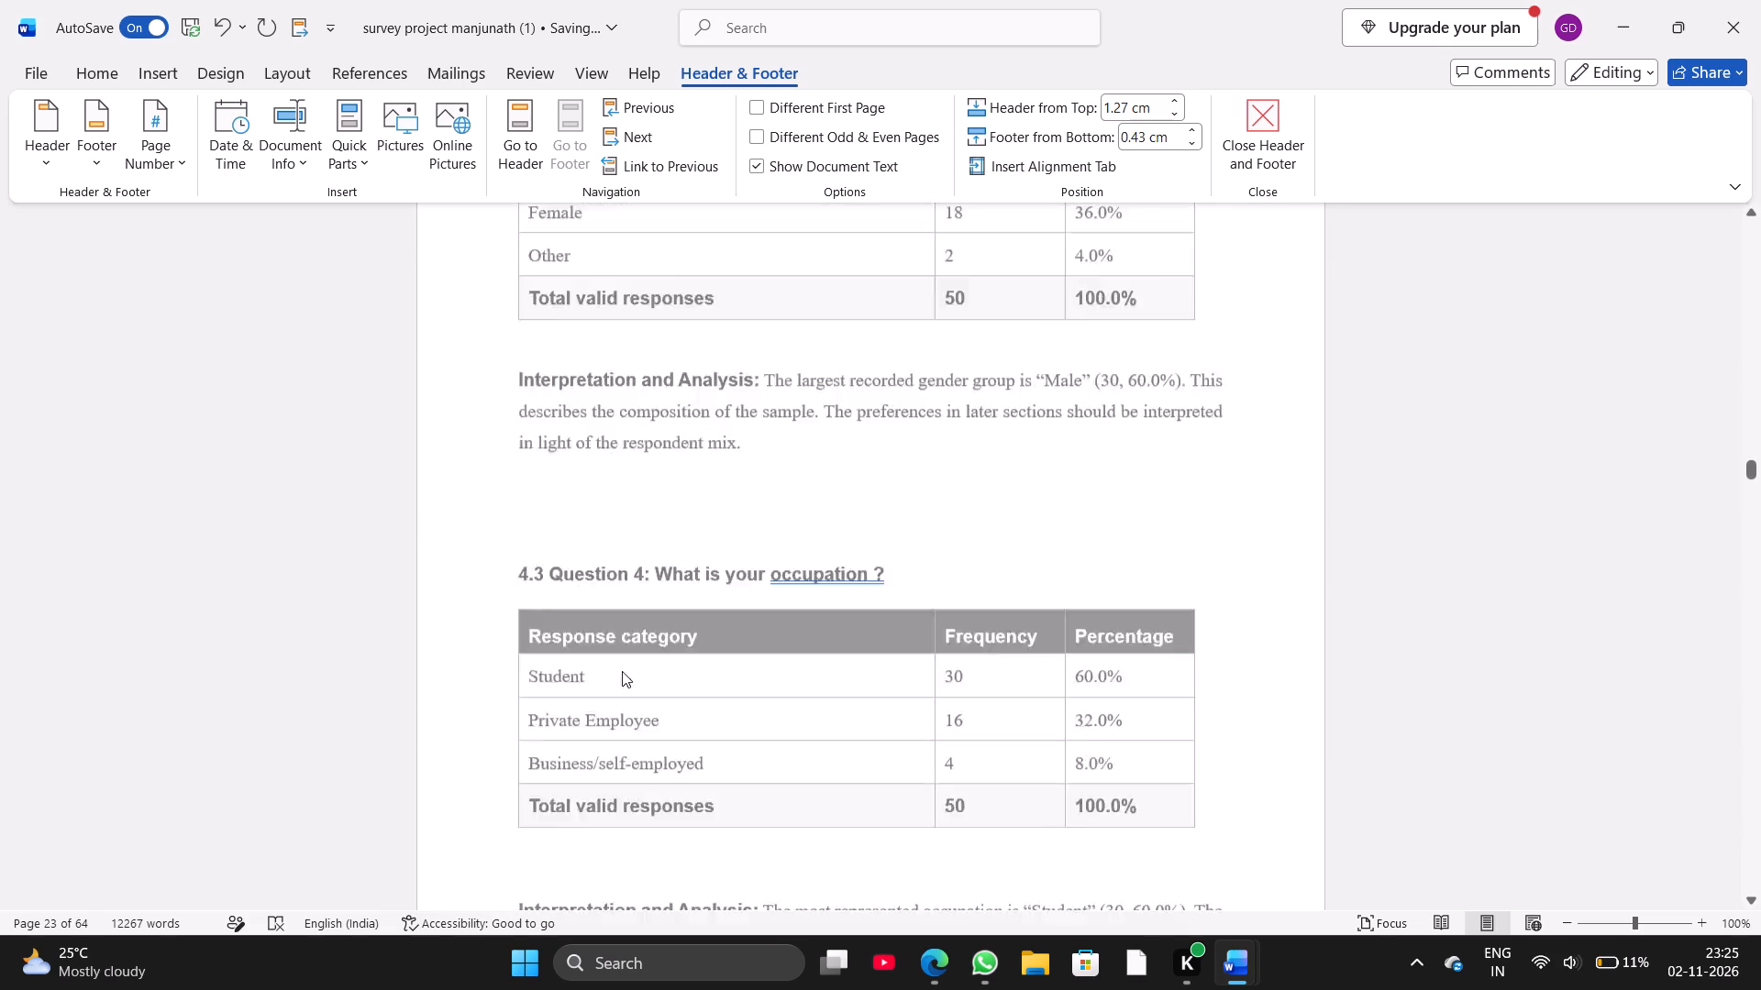
scroll(622, 671, "down", 3)
scroll(622, 671, "up", 11)
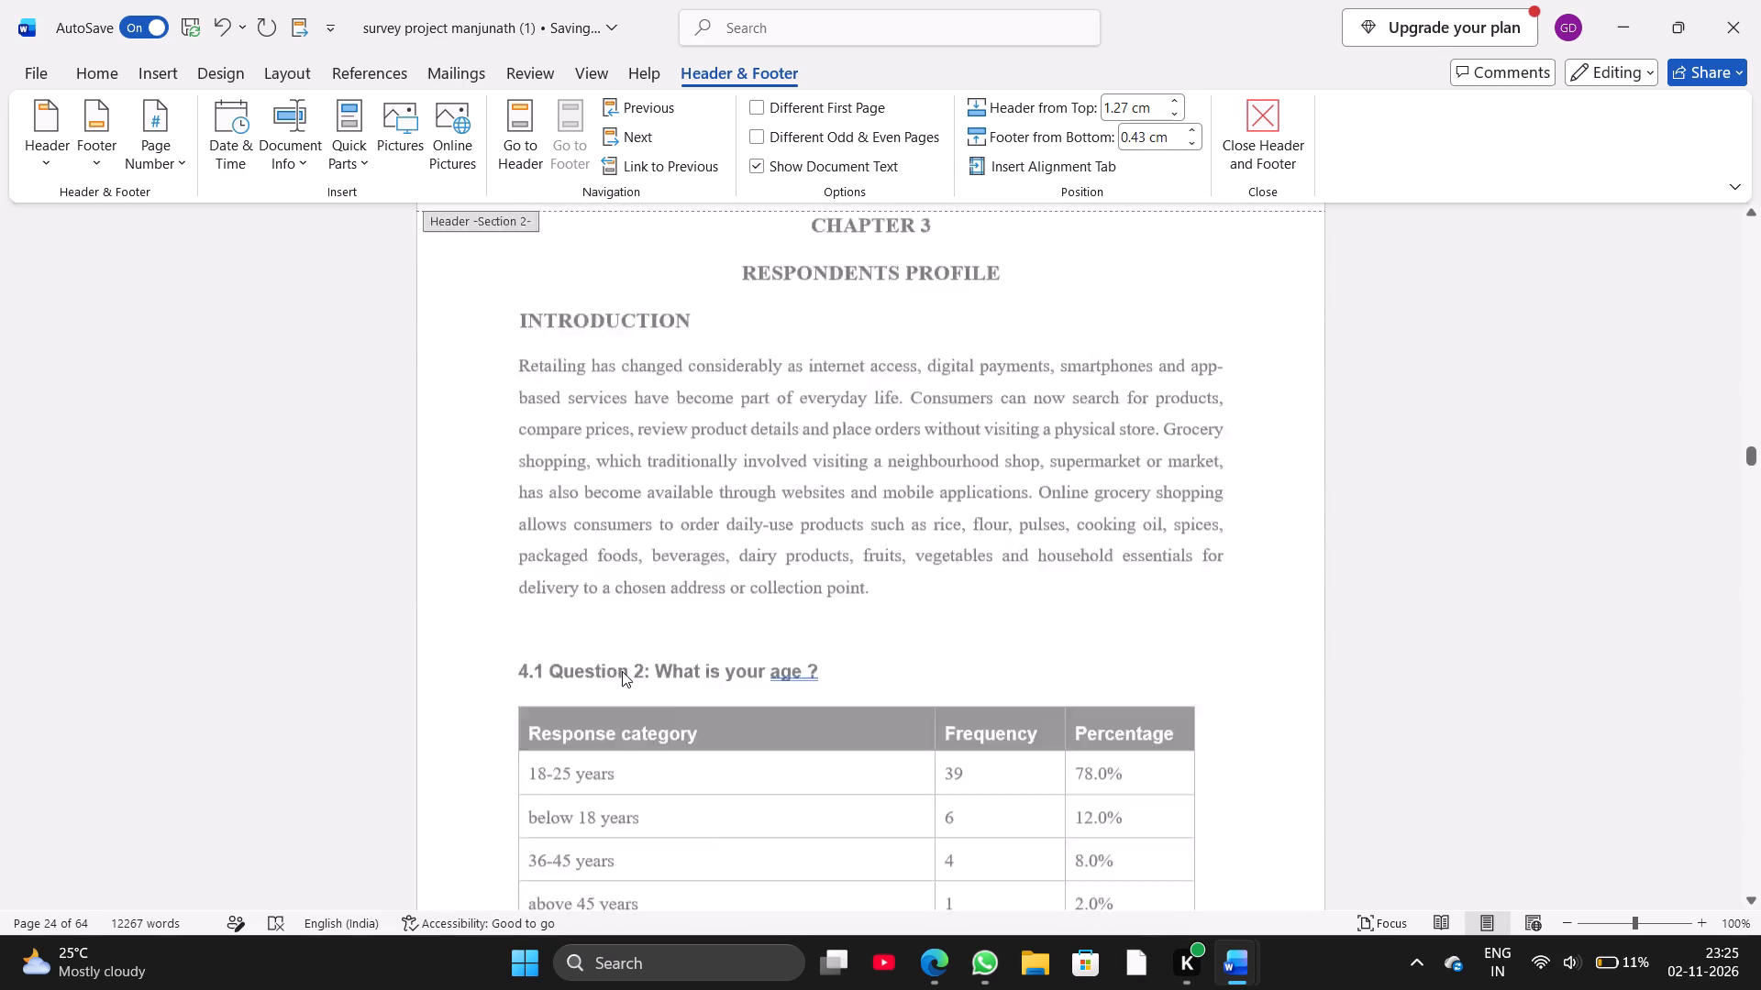
Link the section 2 footer to the previous section, deleting section 2's own footer content.
scroll(622, 671, "up", 8)
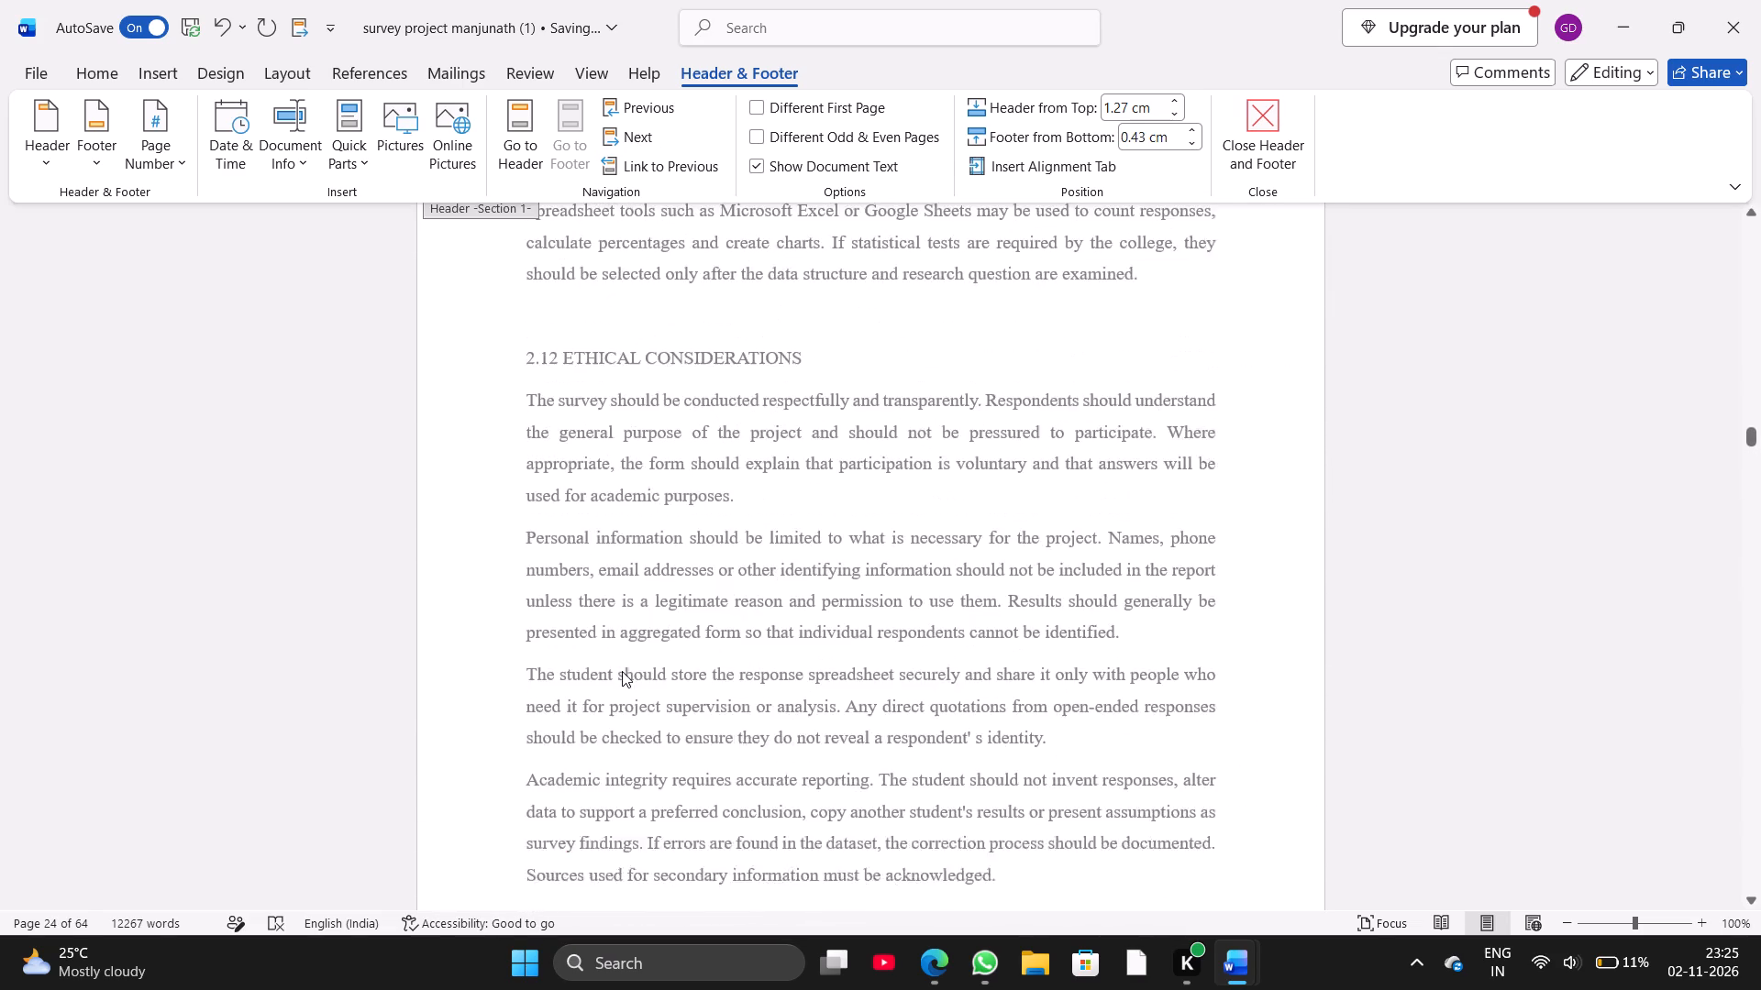
scroll(622, 671, "up", 3)
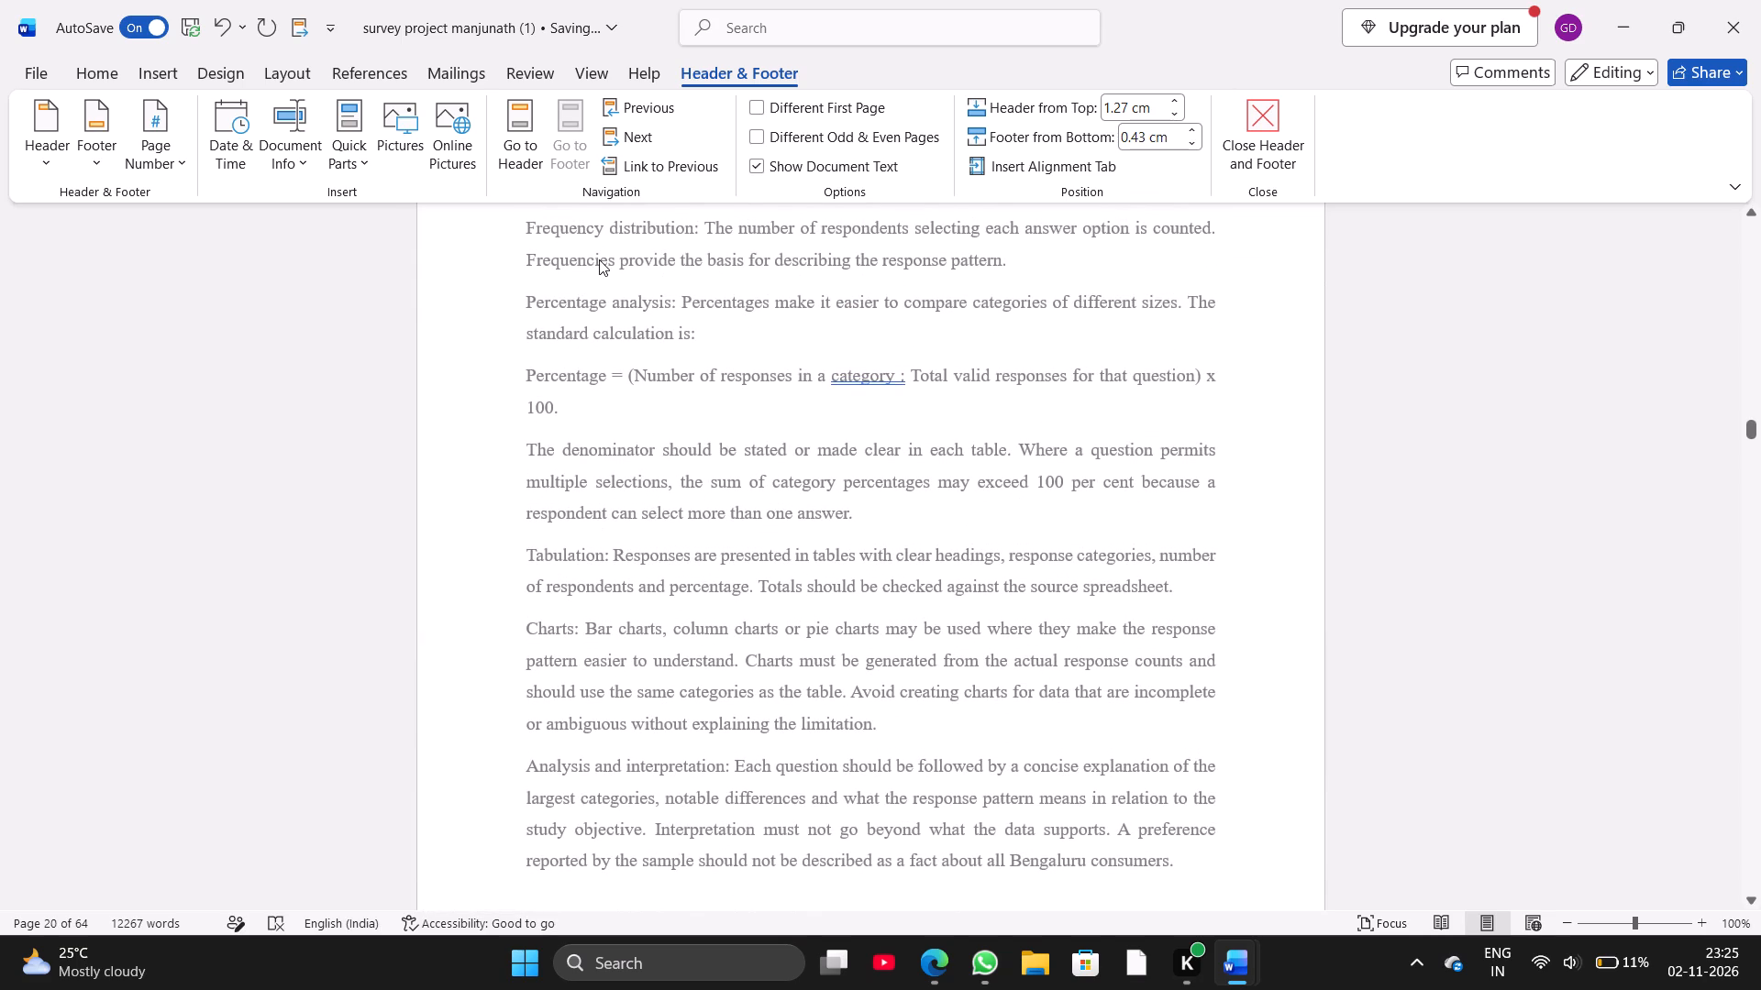
left_click(635, 102)
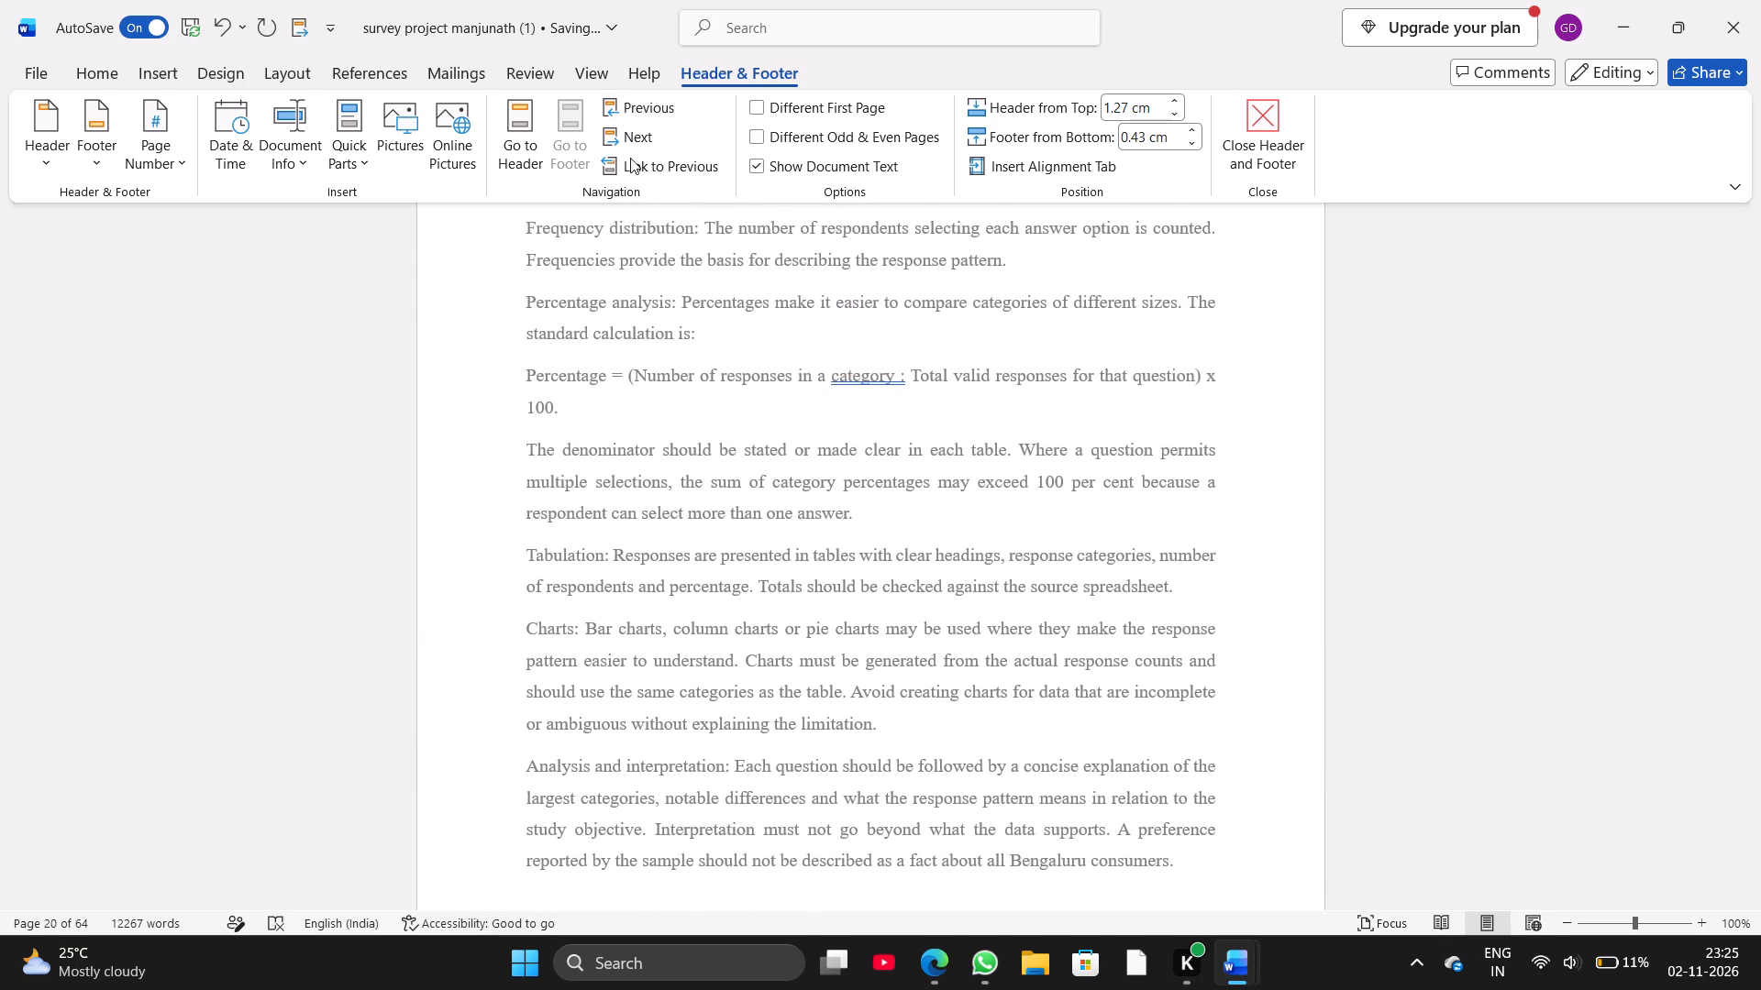
left_click(630, 159)
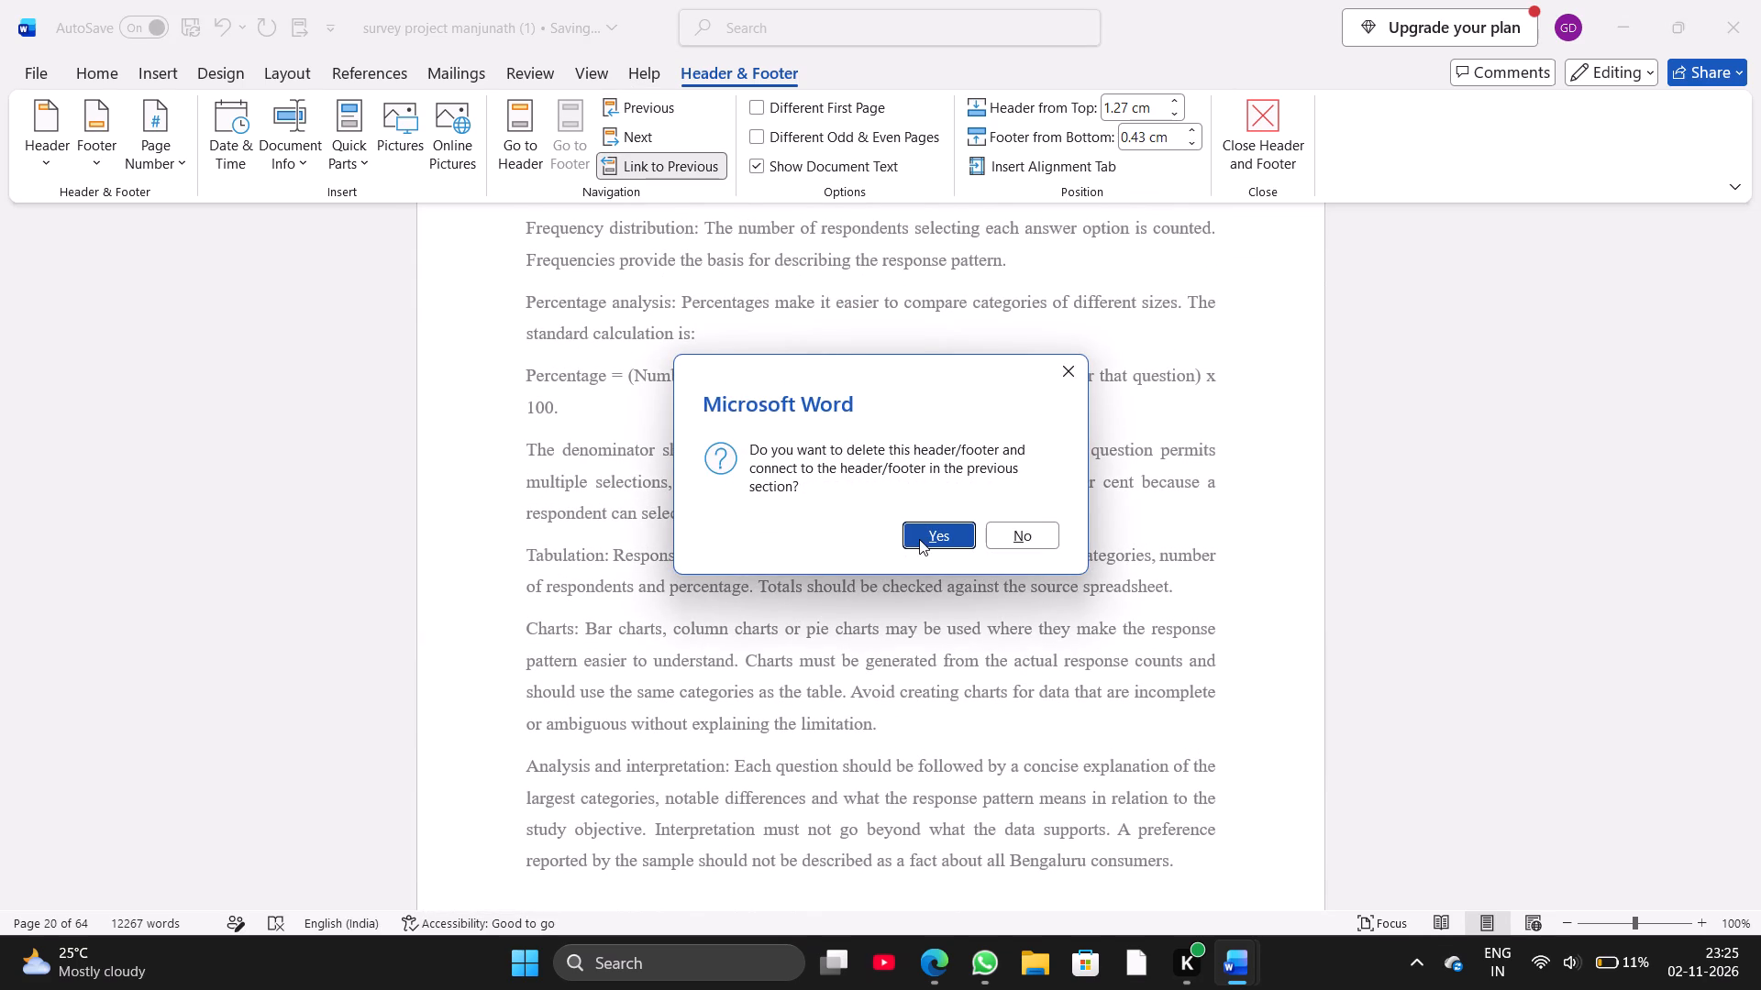
left_click(917, 531)
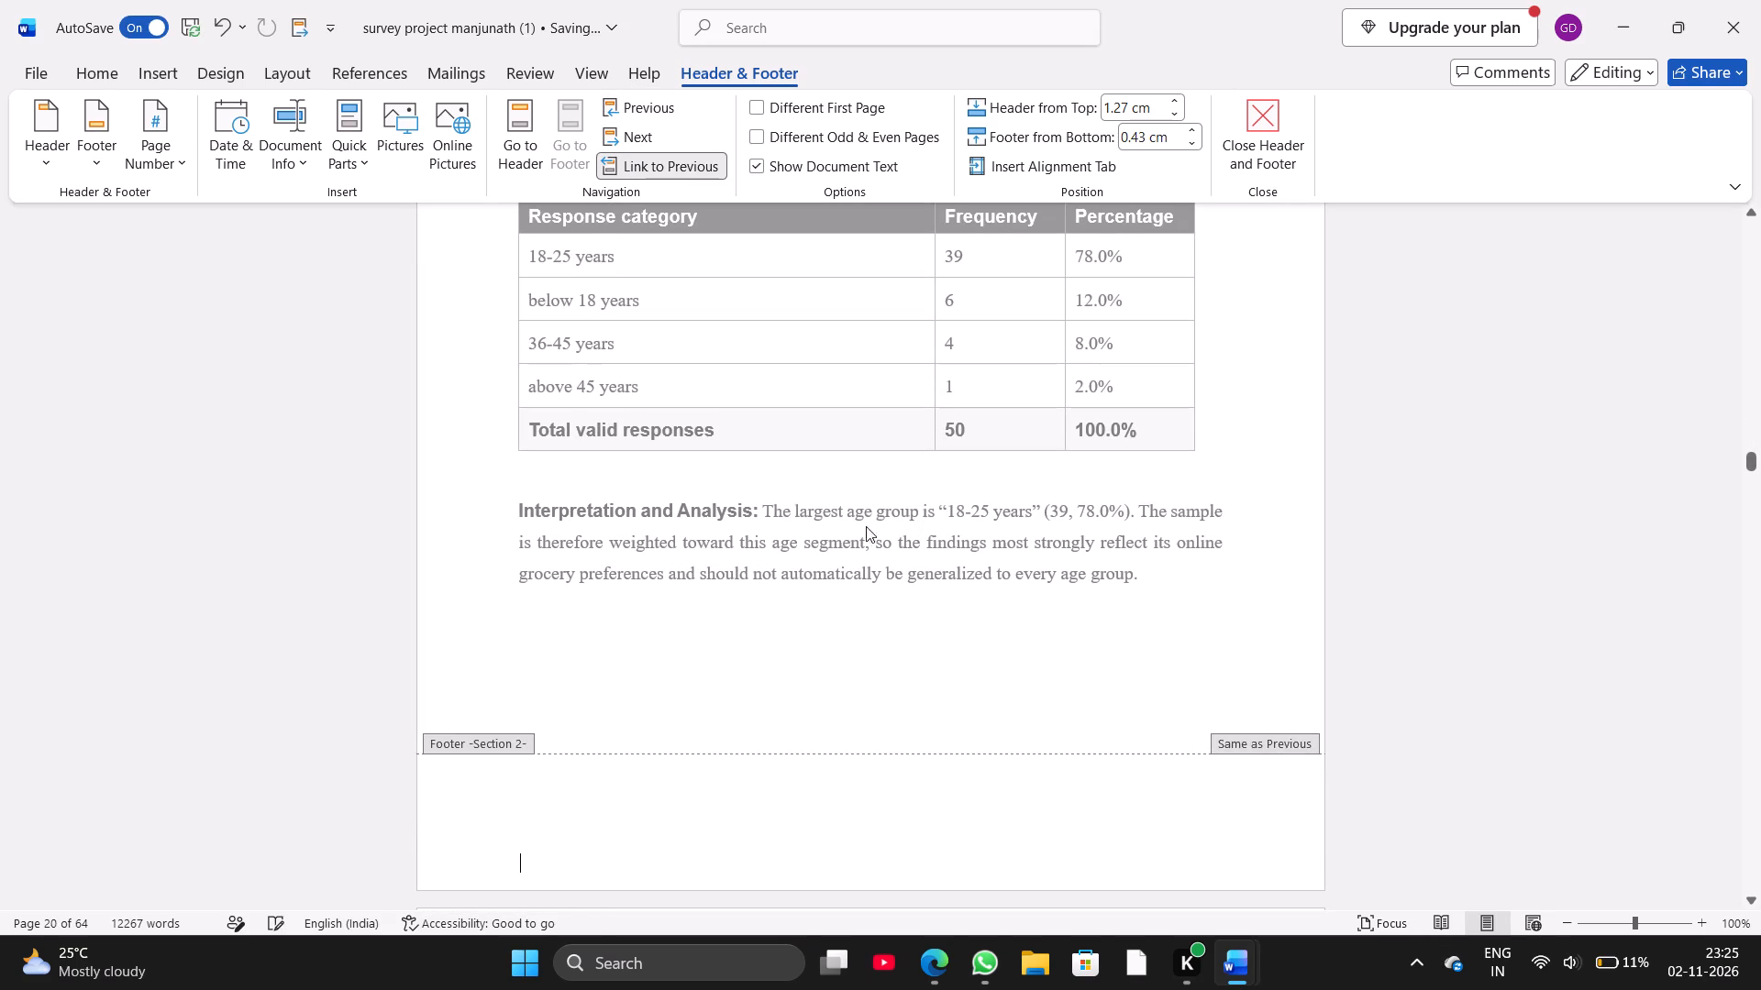
Check the footers on the section 2 pages following Chapter 3 and on the section 1 pages back to the start of Chapter 1.
scroll(771, 560, "down", 2)
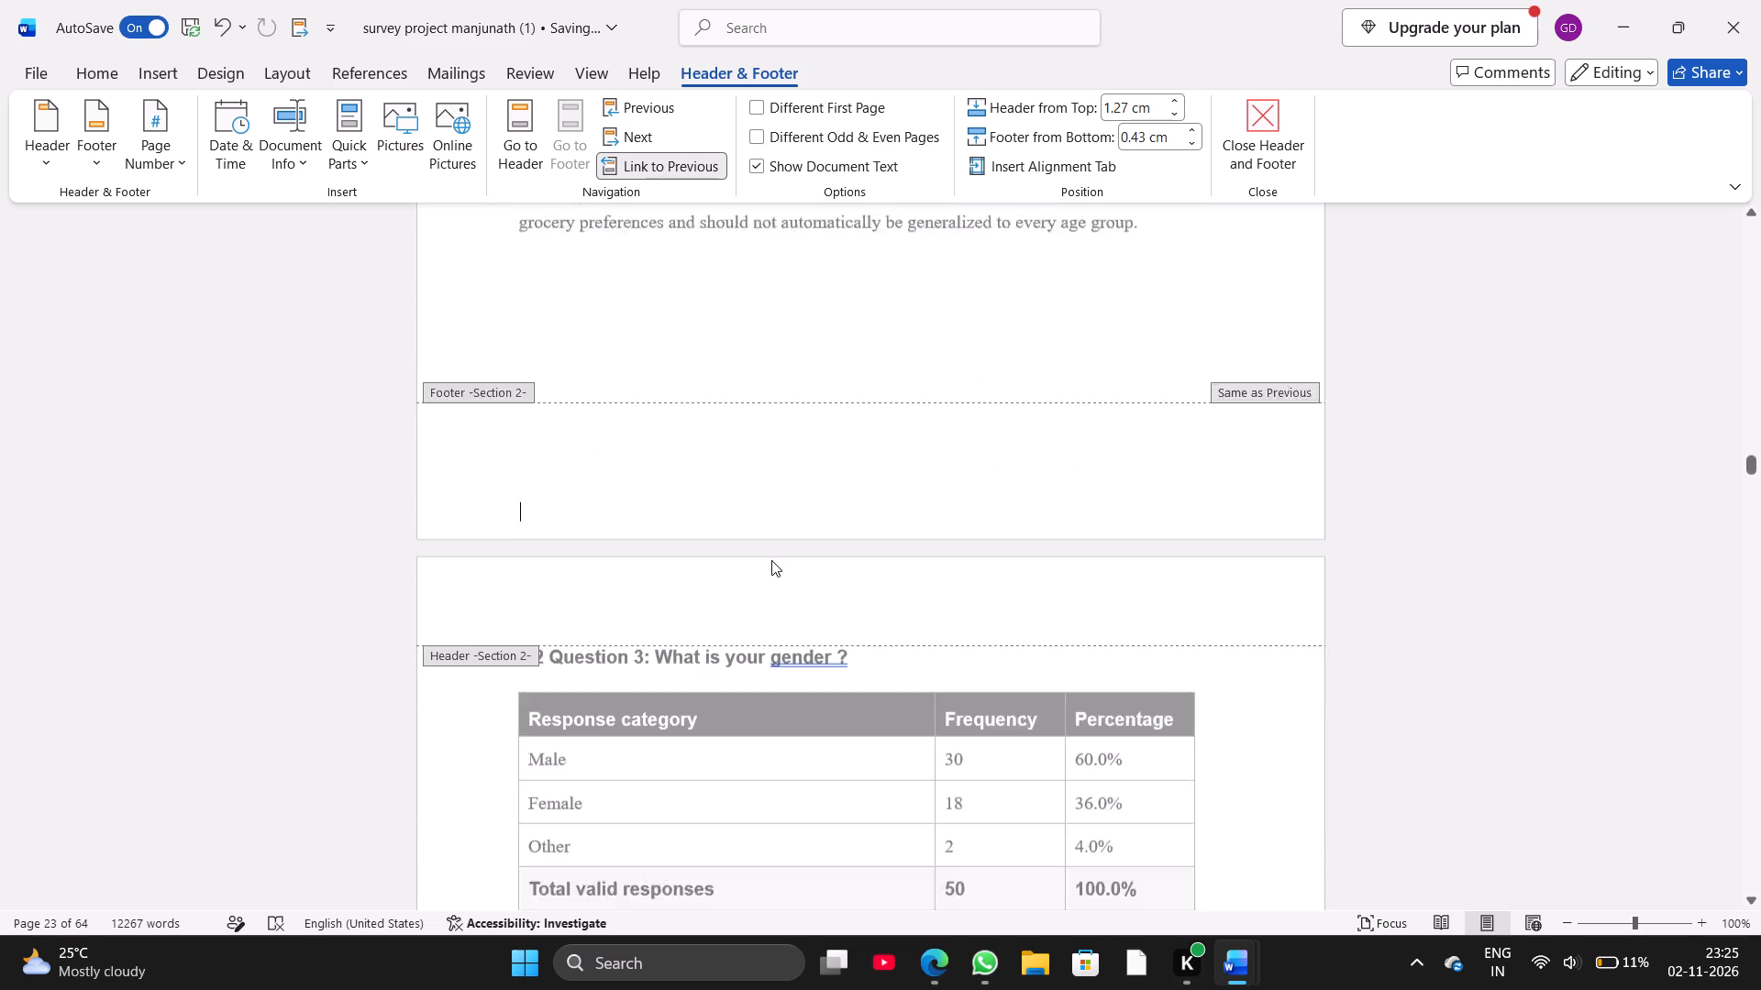
scroll(771, 560, "down", 14)
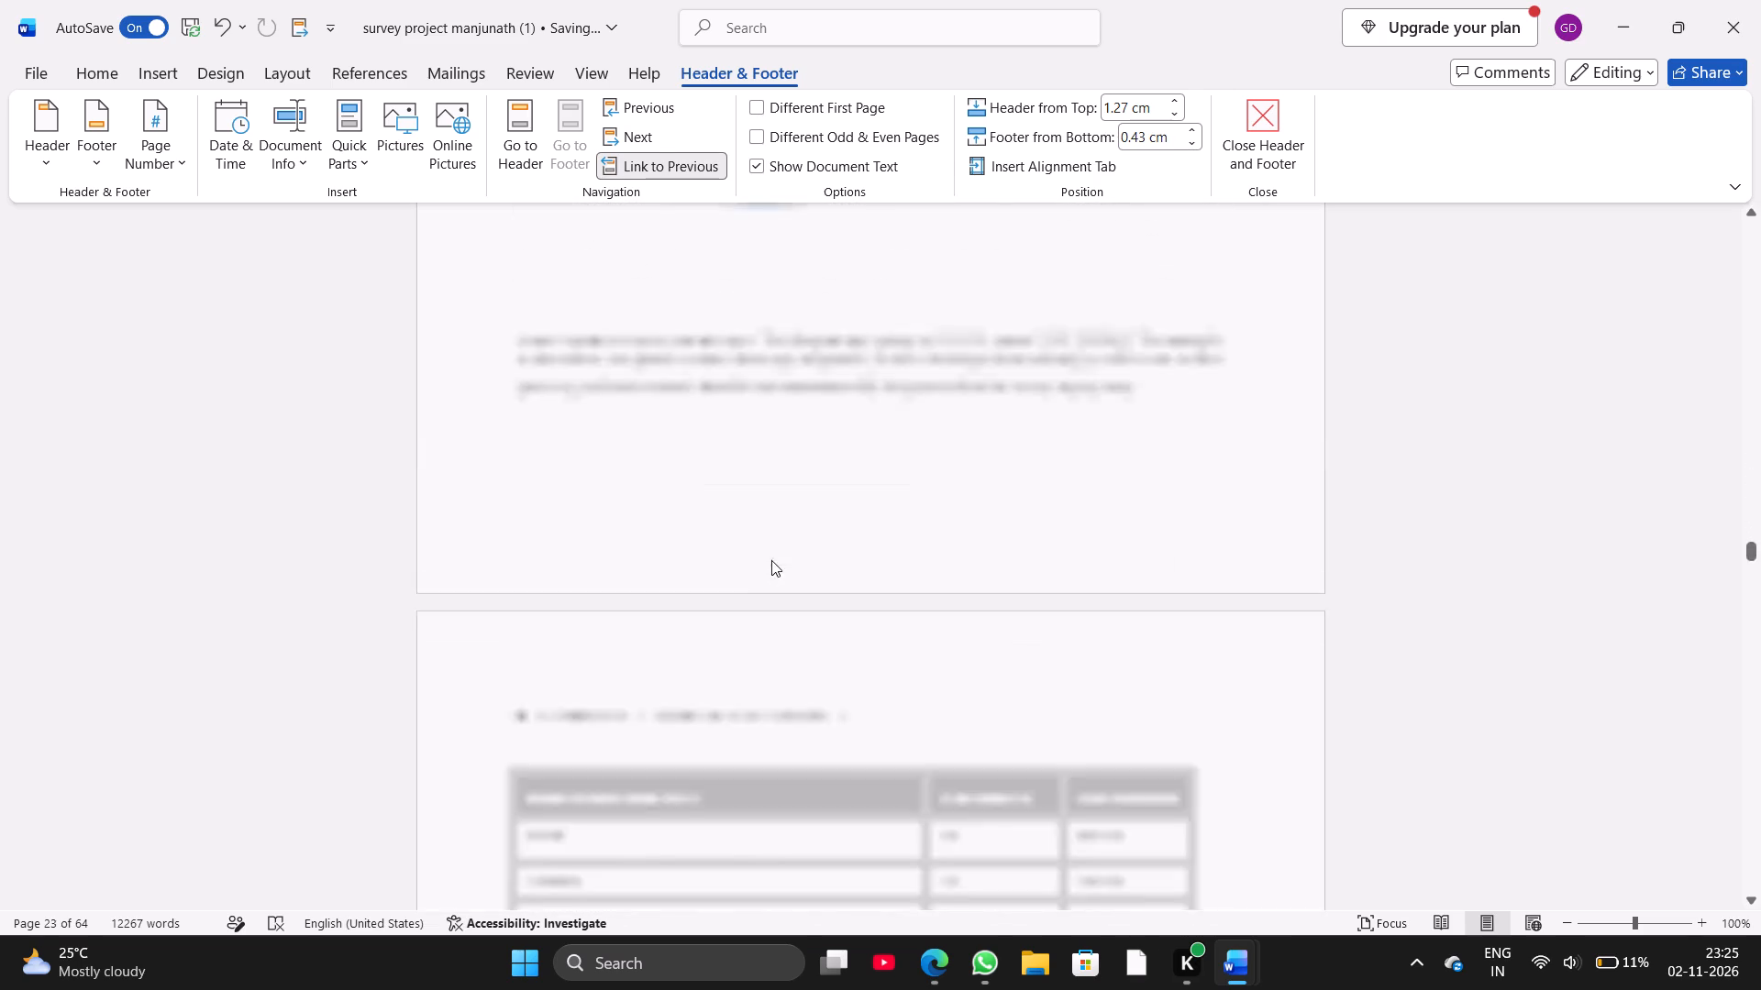
scroll(771, 560, "down", 5)
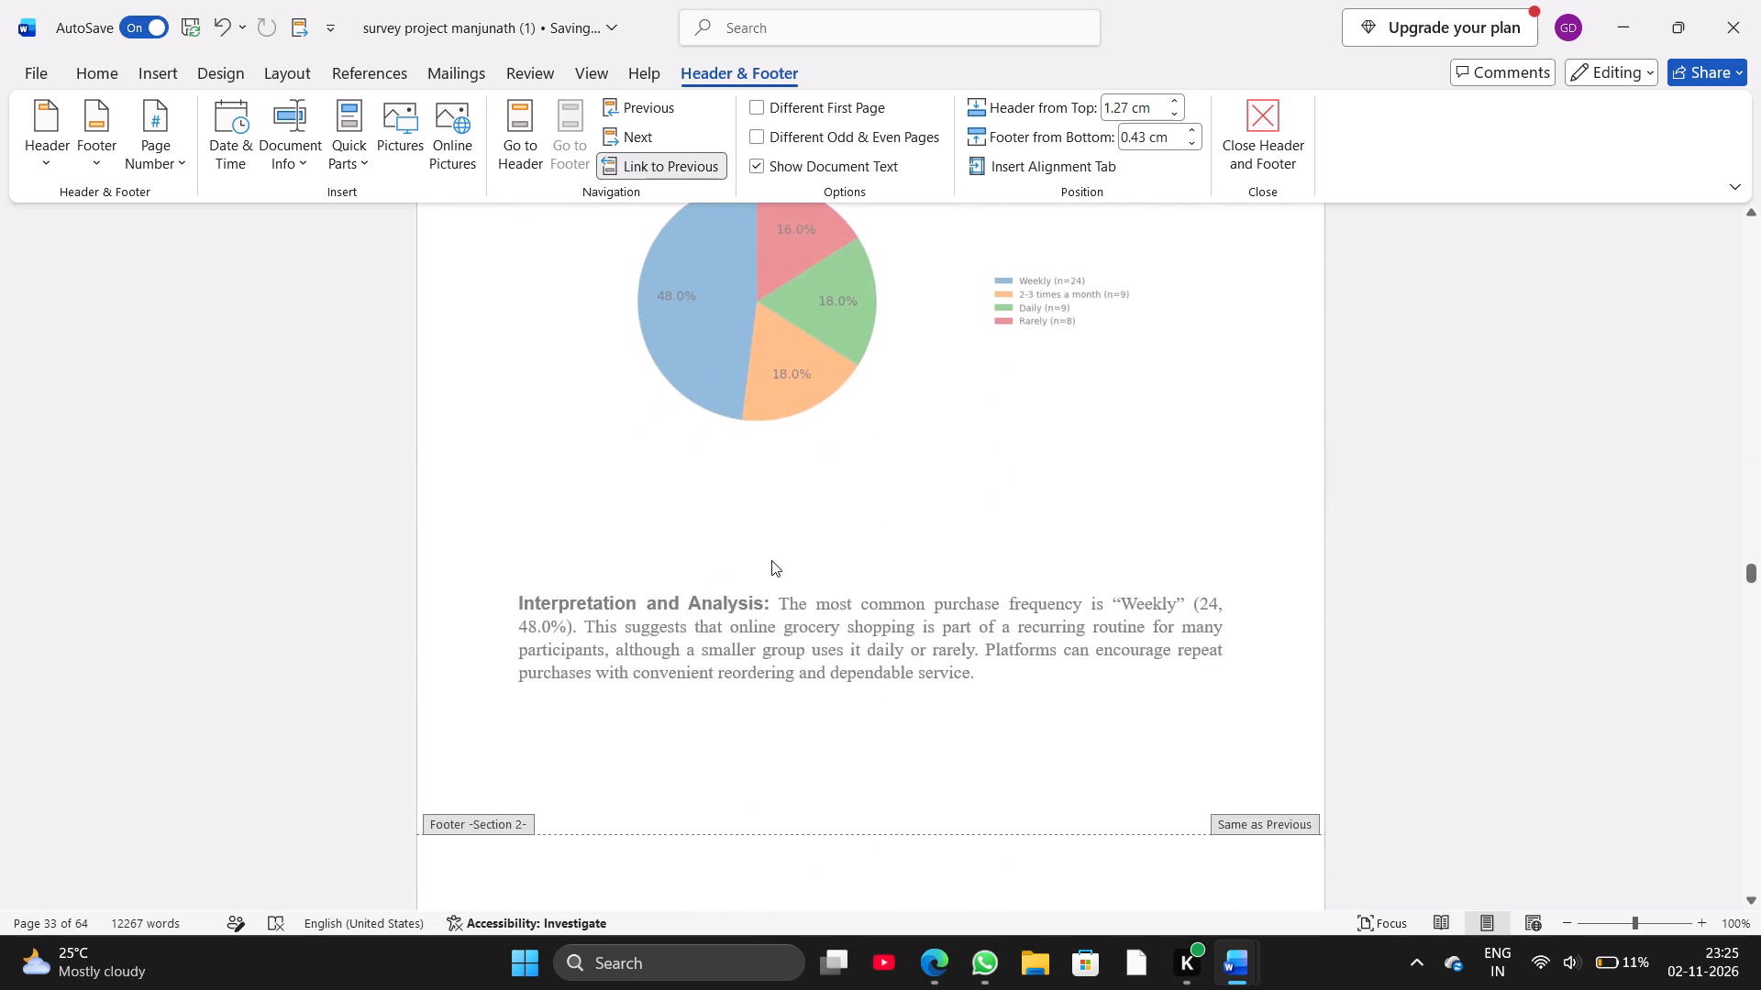
scroll(771, 560, "up", 20)
scroll(771, 560, "up", 20)
scroll(771, 560, "up", 20)
scroll(771, 560, "up", 10)
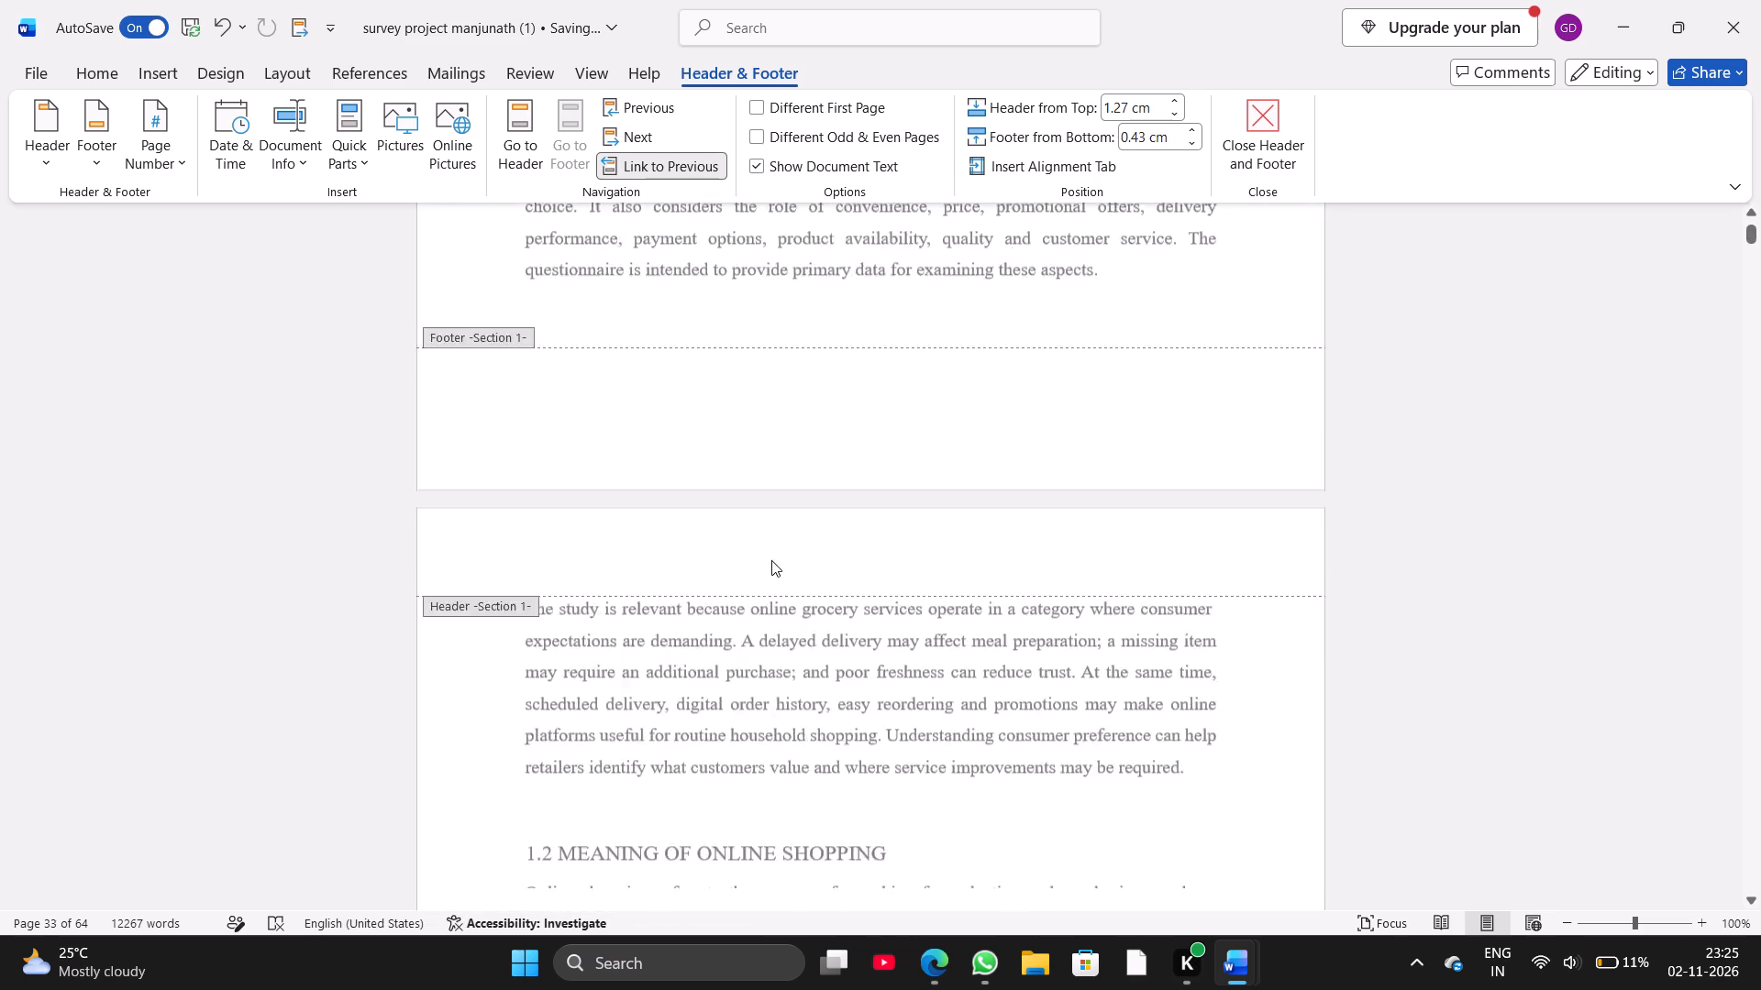
scroll(771, 560, "up", 9)
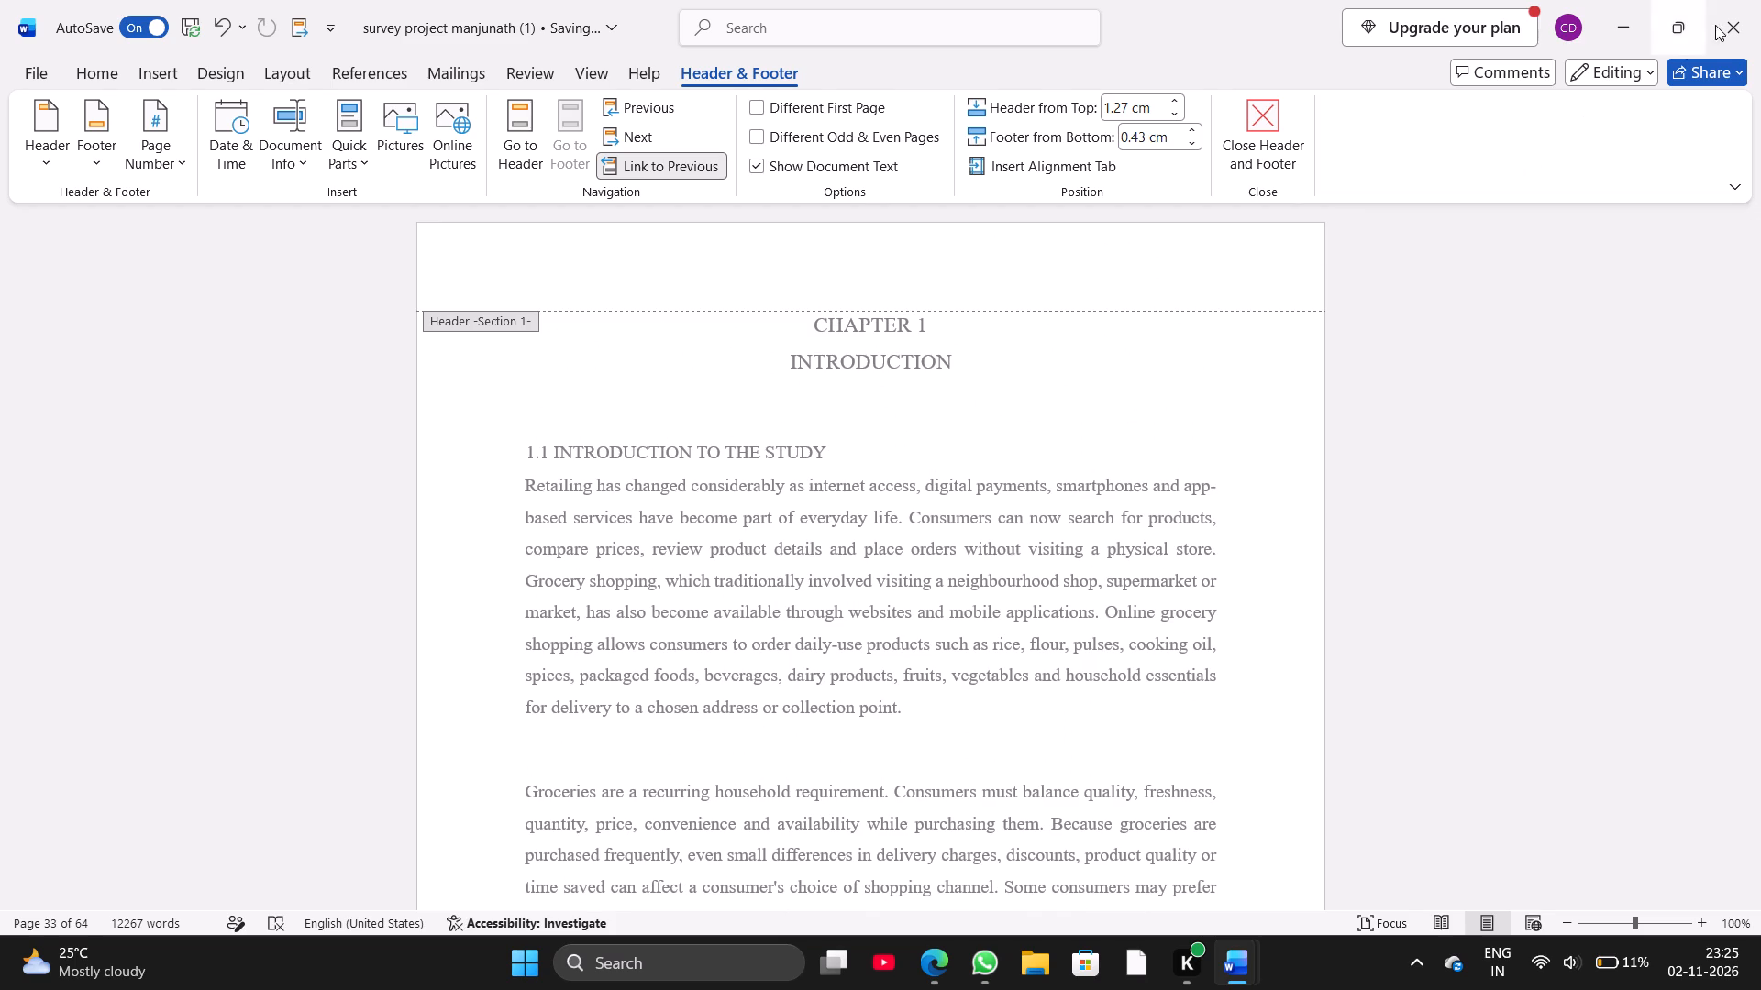
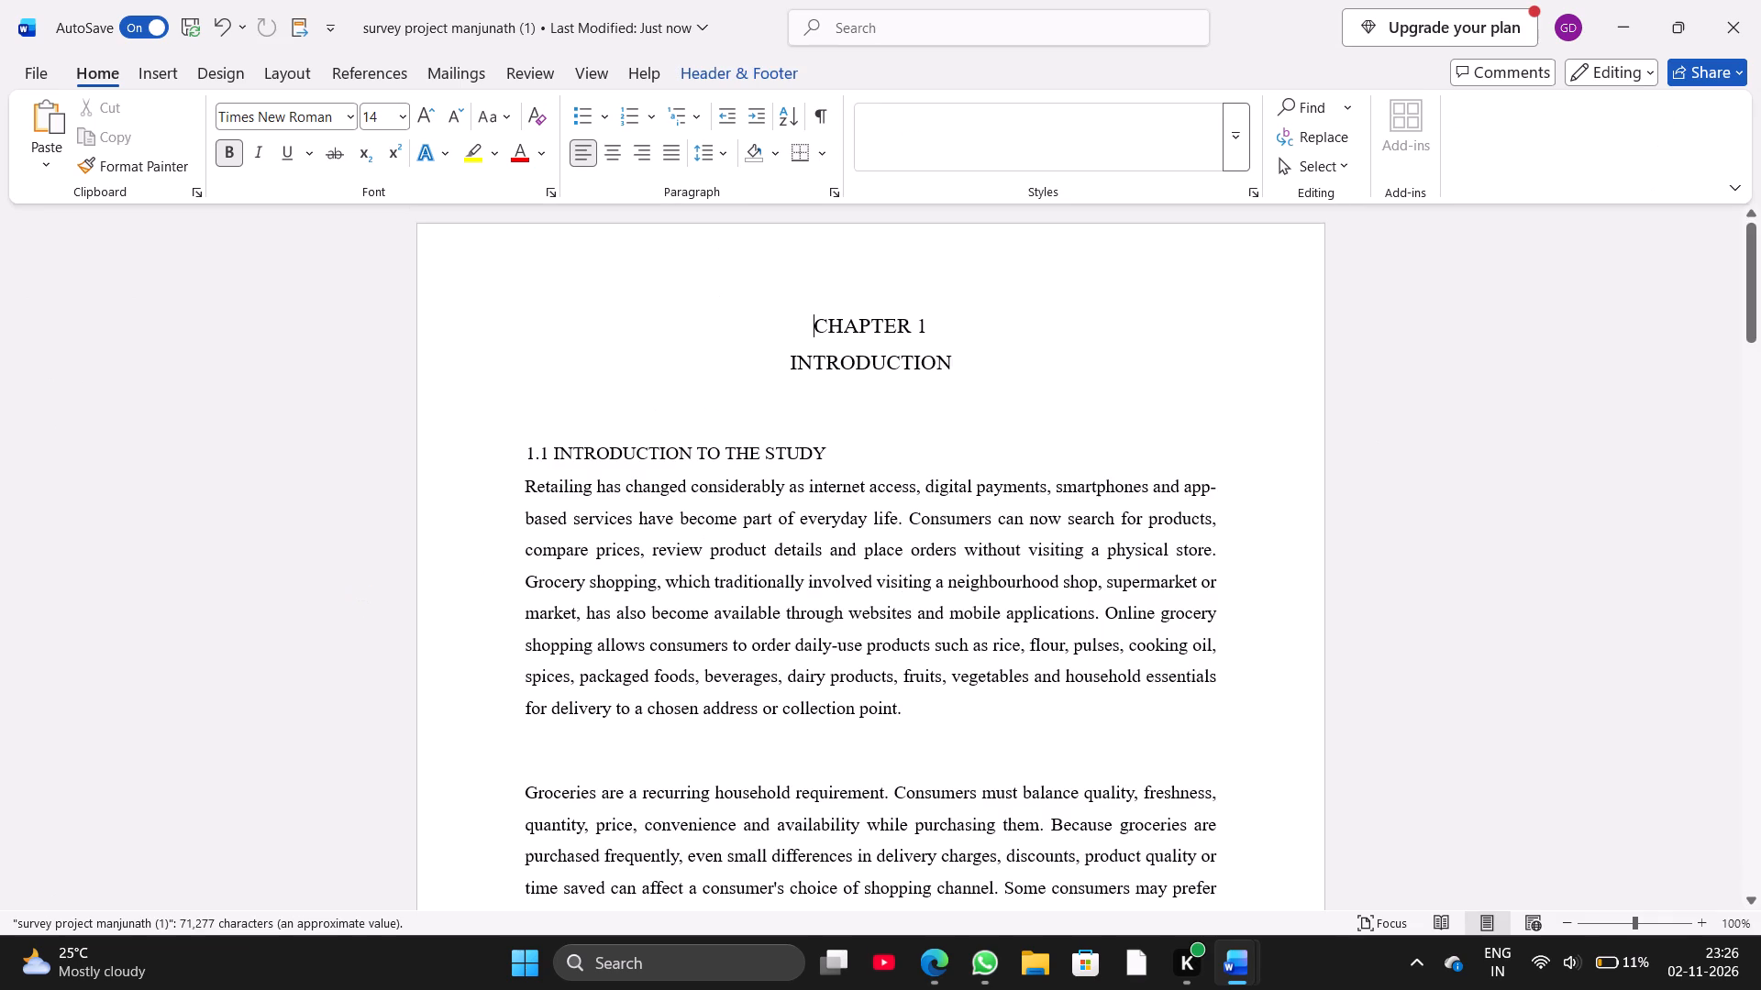
Look through the report's pages from Chapter 1 through the sampling sections to the survey findings.
scroll(844, 596, "down", 8)
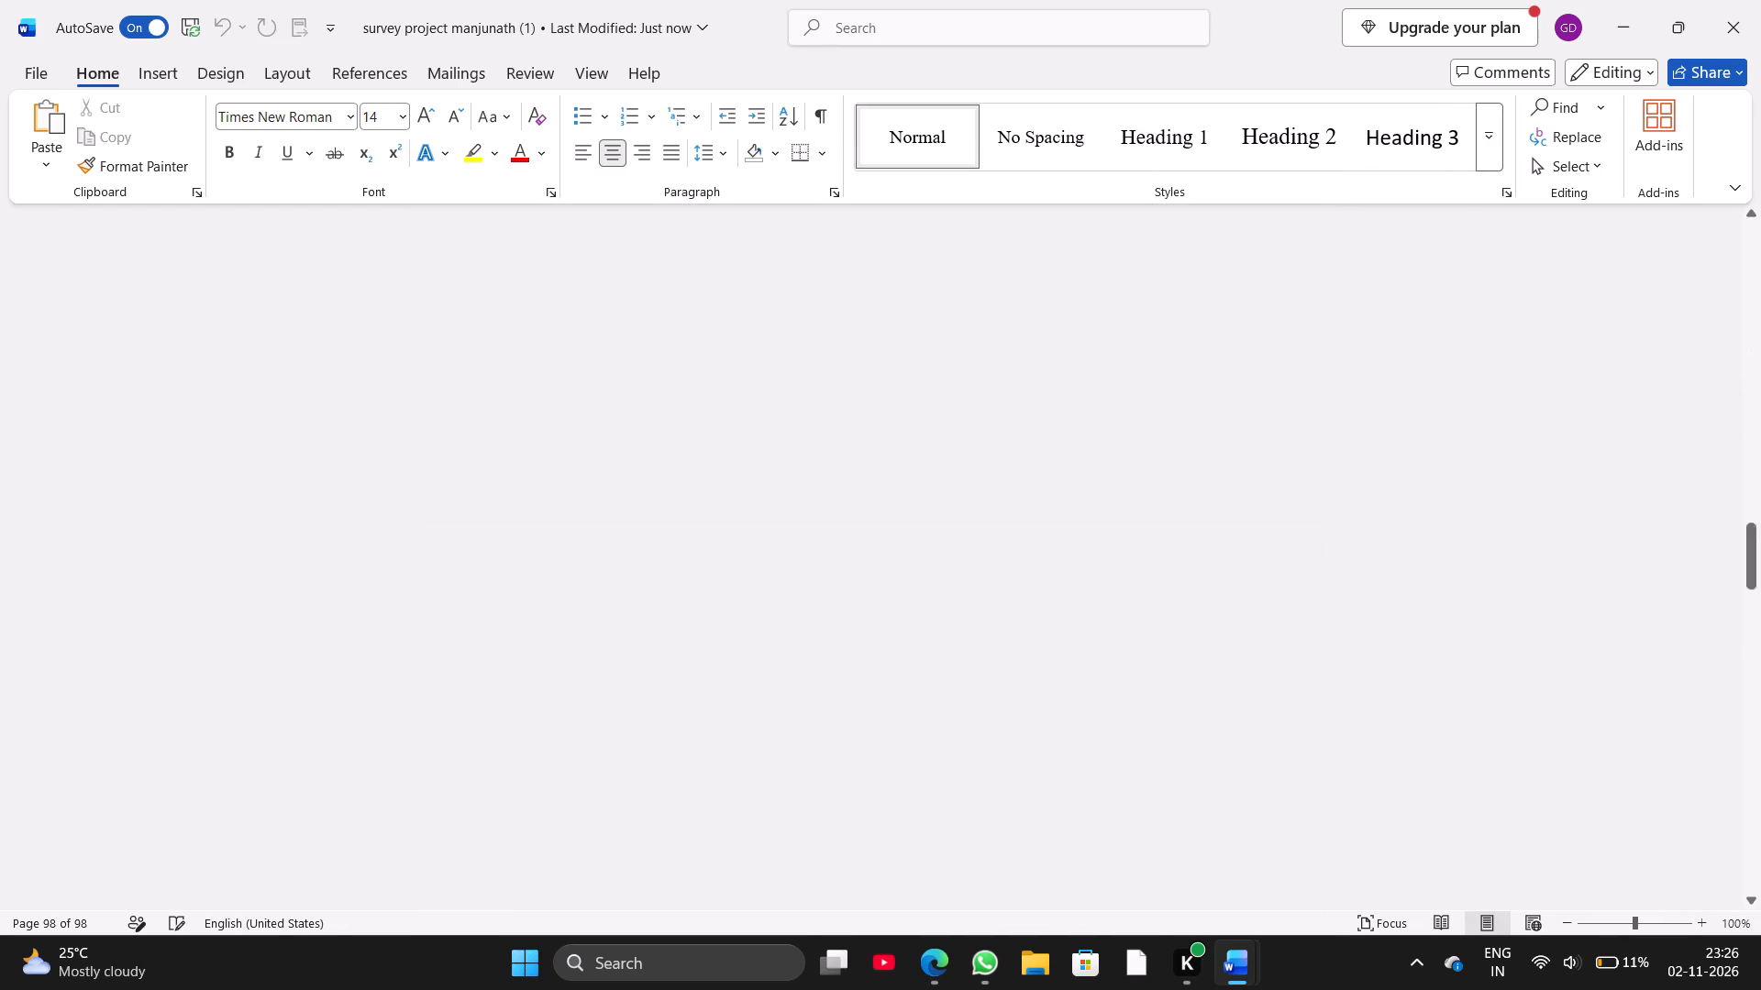
scroll(844, 596, "down", 5)
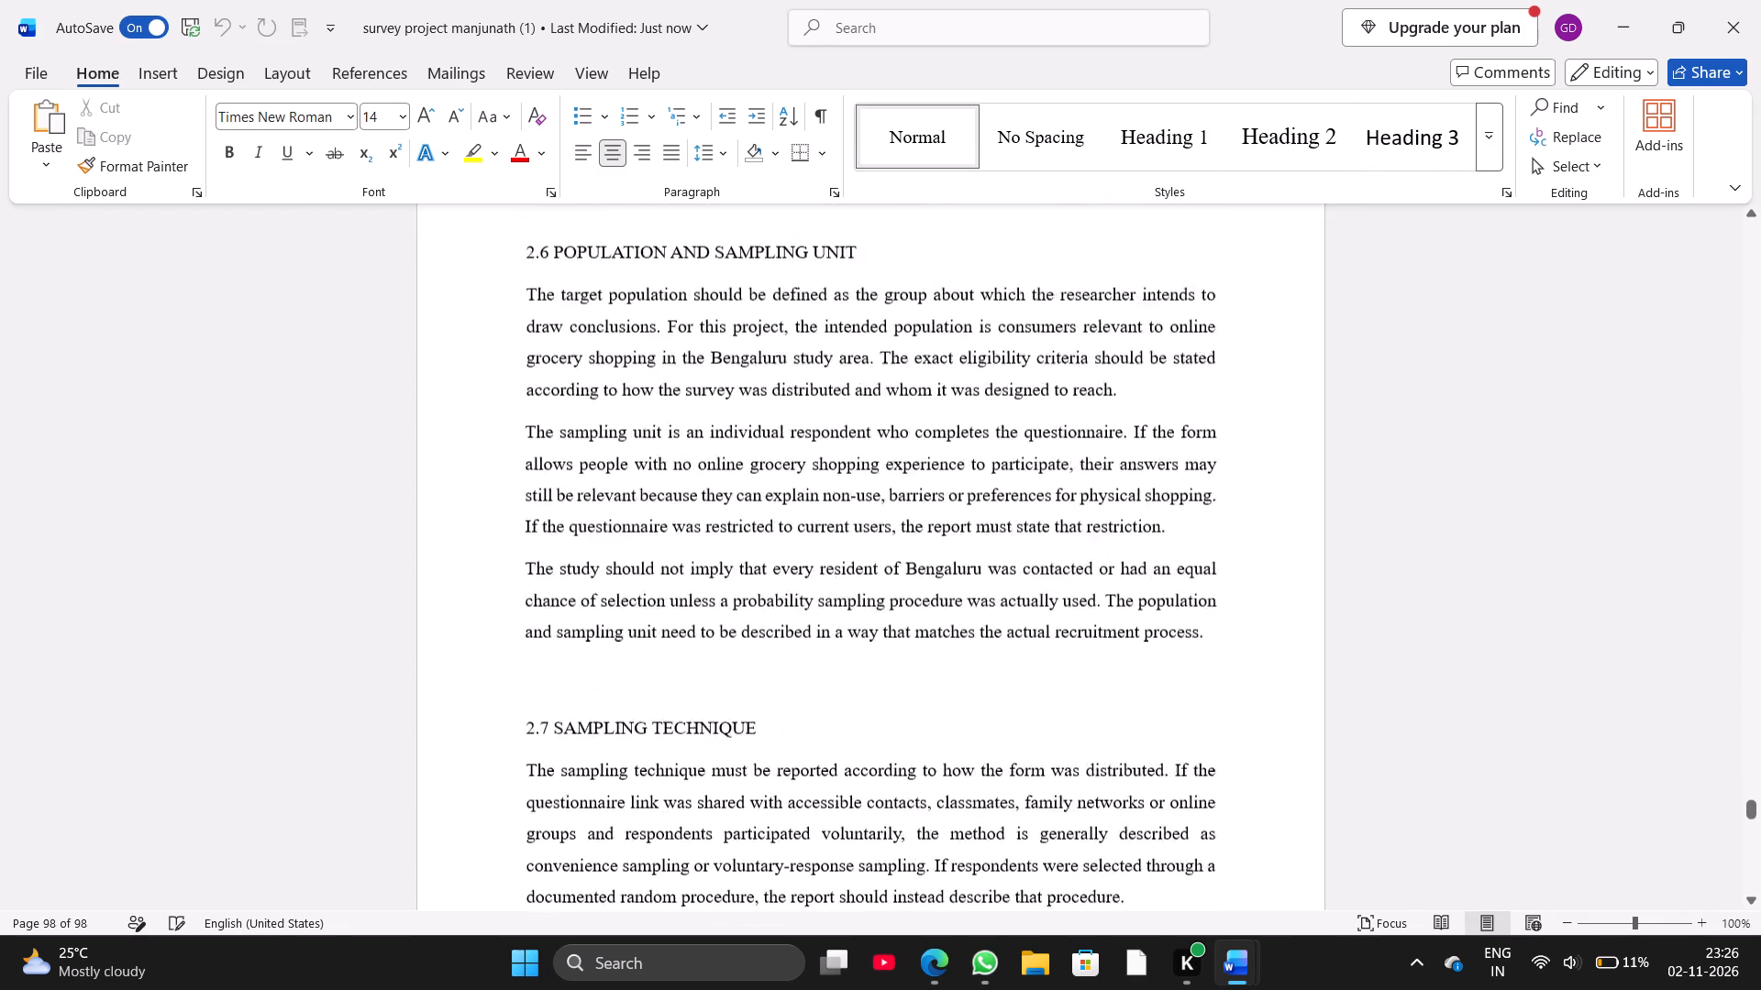
scroll(844, 596, "down", 20)
scroll(844, 596, "down", 20)
scroll(844, 596, "down", 20)
scroll(844, 596, "down", 3)
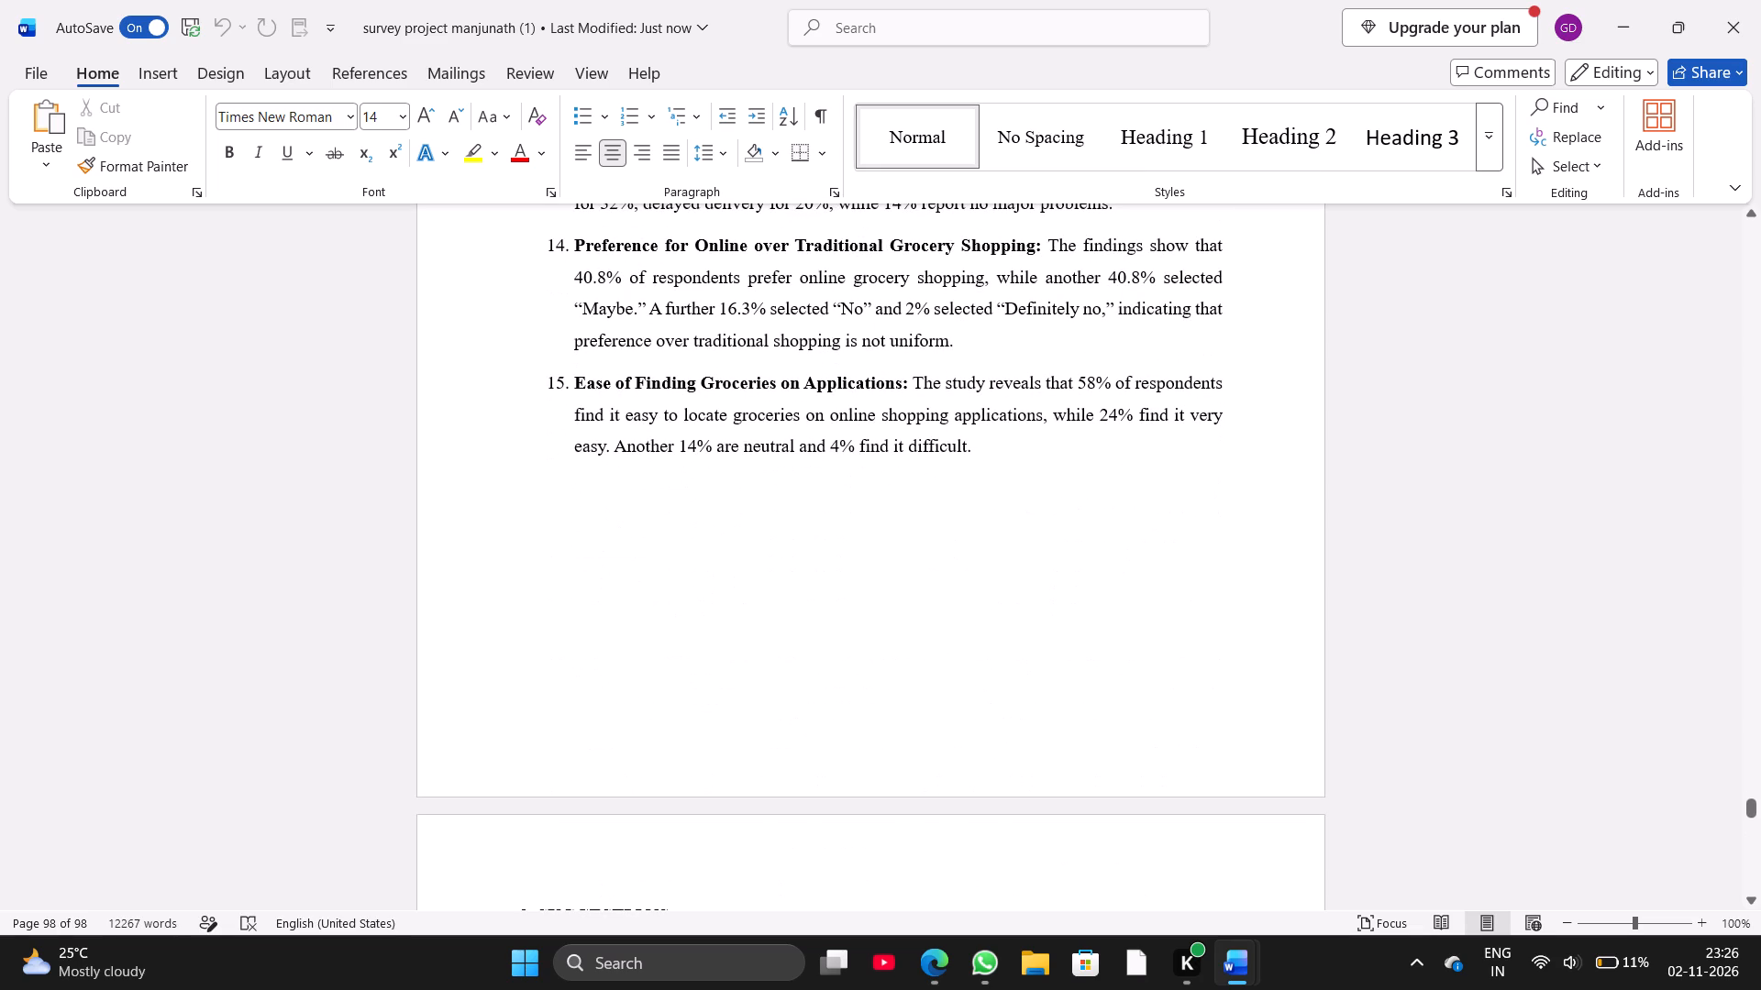
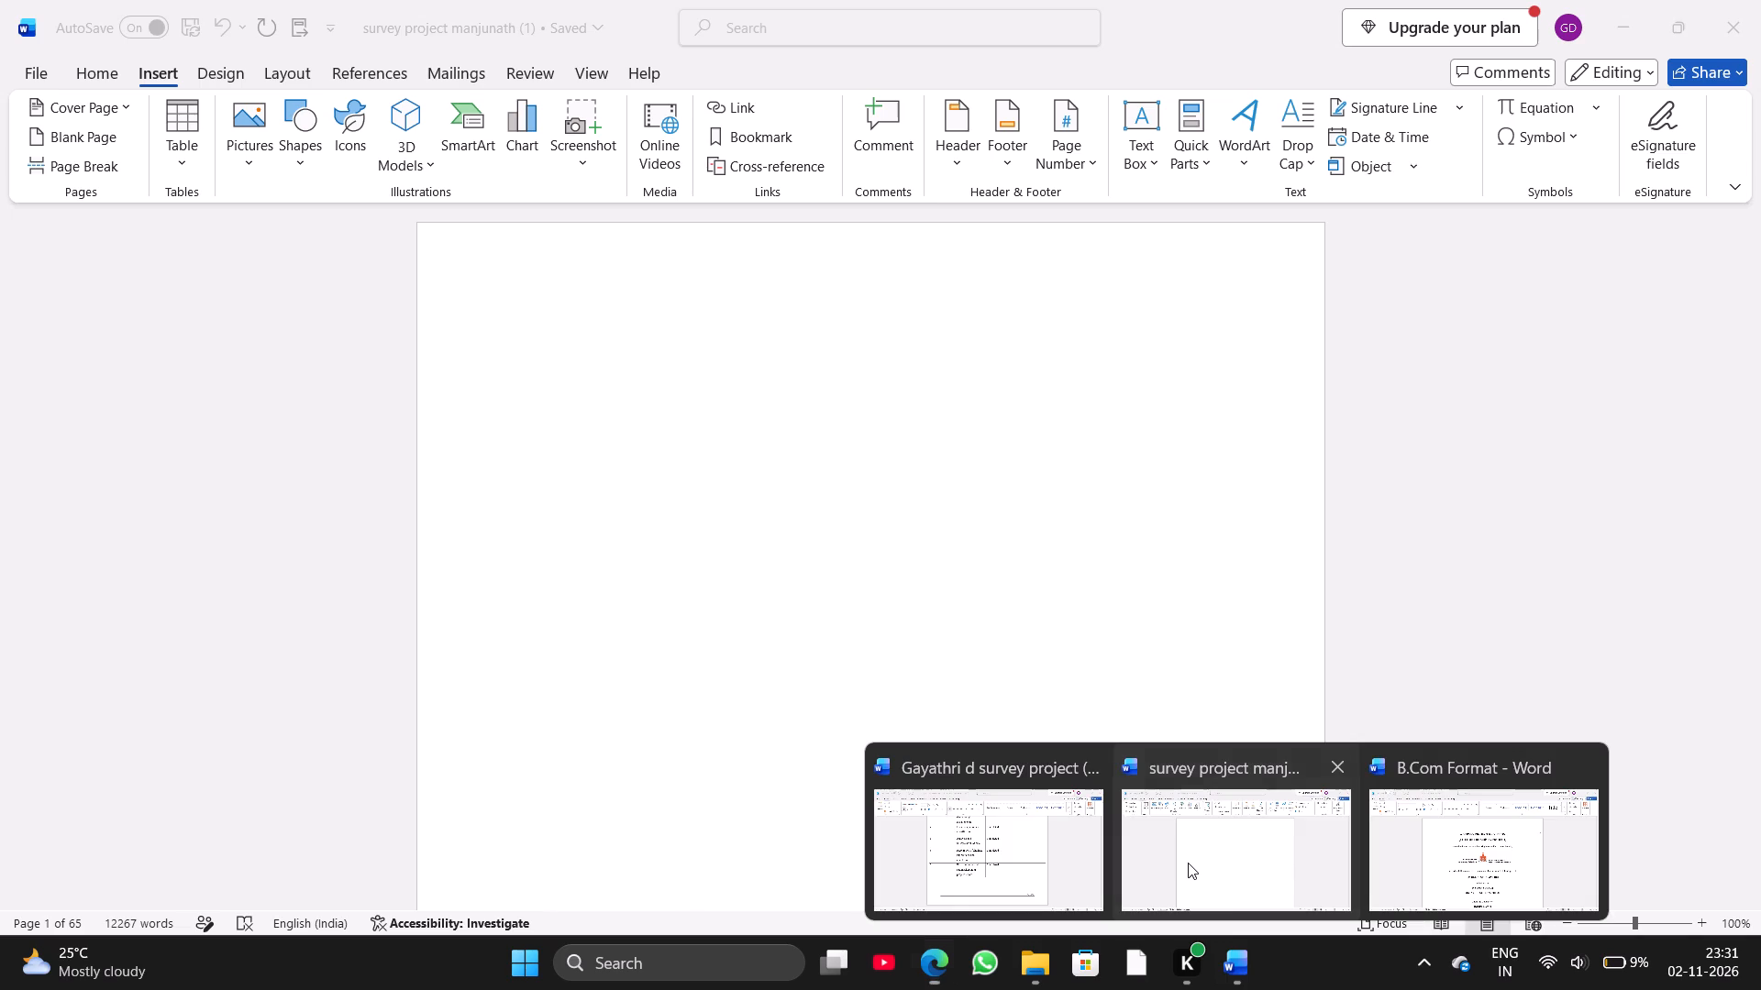
key("ctrl+v")
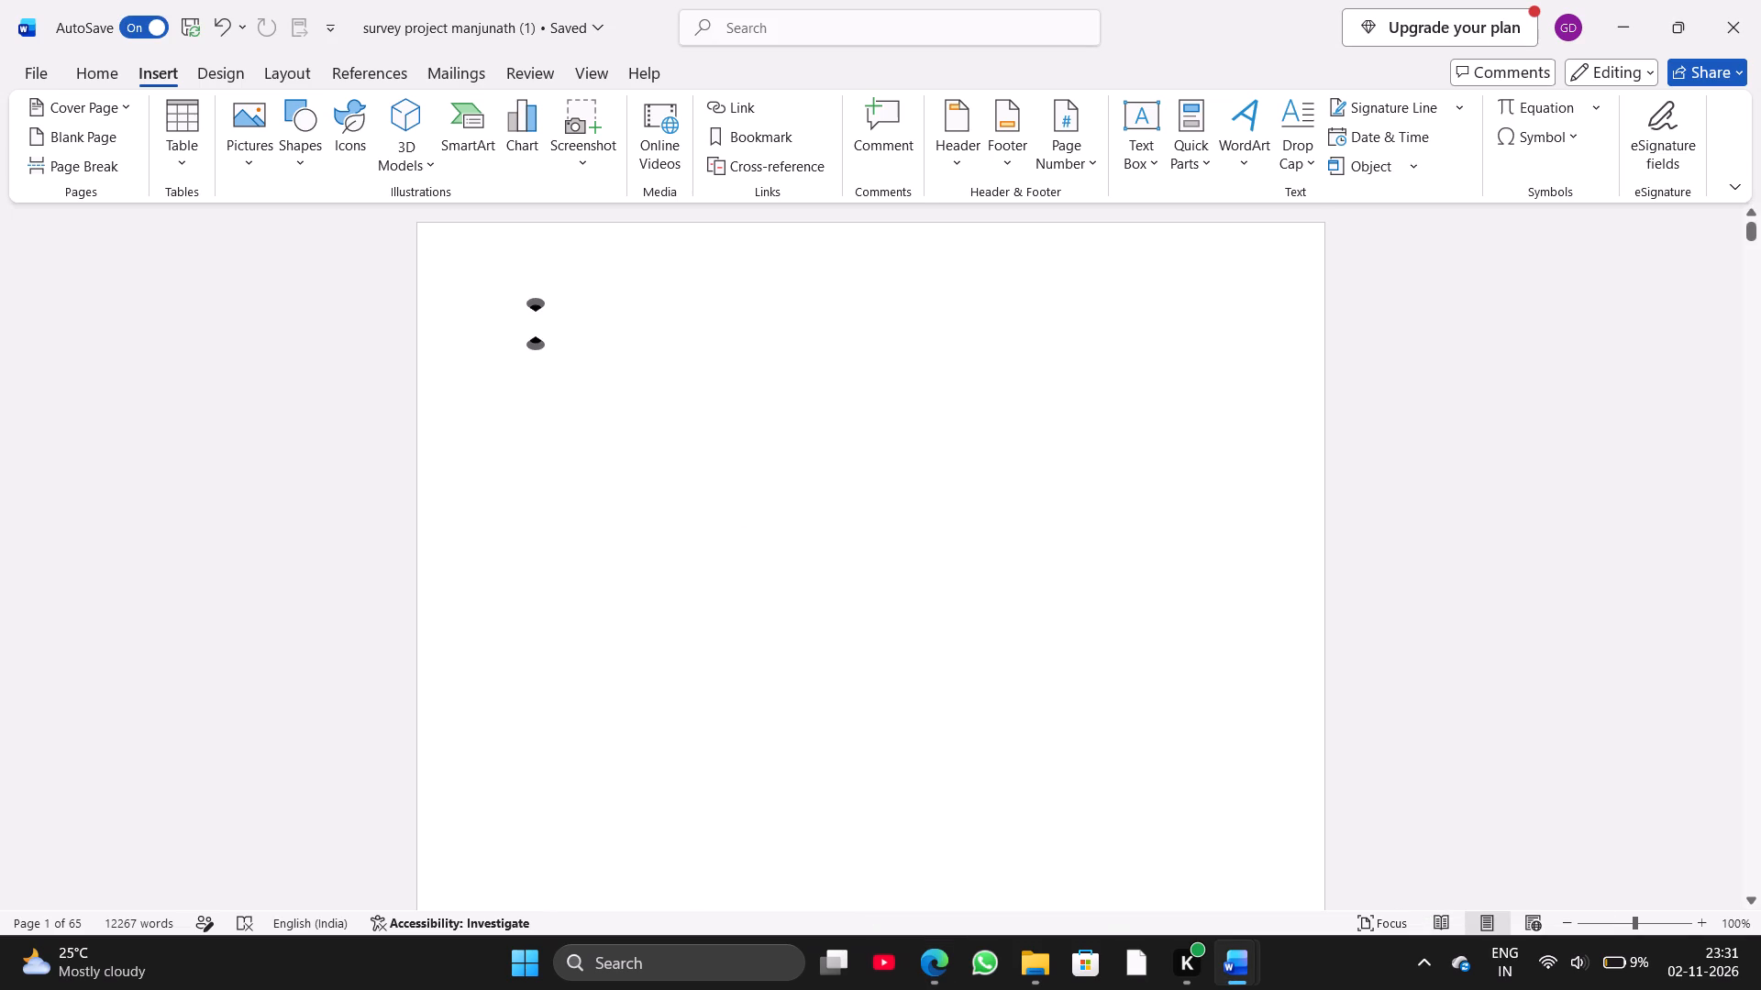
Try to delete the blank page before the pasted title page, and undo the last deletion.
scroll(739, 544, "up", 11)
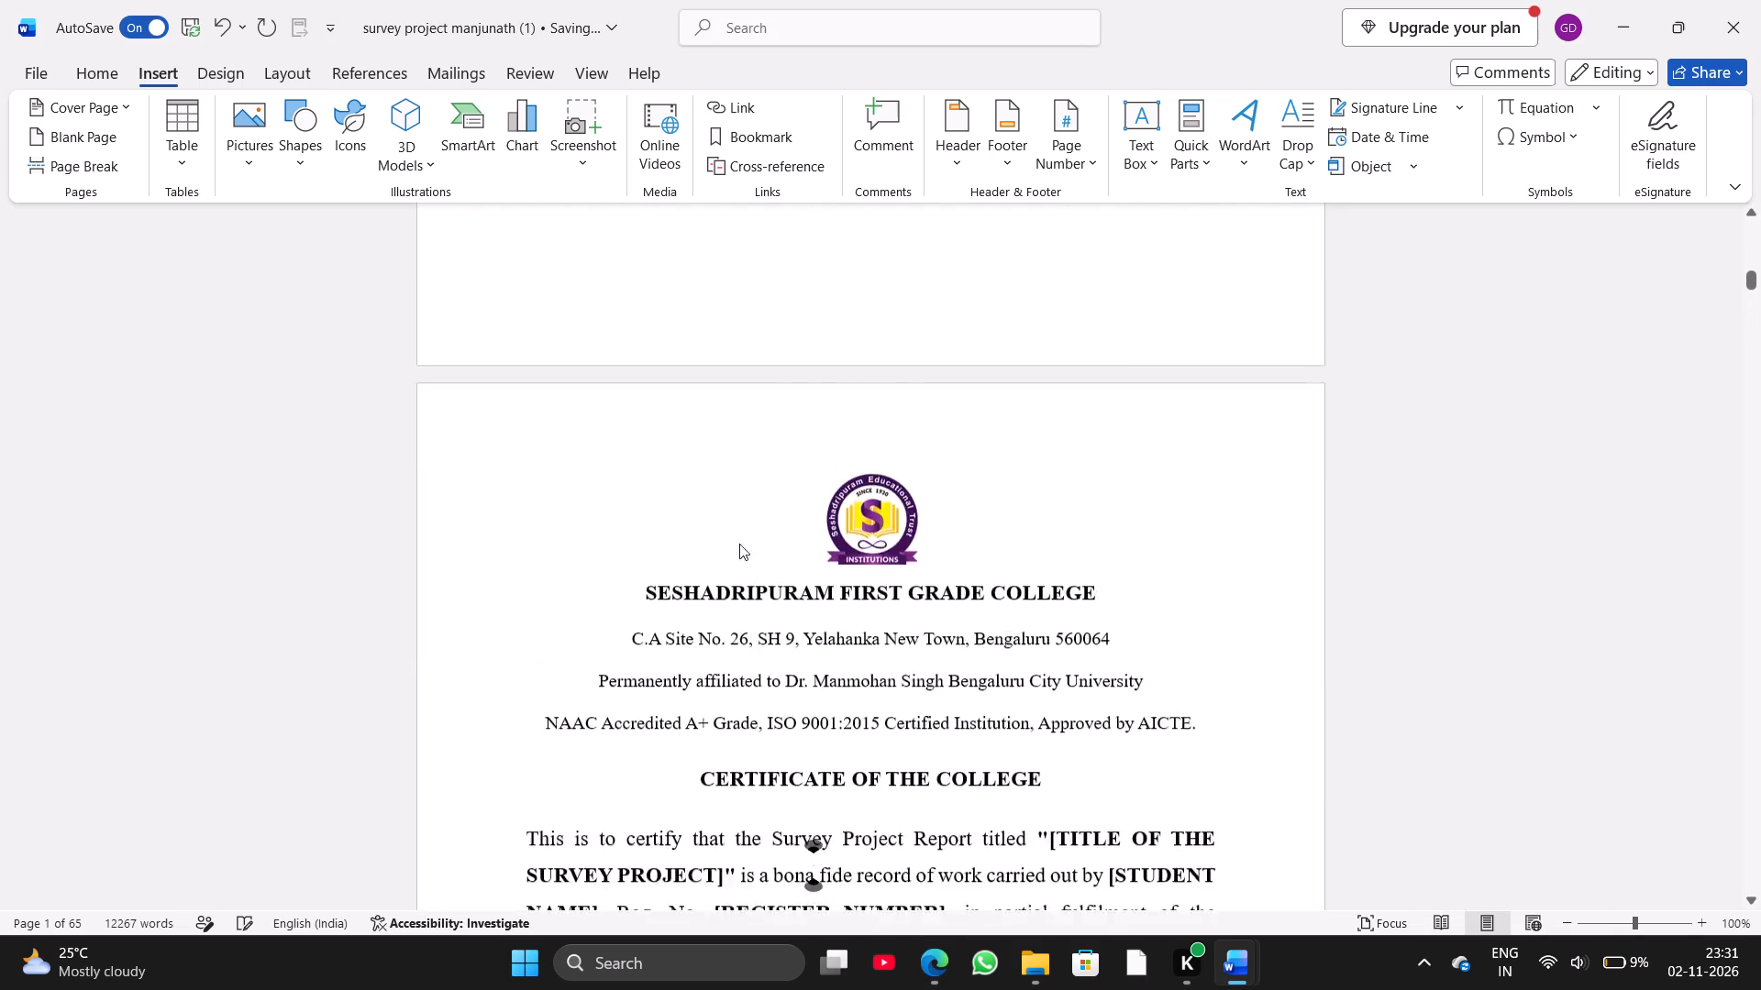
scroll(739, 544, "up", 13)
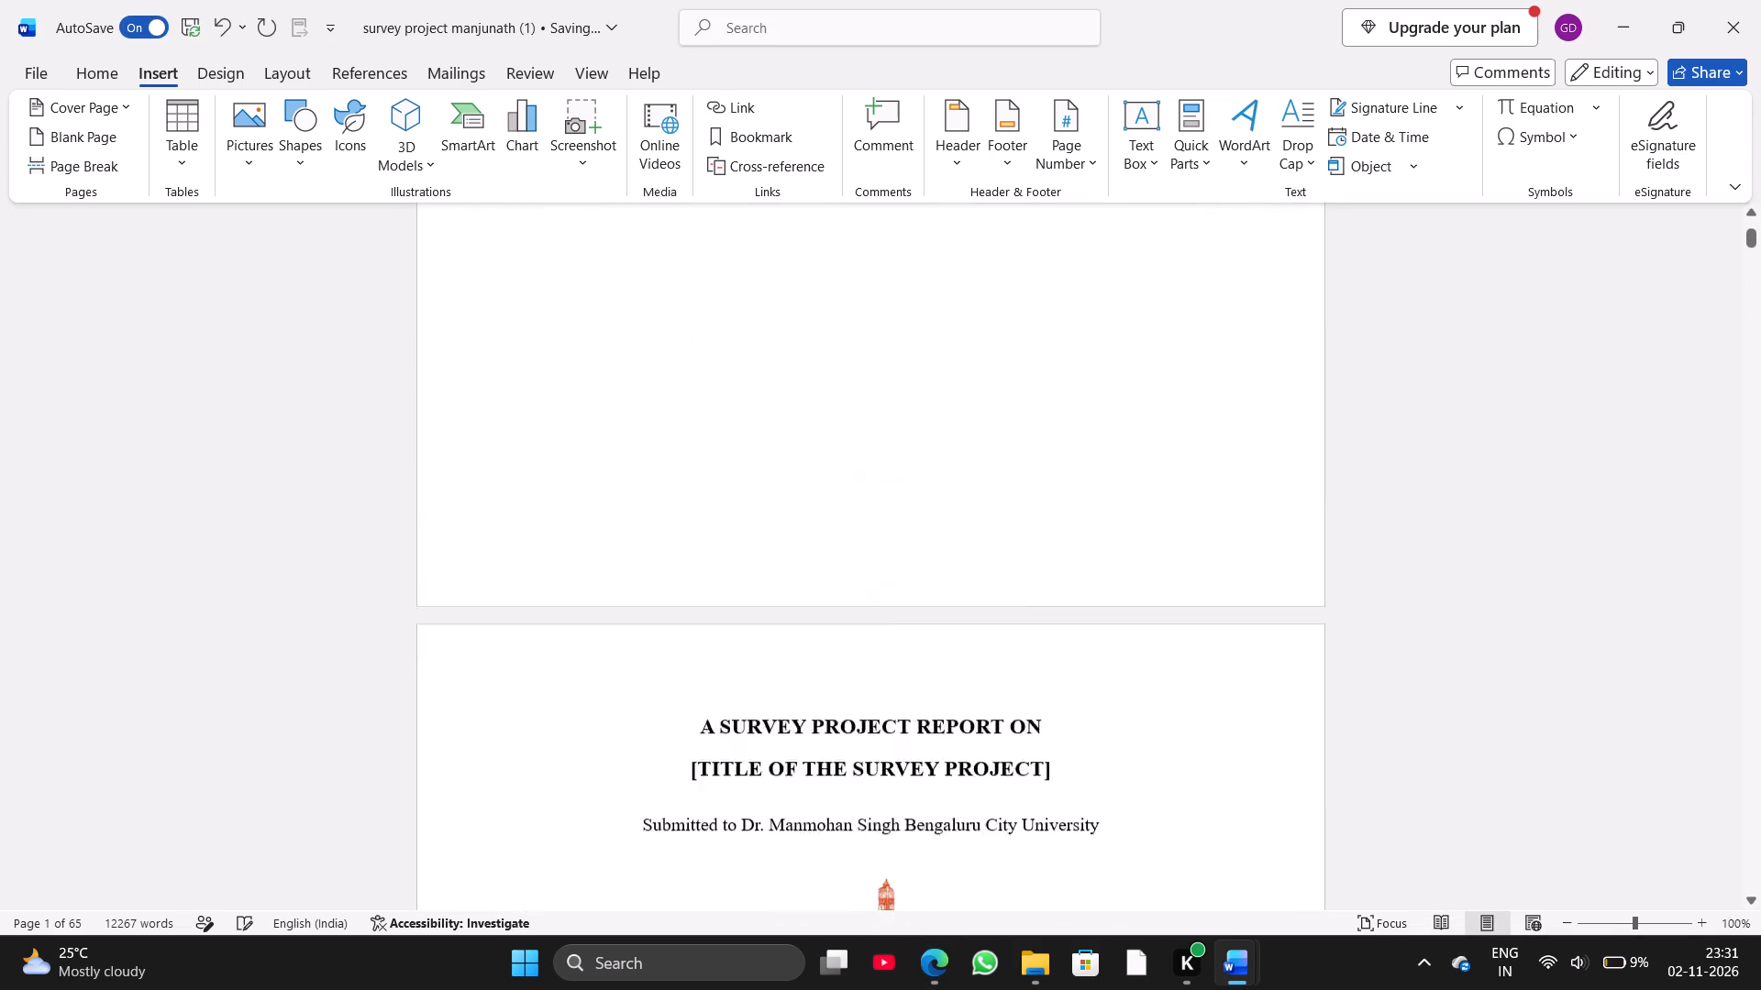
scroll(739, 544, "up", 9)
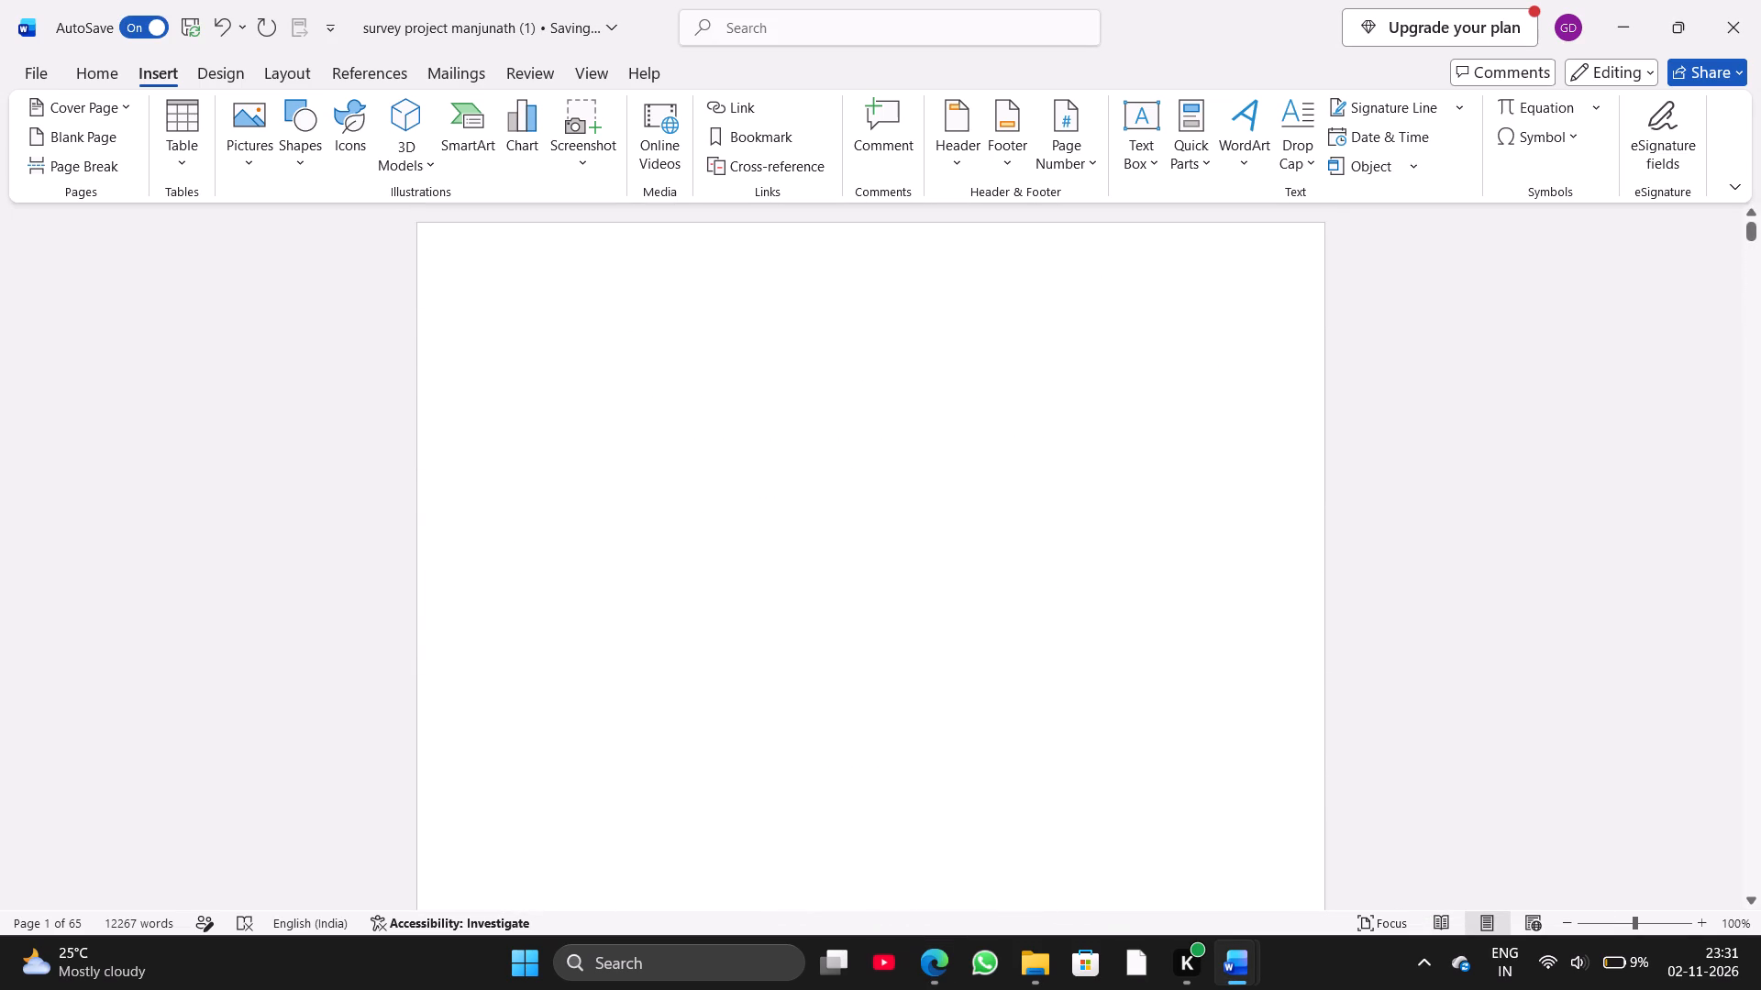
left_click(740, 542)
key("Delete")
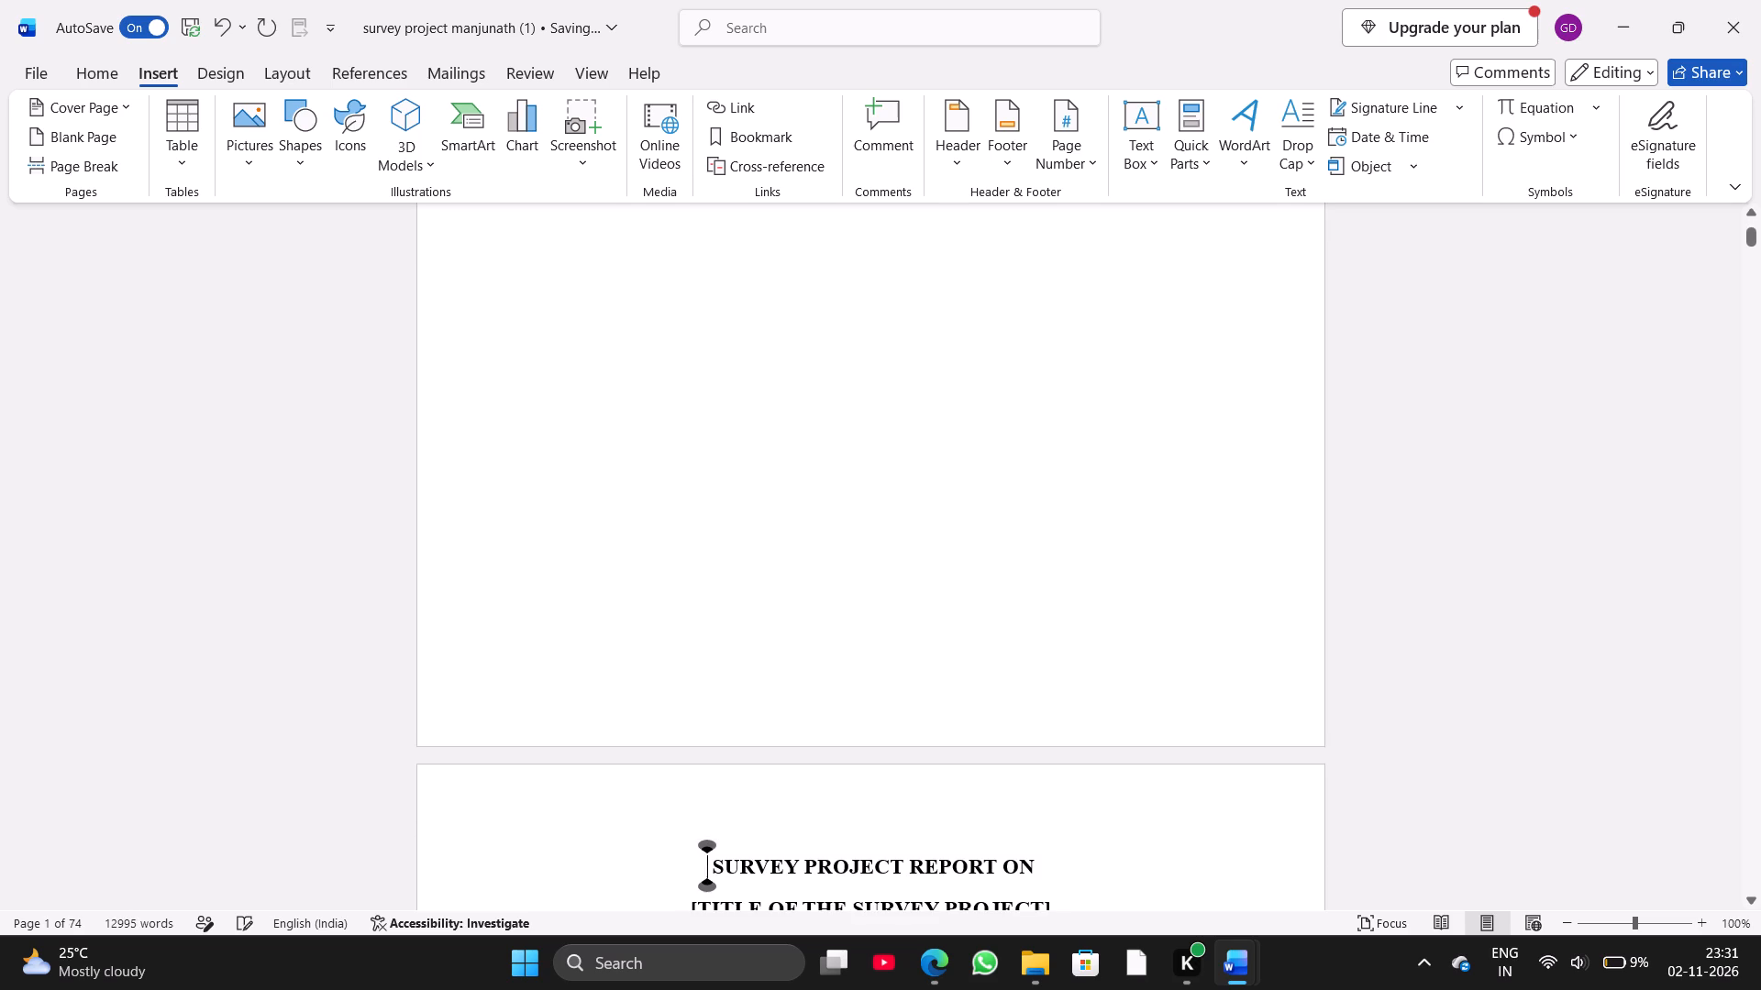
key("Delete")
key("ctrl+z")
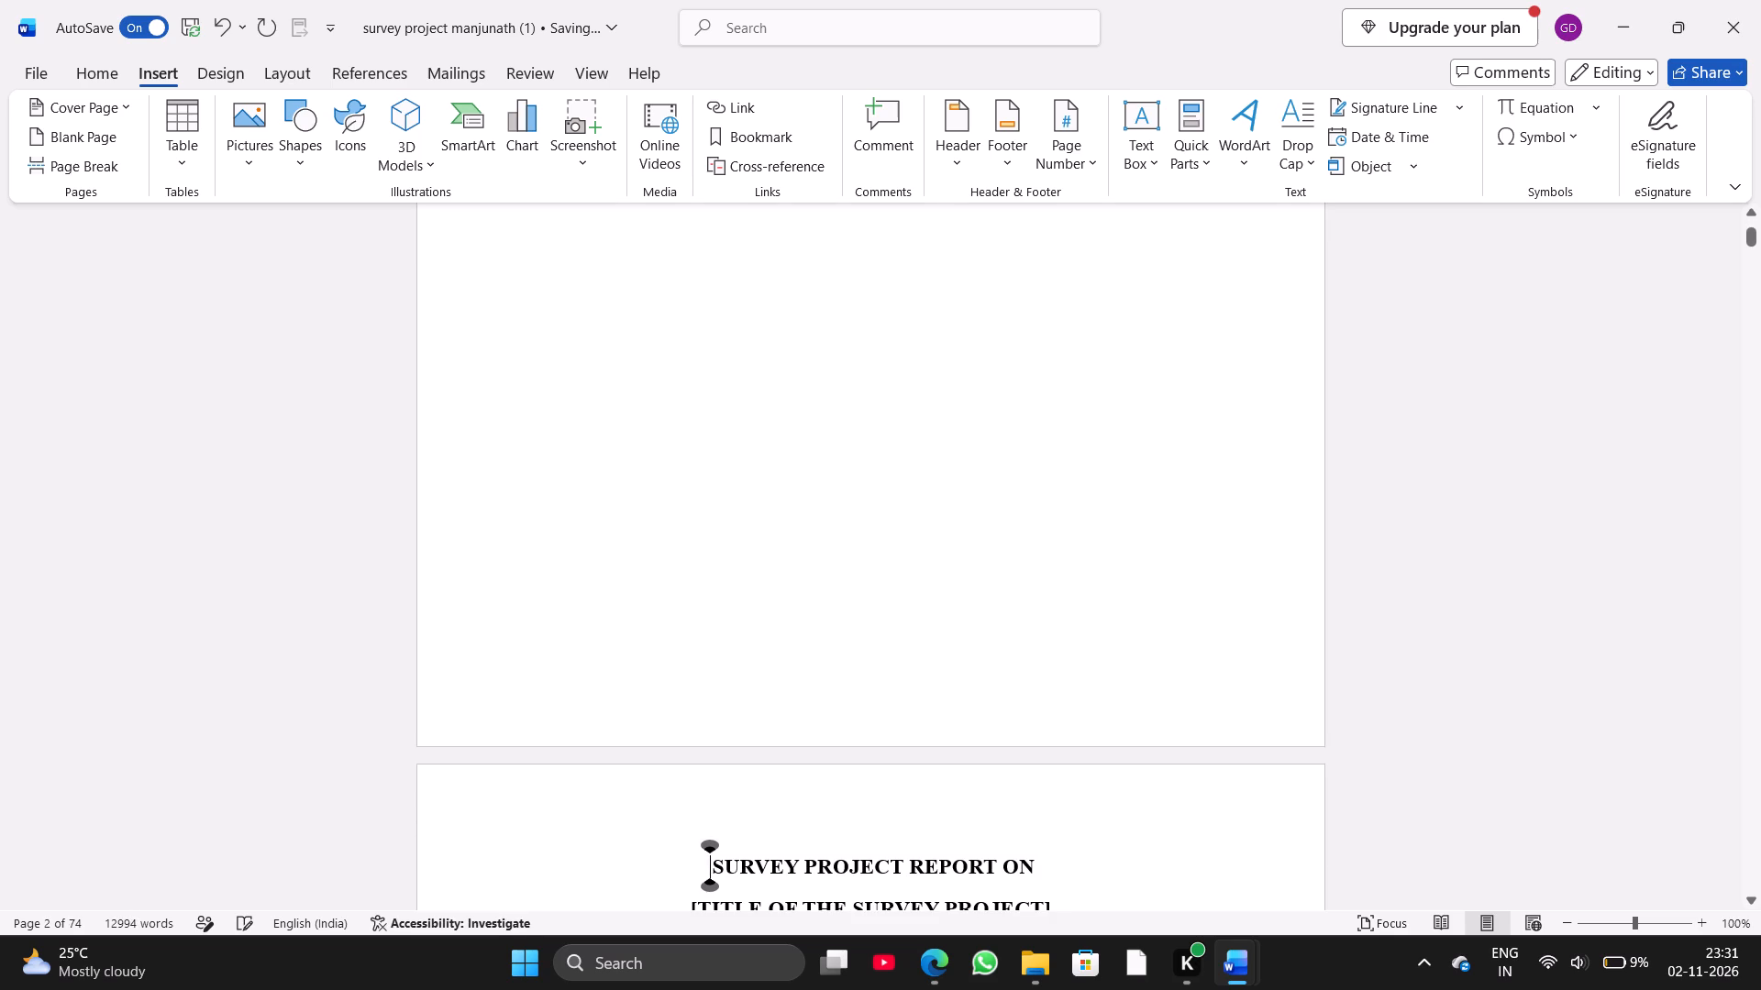
Place the text cursor on the blank first page ahead of the pasted title page.
scroll(740, 542, "up", 4)
double_click(713, 497)
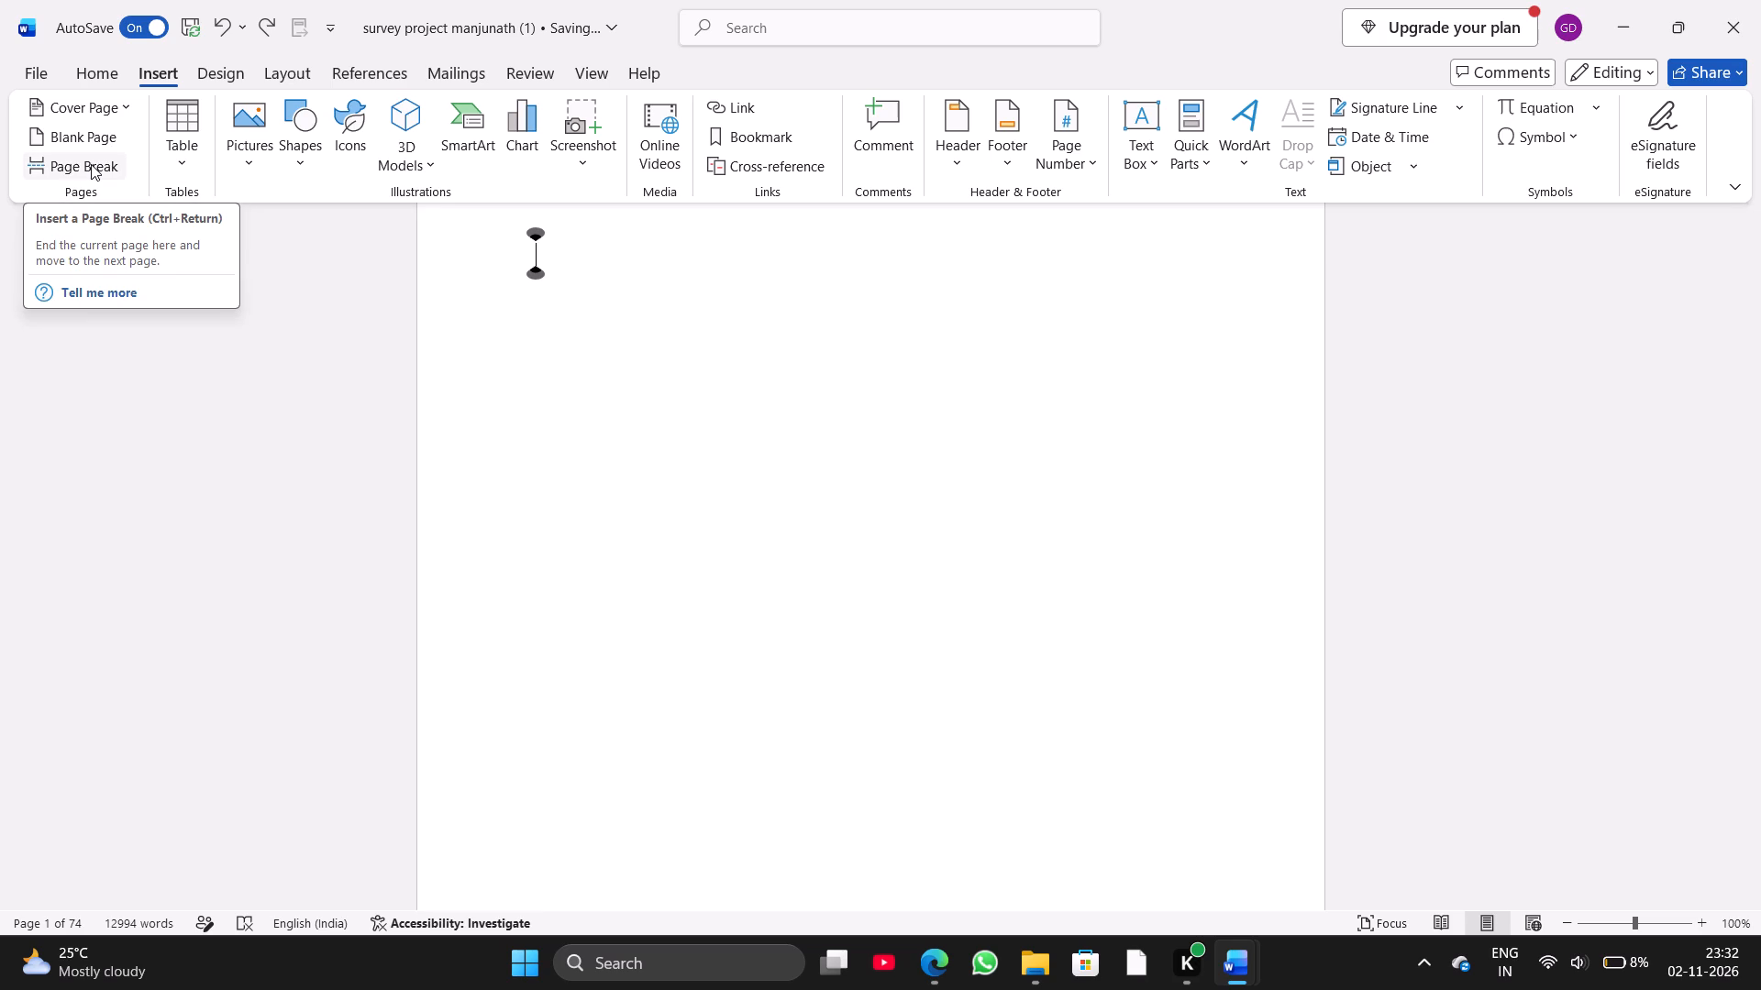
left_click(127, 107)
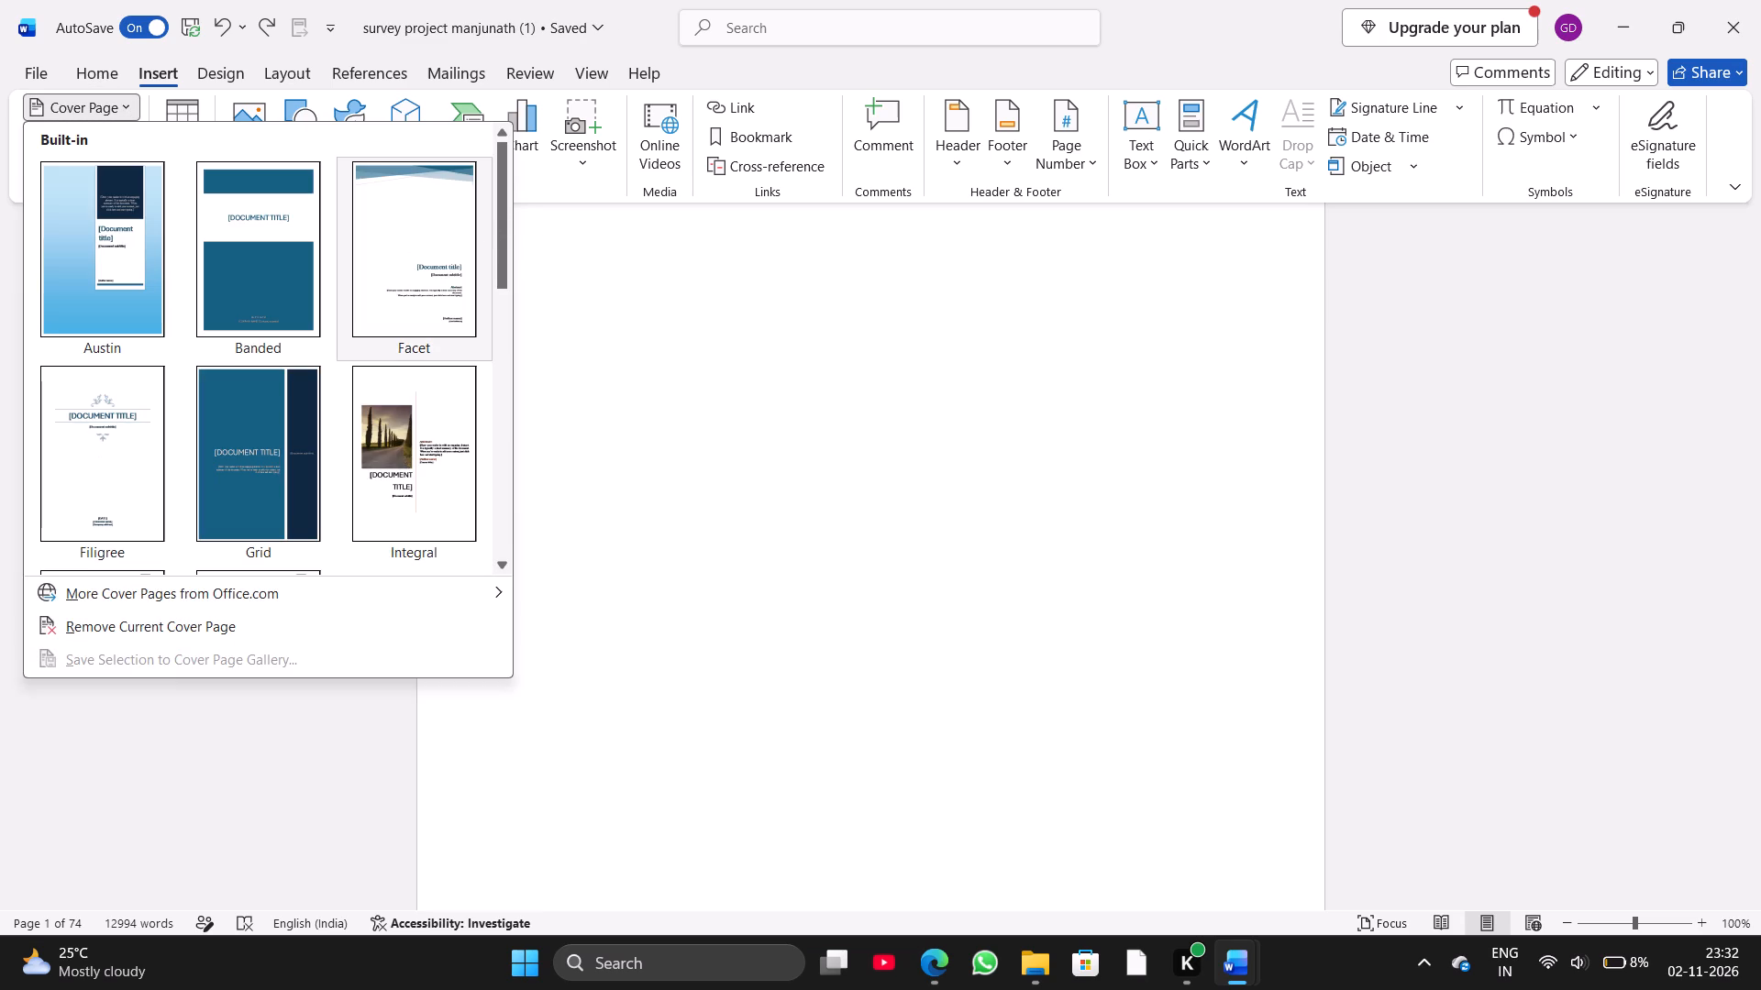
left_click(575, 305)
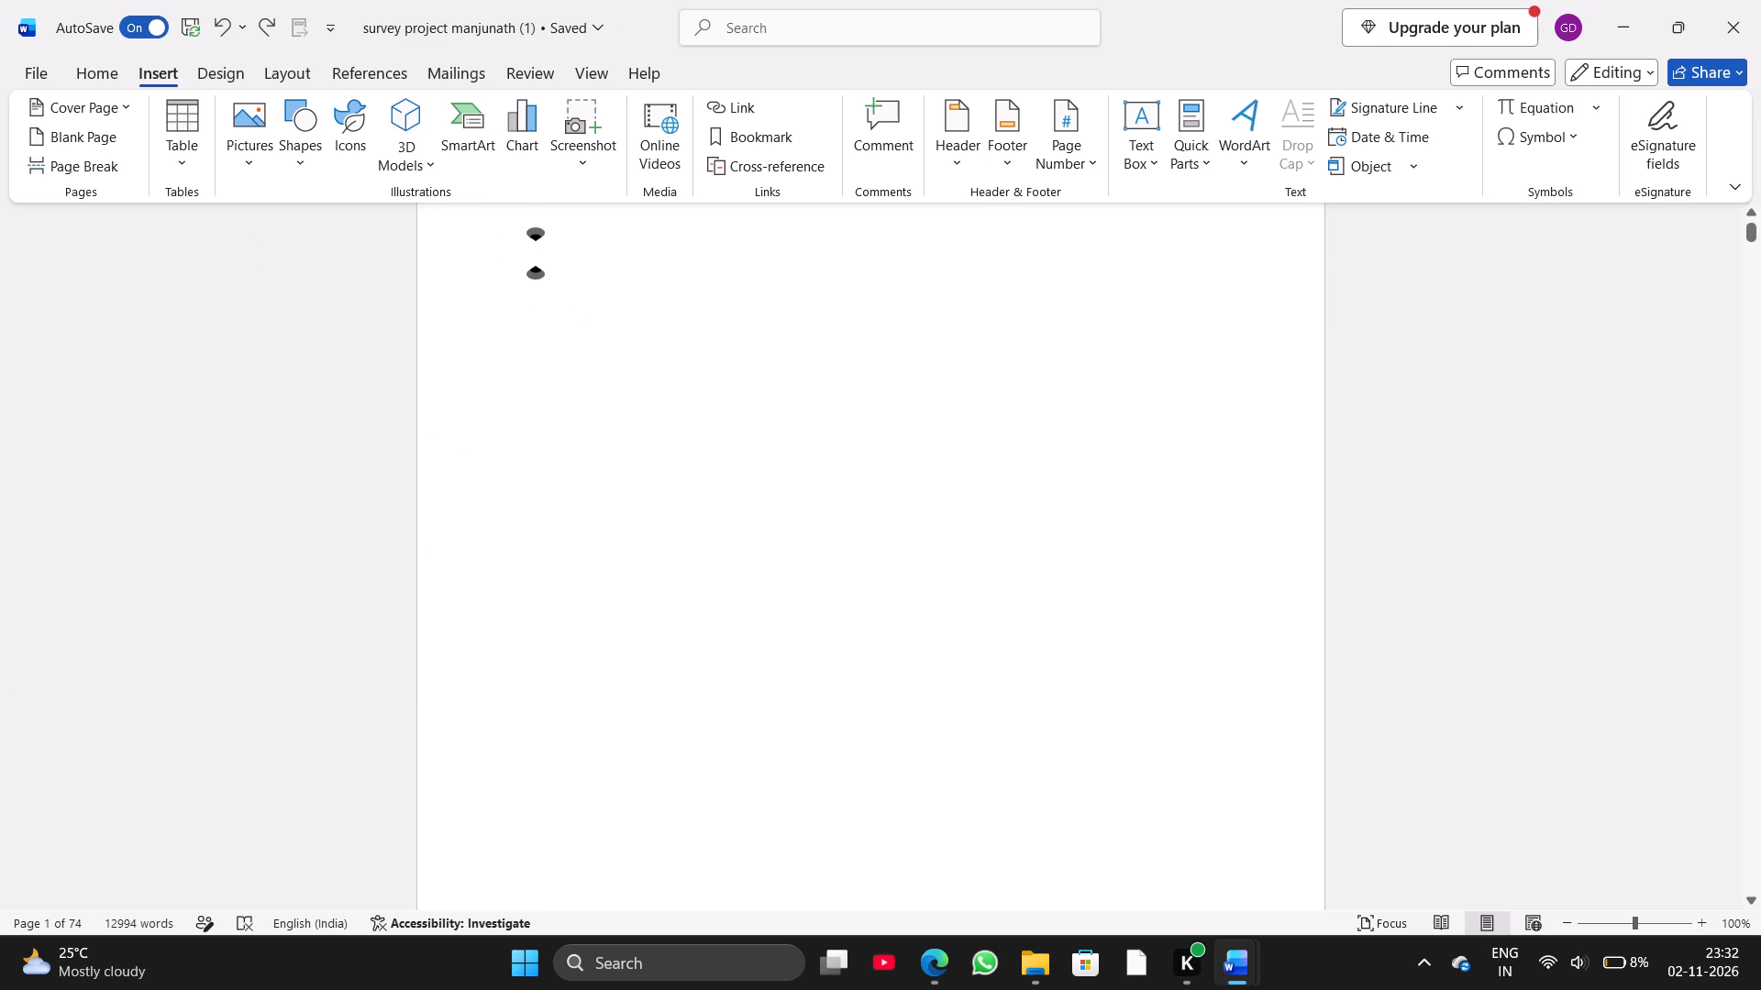
Place the text cursor at the end of the [TITLE OF THE SURVEY PROJECT] placeholder on the pasted title page.
scroll(703, 497, "down", 4)
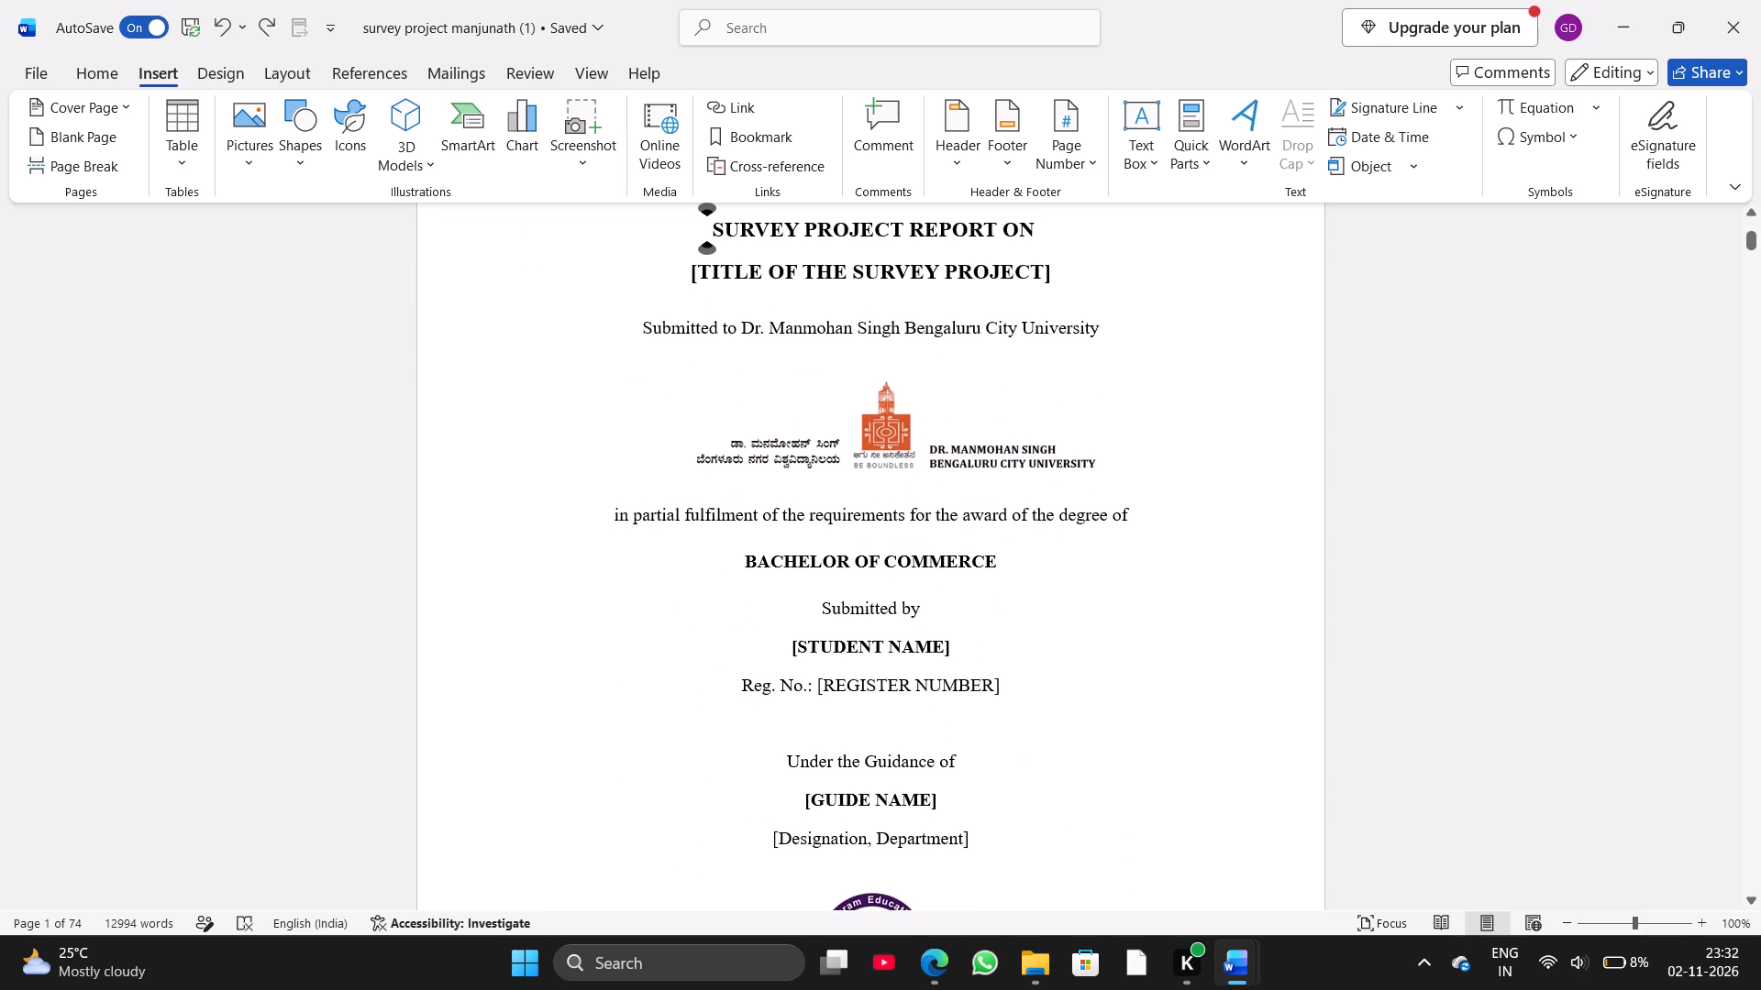
left_click(1068, 272)
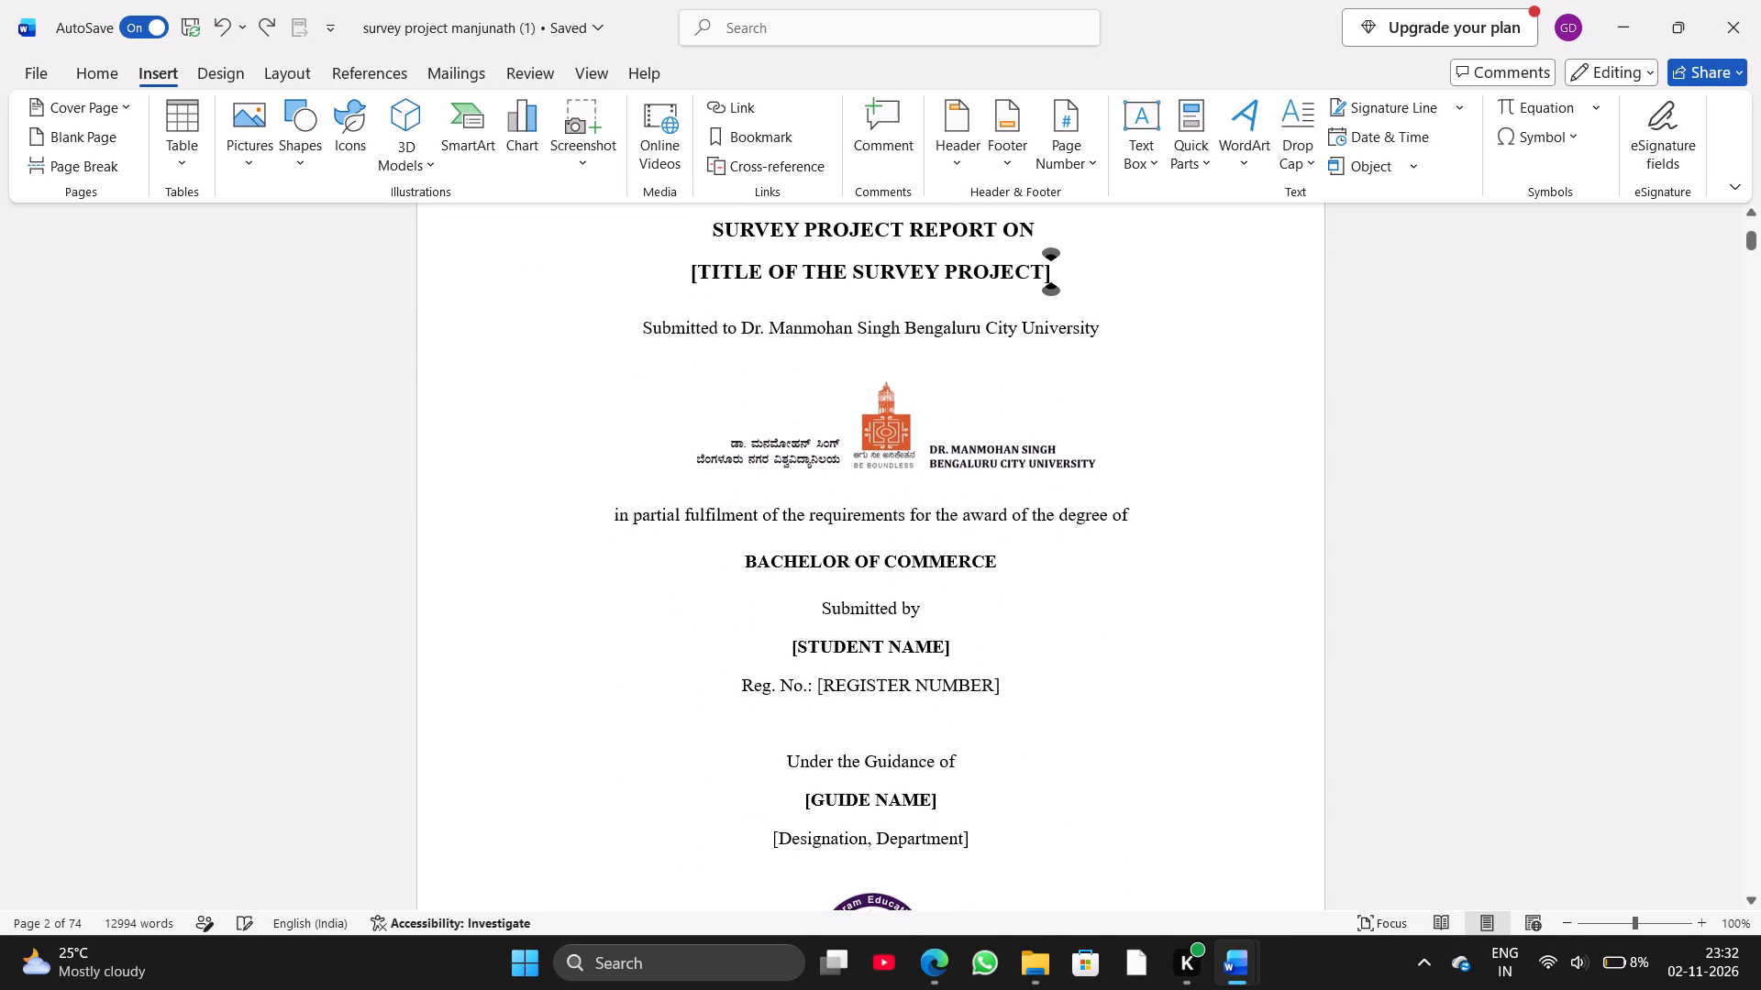
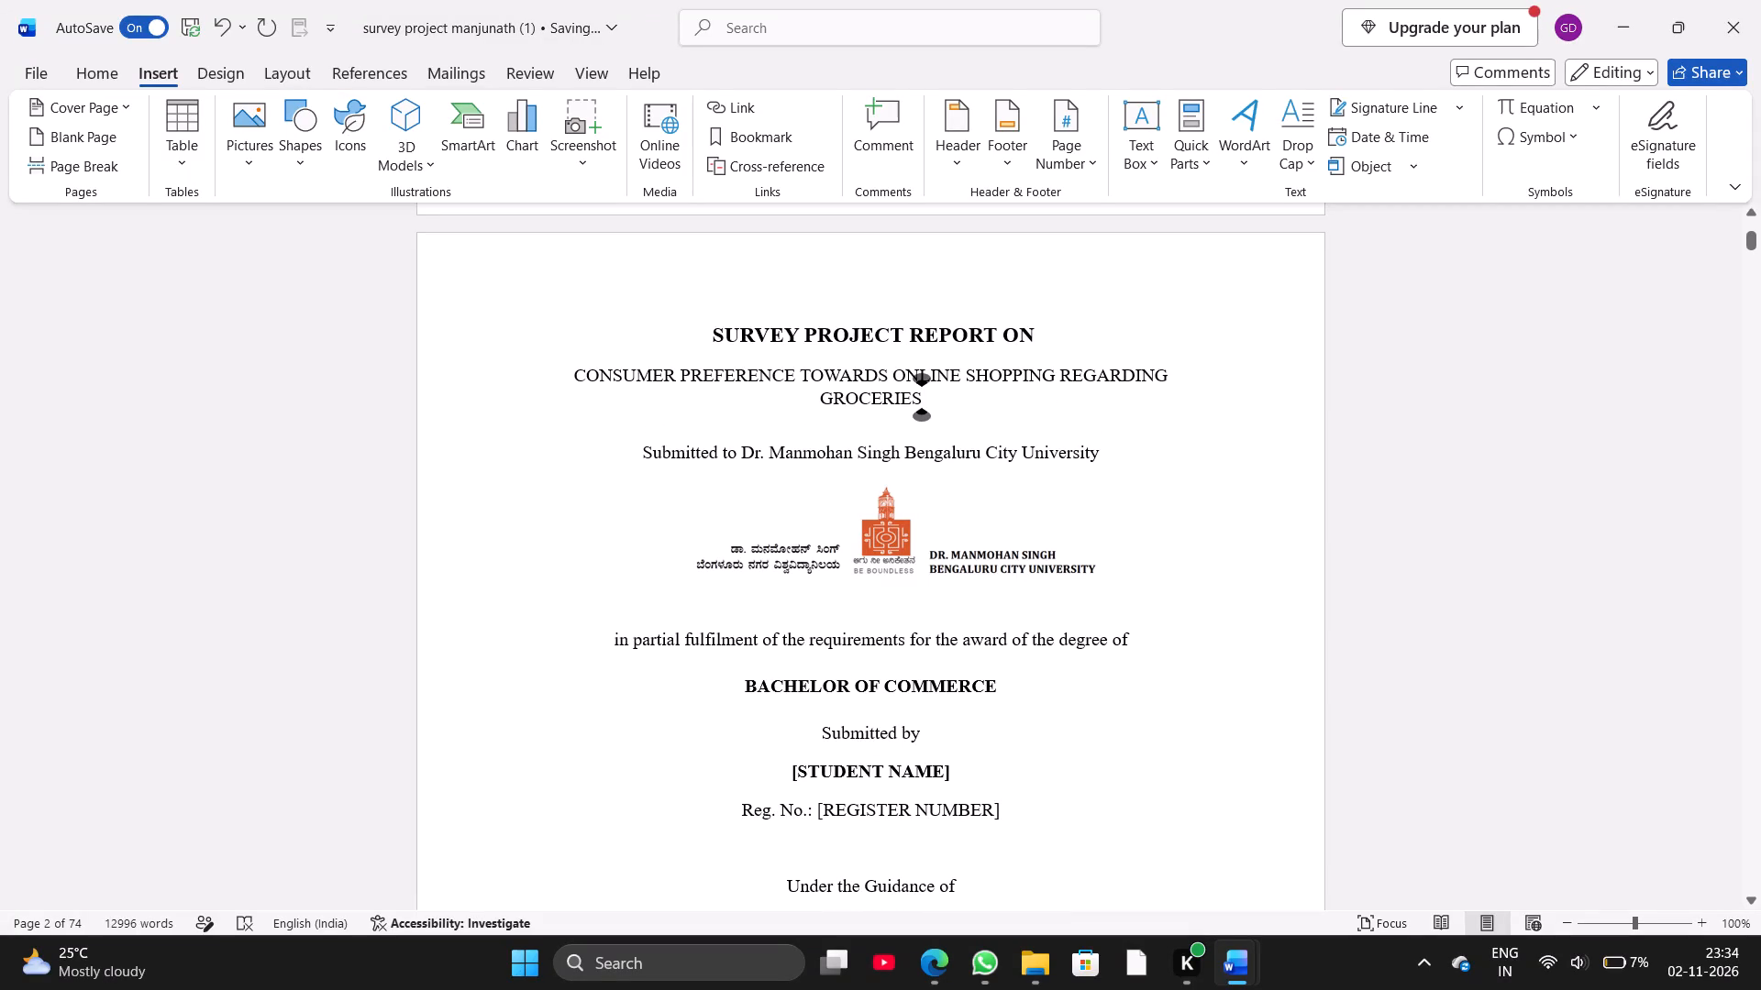
Make the title "CONSUMER PREFERENCE TOWARDS ONLINE SHOPPING REGARDING GROCERIES" on the title page bold with font size 14.
left_click_drag(572, 381, 965, 402)
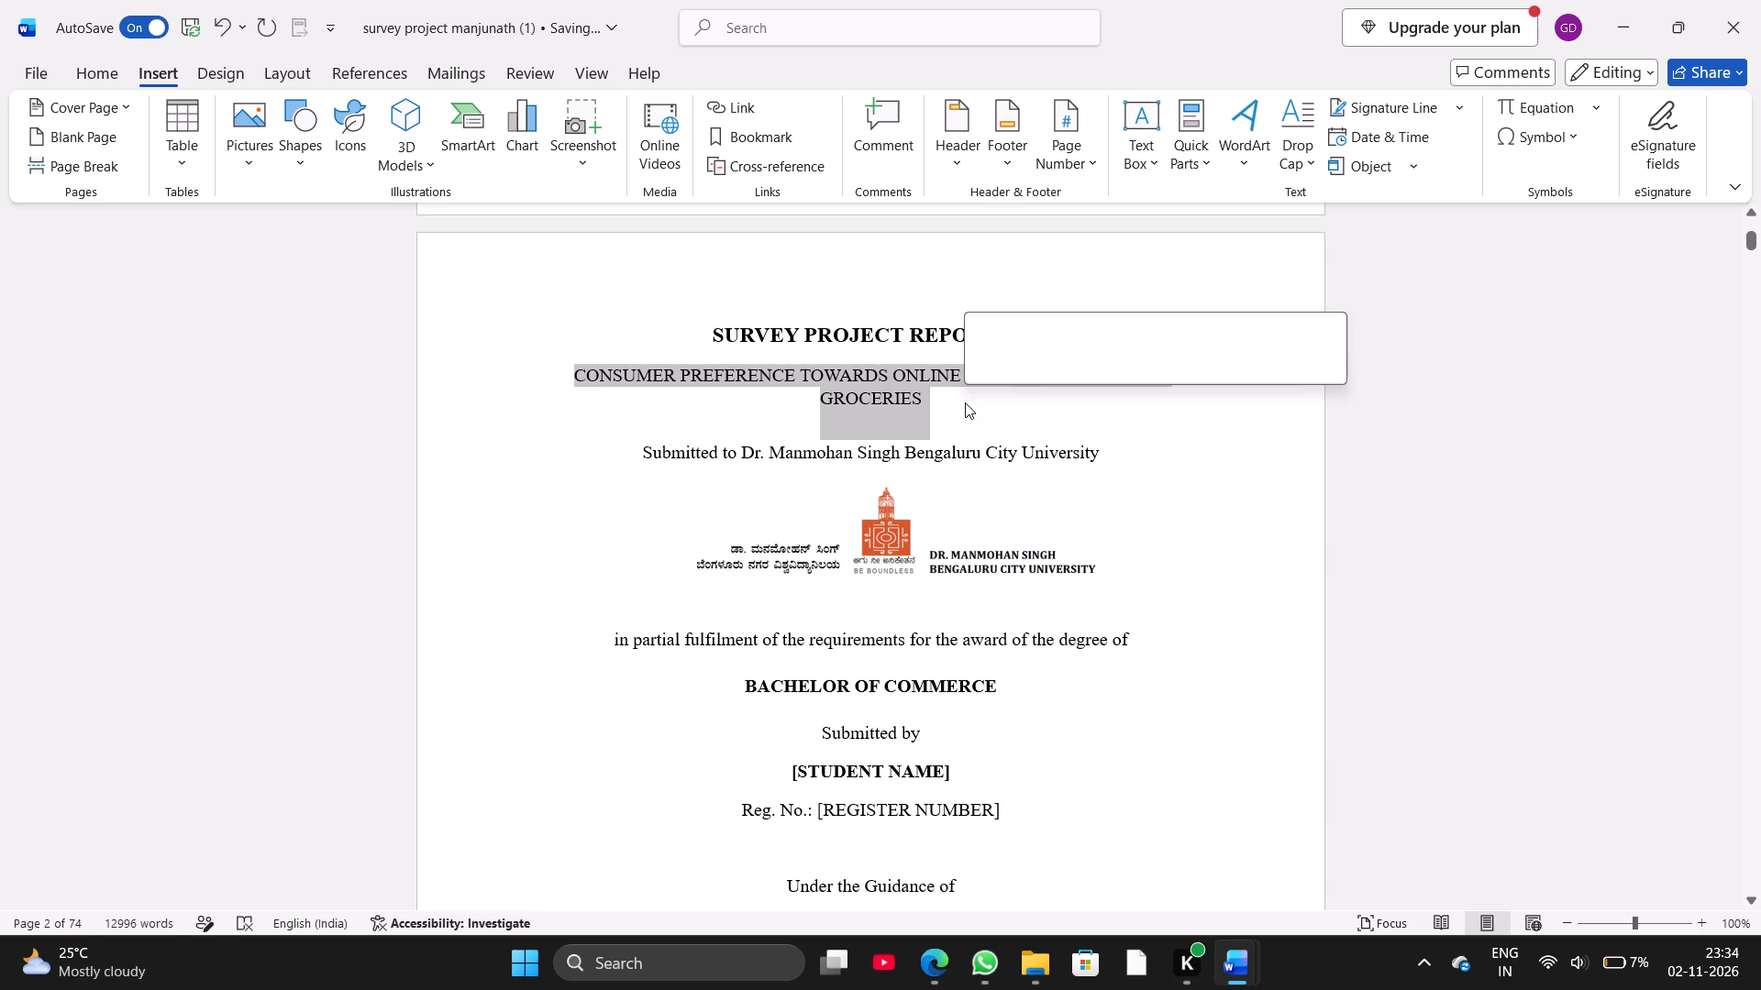
left_click(115, 86)
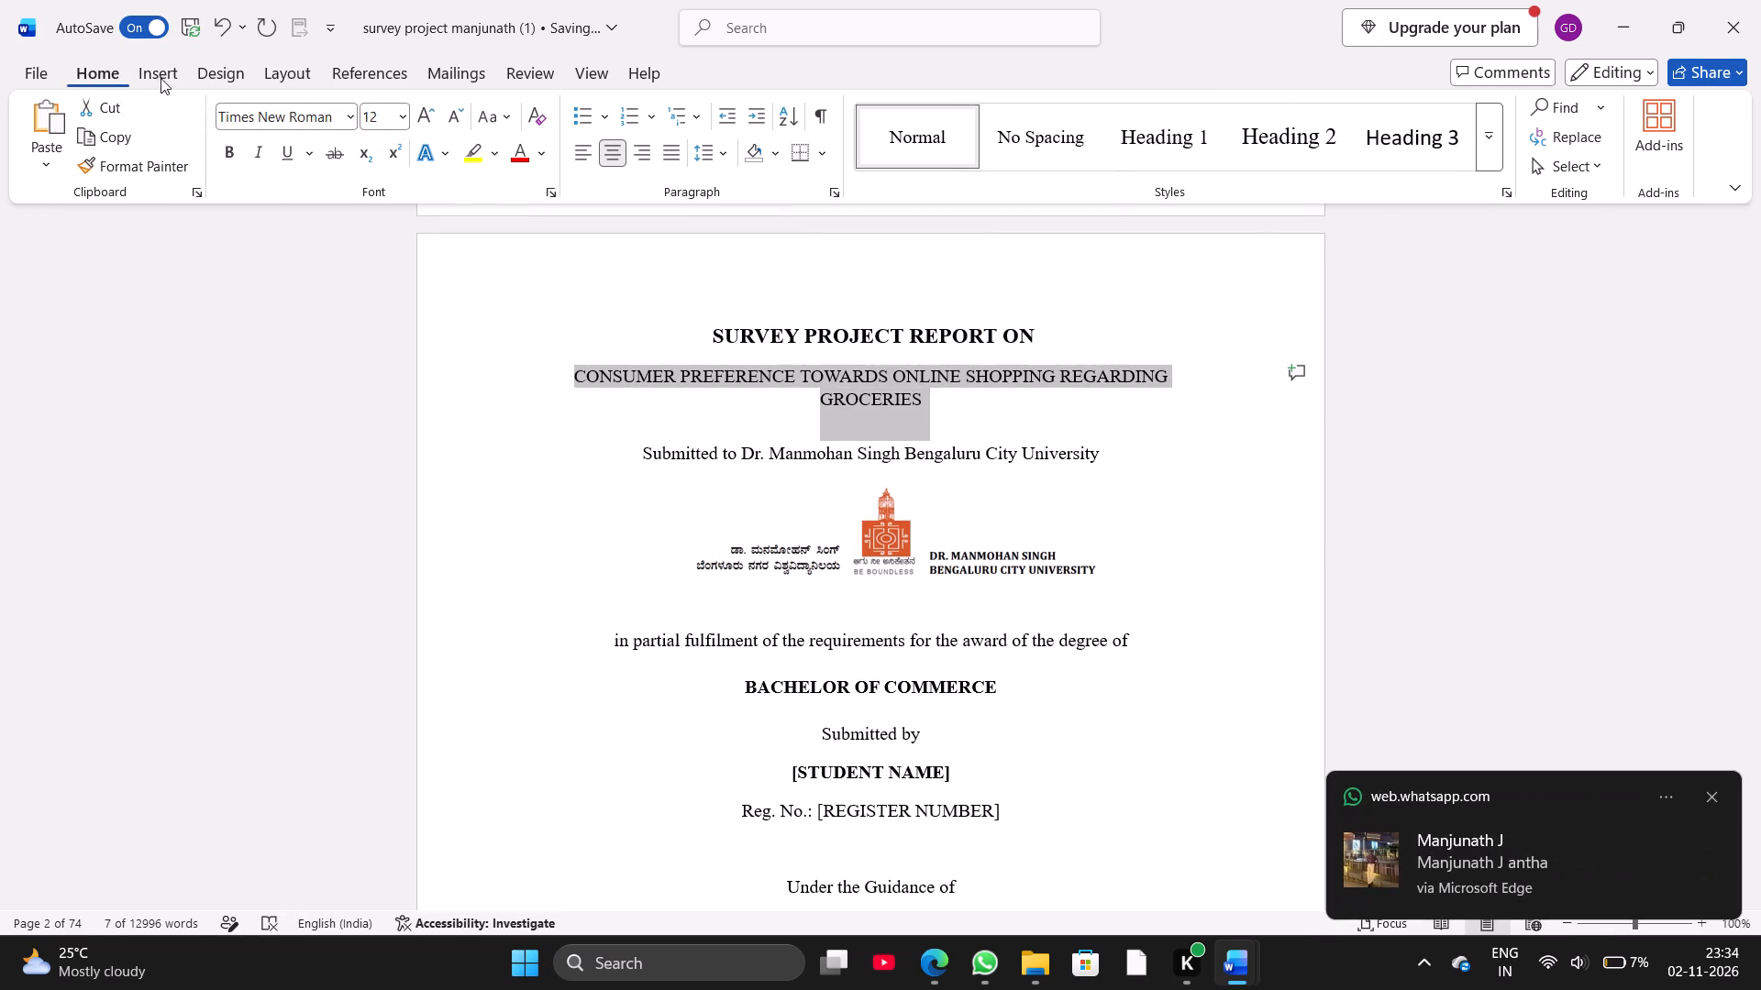
left_click(235, 155)
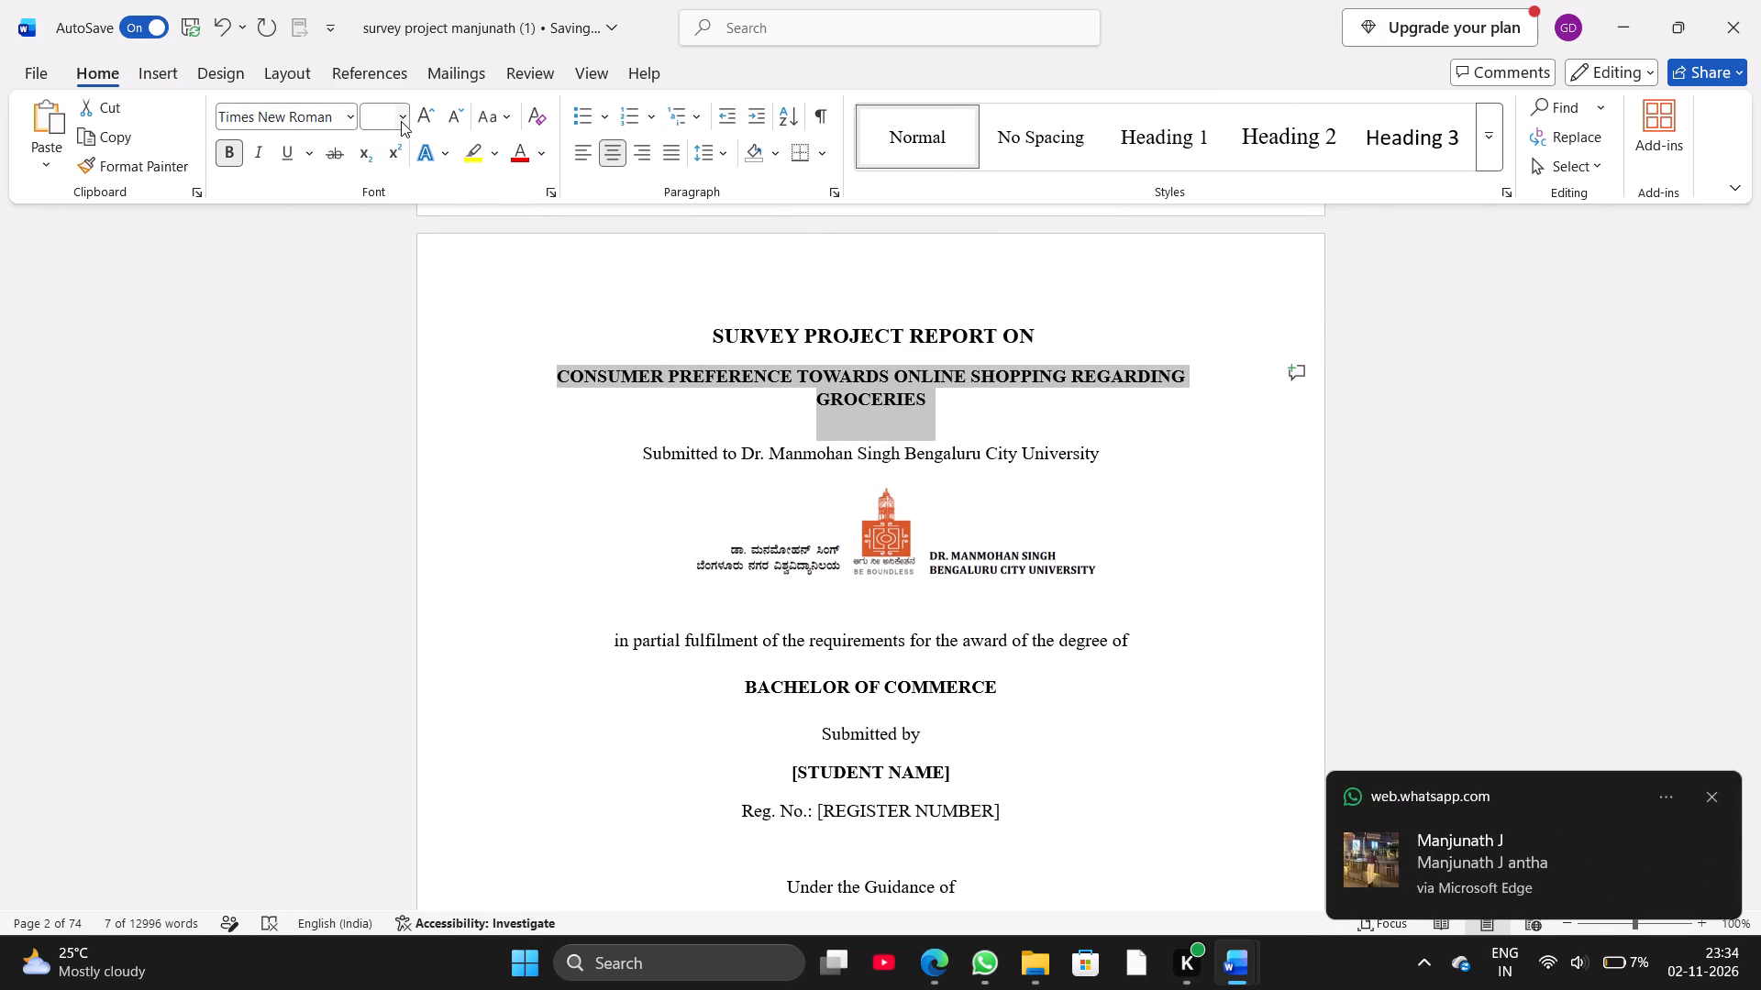
left_click(401, 121)
left_click(383, 280)
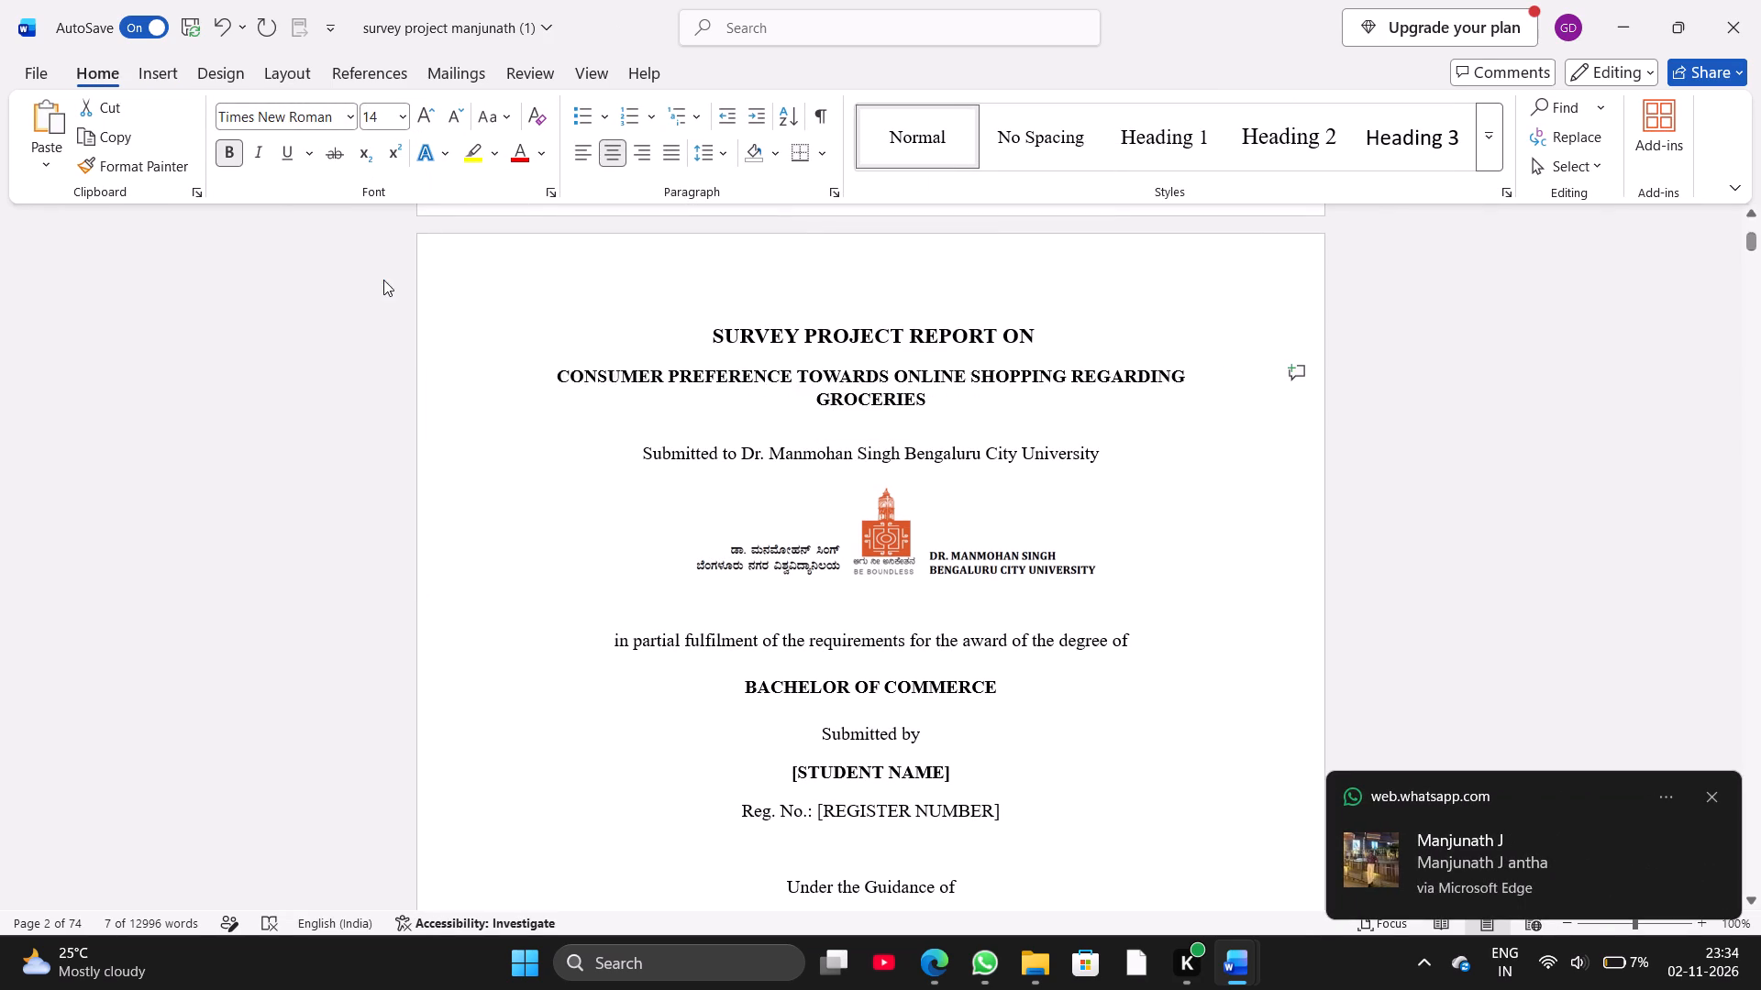
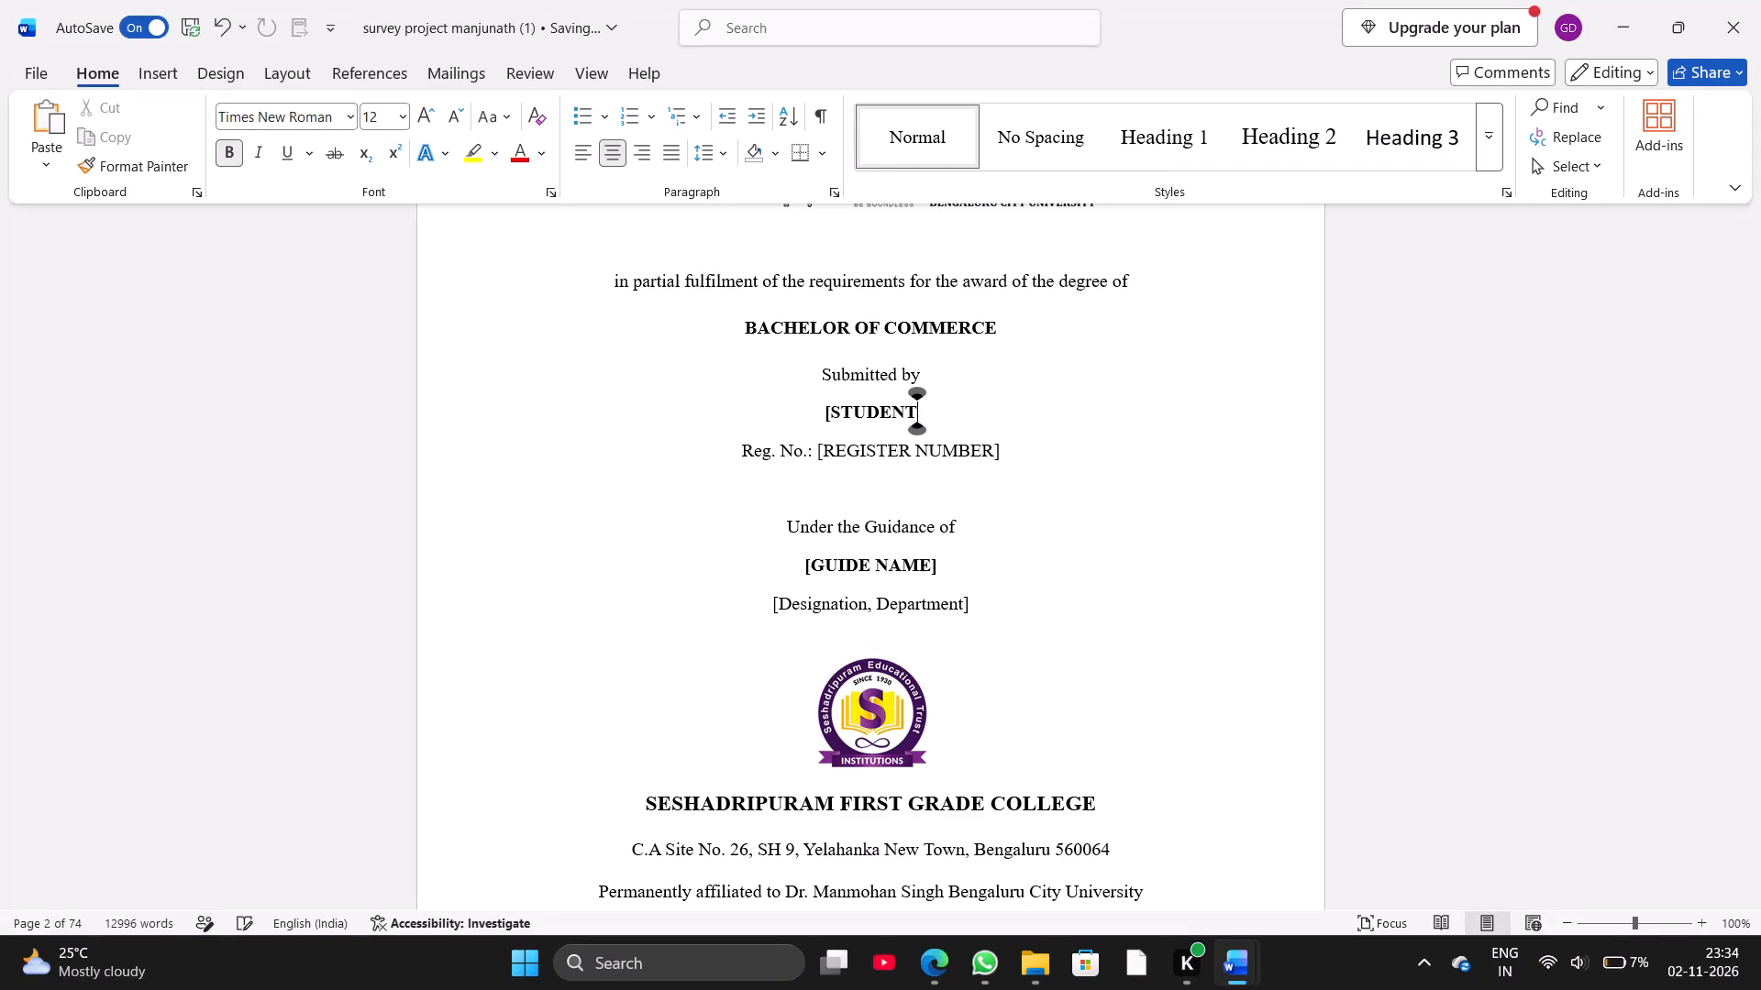
Replace the student name placeholder under "Submitted by" on the title page with the student's name in capitals.
key("BackSpace")
key("BackSpace")
key("BackSpace")
key("BackSpace")
key("BackSpace")
key("BackSpace")
key("BackSpace")
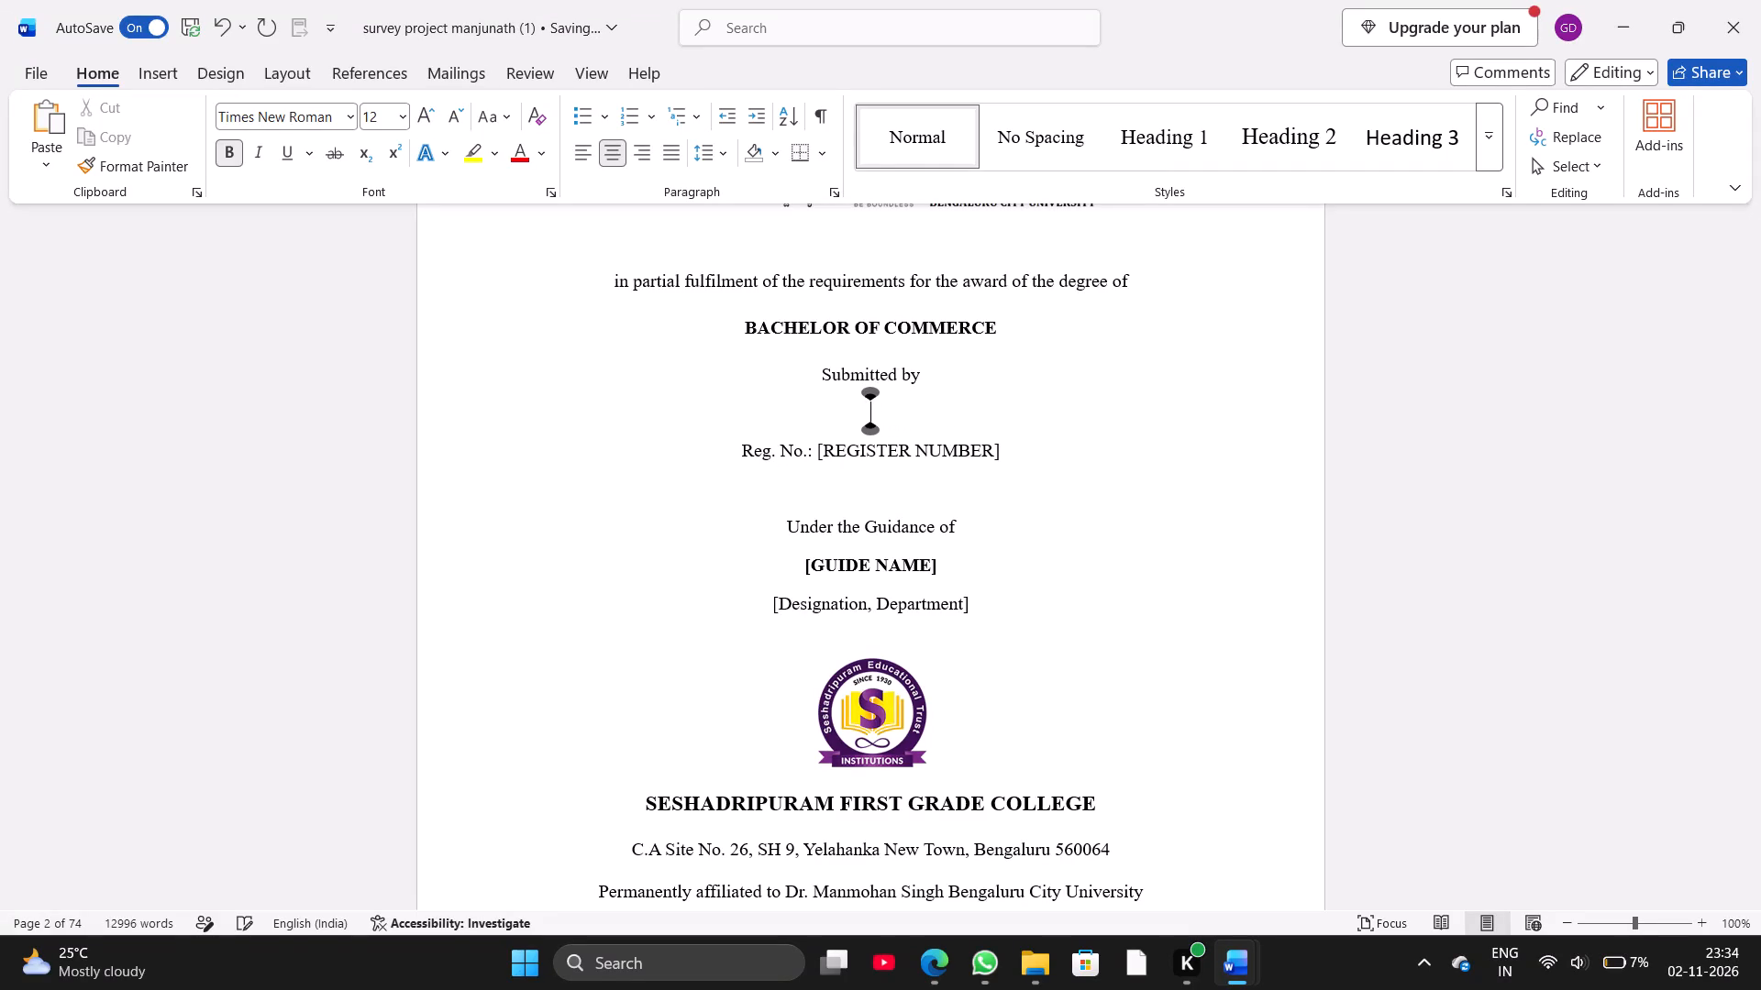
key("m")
key("BackSpace")
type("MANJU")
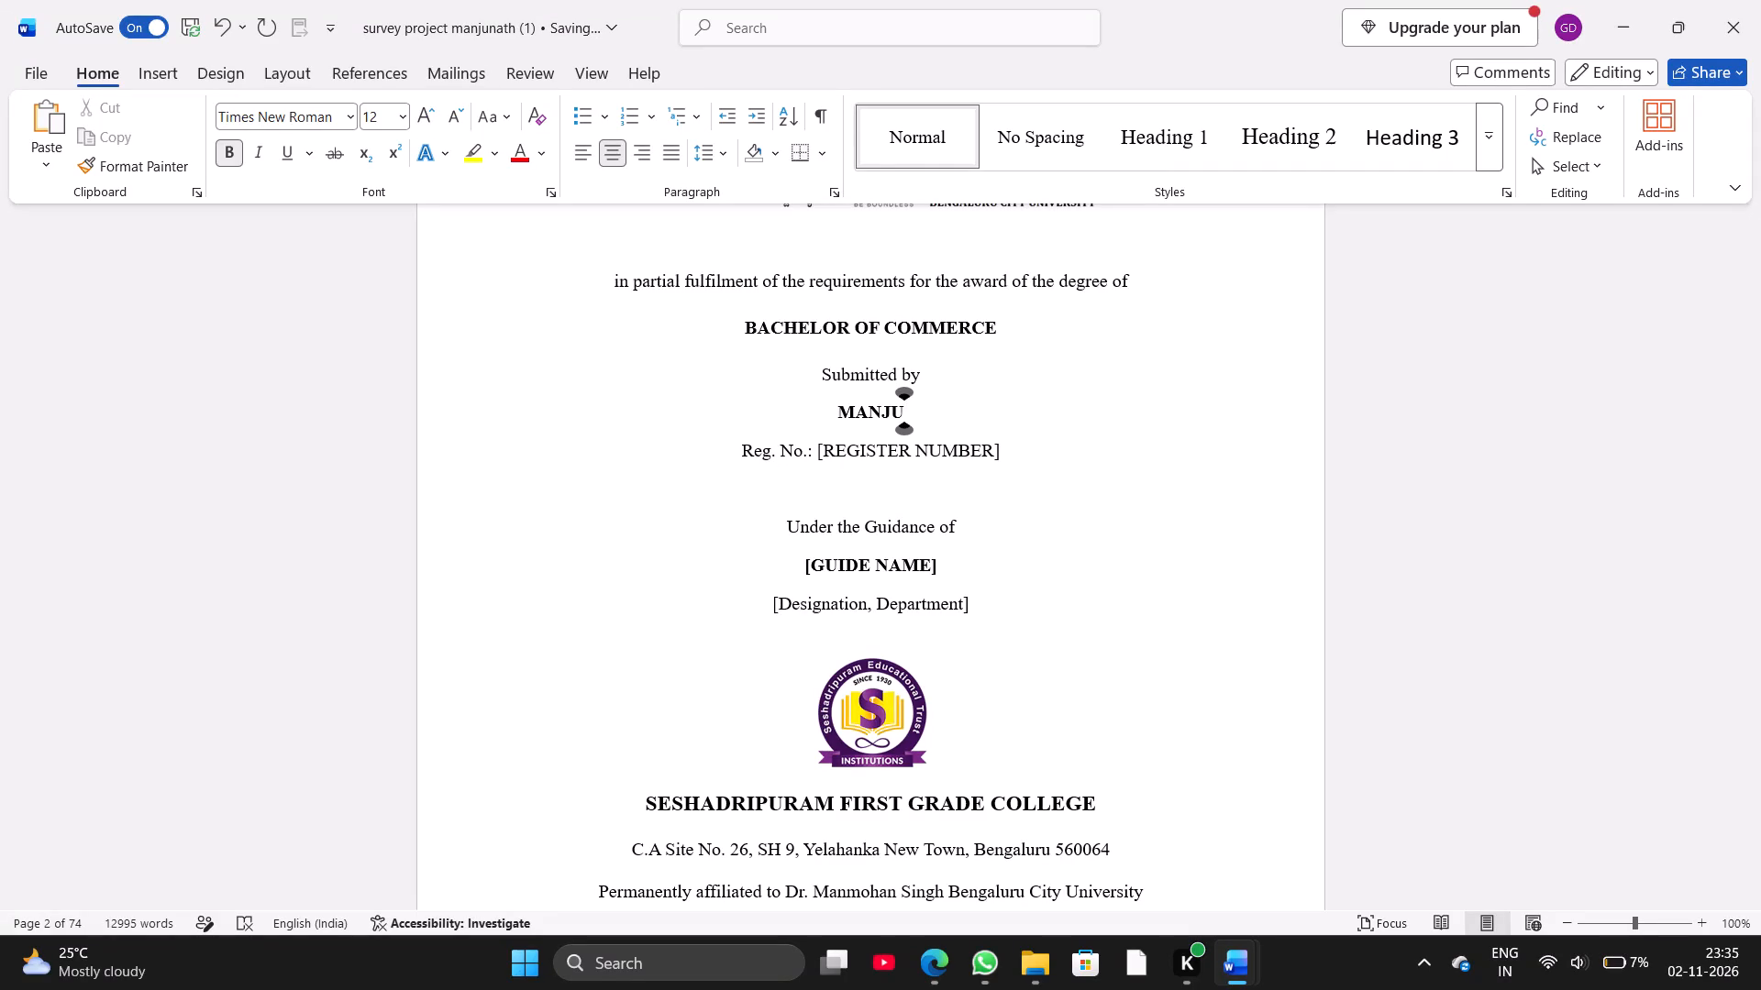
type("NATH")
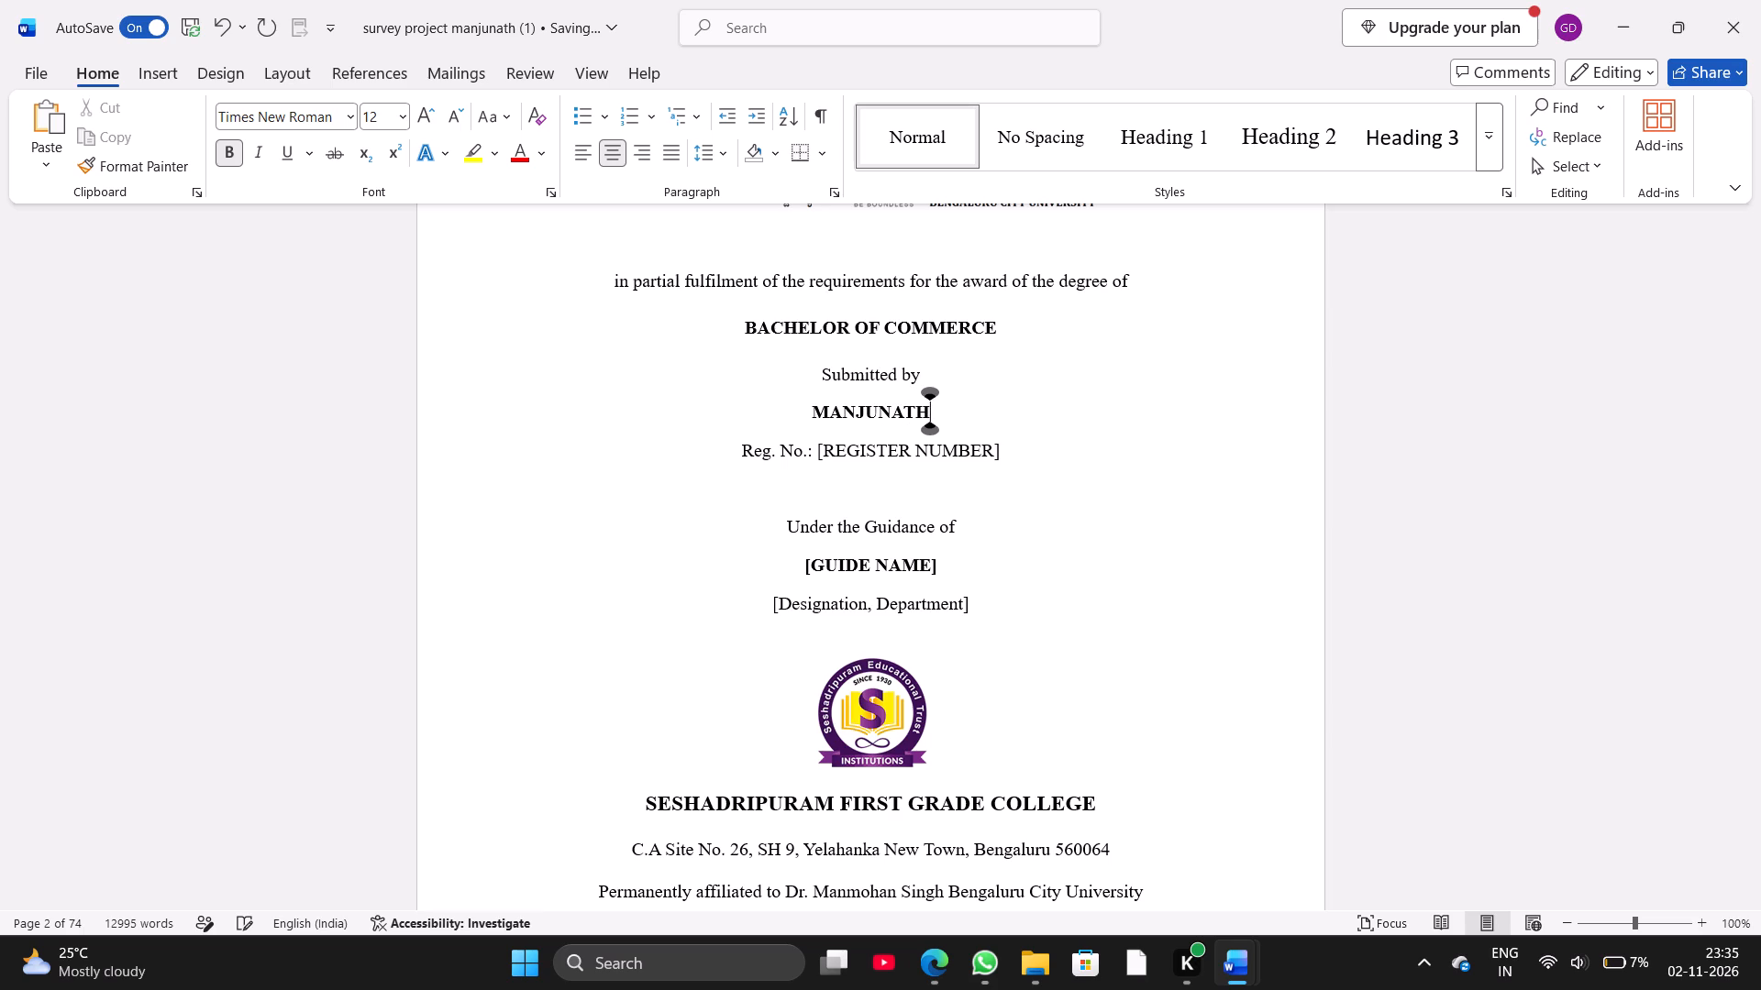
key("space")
Finish the student's name under "Submitted by" on the title page by adding the initial J.
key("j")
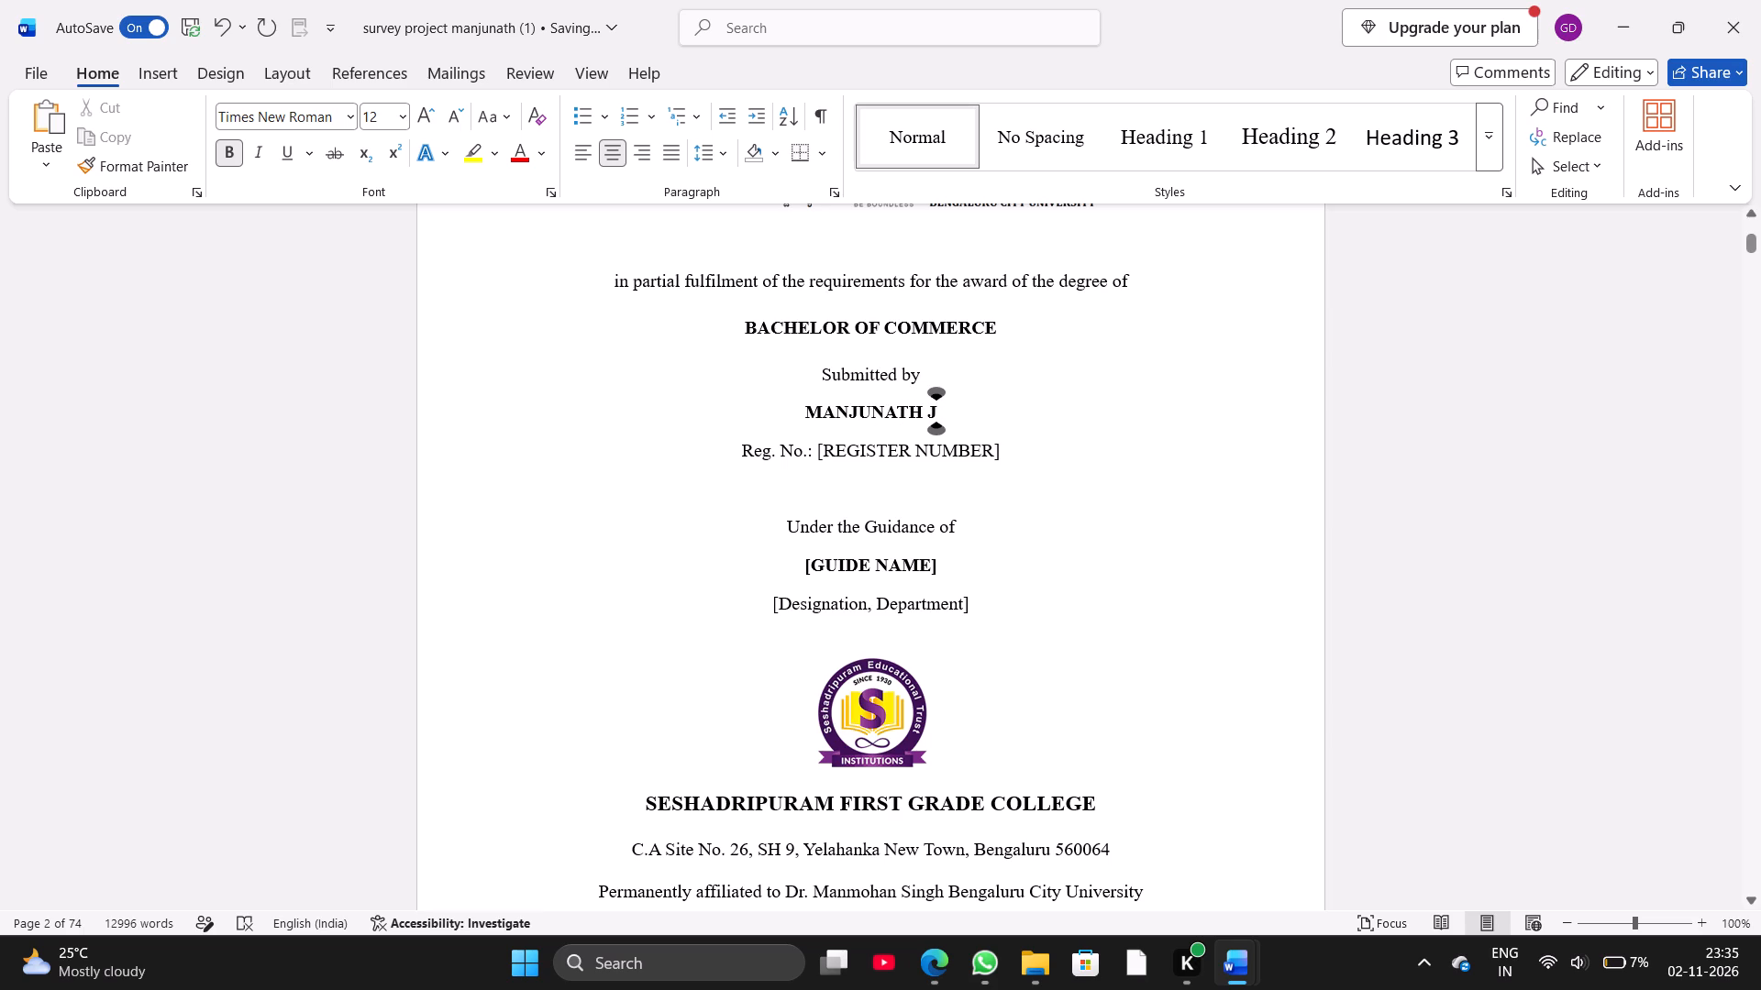
Replace the [REGISTER NUMBER] placeholder after "Reg. No.:" on the title page with the student's register number.
left_click(1013, 459)
key("BackSpace")
key("BackSpace")
key("BackSpace")
key("BackSpace")
key("BackSpace")
key("BackSpace")
key("BackSpace")
key("BackSpace")
key("BackSpace")
key("BackSpace")
key("BackSpace")
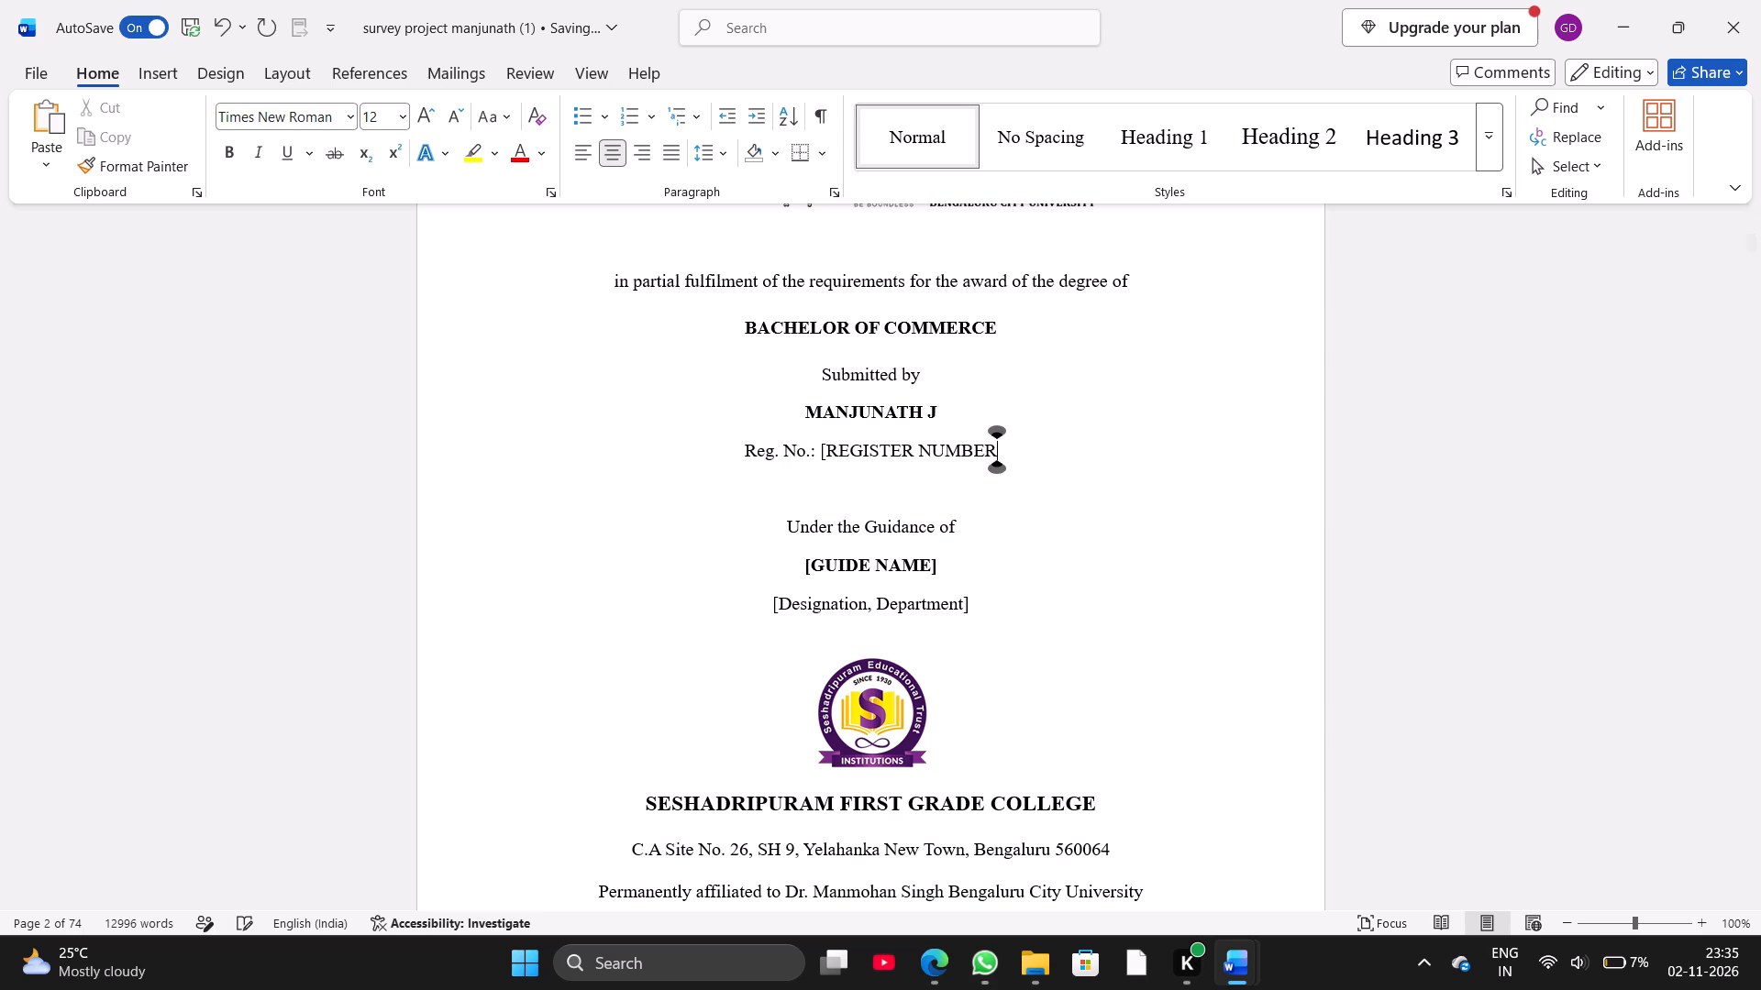
key("BackSpace")
key("BackSpace")
key("BackSpace")
key("BackSpace")
key("BackSpace")
key("BackSpace")
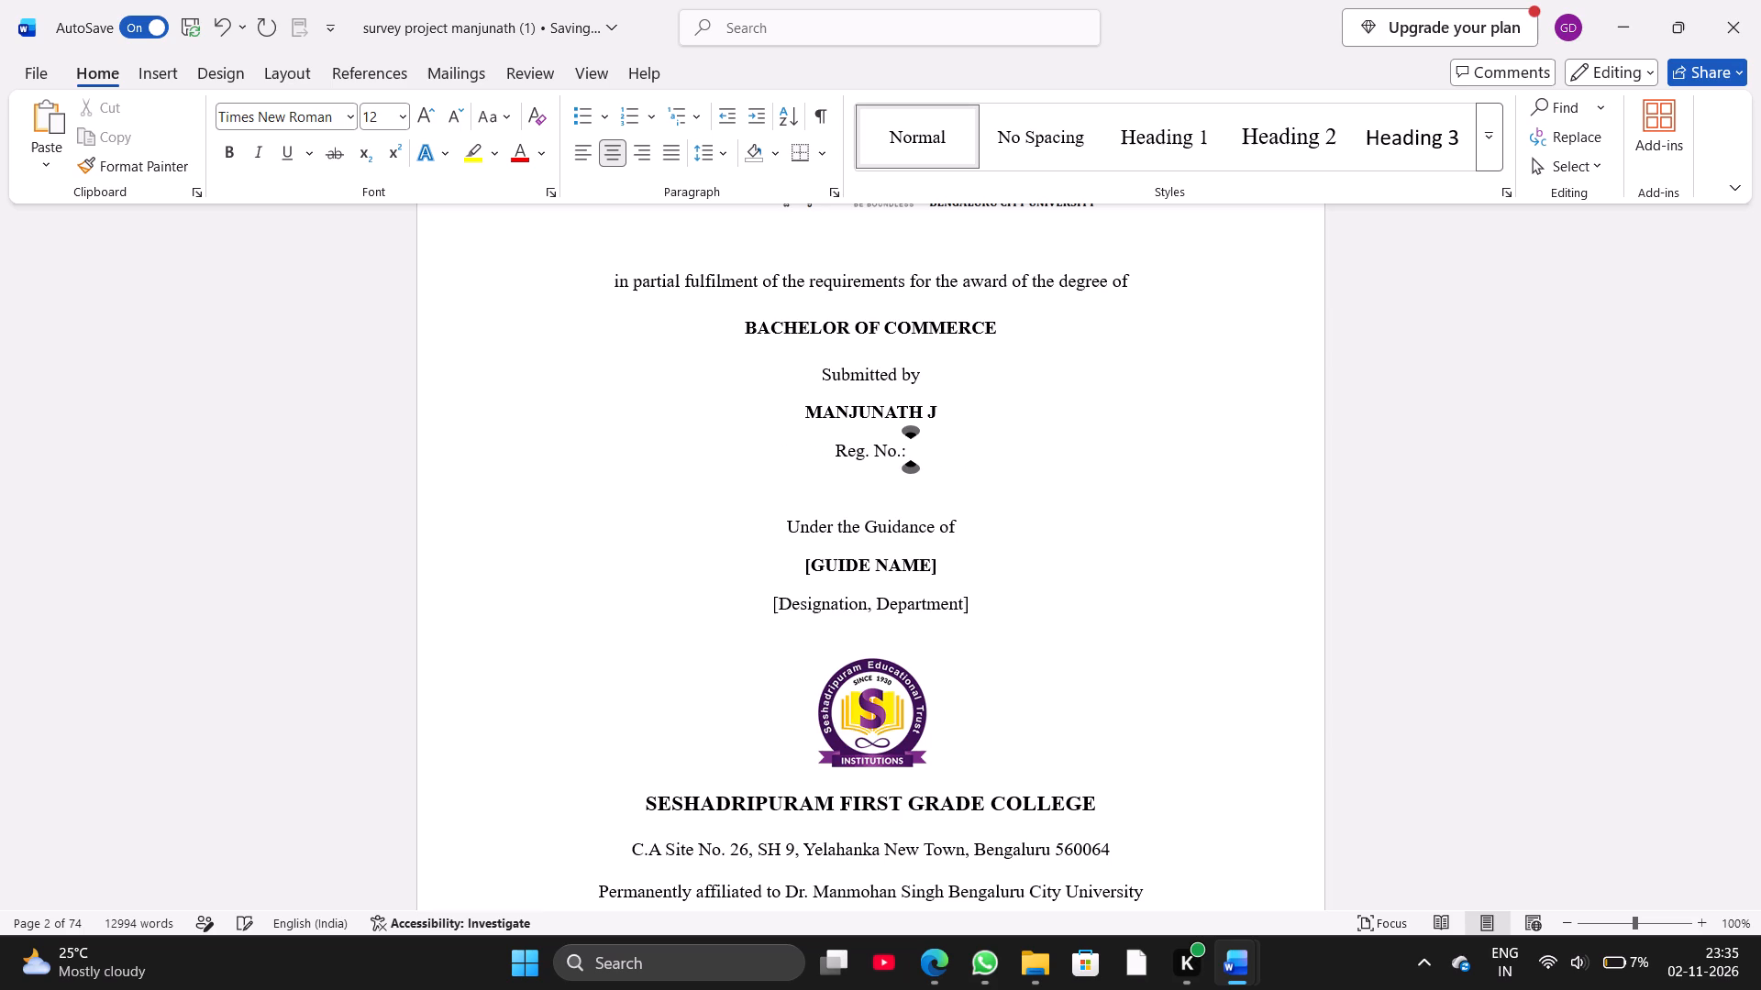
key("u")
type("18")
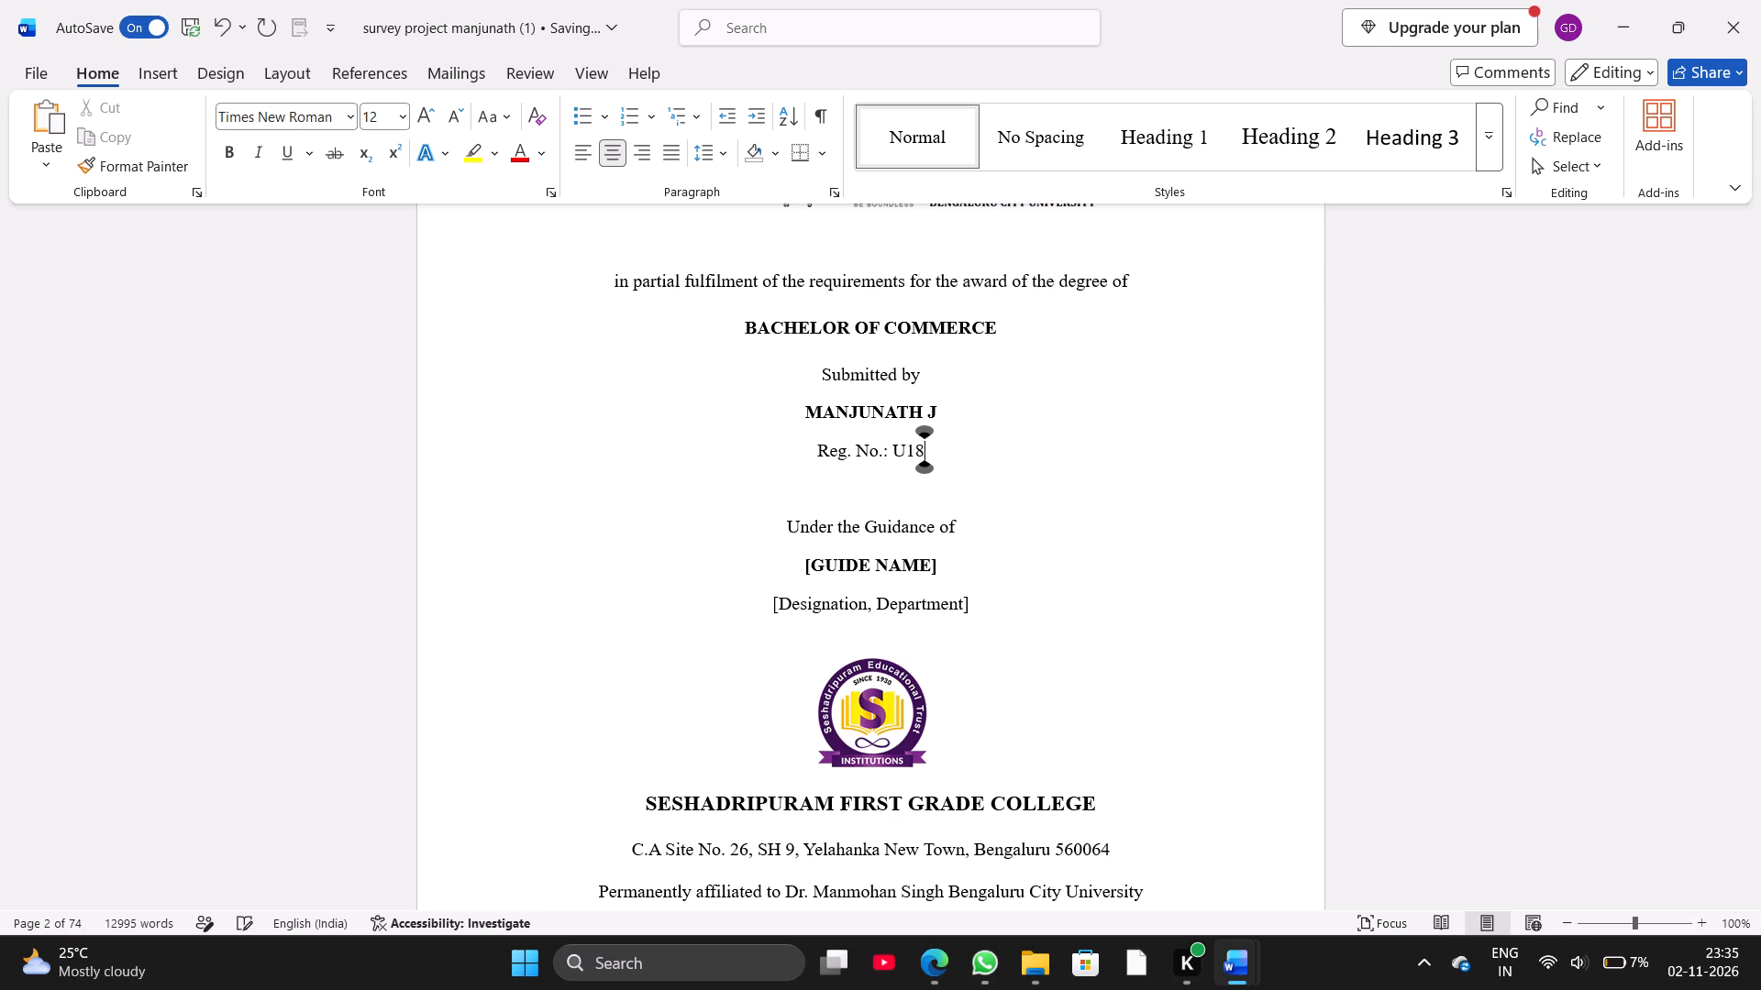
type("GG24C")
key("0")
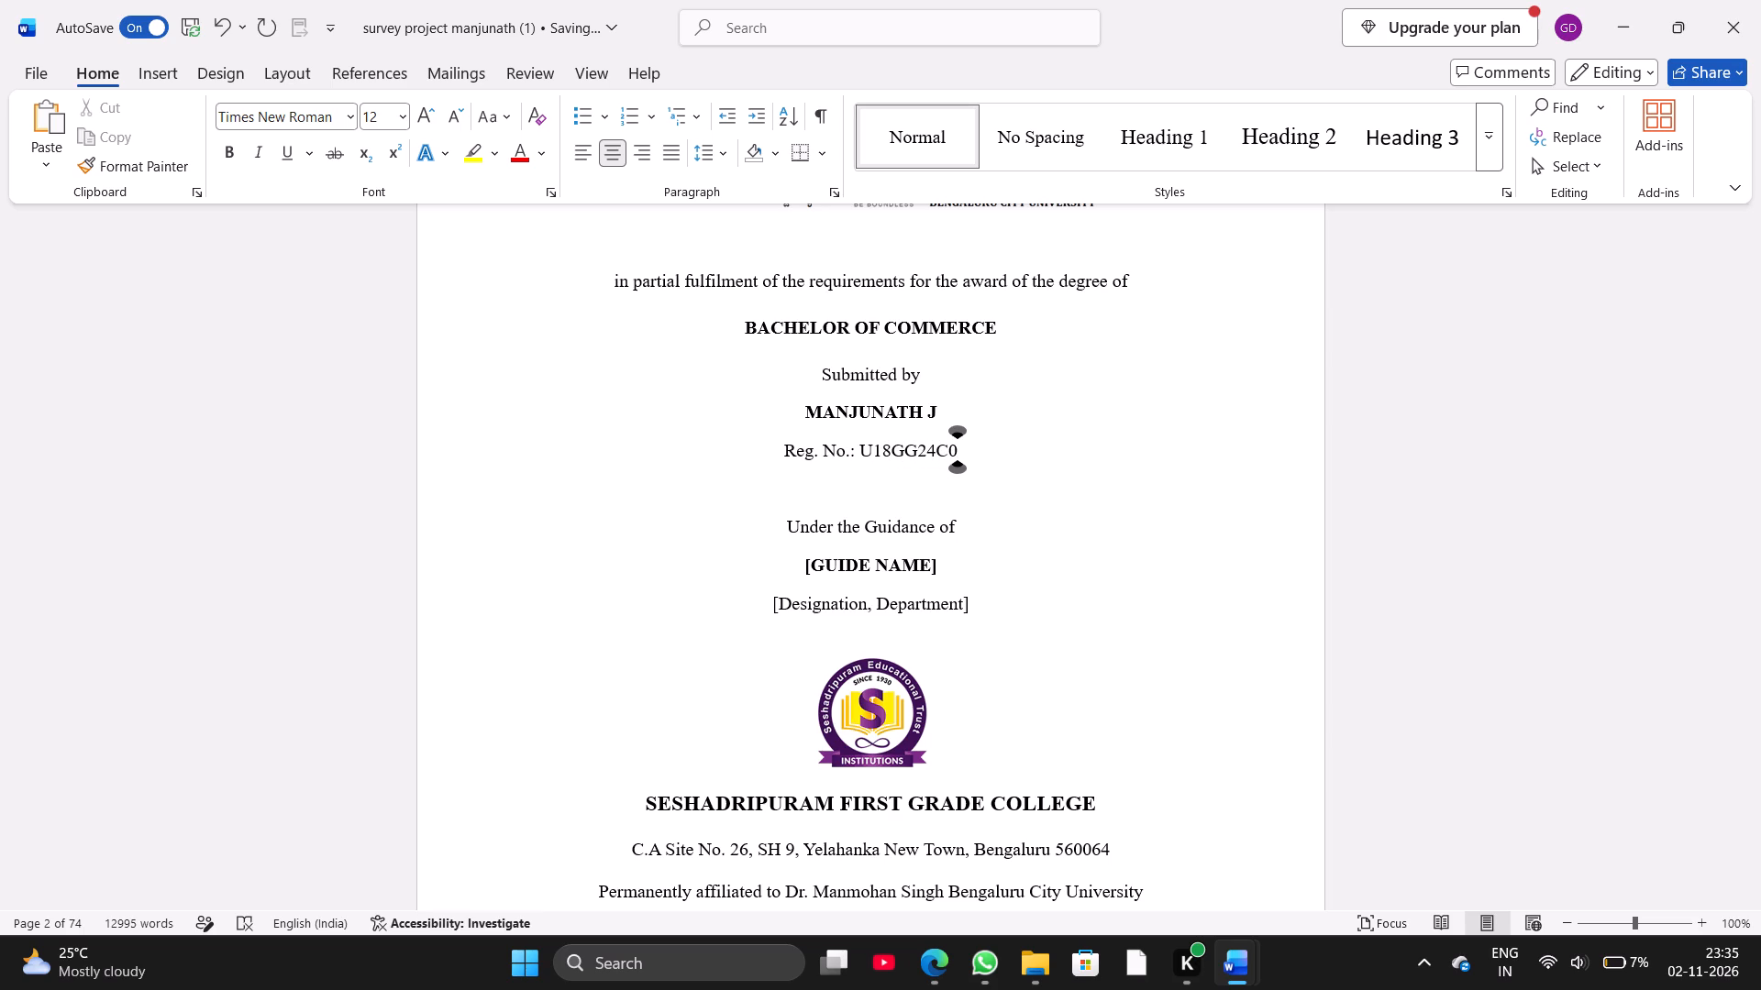
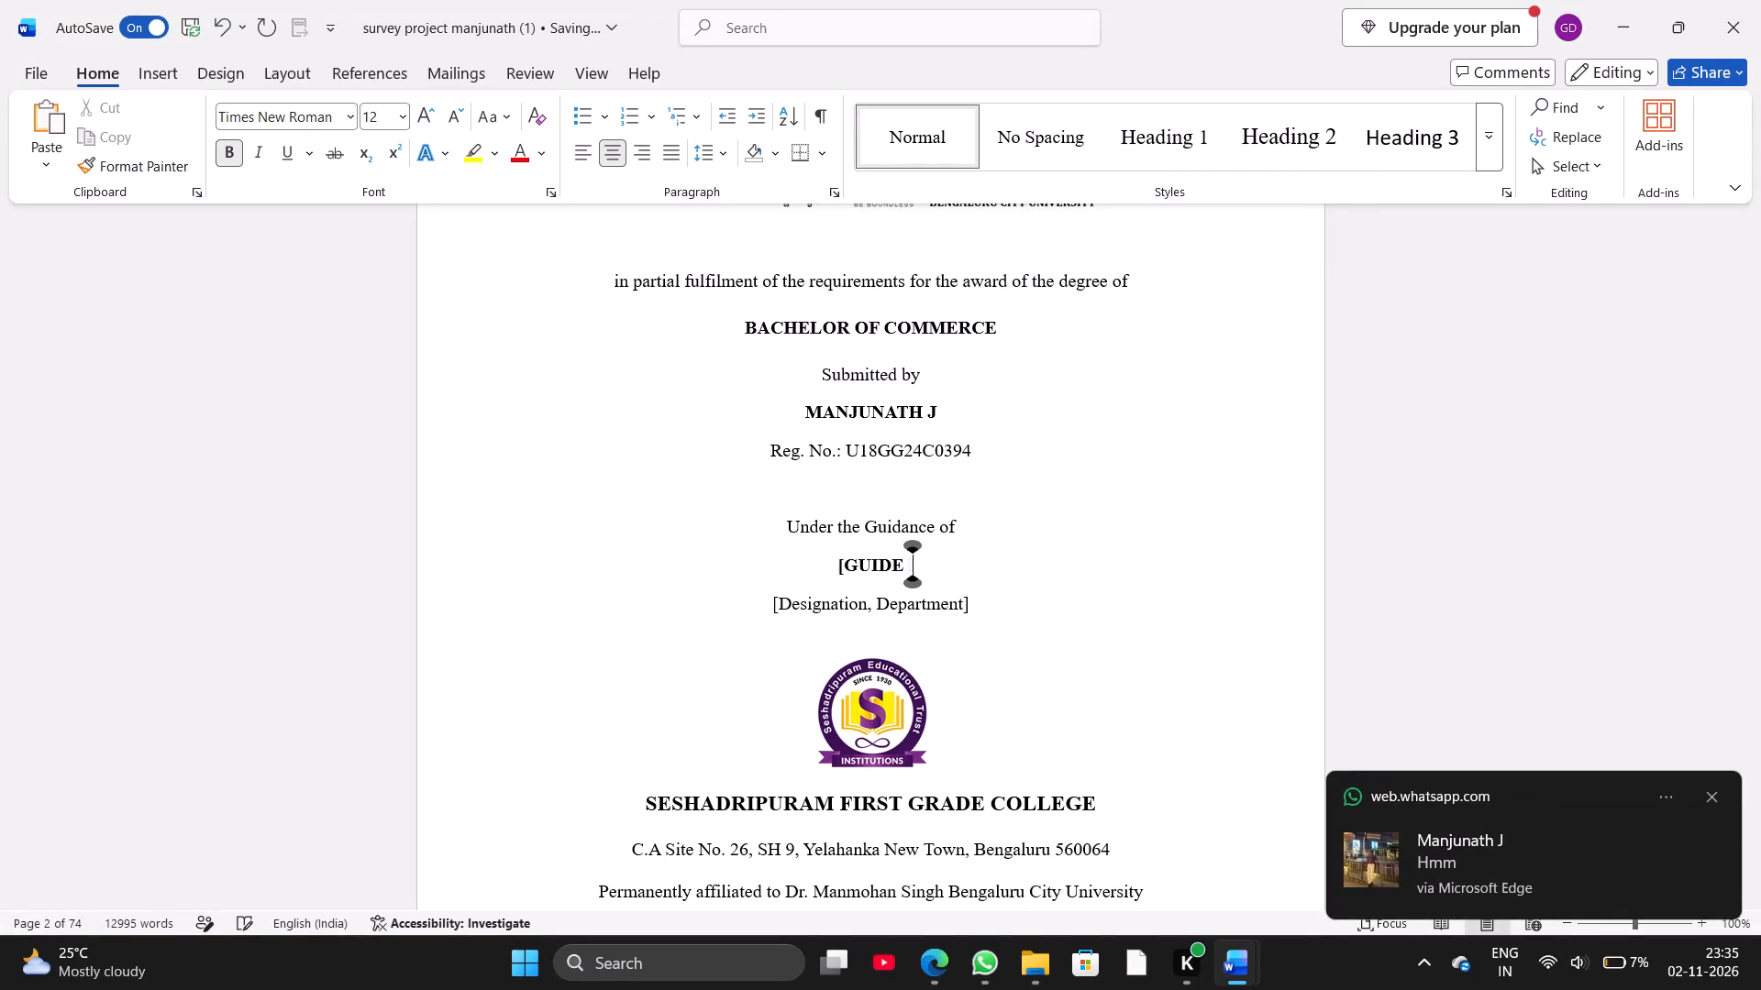
Replace the rest of the [GUIDE placeholder under "Under the Guidance of" on the title page with the guide's name and initials in capitals.
key("BackSpace")
key("BackSpace")
key("BackSpace")
key("BackSpace")
key("BackSpace")
key("BackSpace")
key("BackSpace")
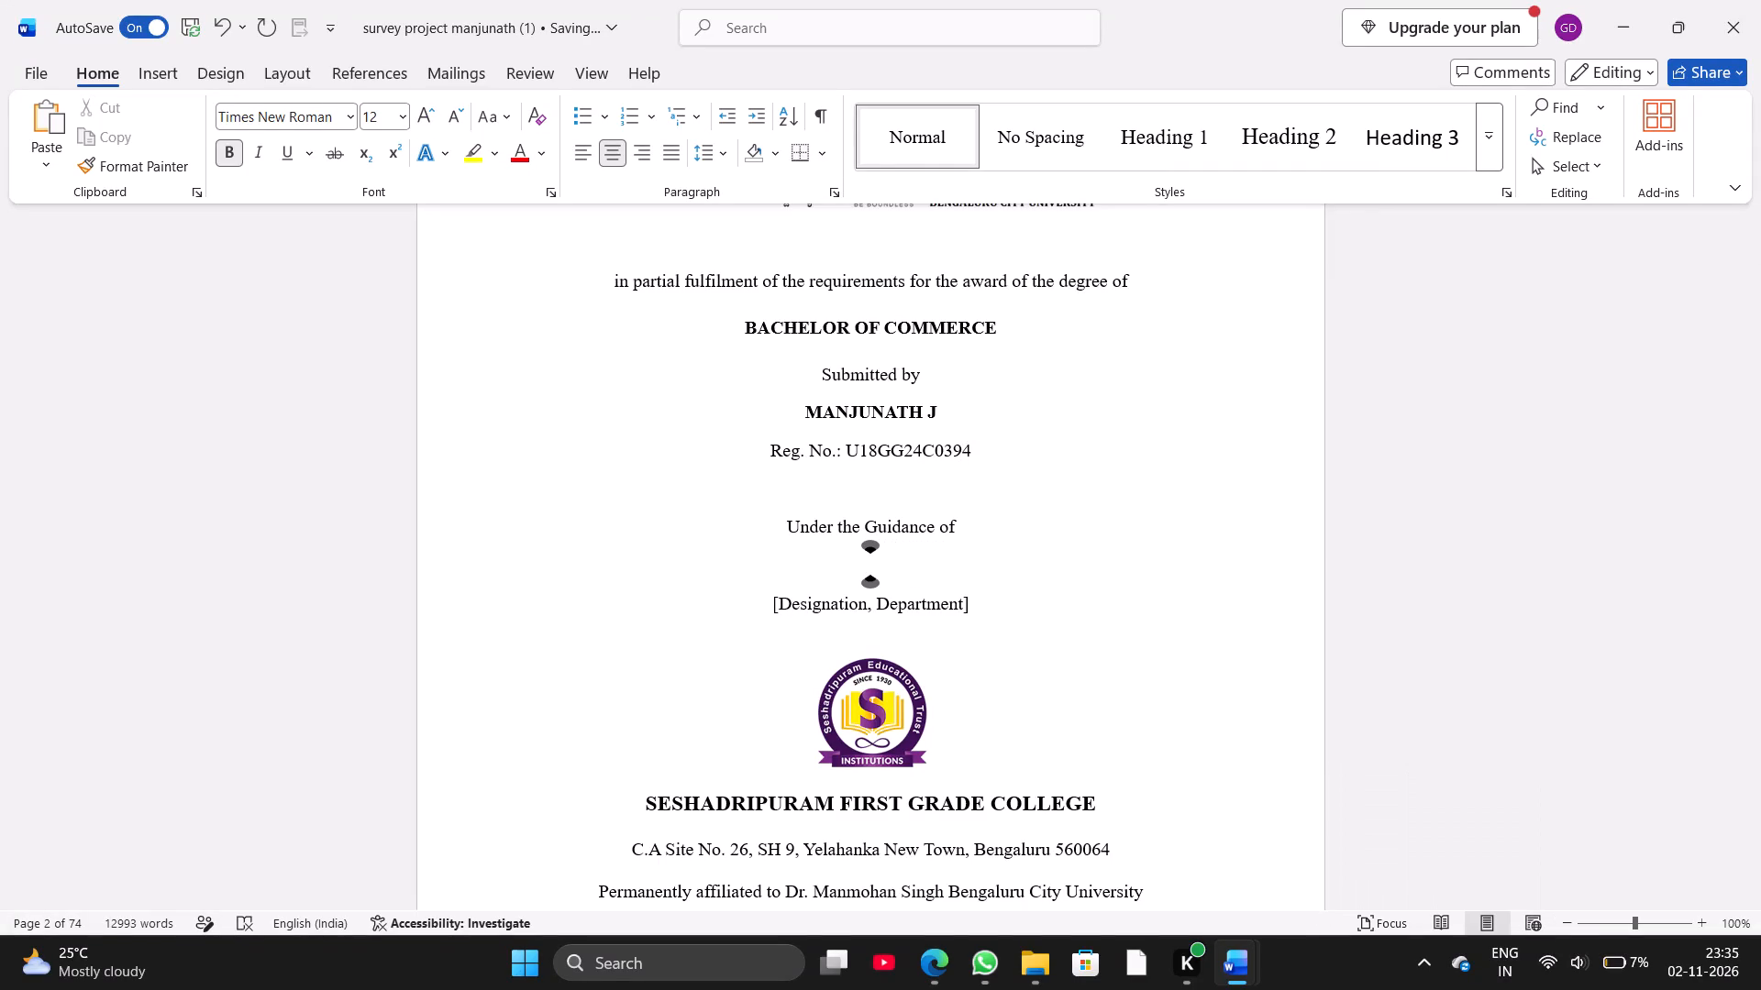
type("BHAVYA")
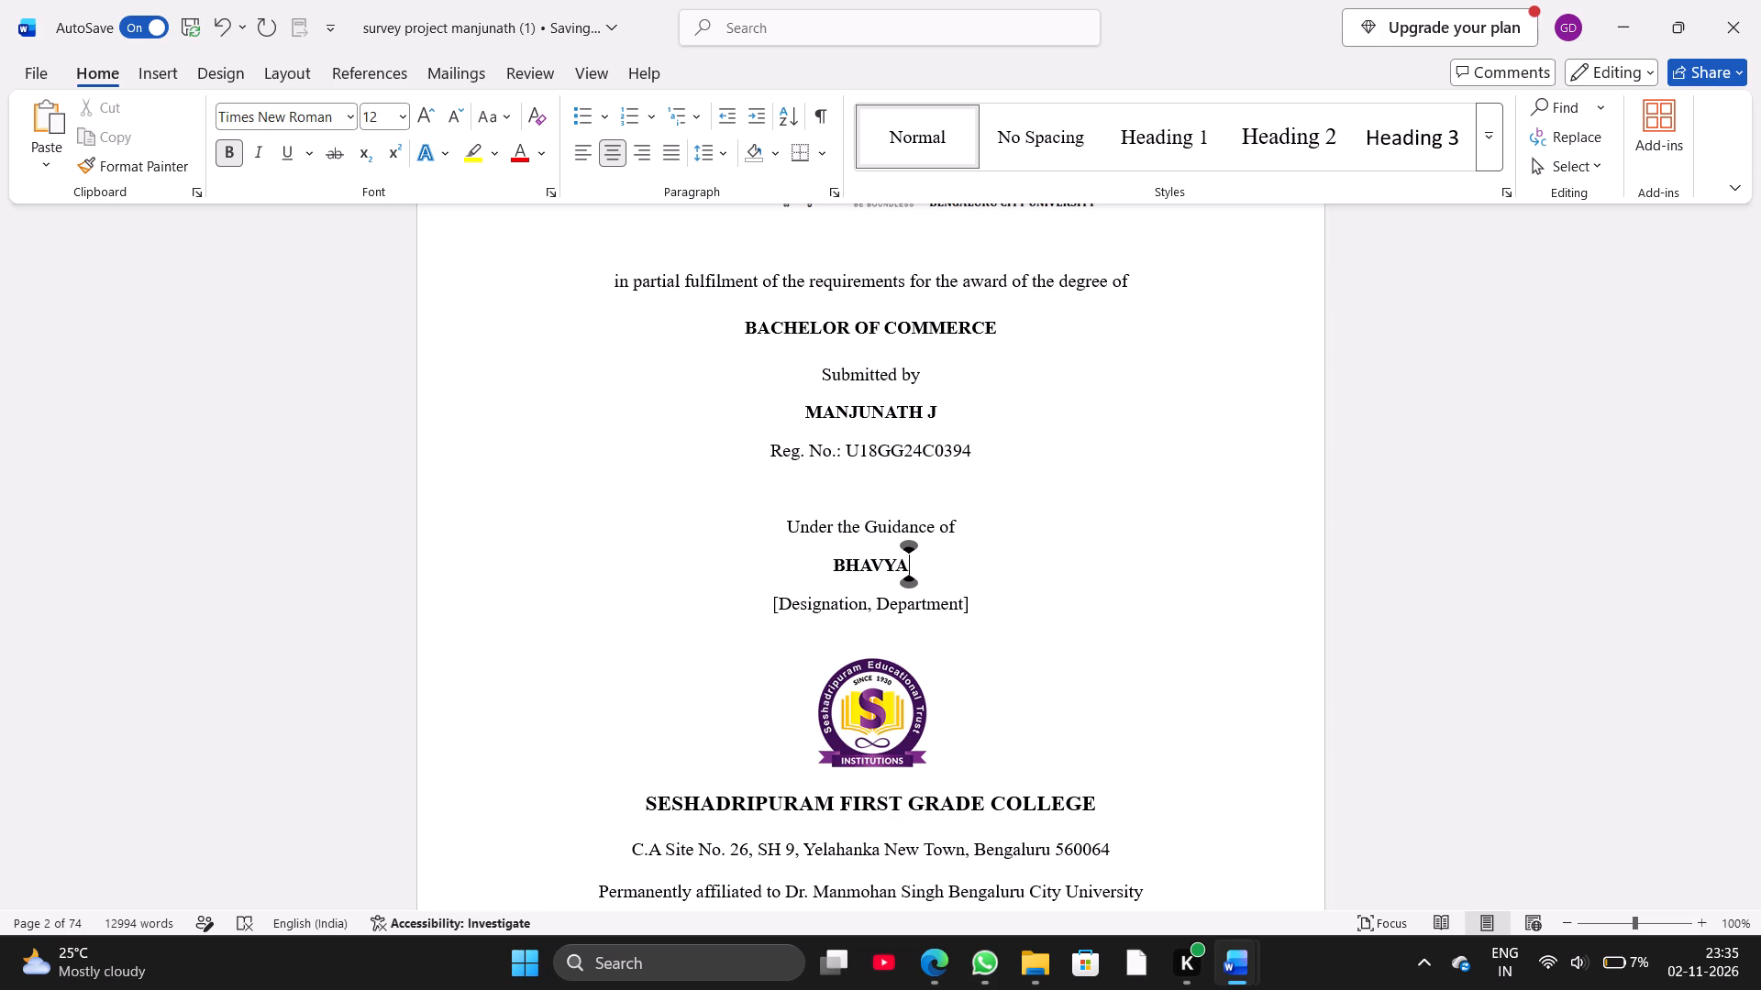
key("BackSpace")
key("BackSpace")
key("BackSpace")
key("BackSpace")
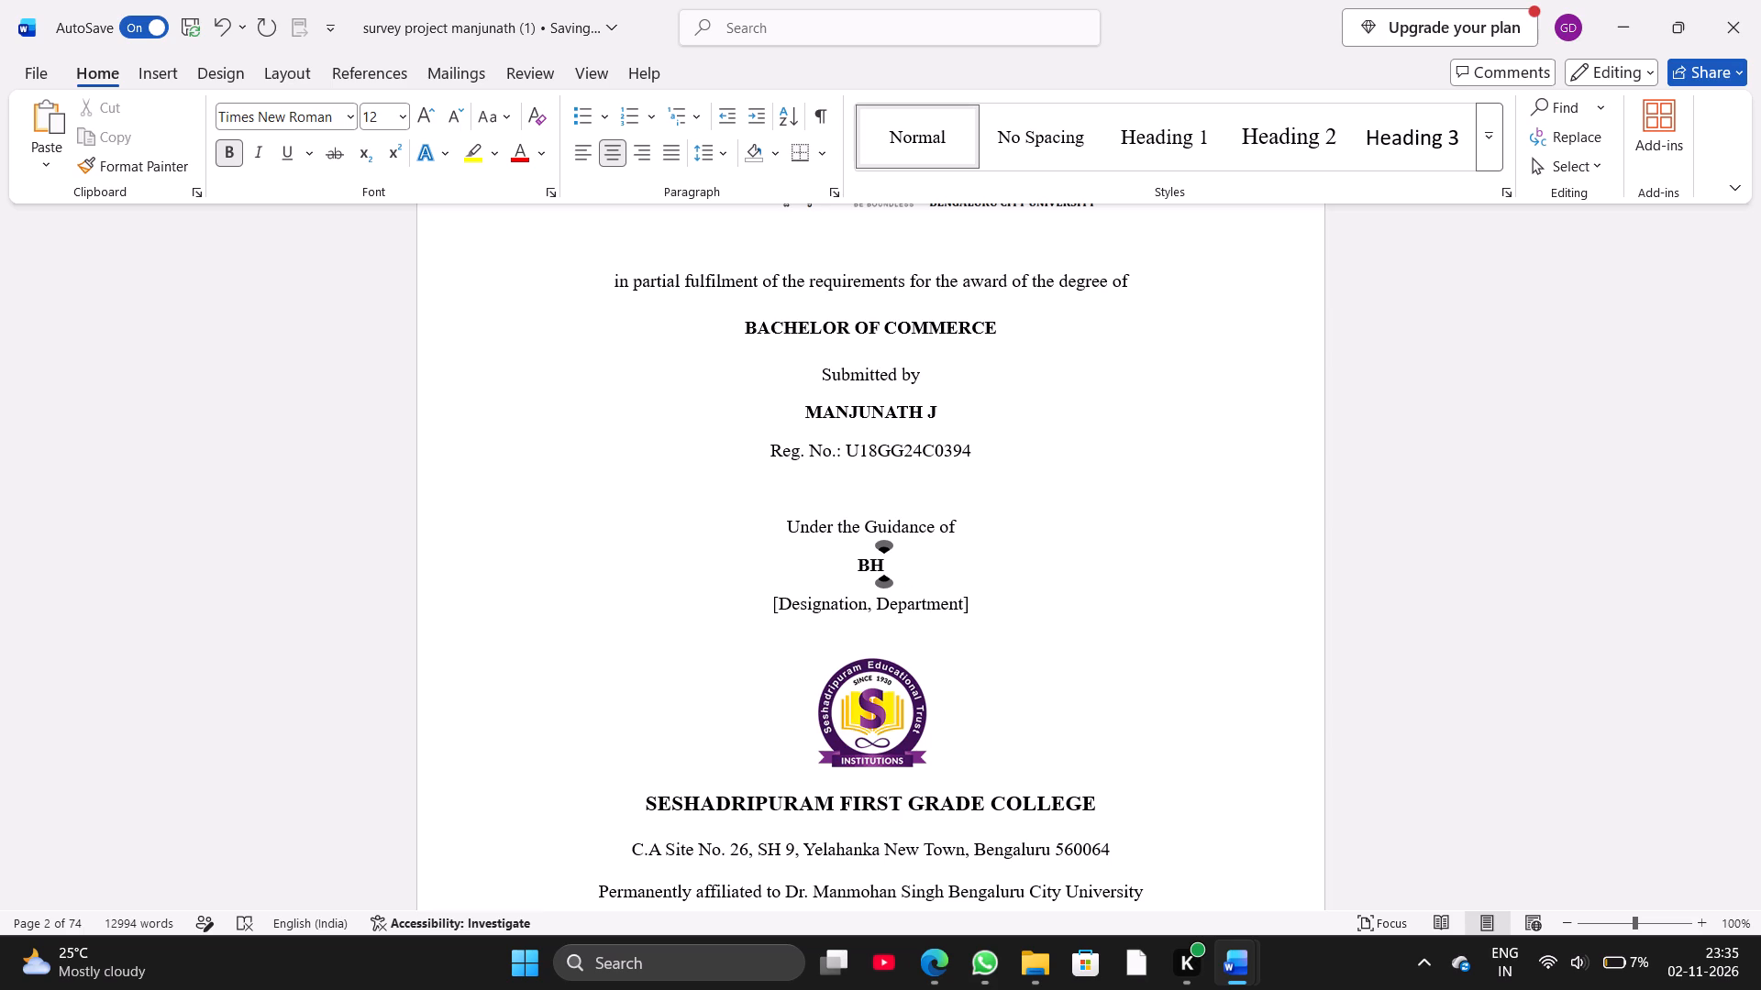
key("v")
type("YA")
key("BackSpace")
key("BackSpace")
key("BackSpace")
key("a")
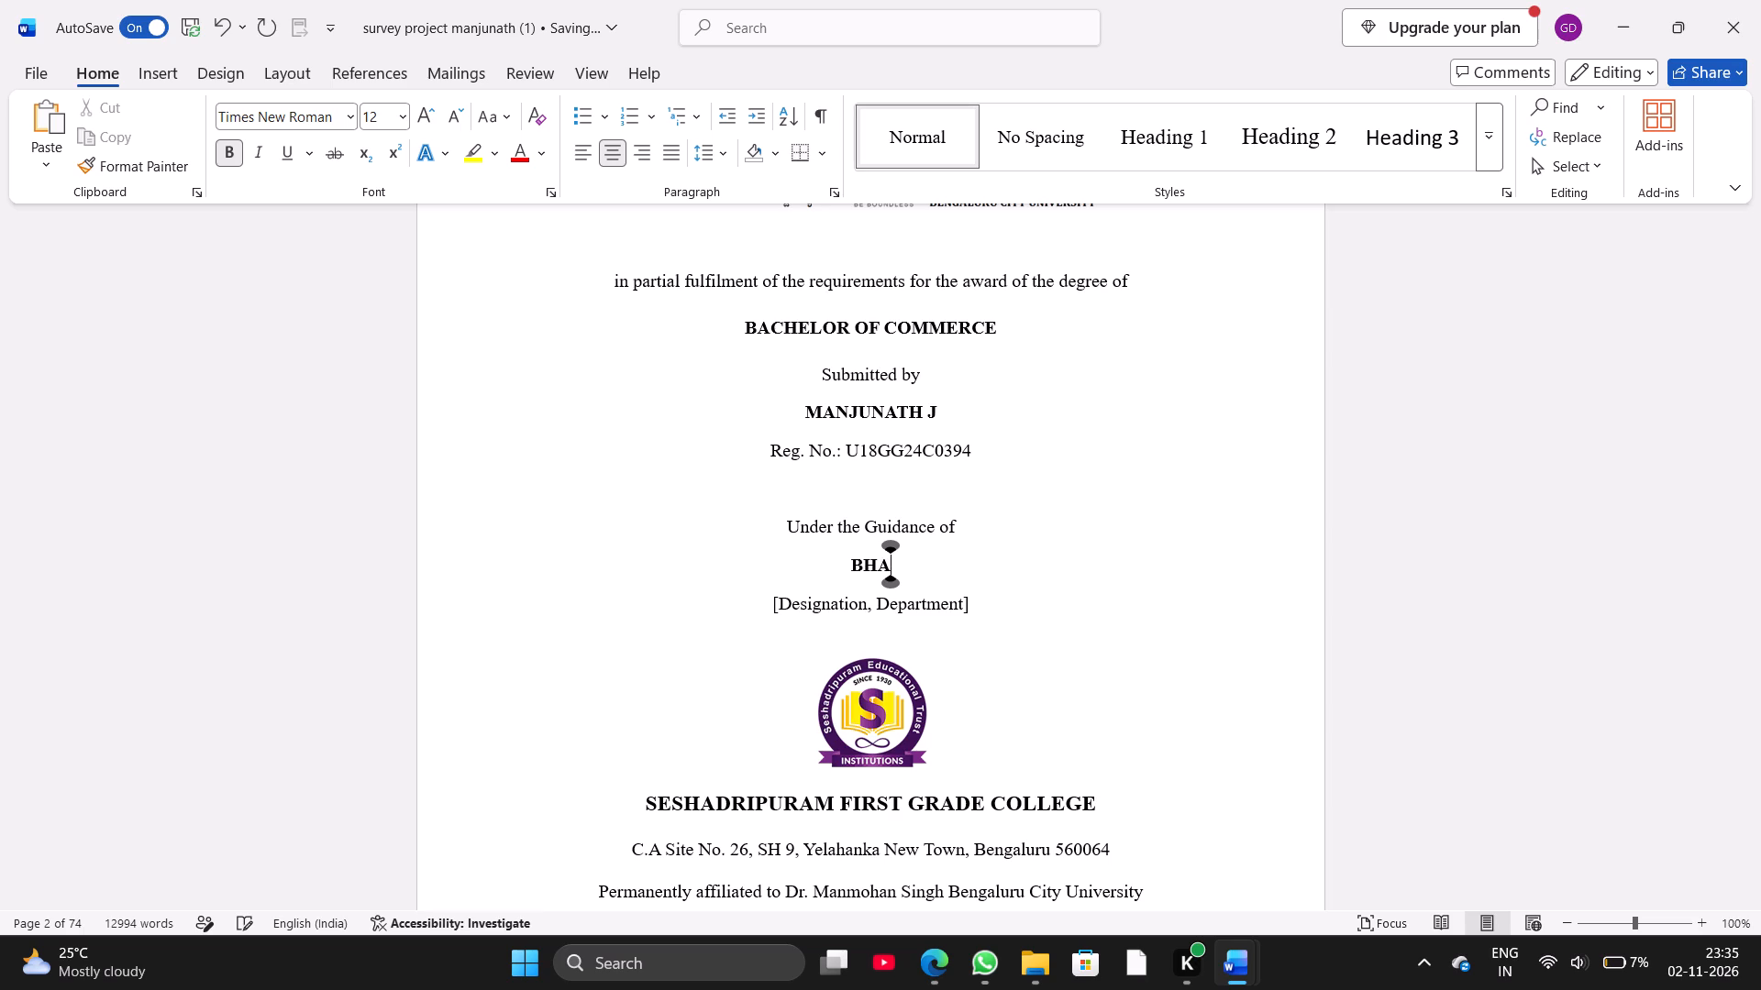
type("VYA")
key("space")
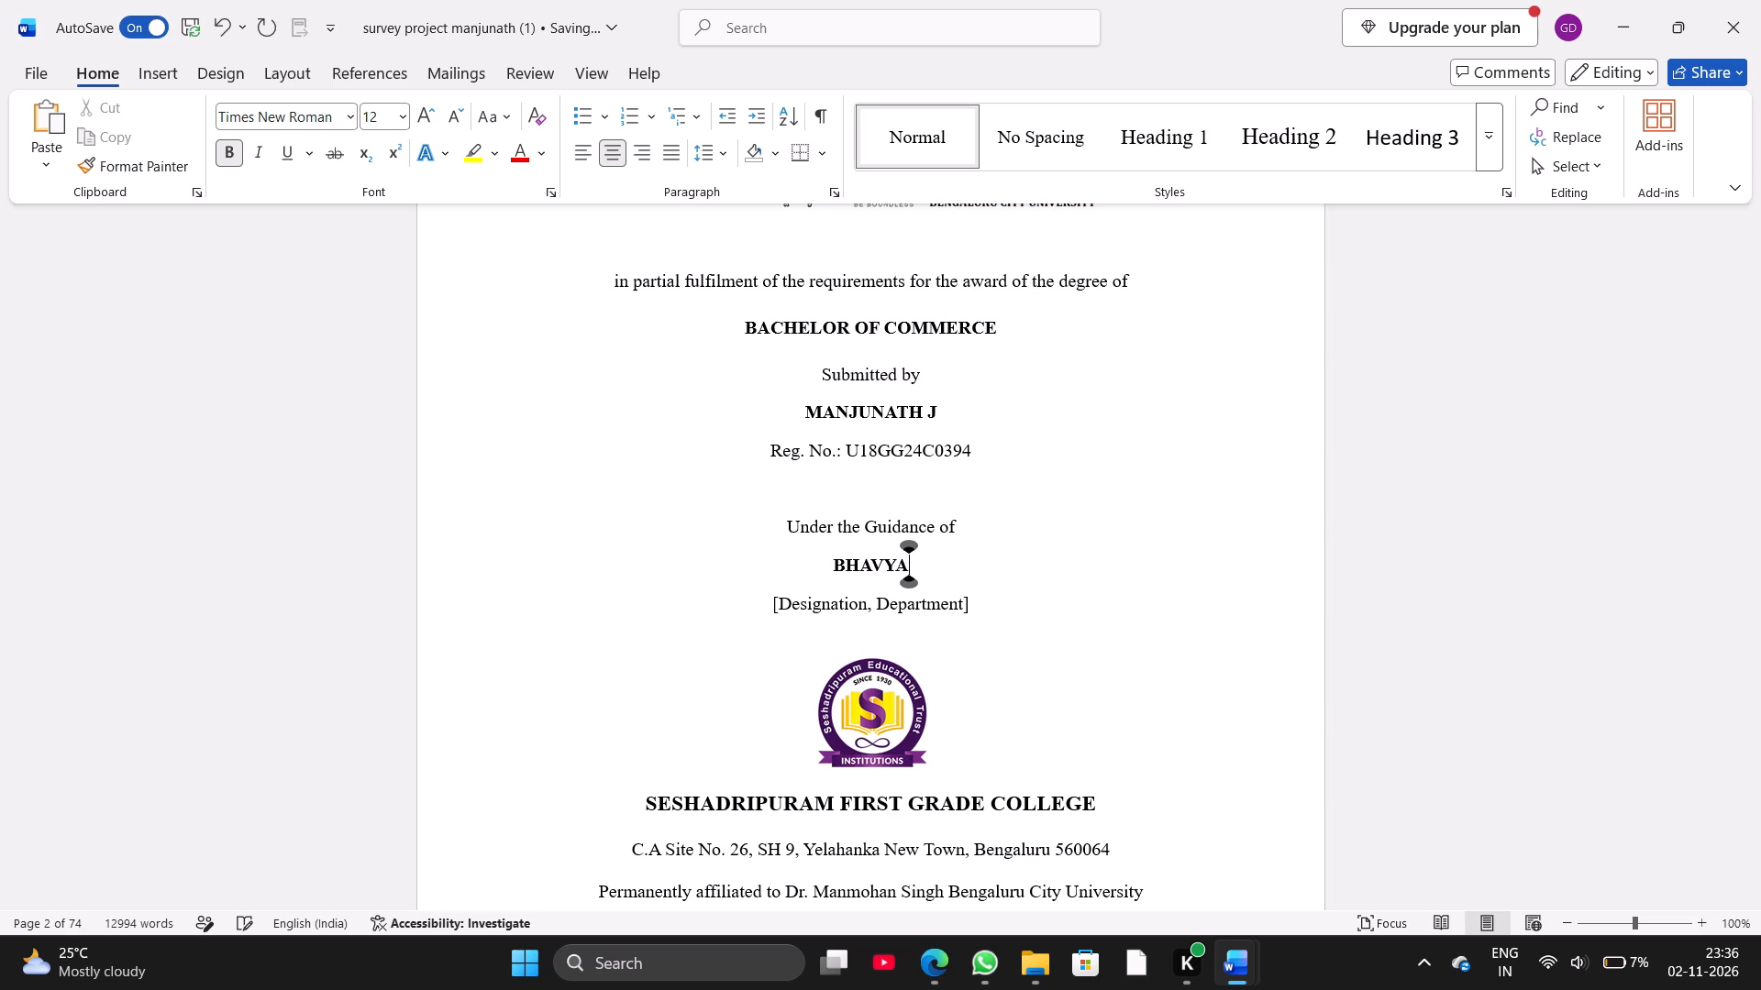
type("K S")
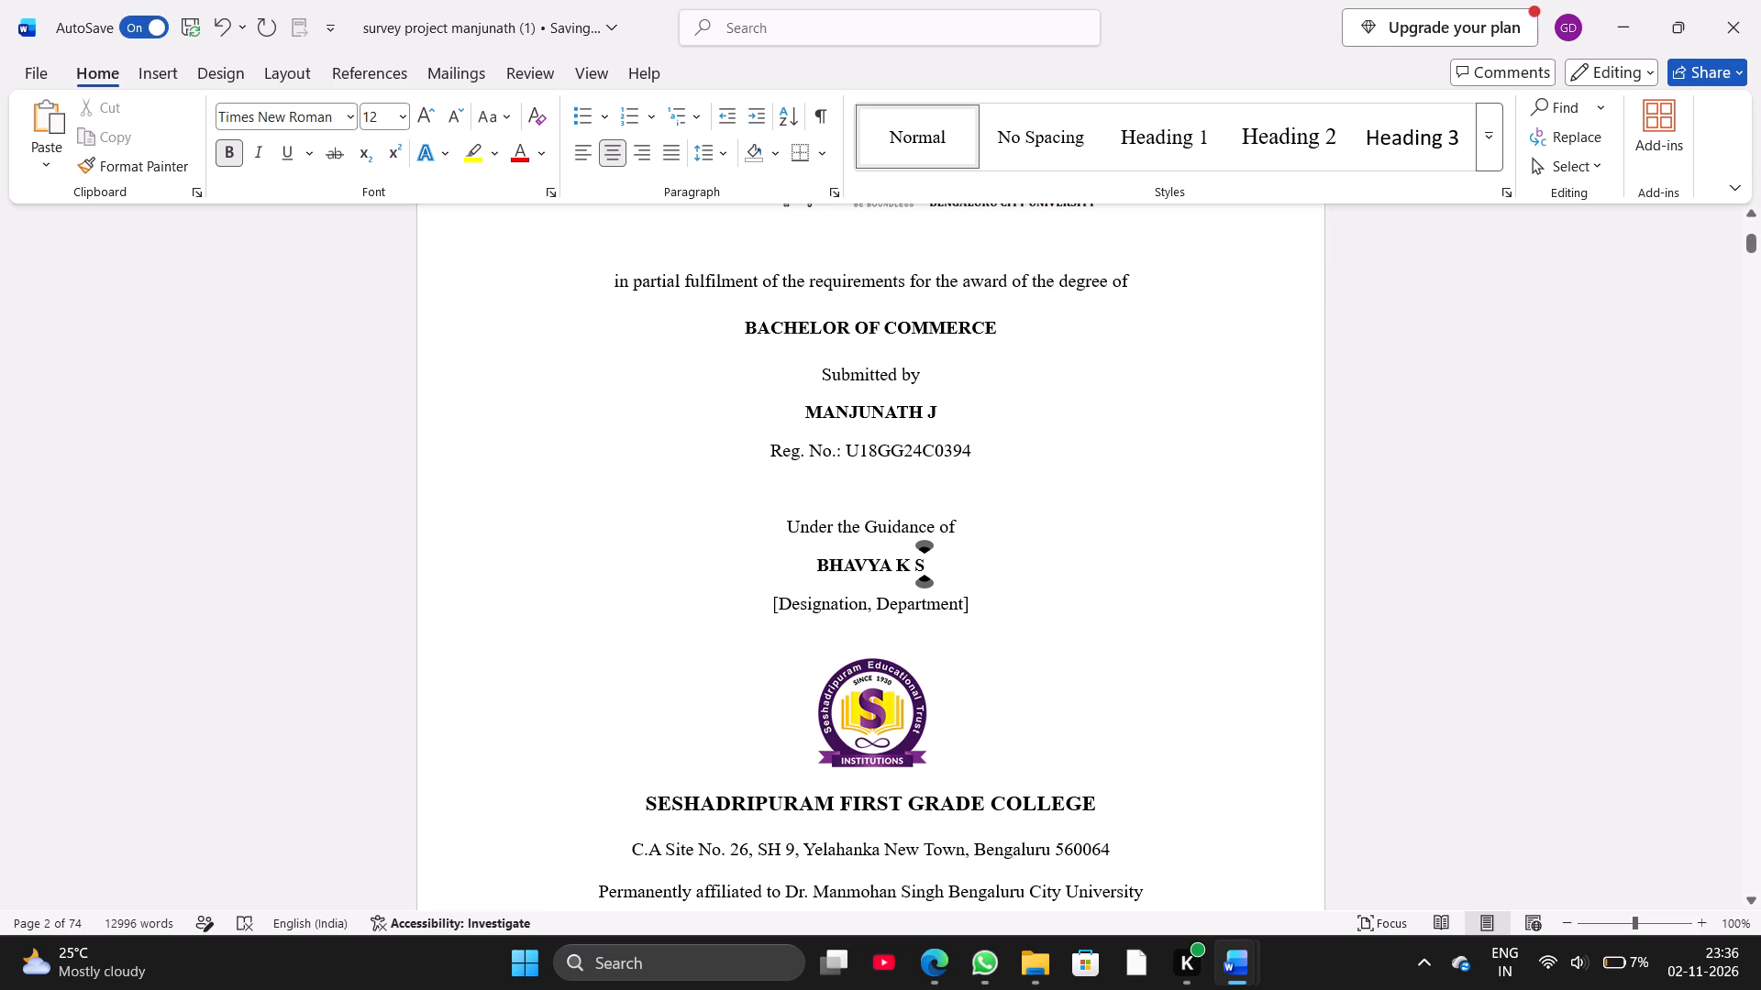
Delete the [Designation, Department] placeholder below the guide's name on the title page.
left_click(970, 610)
key("BackSpace")
key("BackSpace")
key("BackSpace")
key("BackSpace")
key("BackSpace")
key("BackSpace")
key("BackSpace")
key("BackSpace")
key("BackSpace")
key("BackSpace")
key("BackSpace")
key("BackSpace")
key("BackSpace")
key("BackSpace")
key("BackSpace")
key("BackSpace")
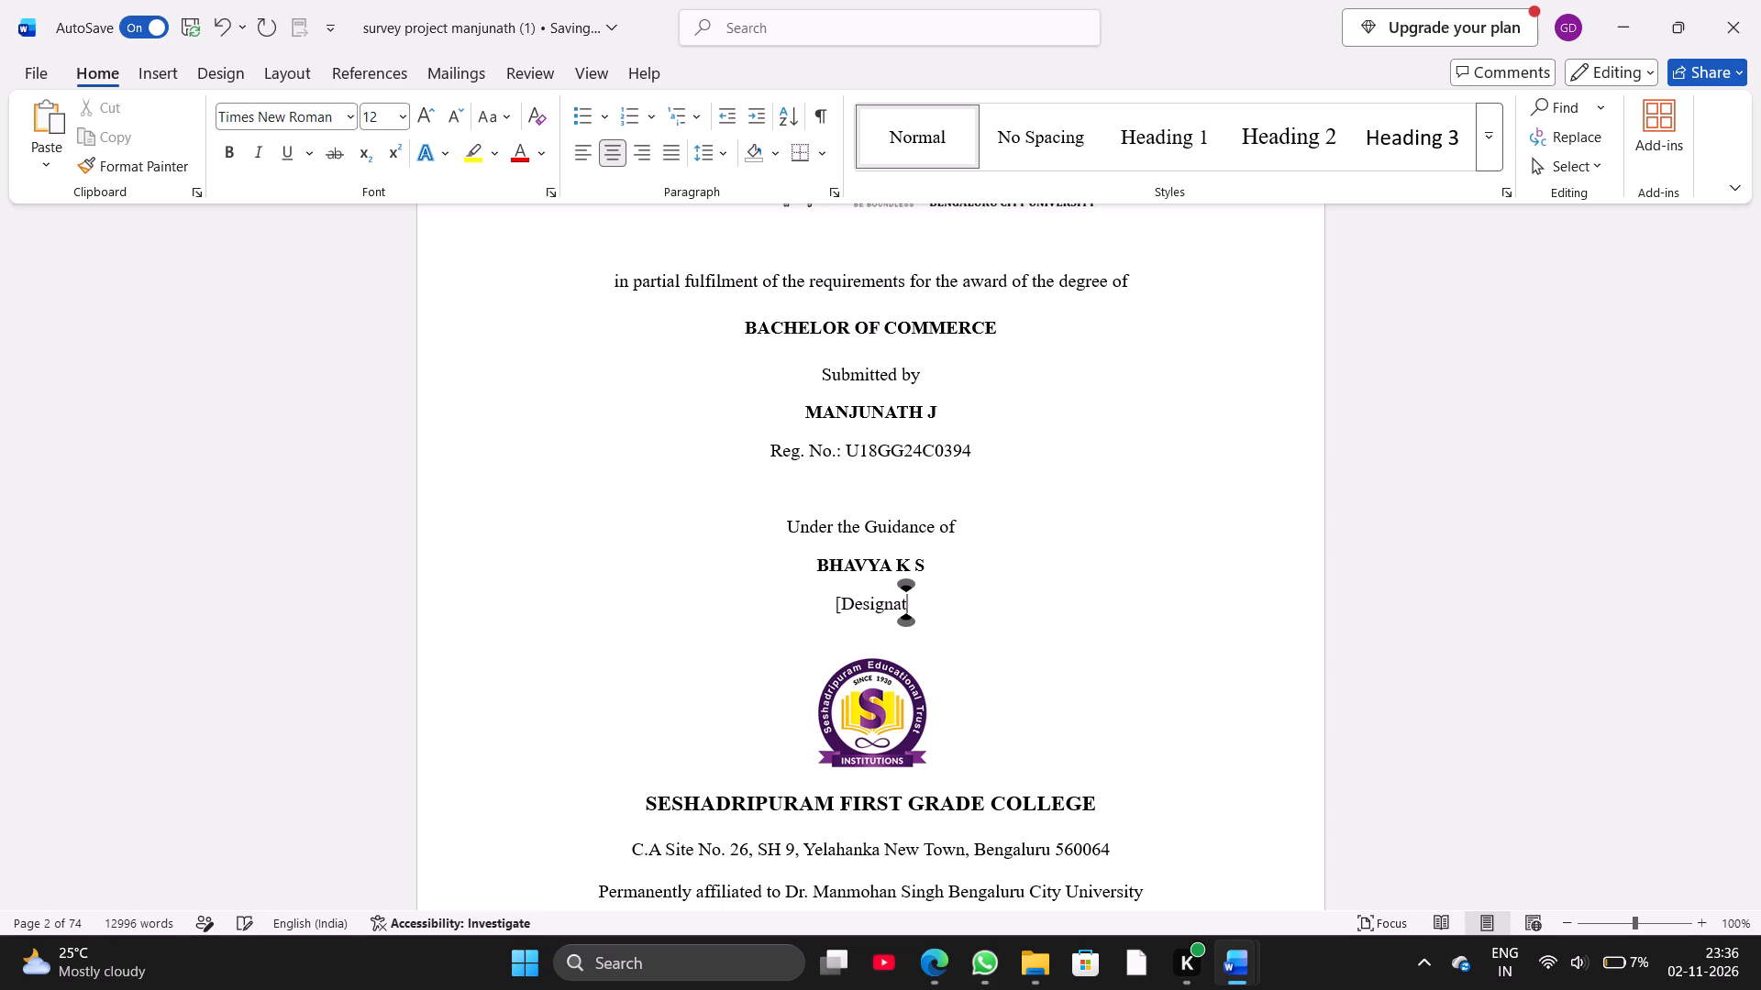
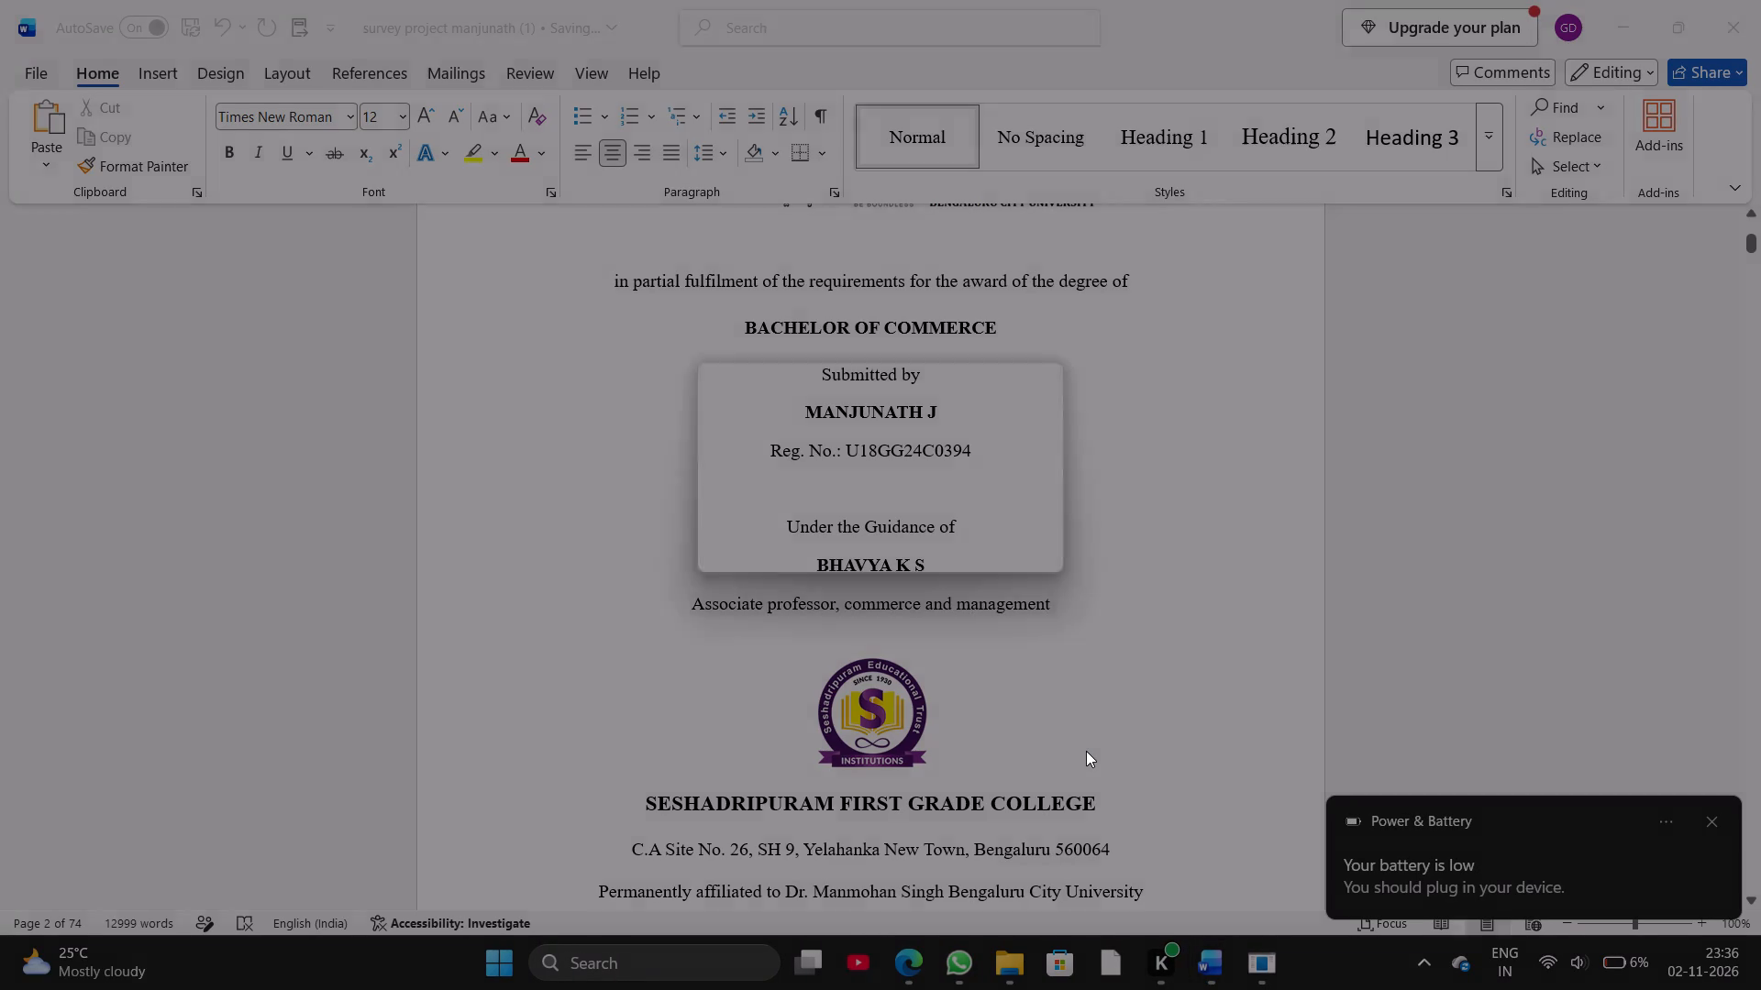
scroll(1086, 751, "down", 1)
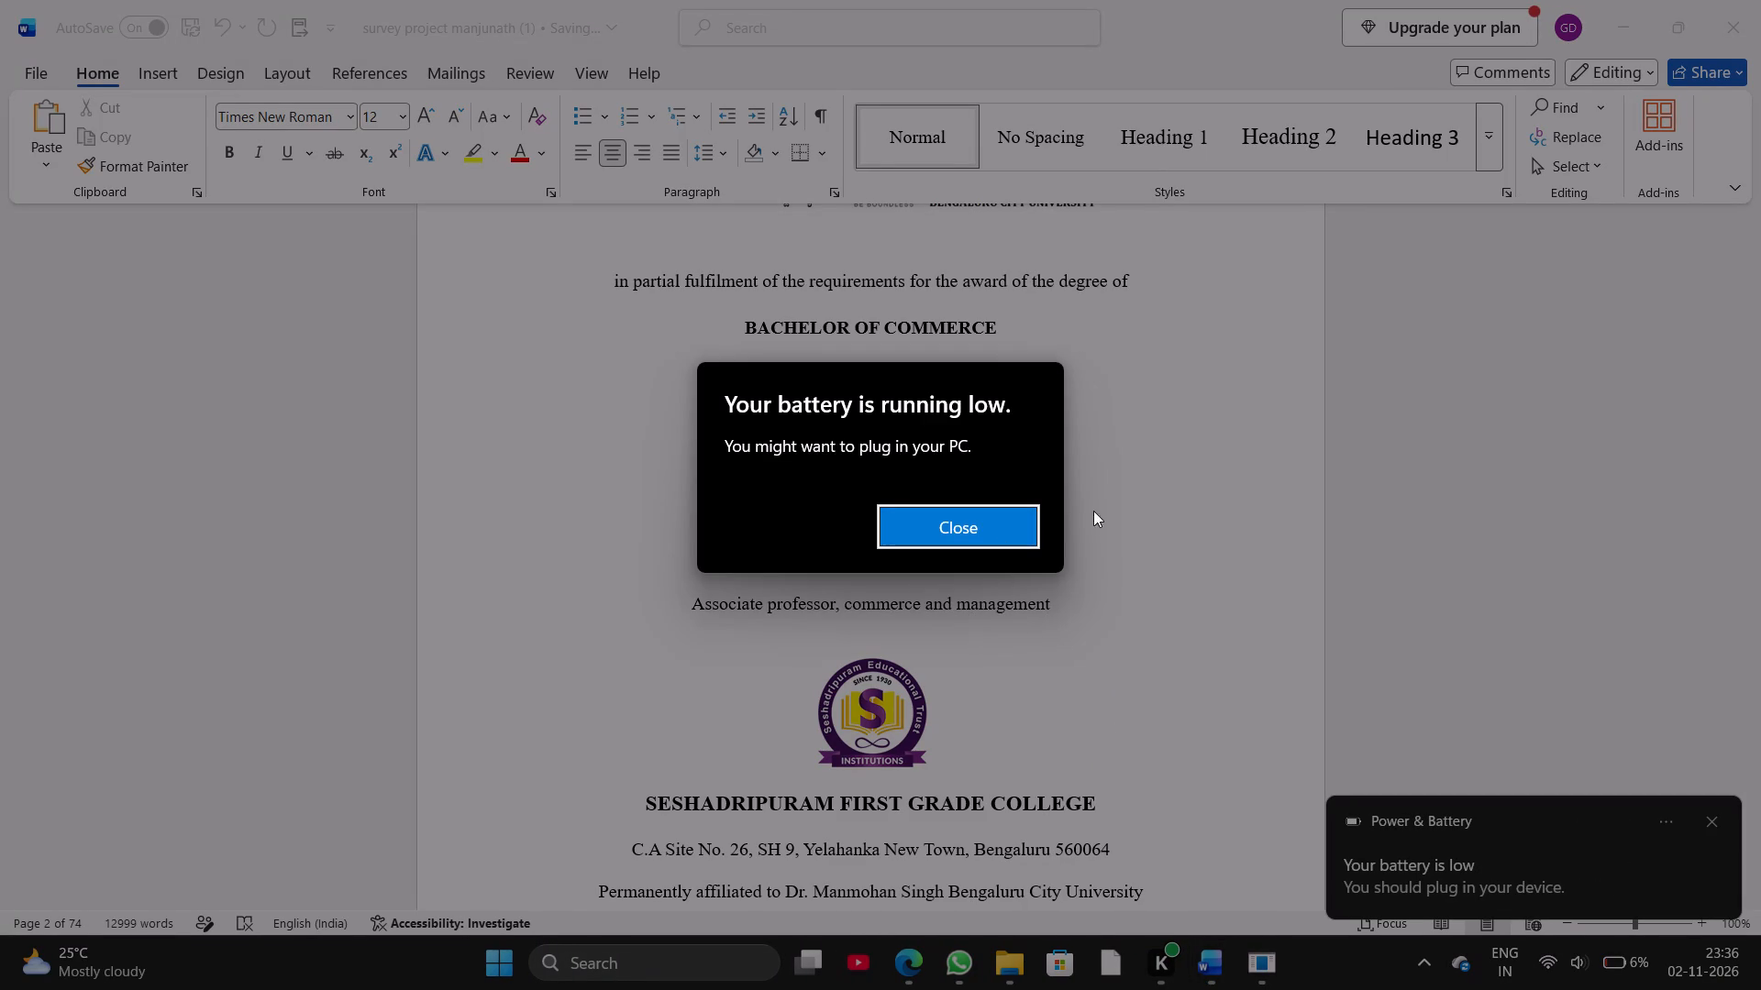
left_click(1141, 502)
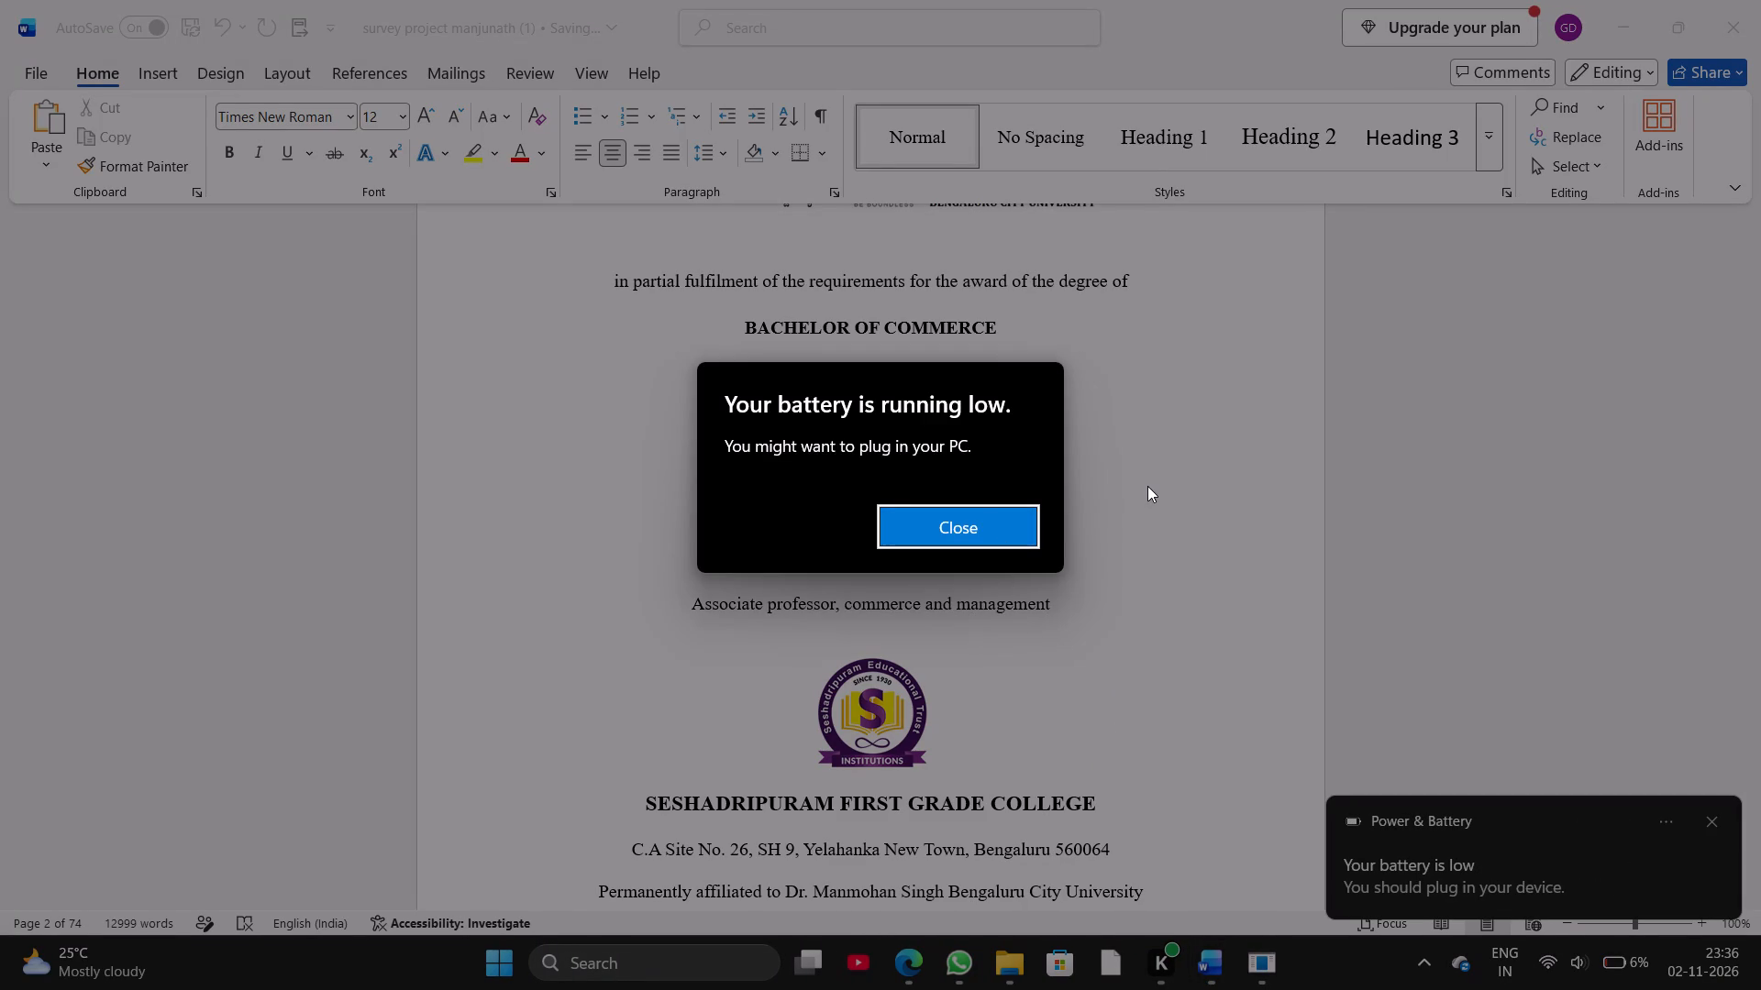
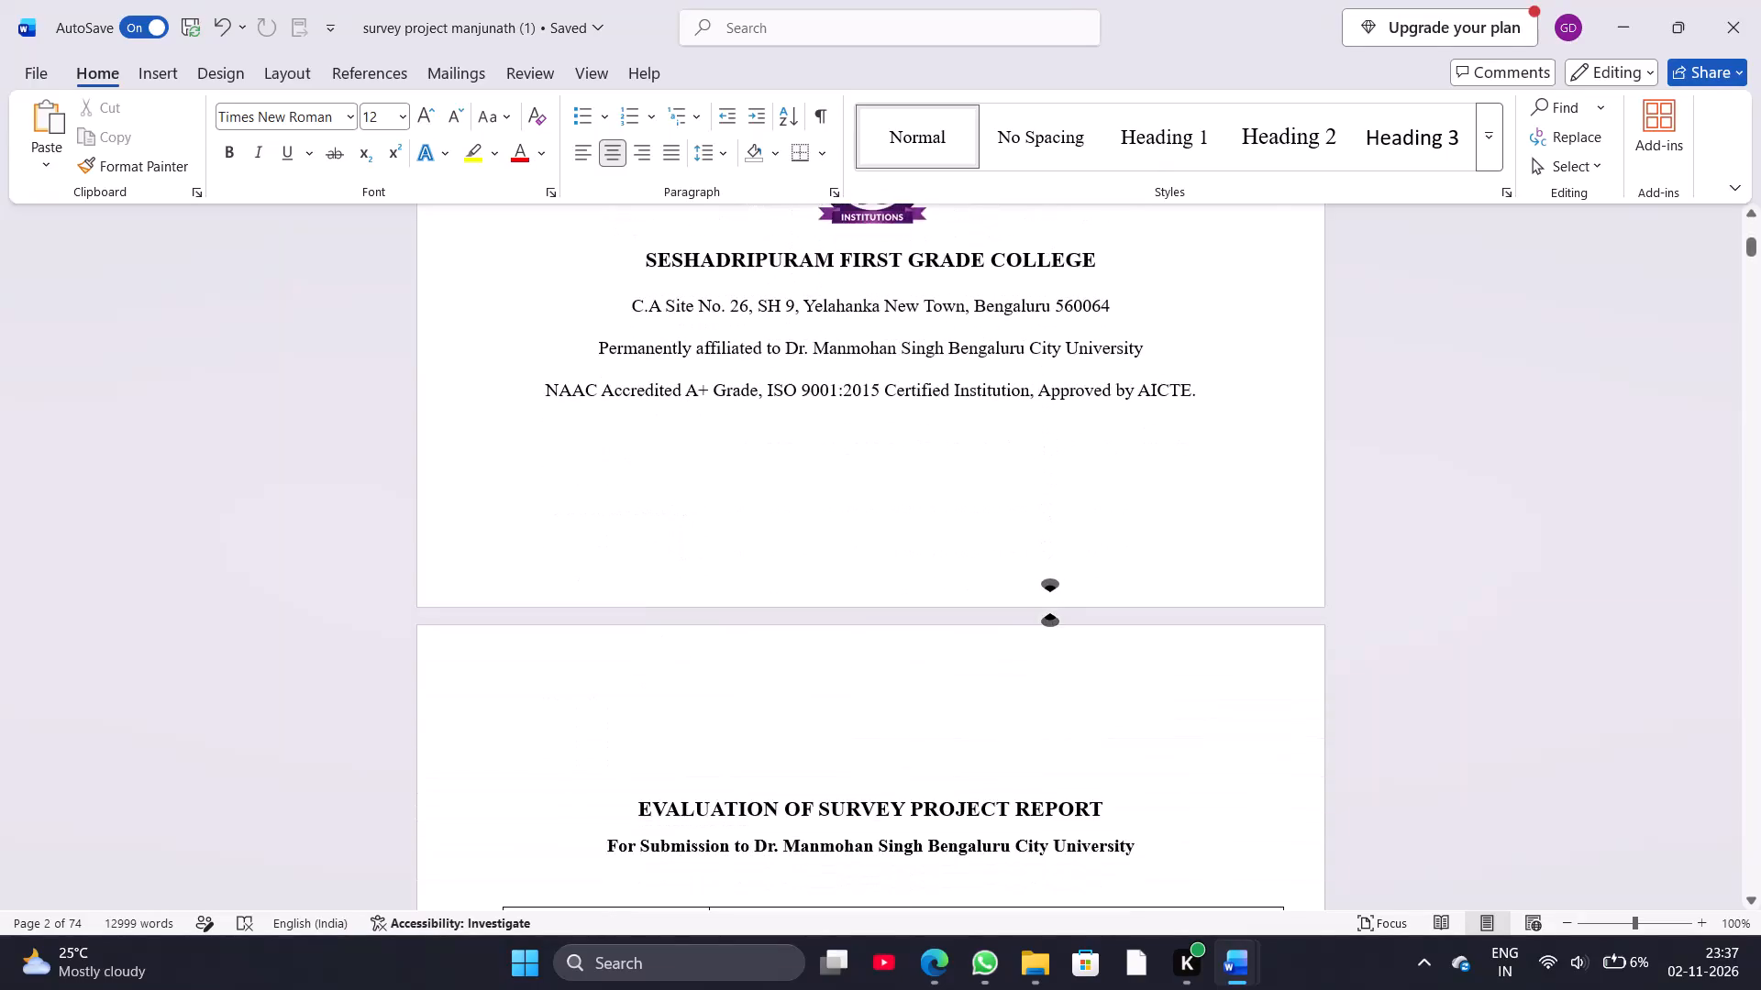
Enter the student's name in the Student Name row of the evaluation table.
scroll(1179, 478, "down", 2)
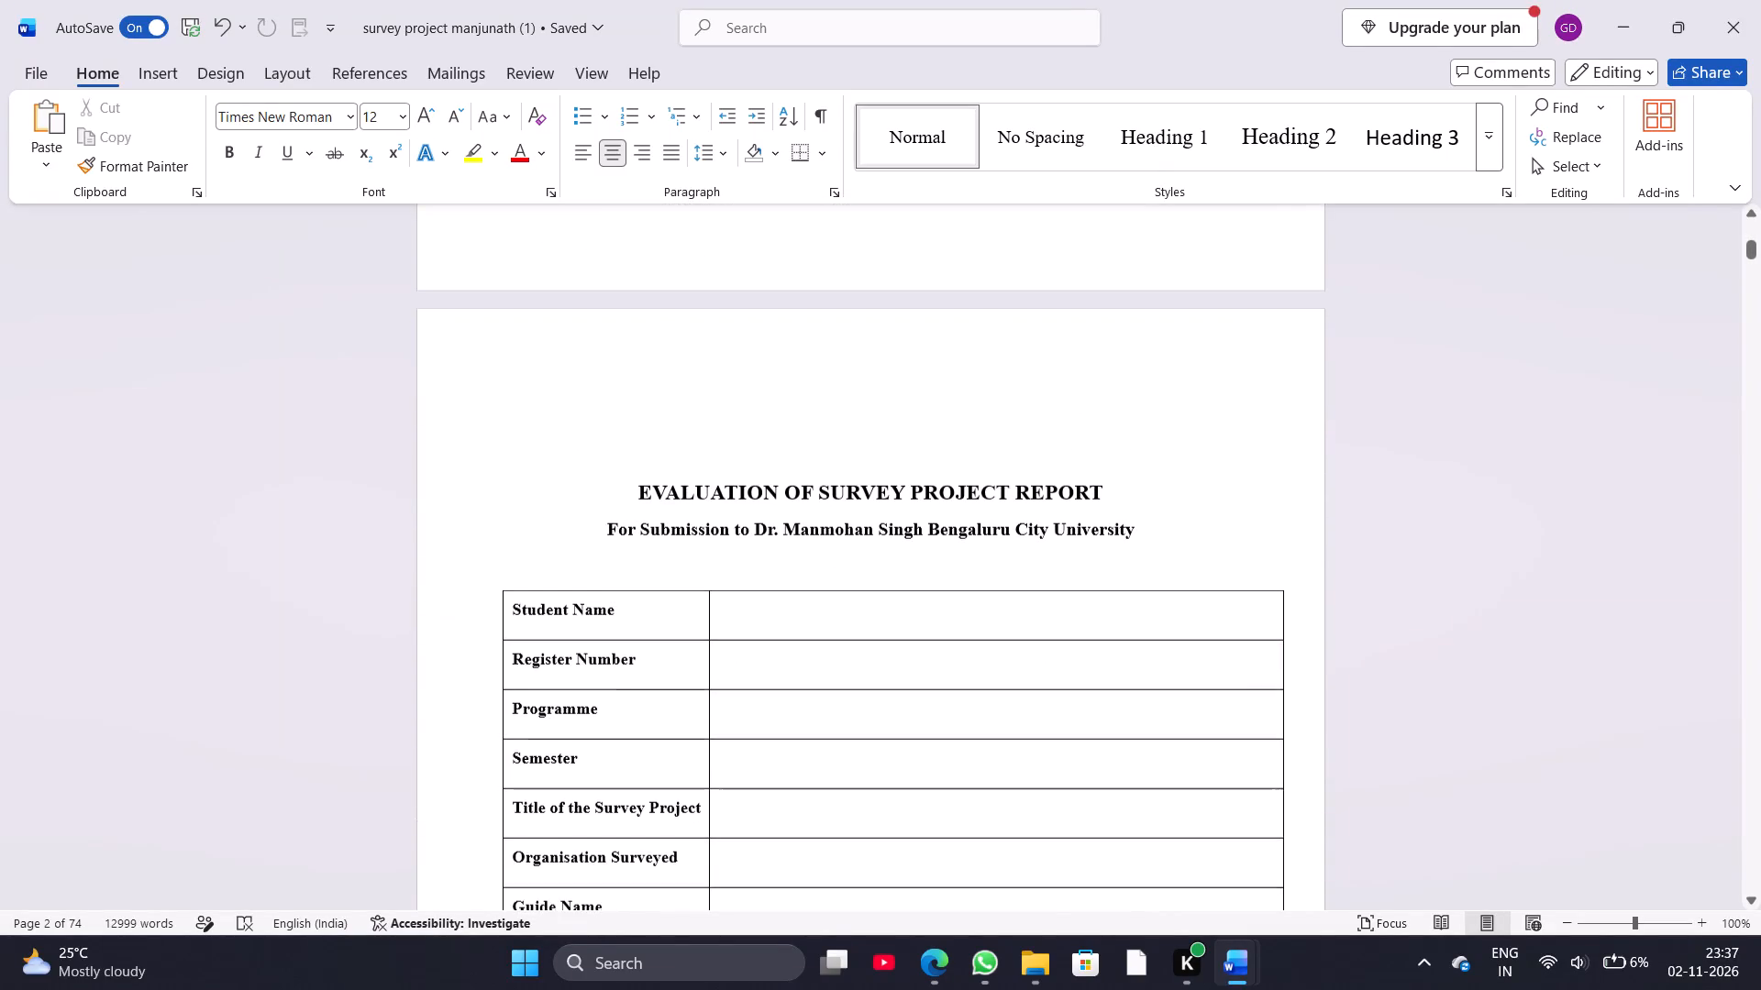
left_click(774, 599)
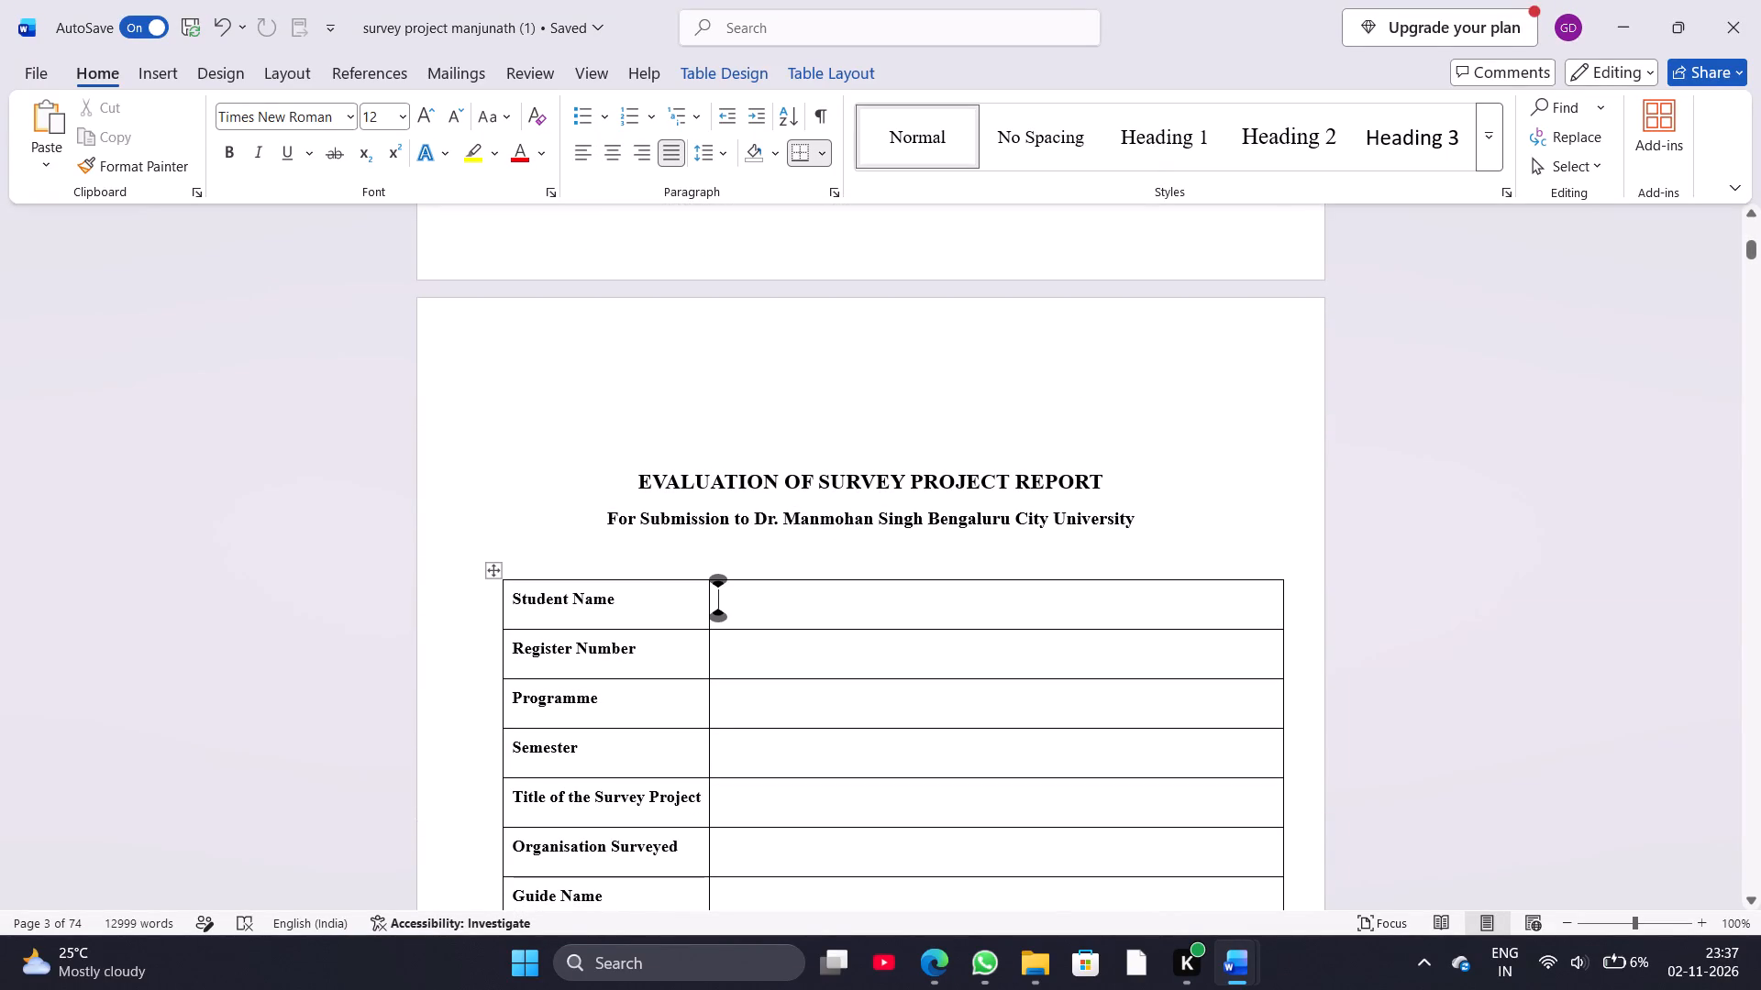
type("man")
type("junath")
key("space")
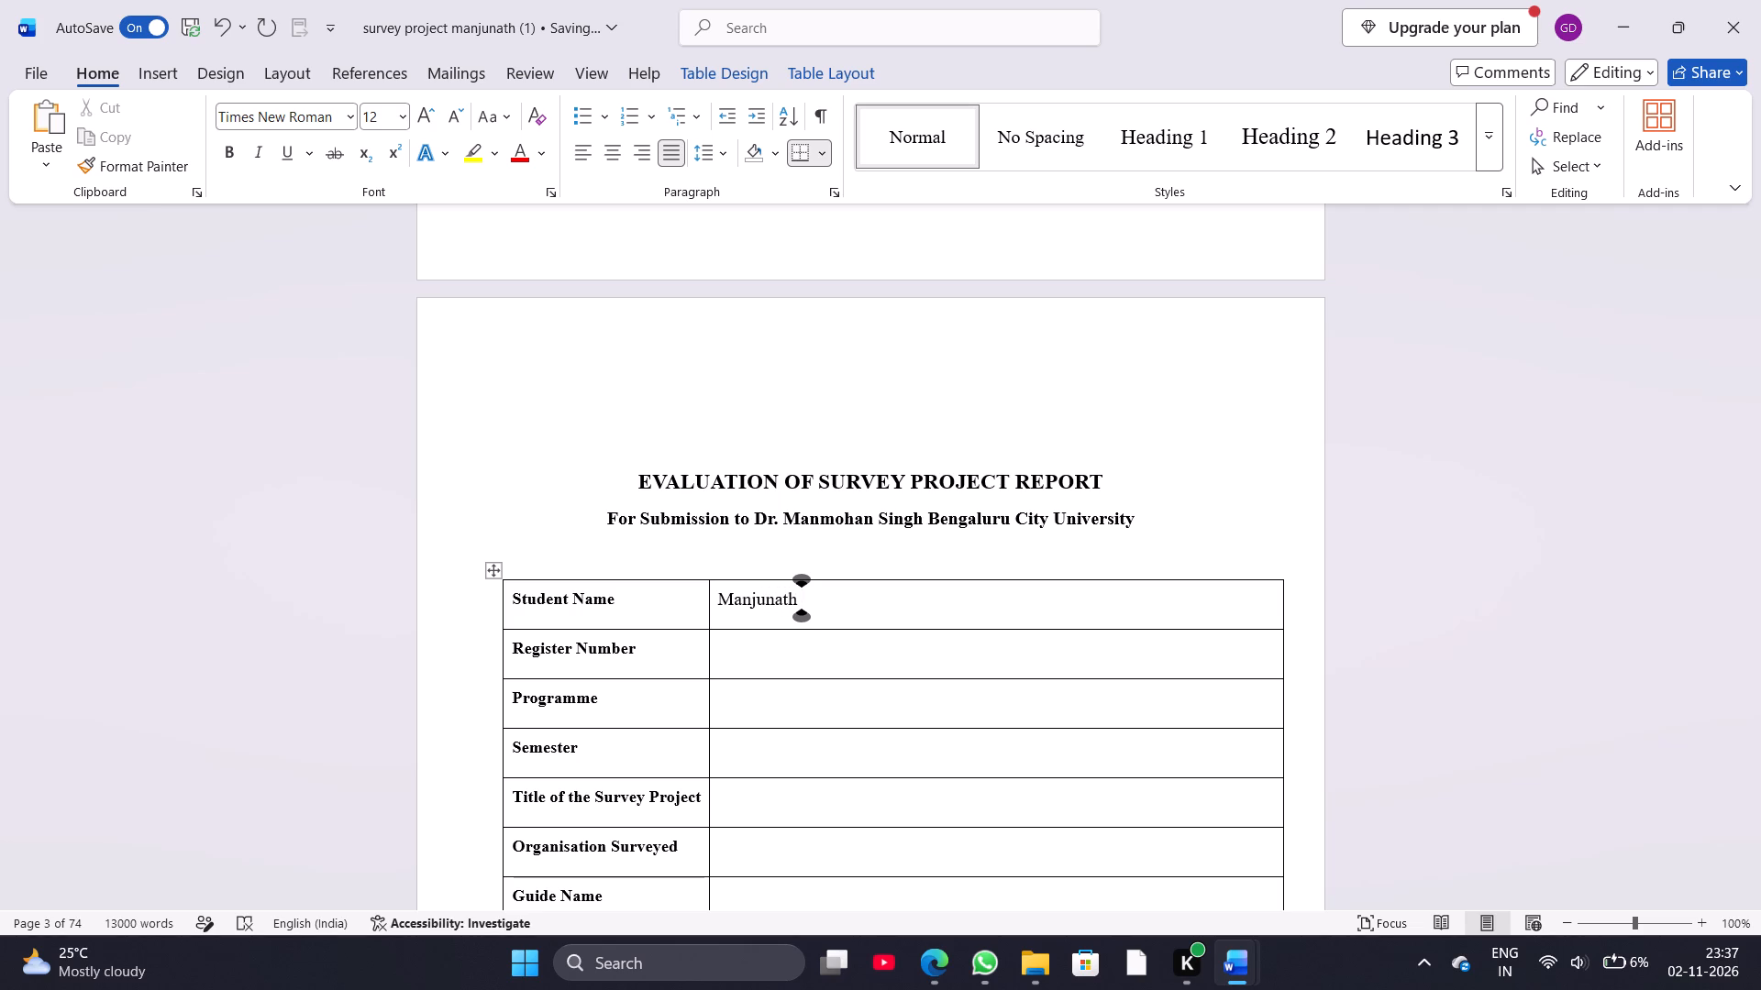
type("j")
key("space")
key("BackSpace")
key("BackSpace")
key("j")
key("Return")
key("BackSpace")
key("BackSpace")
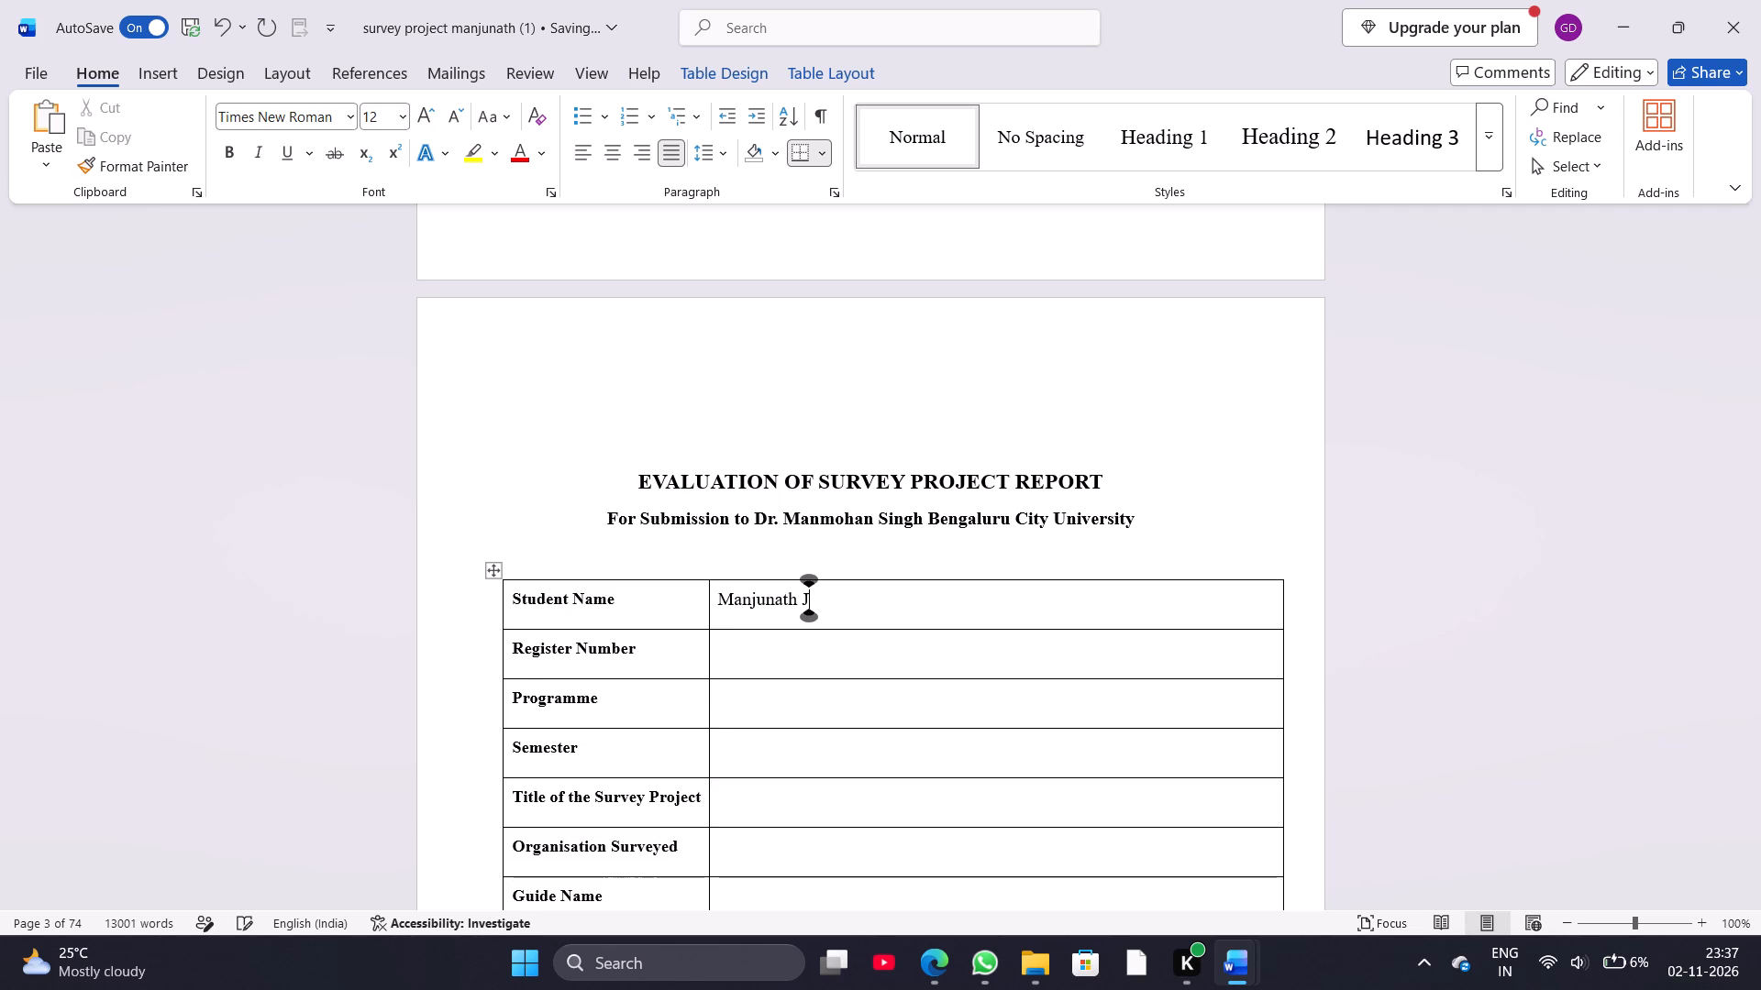
Enter the student's register number in the Register Number row and check it against the one on the cover page.
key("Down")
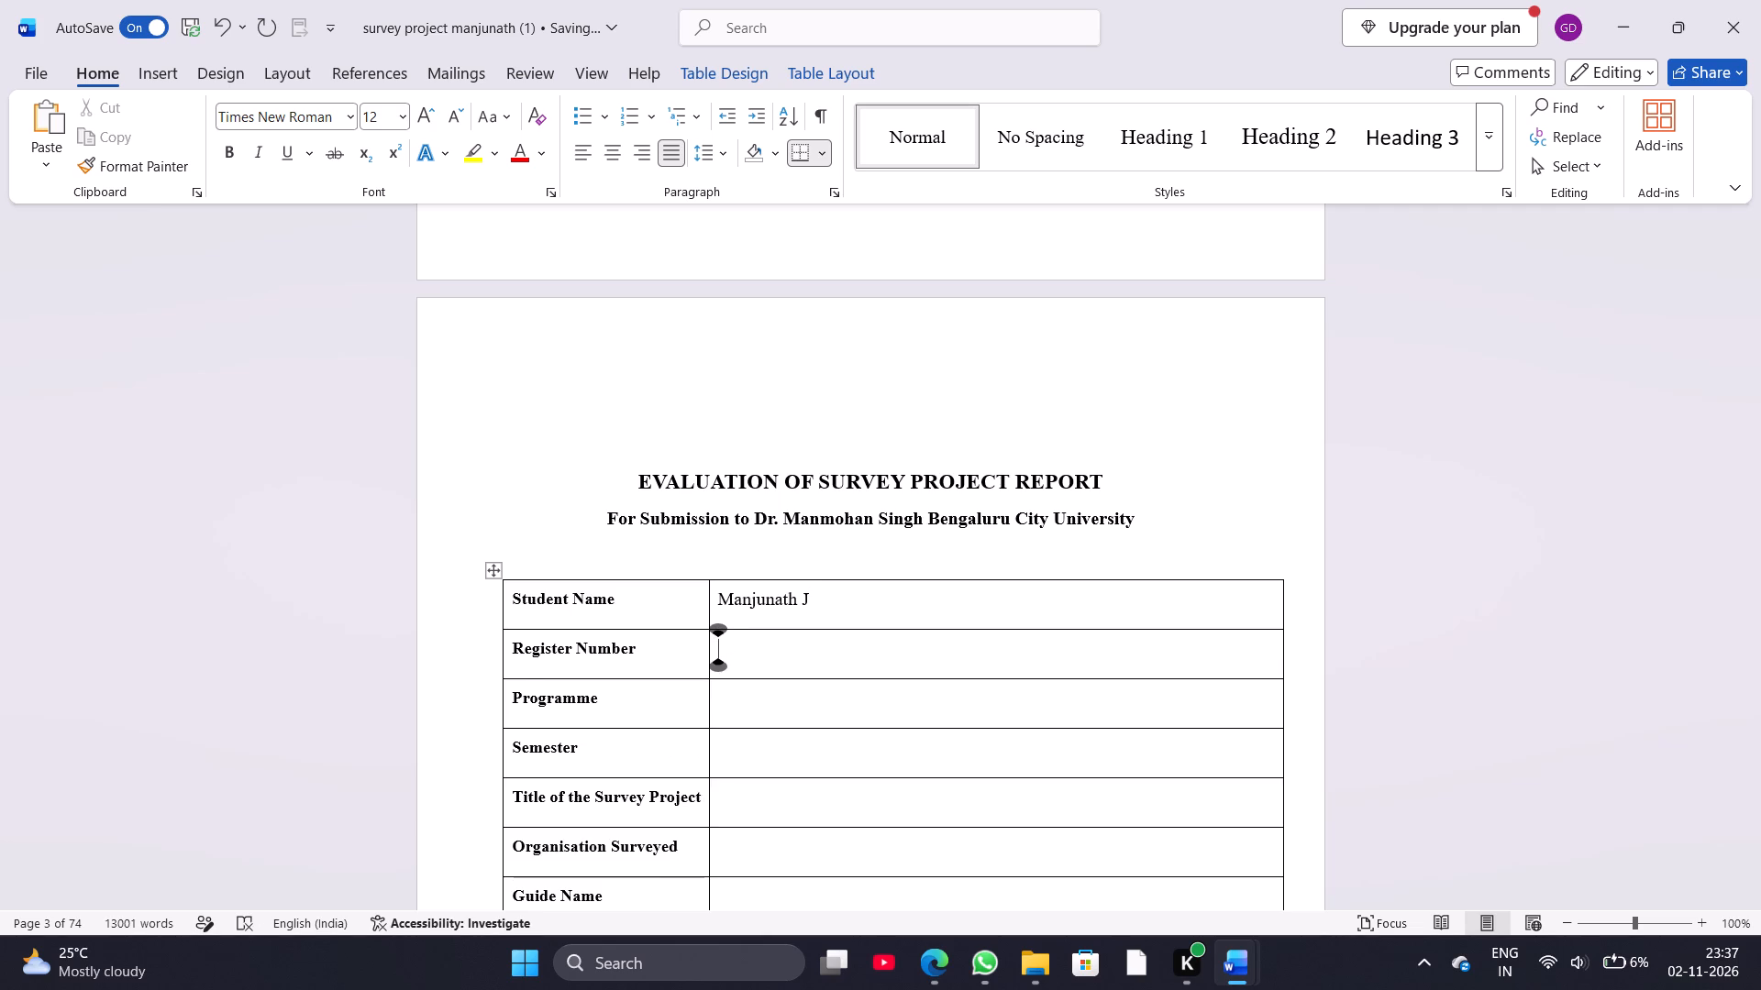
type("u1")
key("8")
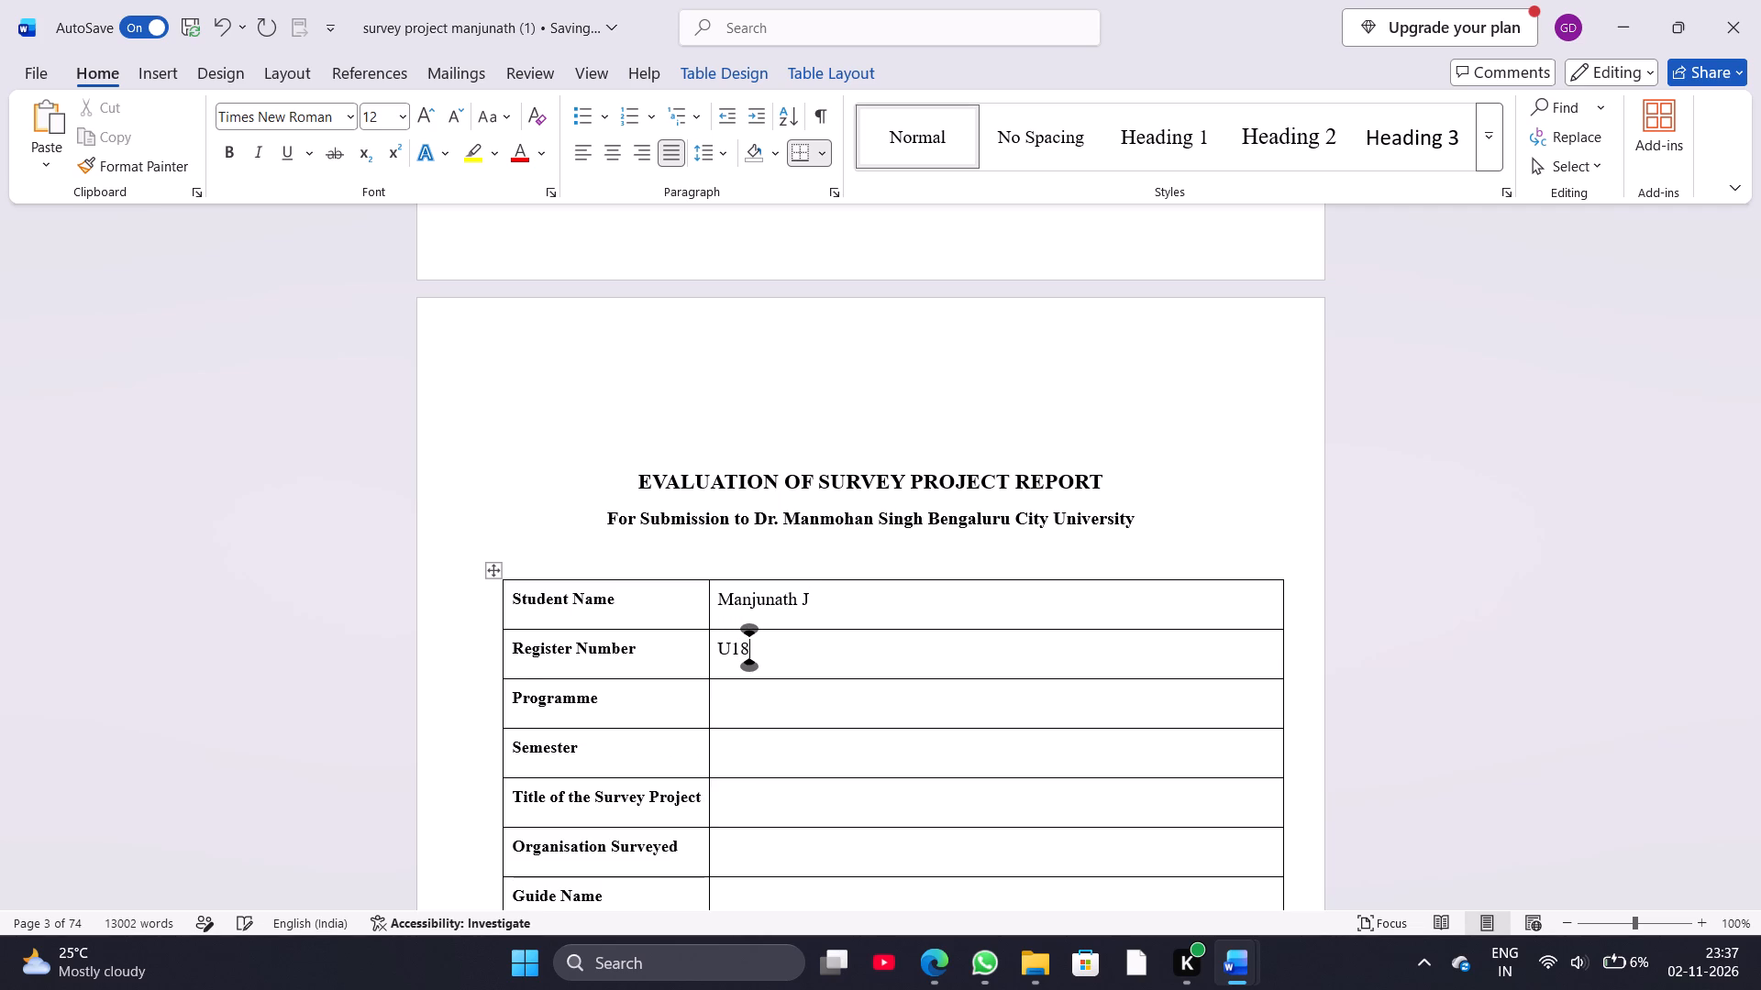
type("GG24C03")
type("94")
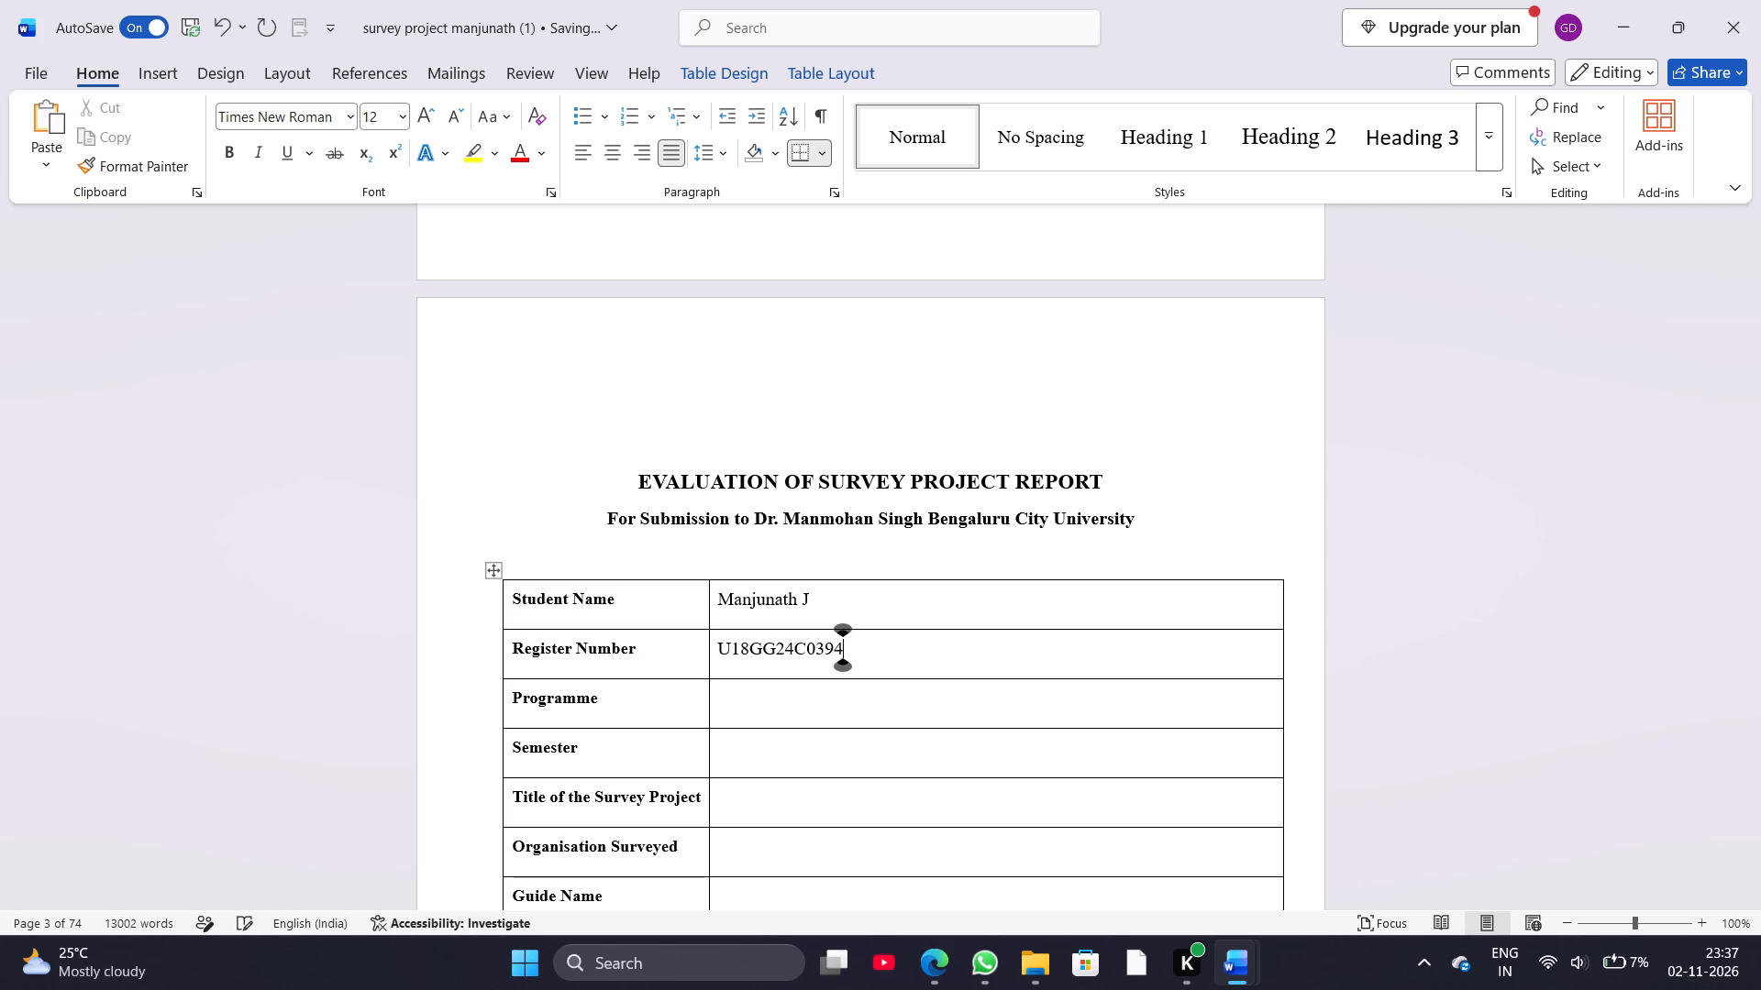
scroll(801, 632, "up", 5)
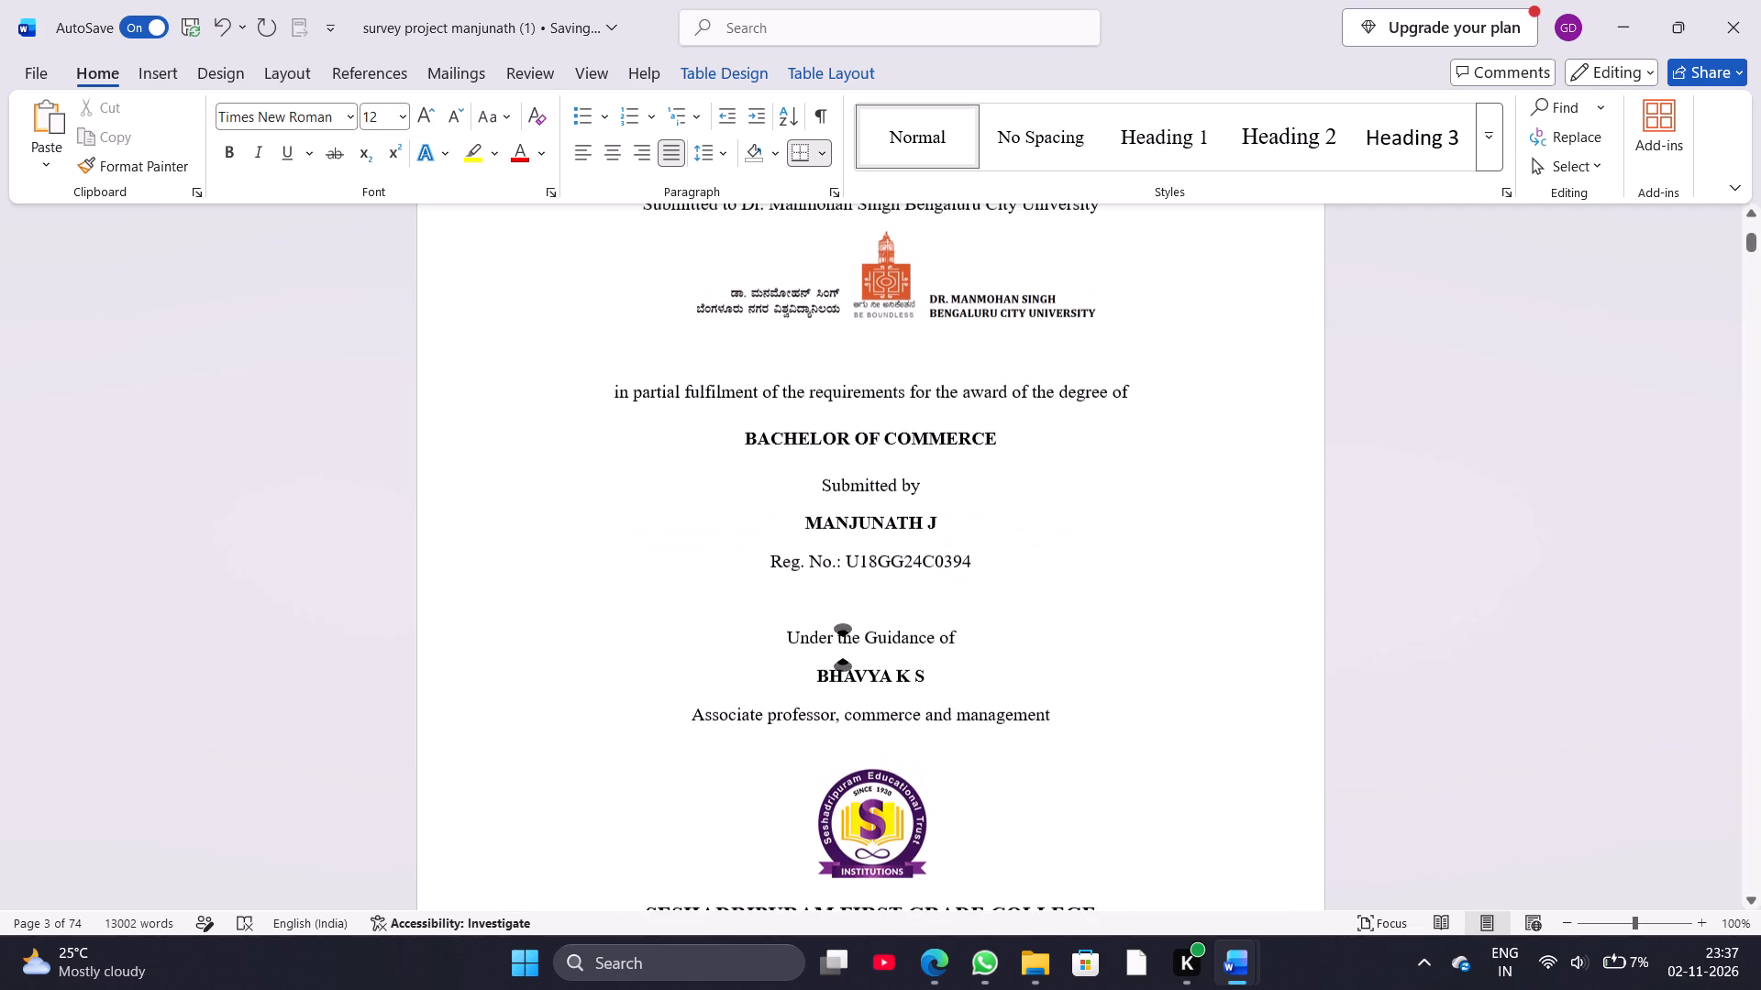
scroll(801, 632, "down", 6)
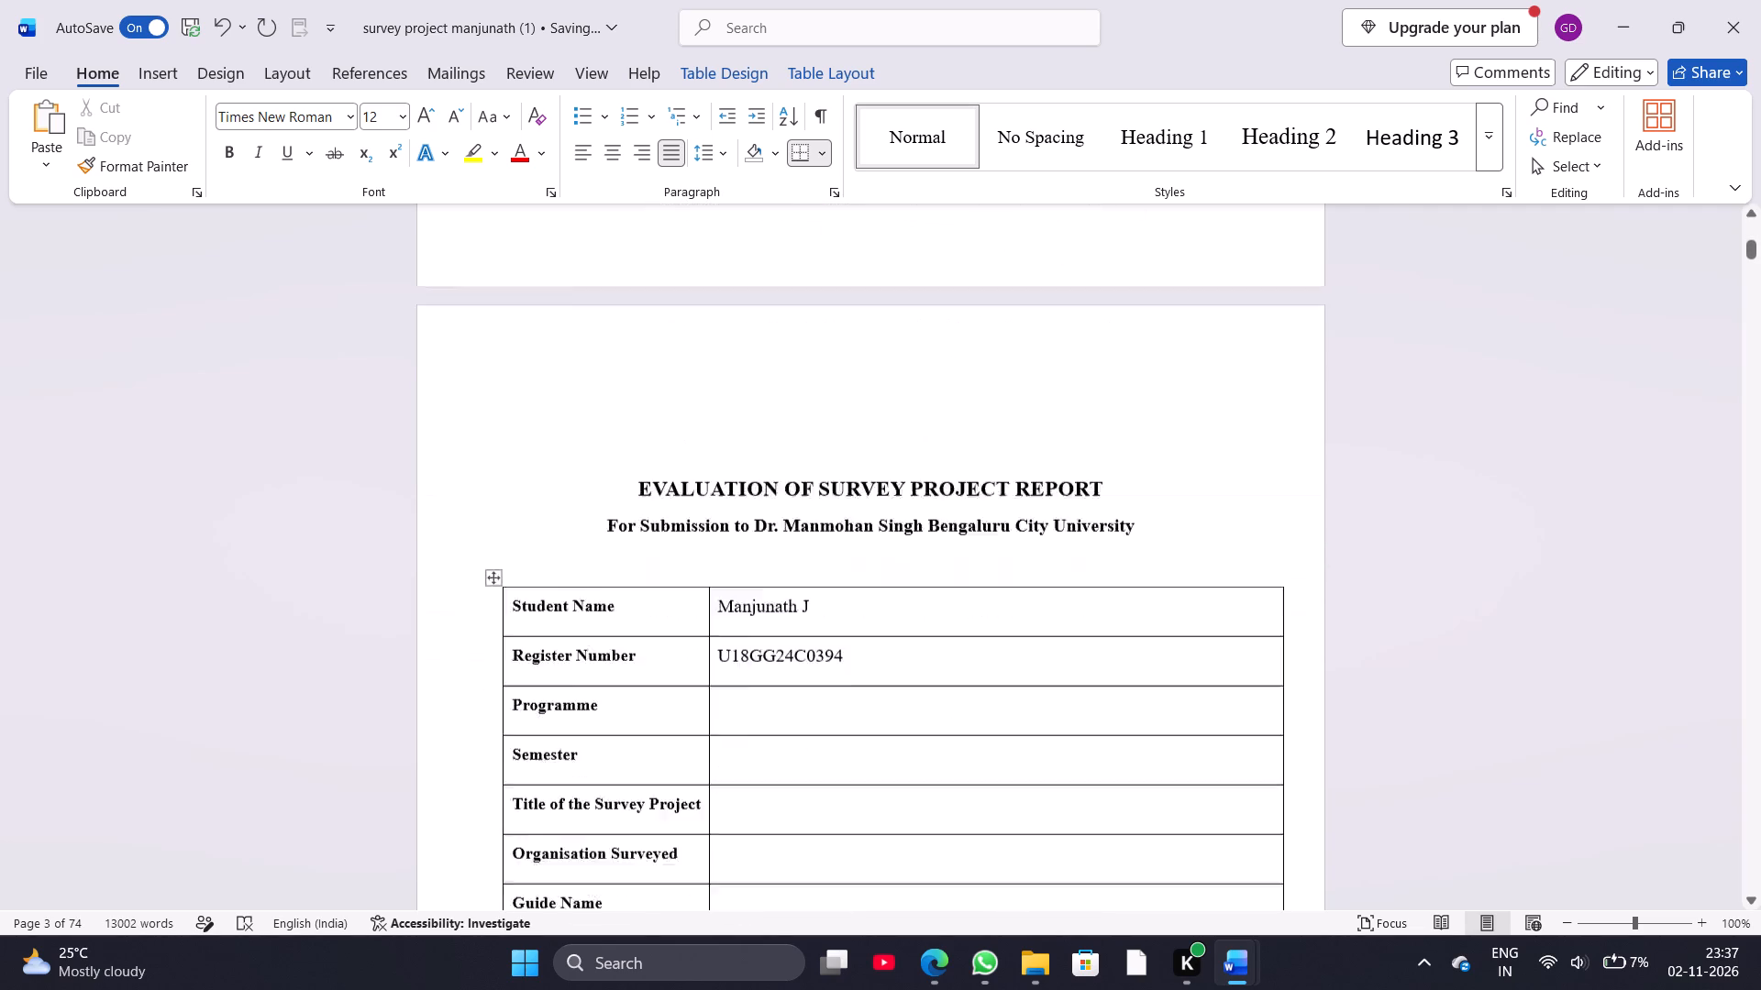
Fill in the Programme row with B.COM and the Semester row with 5TH semester.
scroll(801, 632, "down", 1)
left_click(768, 509)
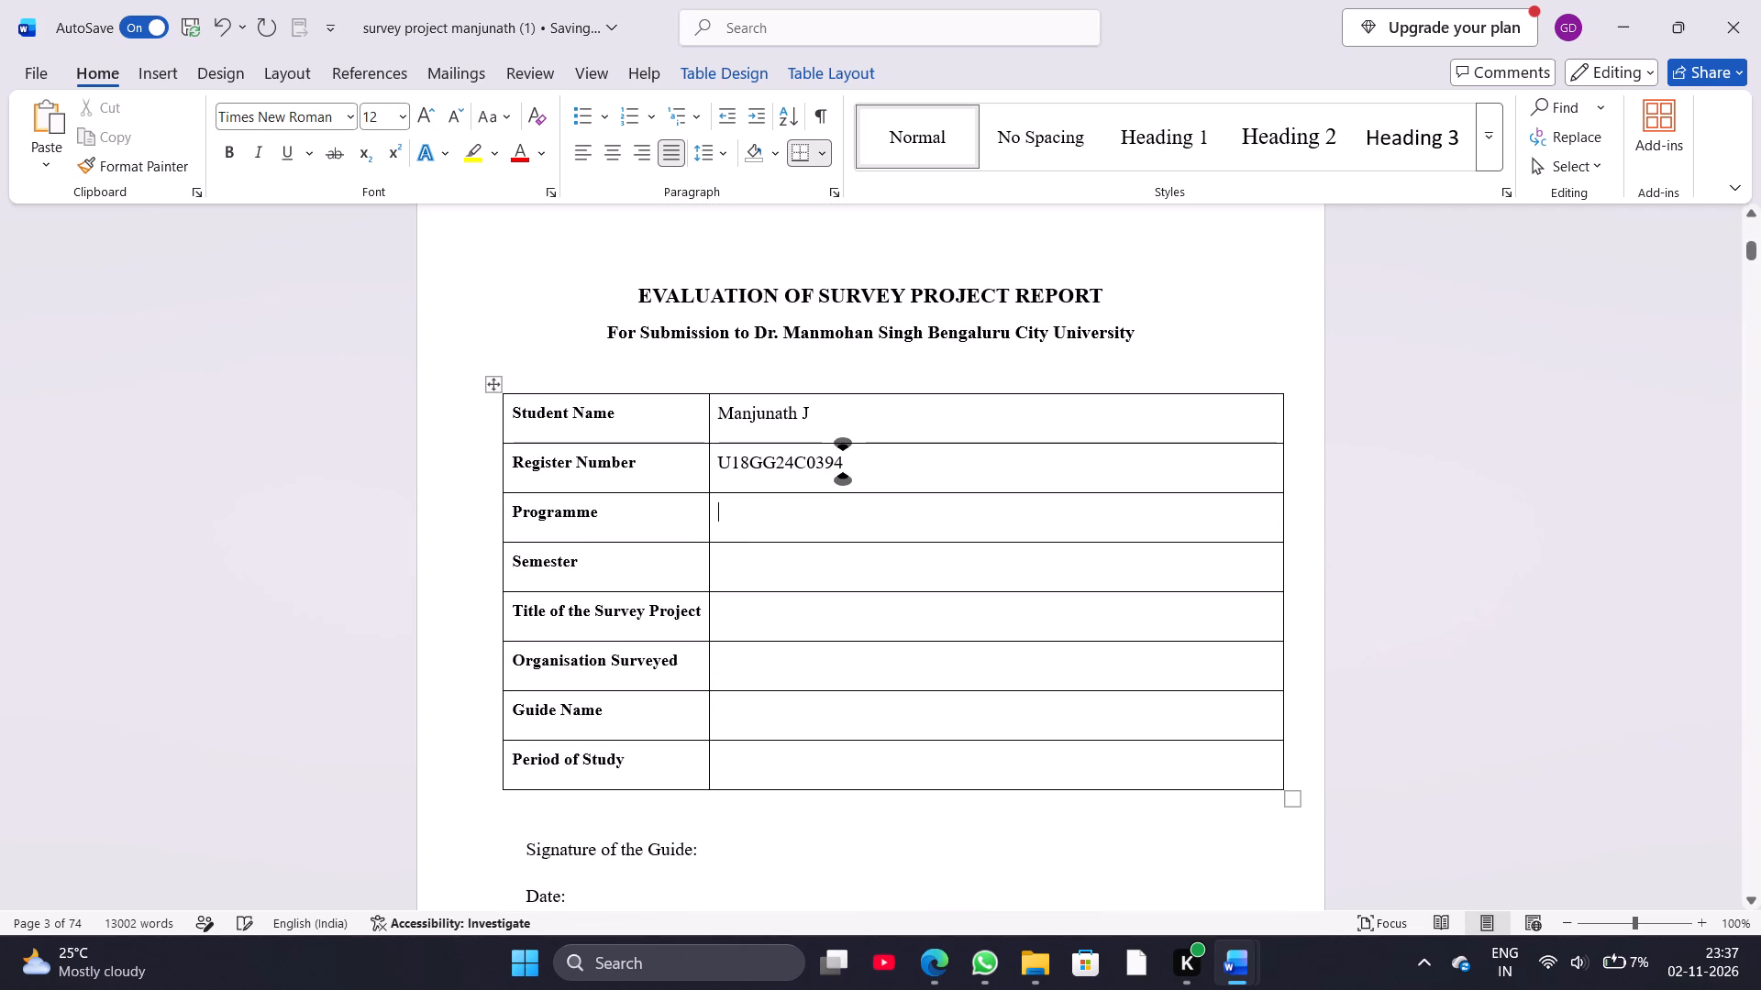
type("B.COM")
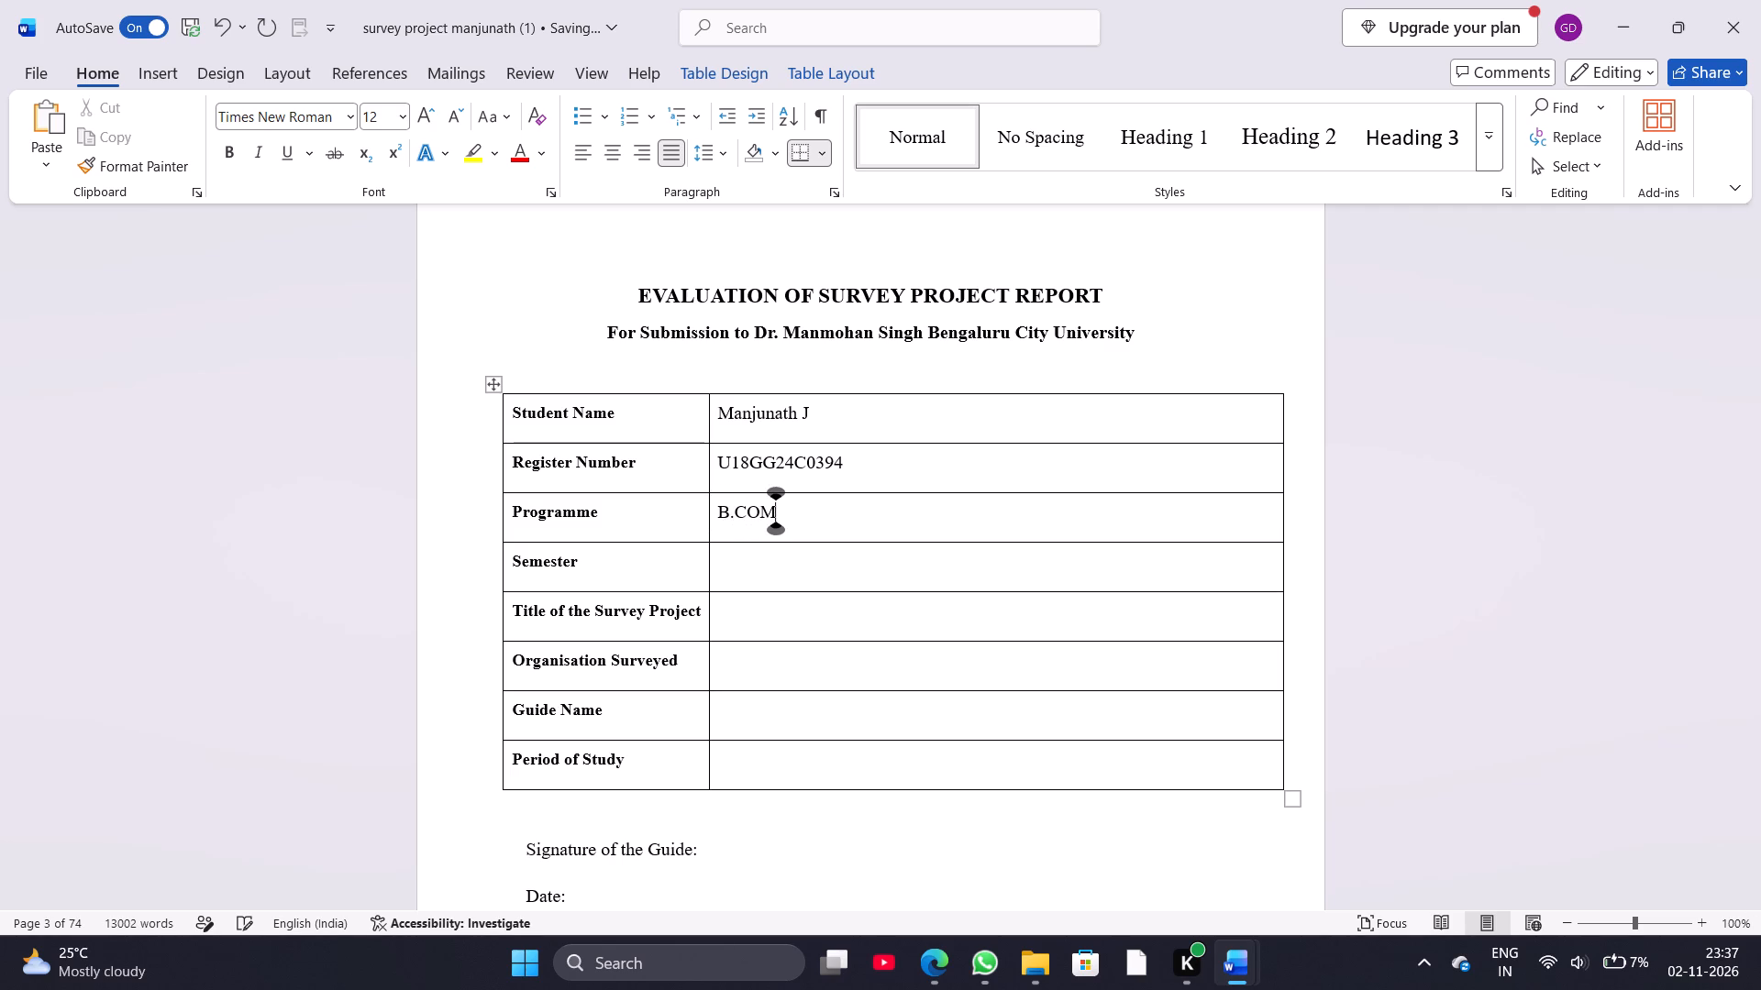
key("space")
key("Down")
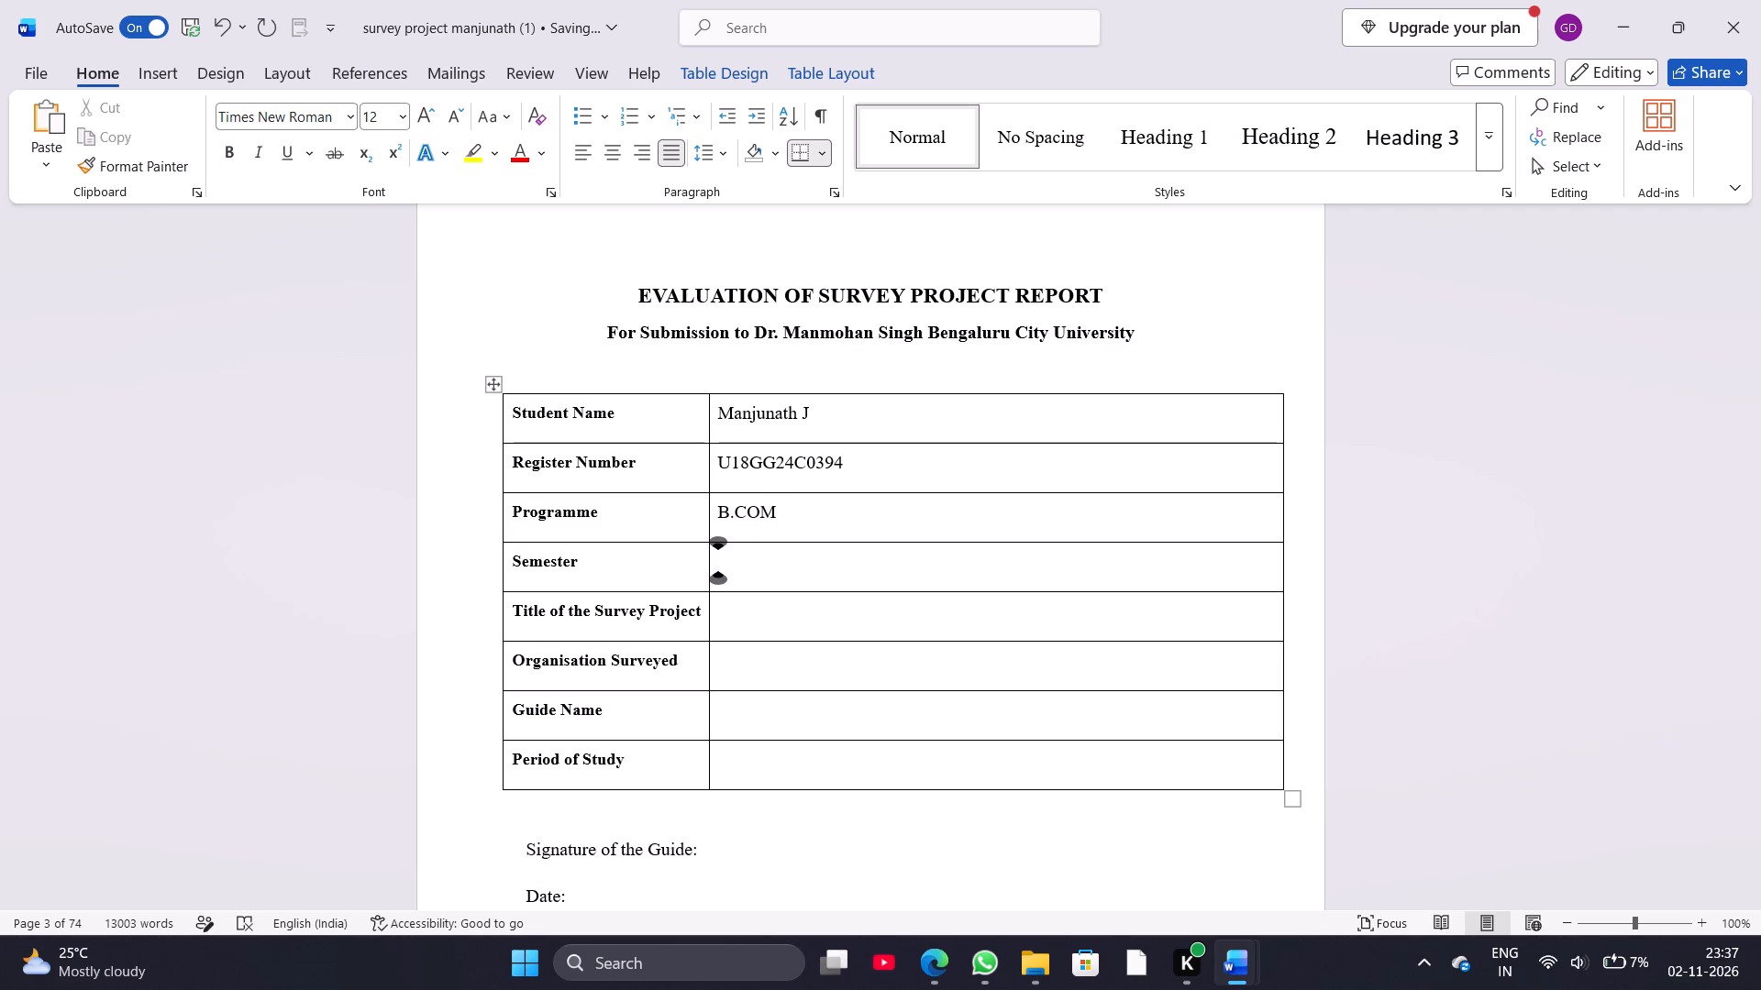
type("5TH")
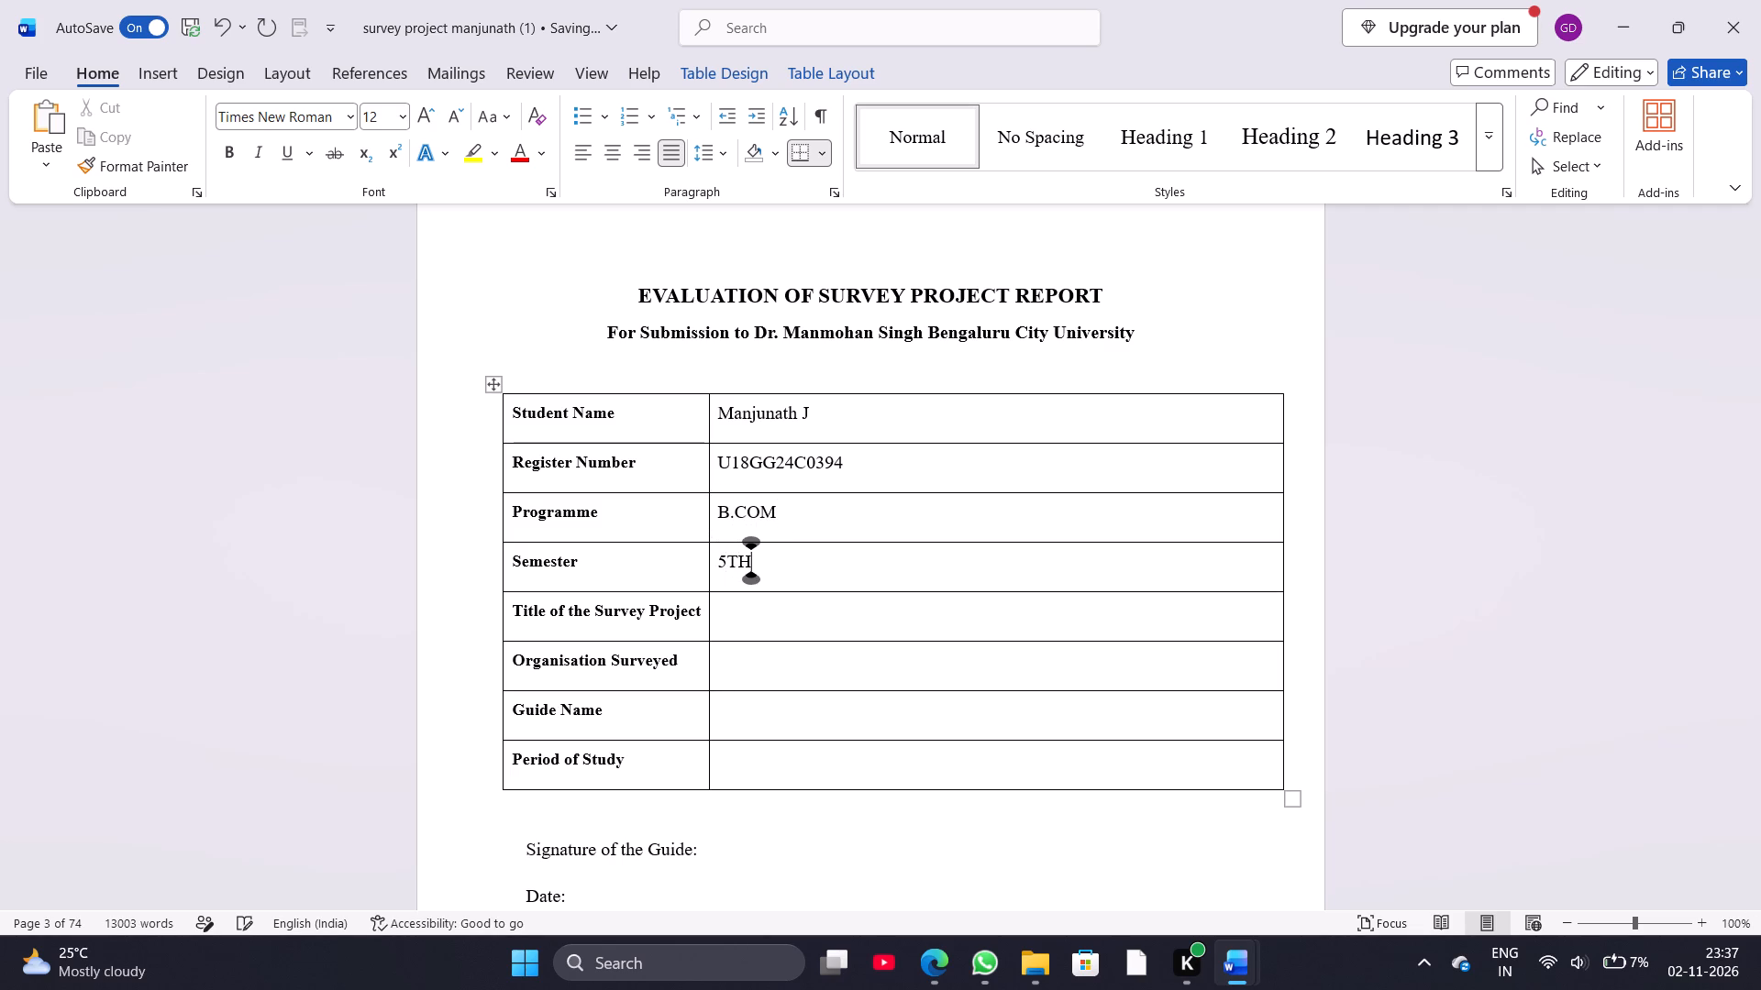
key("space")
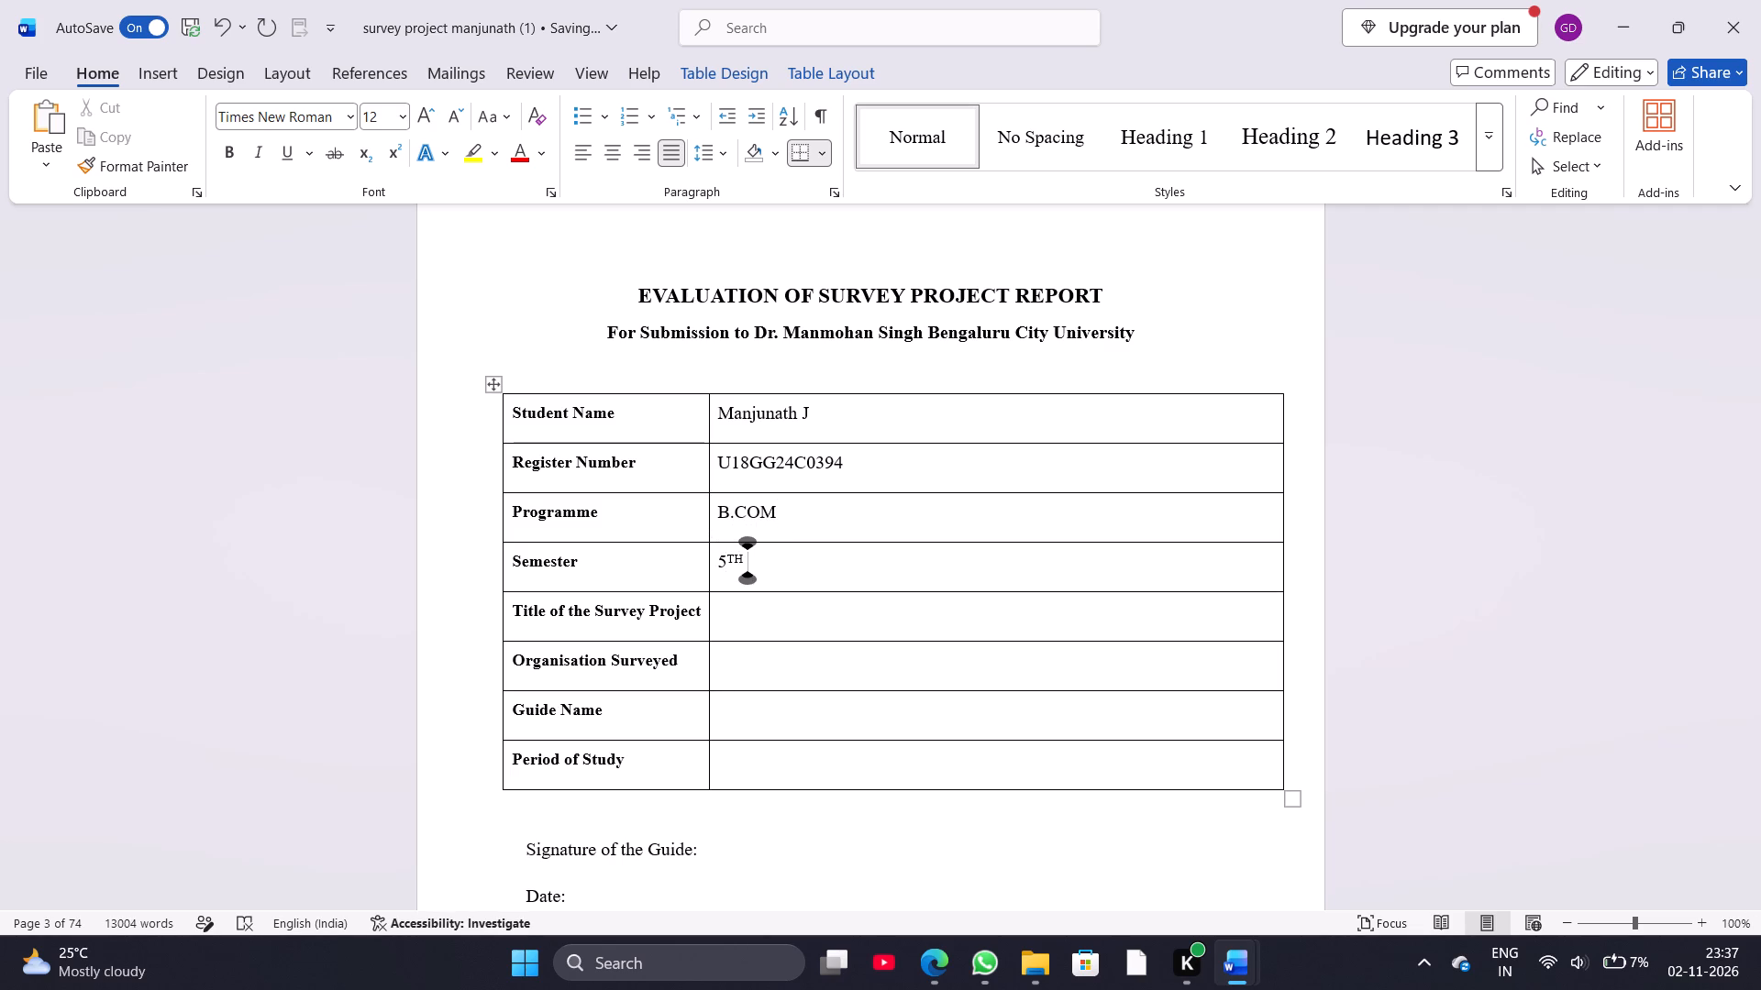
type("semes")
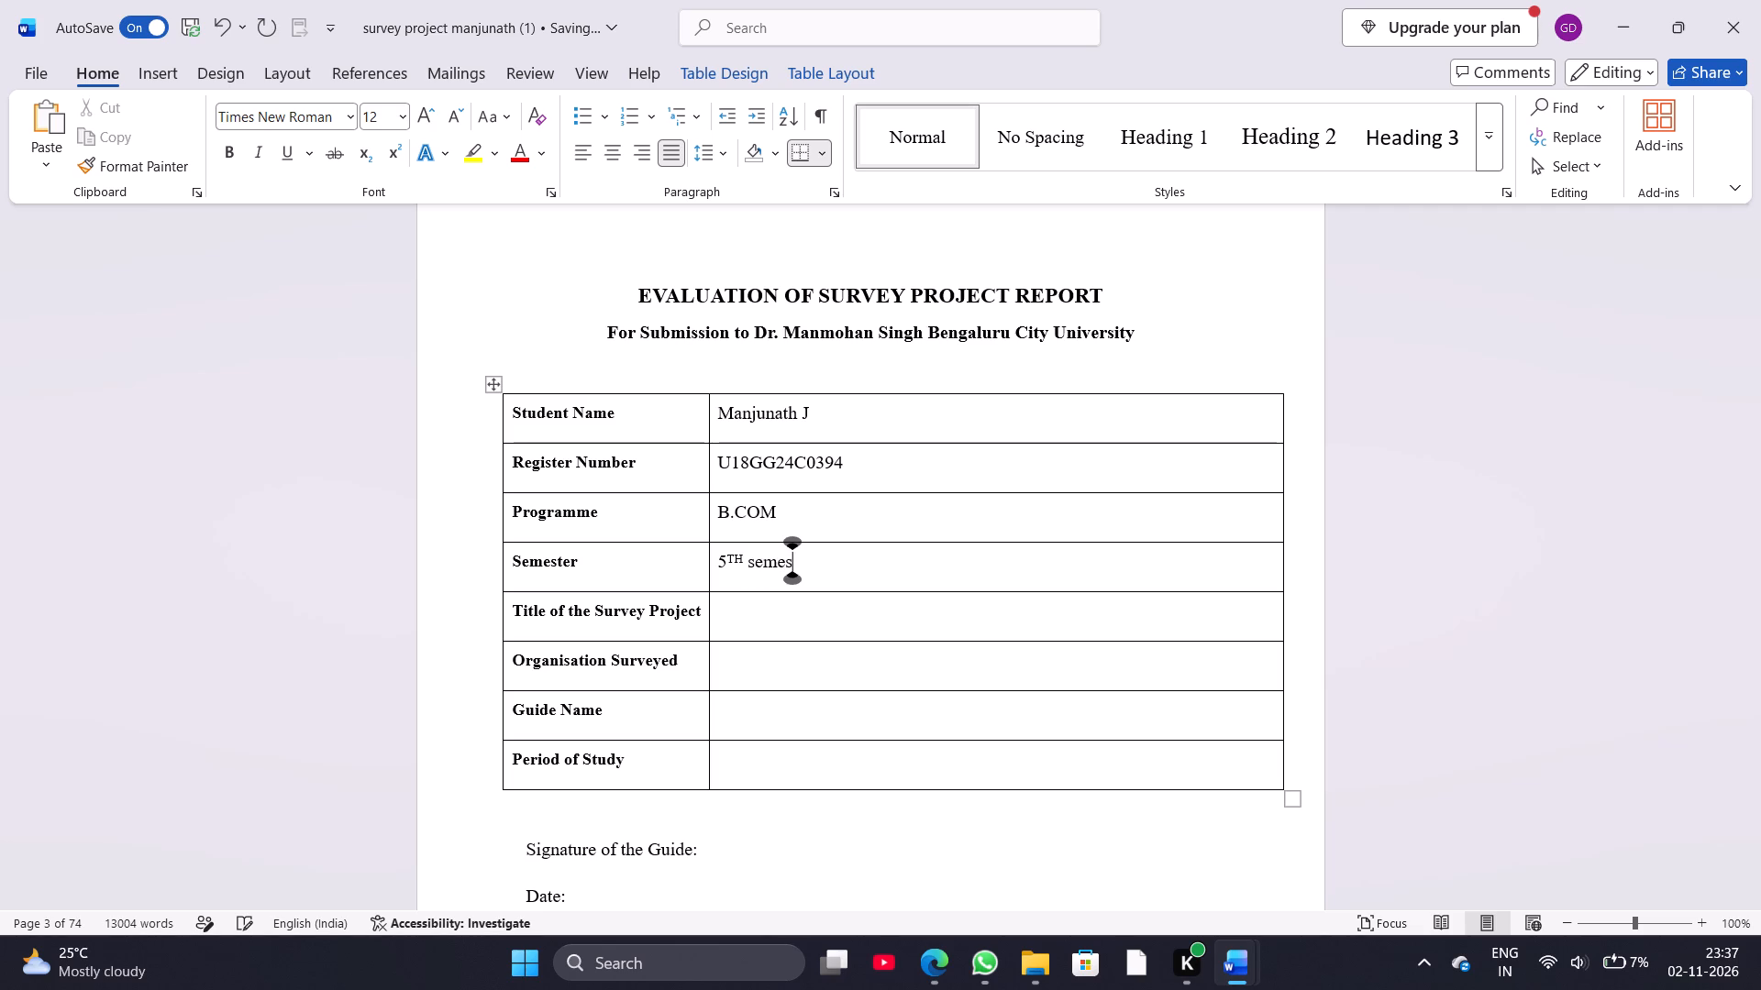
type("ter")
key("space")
Copy the title CONSUMER PREFERENCE TOWARDS ONLINE SHOPPING REGARDING GROCERIES from the cover page into the Title of the Survey Project row.
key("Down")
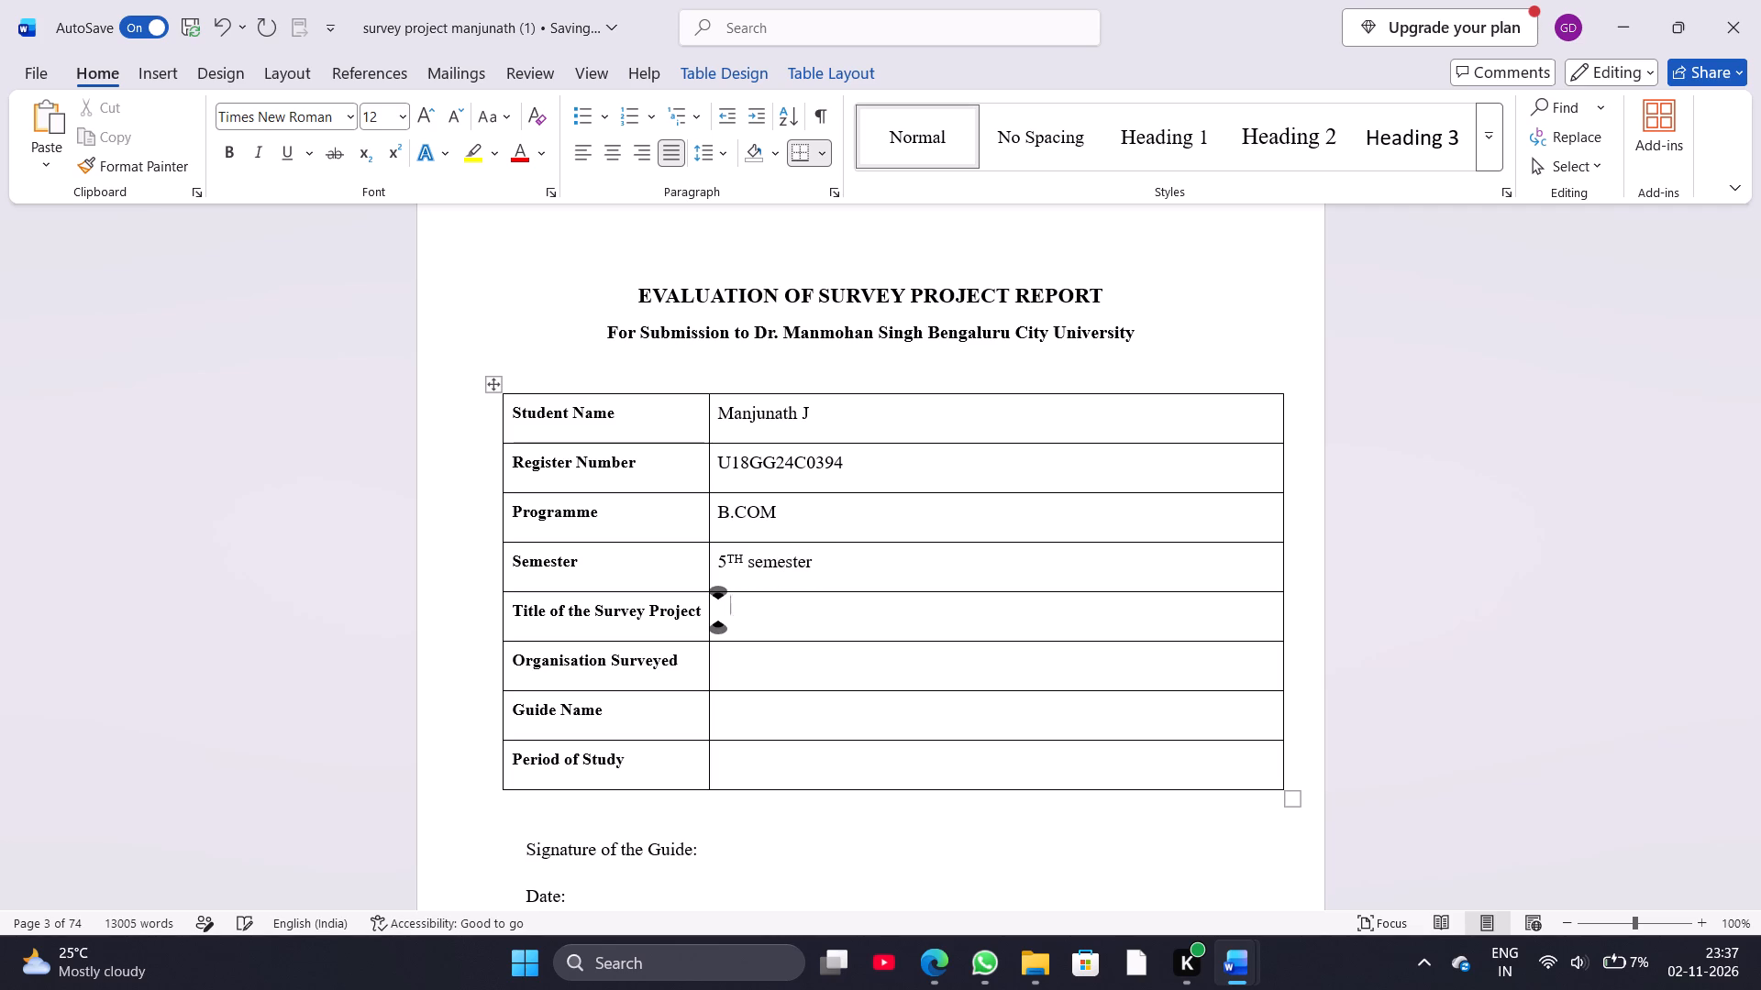
scroll(768, 509, "up", 7)
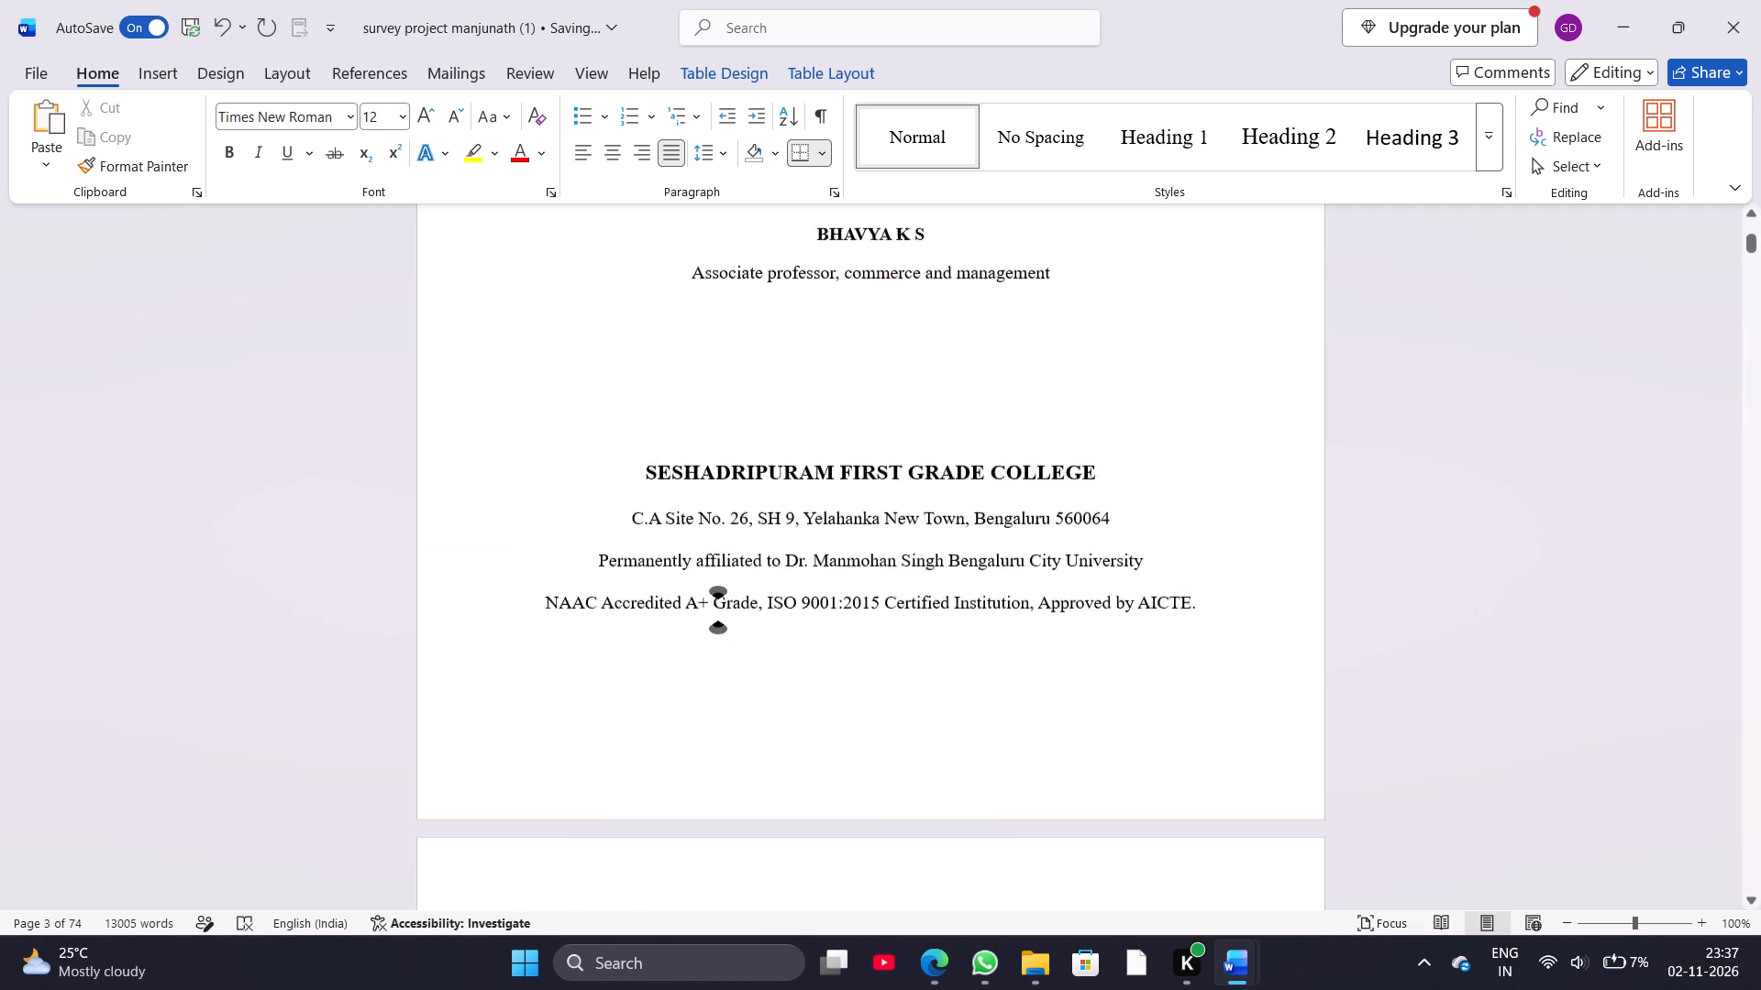
scroll(768, 509, "up", 1)
left_click_drag(564, 622, 1022, 656)
key("ctrl+c")
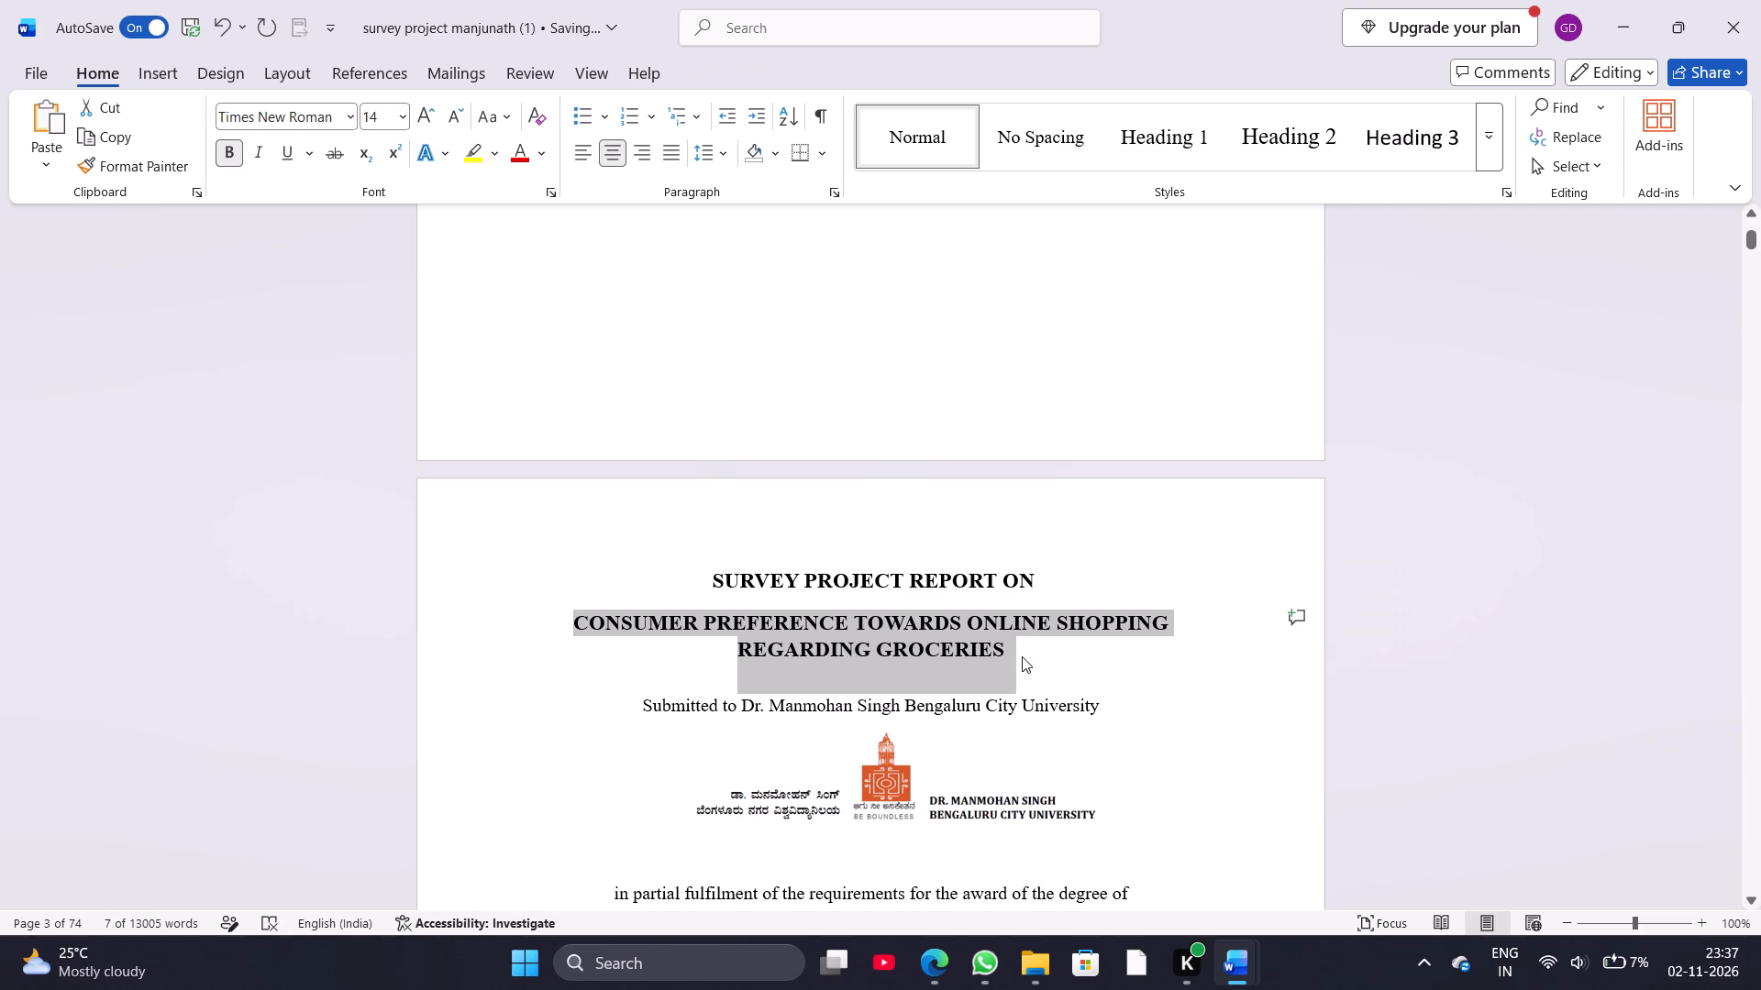
scroll(1022, 656, "down", 10)
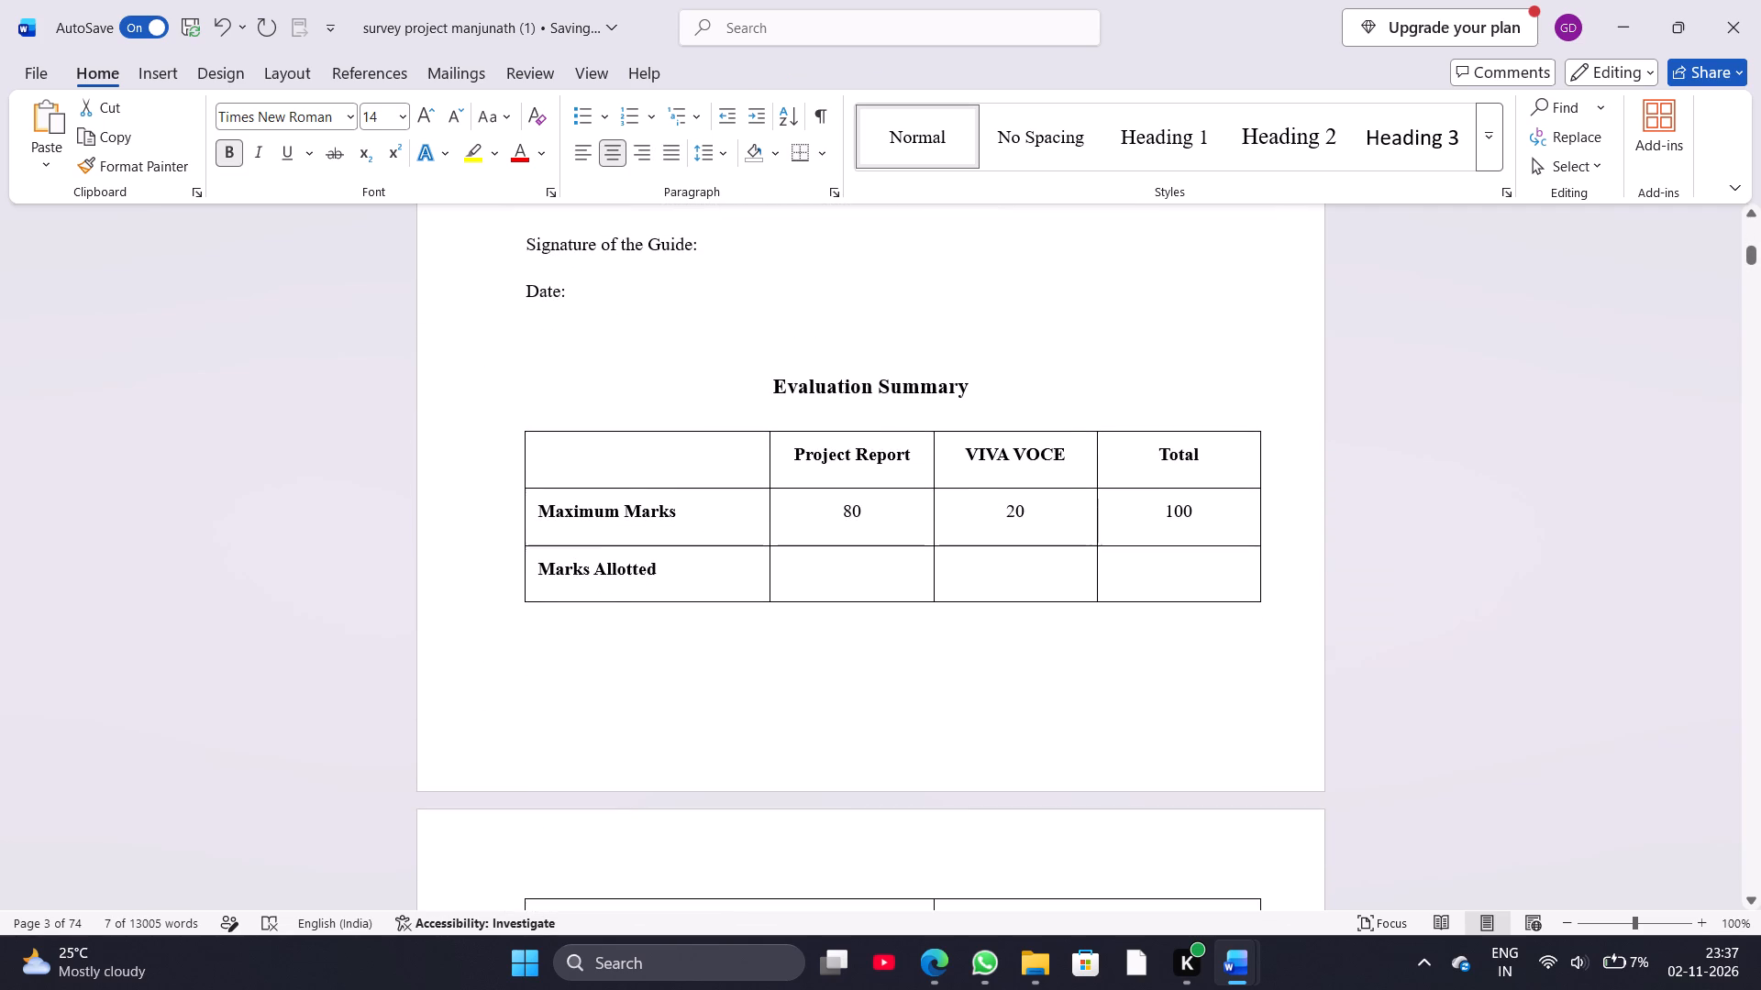
scroll(944, 672, "up", 4)
scroll(942, 650, "down", 2)
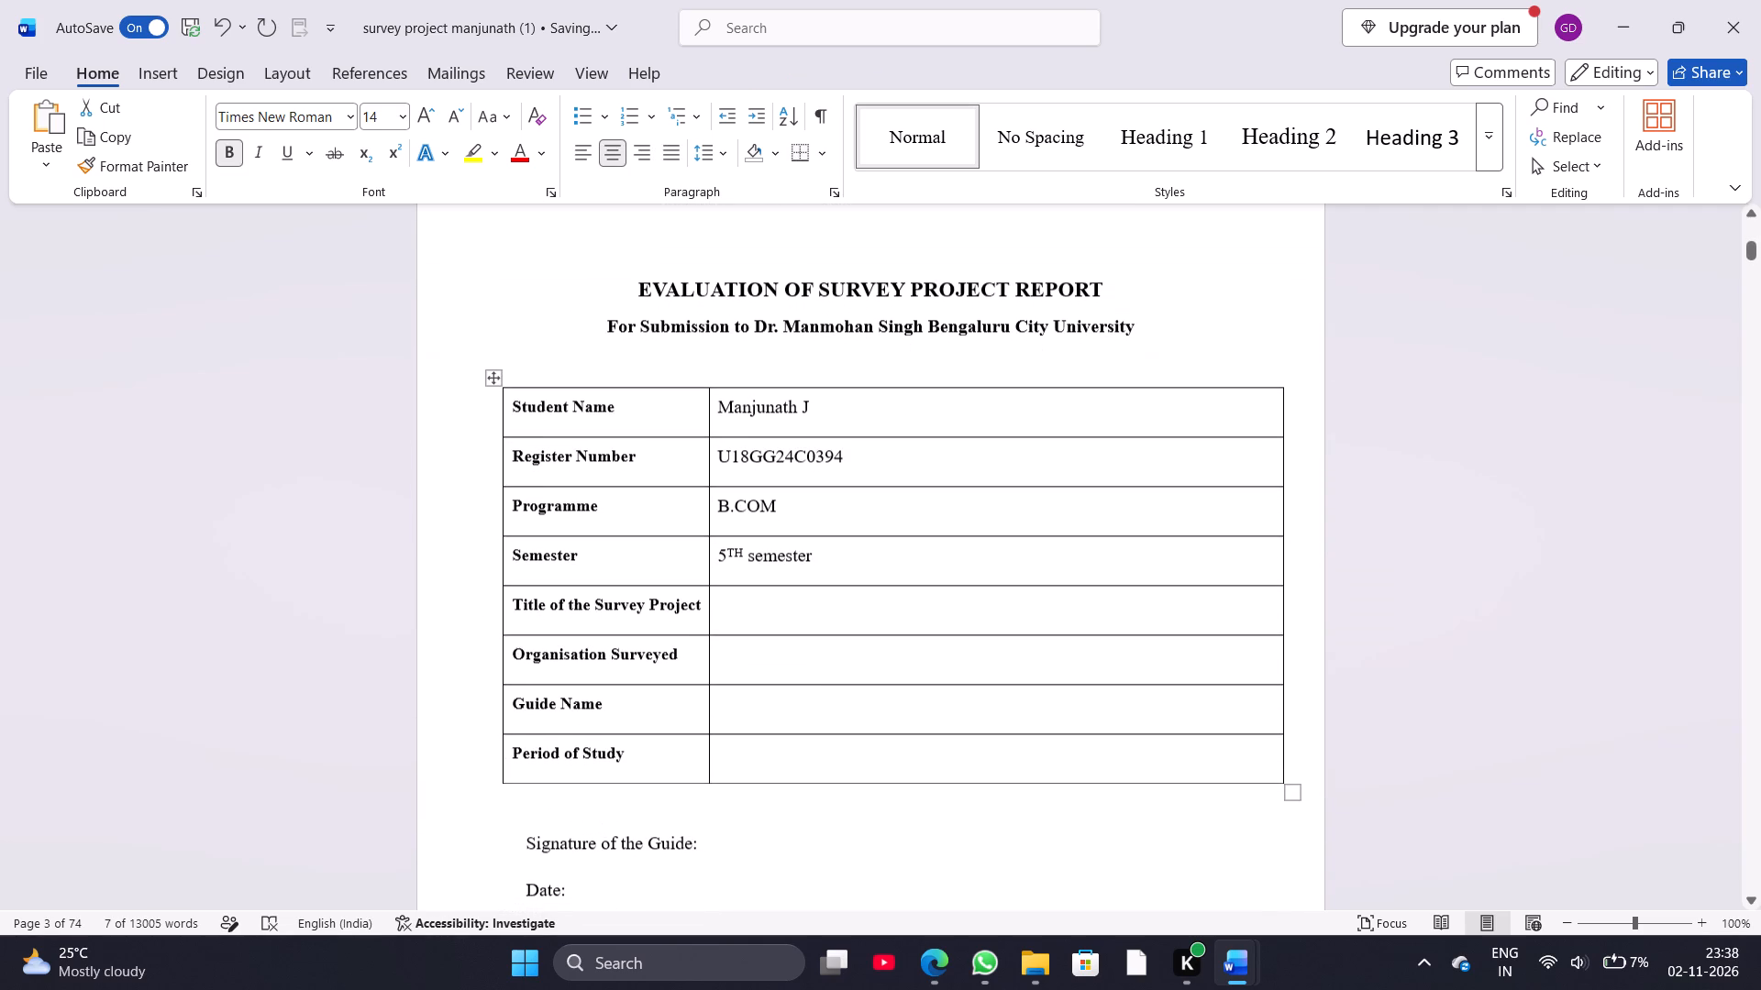
left_click(814, 609)
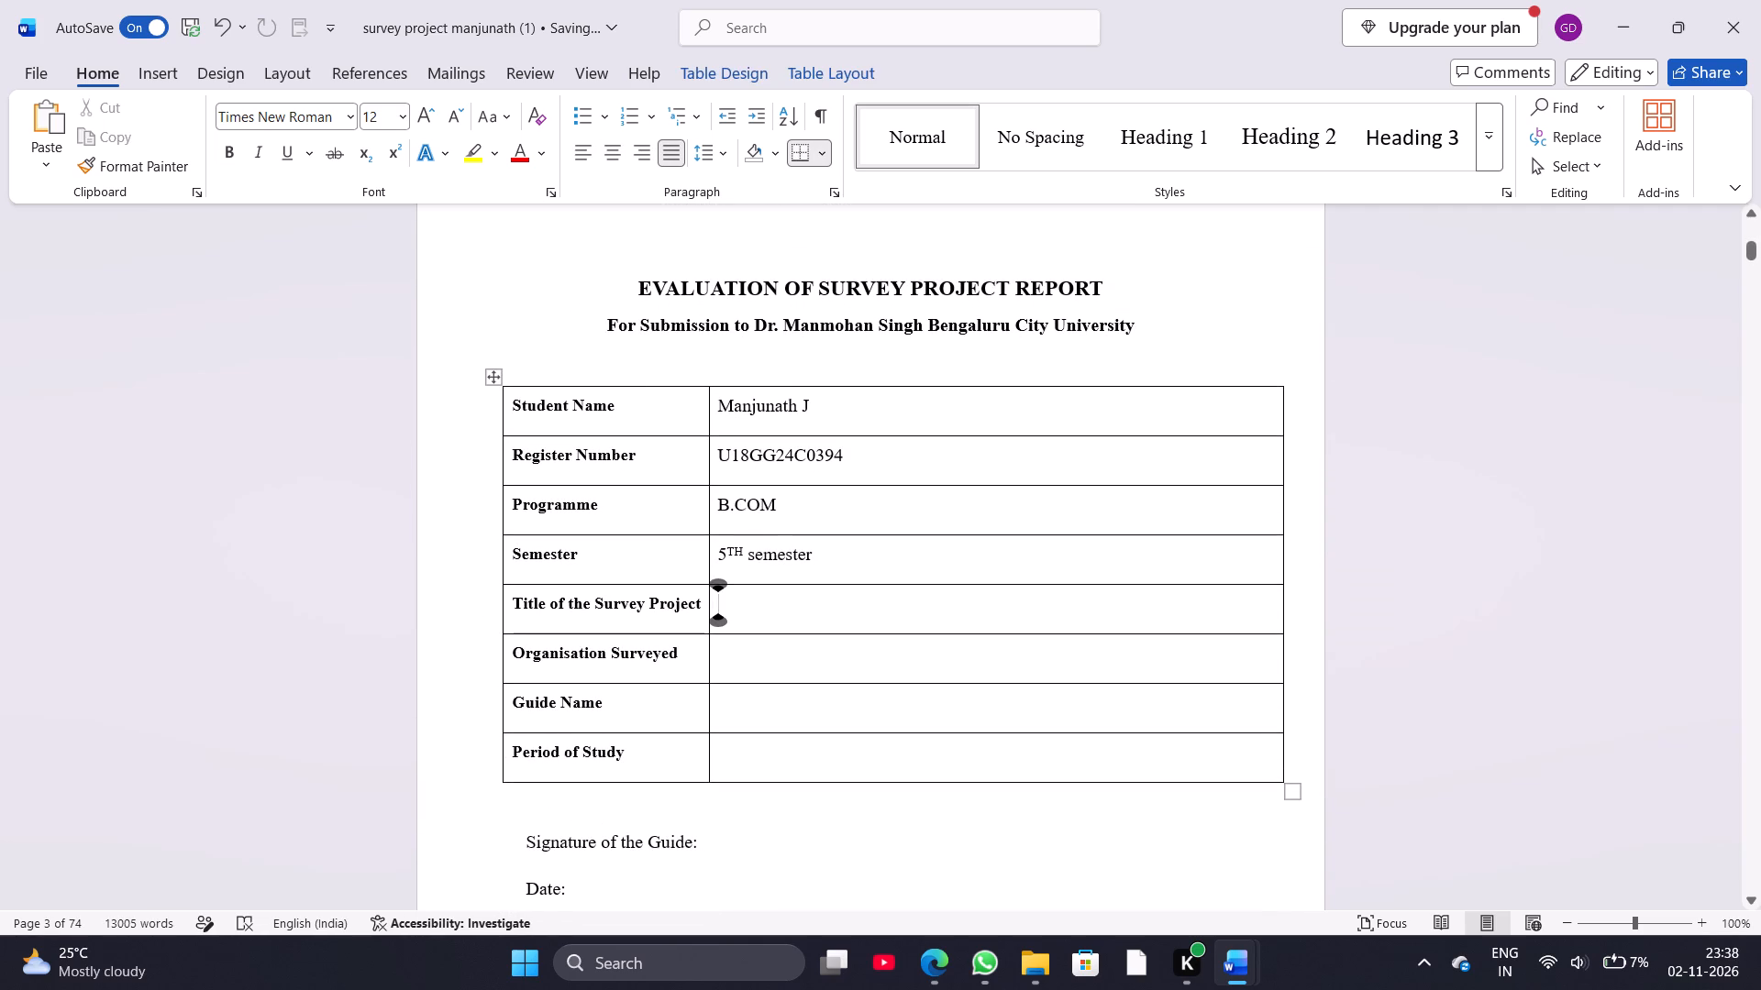
key("ctrl+v")
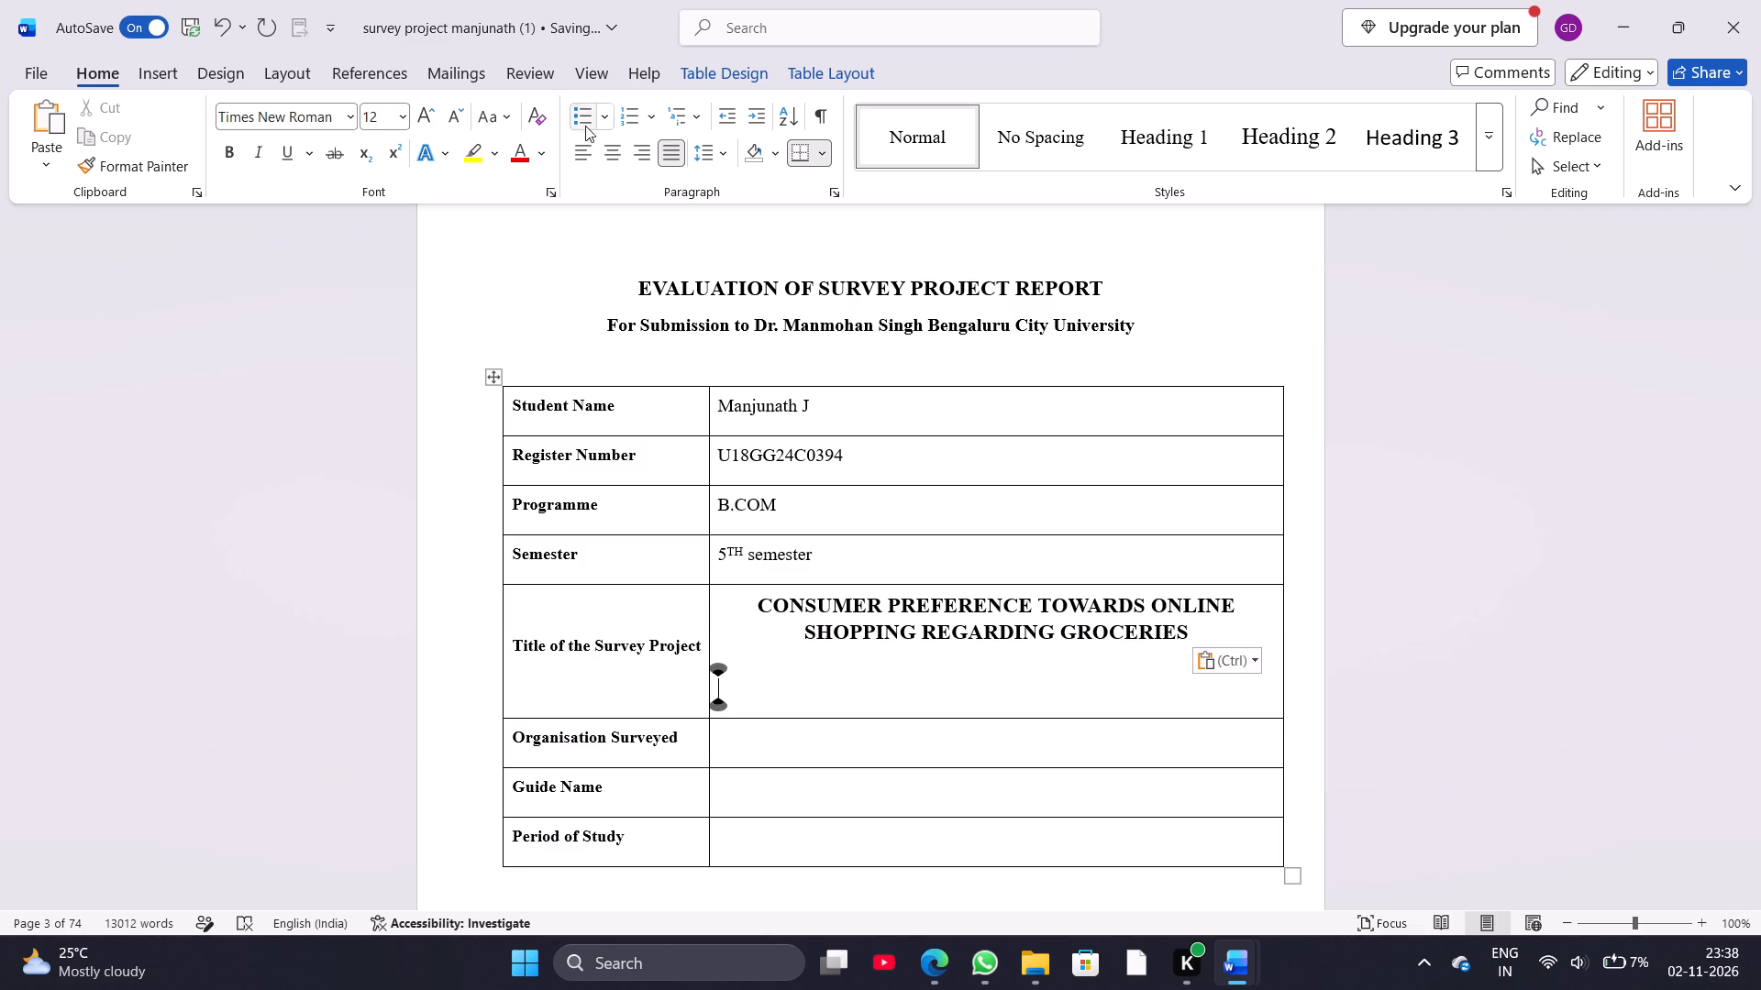
Remove the bold from the pasted project title and set its font size to 12.
left_click_drag(756, 603, 1132, 682)
left_click(232, 161)
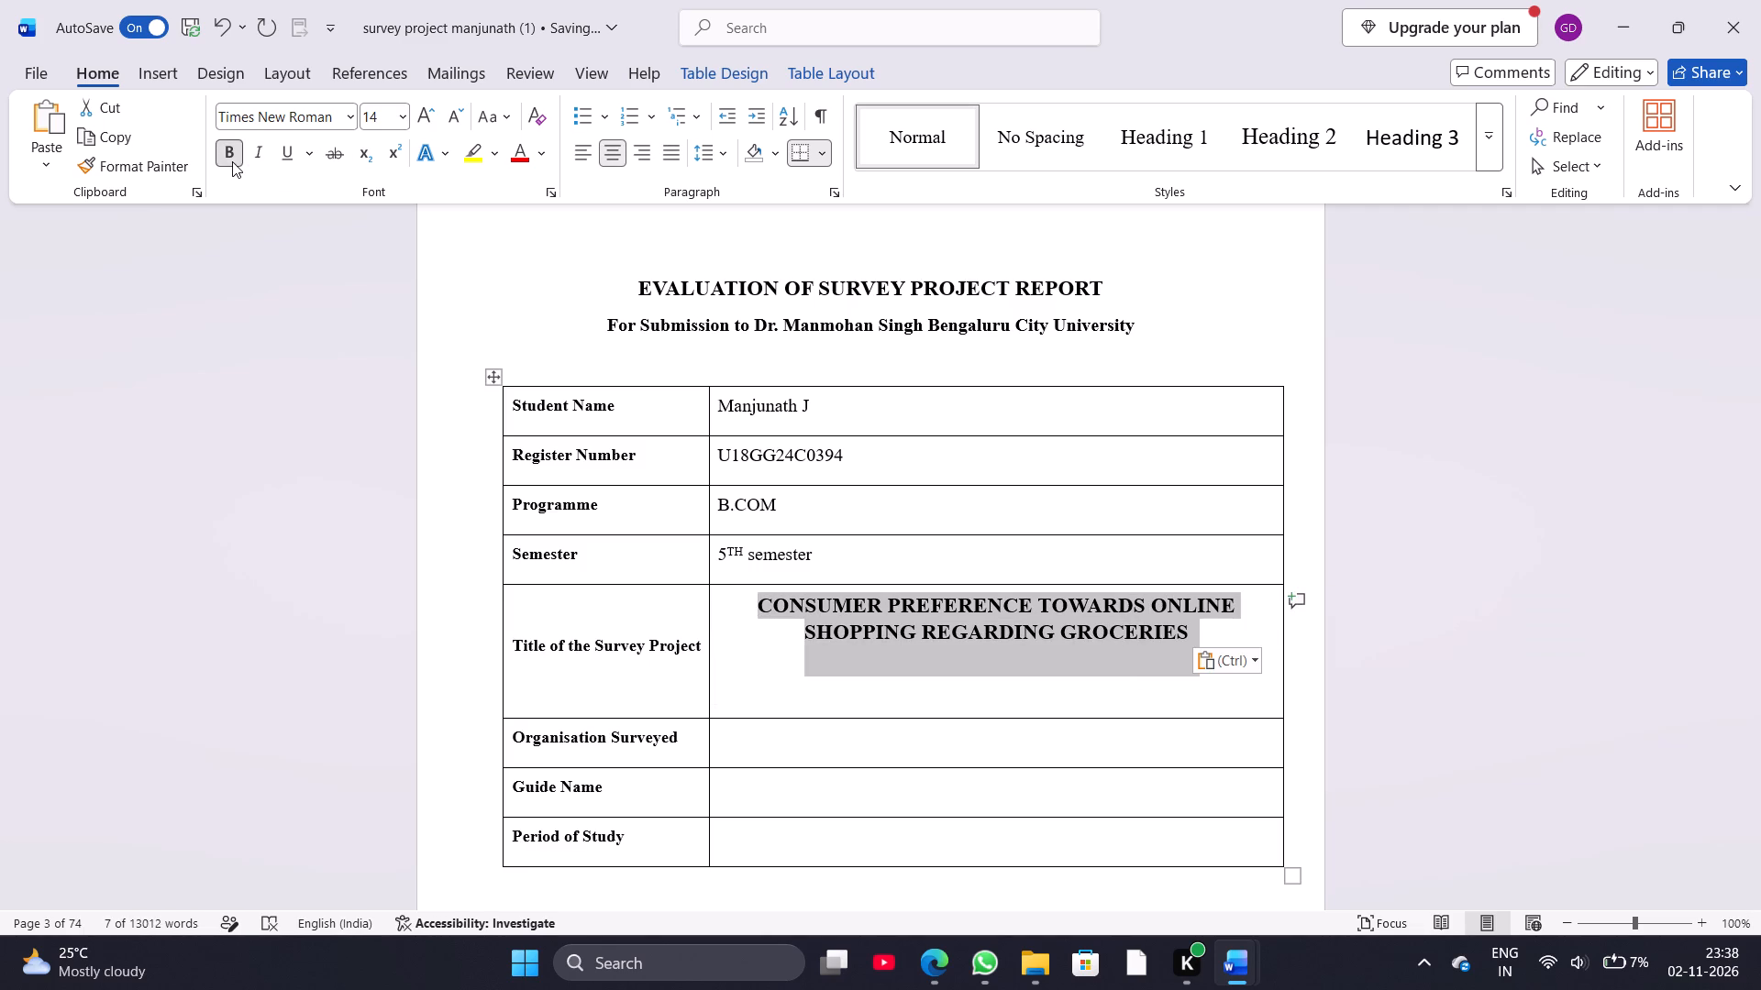
left_click(401, 111)
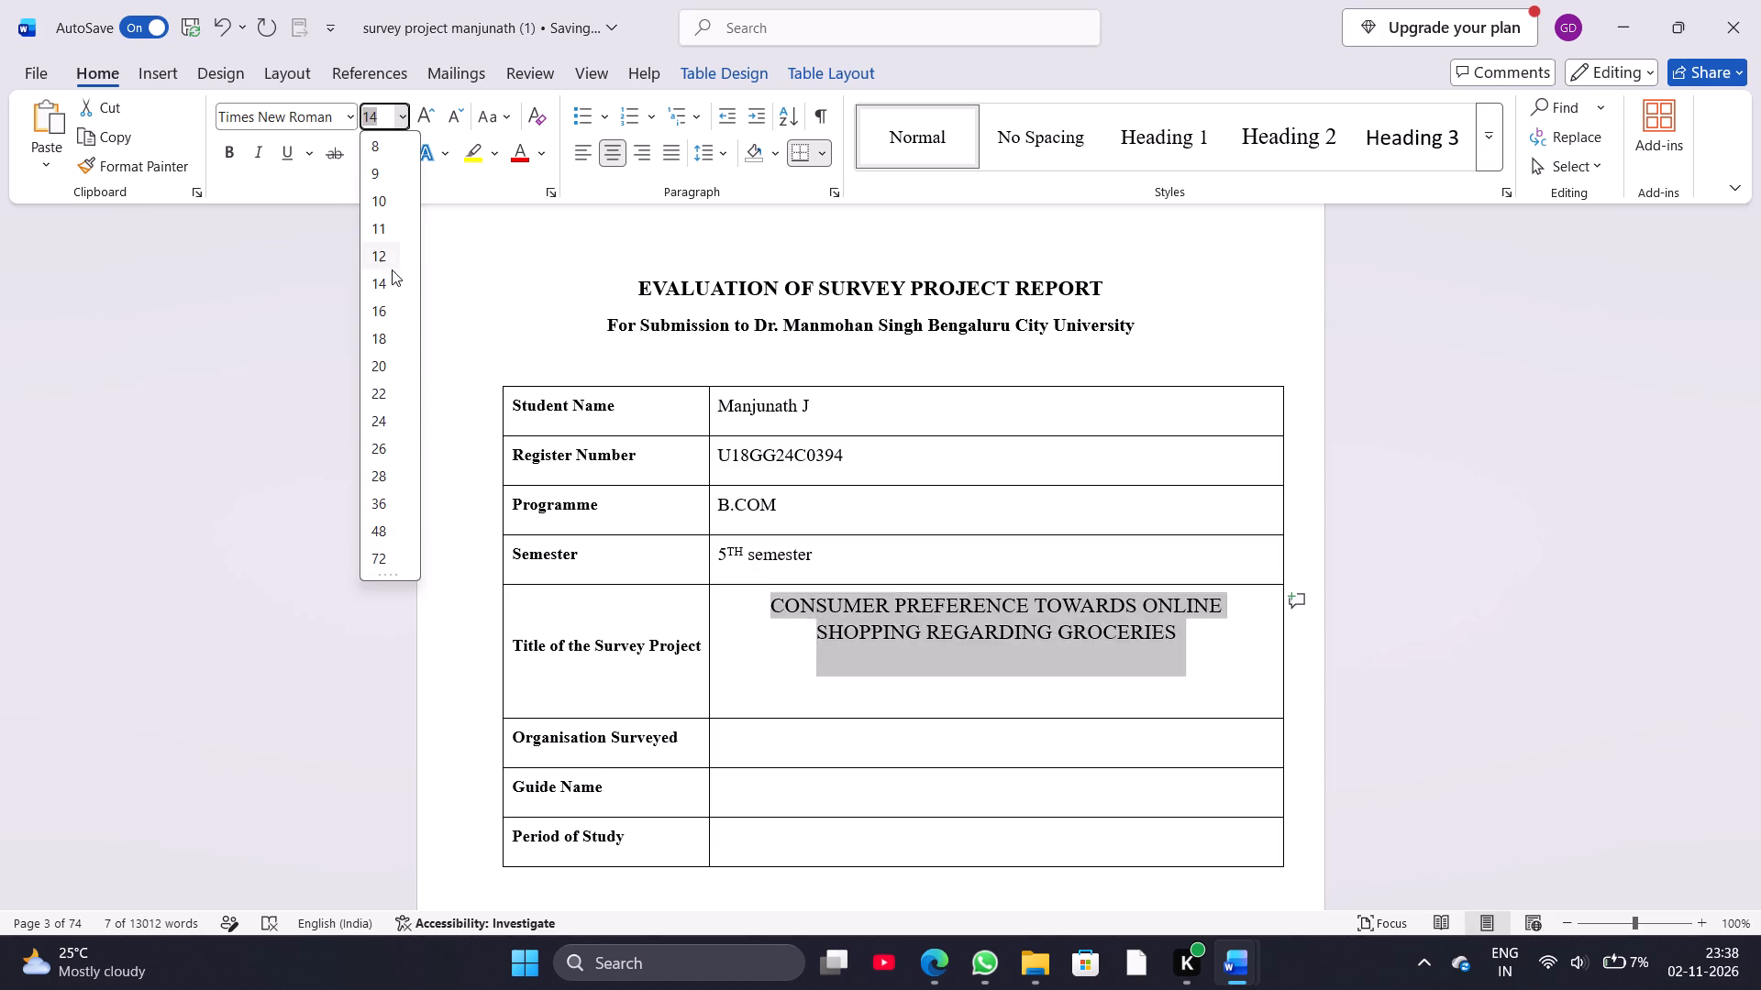
left_click(381, 259)
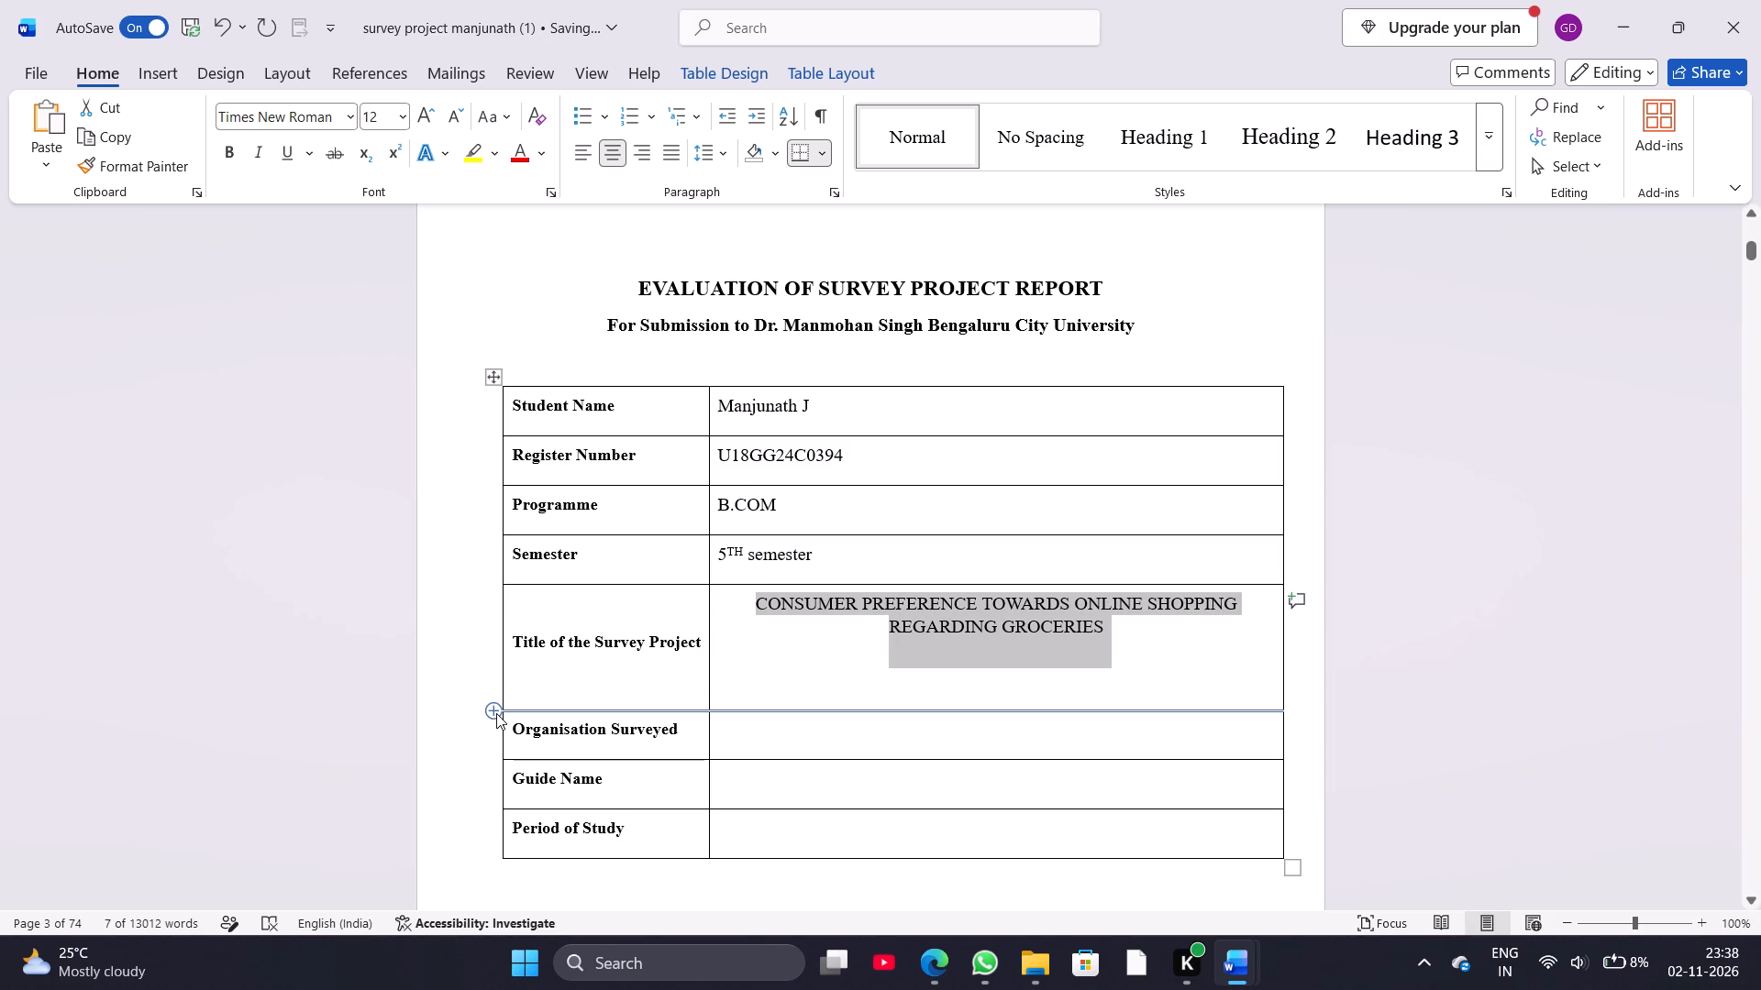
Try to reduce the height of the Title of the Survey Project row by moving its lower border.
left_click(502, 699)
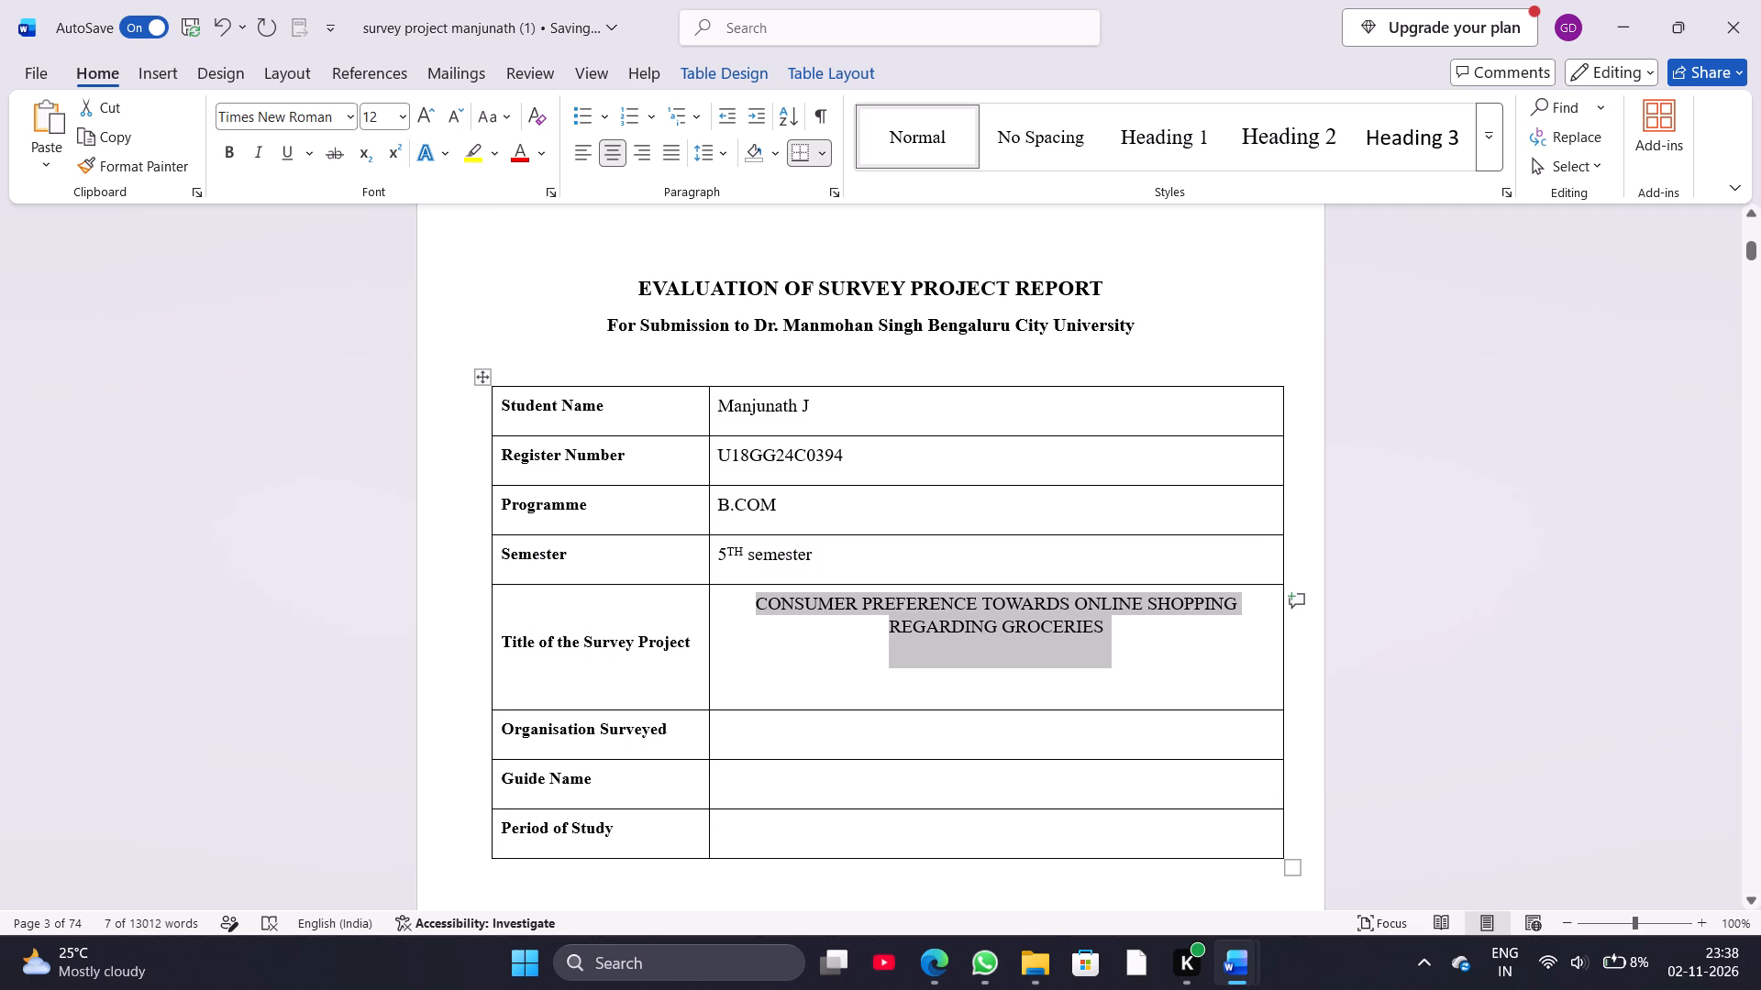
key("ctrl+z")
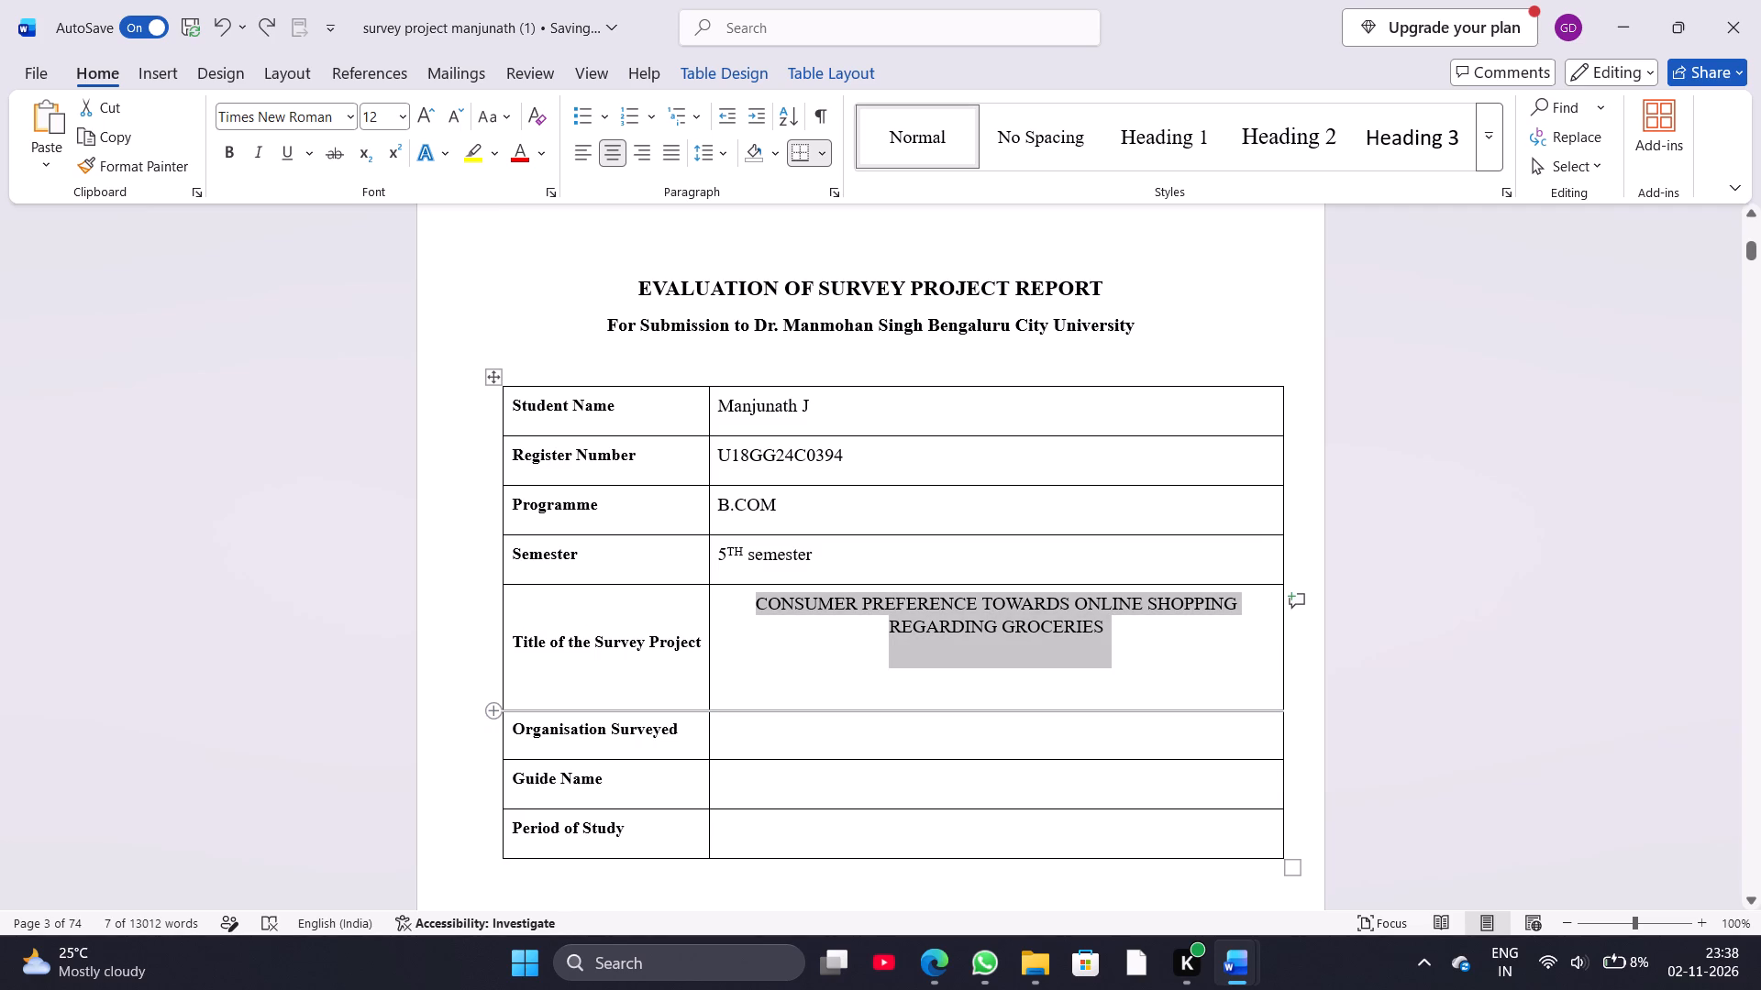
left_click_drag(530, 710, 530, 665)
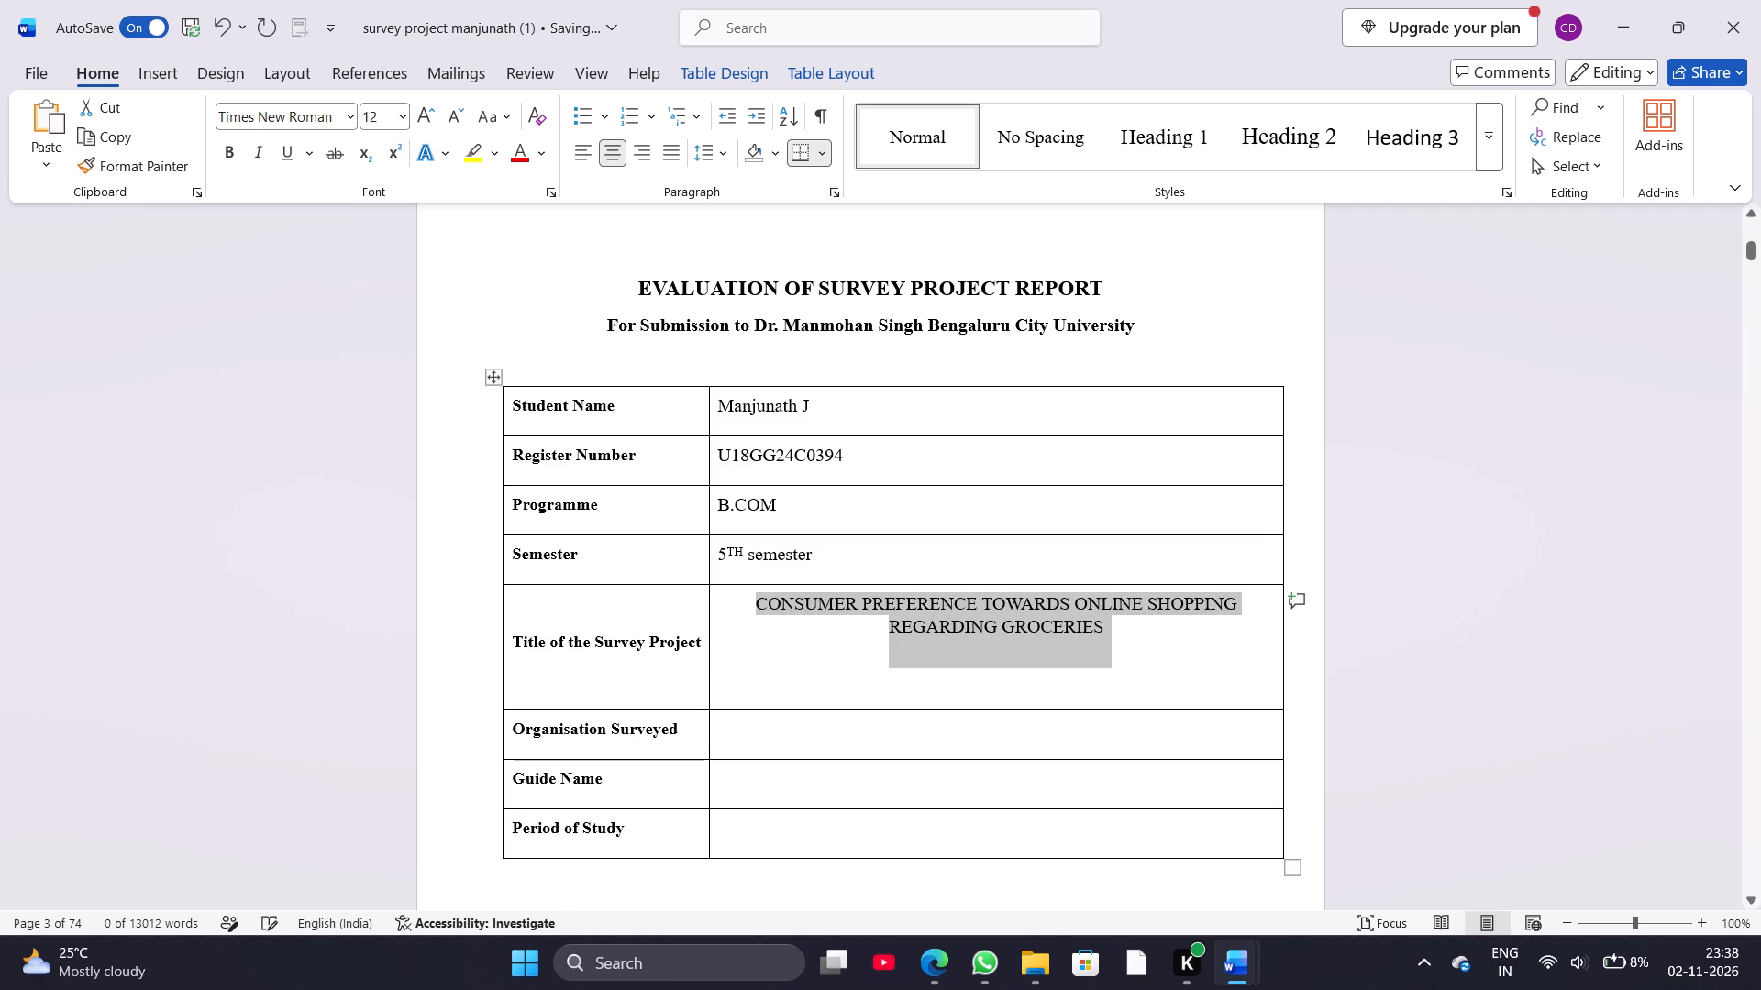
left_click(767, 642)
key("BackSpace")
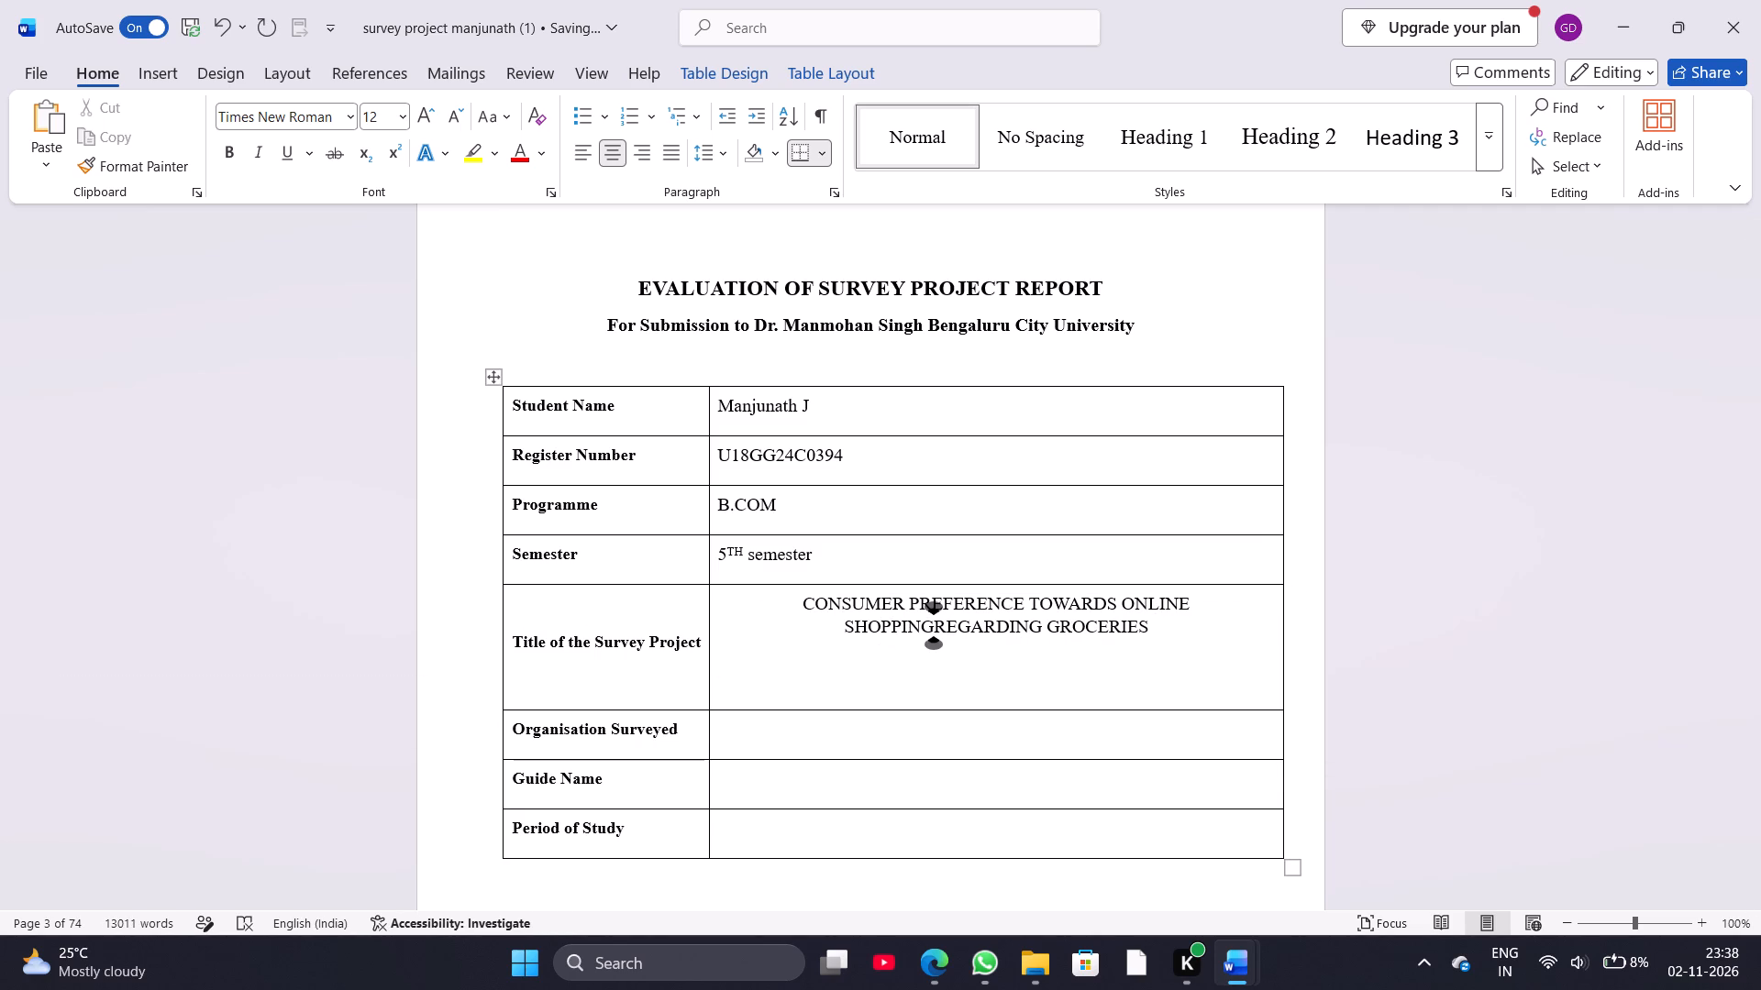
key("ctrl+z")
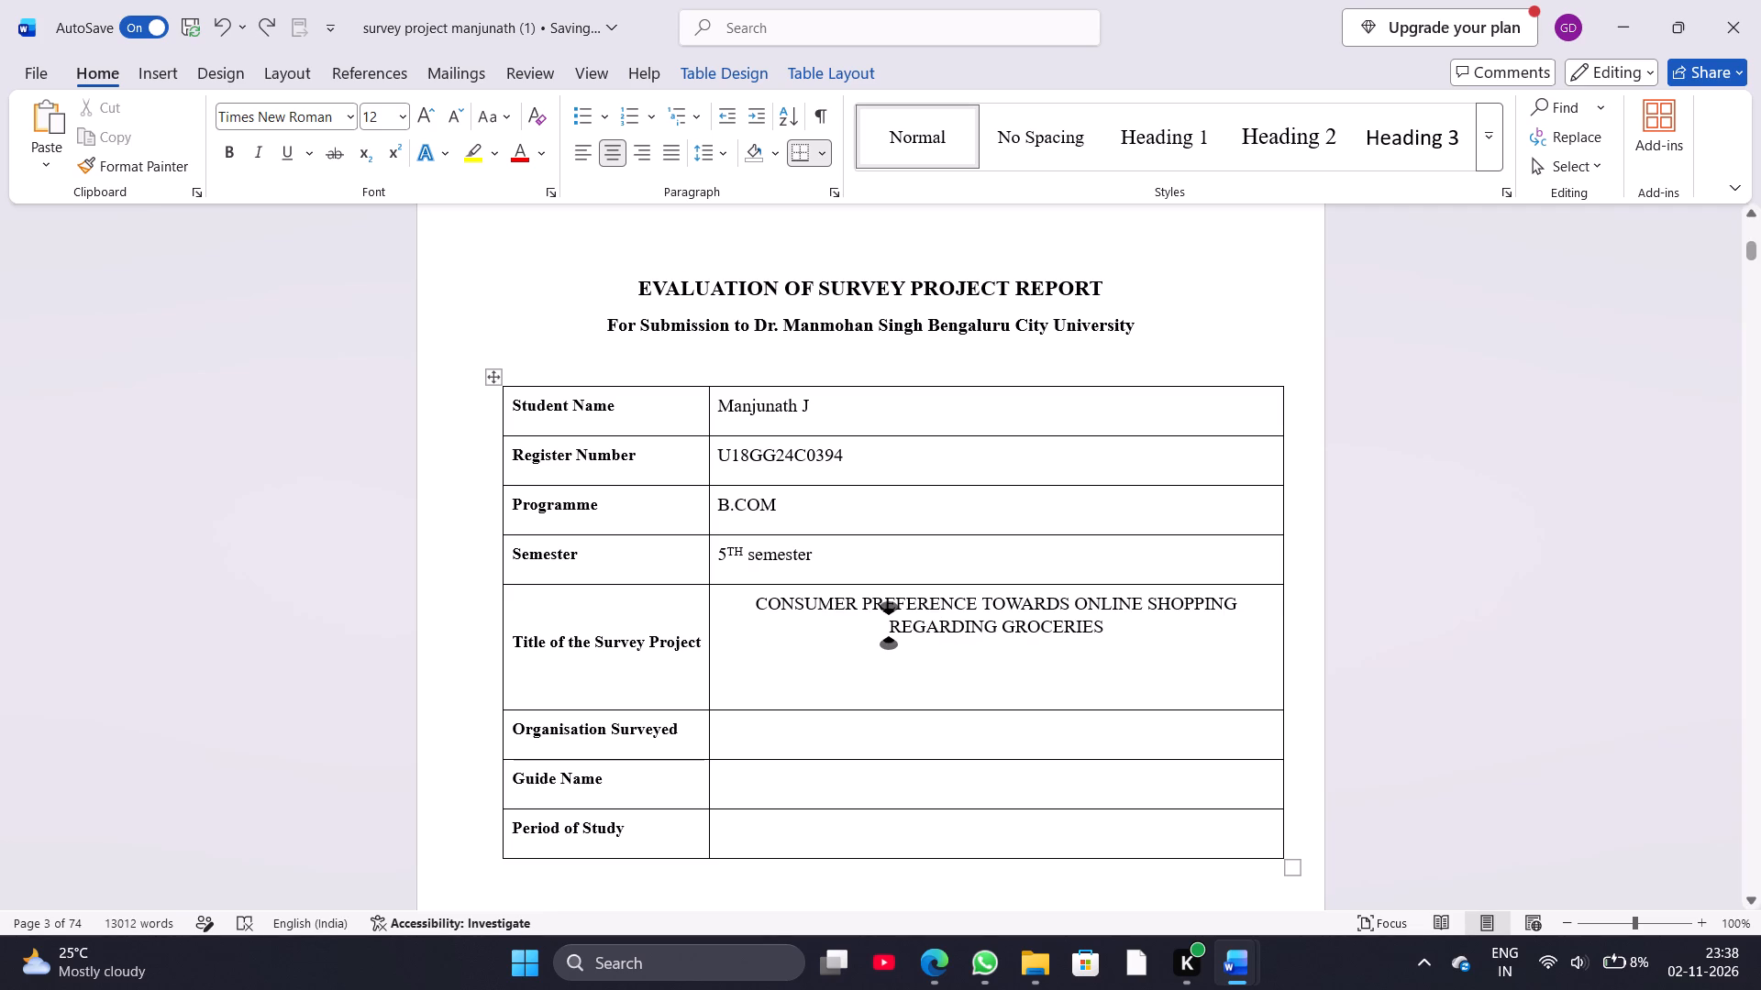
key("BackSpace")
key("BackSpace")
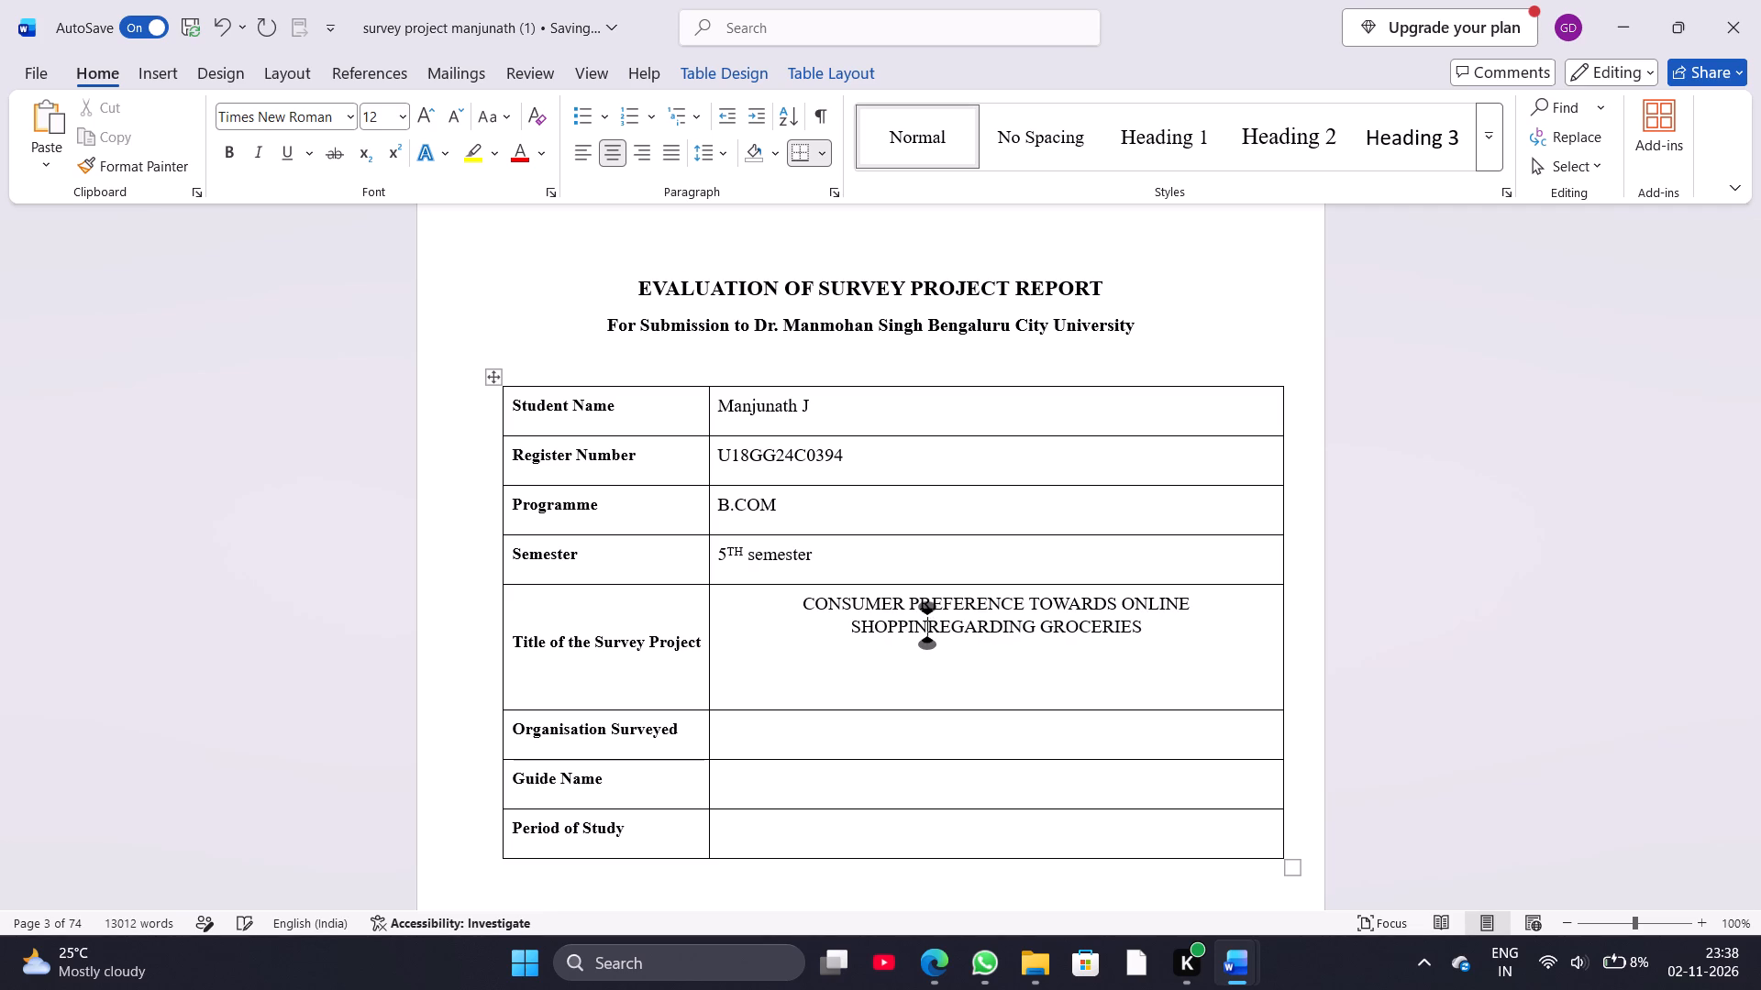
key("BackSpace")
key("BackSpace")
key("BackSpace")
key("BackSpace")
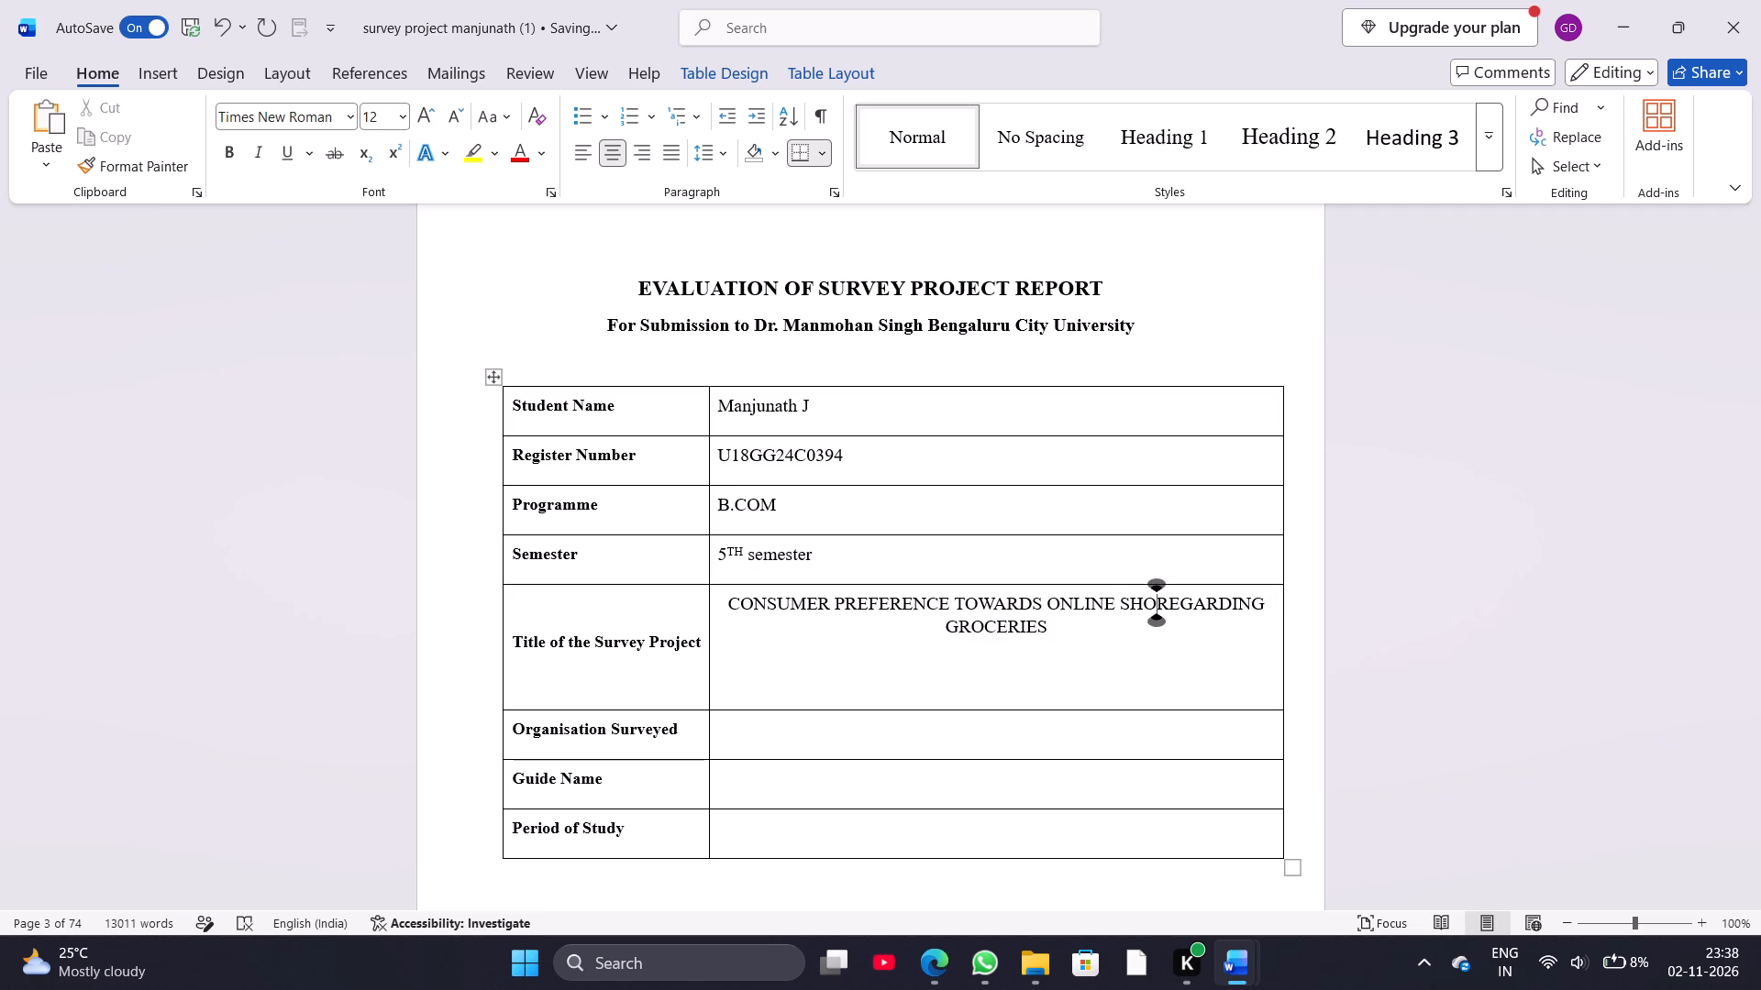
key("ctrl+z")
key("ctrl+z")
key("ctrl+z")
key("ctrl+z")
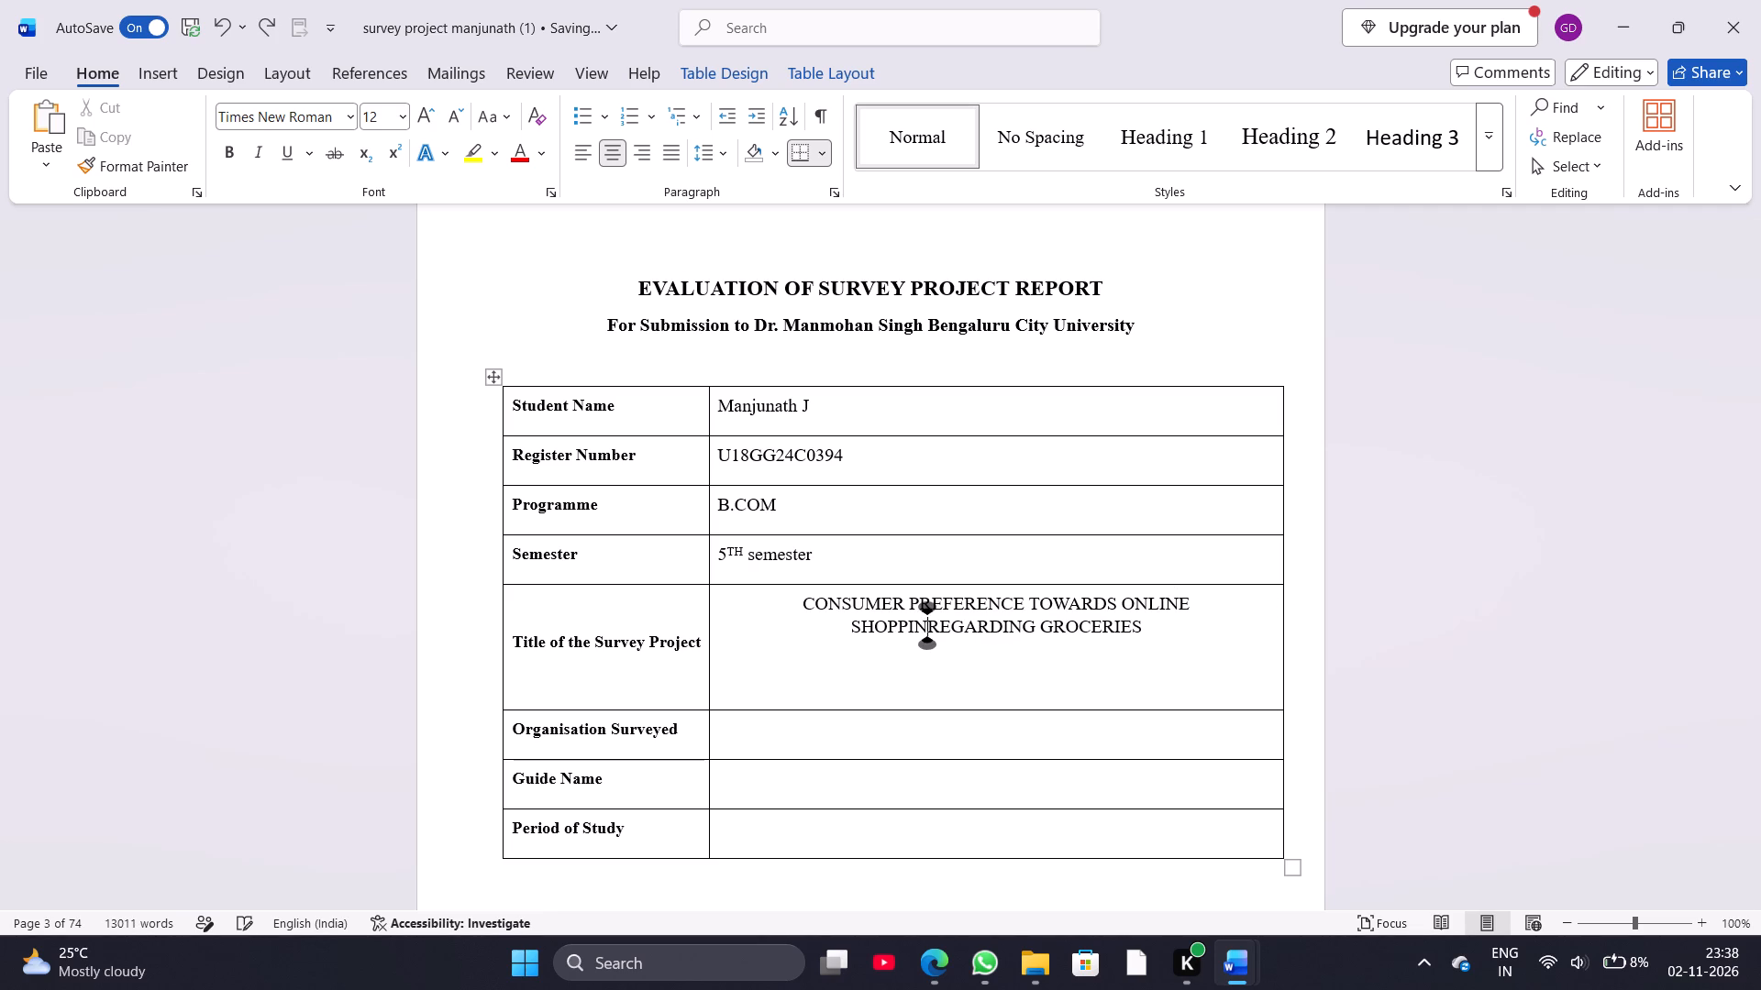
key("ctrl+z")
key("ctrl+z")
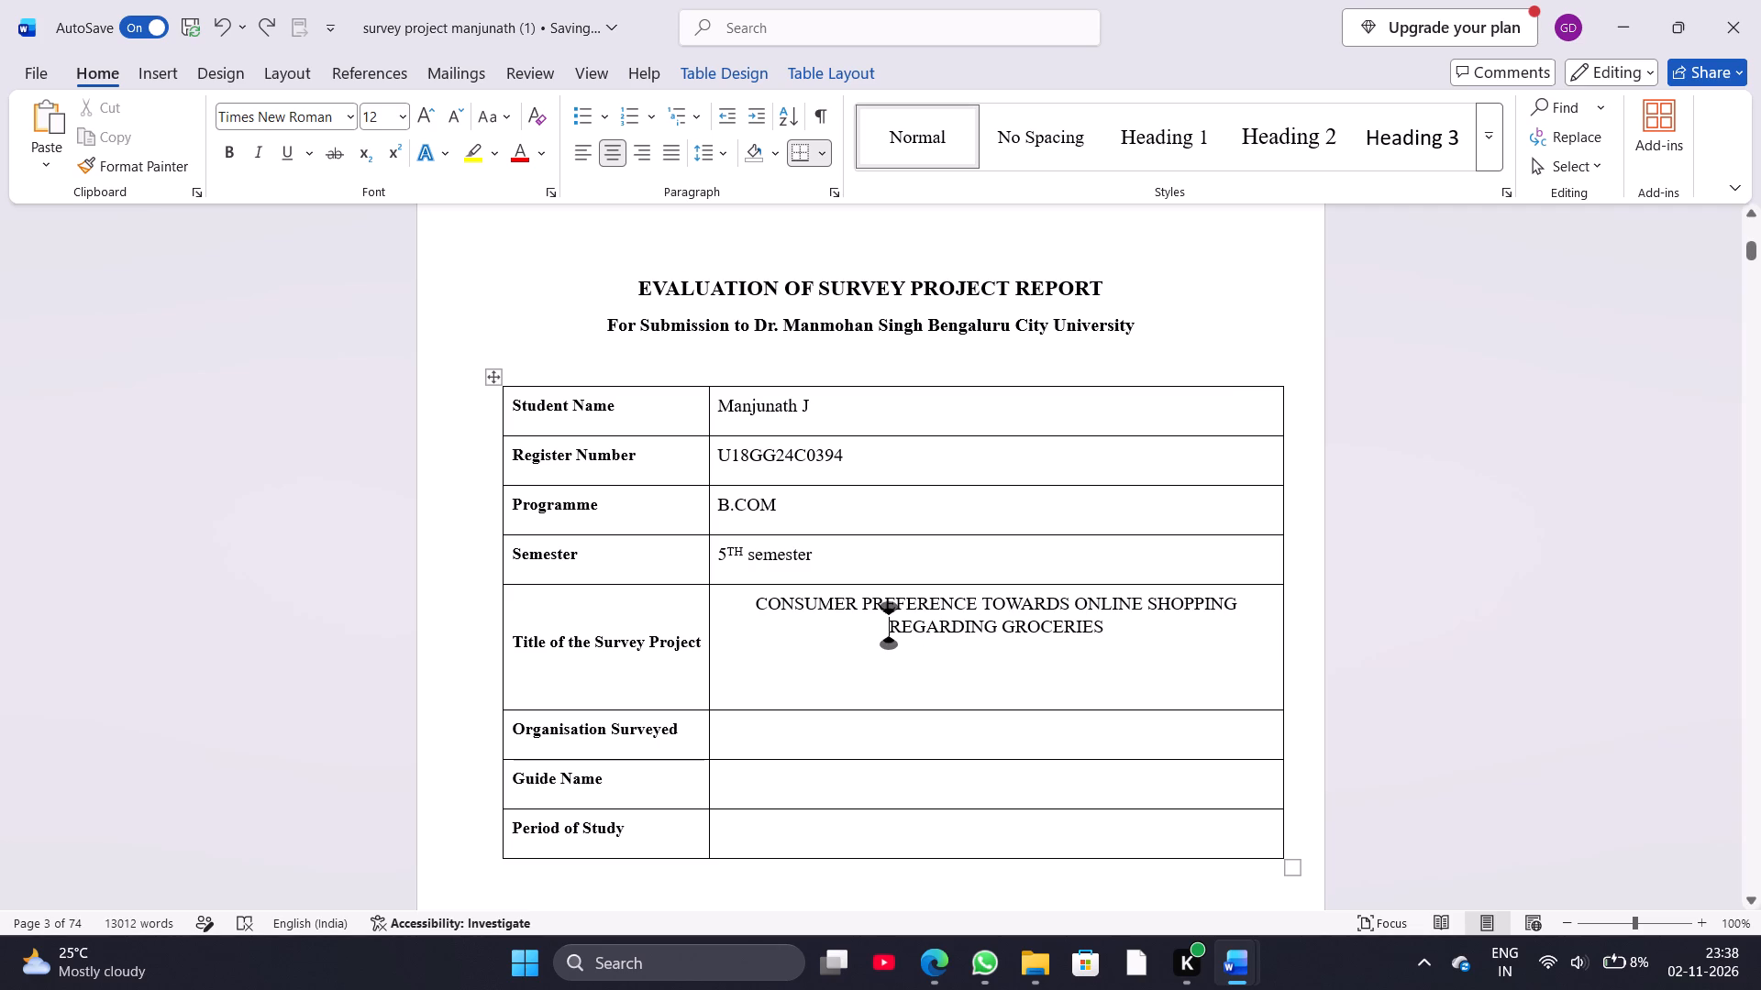
Remove the centring from the project title in the Title of the Survey Project row and set its line spacing to 1.5.
left_click(756, 609)
key("BackSpace")
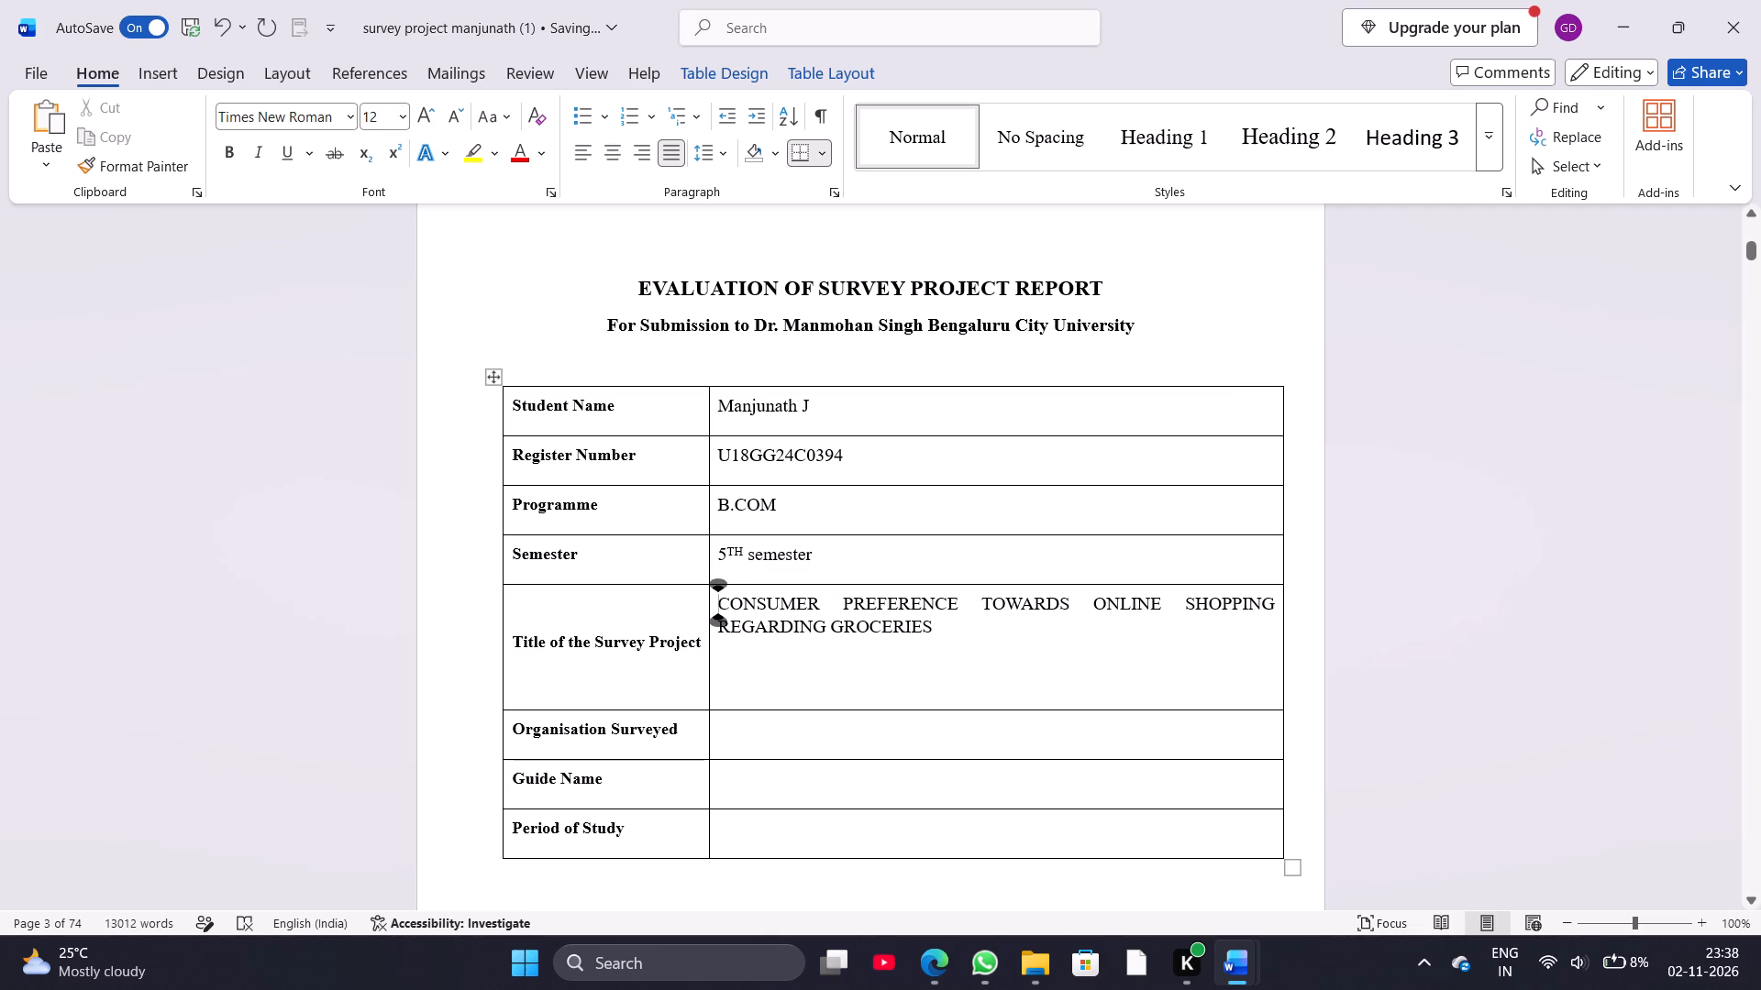
left_click_drag(718, 603, 968, 661)
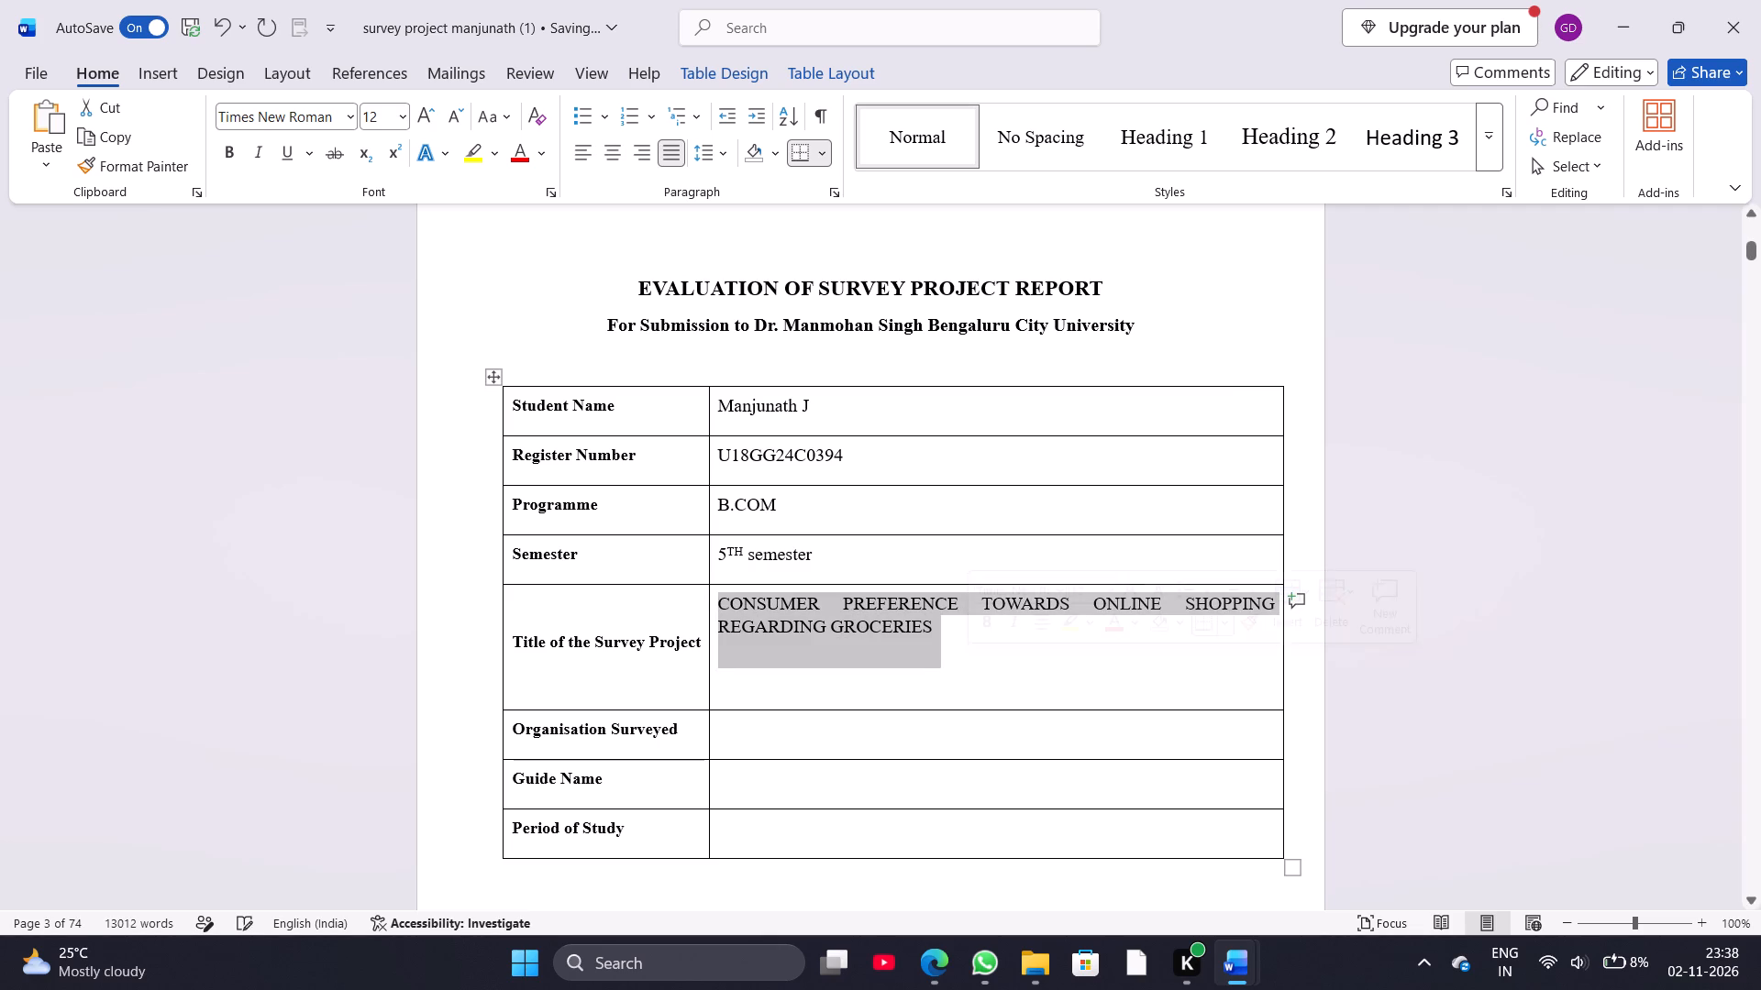
left_click(699, 156)
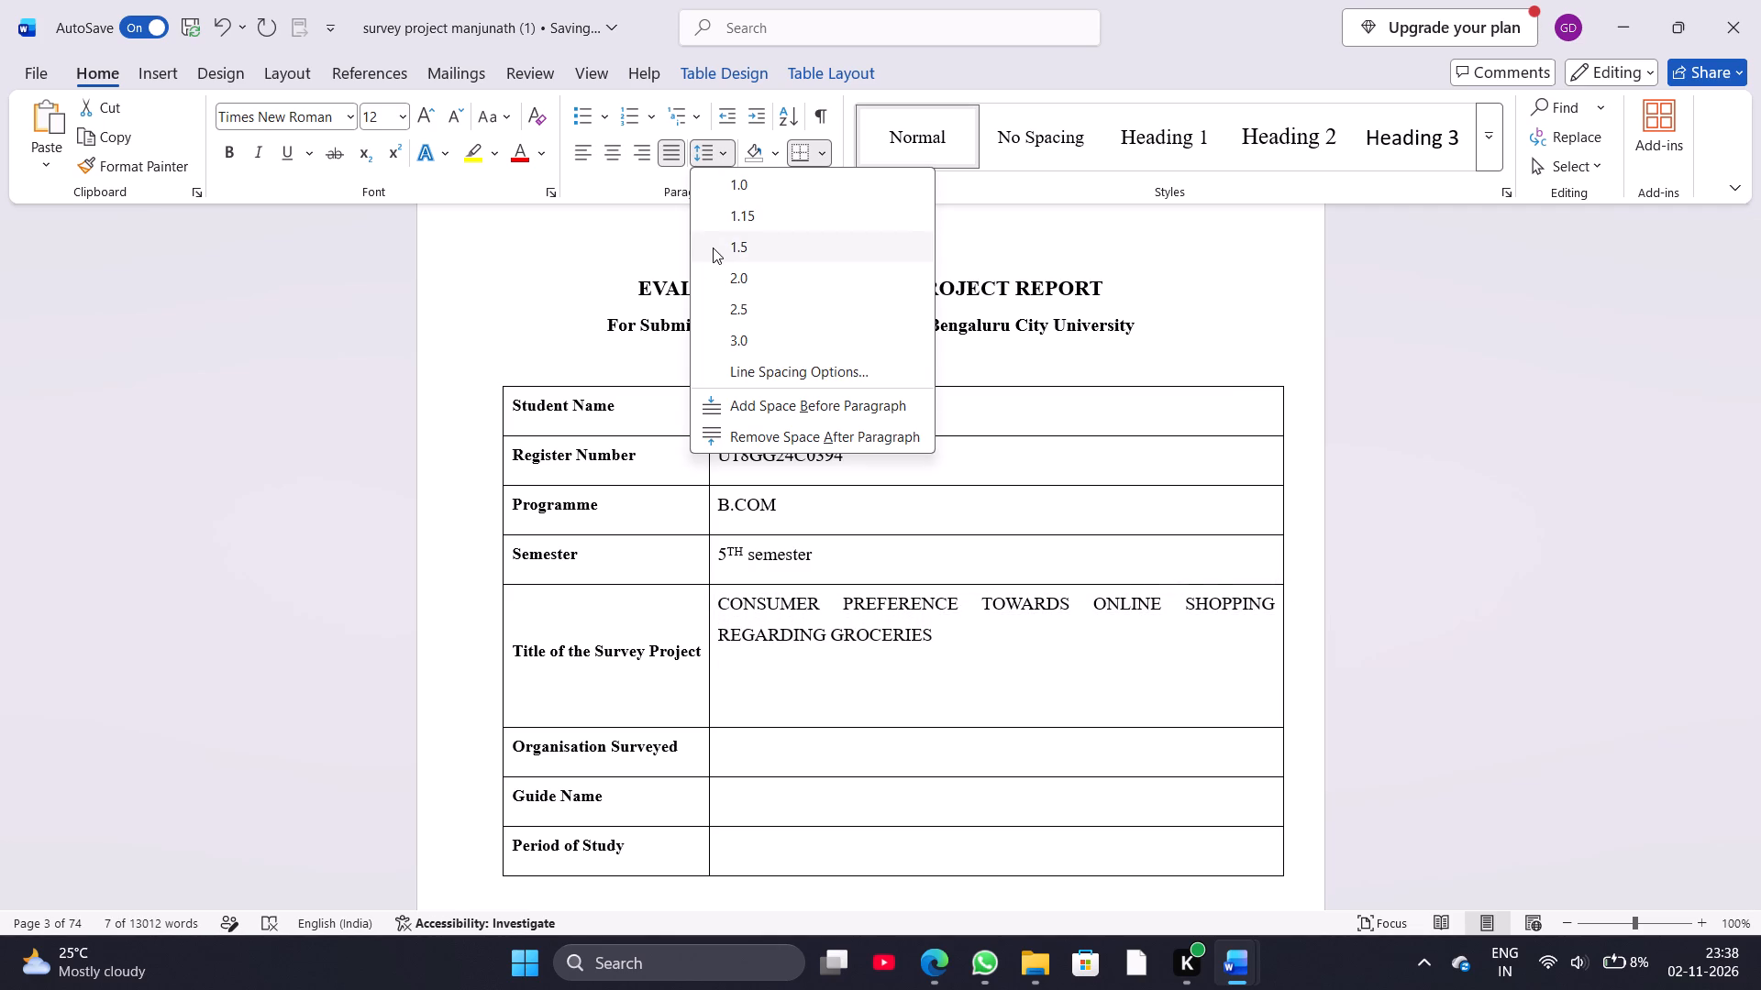
left_click(713, 247)
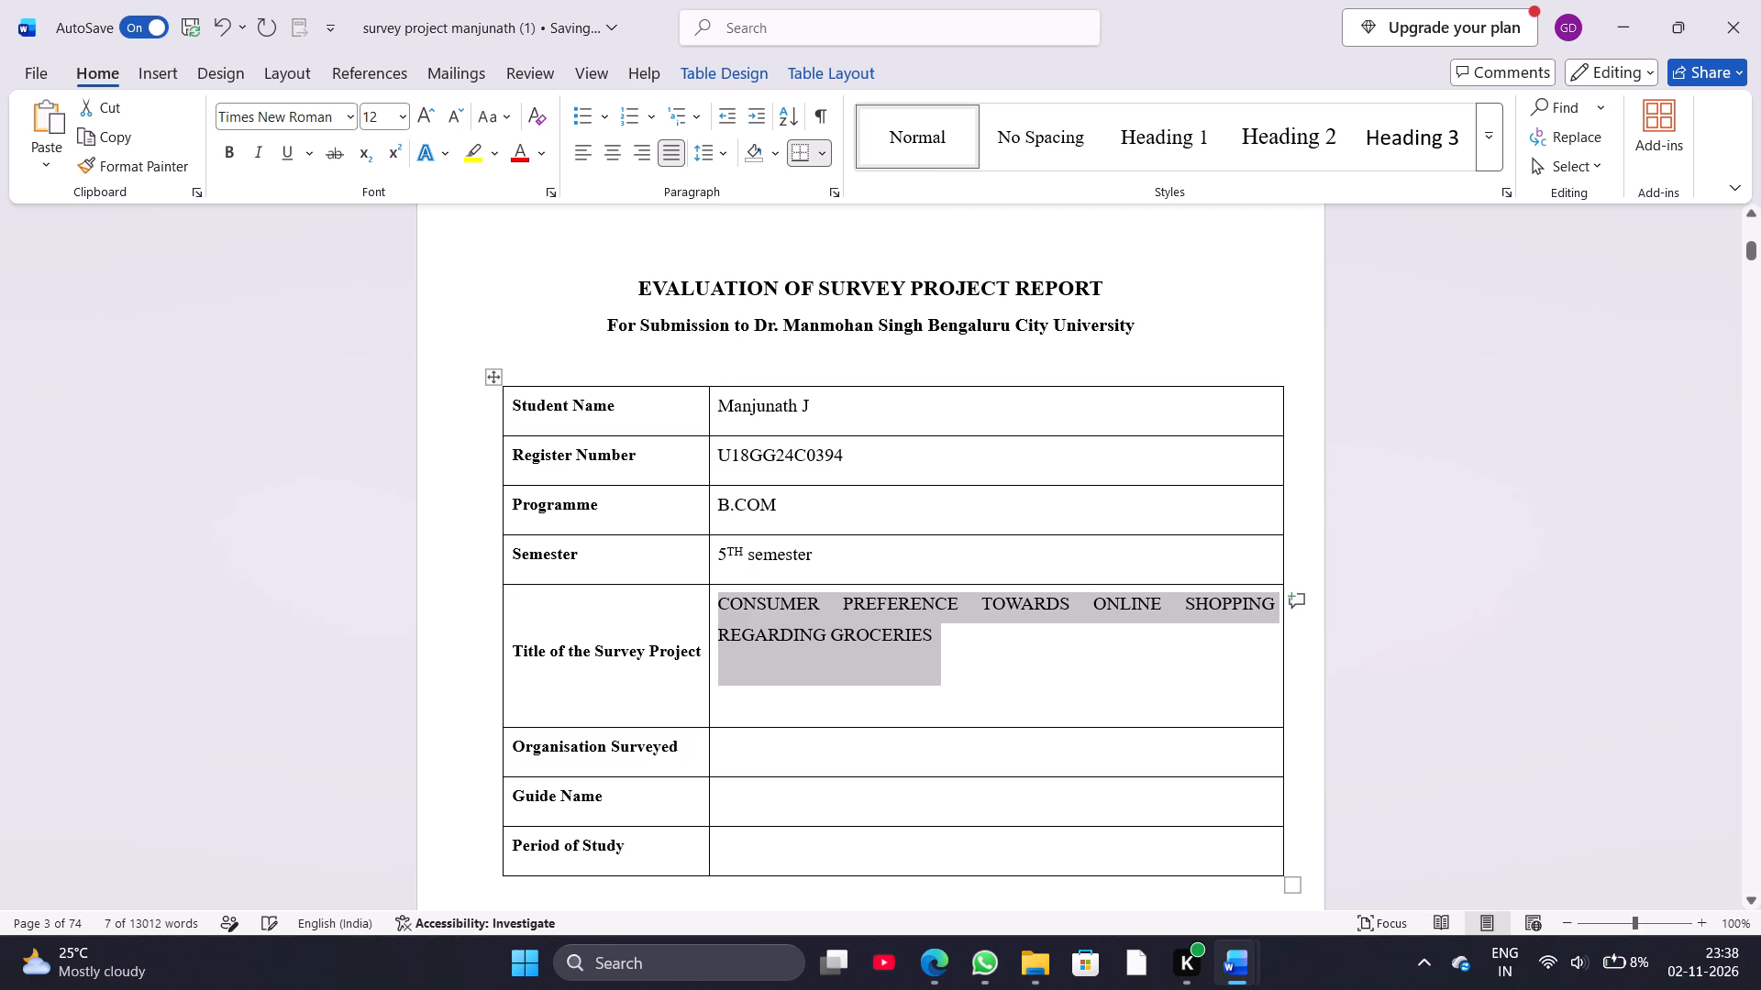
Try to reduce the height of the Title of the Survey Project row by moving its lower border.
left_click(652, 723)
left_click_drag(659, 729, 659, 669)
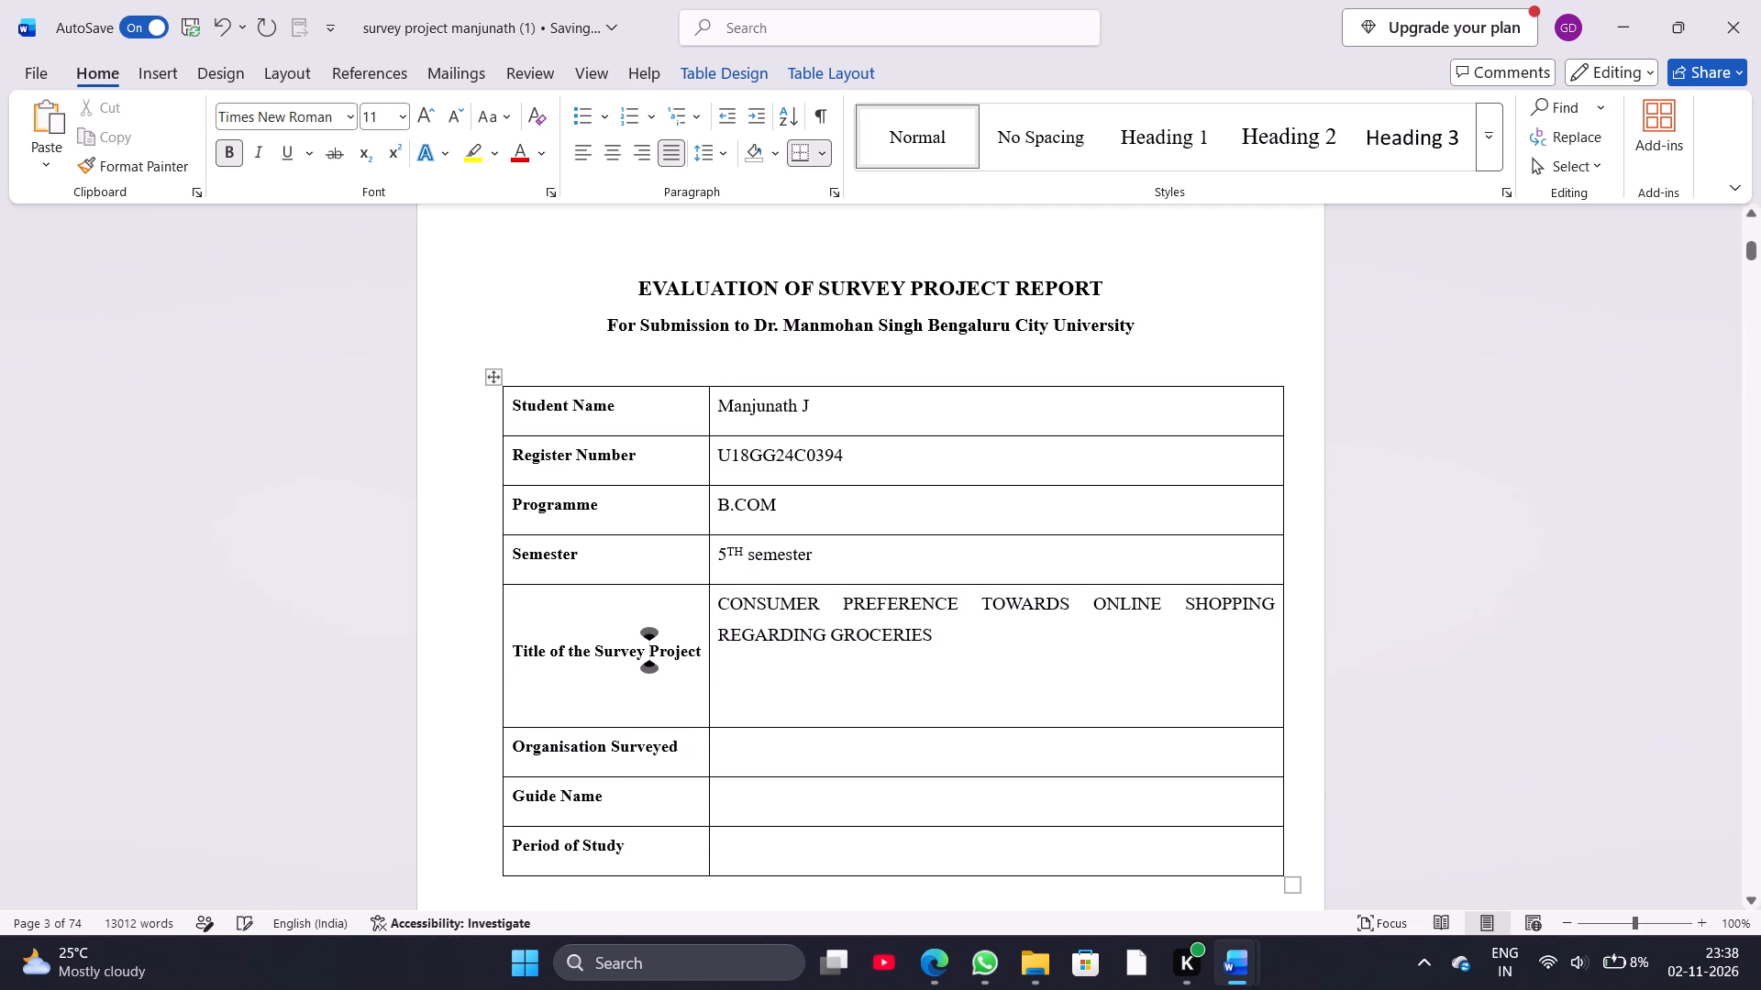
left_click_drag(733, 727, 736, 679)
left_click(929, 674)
Delete the empty line below the project title in its table cell, keeping the title ending in GROCERIES.
left_click(819, 702)
key("BackSpace")
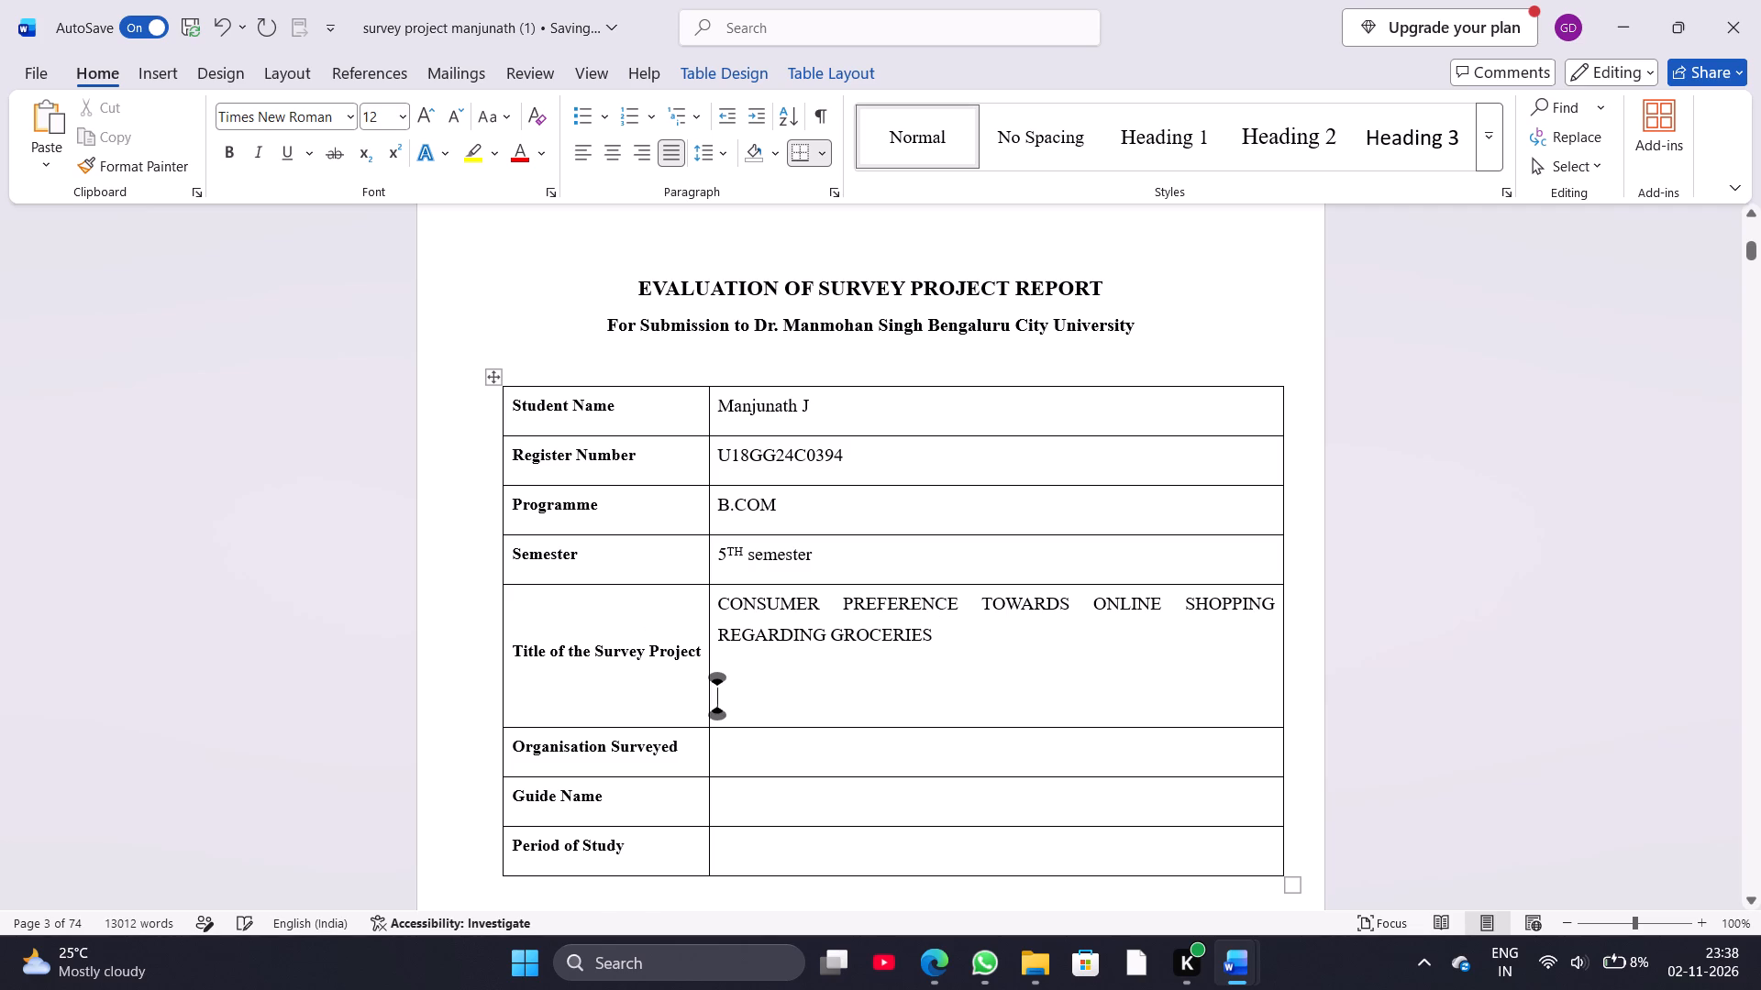
key("BackSpace")
key("BackSpace")
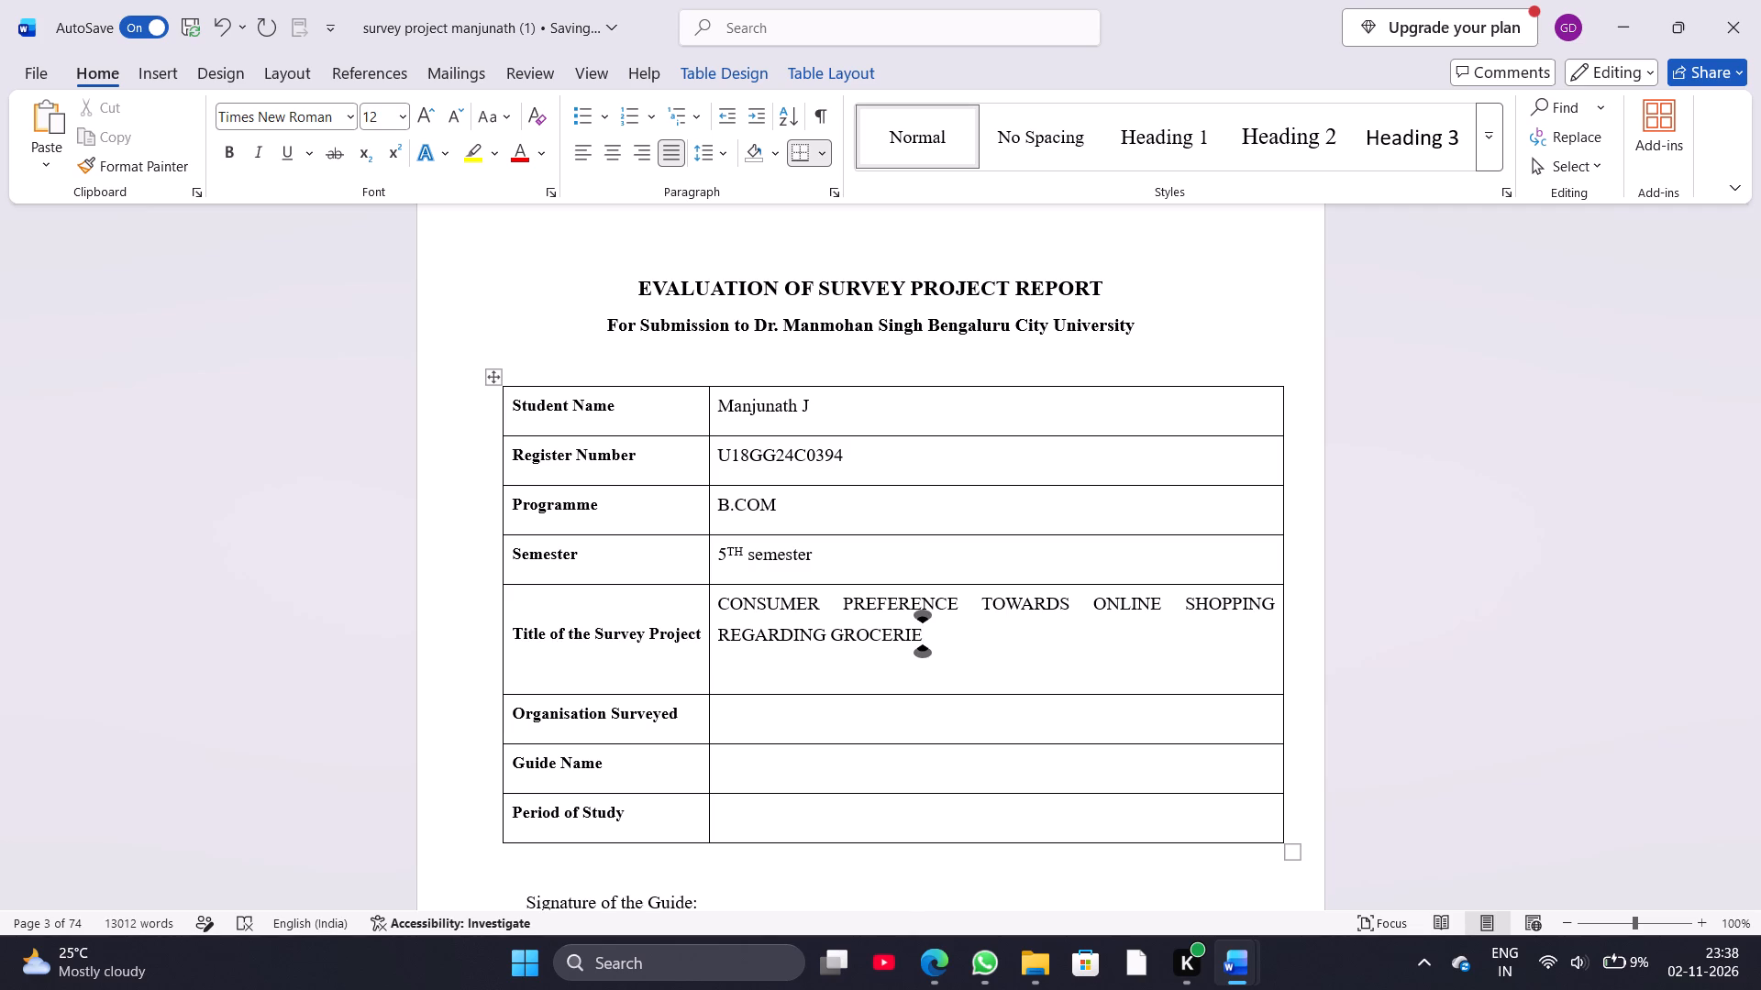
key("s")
key("BackSpace")
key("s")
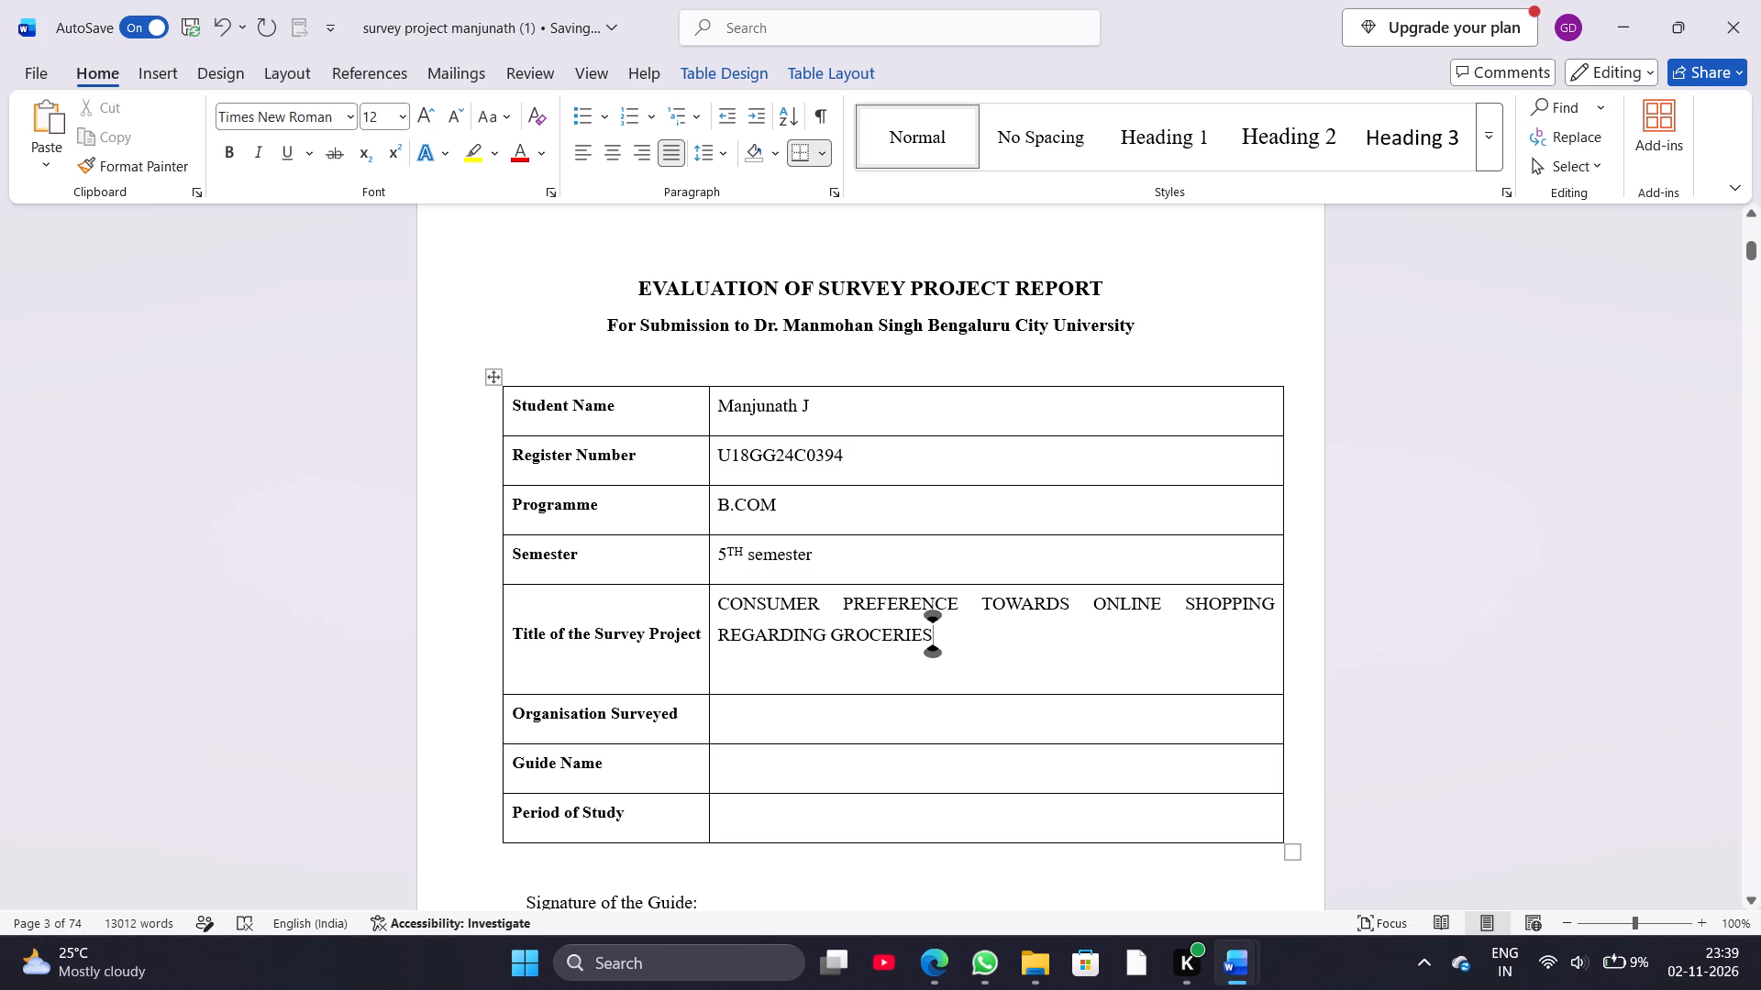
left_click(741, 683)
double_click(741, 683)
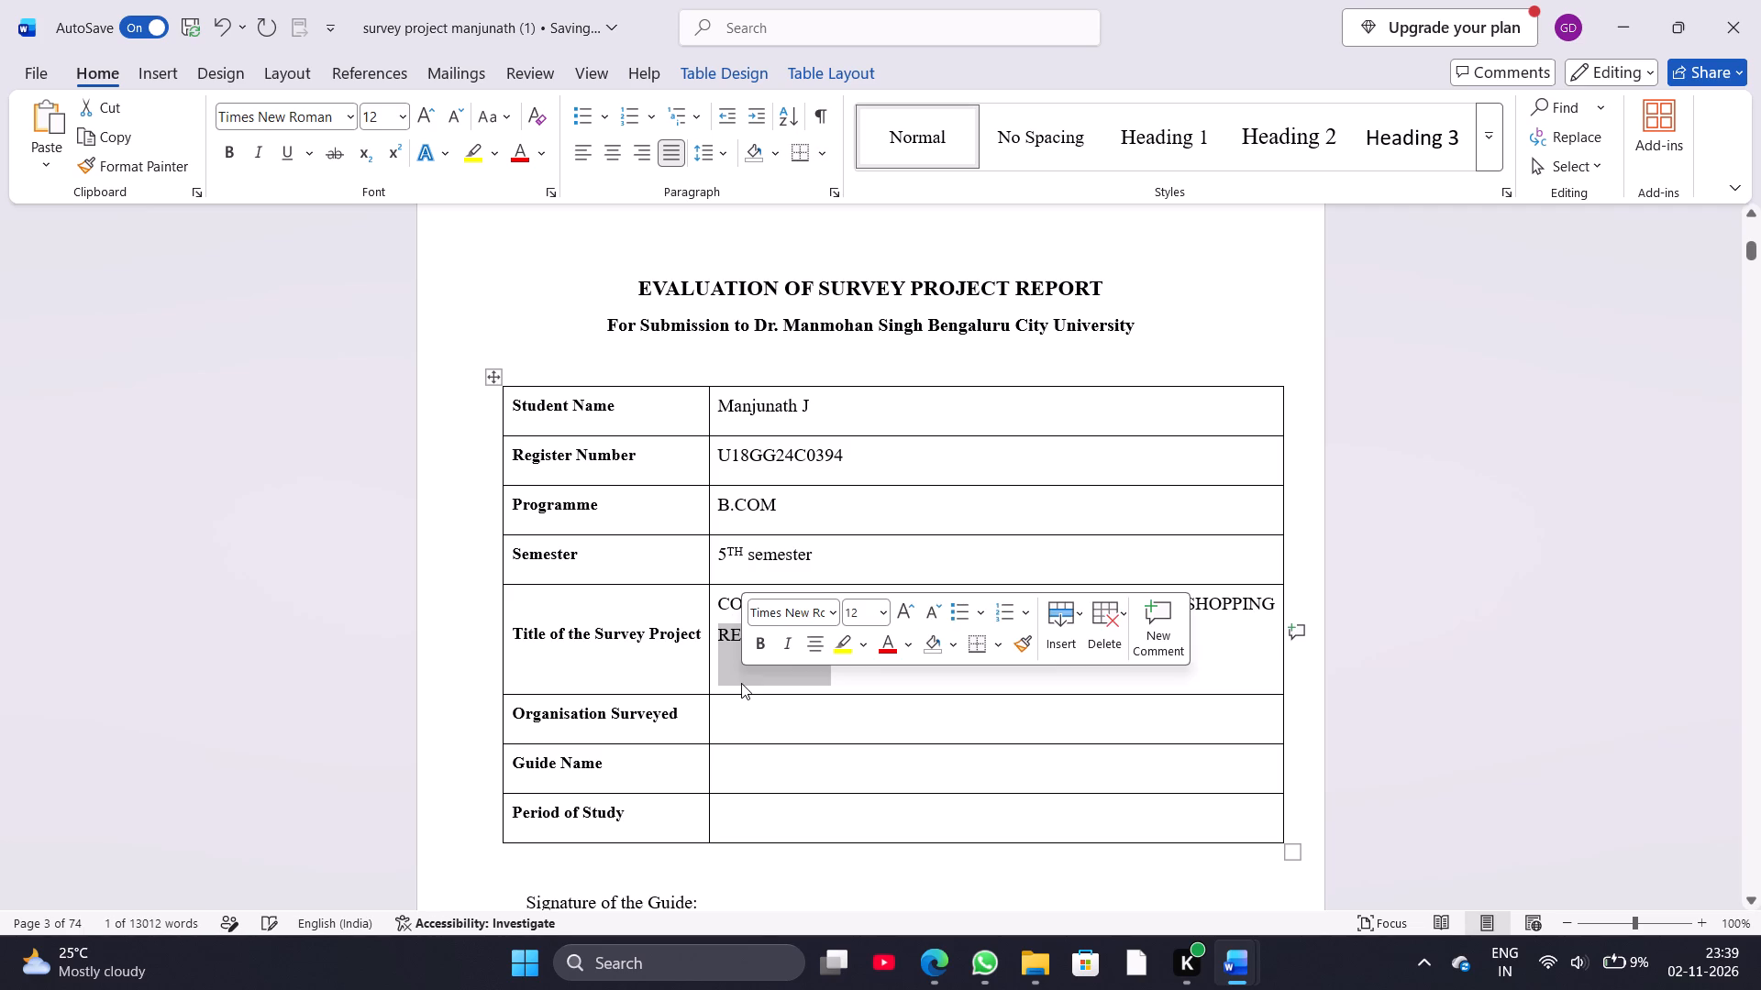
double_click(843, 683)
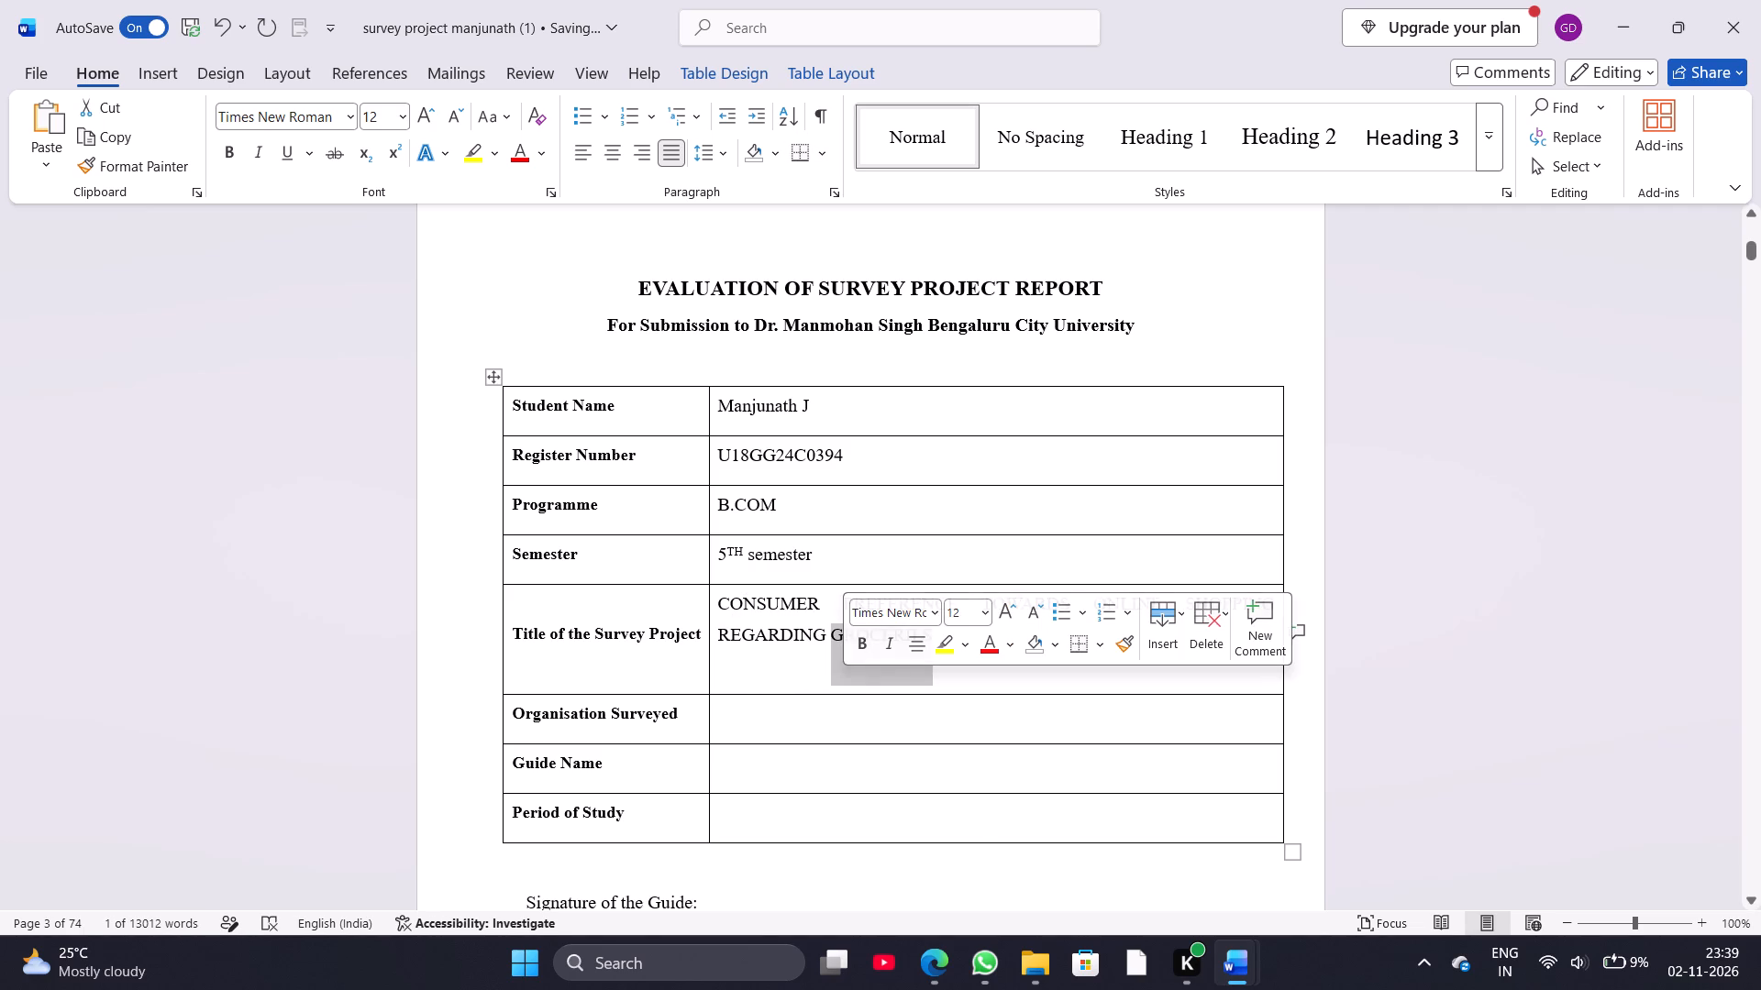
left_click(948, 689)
Left-align the project title in the Title of the Survey Project row, keeping a single space between CONSUMER and PREFERENCE.
scroll(844, 676, "down", 1)
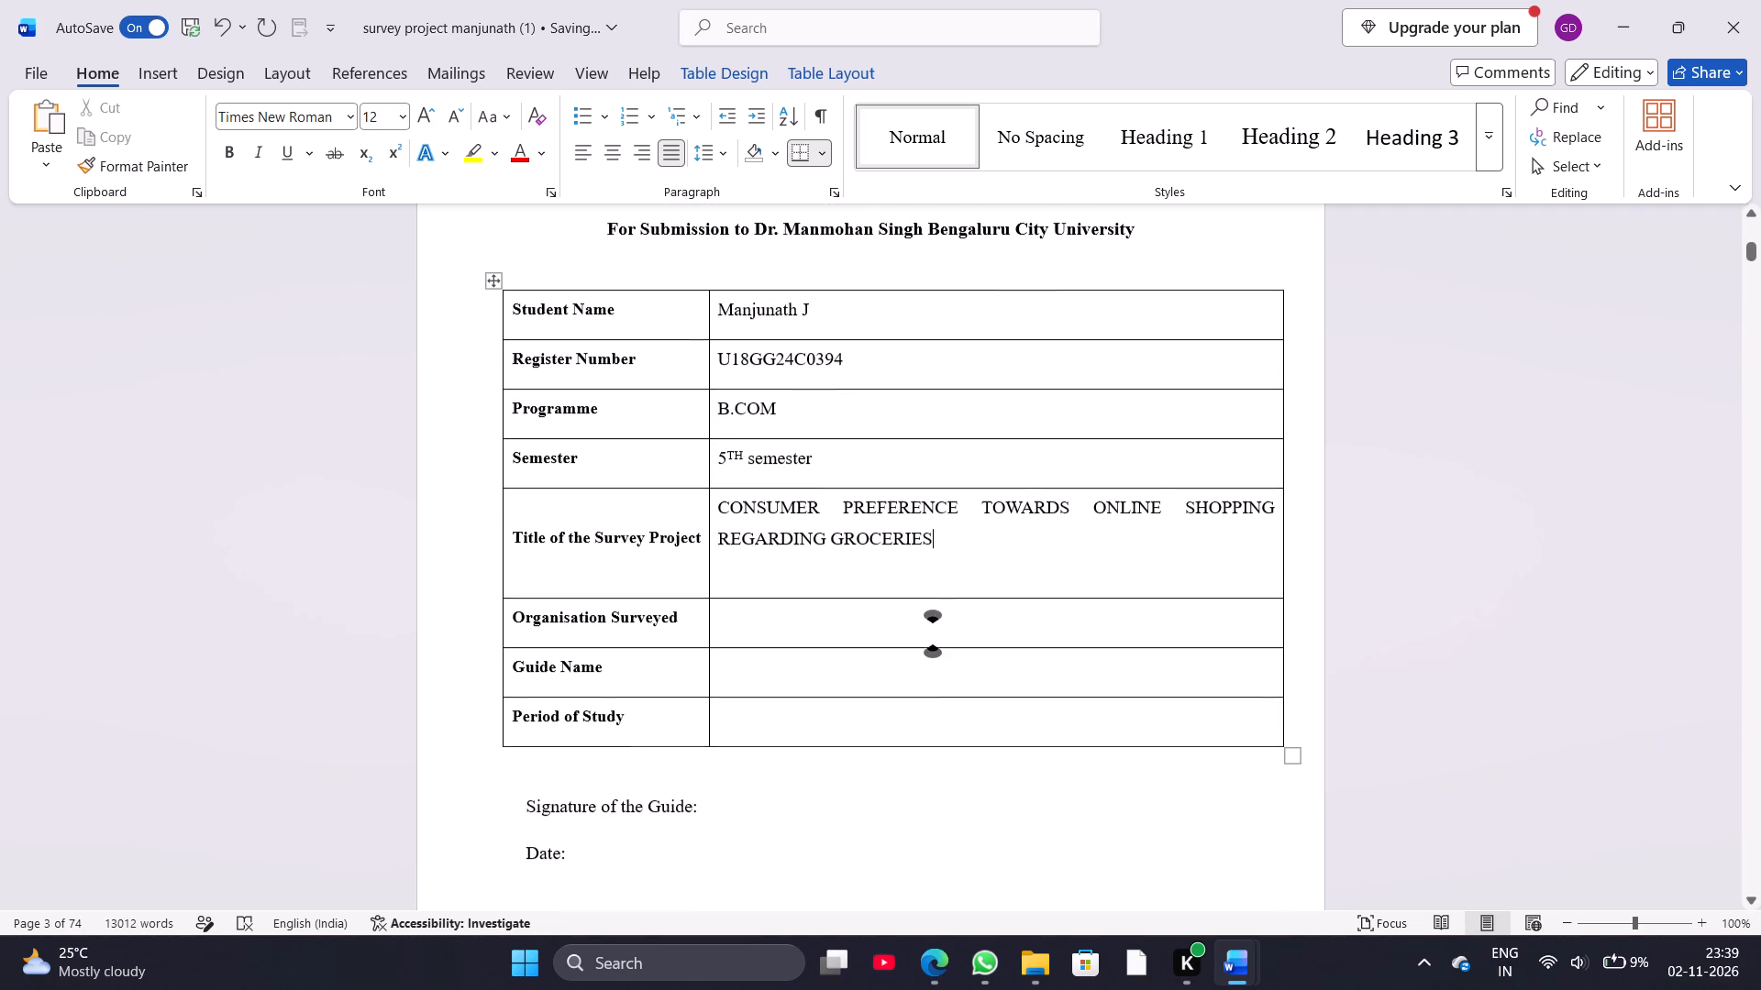
left_click(836, 511)
key("BackSpace")
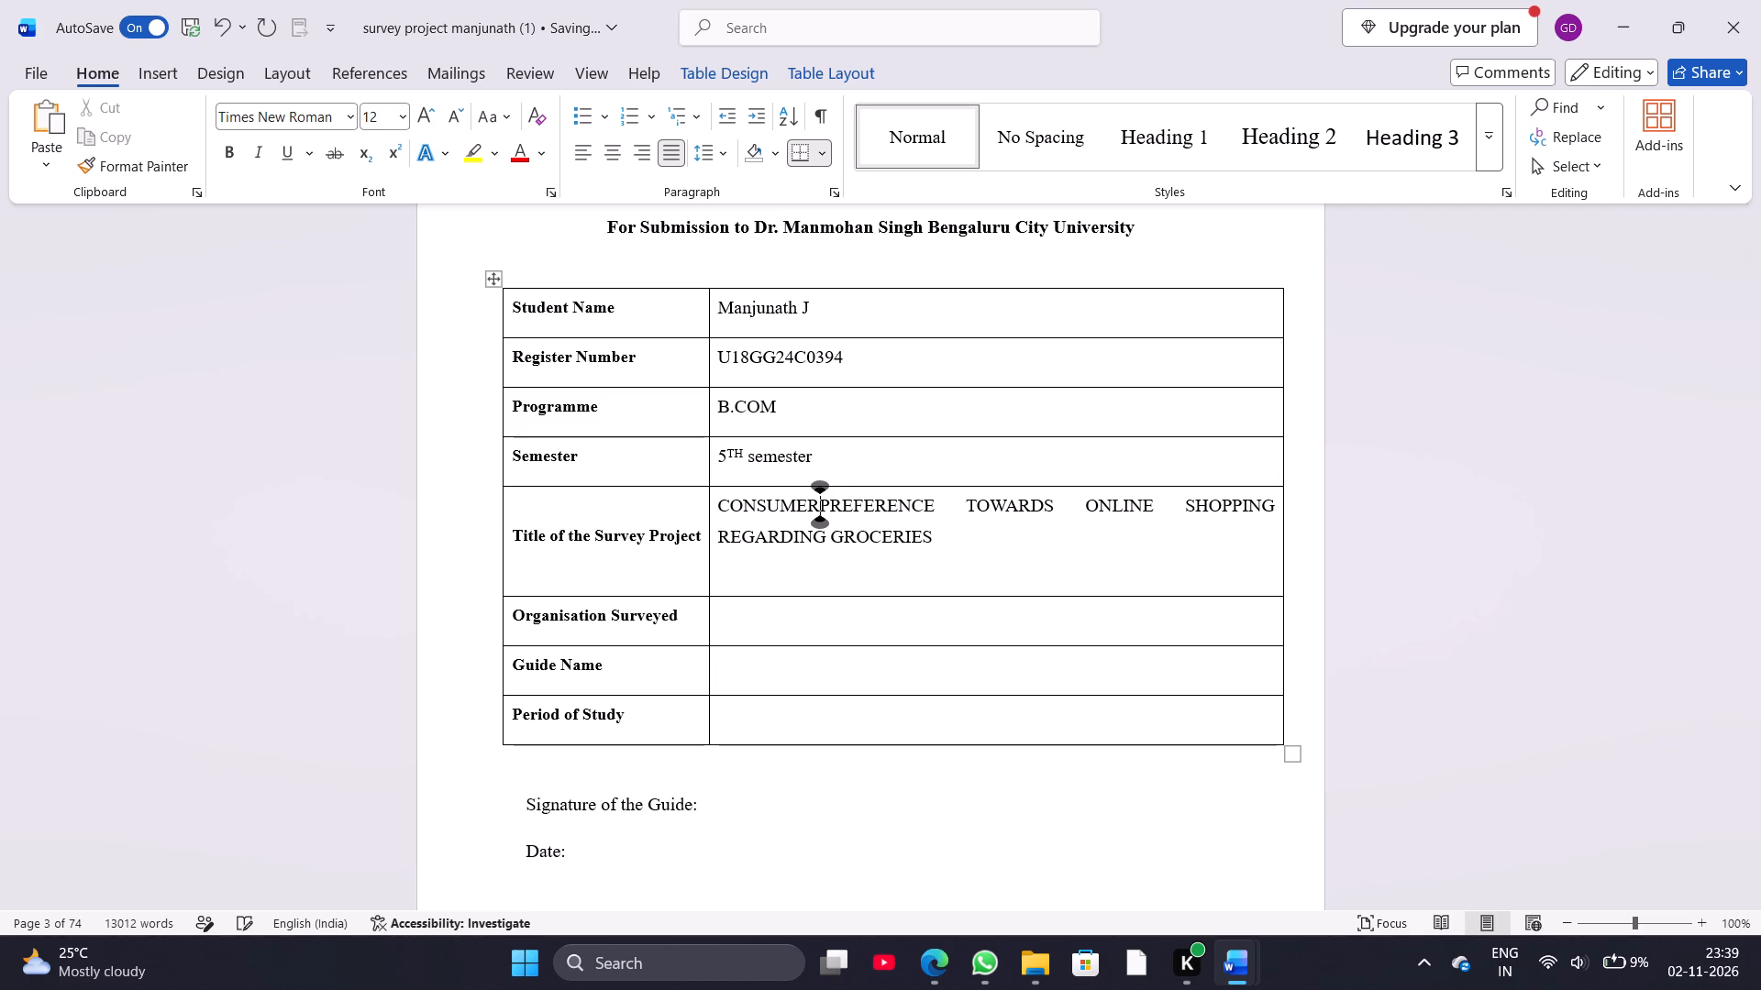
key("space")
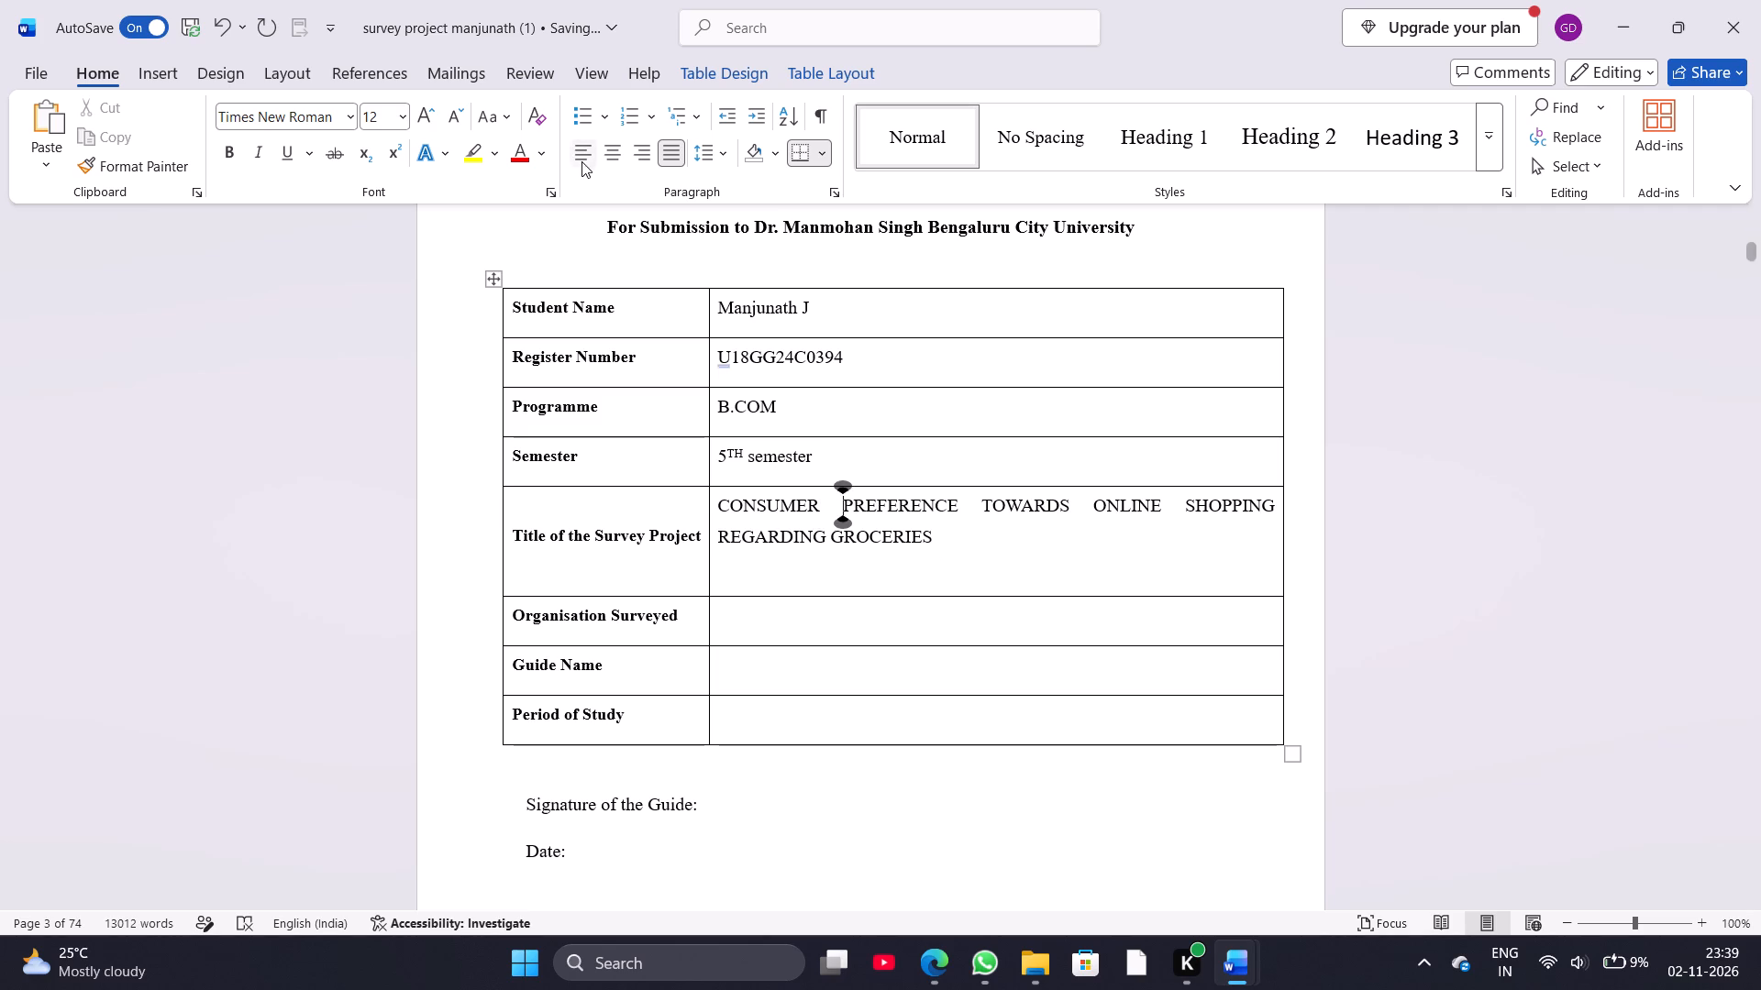
left_click(581, 158)
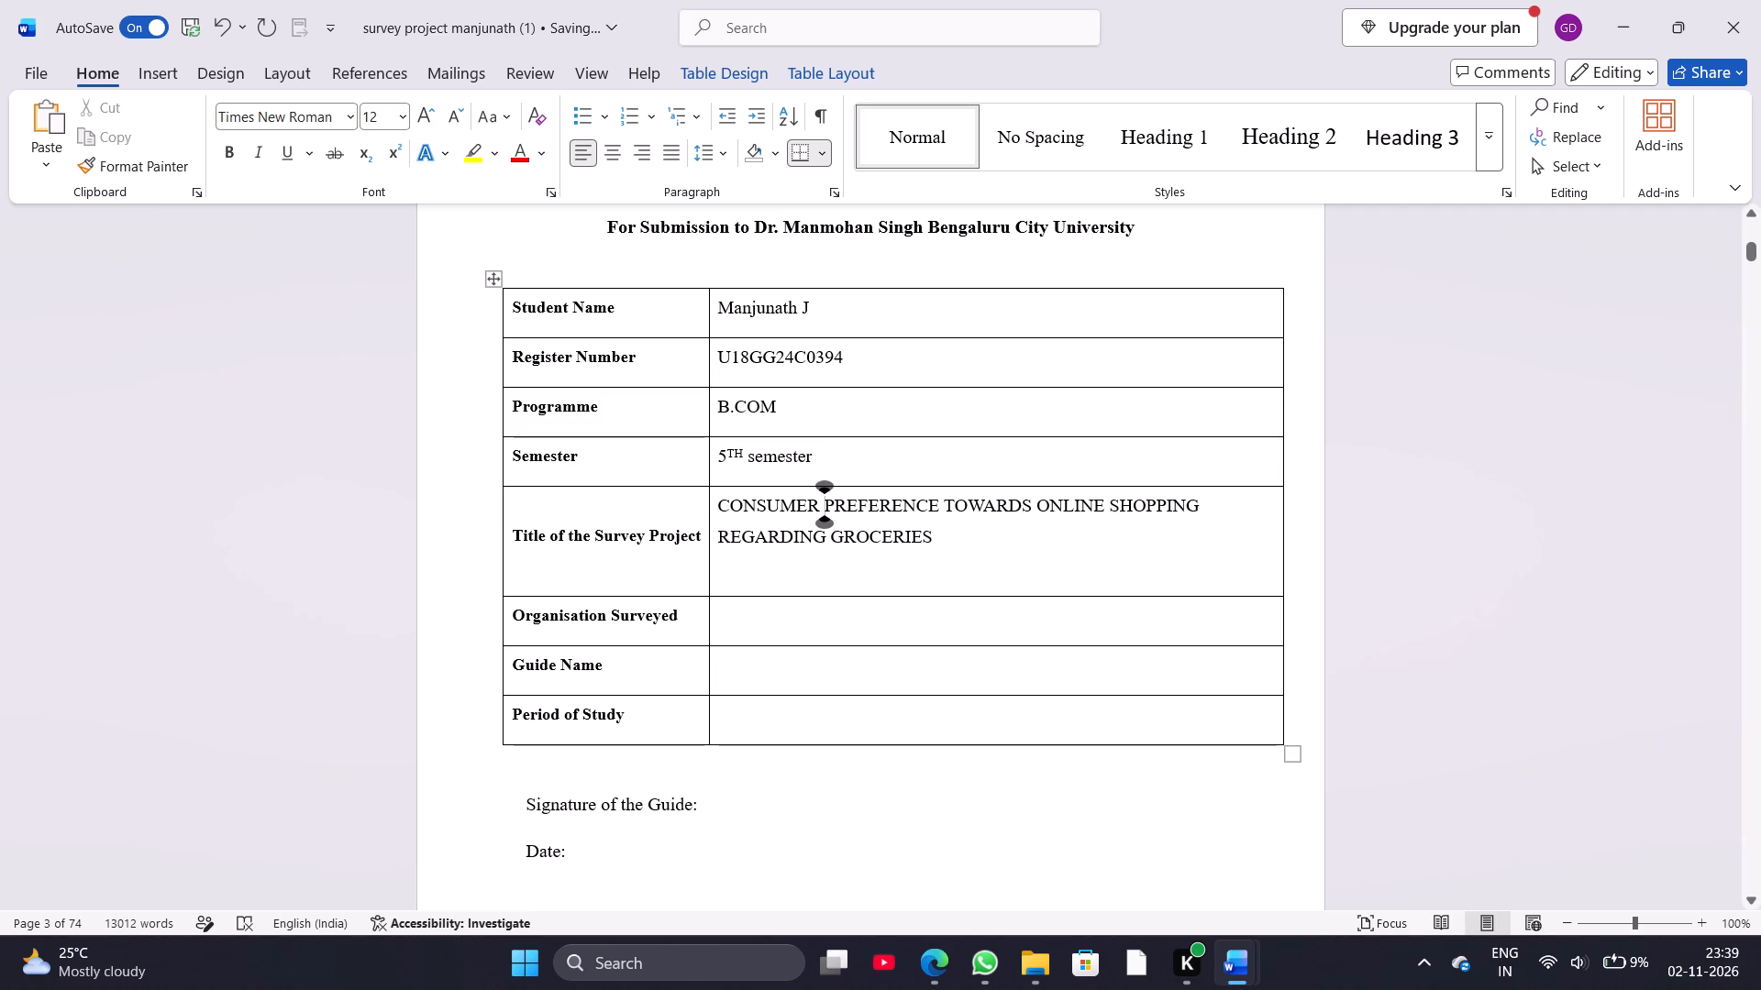
Fill in the Organisation Surveyed row with Freelance.
scroll(837, 485, "down", 1)
left_click(800, 478)
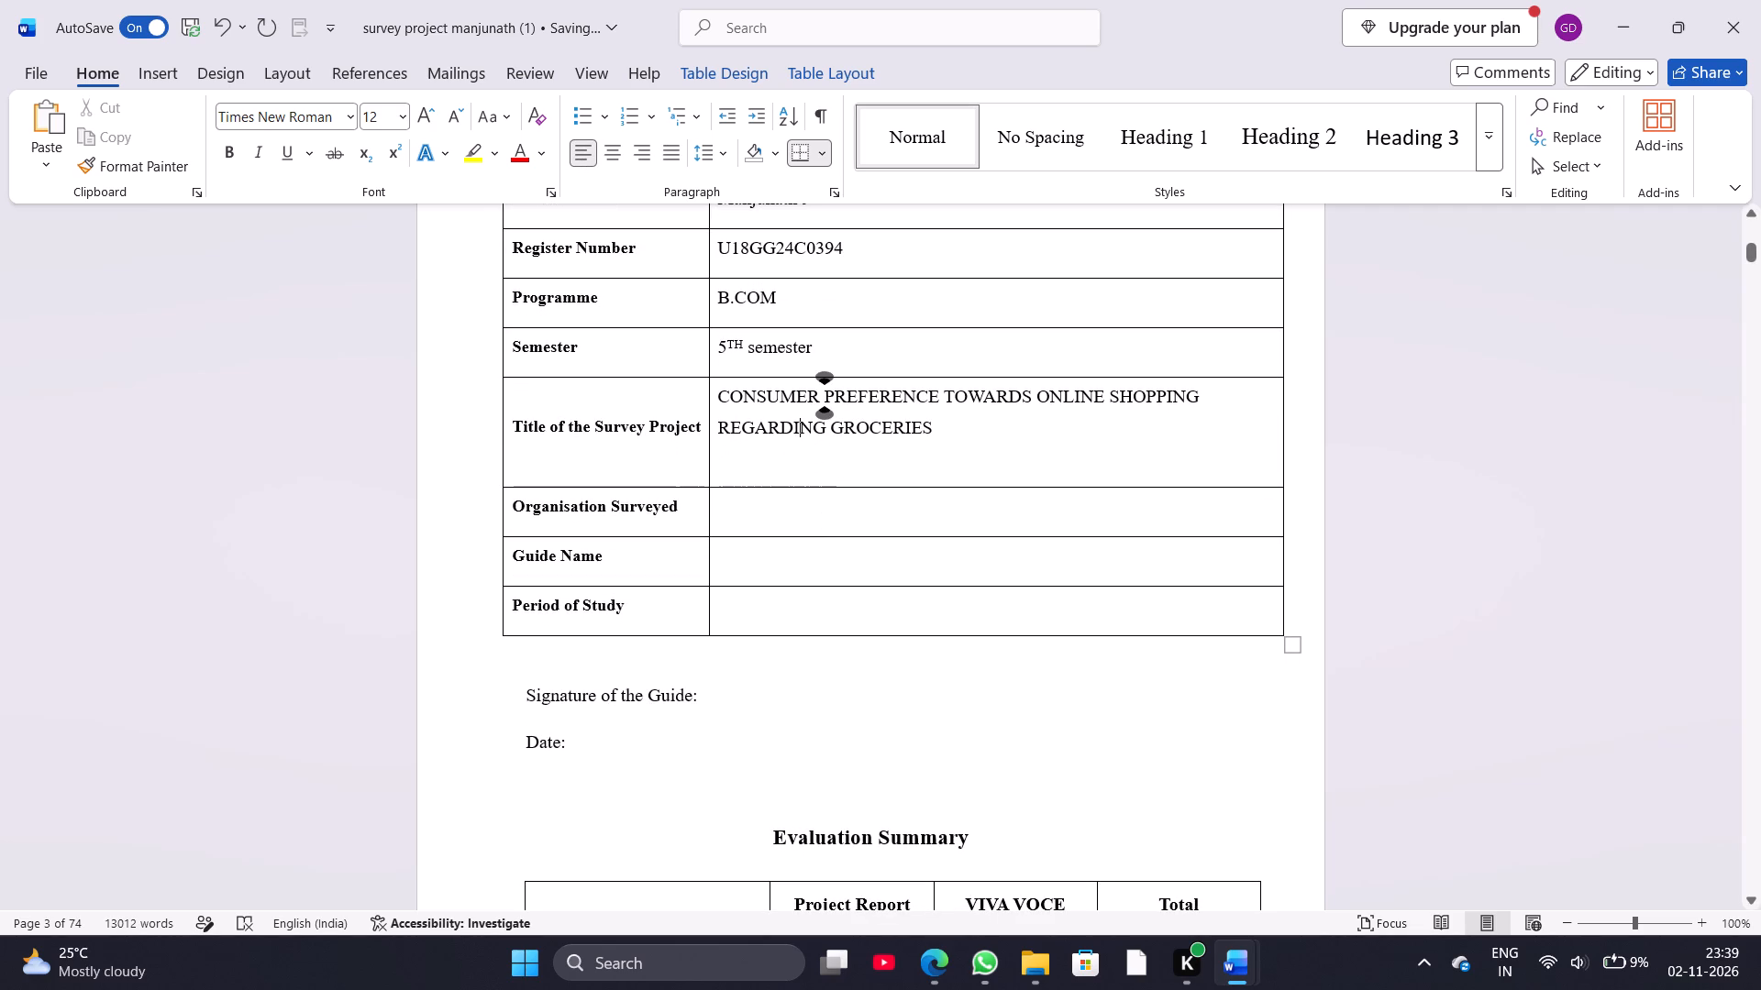
left_click(945, 430)
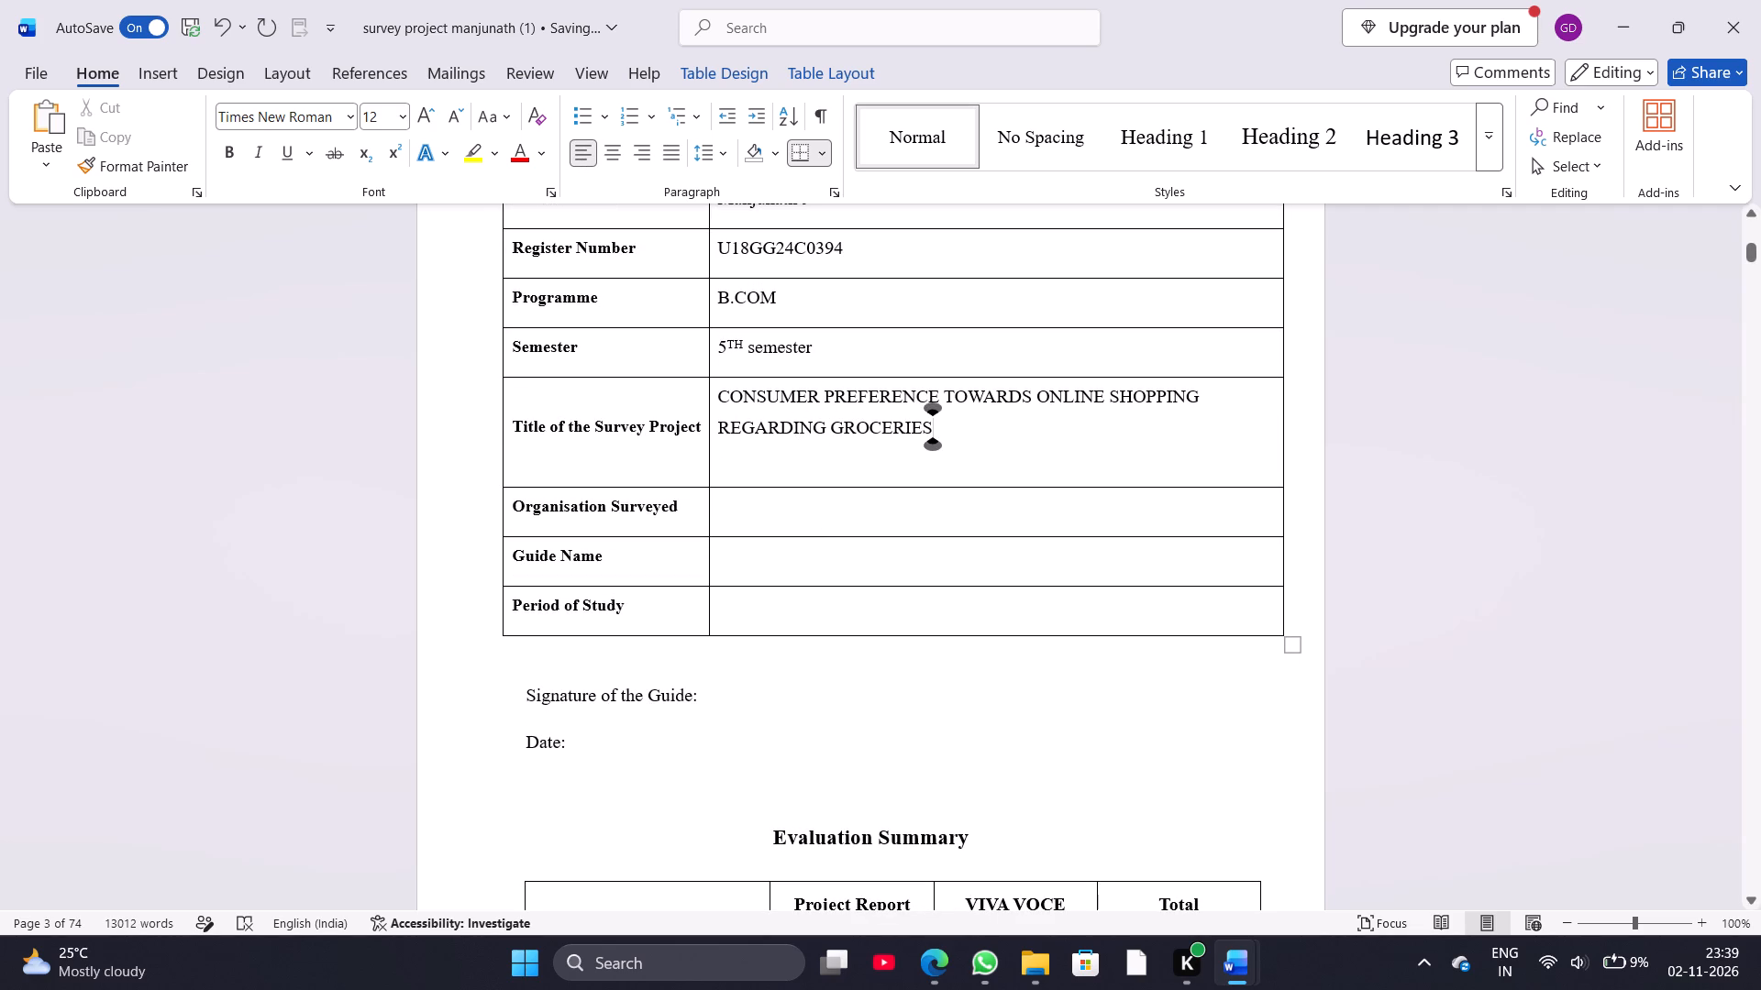
left_click(749, 523)
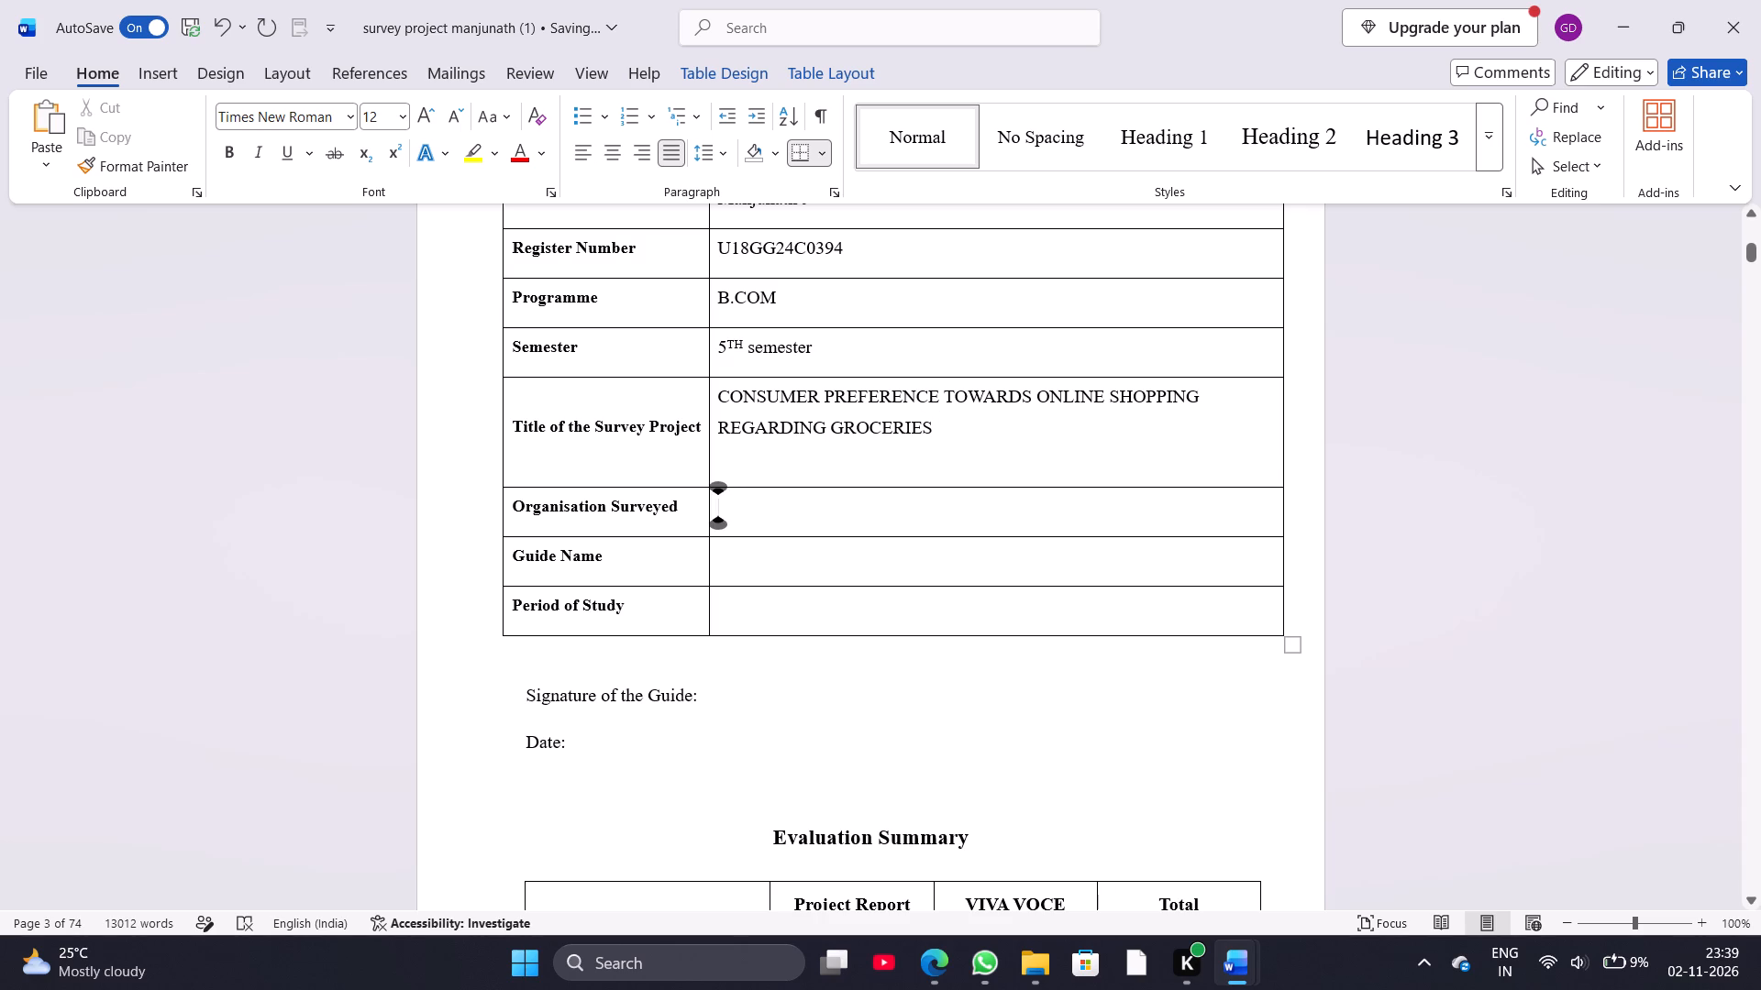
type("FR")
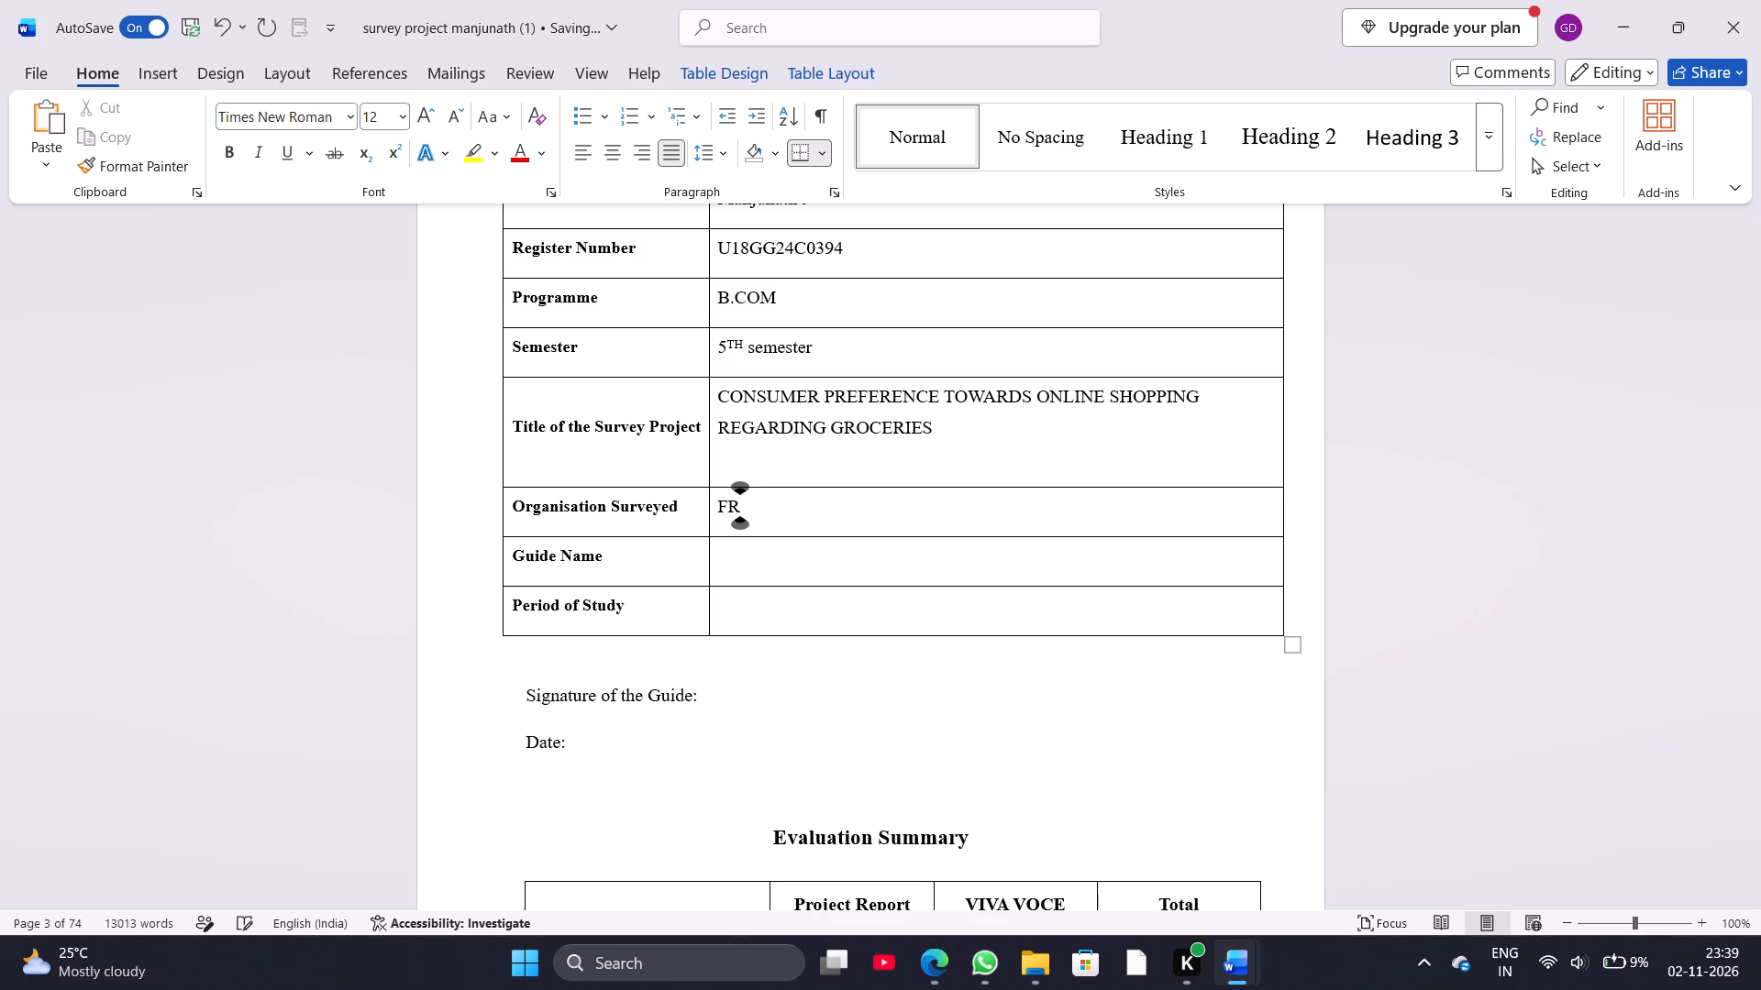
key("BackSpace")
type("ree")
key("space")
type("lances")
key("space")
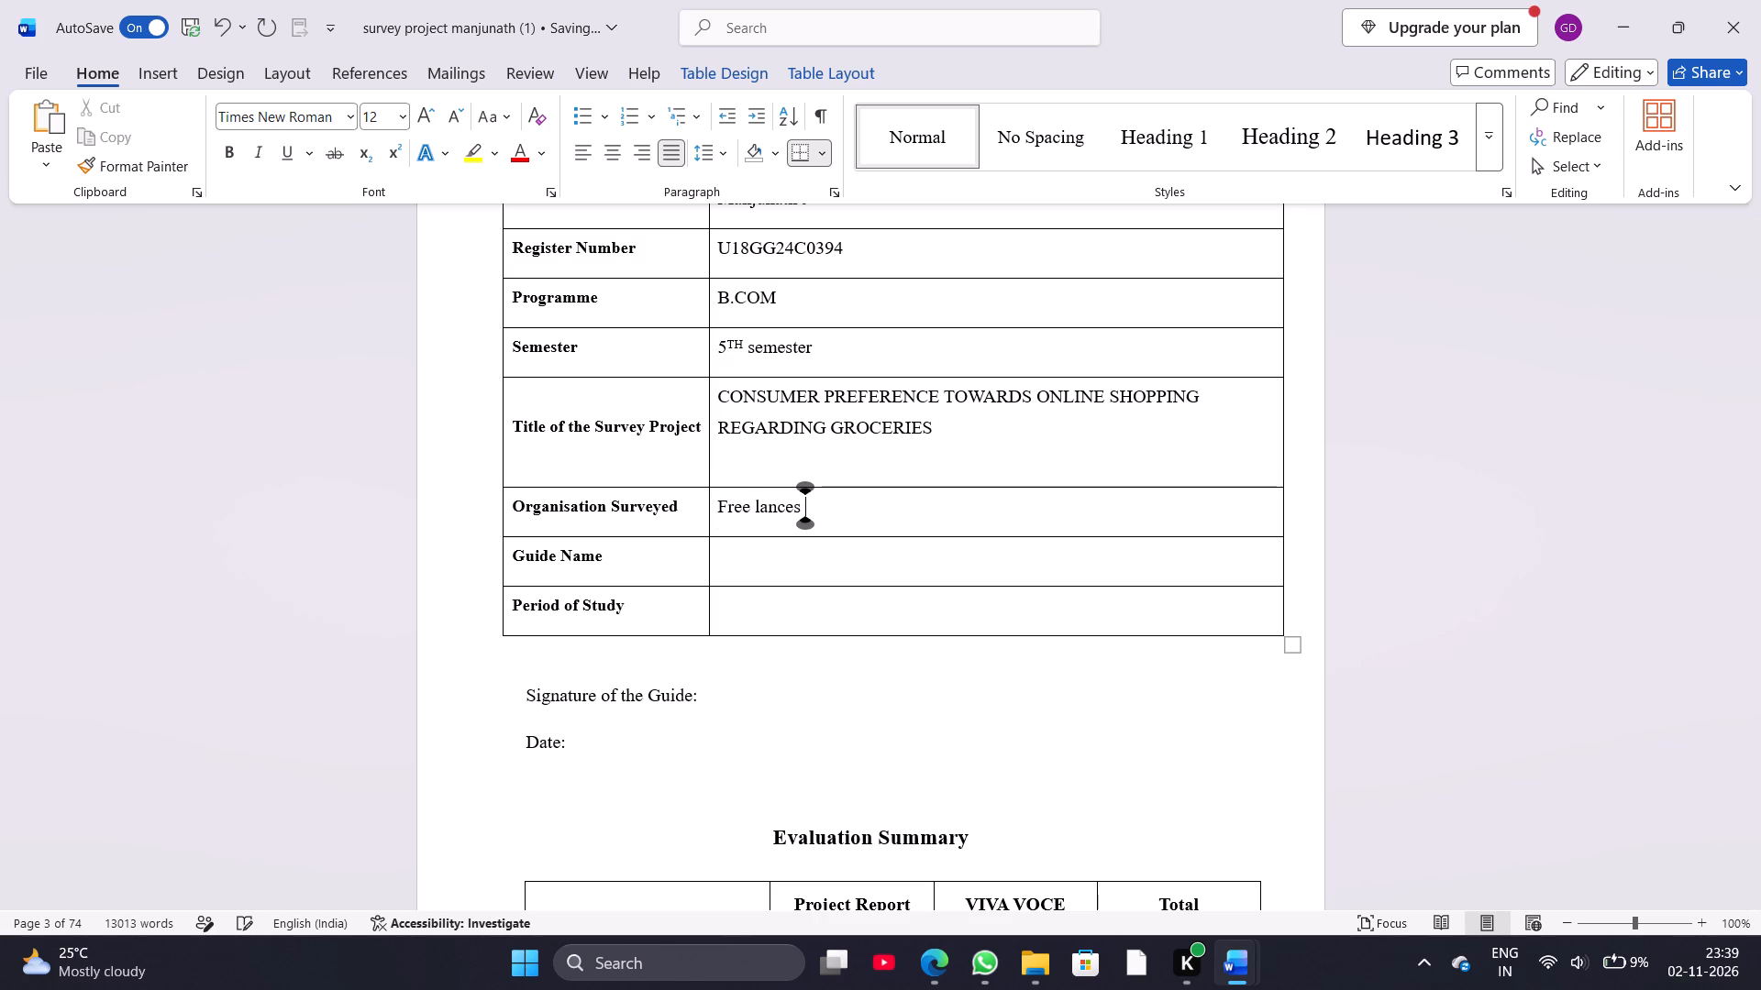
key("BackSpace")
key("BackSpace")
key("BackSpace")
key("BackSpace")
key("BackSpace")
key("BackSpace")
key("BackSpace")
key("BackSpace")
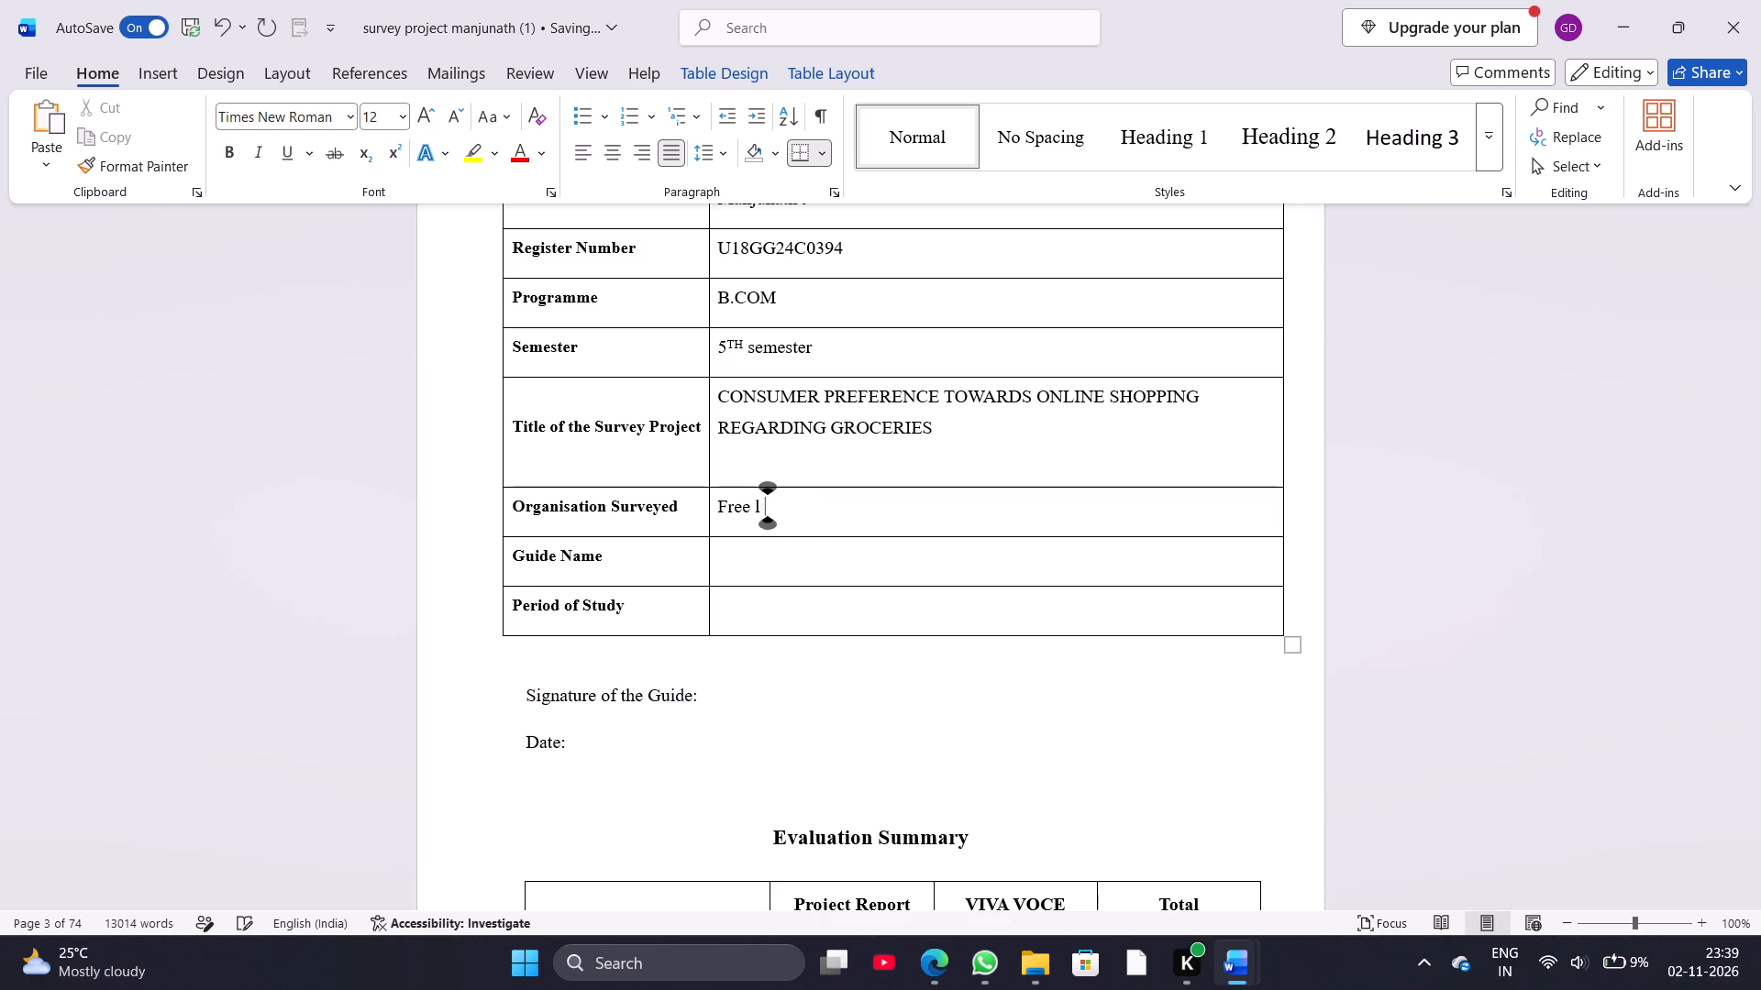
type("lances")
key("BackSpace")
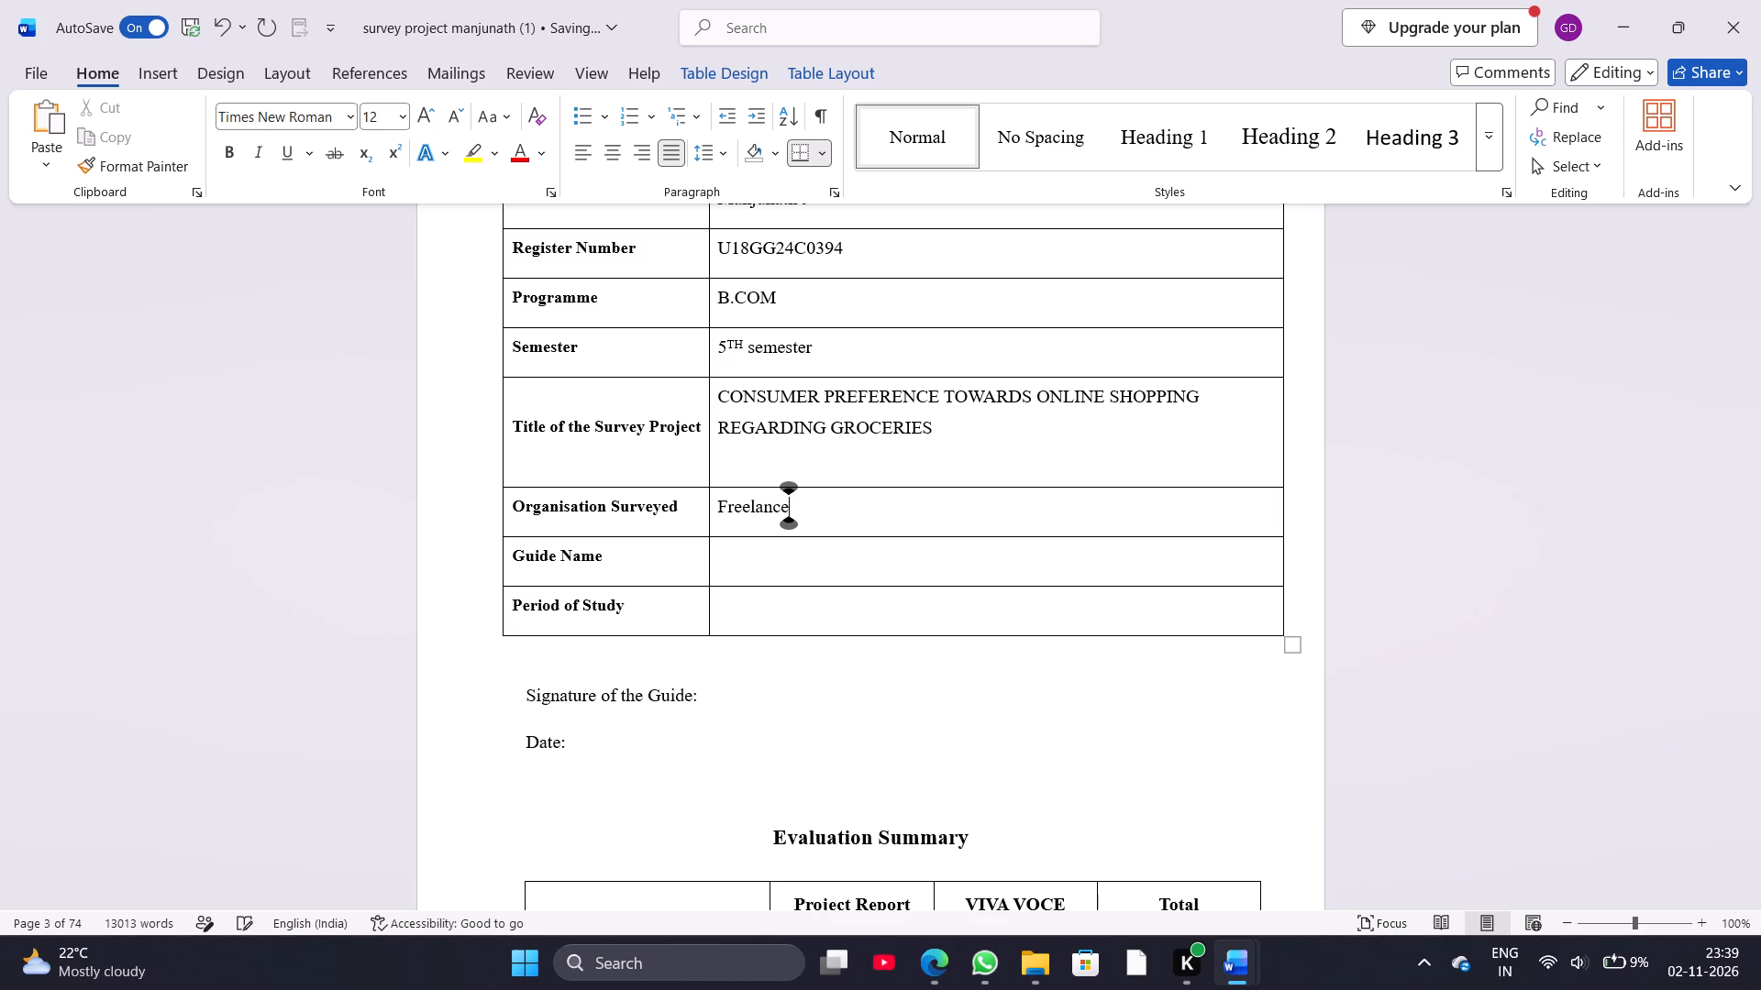
Fill in the Guide Name row with the guide's name.
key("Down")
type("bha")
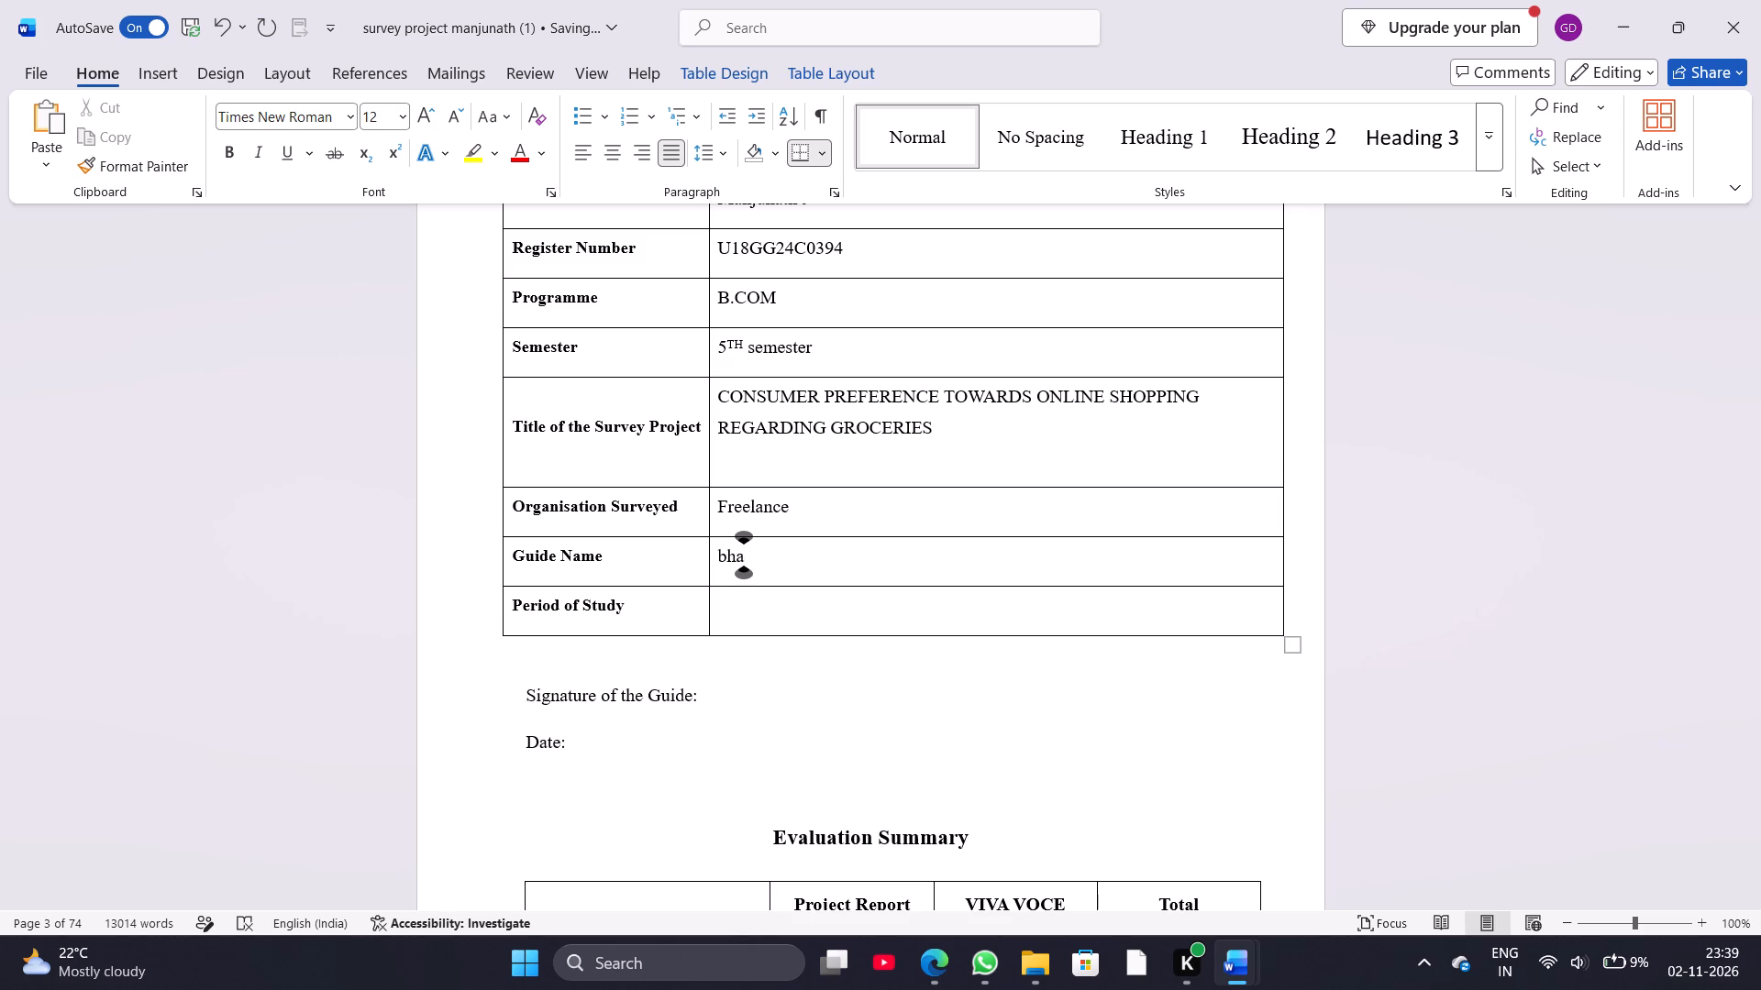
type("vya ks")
Fill in the Period of Study row with September - october.
left_click(740, 600)
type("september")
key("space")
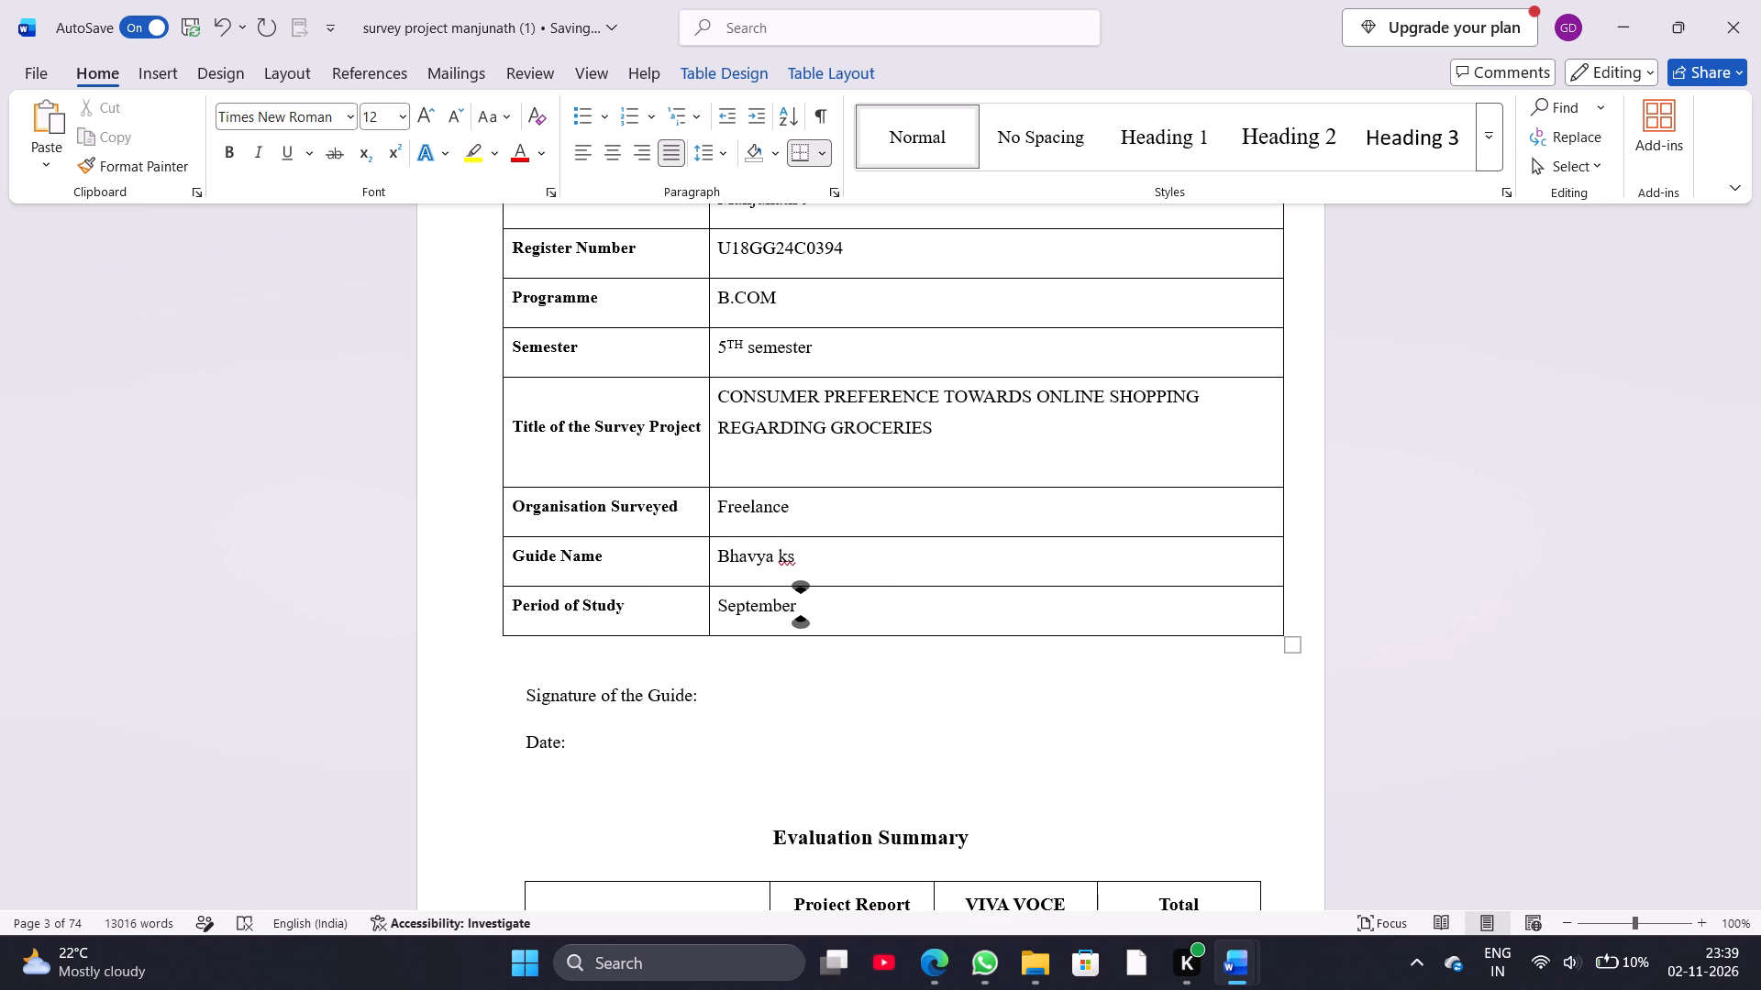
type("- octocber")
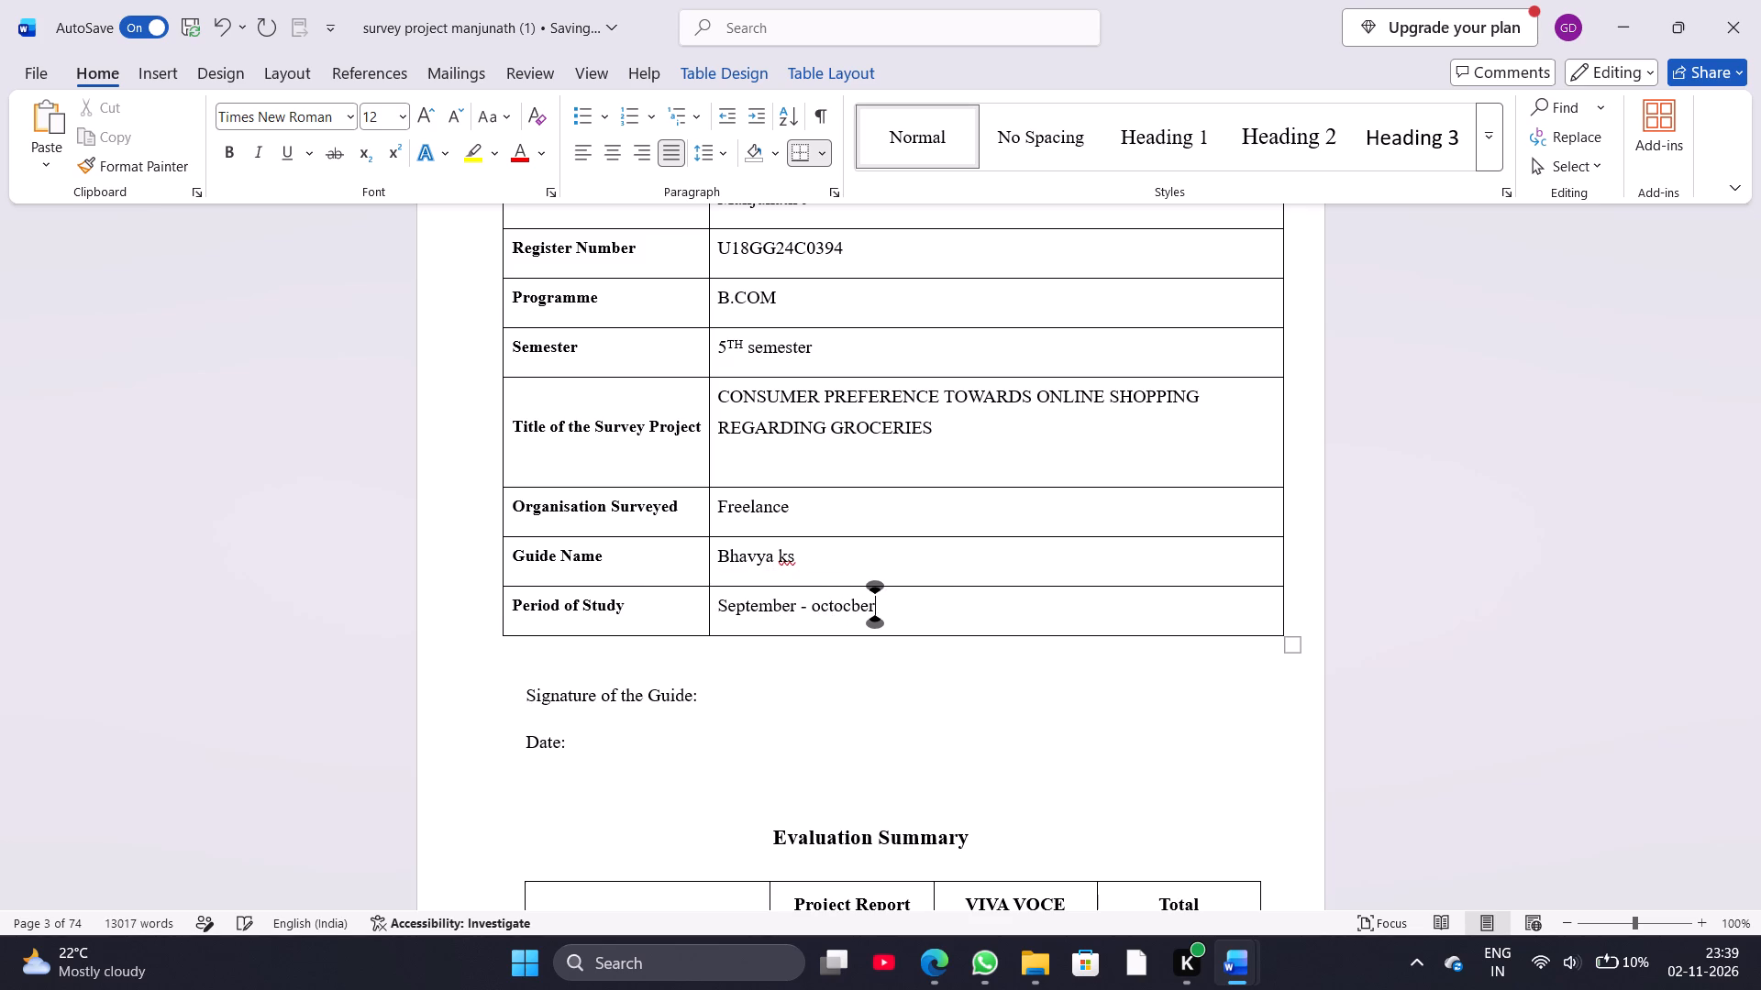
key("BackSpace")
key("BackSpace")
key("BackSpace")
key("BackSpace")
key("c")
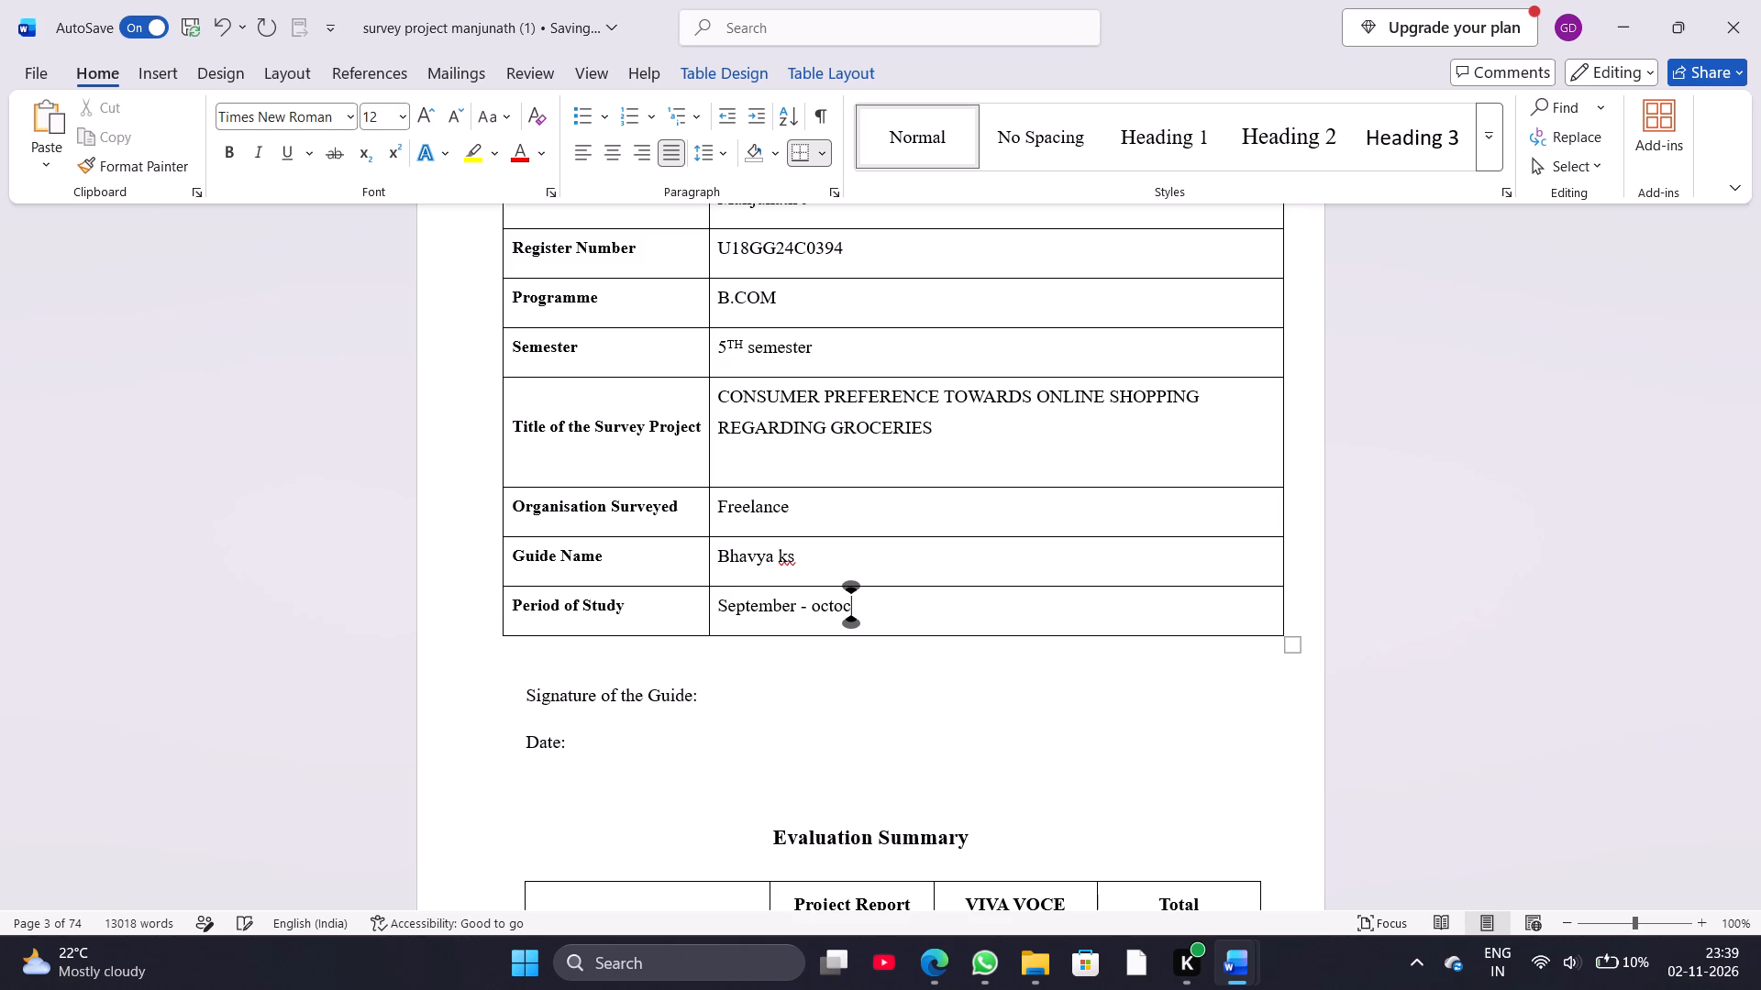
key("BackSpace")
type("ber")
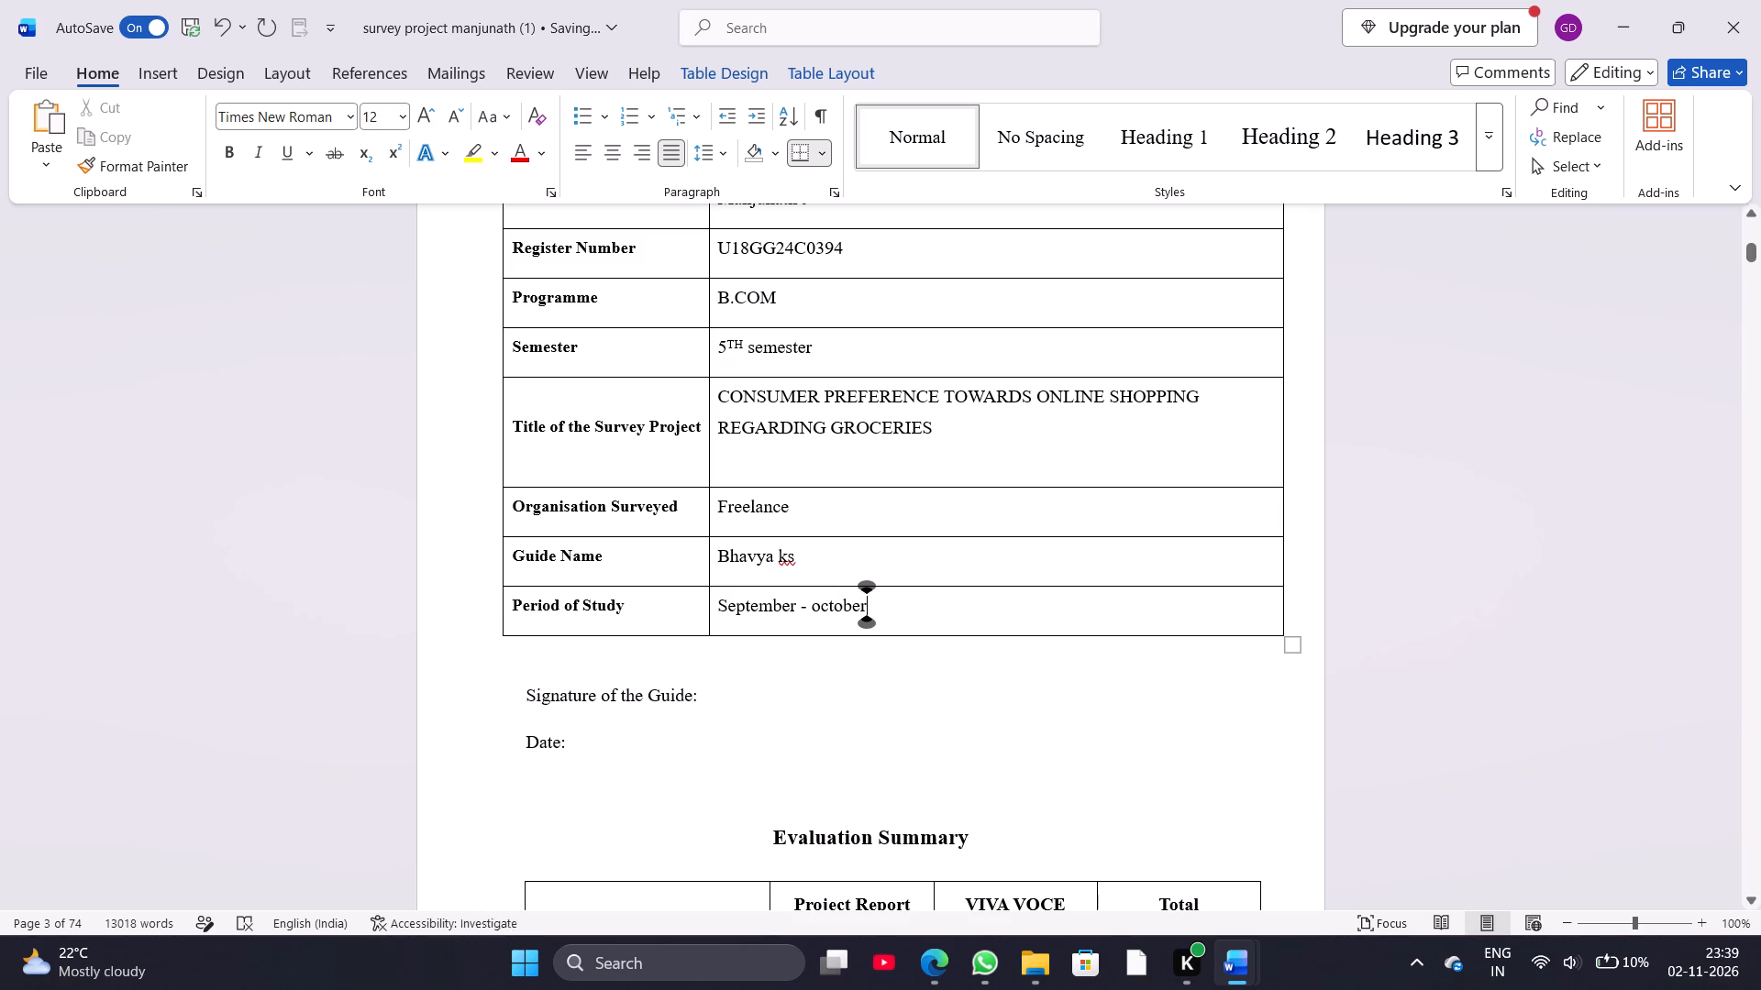
Insert a space between the guide's two initials in the Guide Name row.
left_click(795, 549)
key("BackSpace")
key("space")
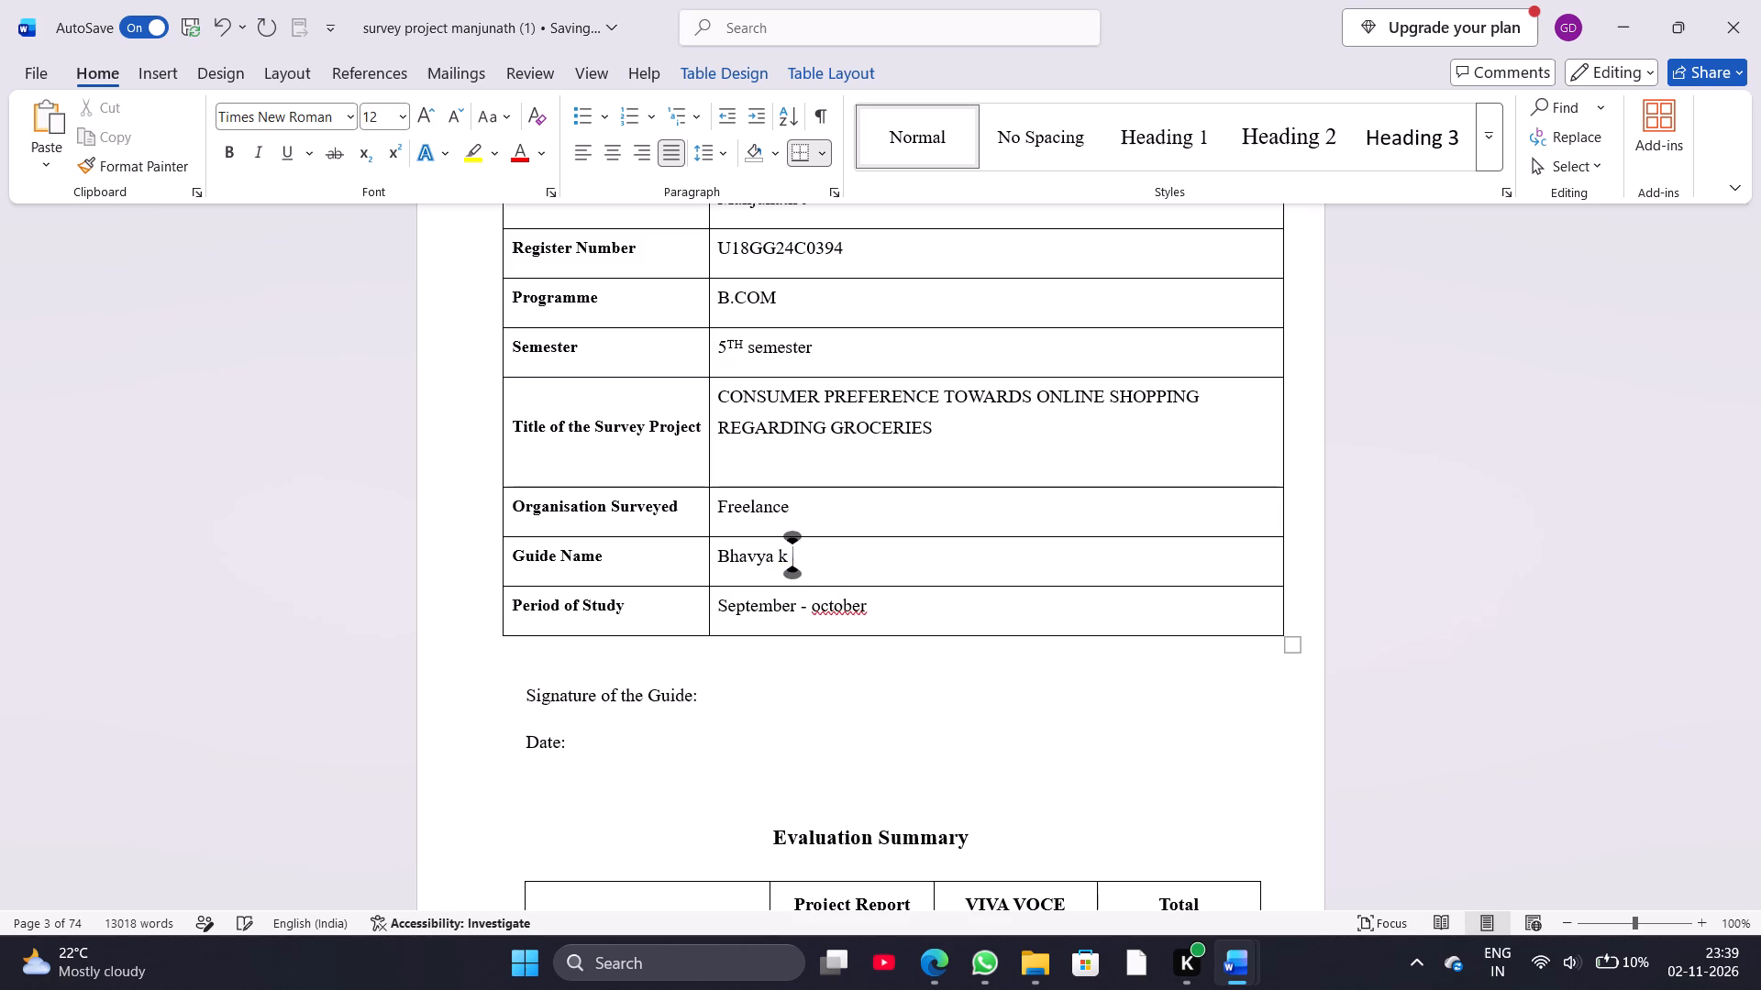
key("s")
Delete the empty lines above the EVALUATION OF SURVEY PROJECT REPORT heading and keep the heading centred.
scroll(795, 549, "down", 3)
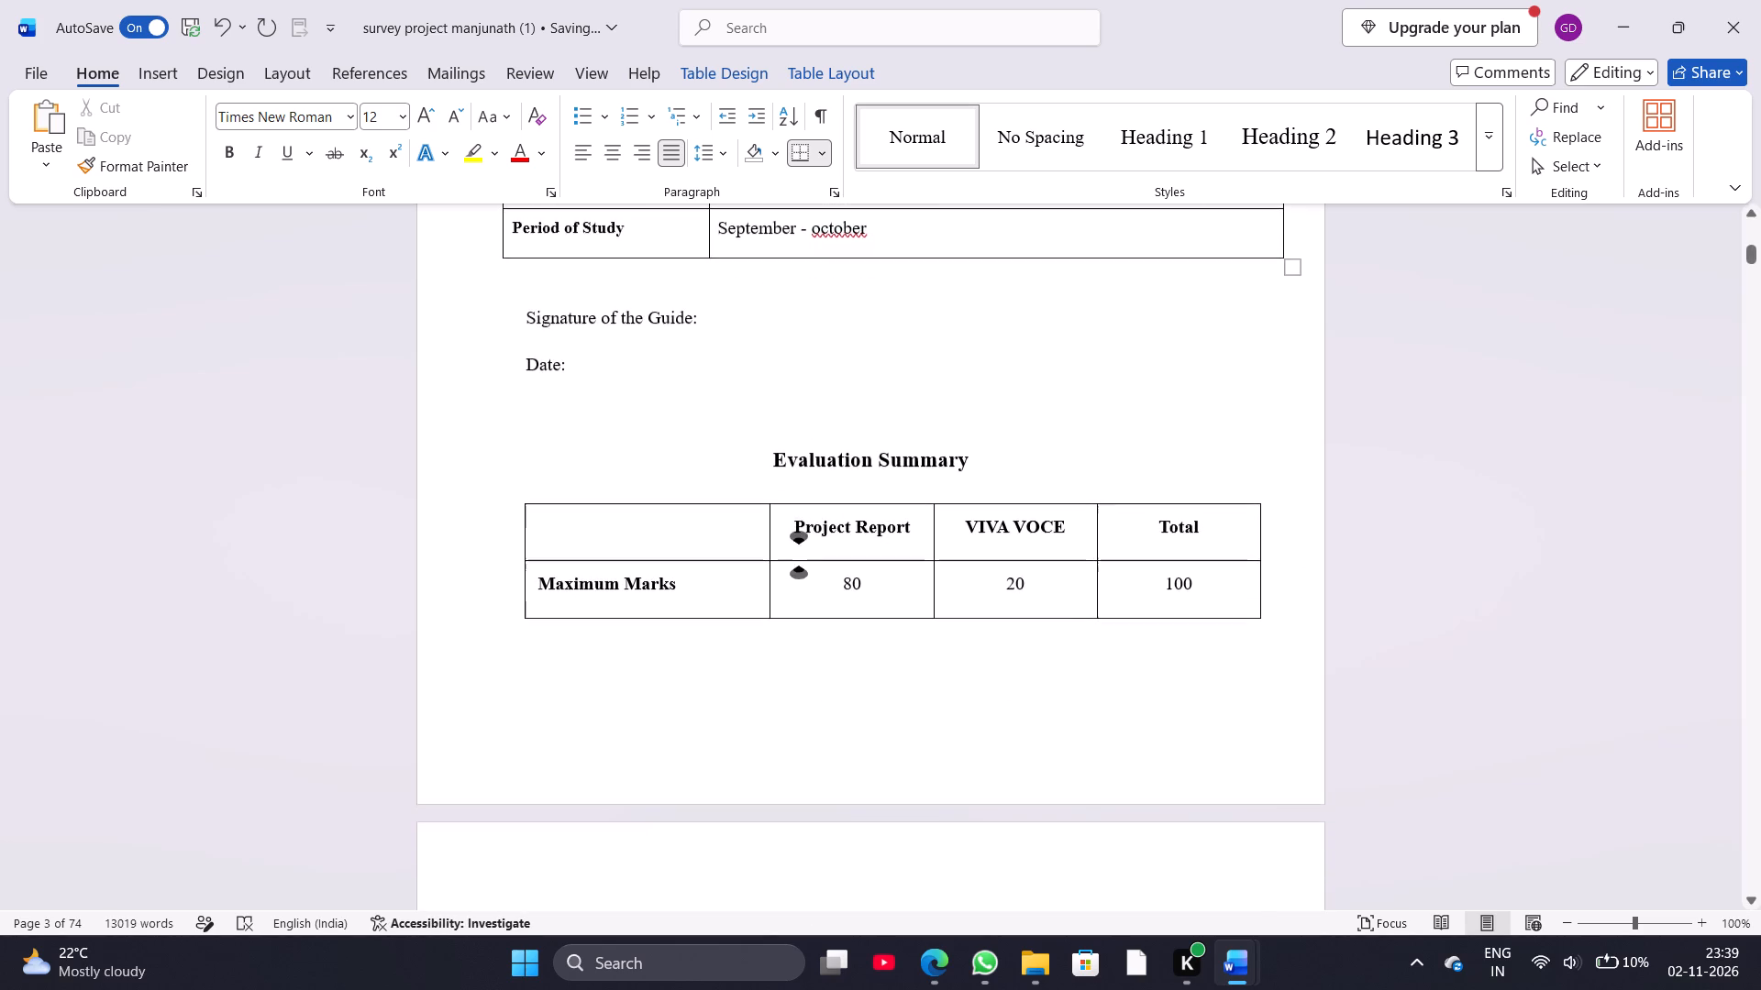
scroll(795, 549, "down", 2)
scroll(795, 549, "up", 1)
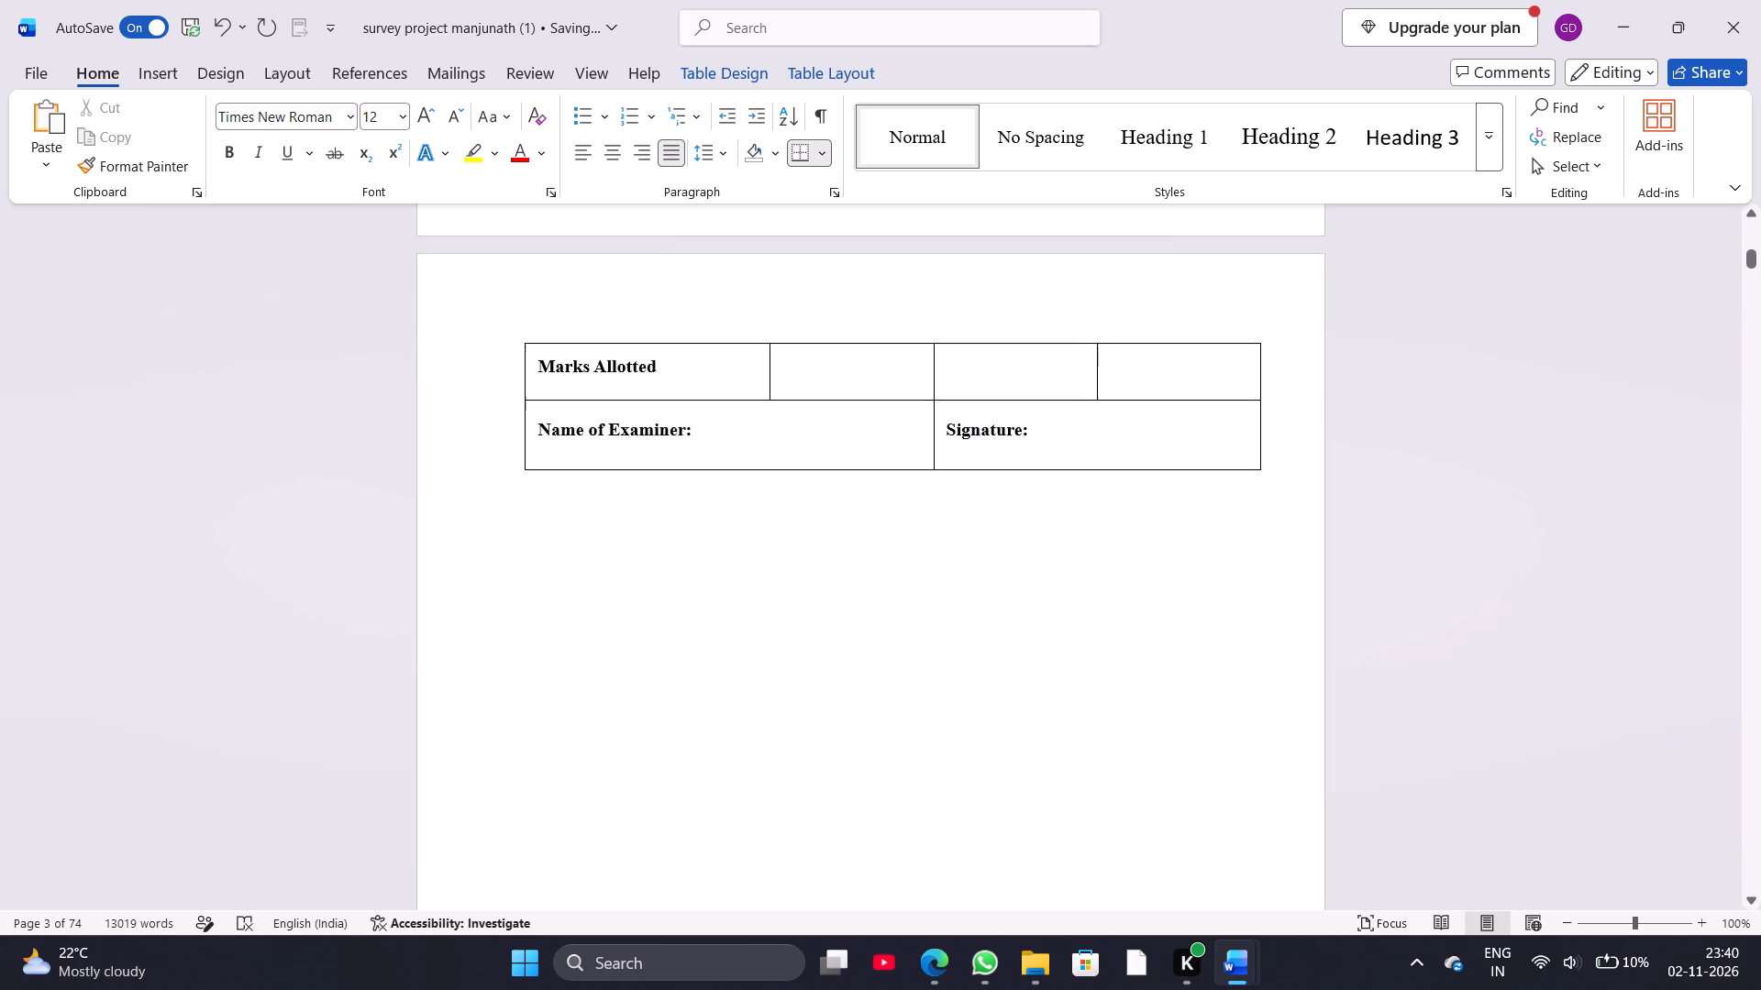
scroll(795, 549, "up", 3)
scroll(795, 549, "down", 1)
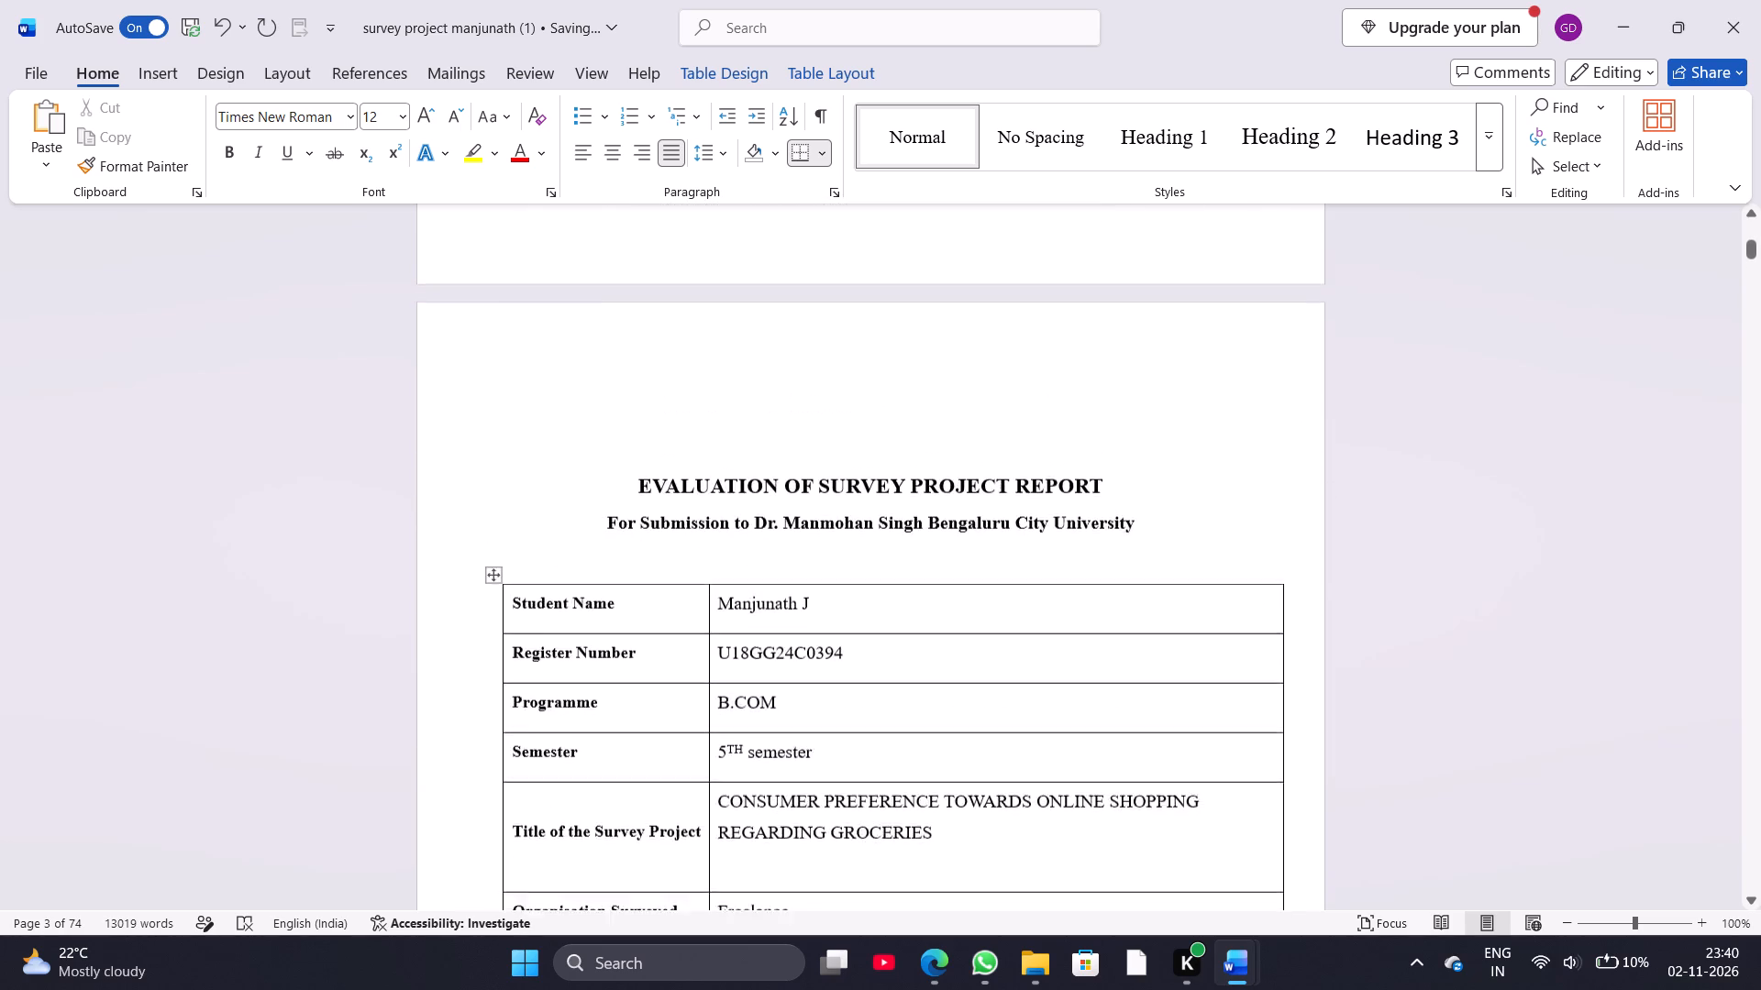
scroll(795, 549, "down", 1)
scroll(795, 549, "up", 1)
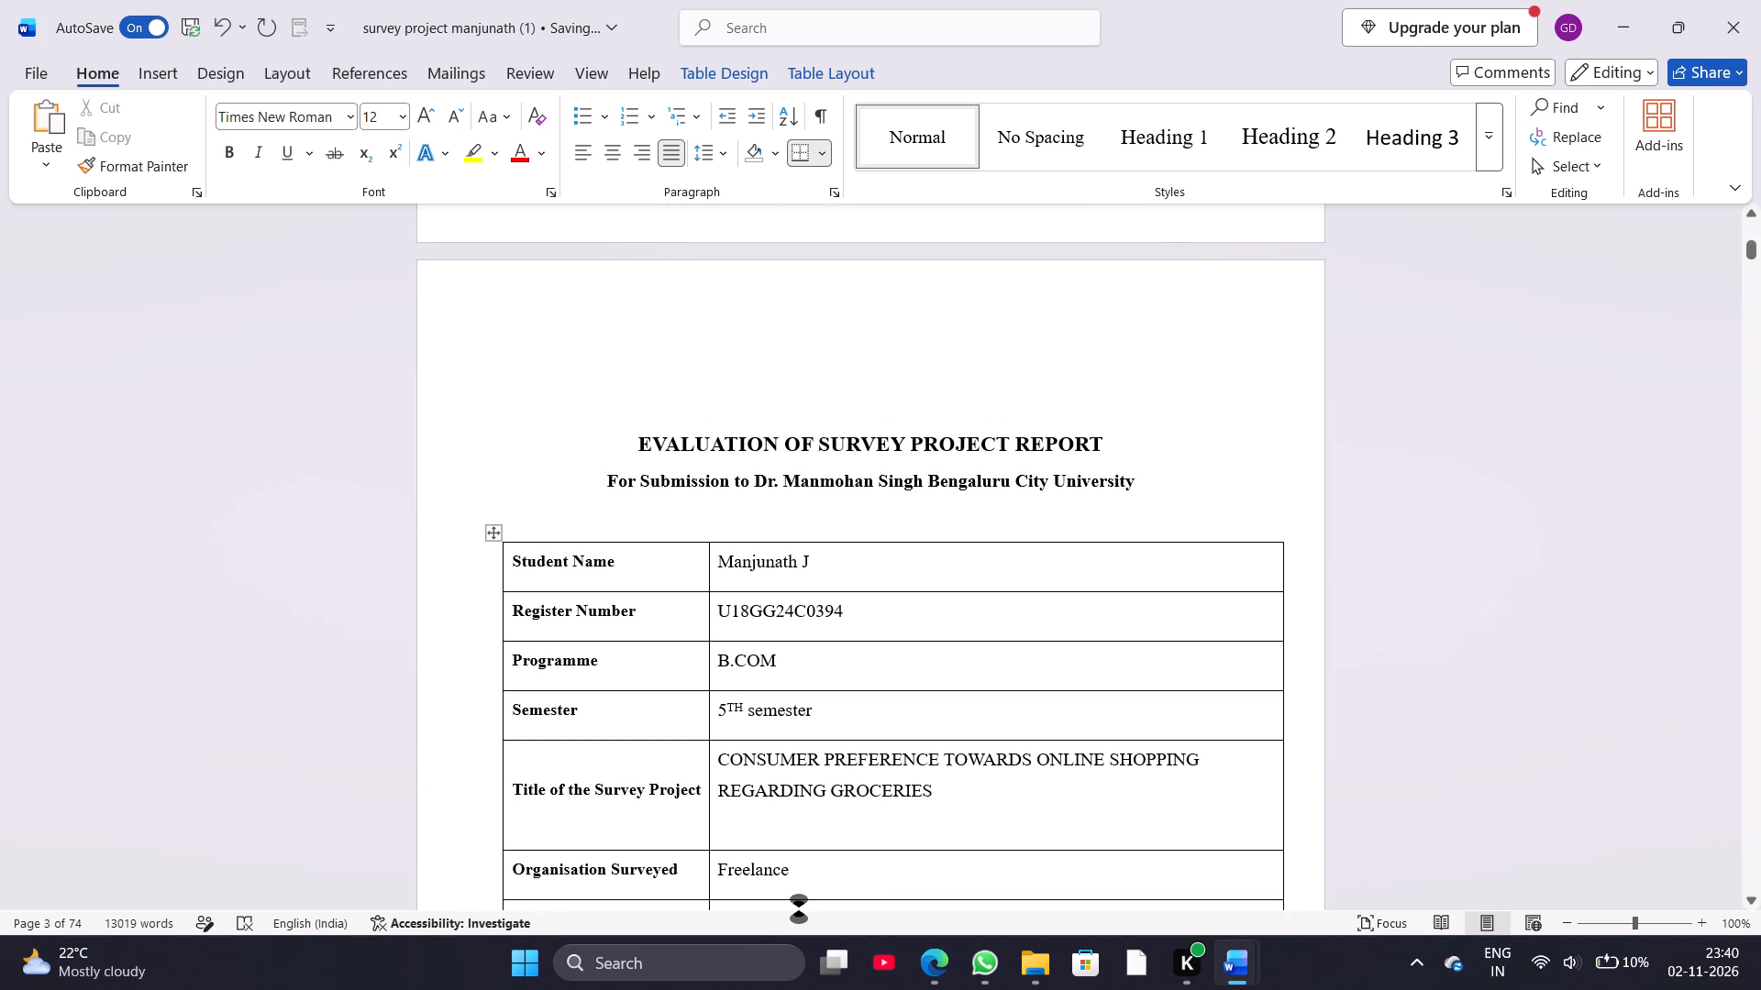
left_click(639, 436)
key("BackSpace")
key("BackSpace")
key("BackSpace")
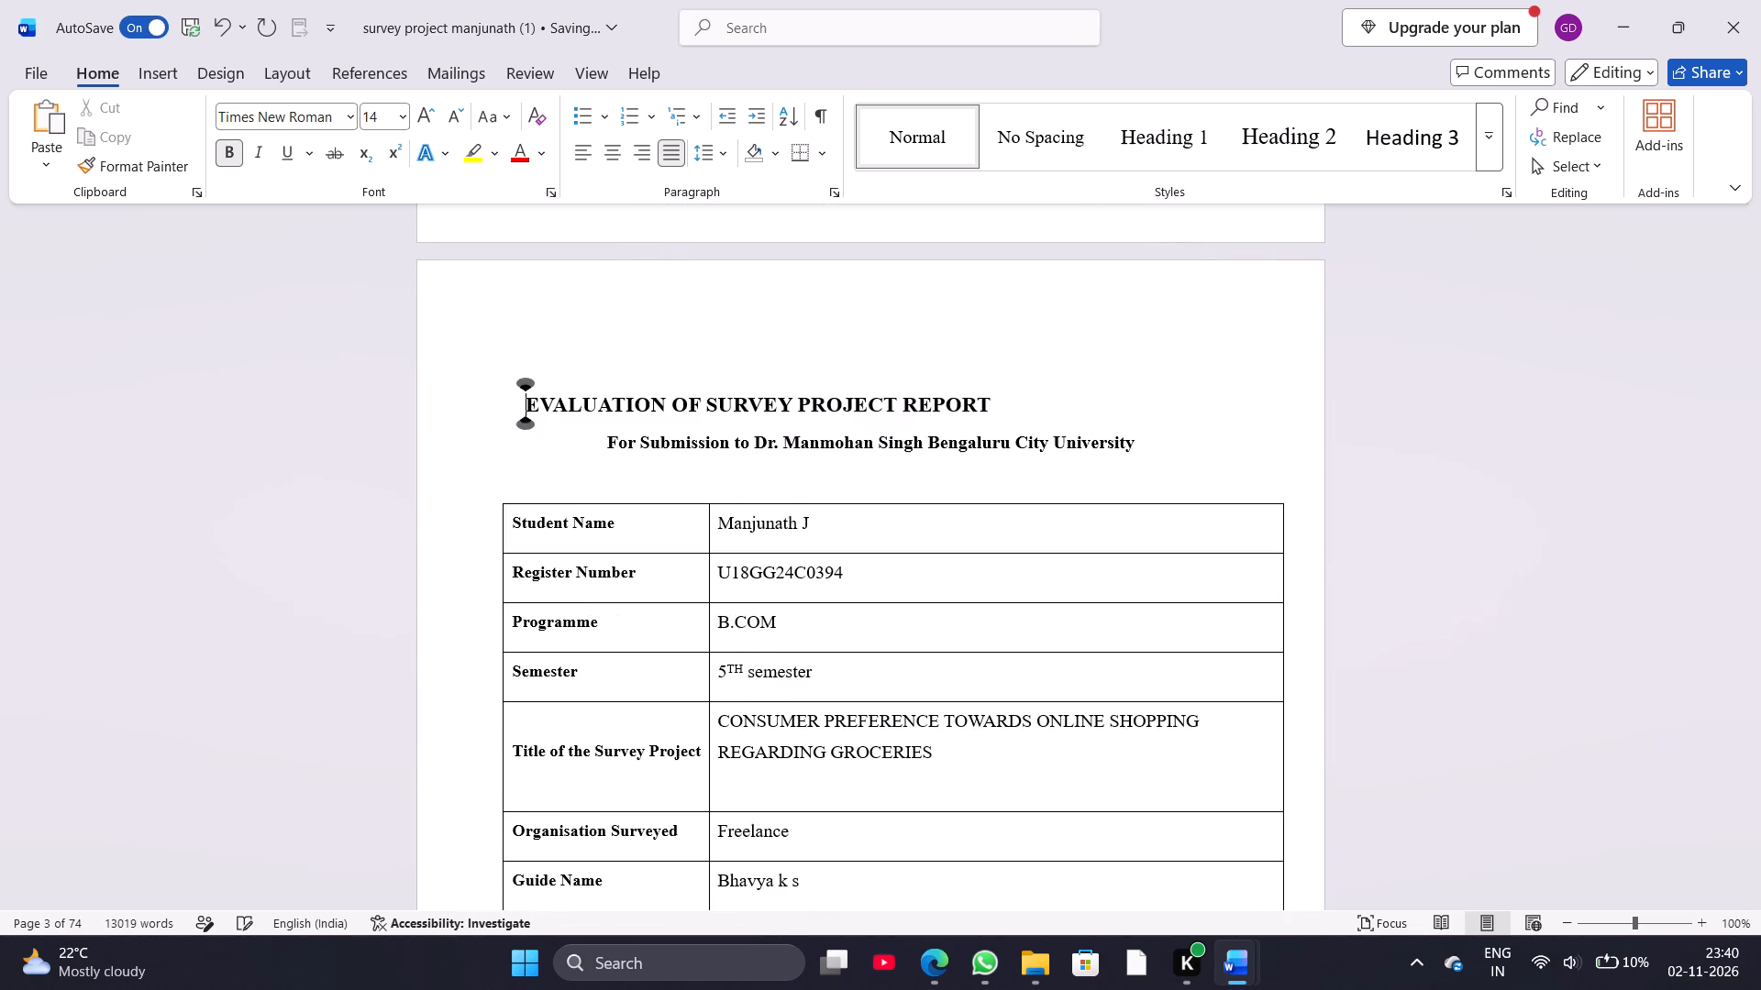
key("BackSpace")
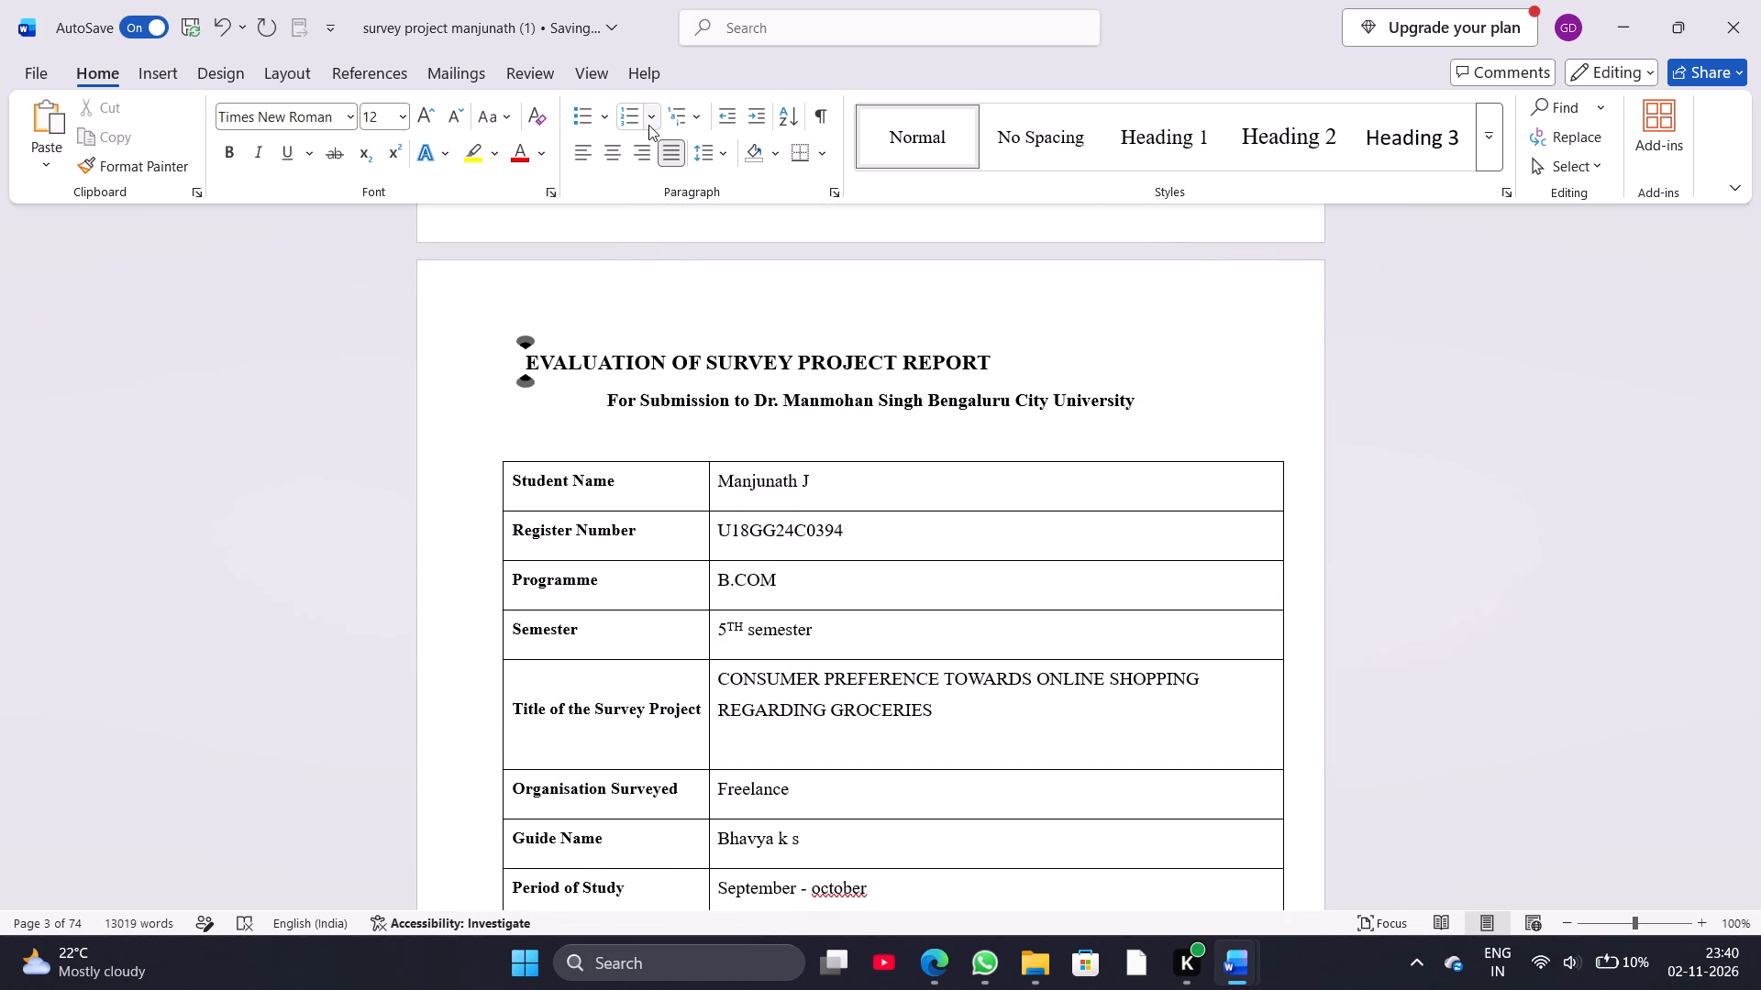
left_click(606, 148)
Delete the empty line between the university submission subtitle and the student details table.
scroll(722, 541, "down", 1)
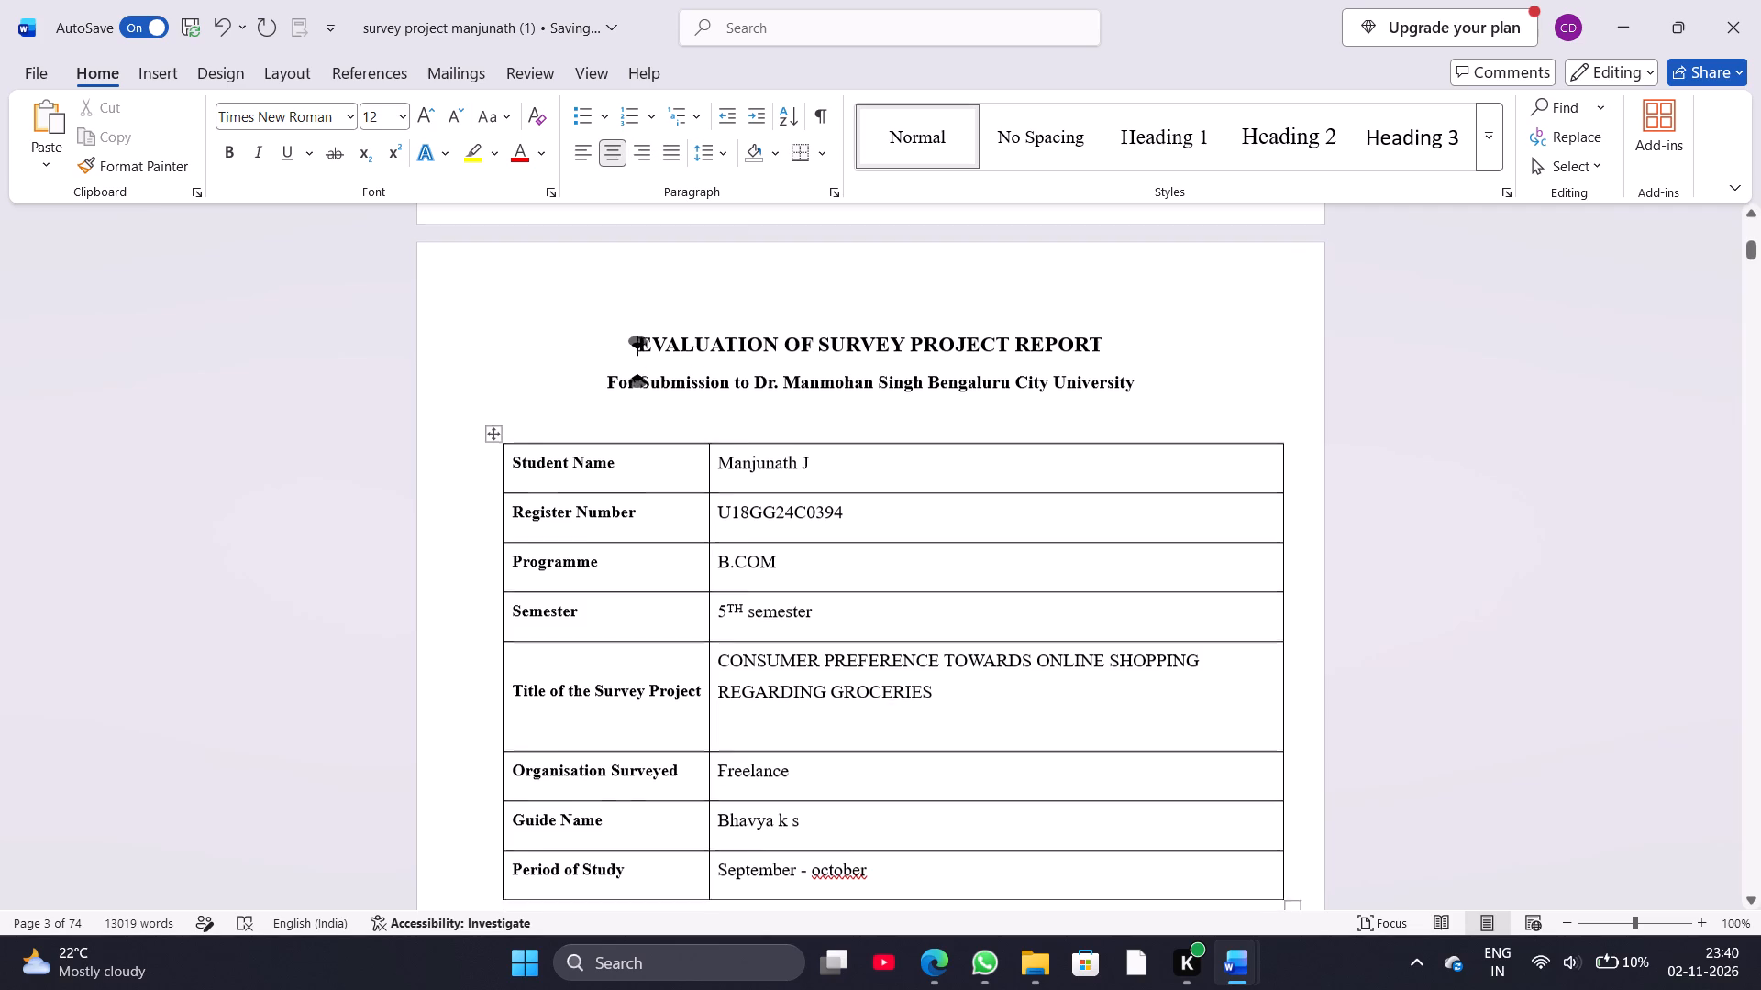
scroll(722, 541, "down", 6)
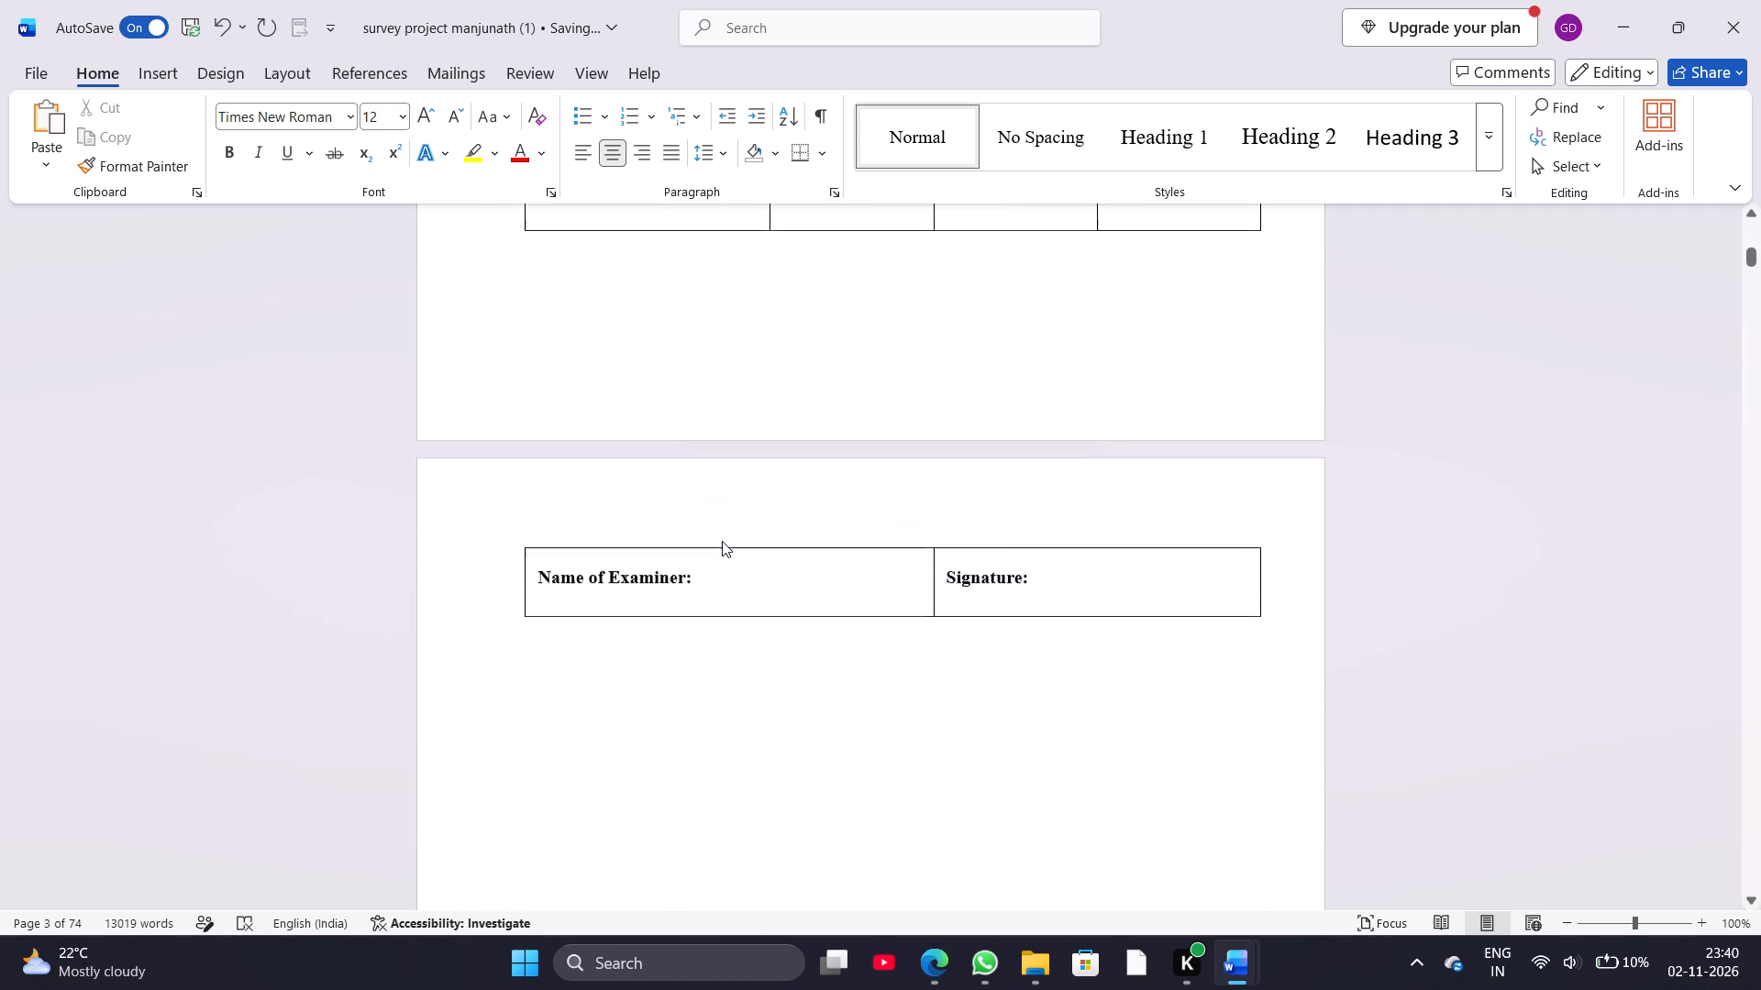
scroll(722, 541, "up", 4)
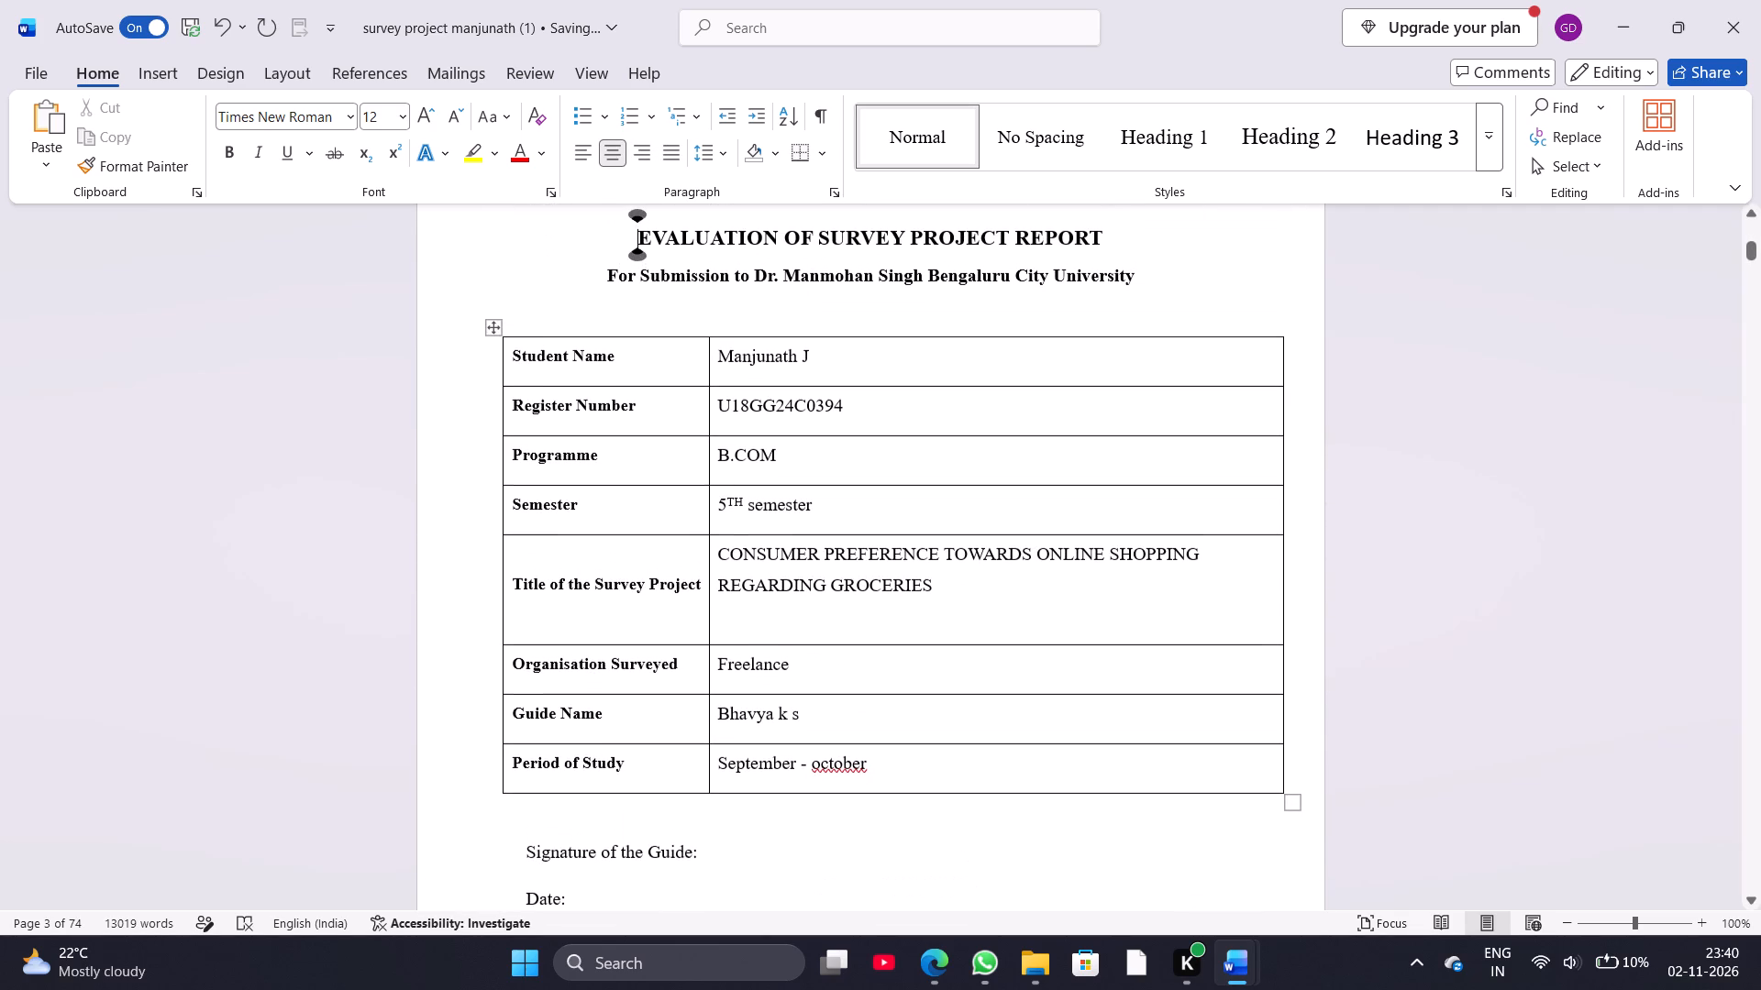
scroll(693, 605, "up", 1)
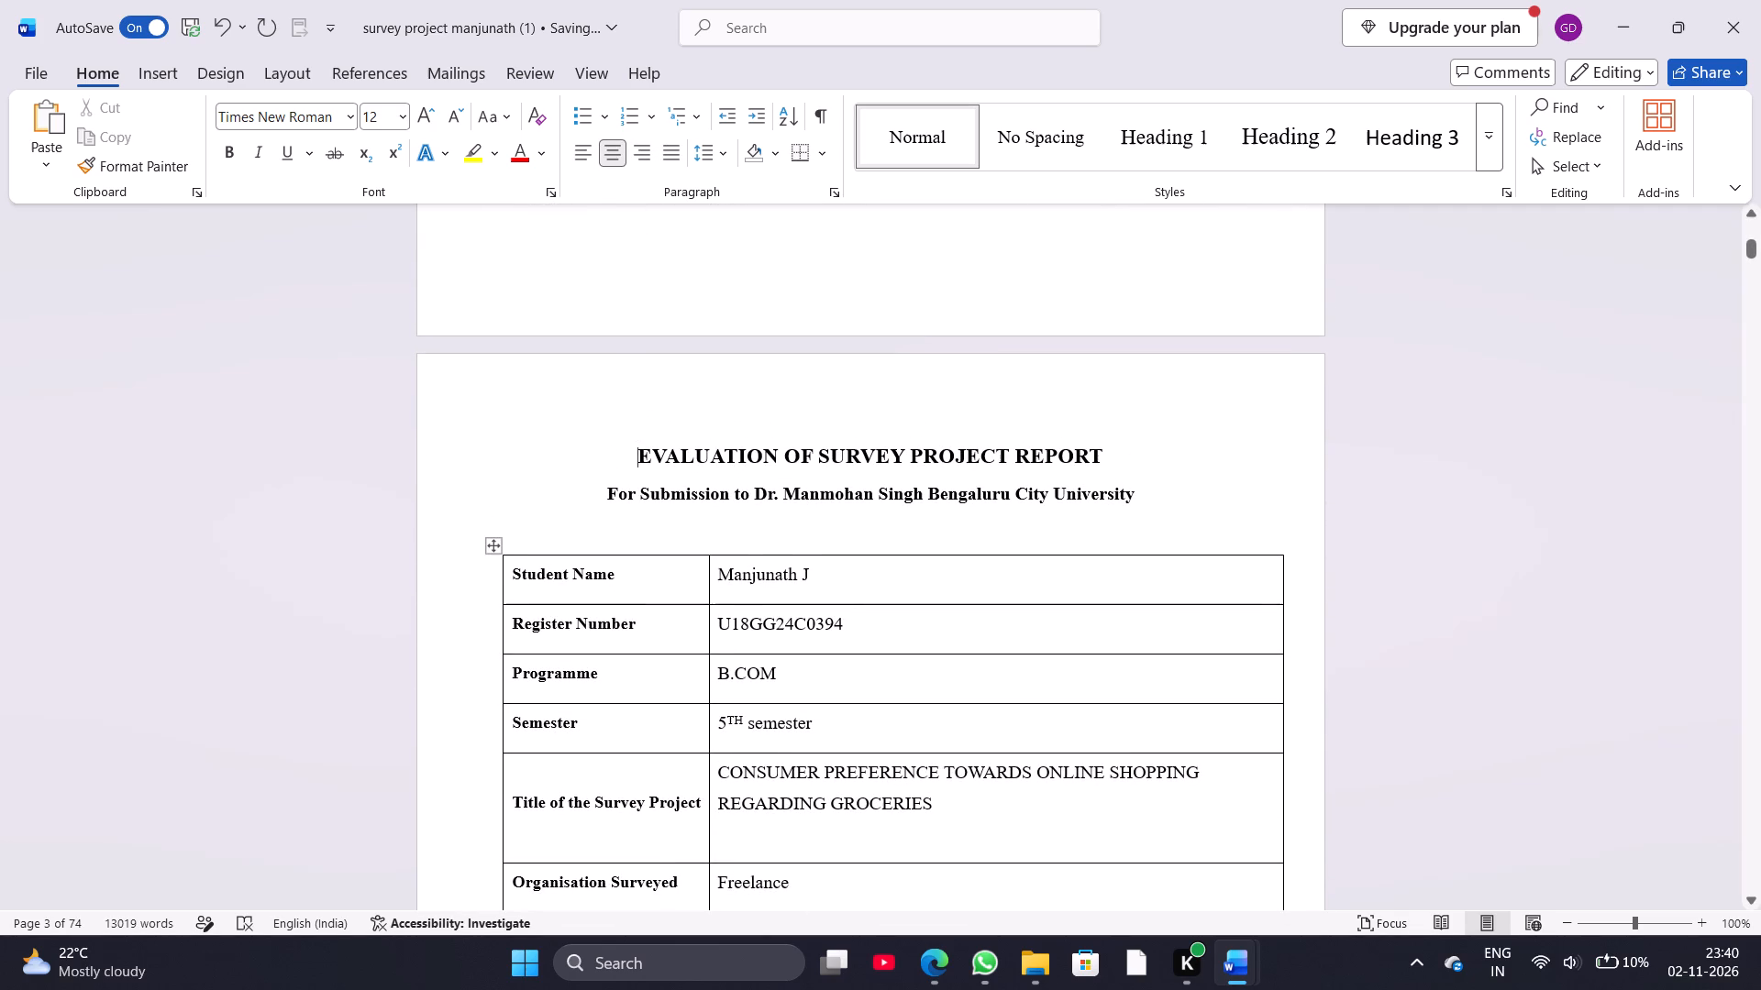
left_click(571, 539)
key("BackSpace")
key("BackSpace")
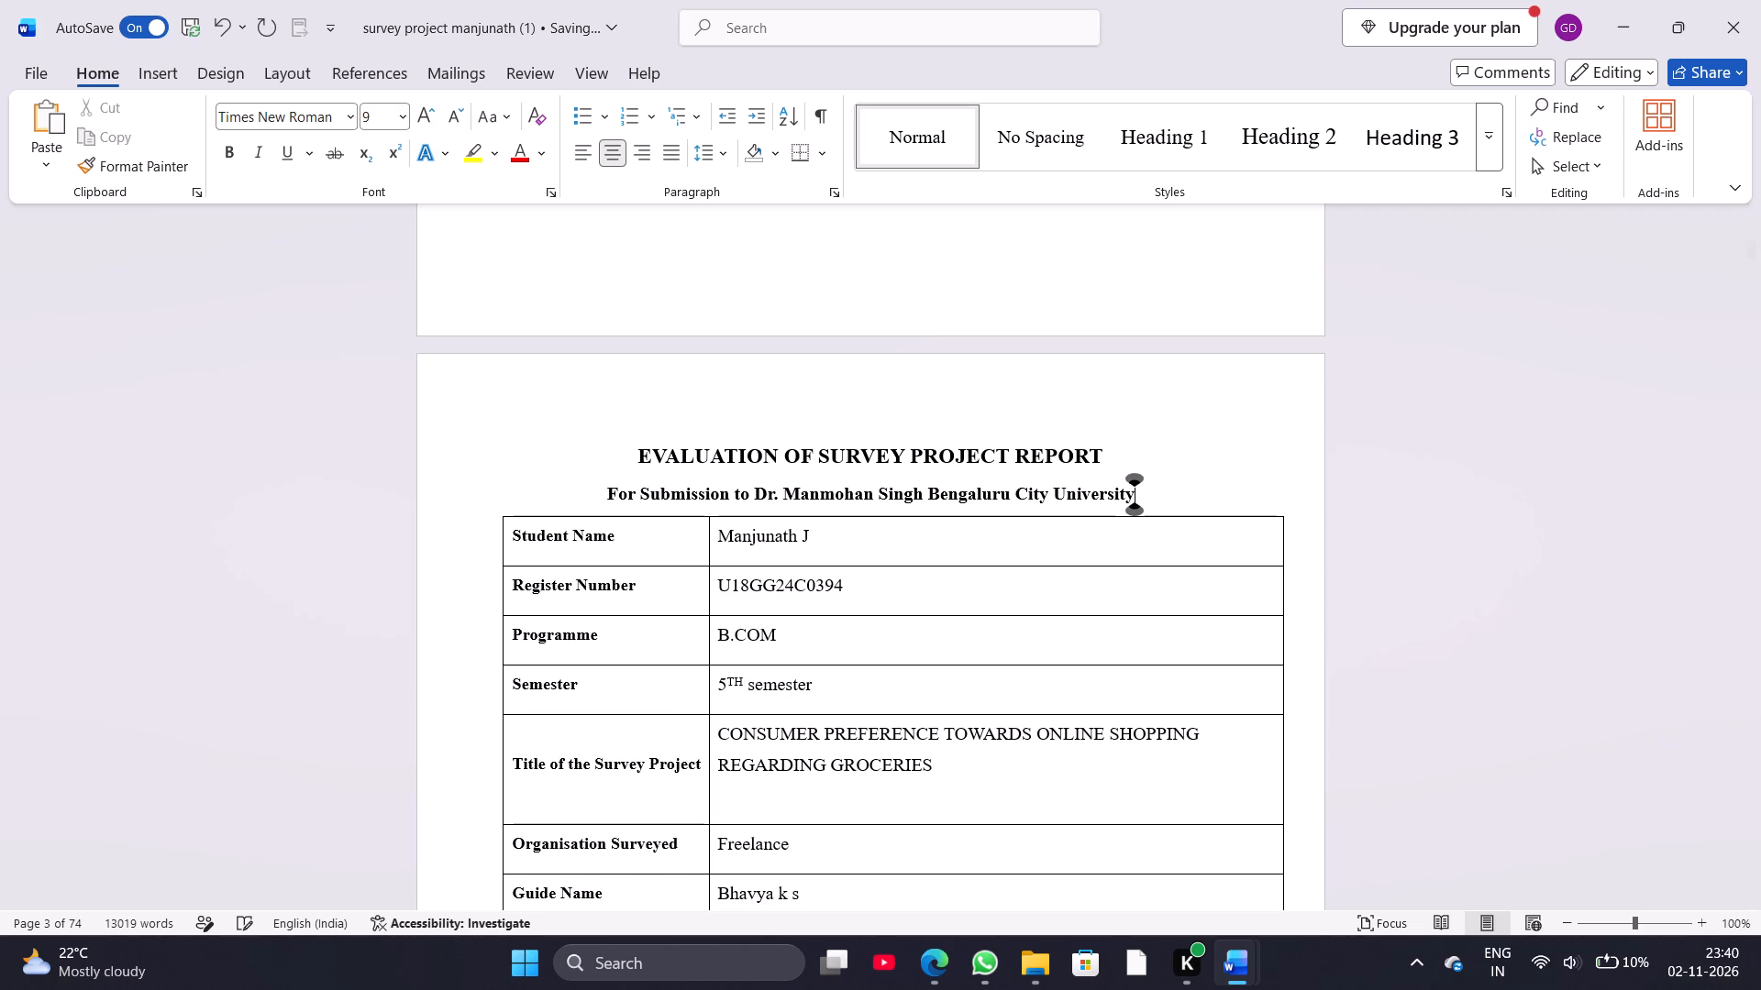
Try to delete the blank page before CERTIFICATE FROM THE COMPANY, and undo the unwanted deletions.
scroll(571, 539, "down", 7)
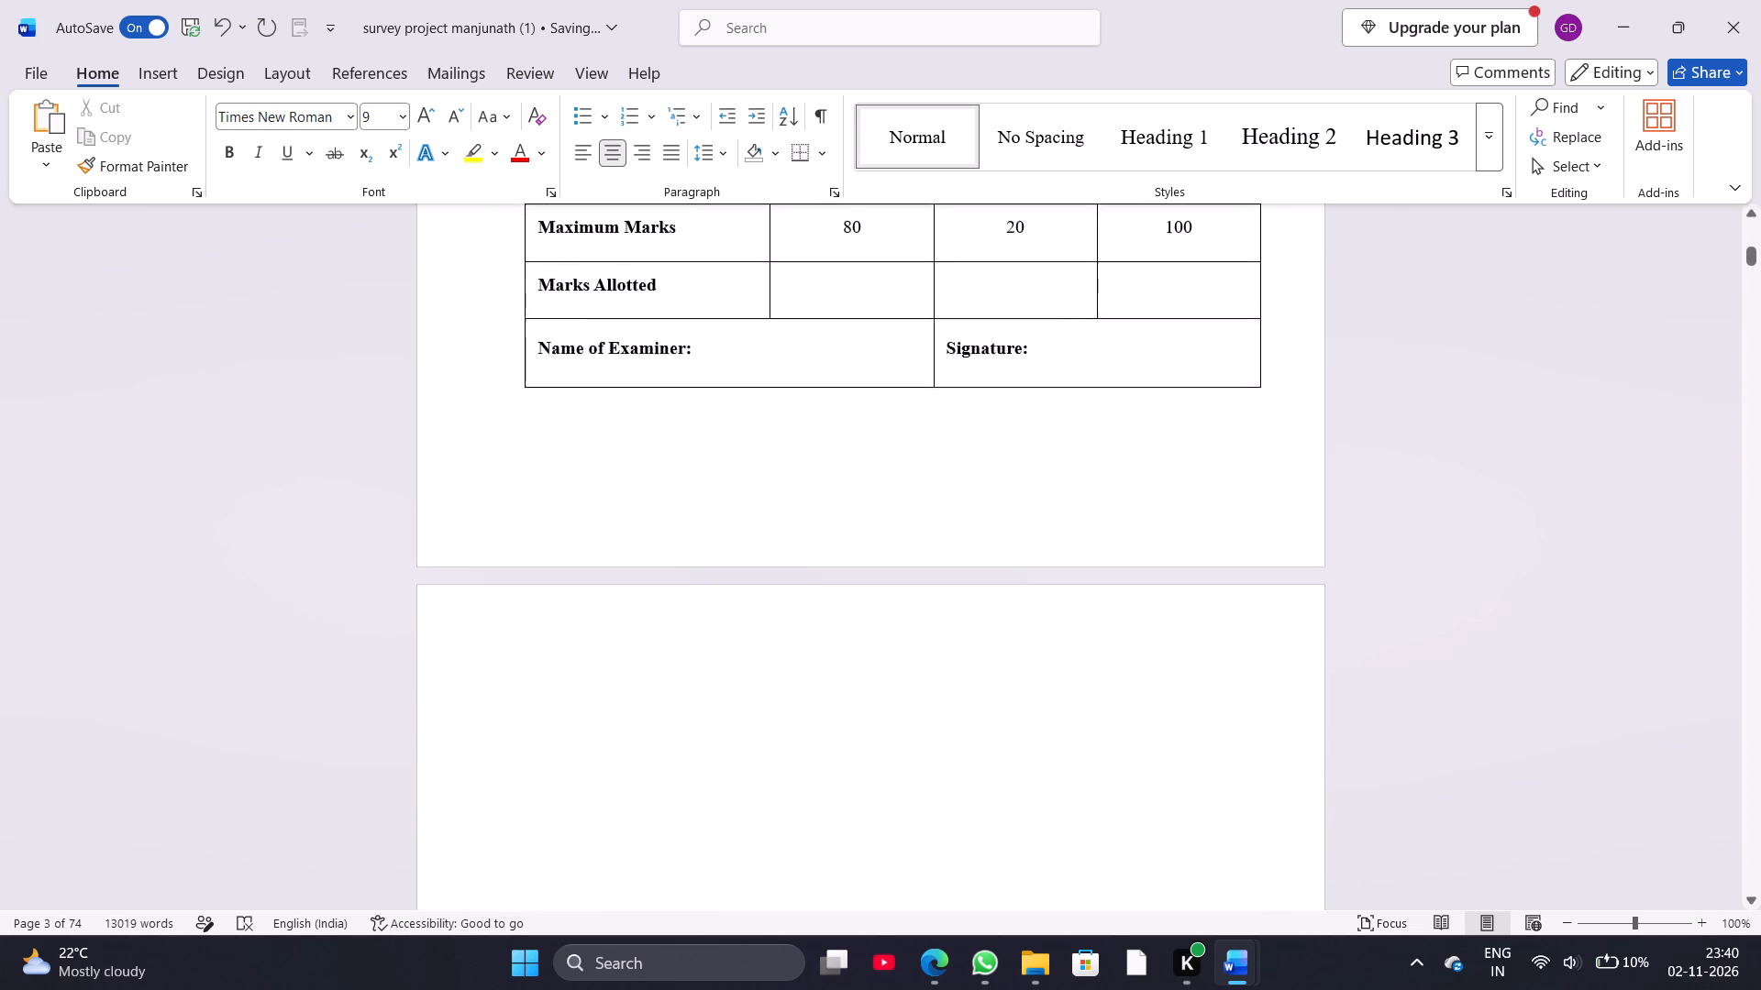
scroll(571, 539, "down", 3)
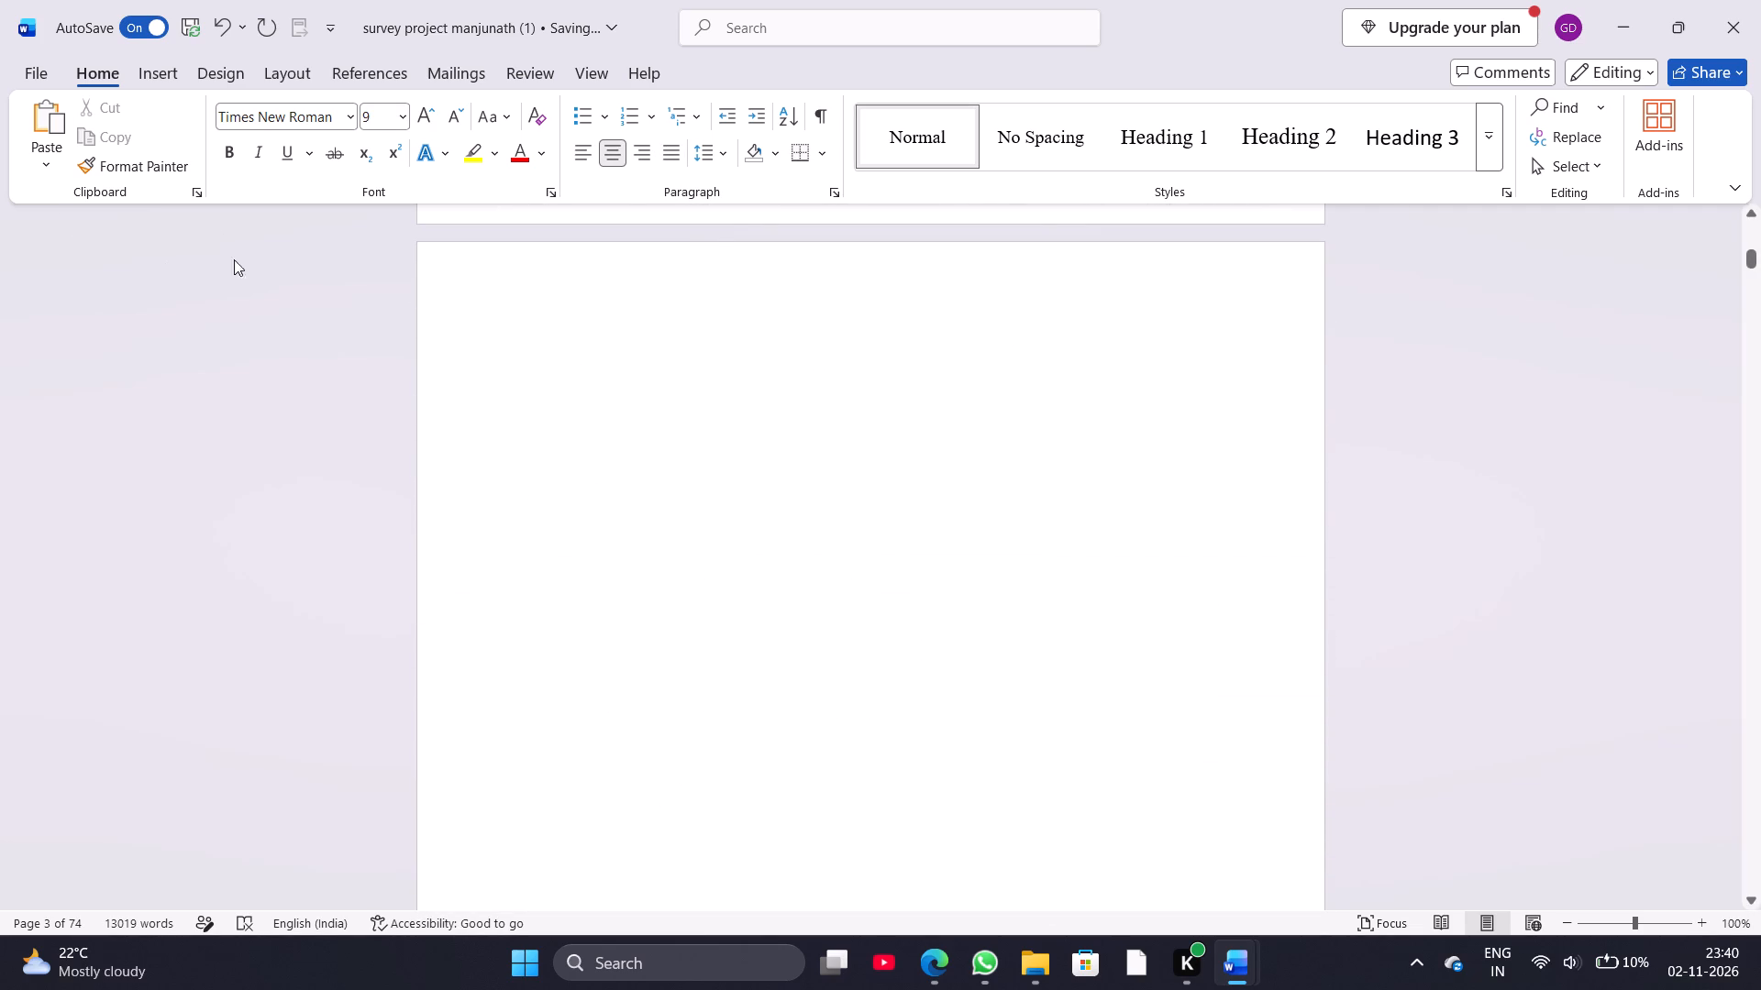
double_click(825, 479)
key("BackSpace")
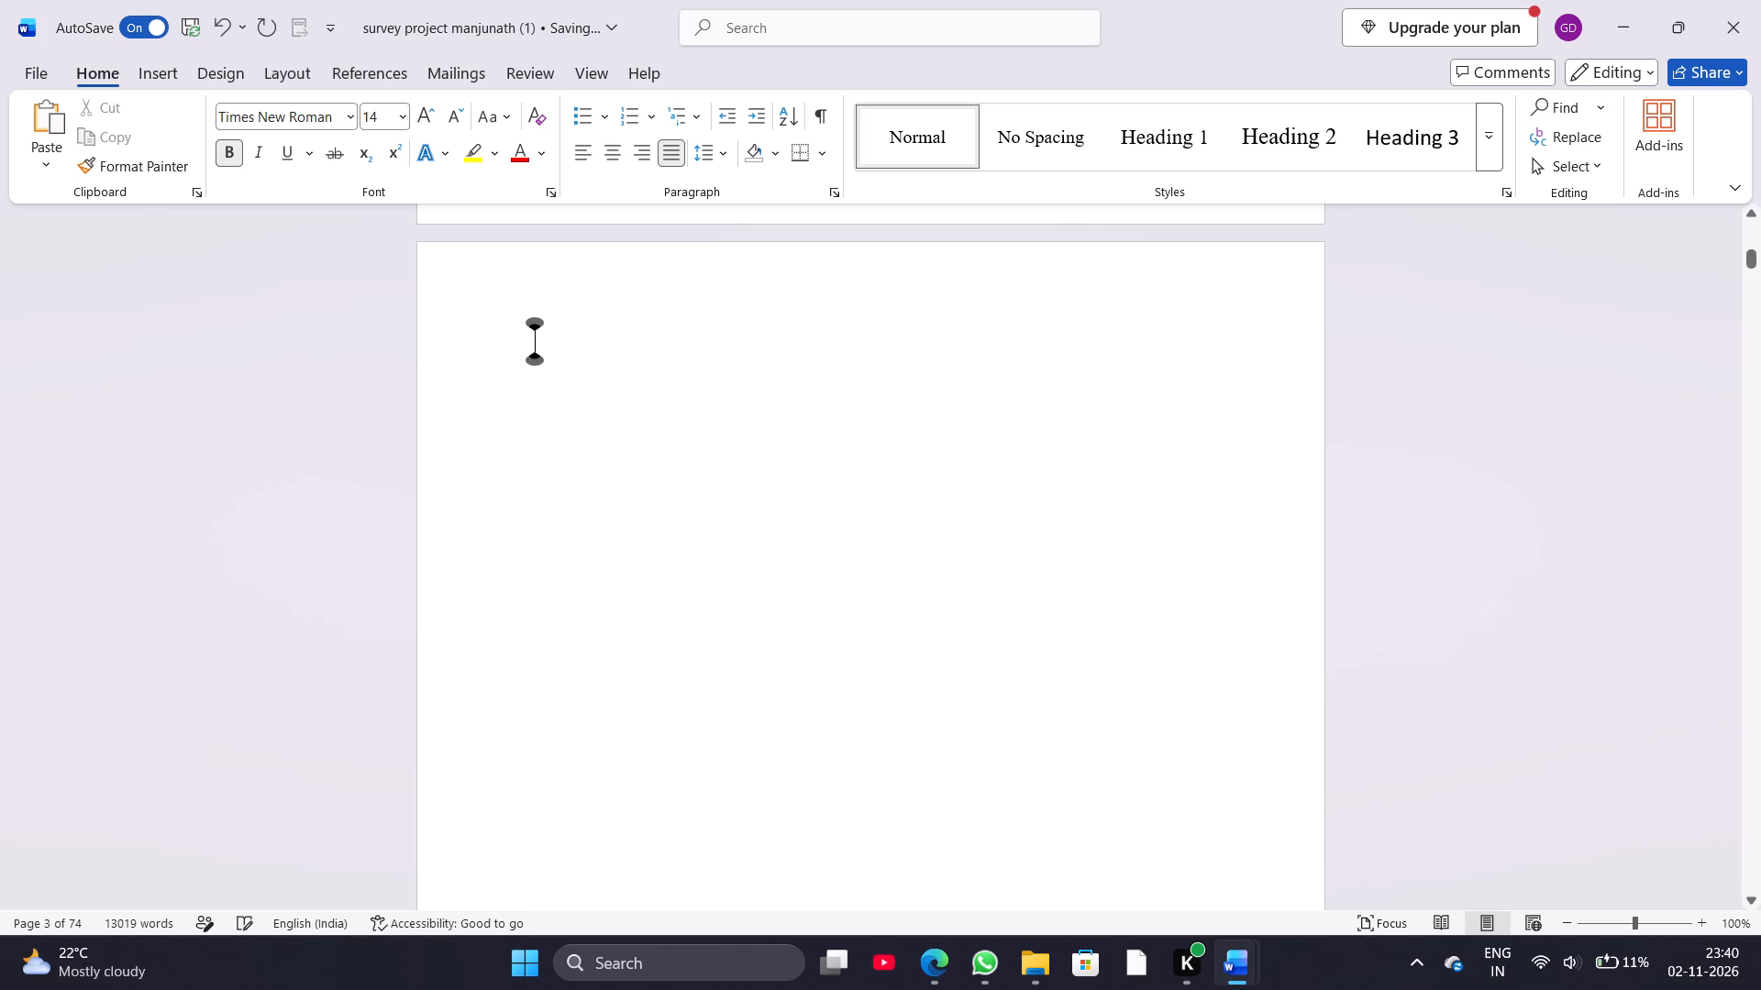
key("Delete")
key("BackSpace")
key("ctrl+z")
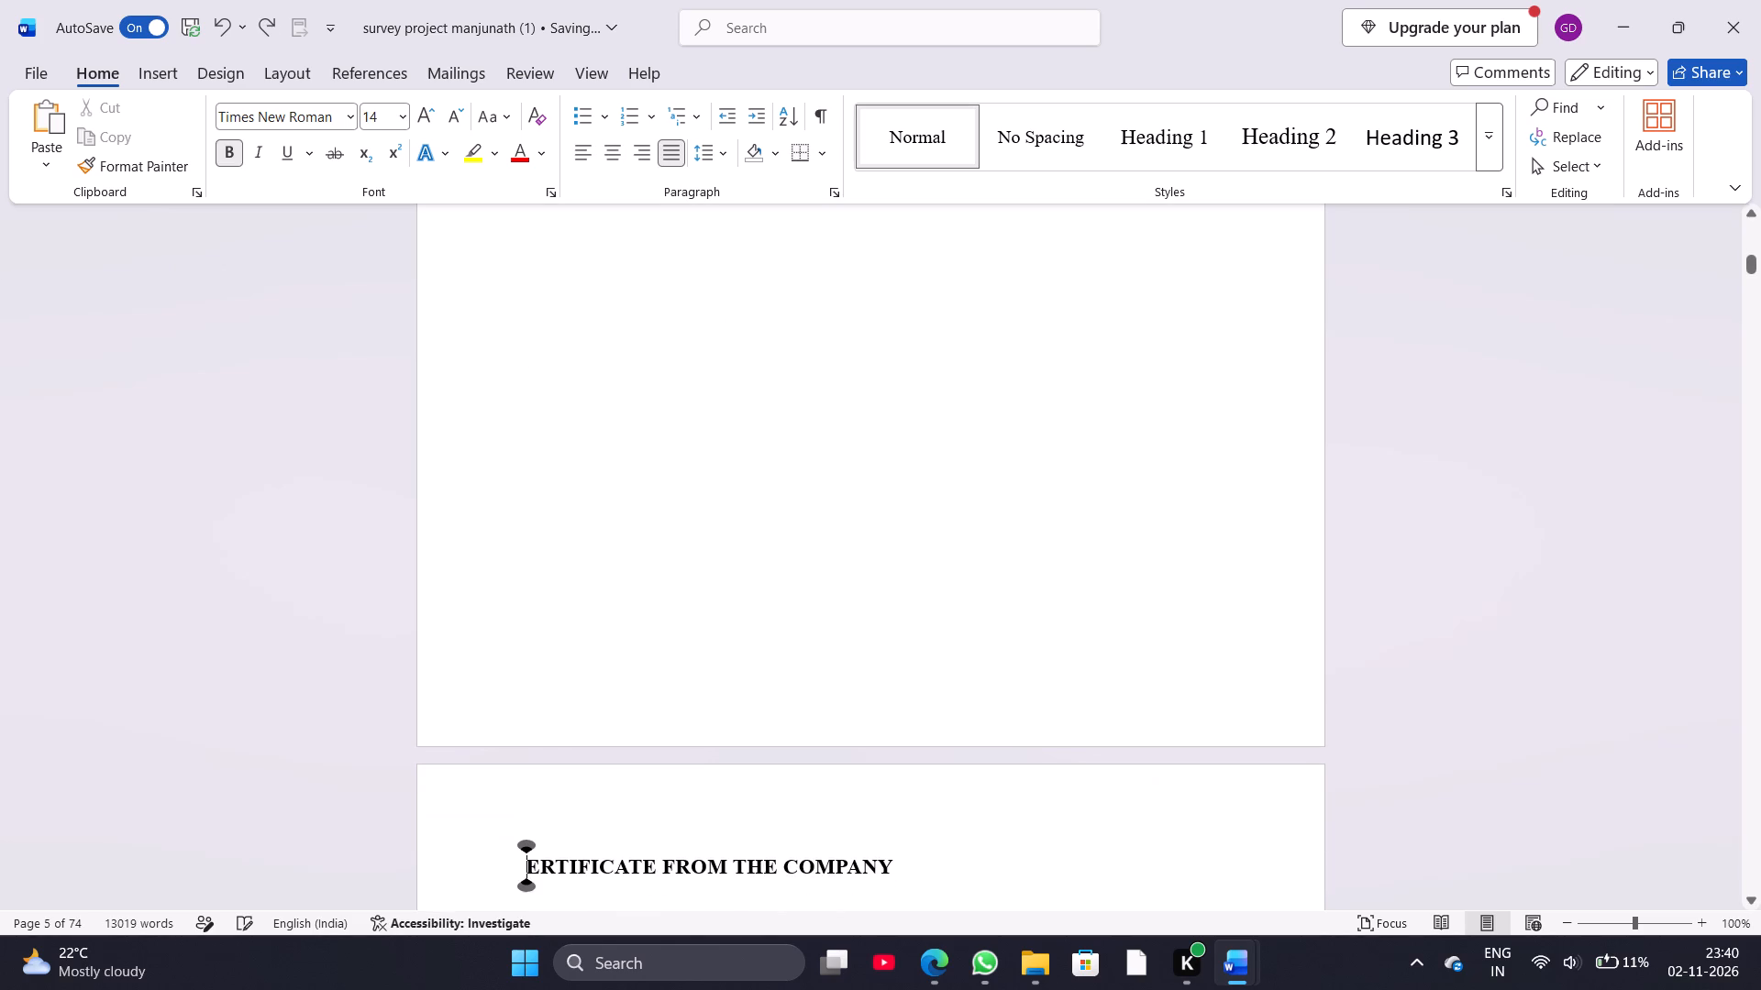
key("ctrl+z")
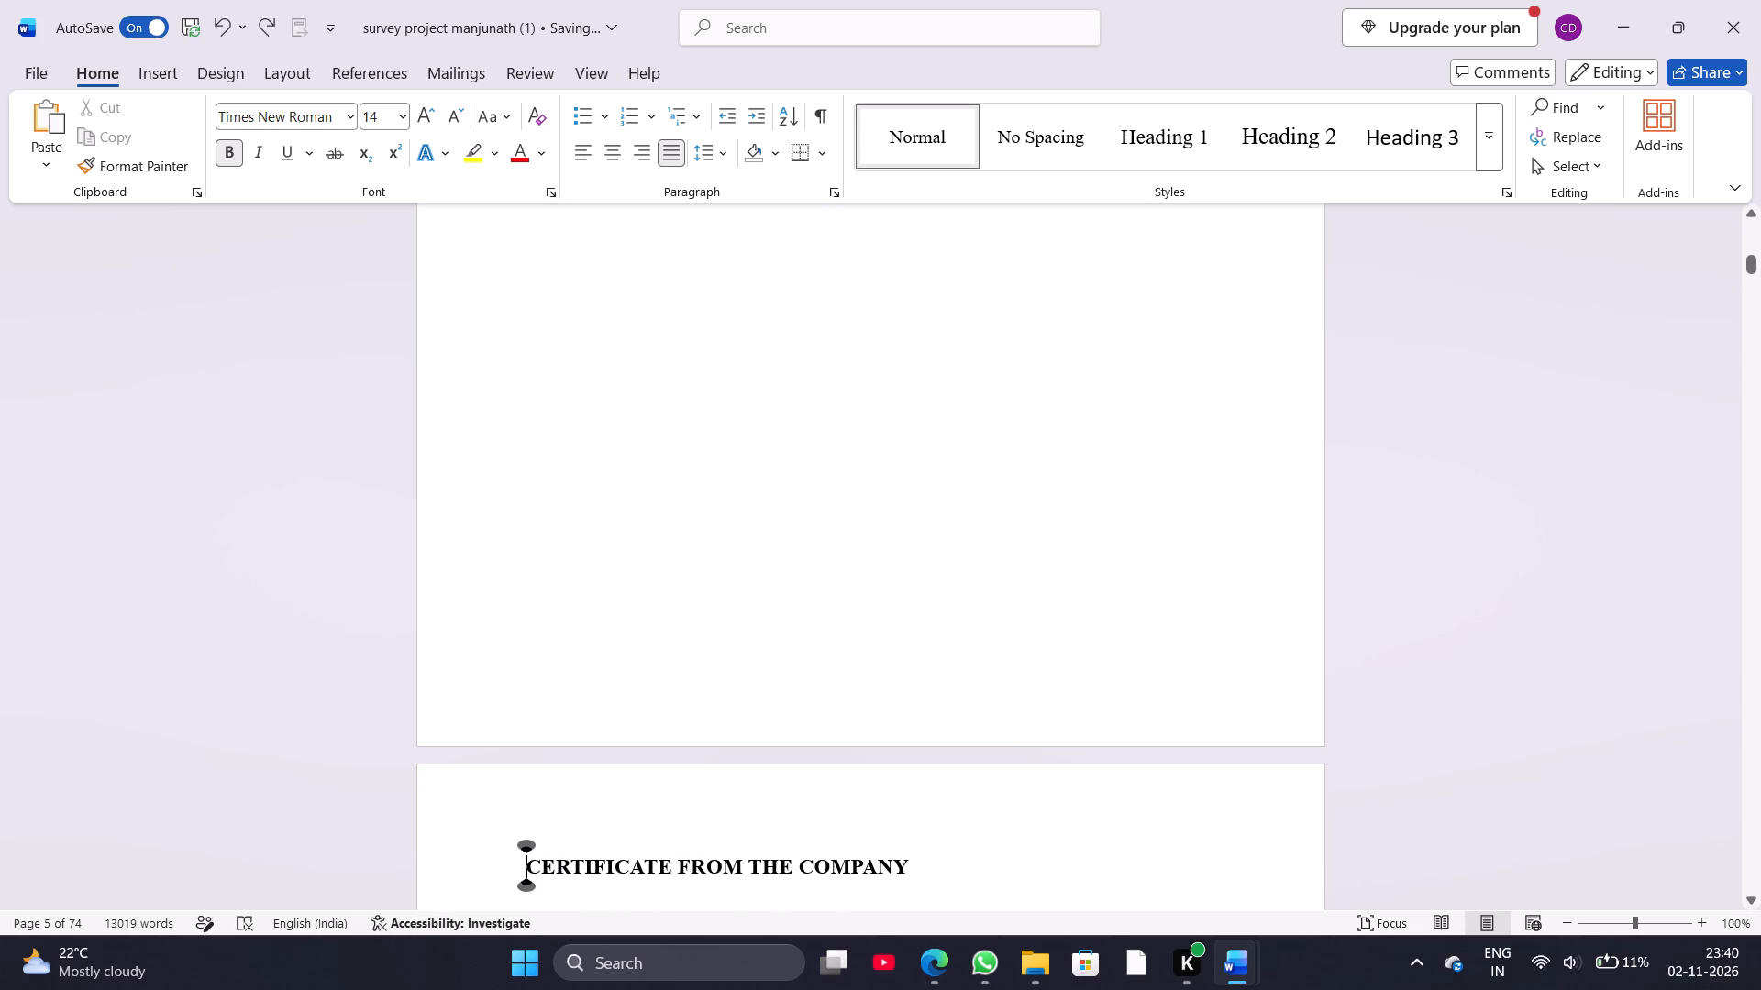
Delete the blank page between the evaluation table and the CERTIFICATE FROM THE COMPANY page.
scroll(825, 479, "up", 2)
scroll(714, 516, "up", 1)
double_click(714, 516)
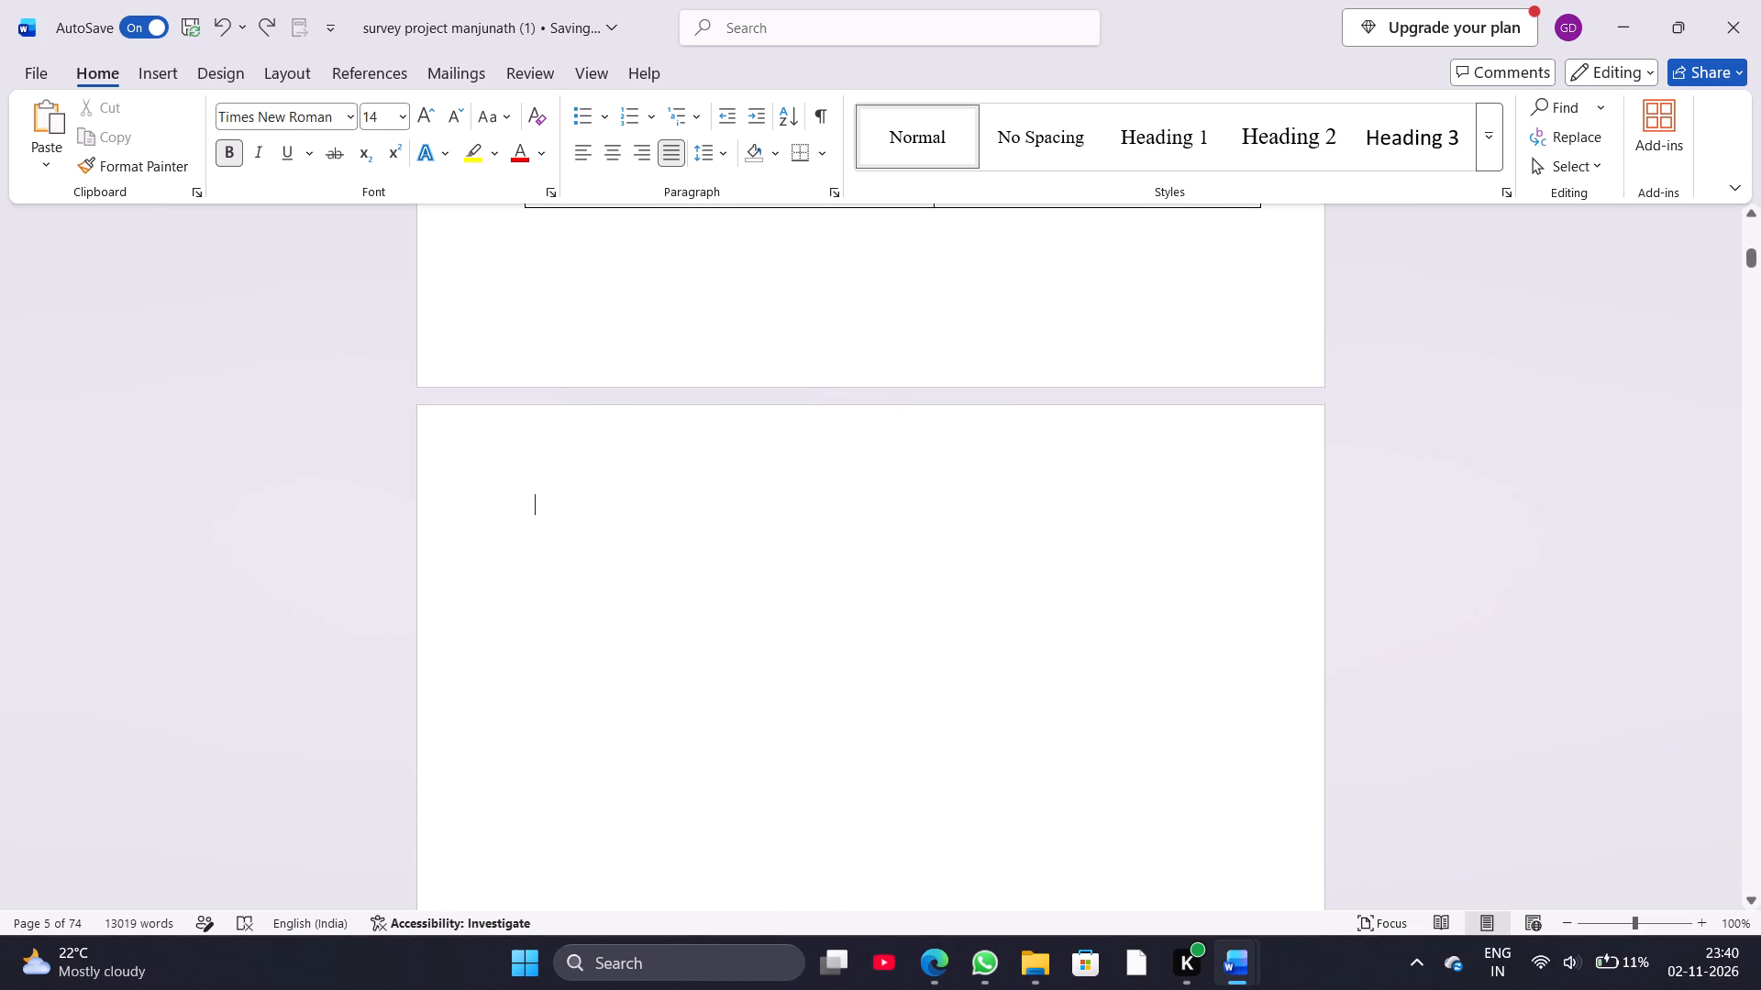
key("Delete")
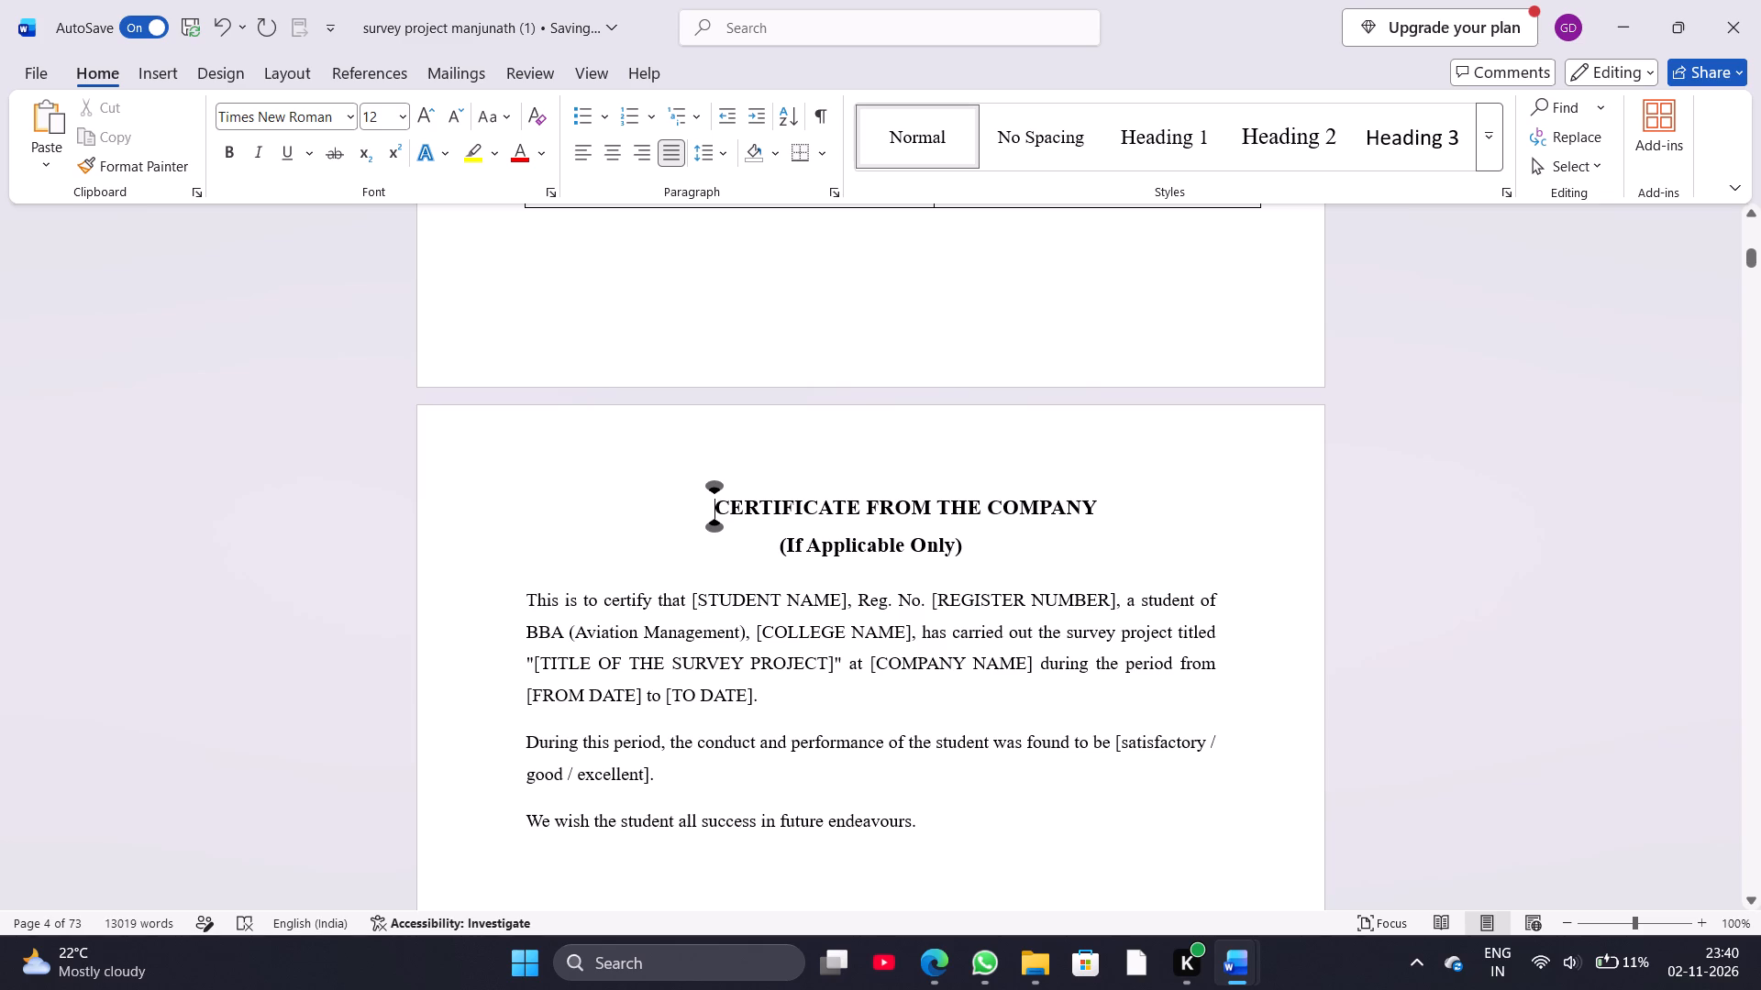
Remove the blank page before the cover page and centre the SURVEY PROJECT REPORT ON heading.
scroll(714, 516, "up", 9)
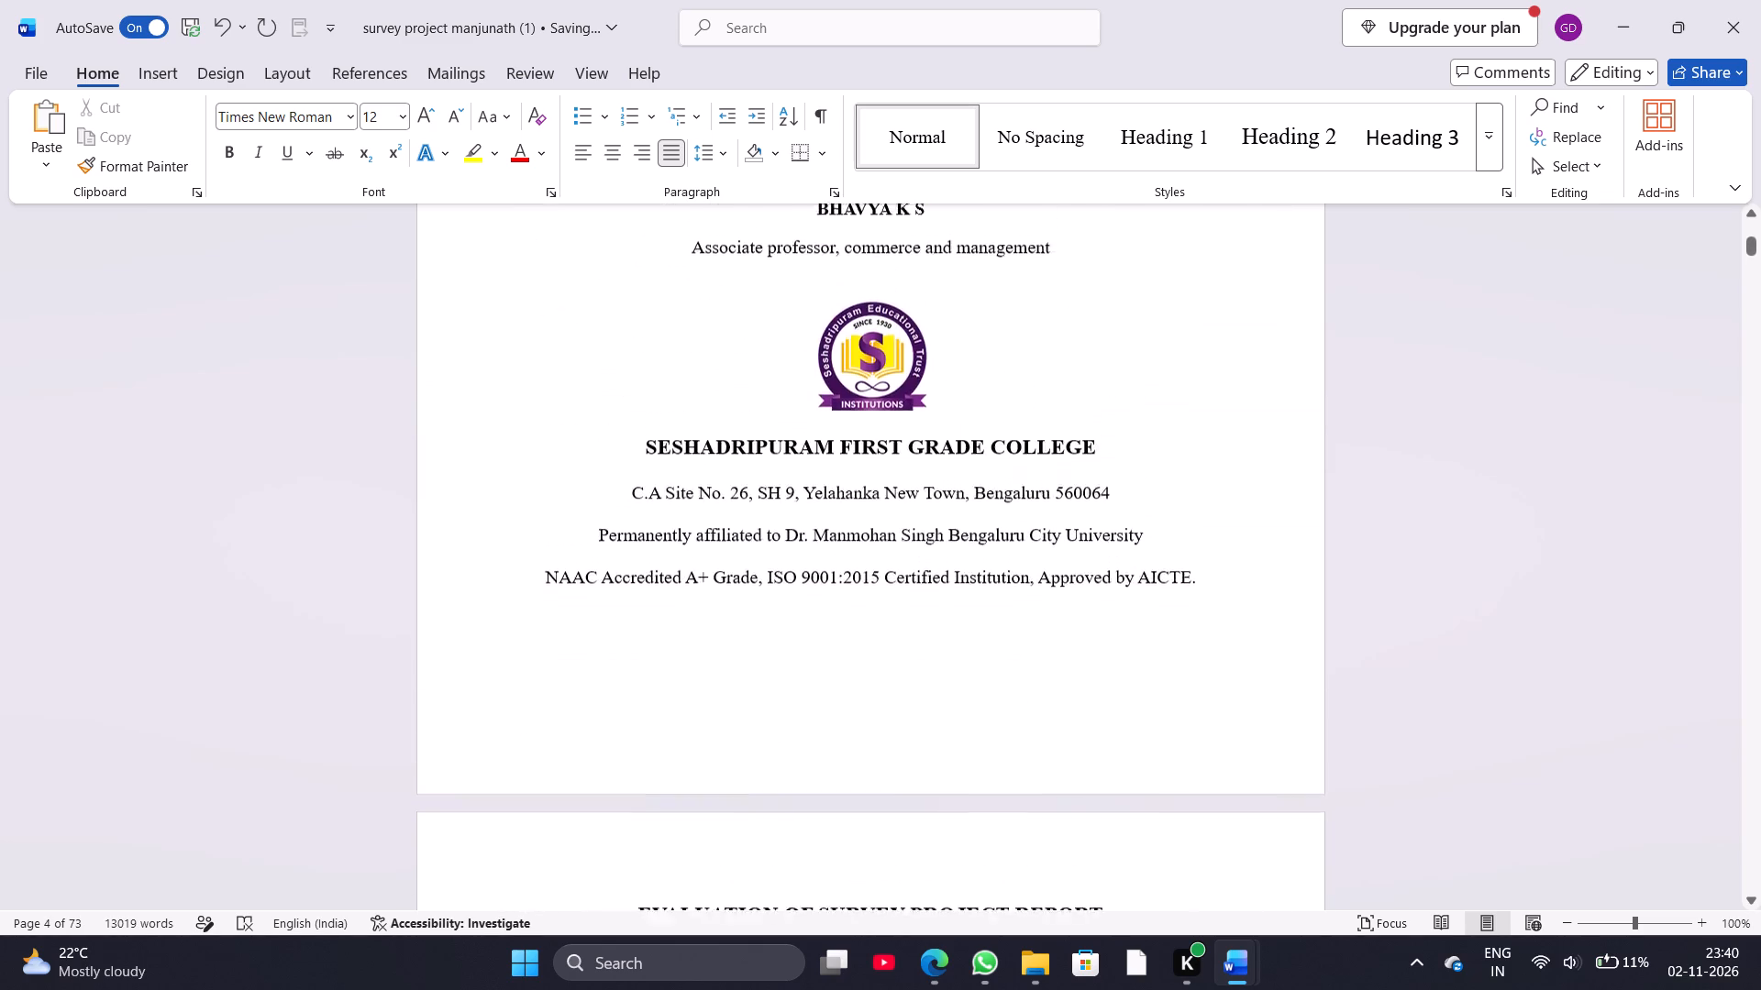
scroll(714, 516, "up", 4)
scroll(714, 516, "down", 1)
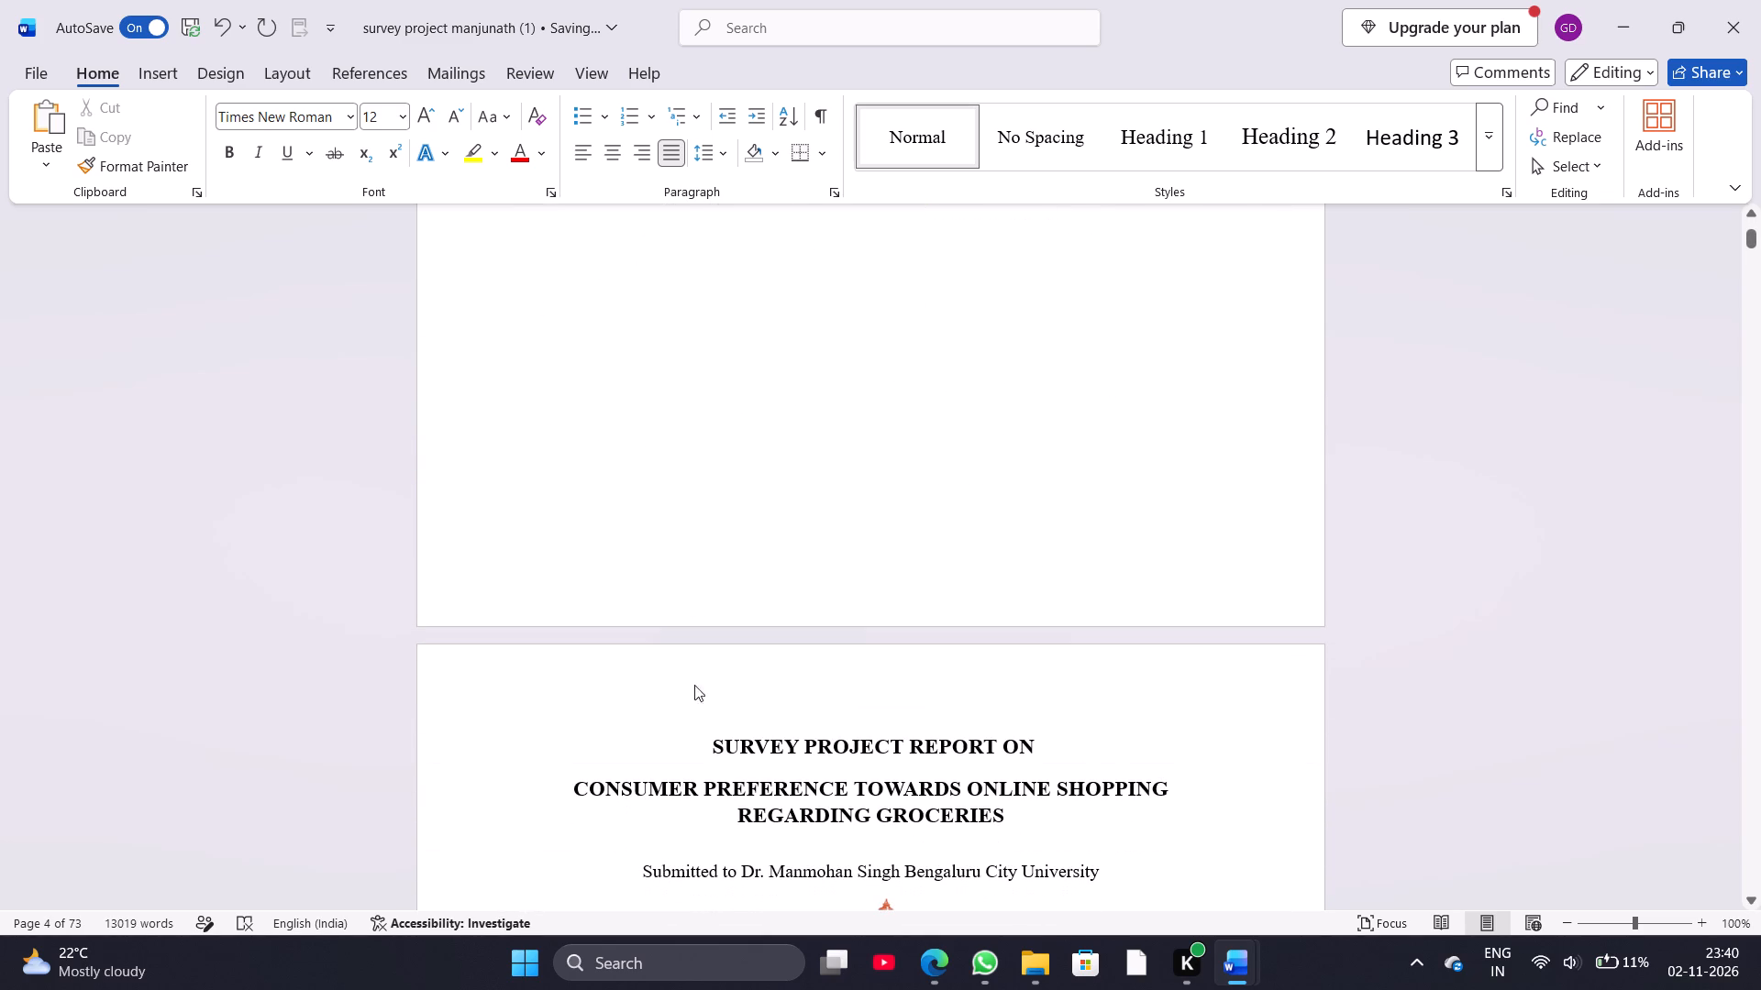
left_click(704, 736)
key("BackSpace")
key("BackSpace")
key("BackSpace")
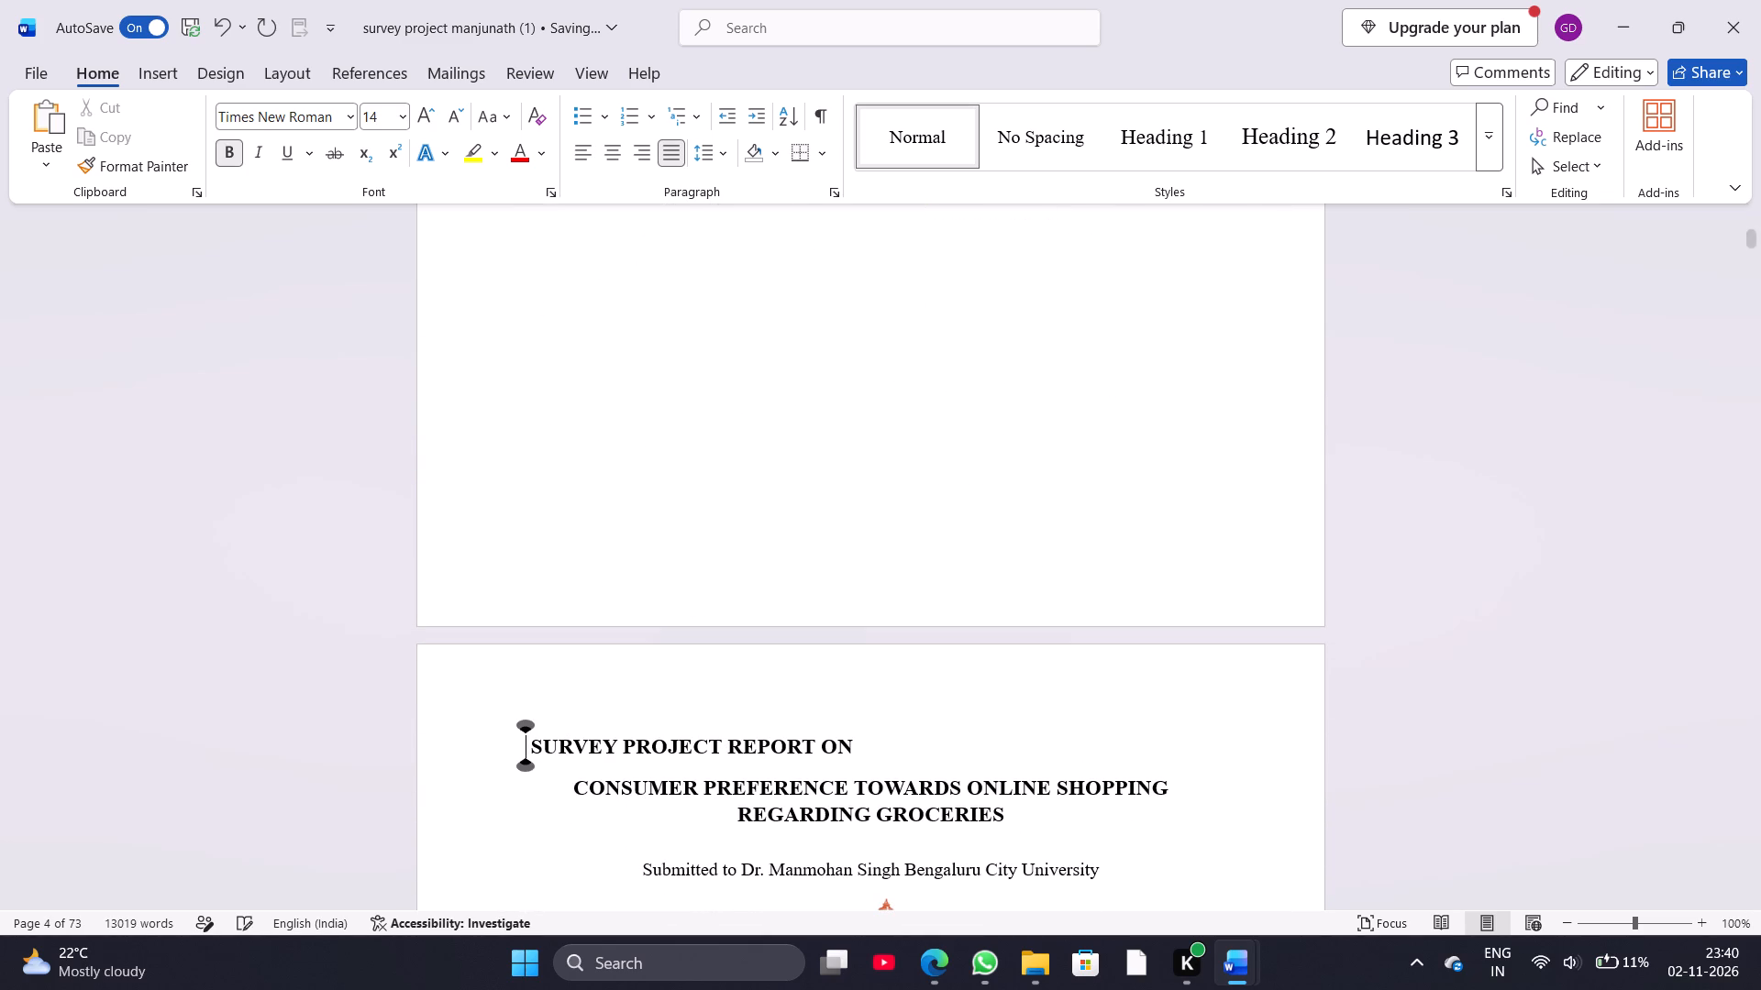
key("BackSpace")
scroll(704, 736, "up", 3)
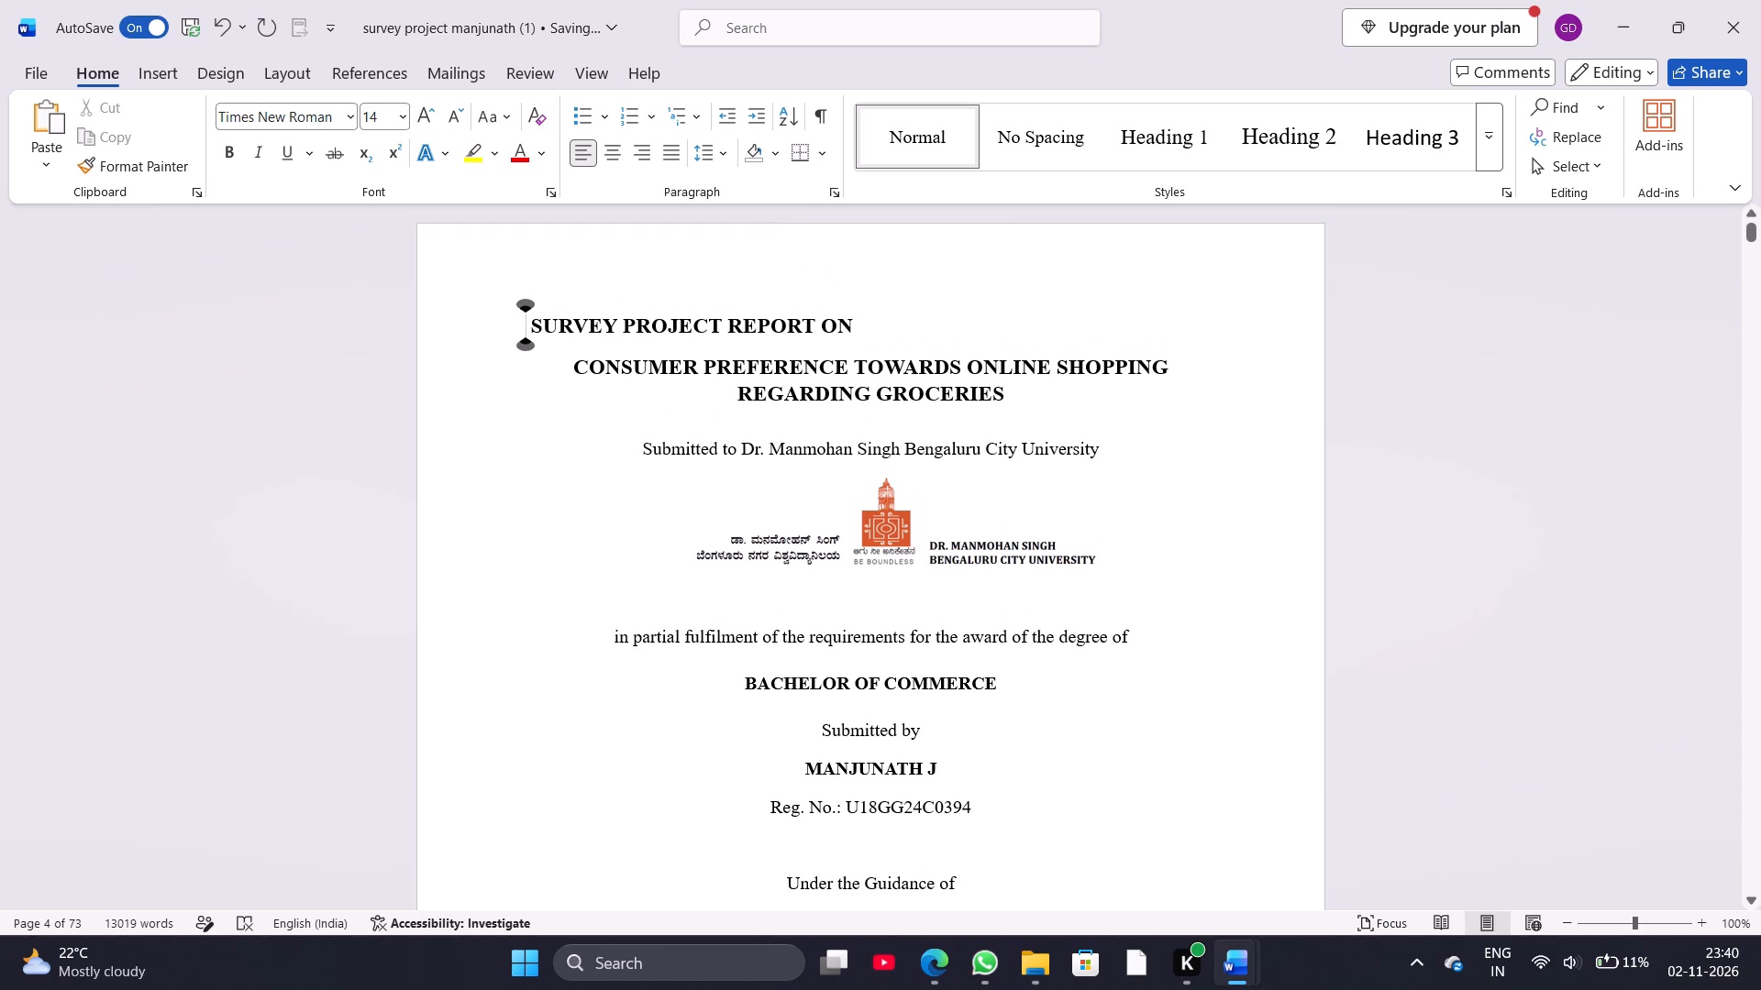
left_click(614, 165)
Examine the company, college and guide certificate pages for placeholders that need filling in.
scroll(827, 505, "down", 13)
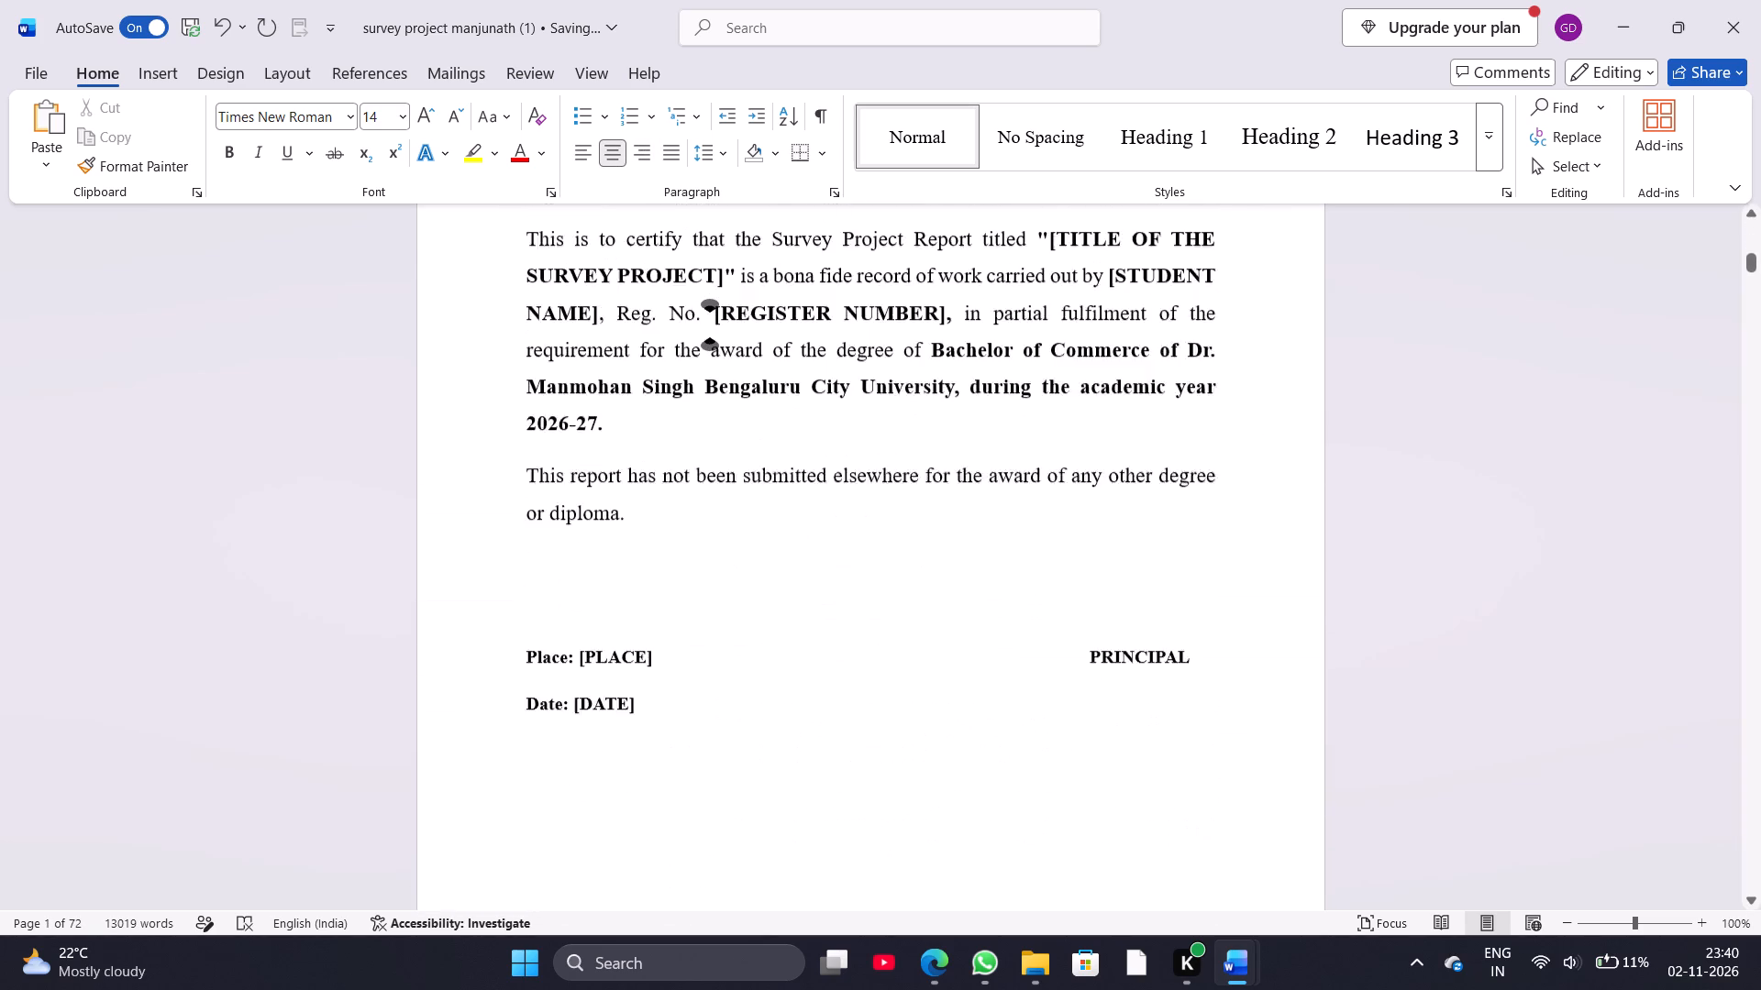
scroll(827, 505, "down", 5)
scroll(827, 505, "up", 2)
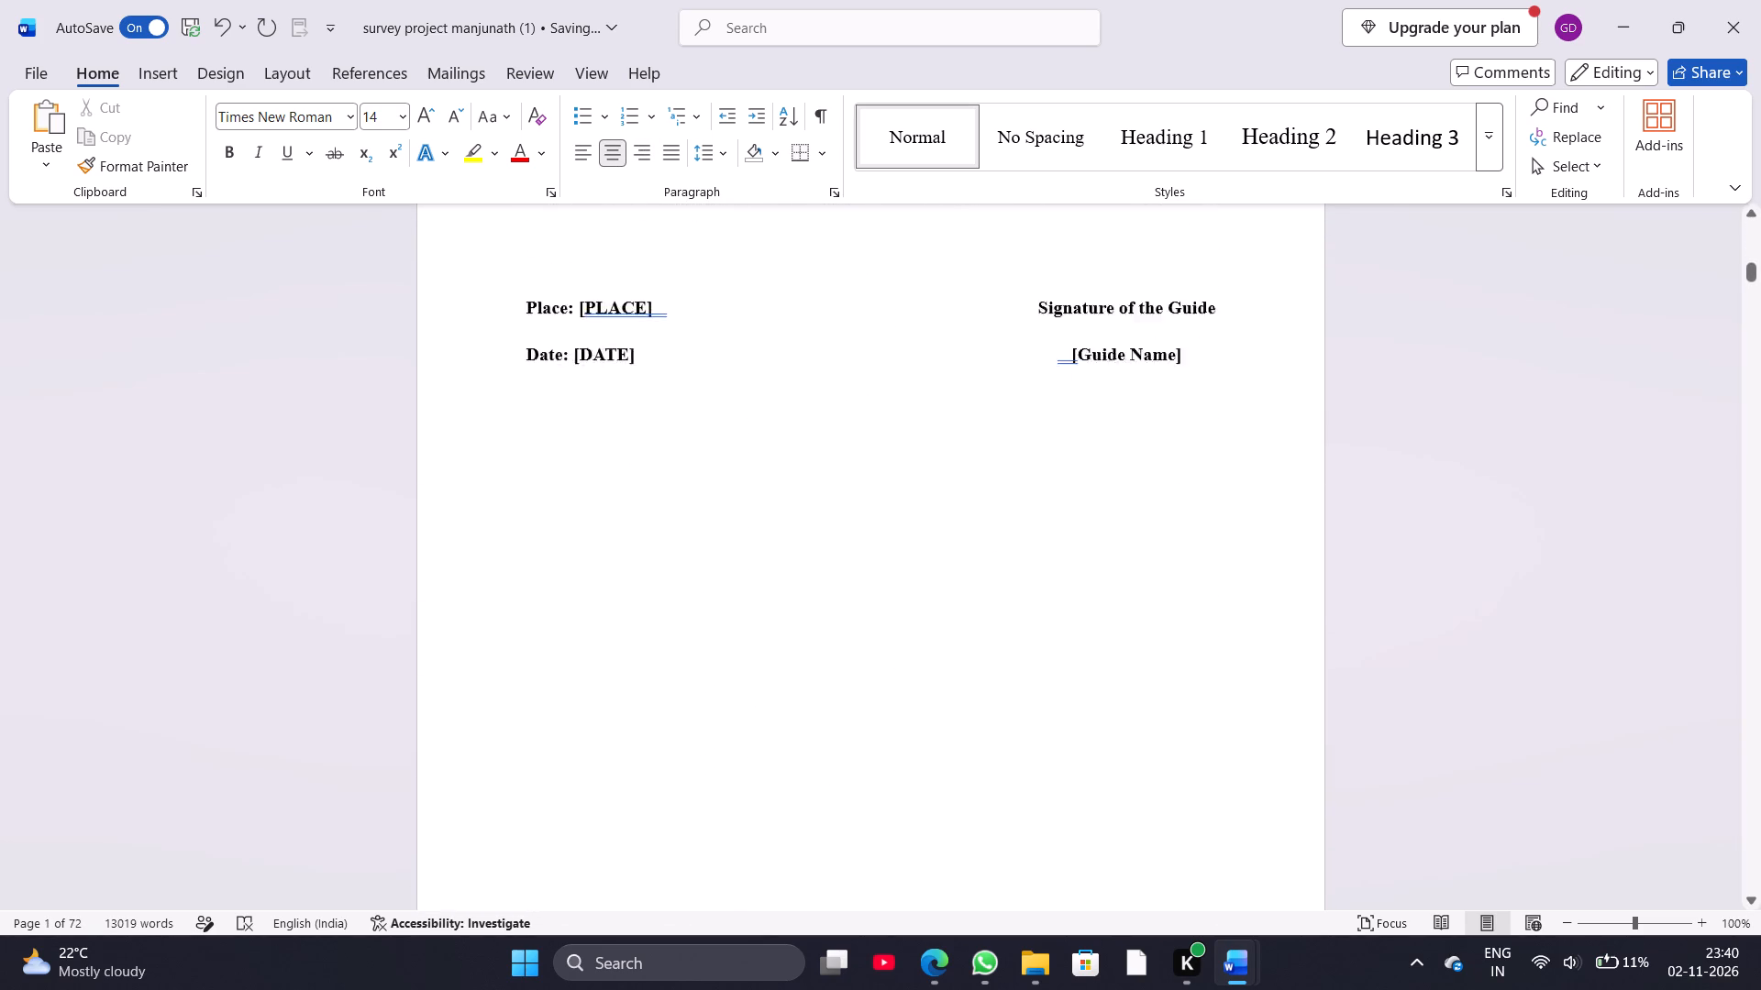
scroll(827, 505, "up", 10)
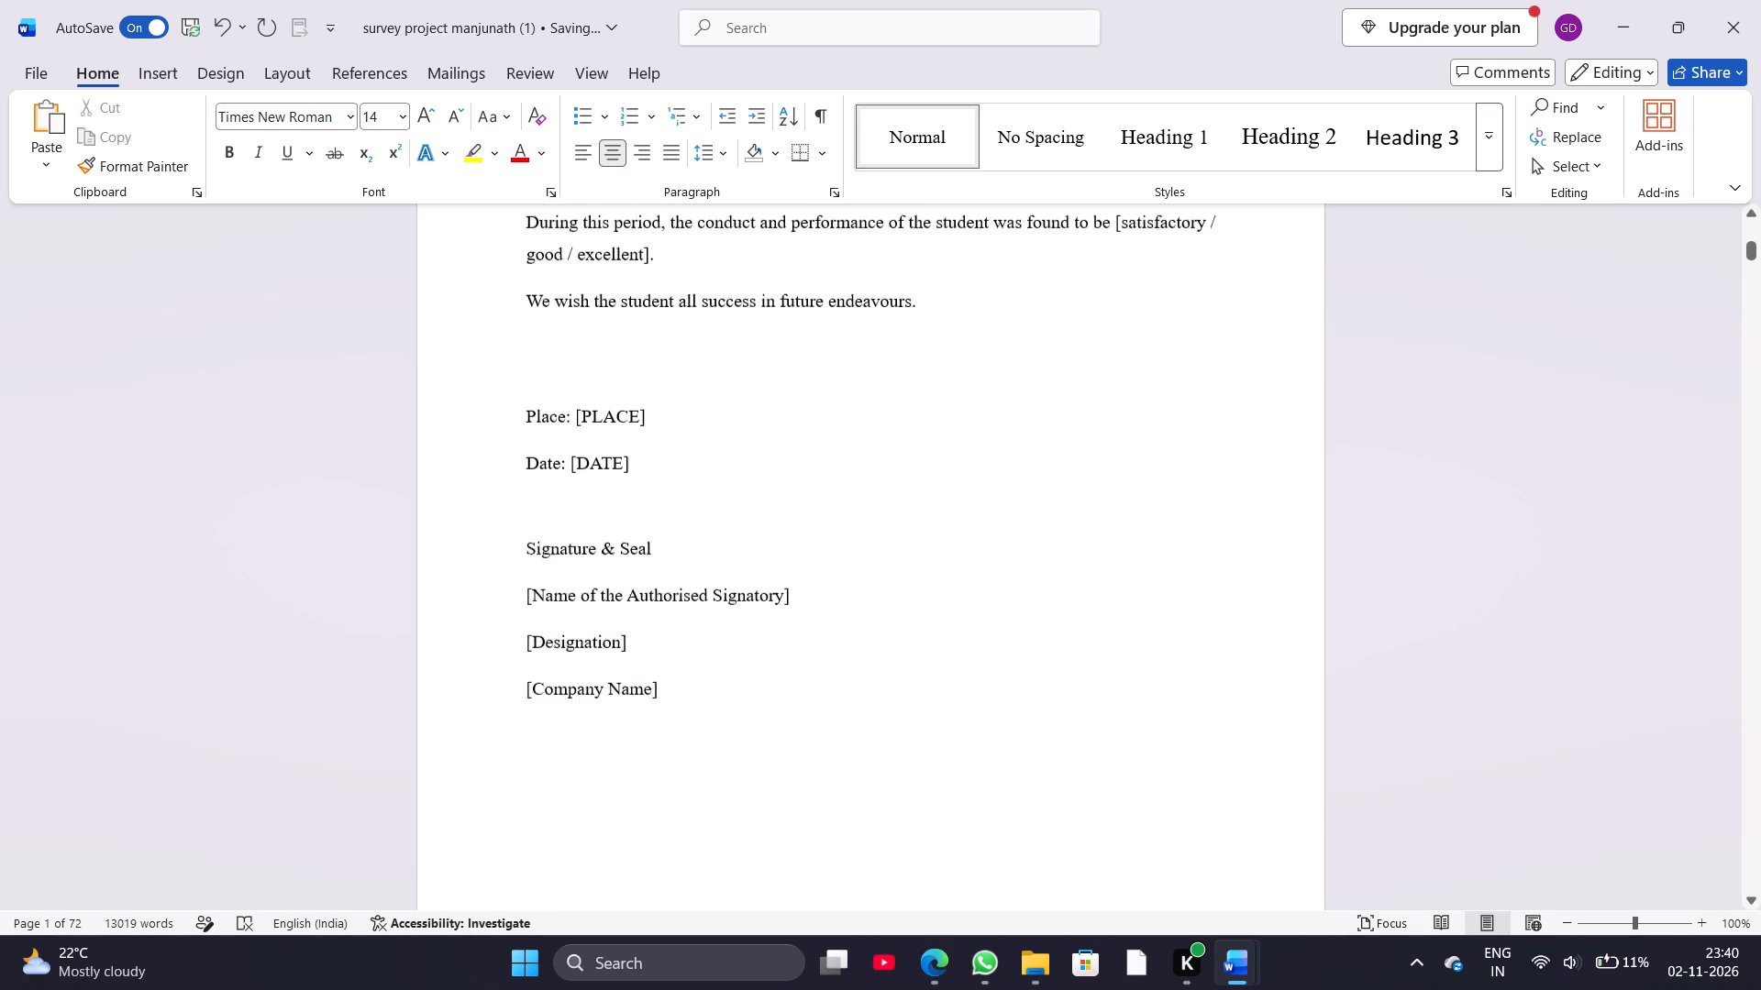
scroll(827, 505, "up", 1)
scroll(827, 505, "down", 7)
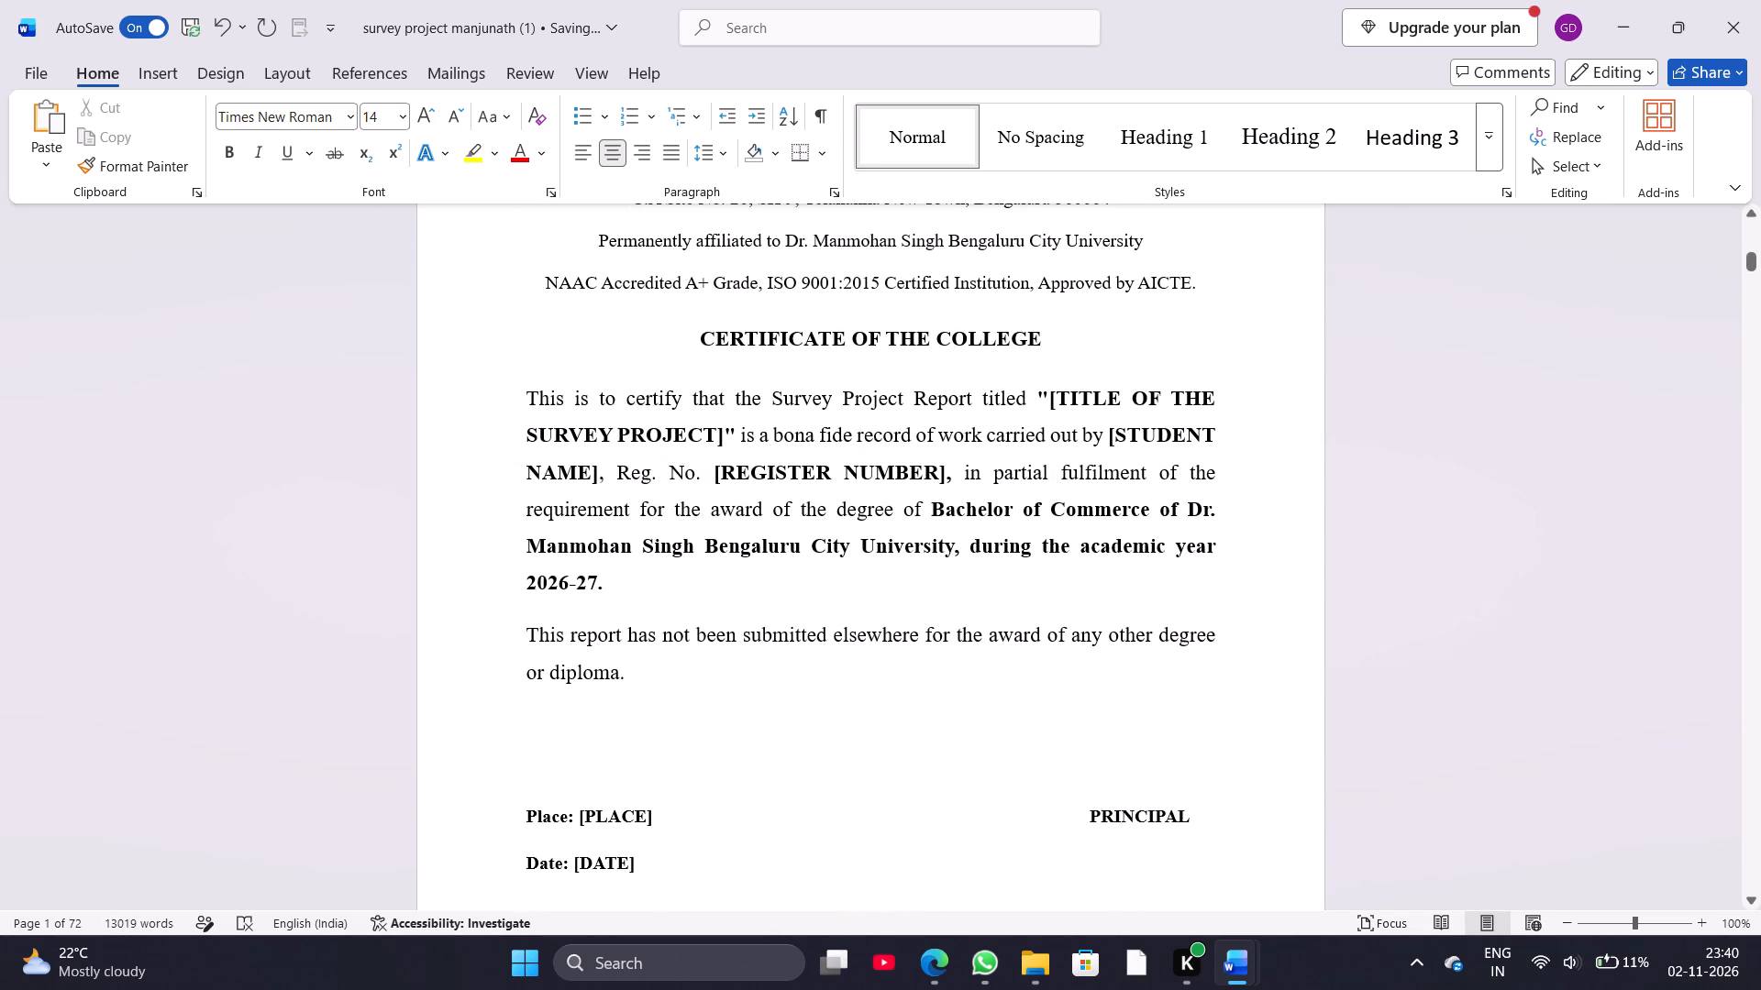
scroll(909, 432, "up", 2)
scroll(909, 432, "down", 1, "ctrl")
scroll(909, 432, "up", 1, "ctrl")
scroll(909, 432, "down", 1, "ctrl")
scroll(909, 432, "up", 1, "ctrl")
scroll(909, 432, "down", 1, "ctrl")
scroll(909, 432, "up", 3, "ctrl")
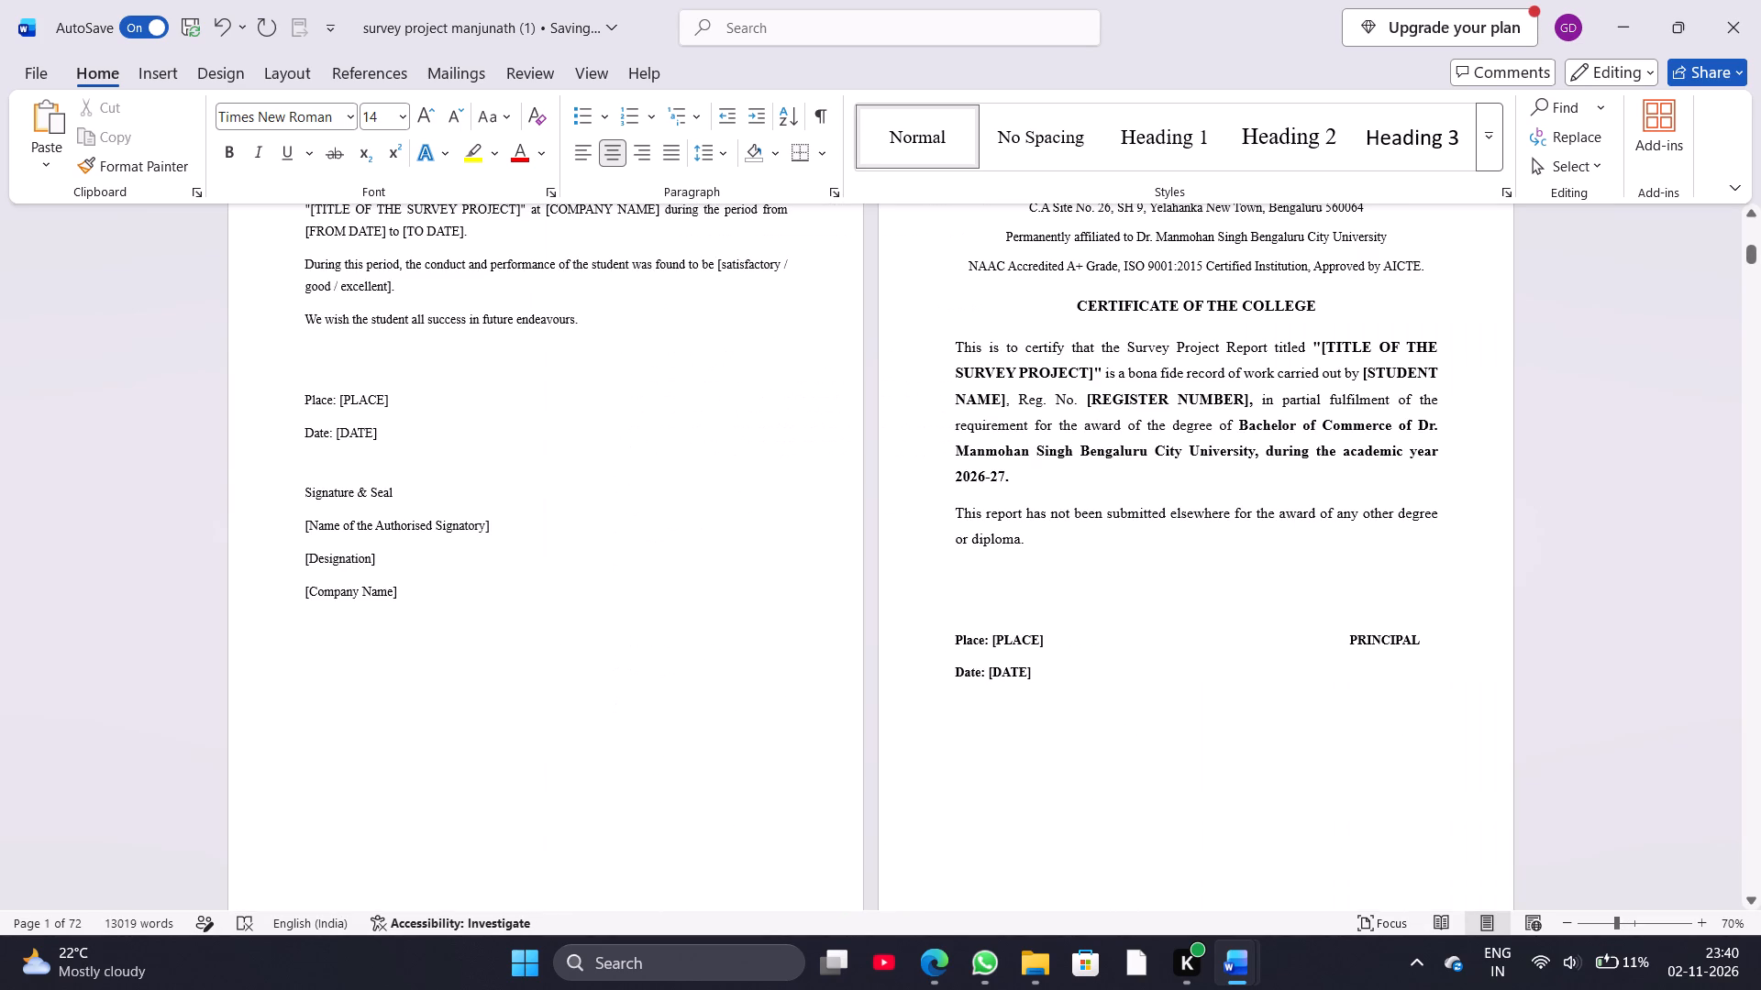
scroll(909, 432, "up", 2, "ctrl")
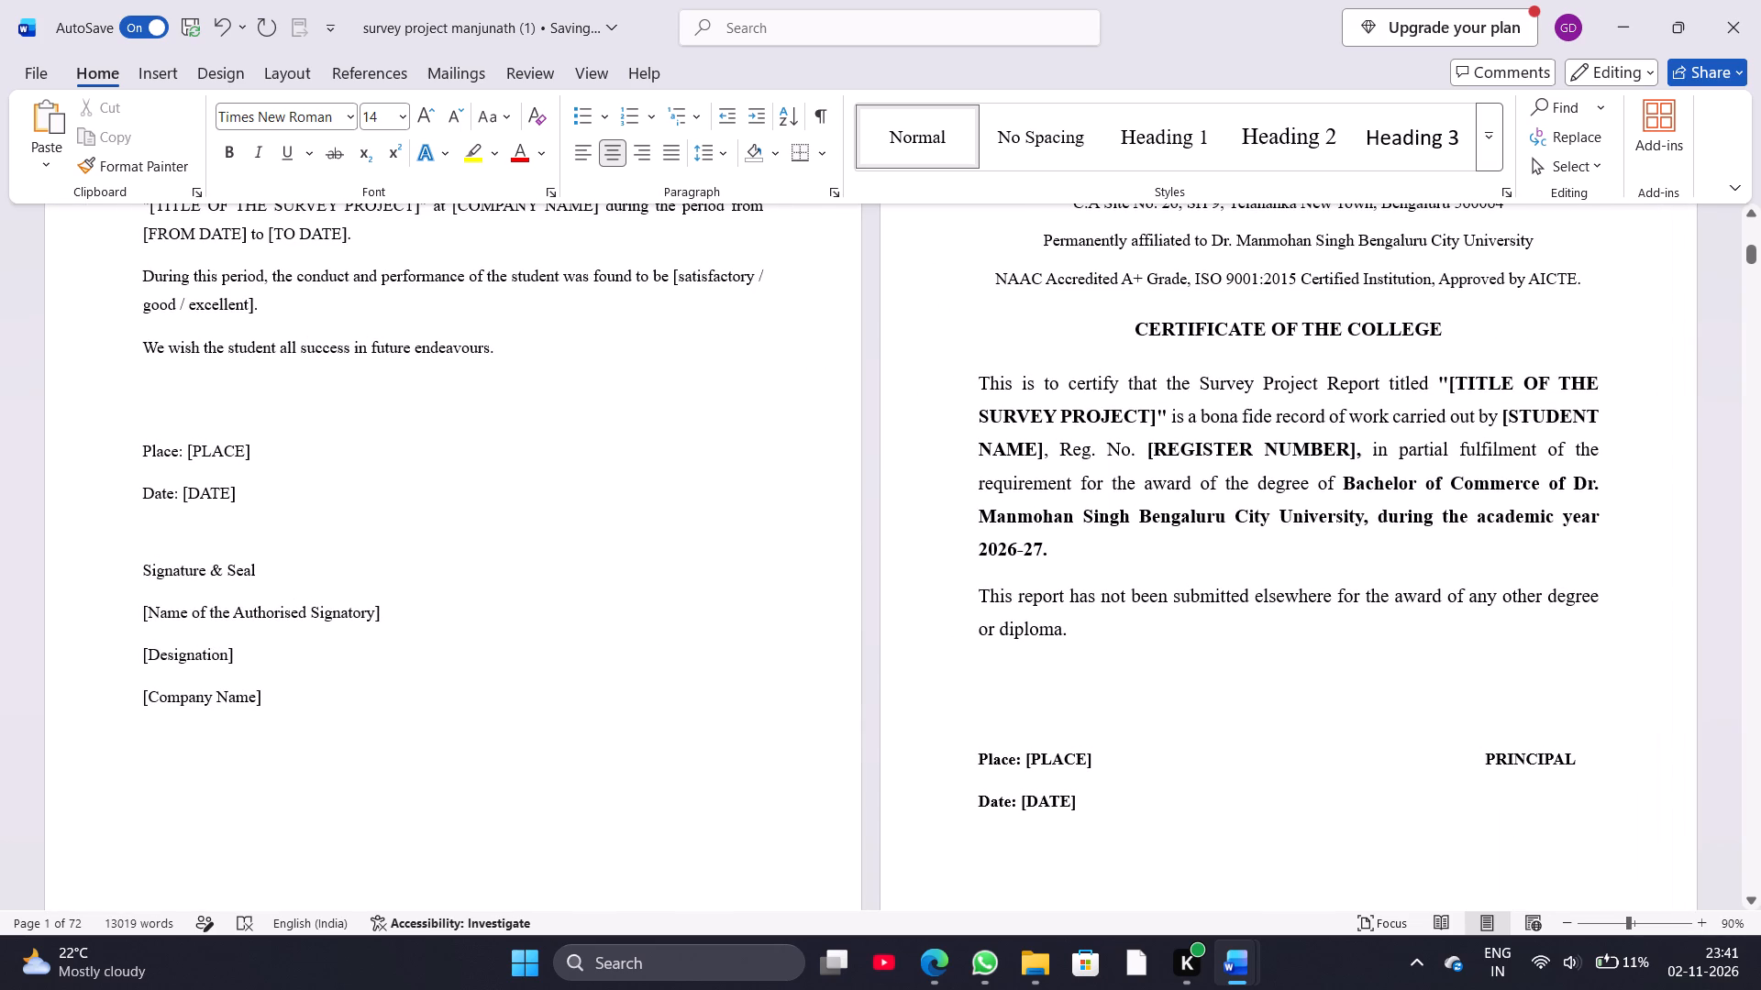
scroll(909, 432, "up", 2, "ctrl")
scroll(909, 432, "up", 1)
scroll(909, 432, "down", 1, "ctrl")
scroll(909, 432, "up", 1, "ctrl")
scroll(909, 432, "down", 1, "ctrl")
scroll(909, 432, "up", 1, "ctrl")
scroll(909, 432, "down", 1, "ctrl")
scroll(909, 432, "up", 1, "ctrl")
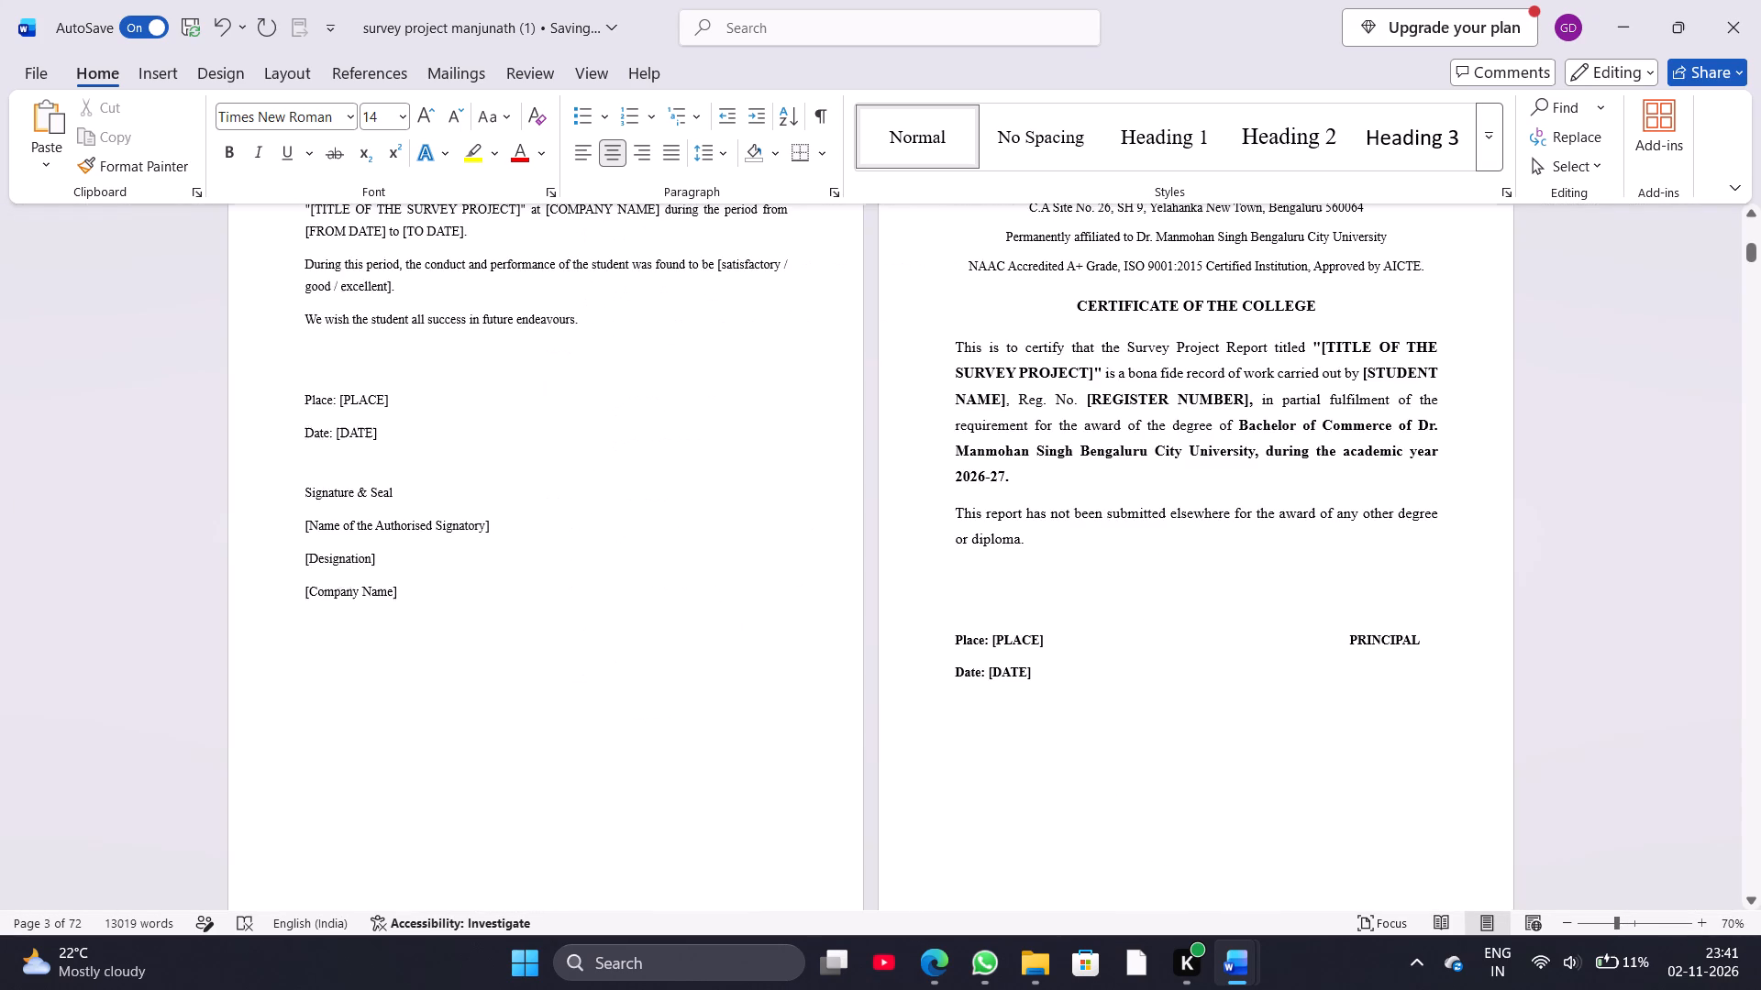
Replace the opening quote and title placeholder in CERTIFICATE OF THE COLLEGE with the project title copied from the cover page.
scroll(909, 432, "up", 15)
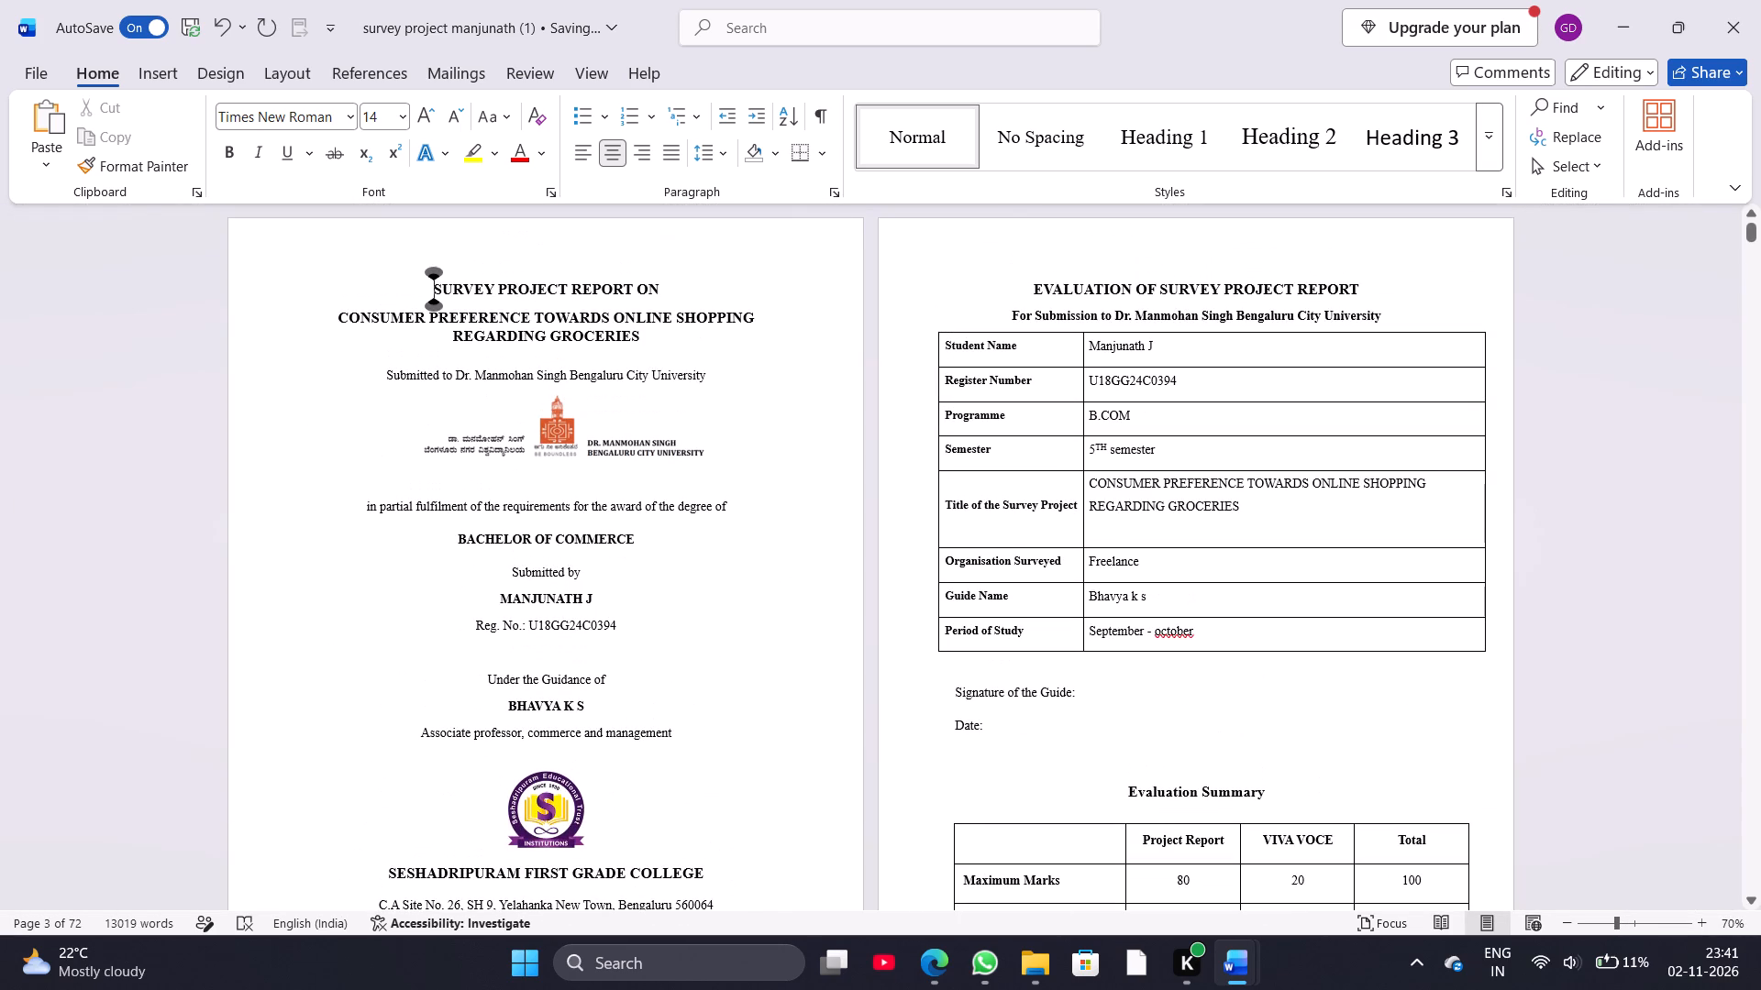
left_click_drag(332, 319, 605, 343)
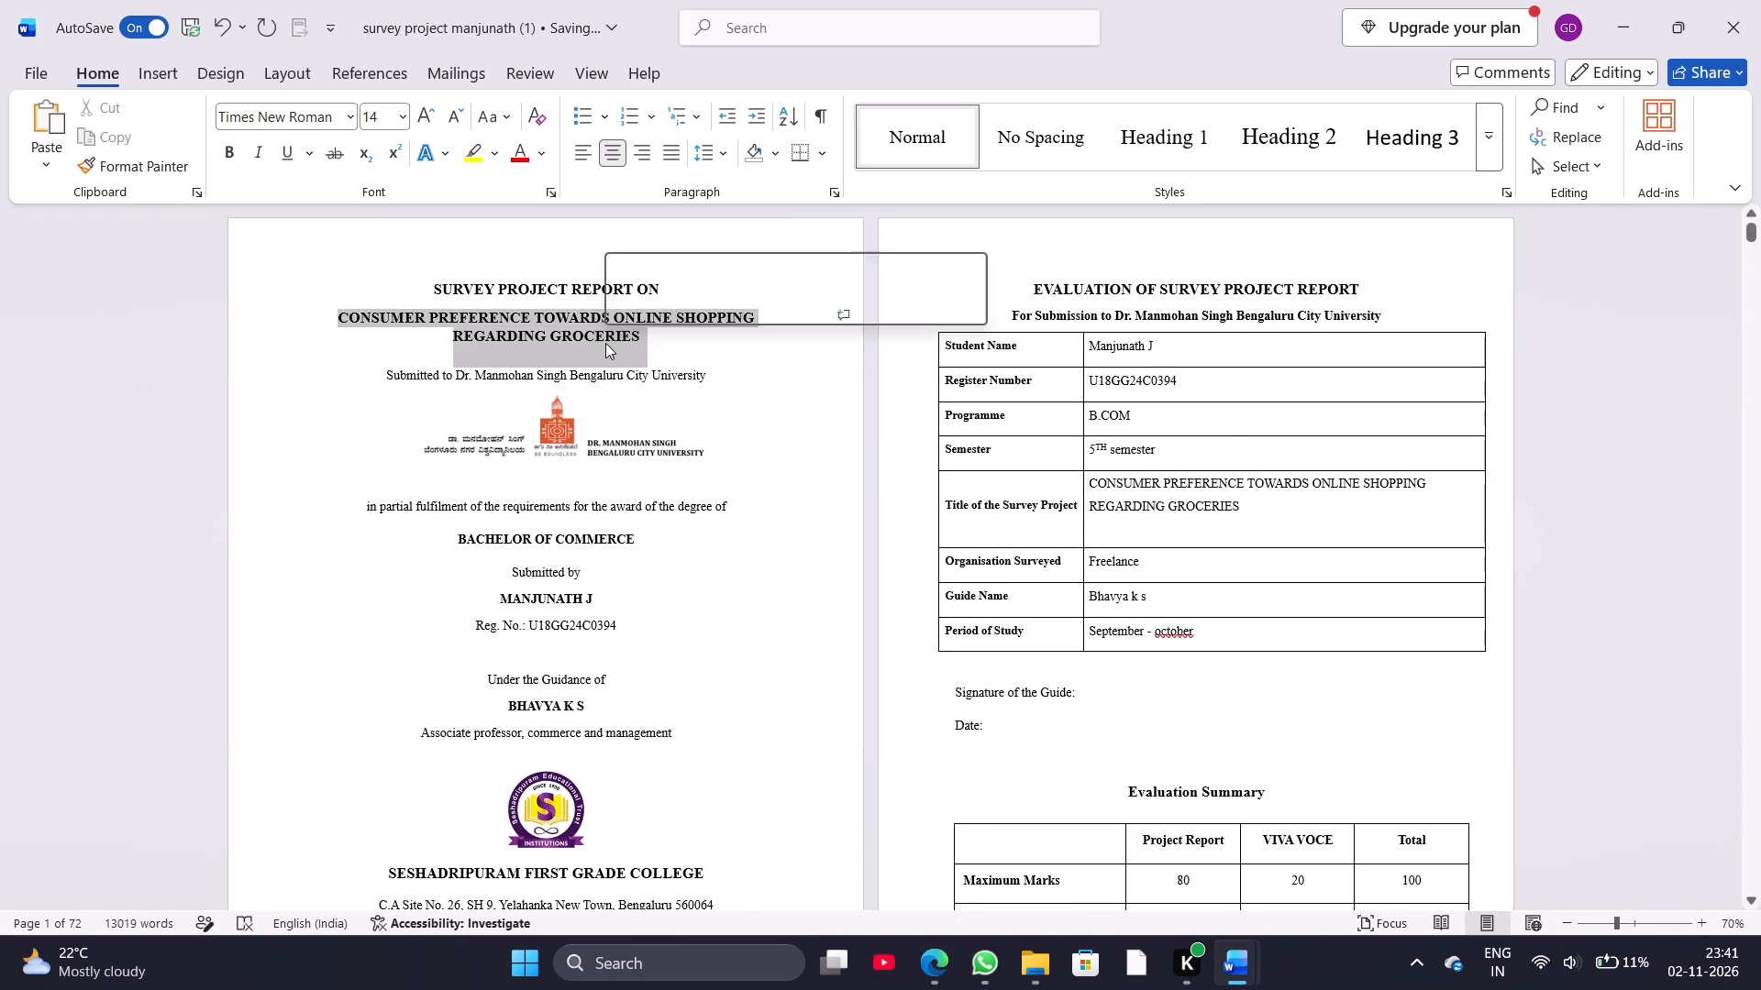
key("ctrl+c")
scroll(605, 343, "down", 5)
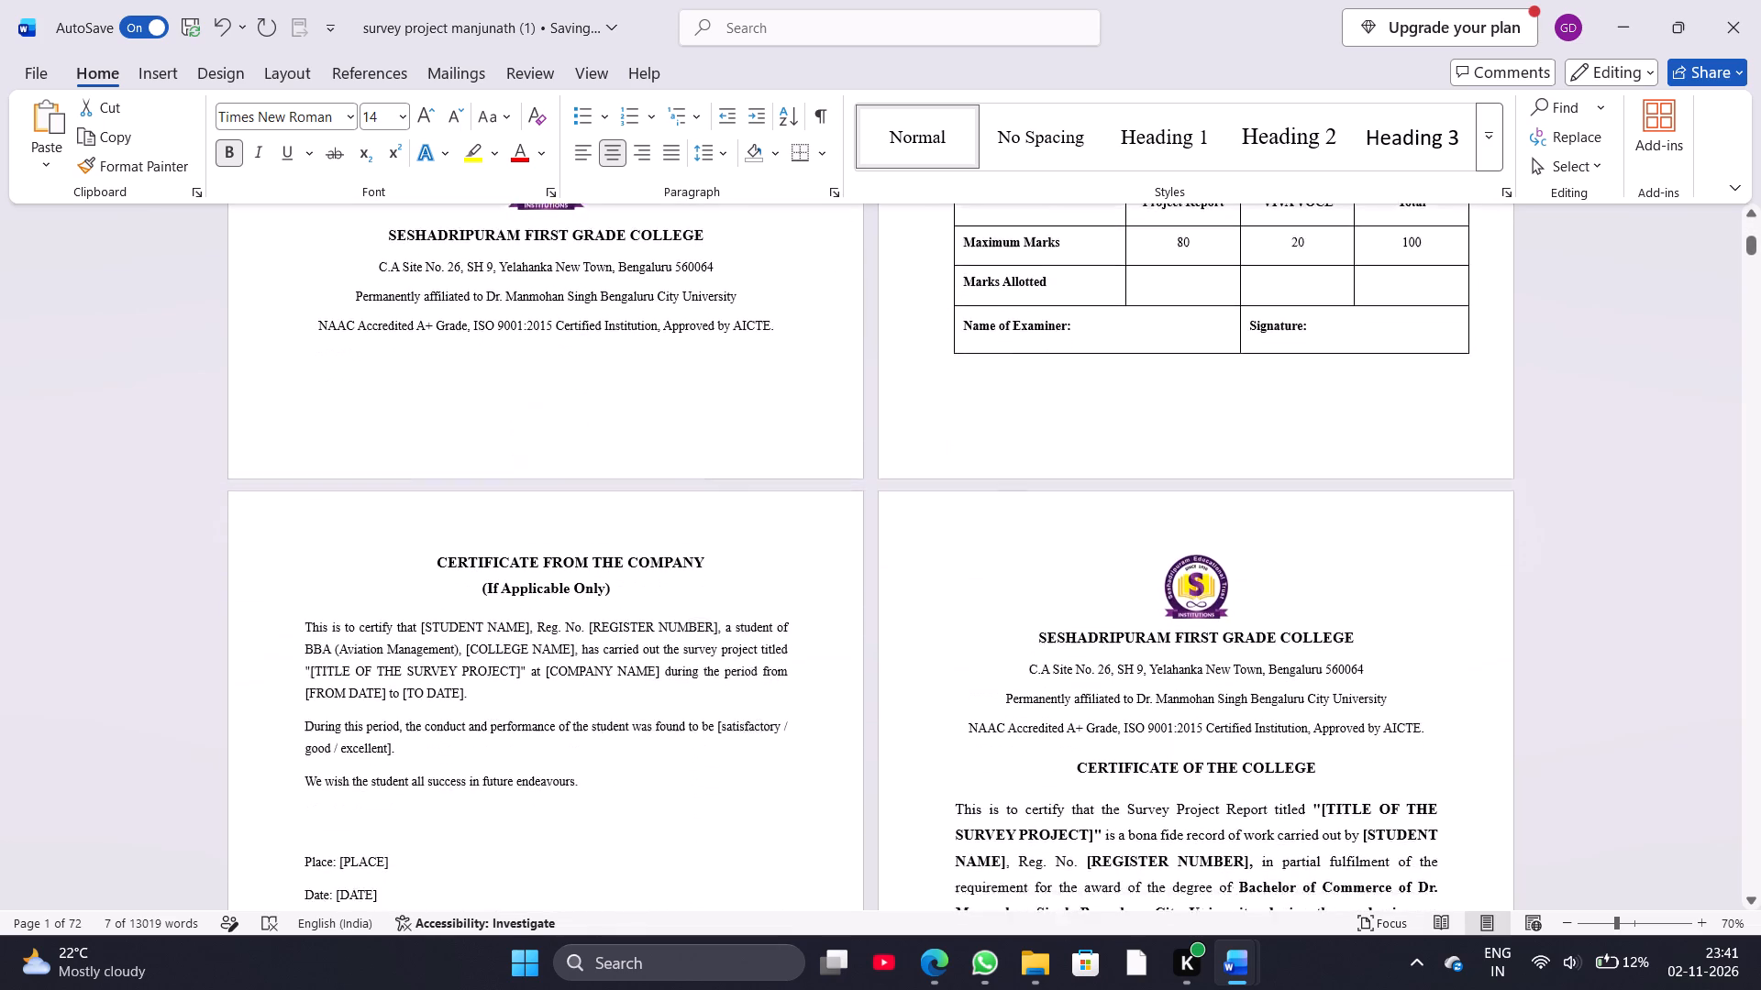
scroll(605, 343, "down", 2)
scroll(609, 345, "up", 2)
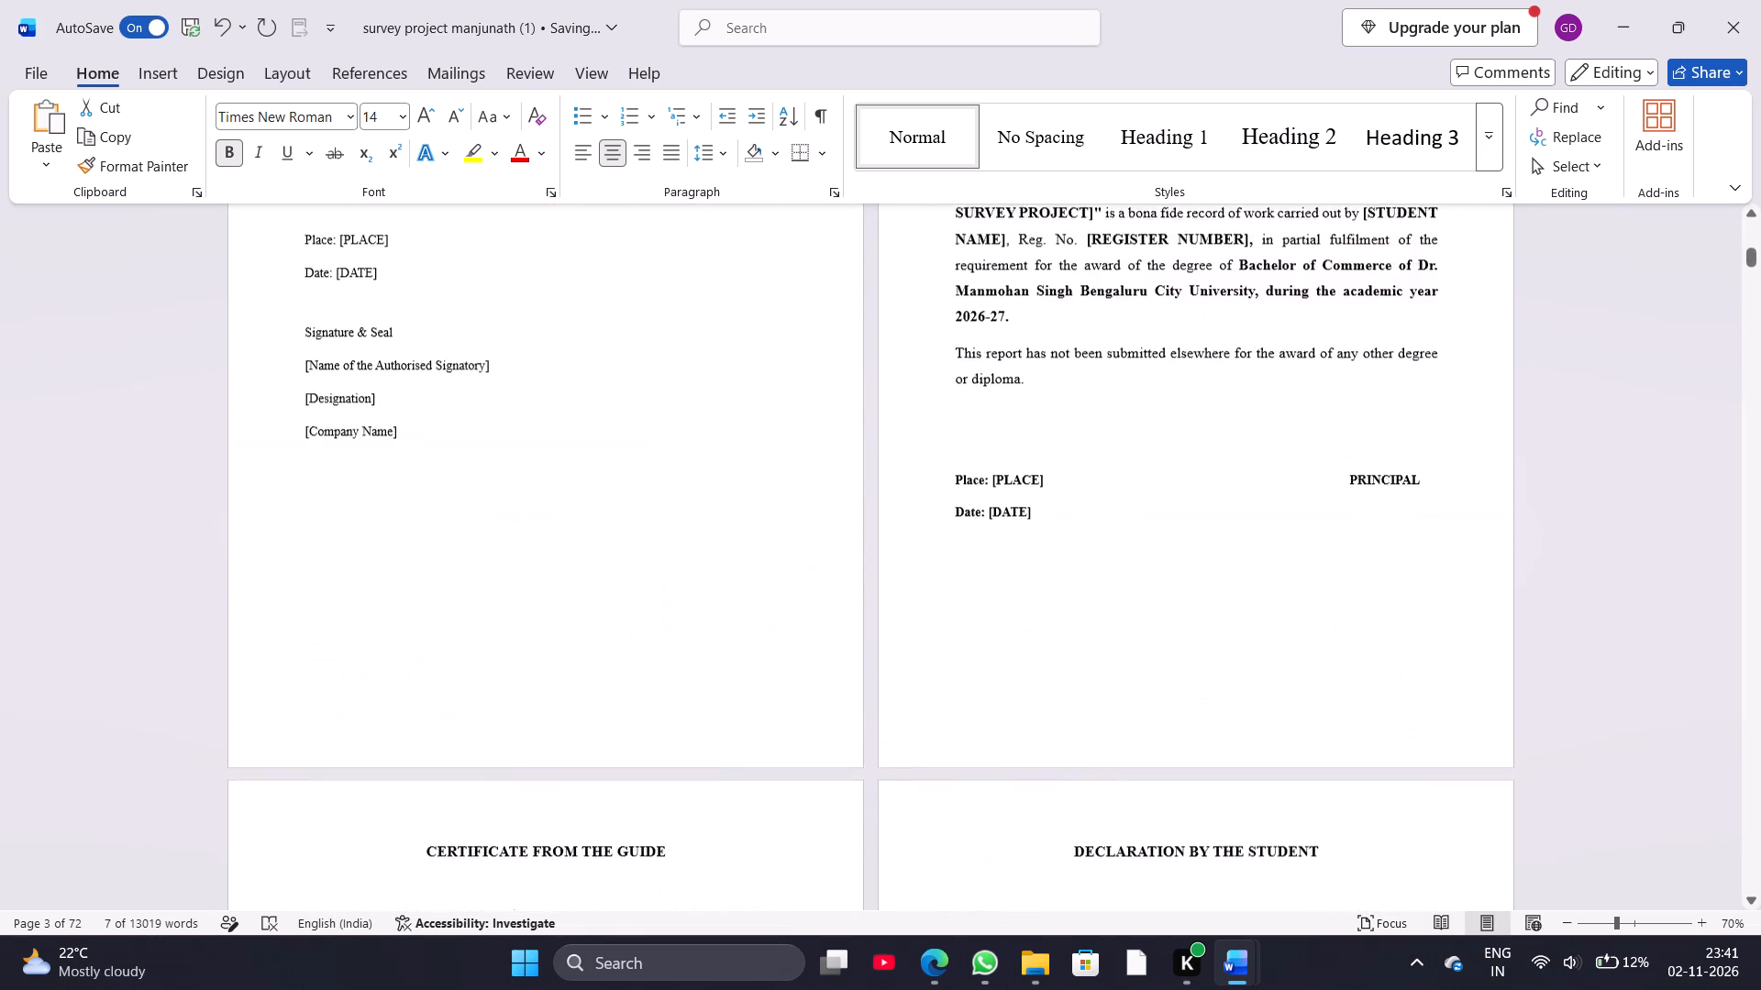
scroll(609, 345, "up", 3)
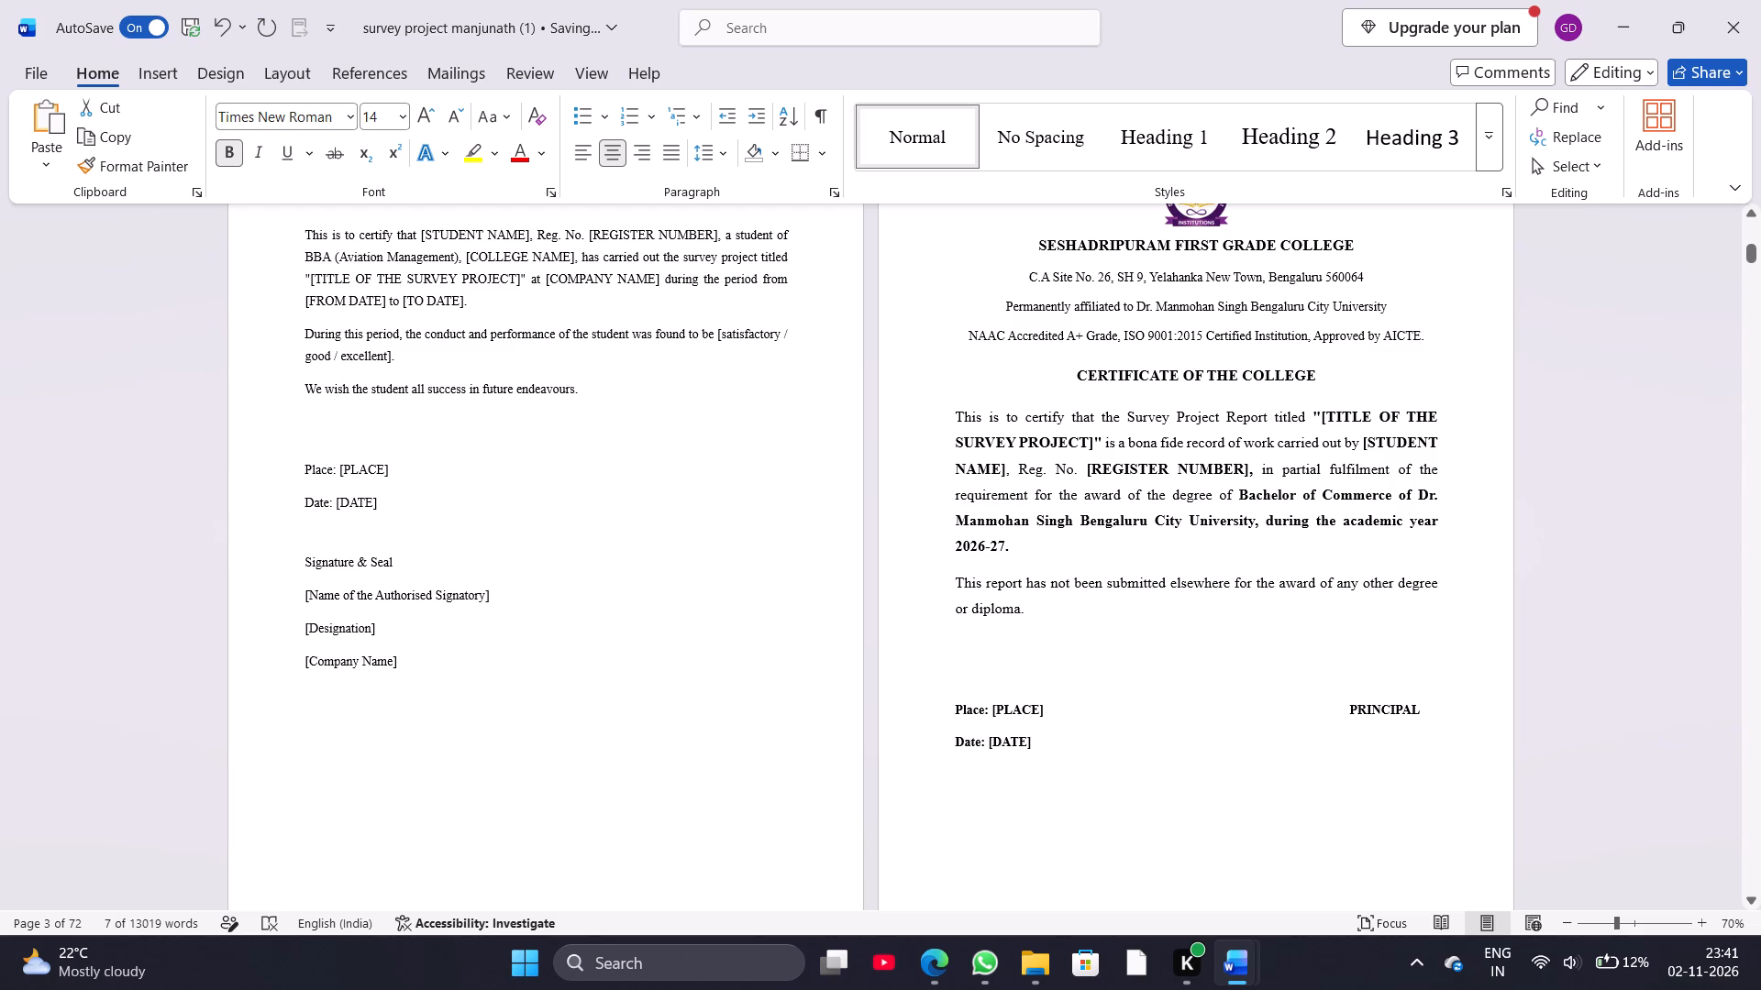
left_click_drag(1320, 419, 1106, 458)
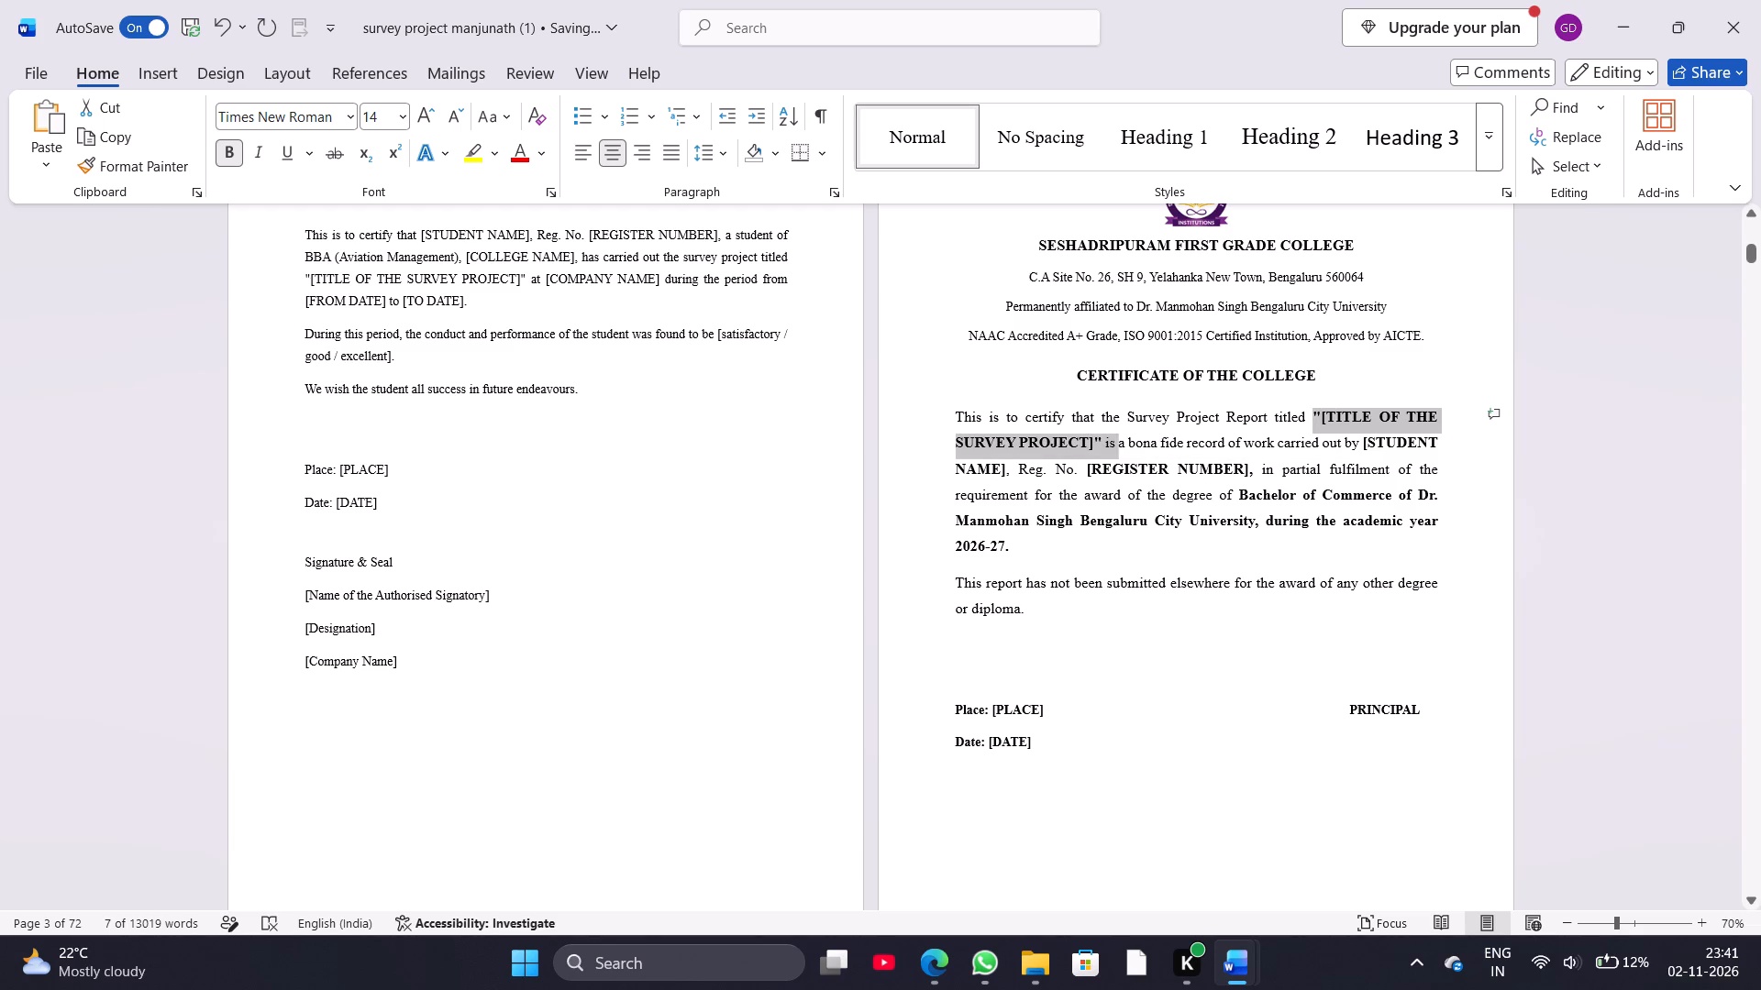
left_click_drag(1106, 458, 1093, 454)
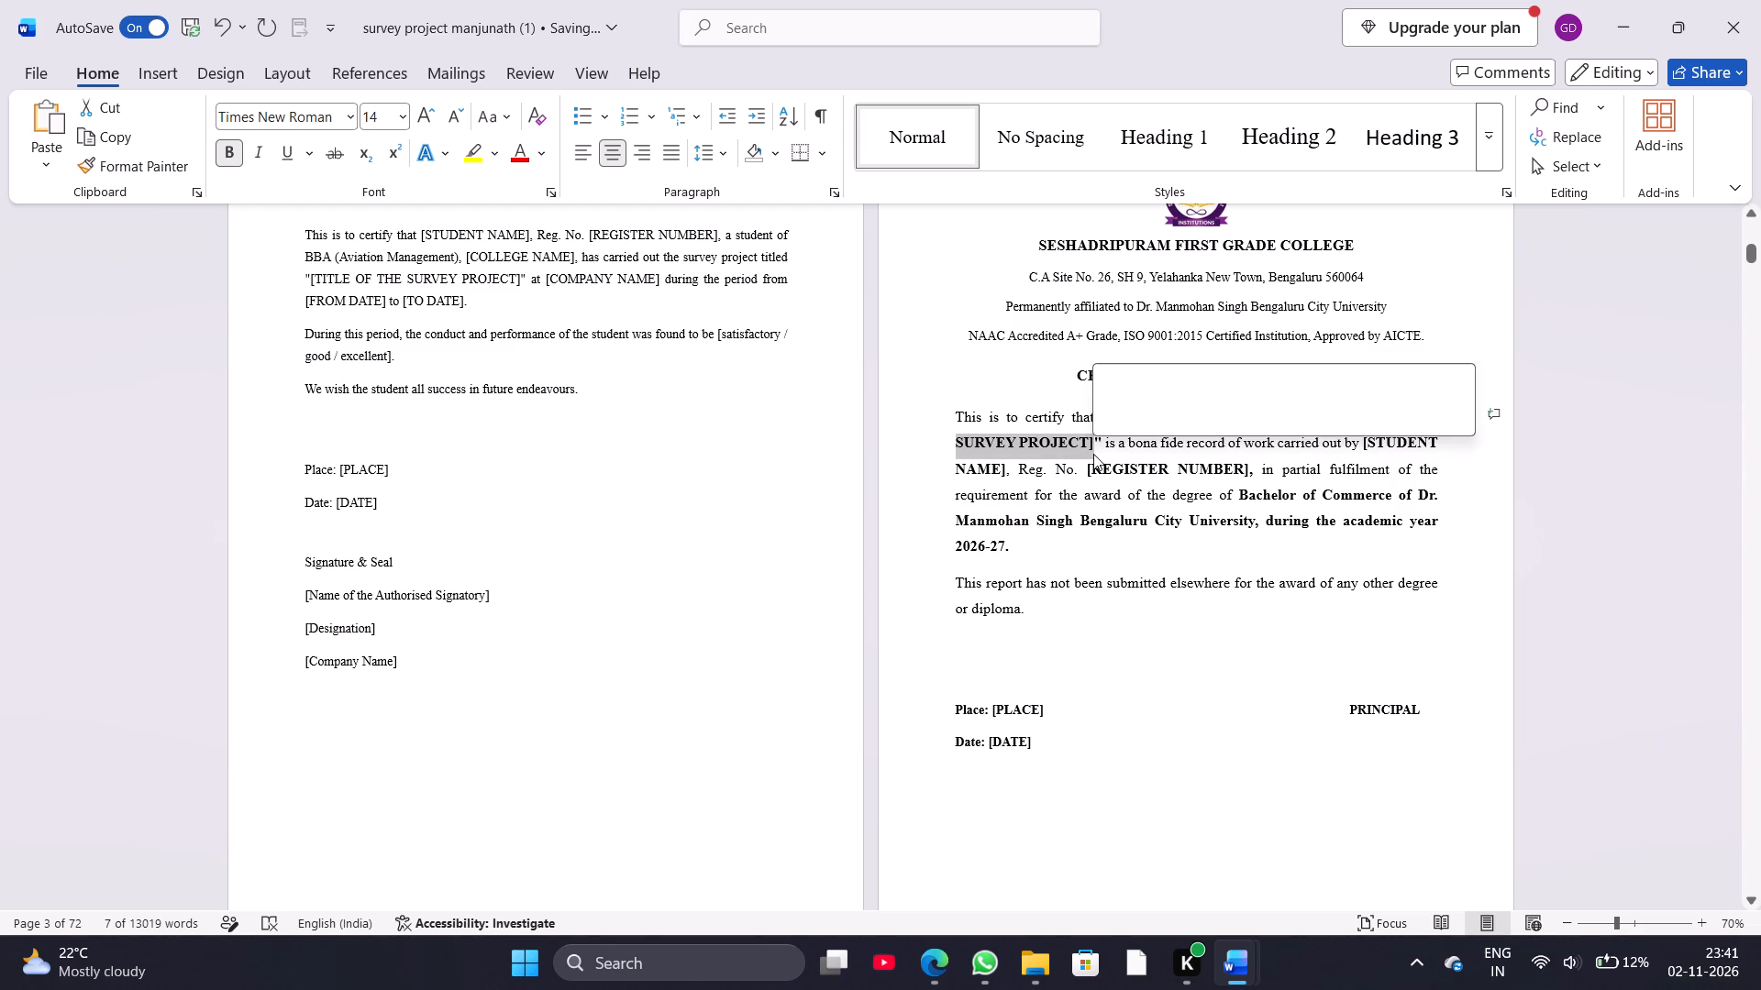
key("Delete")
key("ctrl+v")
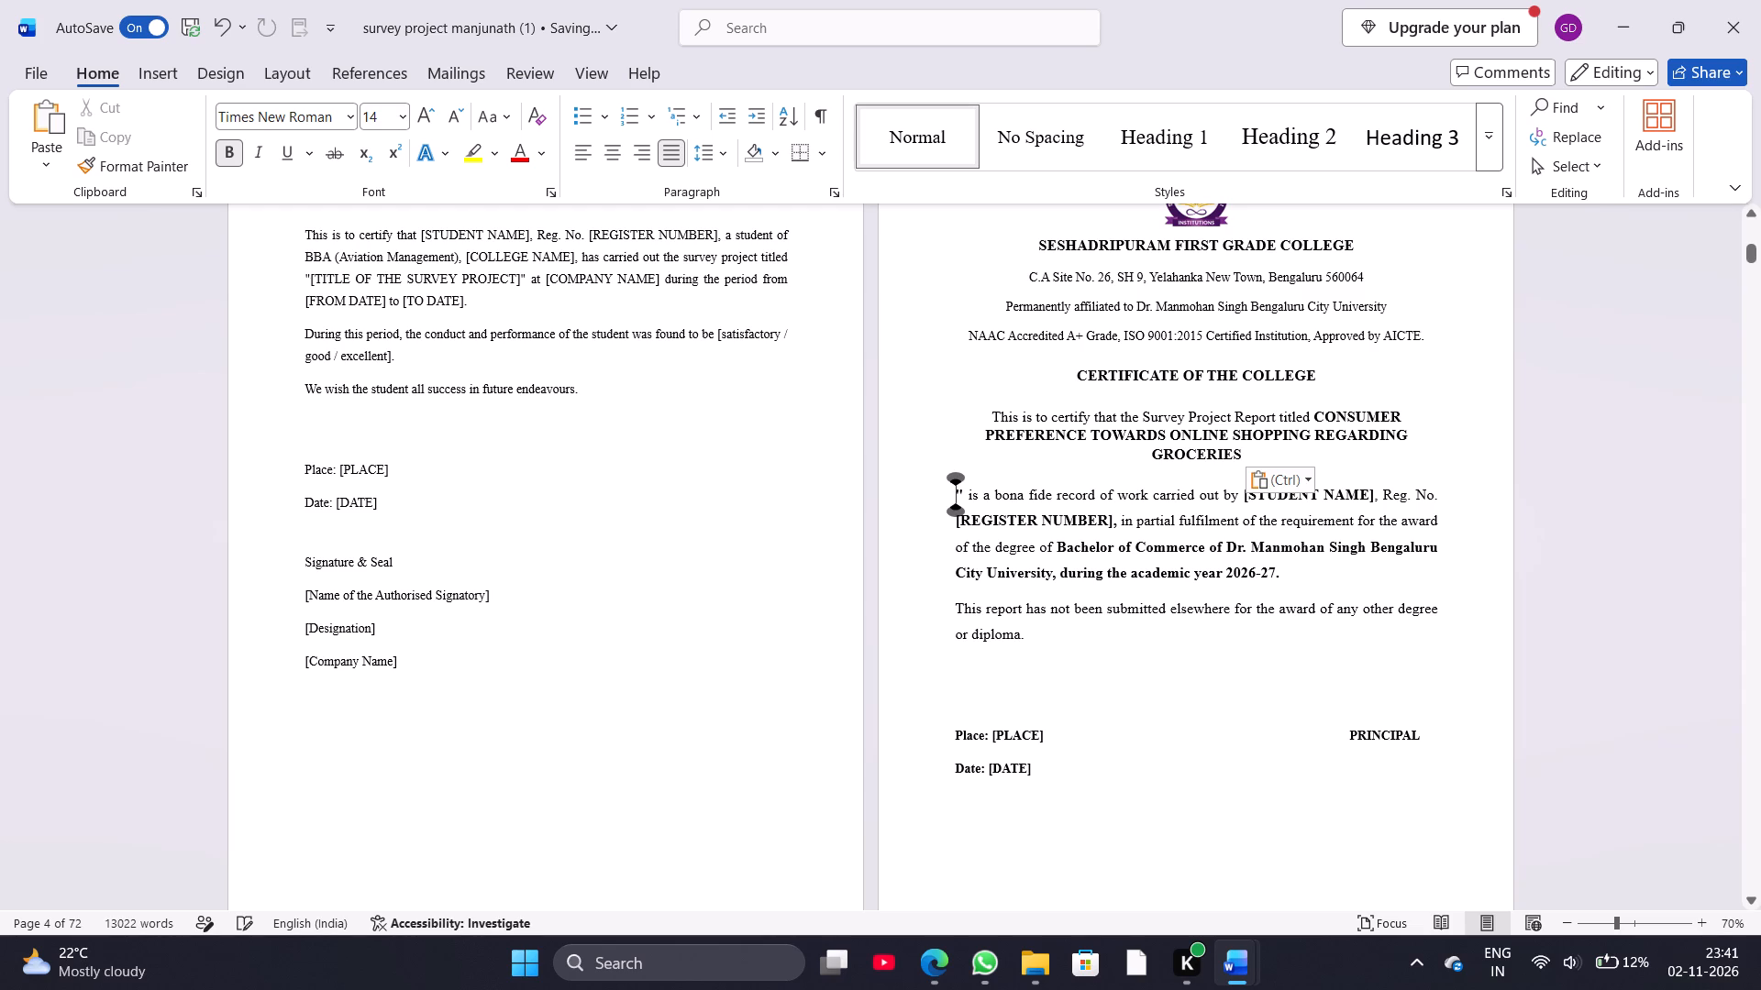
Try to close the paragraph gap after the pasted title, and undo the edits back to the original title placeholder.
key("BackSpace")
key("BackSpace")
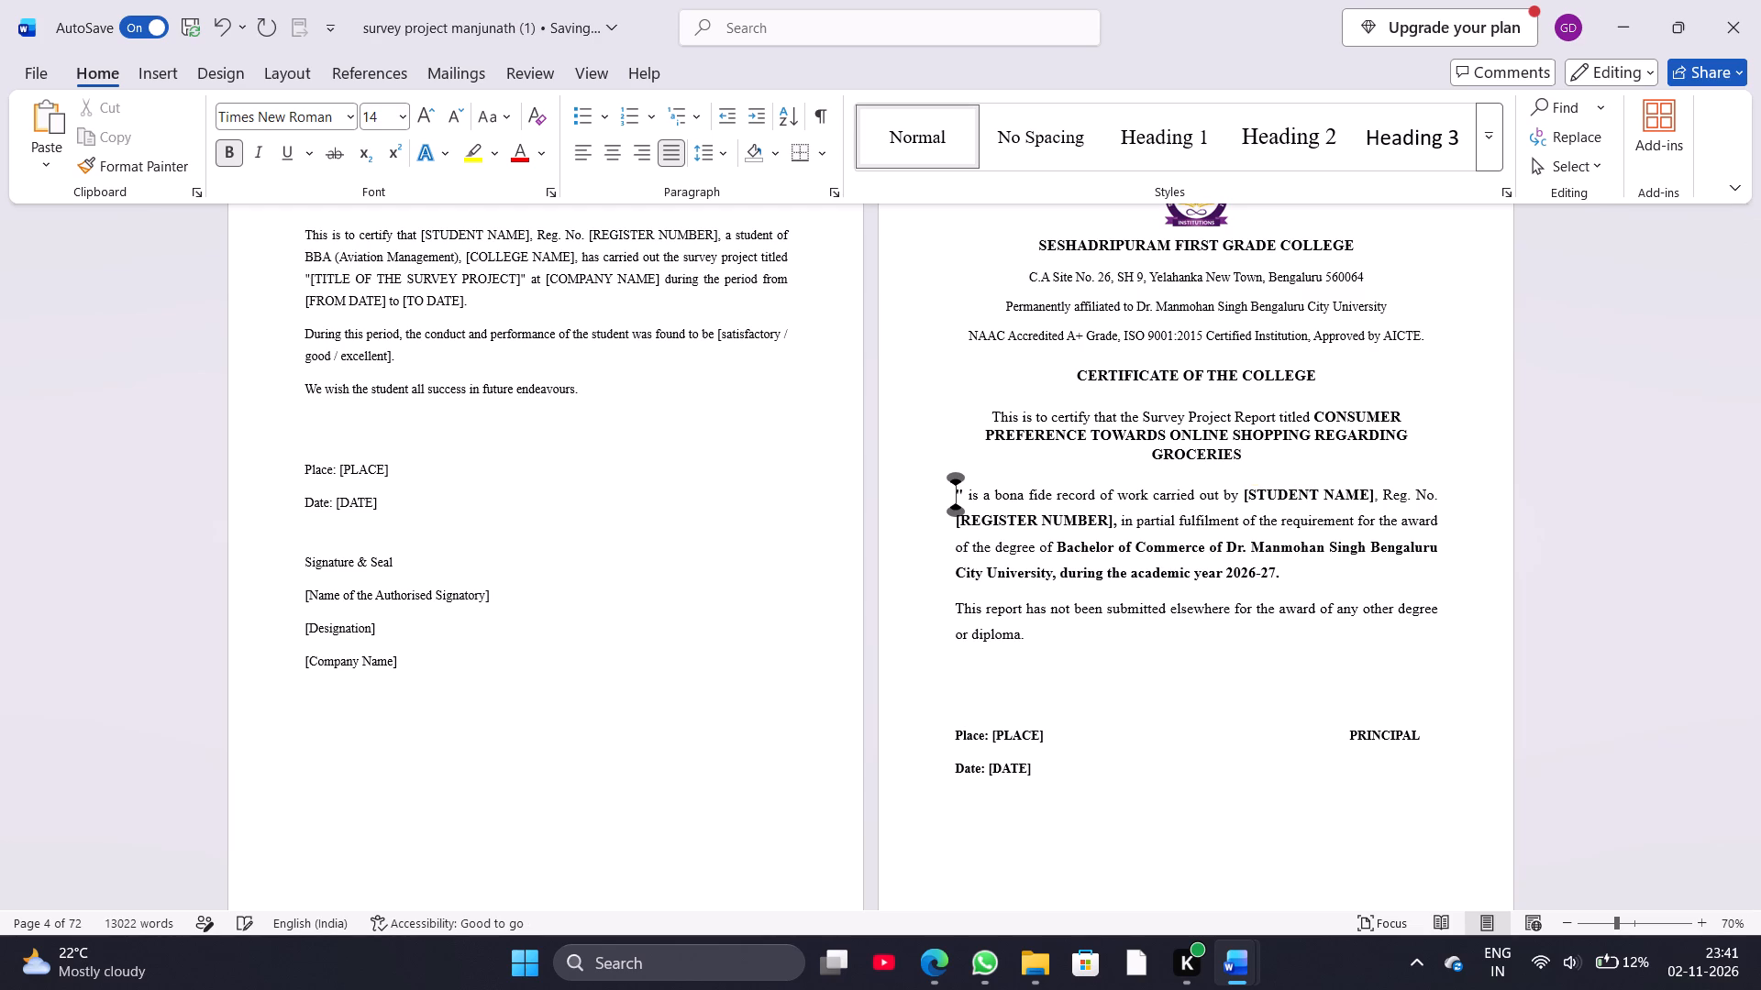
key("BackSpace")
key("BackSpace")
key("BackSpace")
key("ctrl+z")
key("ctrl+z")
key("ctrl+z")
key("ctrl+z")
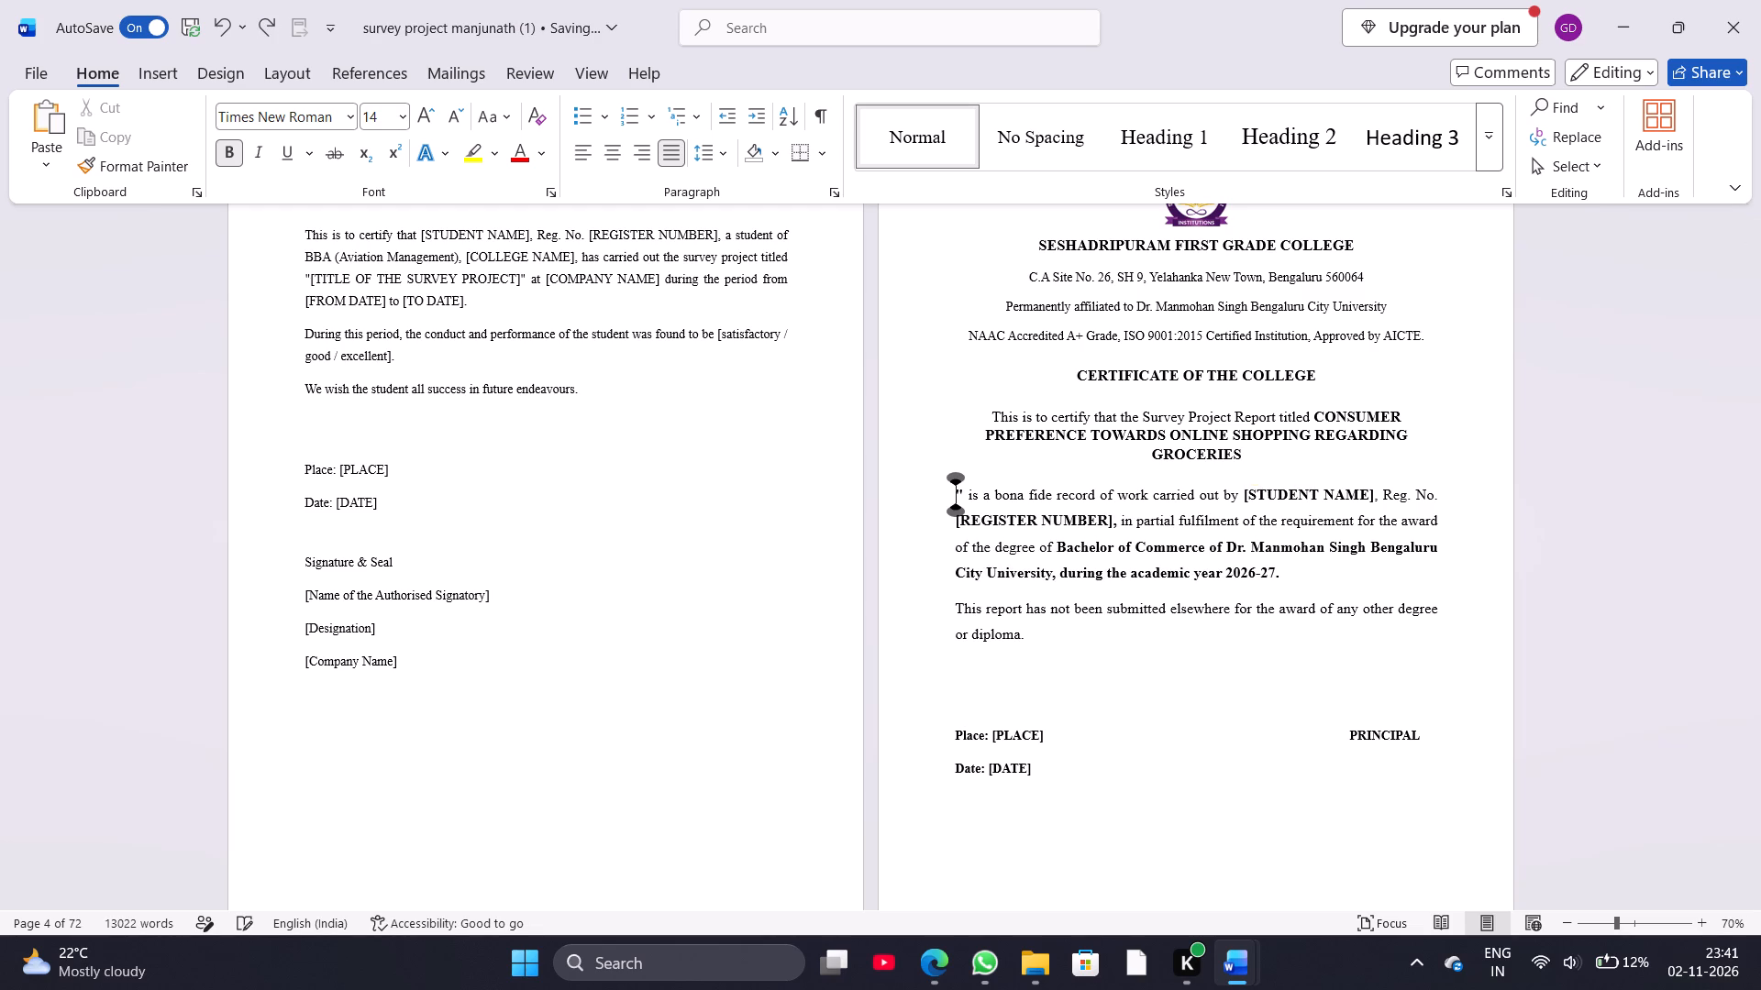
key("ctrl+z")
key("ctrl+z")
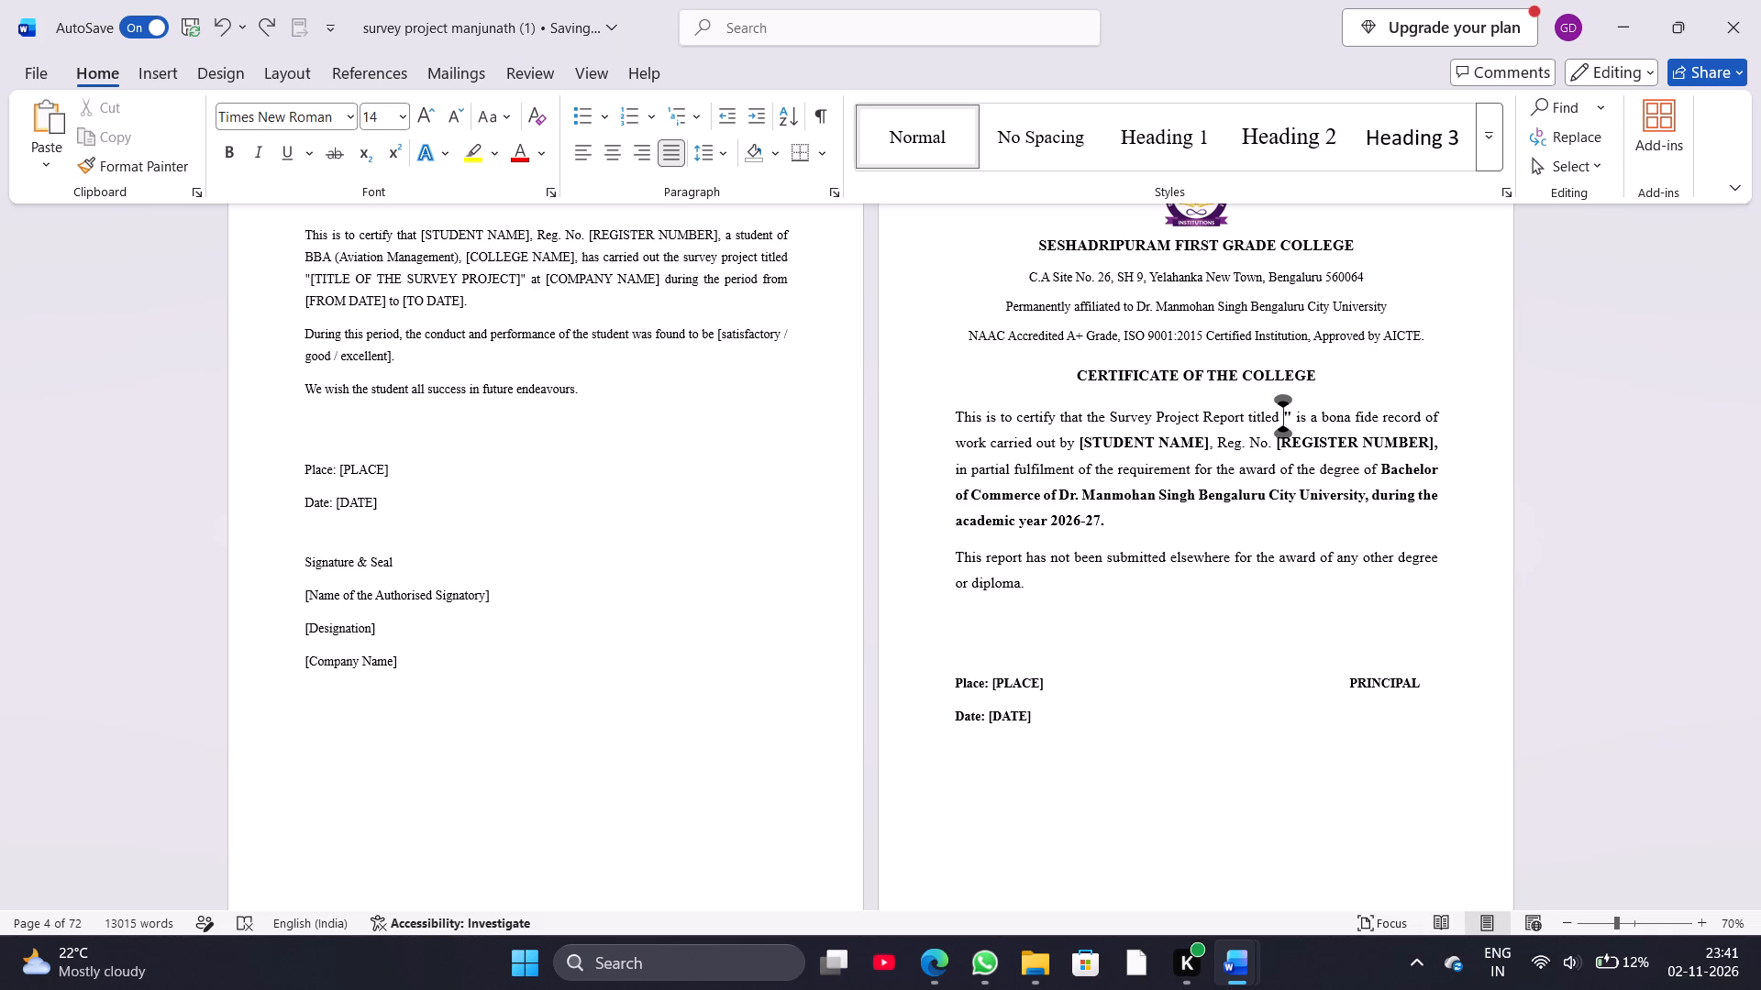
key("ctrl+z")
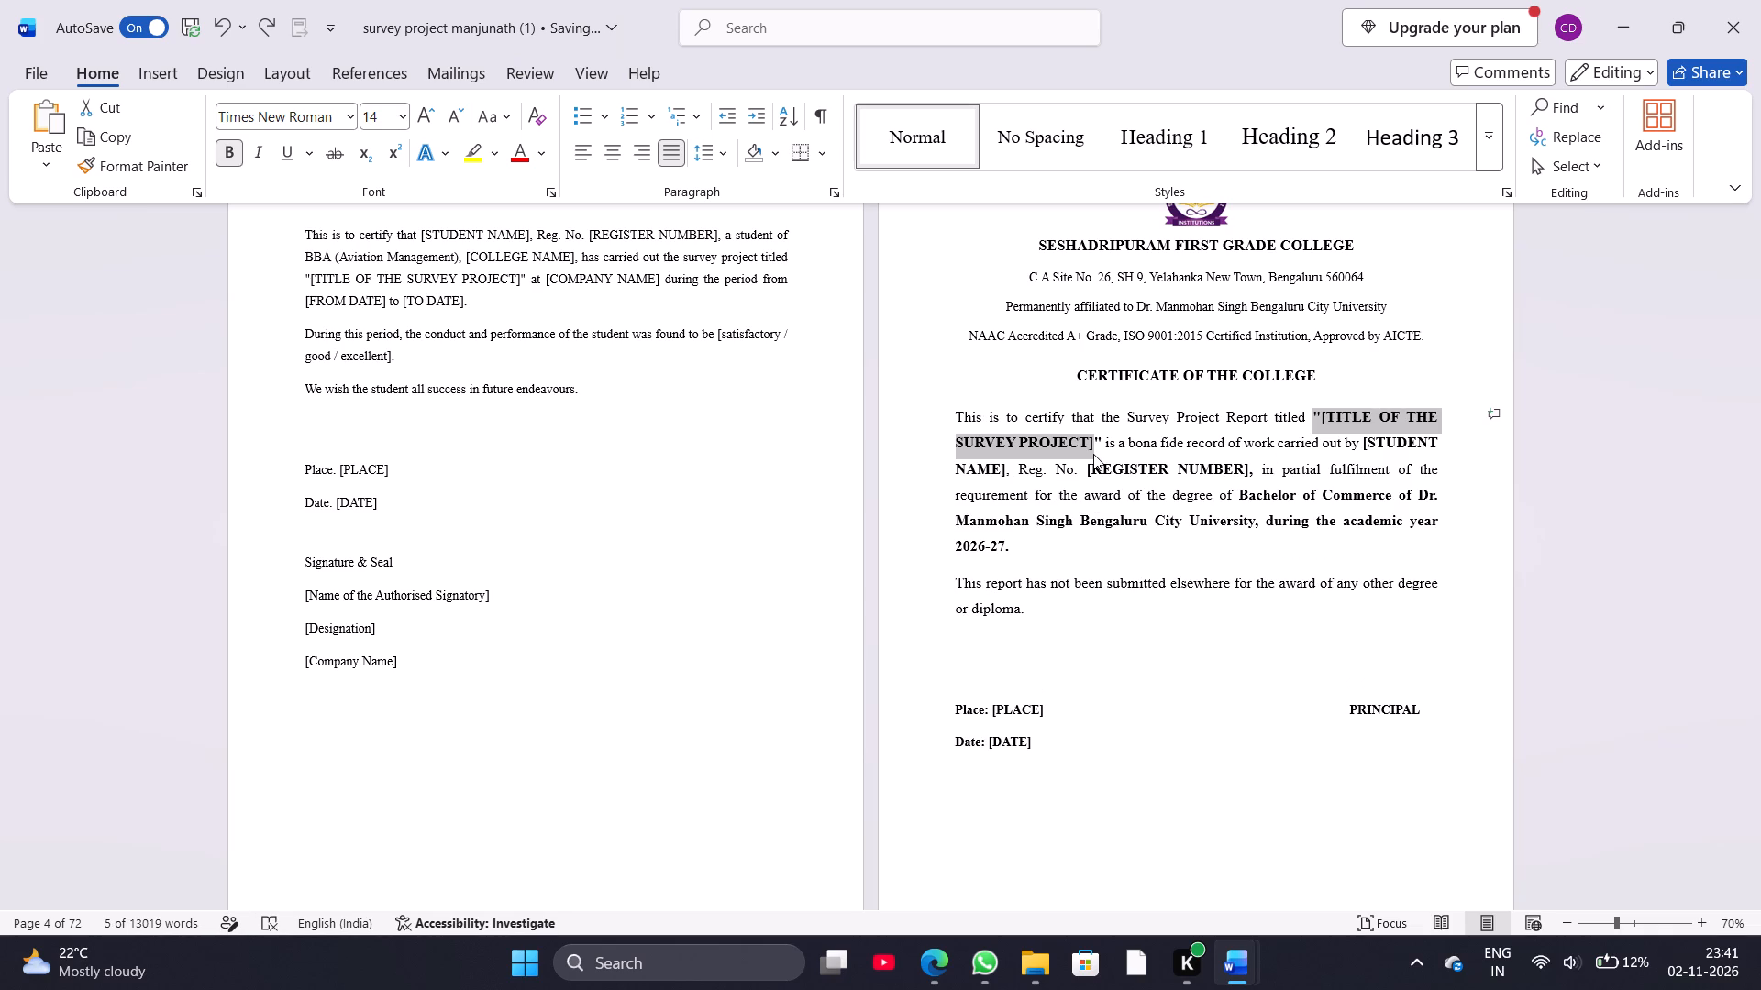
Delete the [TITLE OF THE SURVEY PROJECT] placeholder in CERTIFICATE OF THE COLLEGE, keeping both quotation marks.
triple_click(1705, 927)
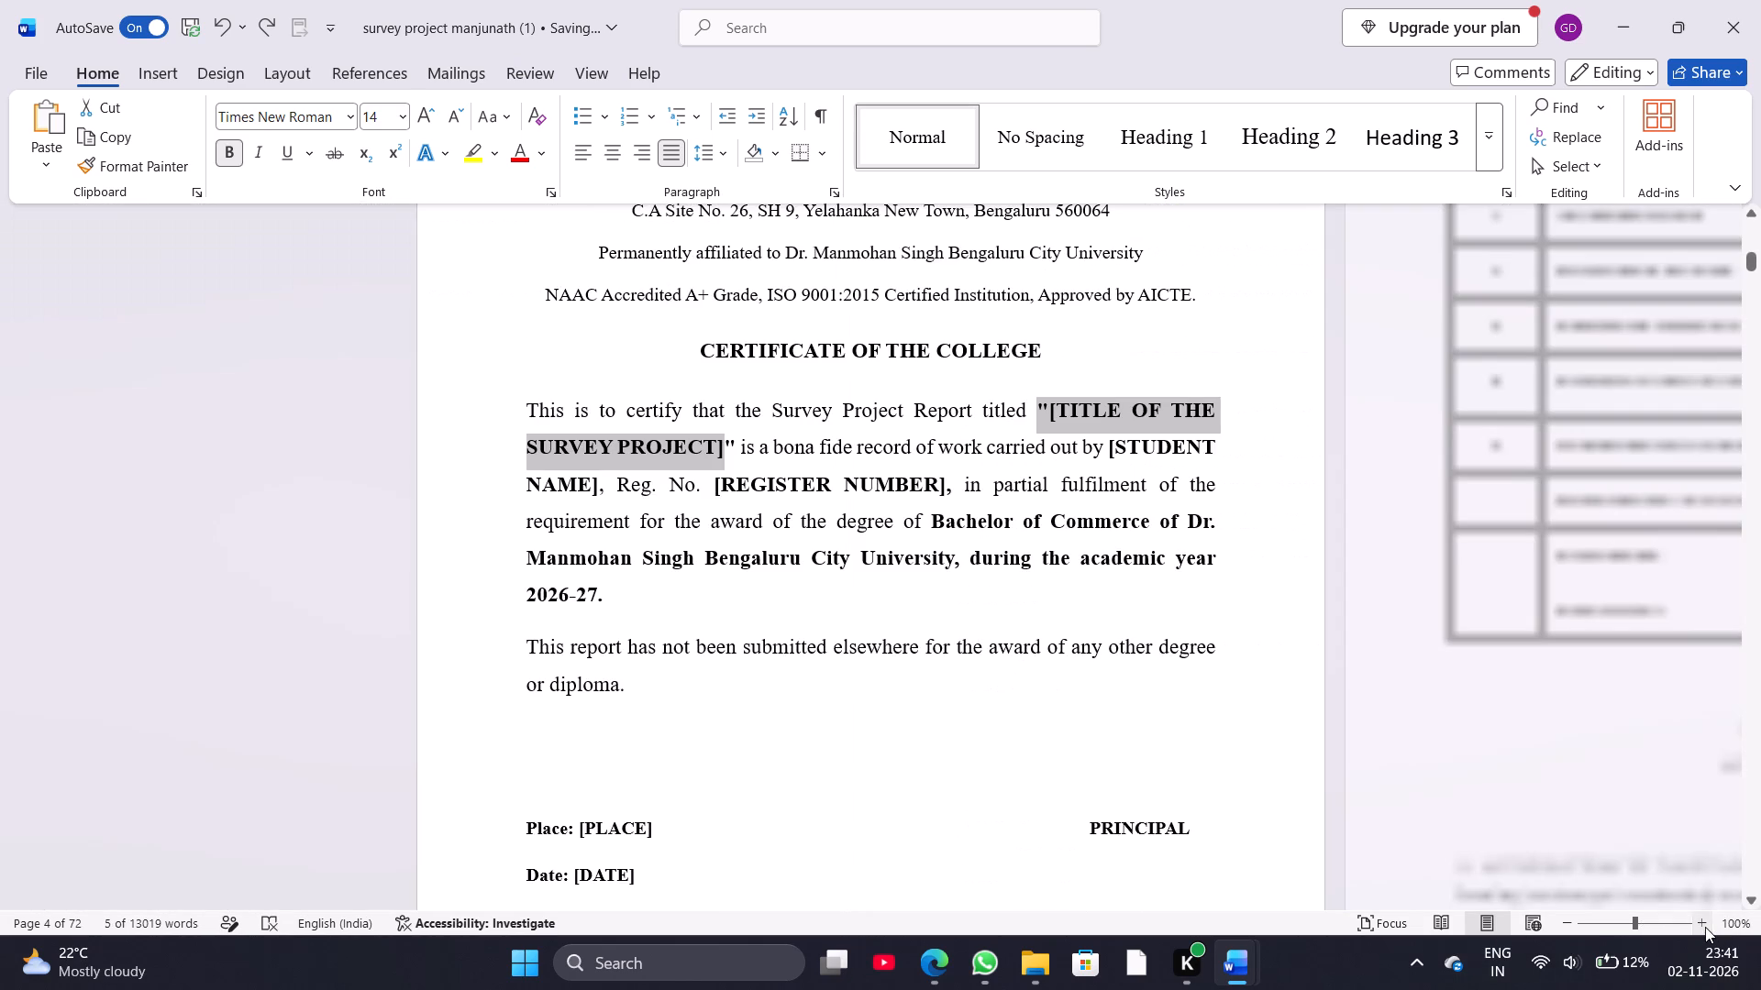
left_click(1131, 553)
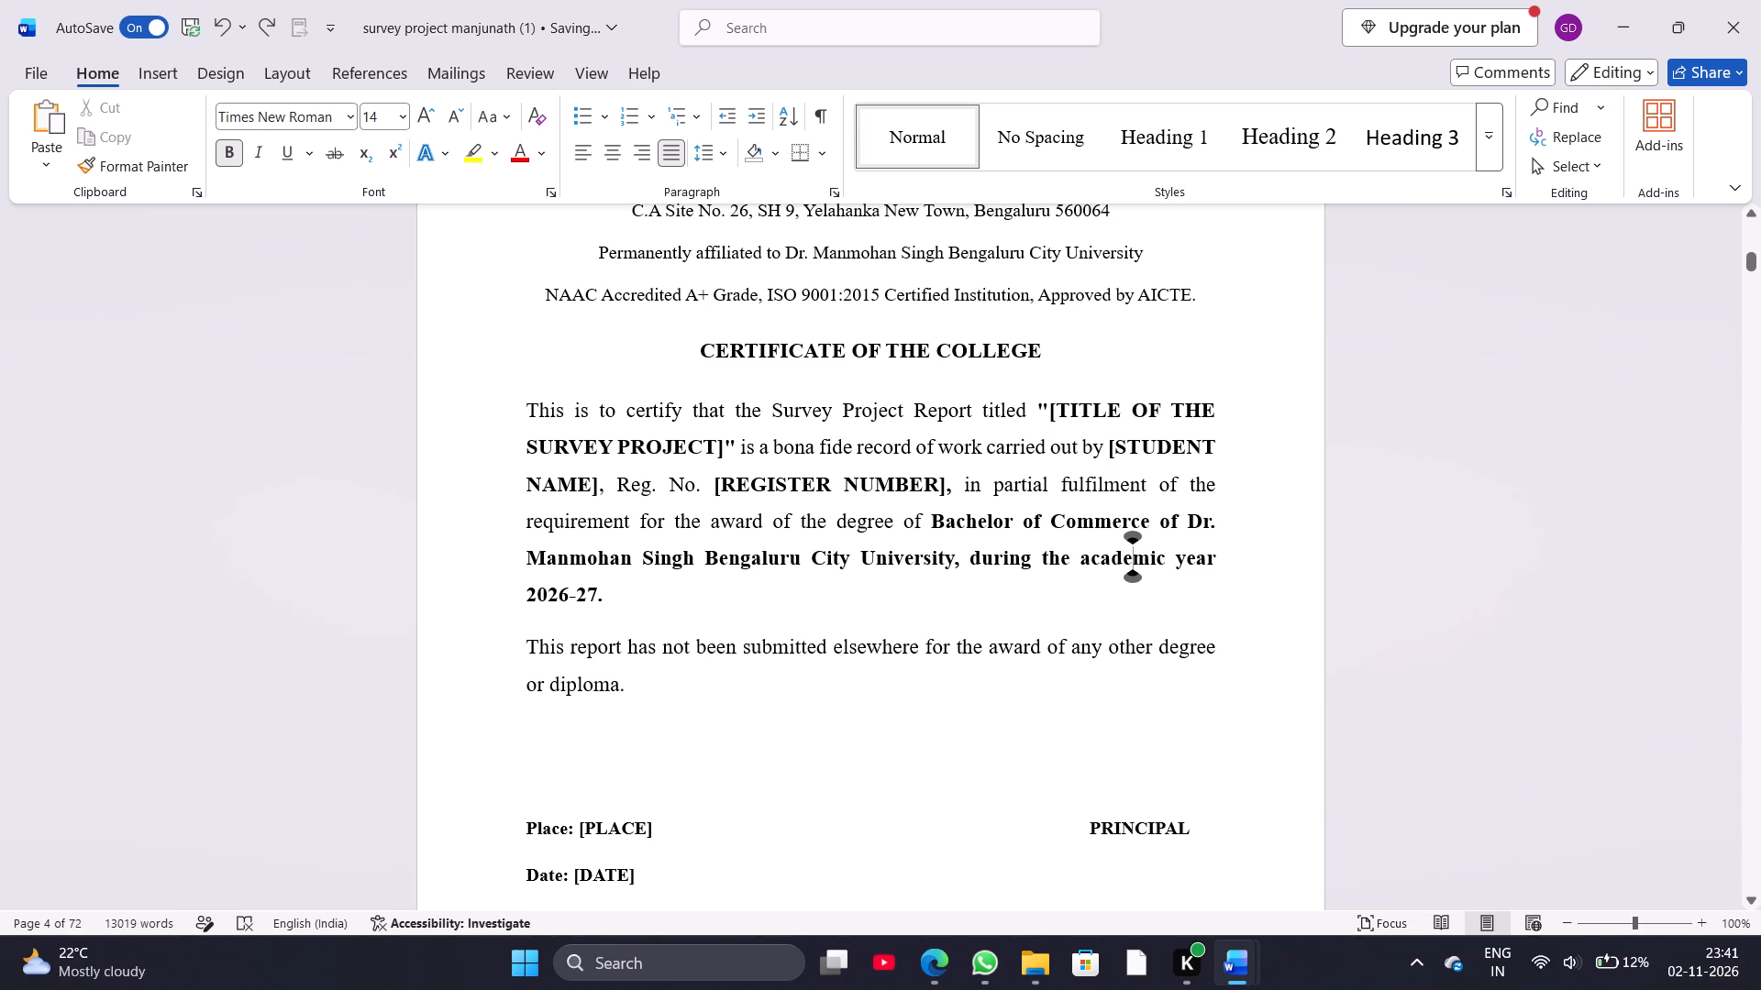
left_click(723, 454)
key("BackSpace")
key("BackSpace")
key("BackSpace")
key("BackSpace")
key("BackSpace")
key("BackSpace")
key("BackSpace")
key("BackSpace")
key("BackSpace")
key("BackSpace")
key("BackSpace")
key("BackSpace")
key("BackSpace")
key("BackSpace")
key("BackSpace")
key("BackSpace")
key("BackSpace")
key("BackSpace")
key("BackSpace")
key("BackSpace")
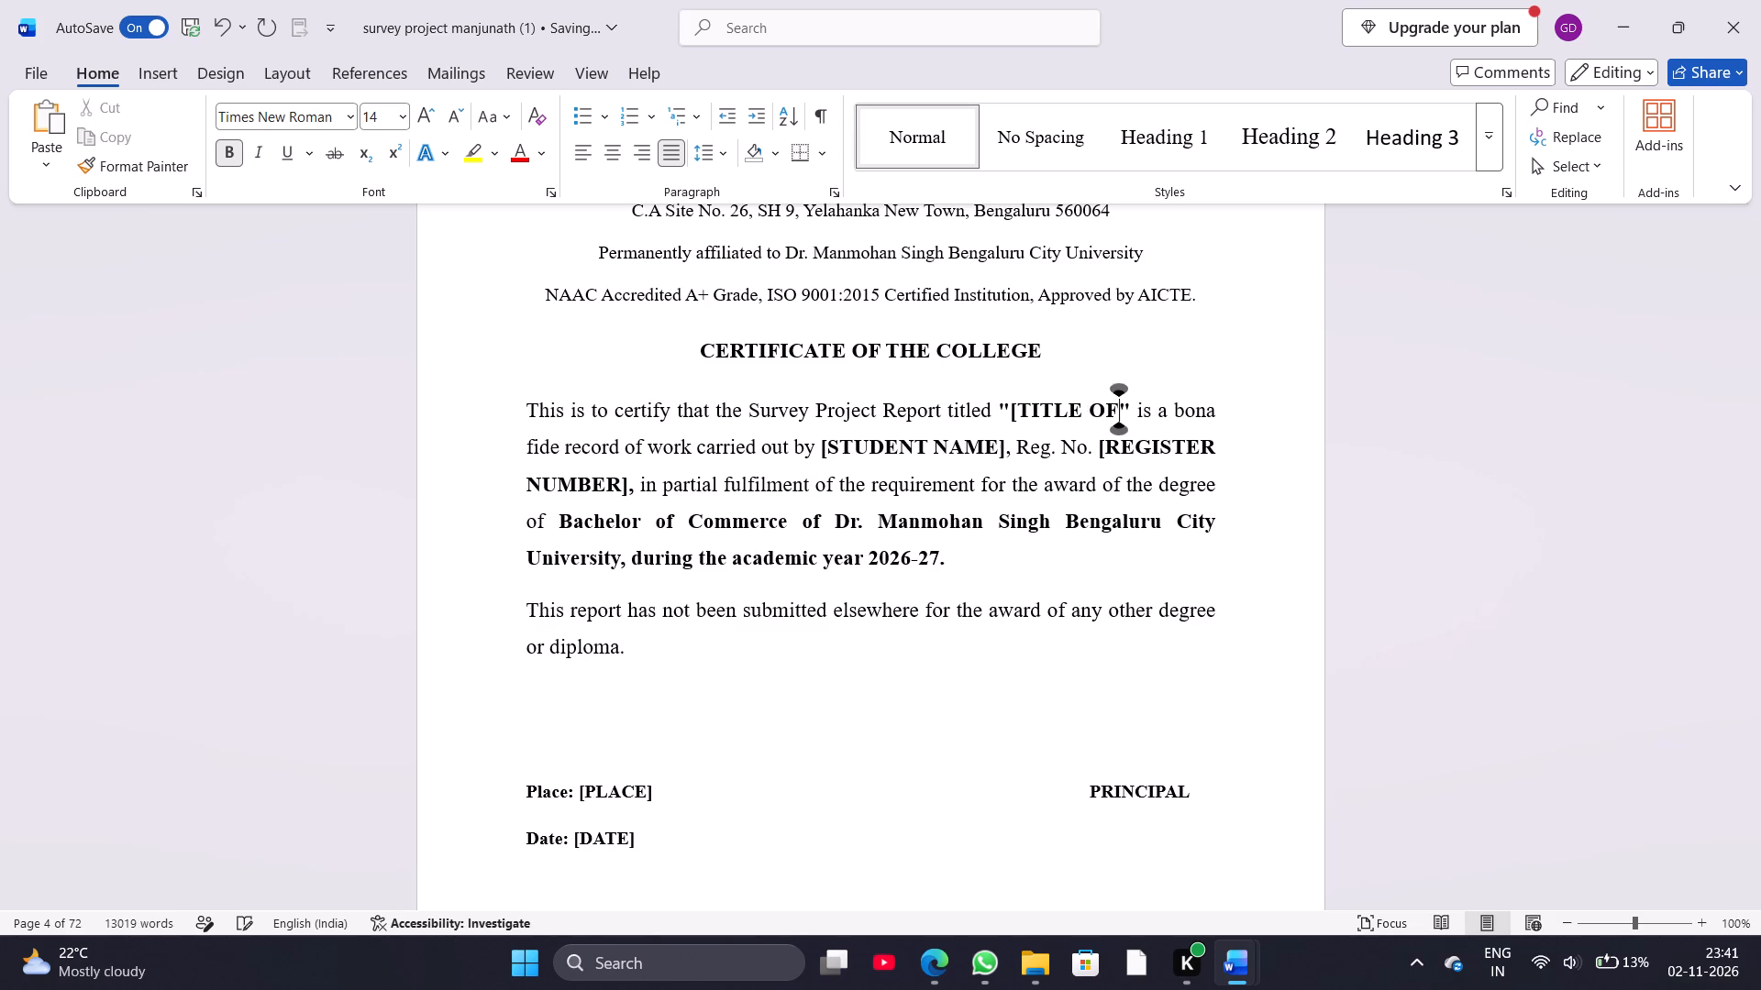
key("BackSpace")
key("BackSpace")
key("BackSpace")
key("BackSpace")
key("BackSpace")
key("BackSpace")
key("BackSpace")
key("BackSpace")
key("BackSpace")
key("BackSpace")
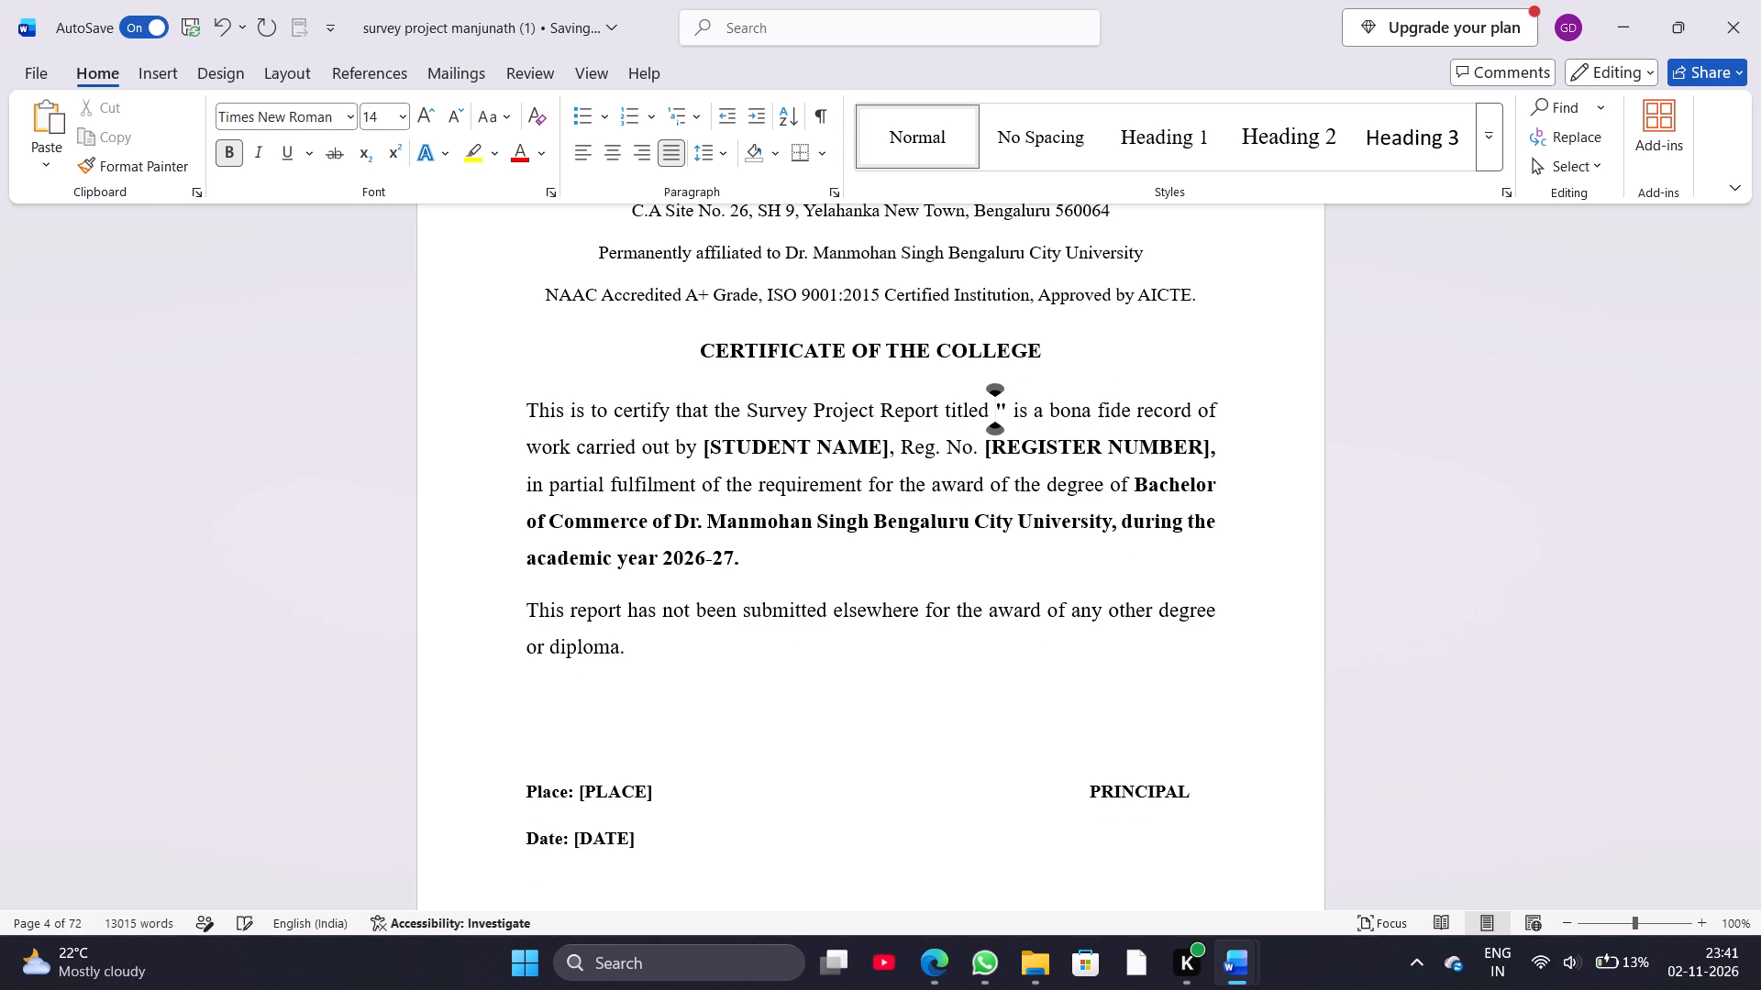
key("ctrl+z")
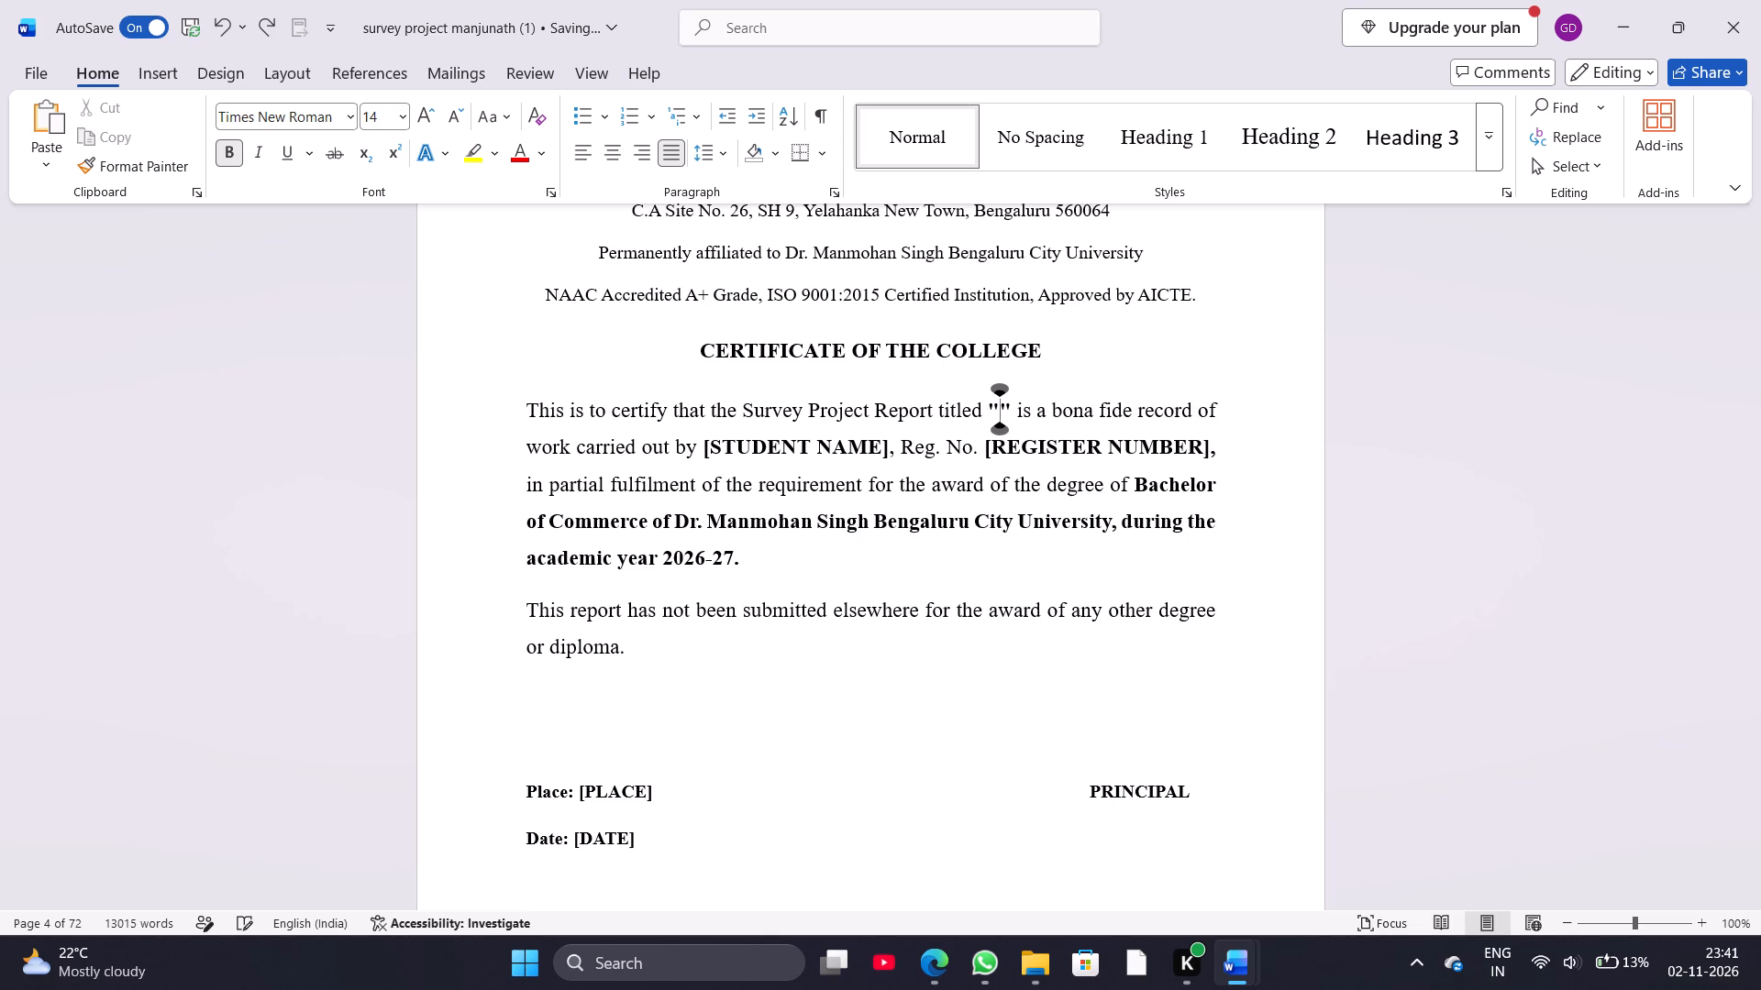
Copy the title CONSUMER PREFERENCE TOWARDS ONLINE SHOPPING REGARDING GROCERIES from the cover page and paste it between the college certificate's quotation marks.
scroll(723, 454, "up", 17)
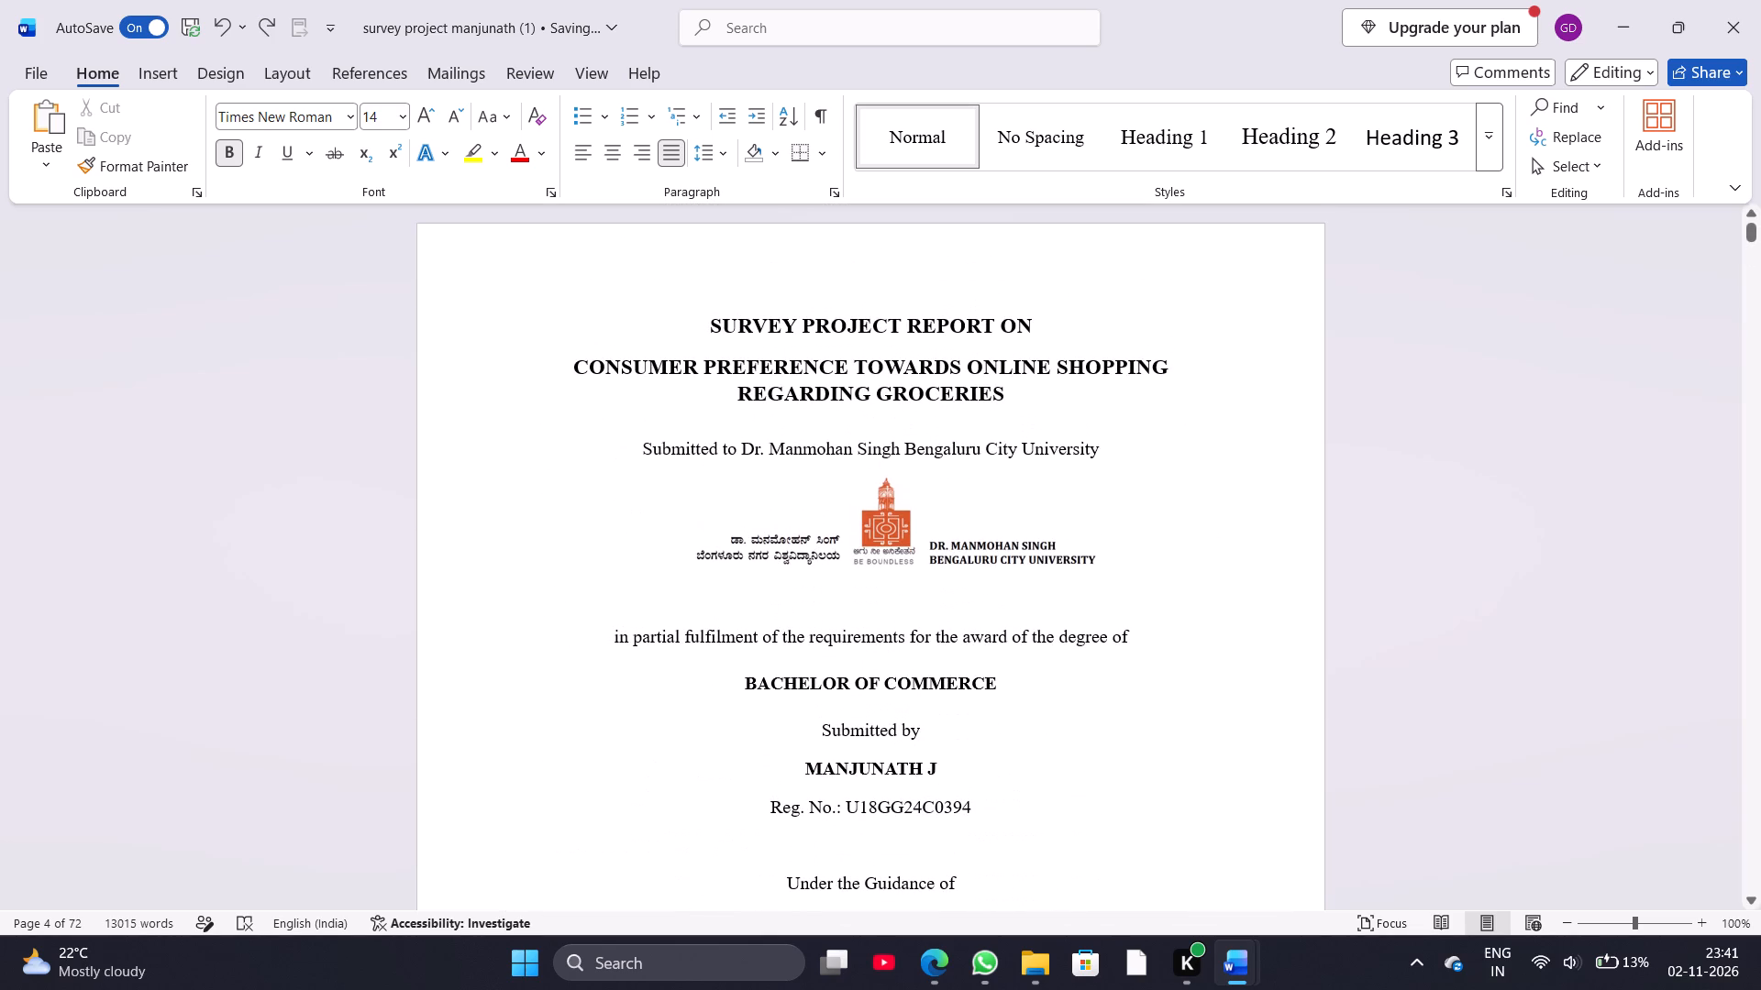
left_click_drag(565, 369, 1144, 435)
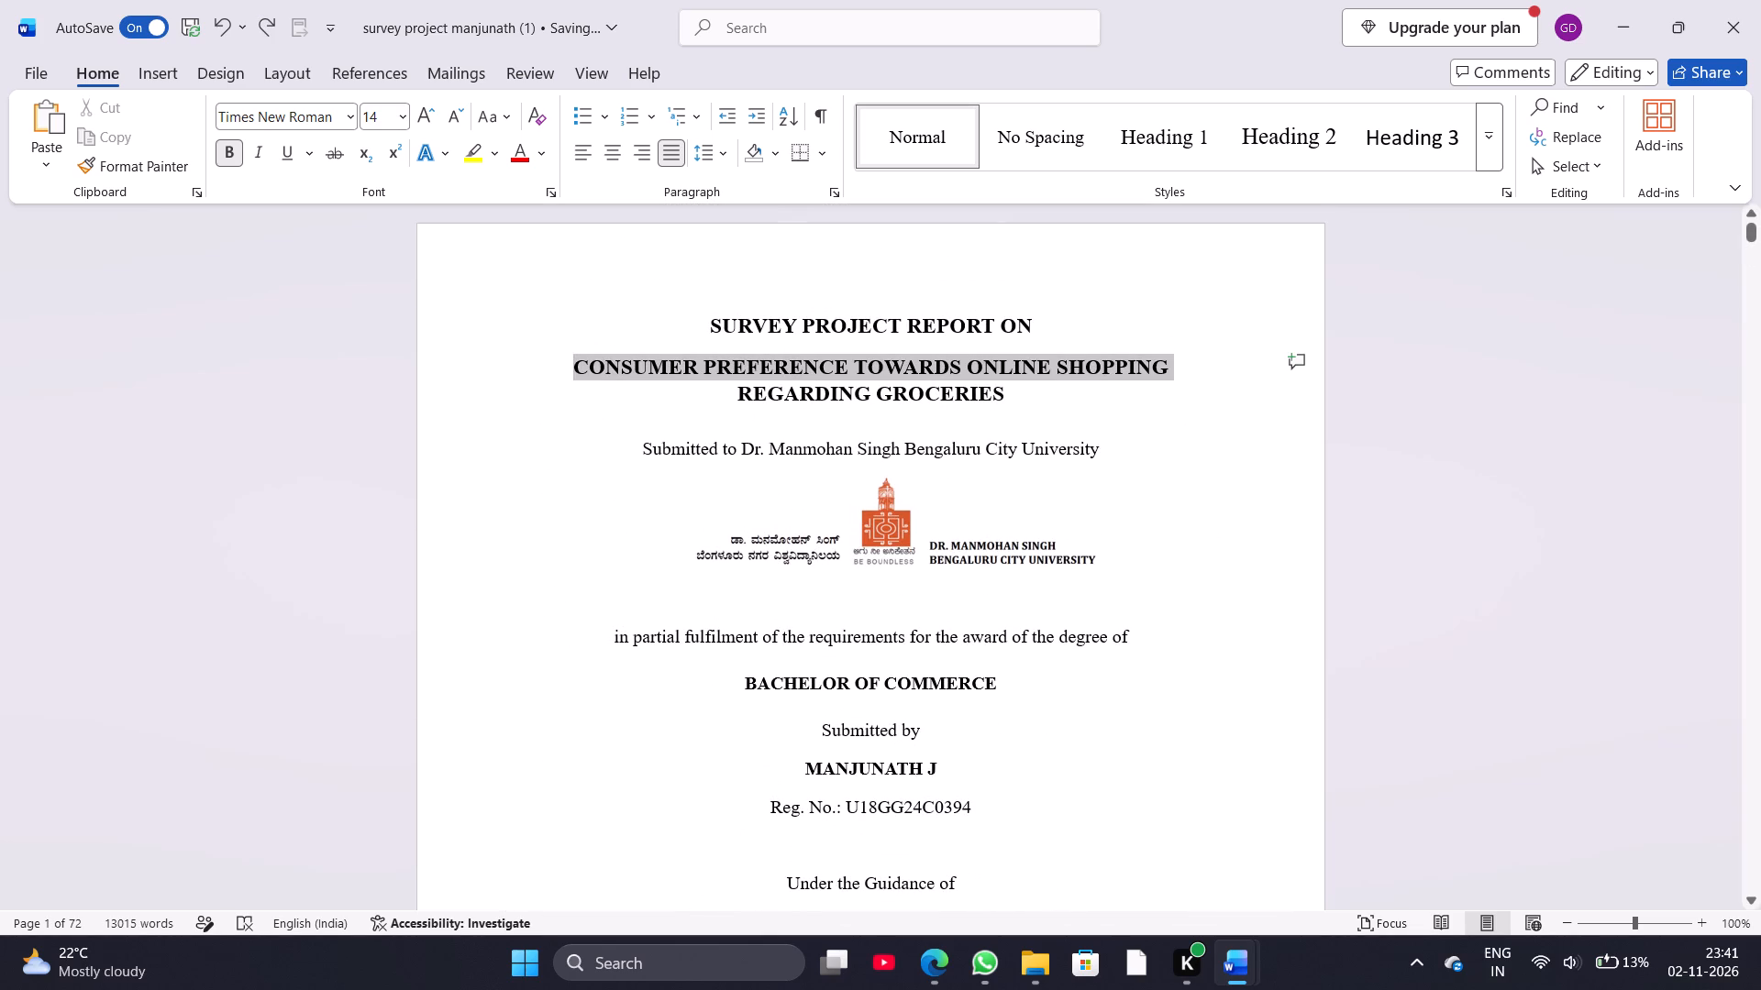
left_click_drag(1144, 435, 1142, 434)
key("ctrl+c")
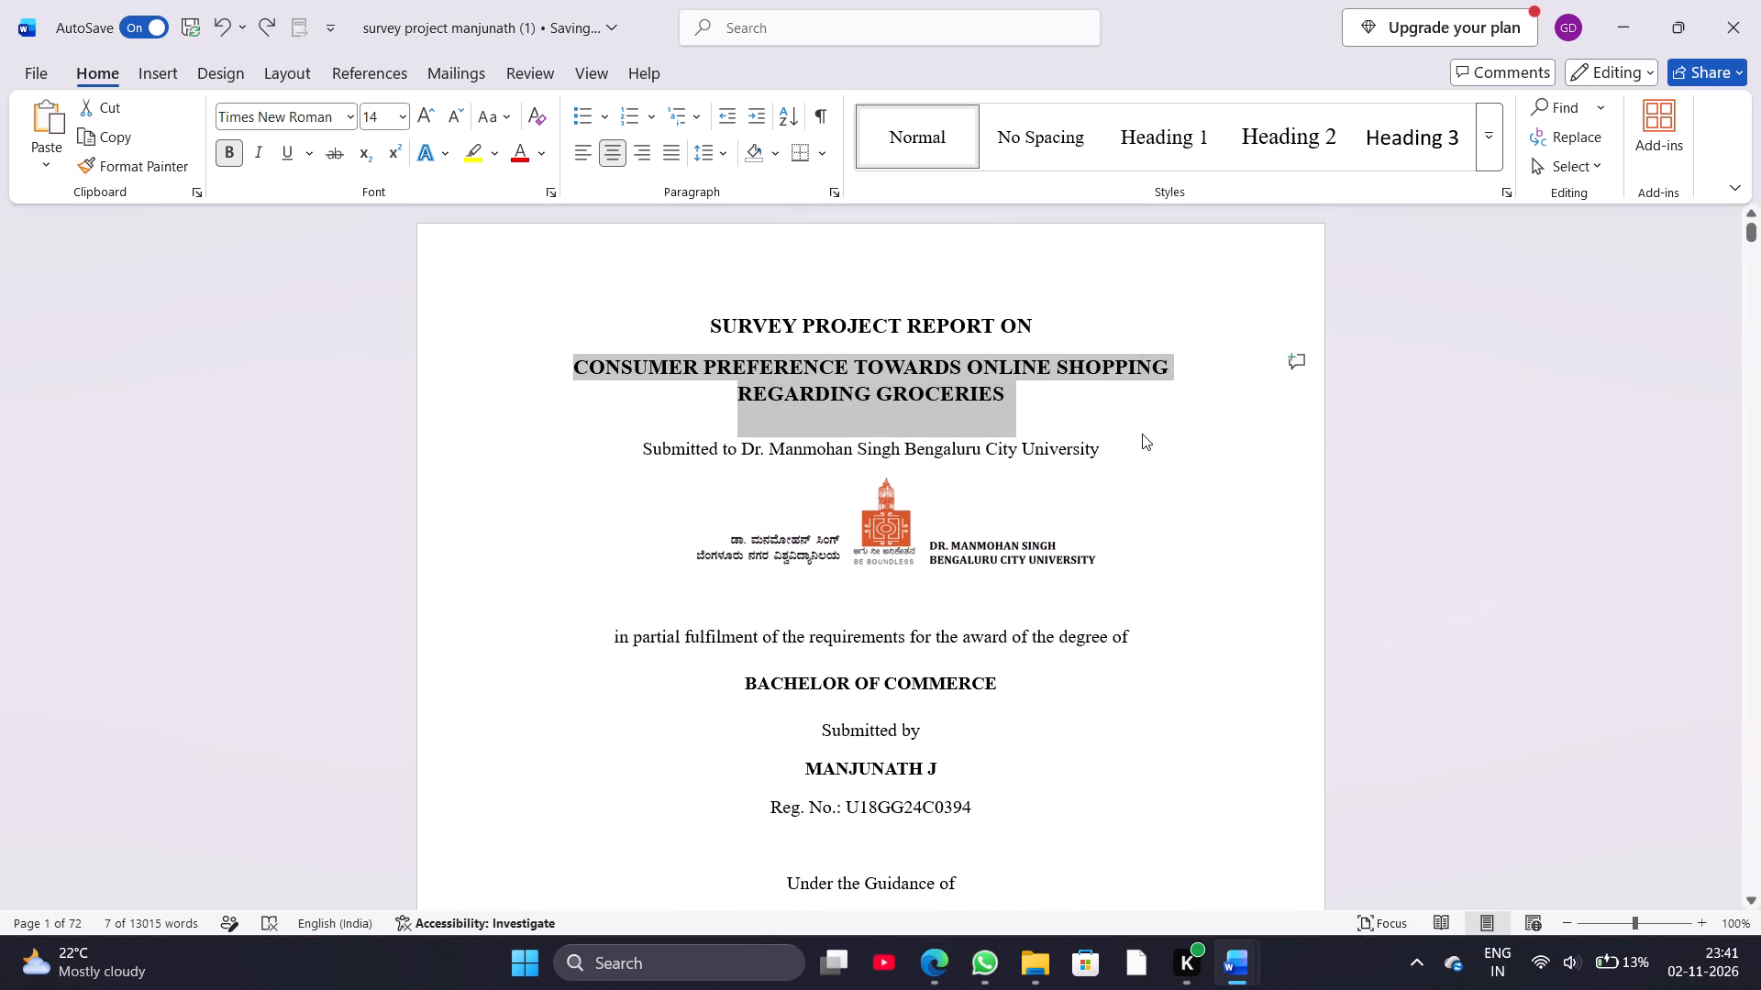
scroll(1142, 434, "down", 2)
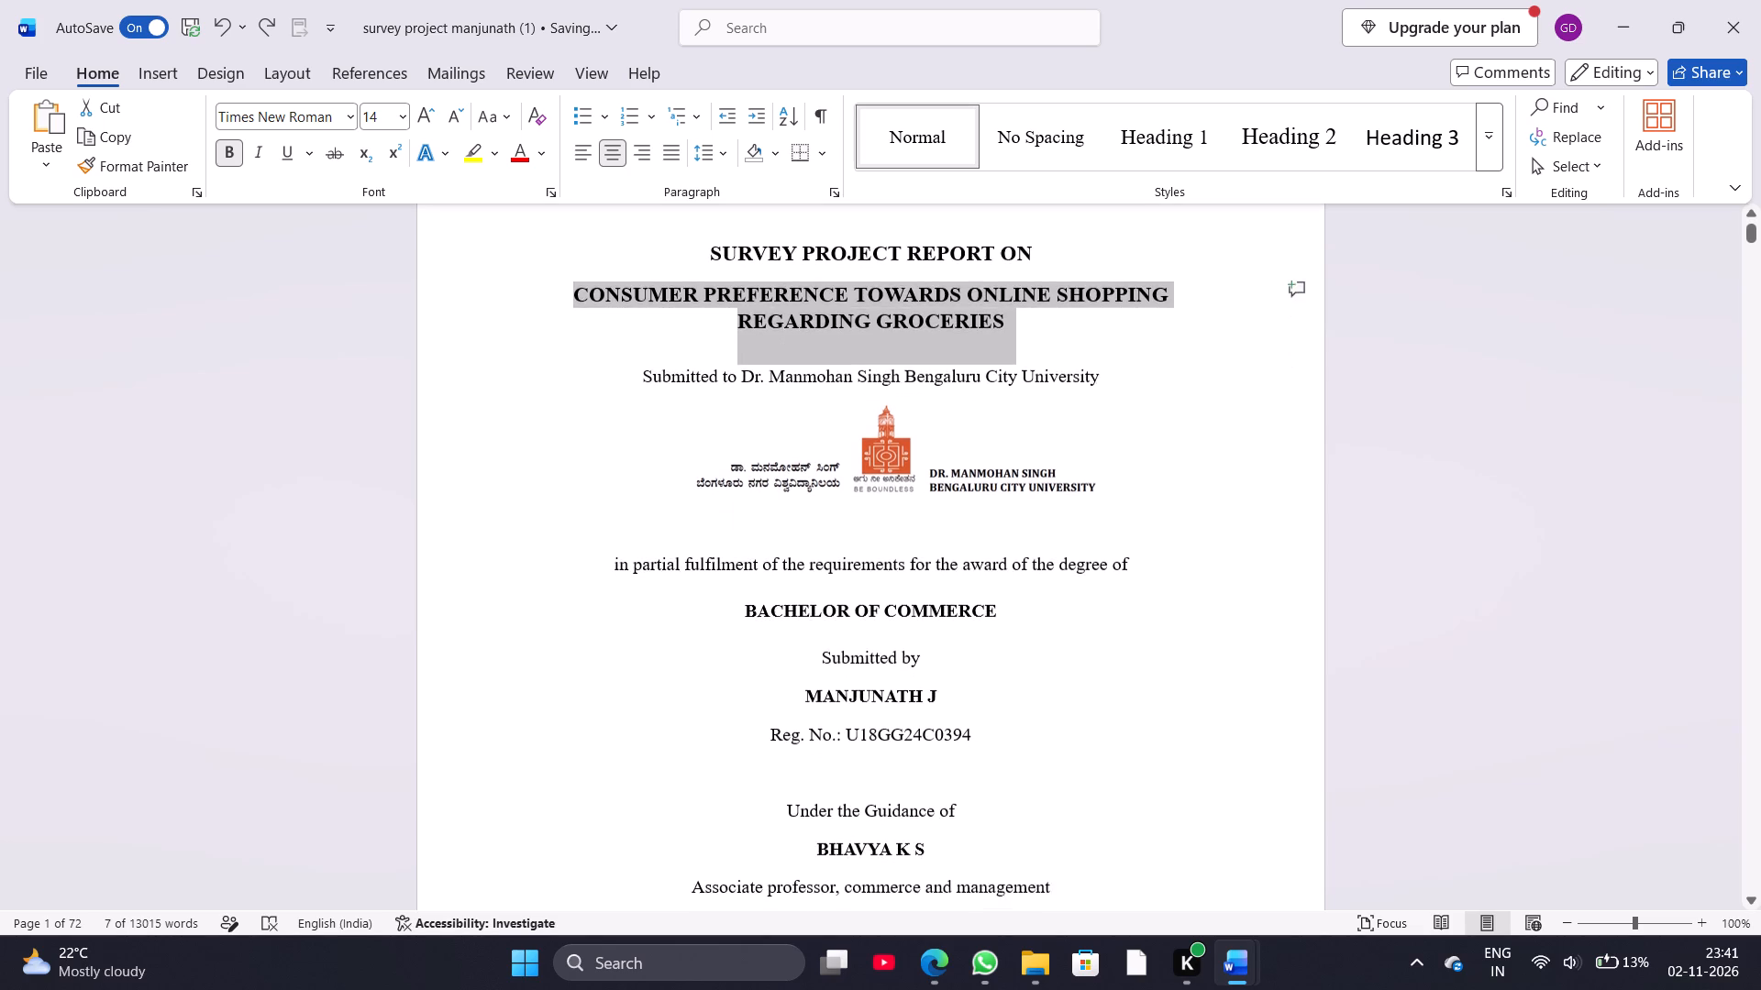
scroll(1142, 434, "down", 6)
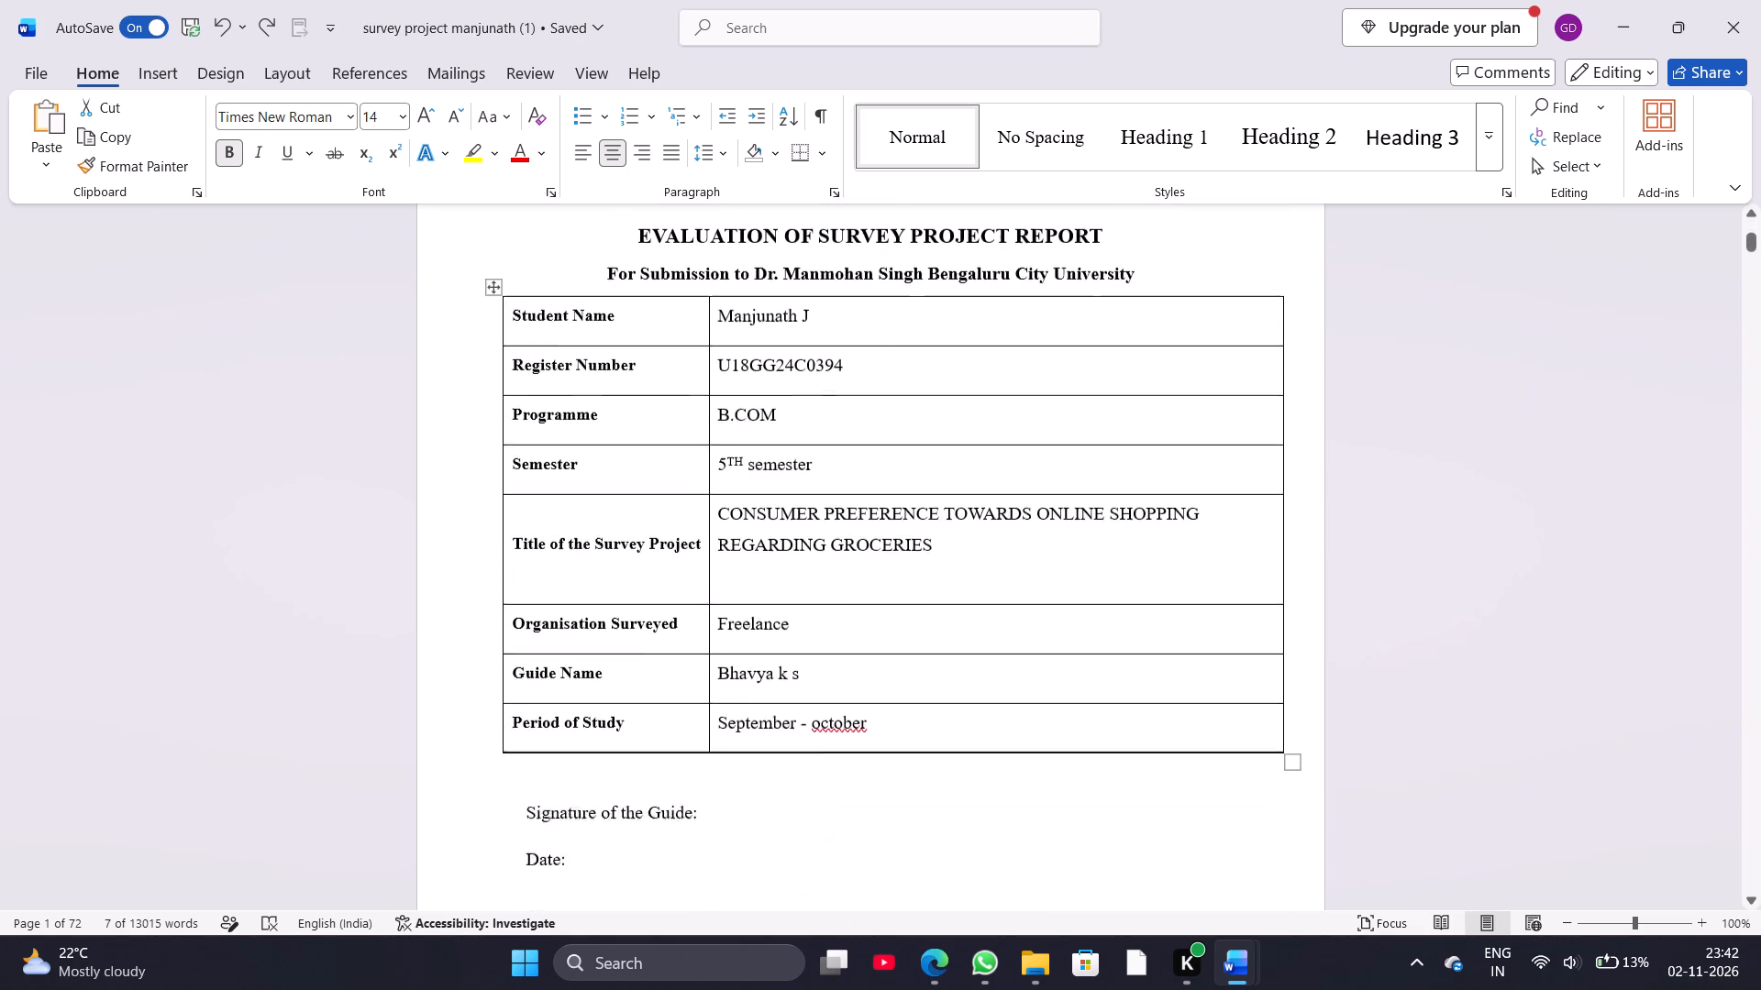
scroll(1142, 434, "down", 7)
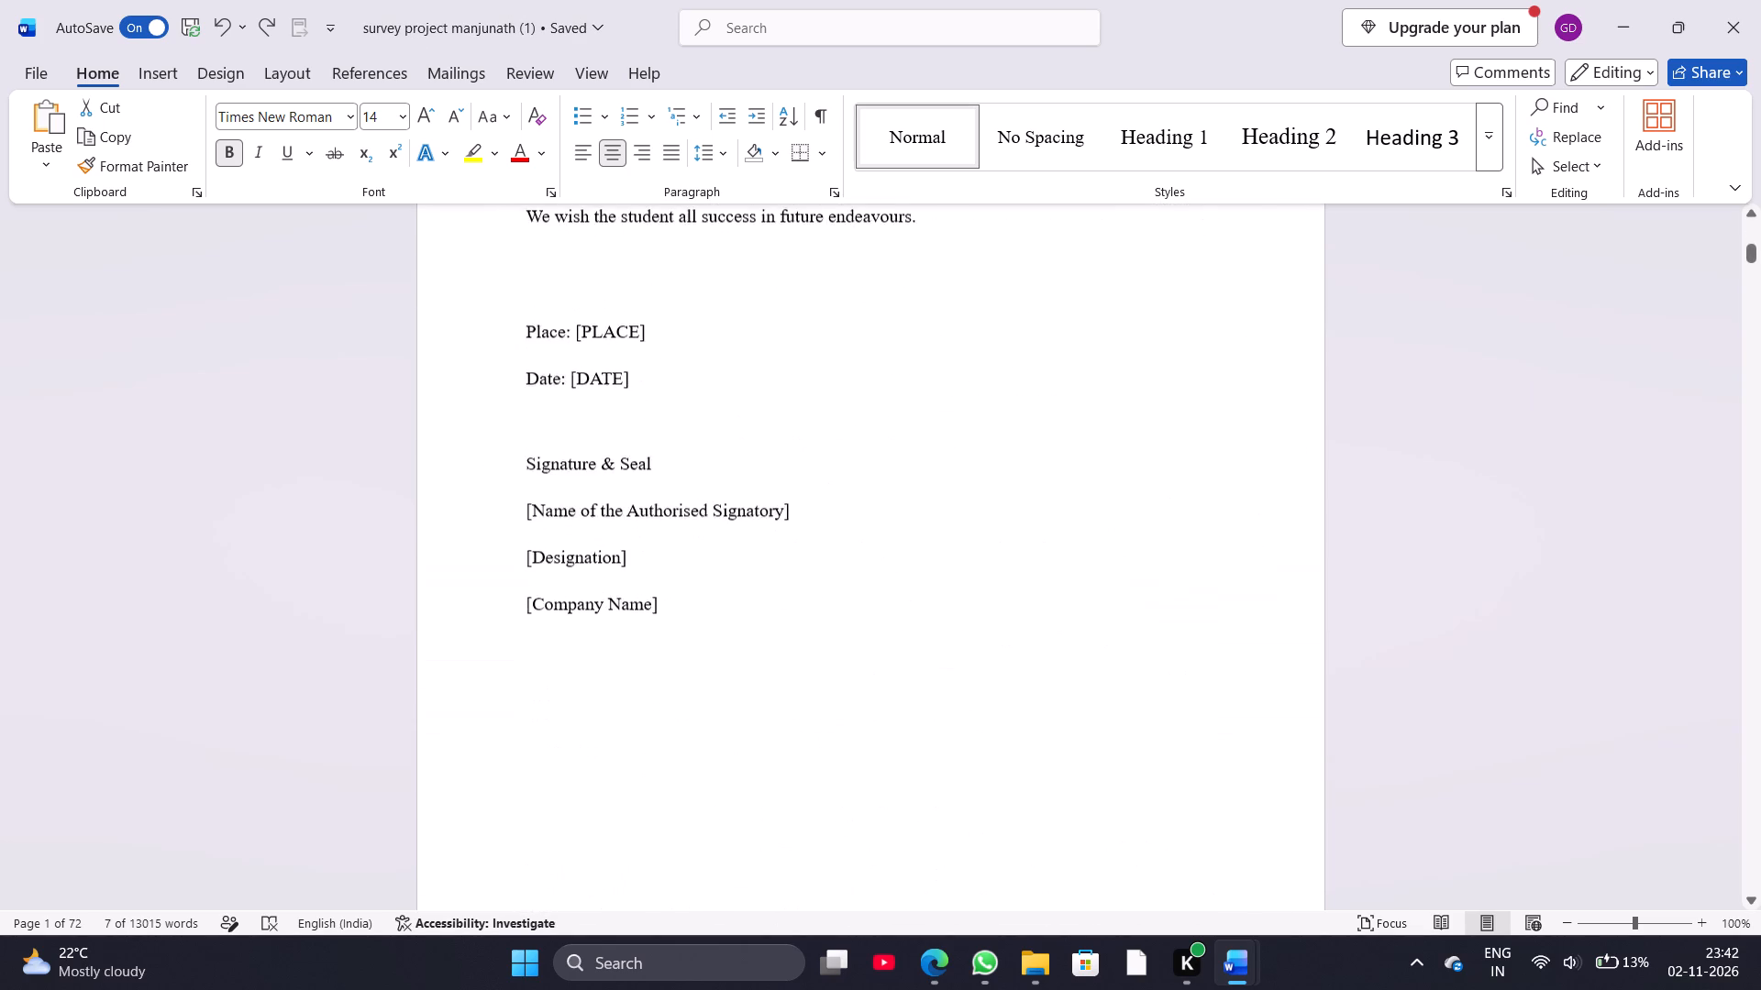
scroll(1142, 434, "down", 3)
scroll(1142, 434, "up", 2)
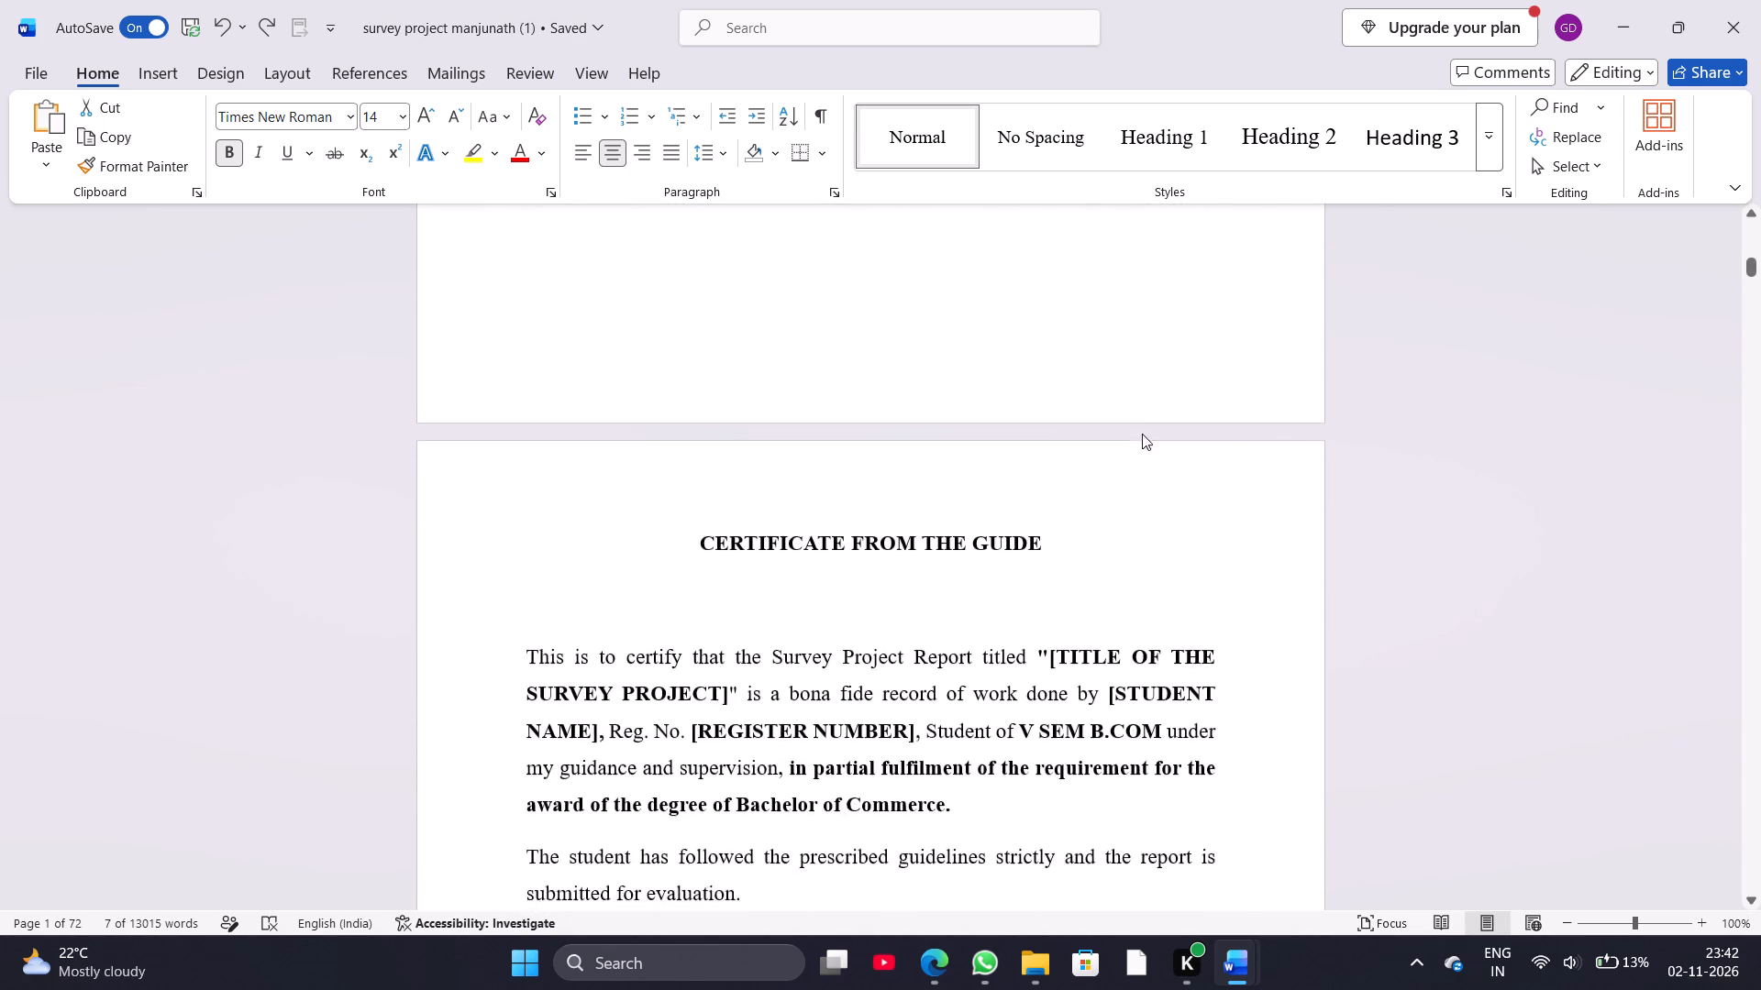
scroll(1142, 434, "up", 2)
scroll(1142, 434, "down", 4)
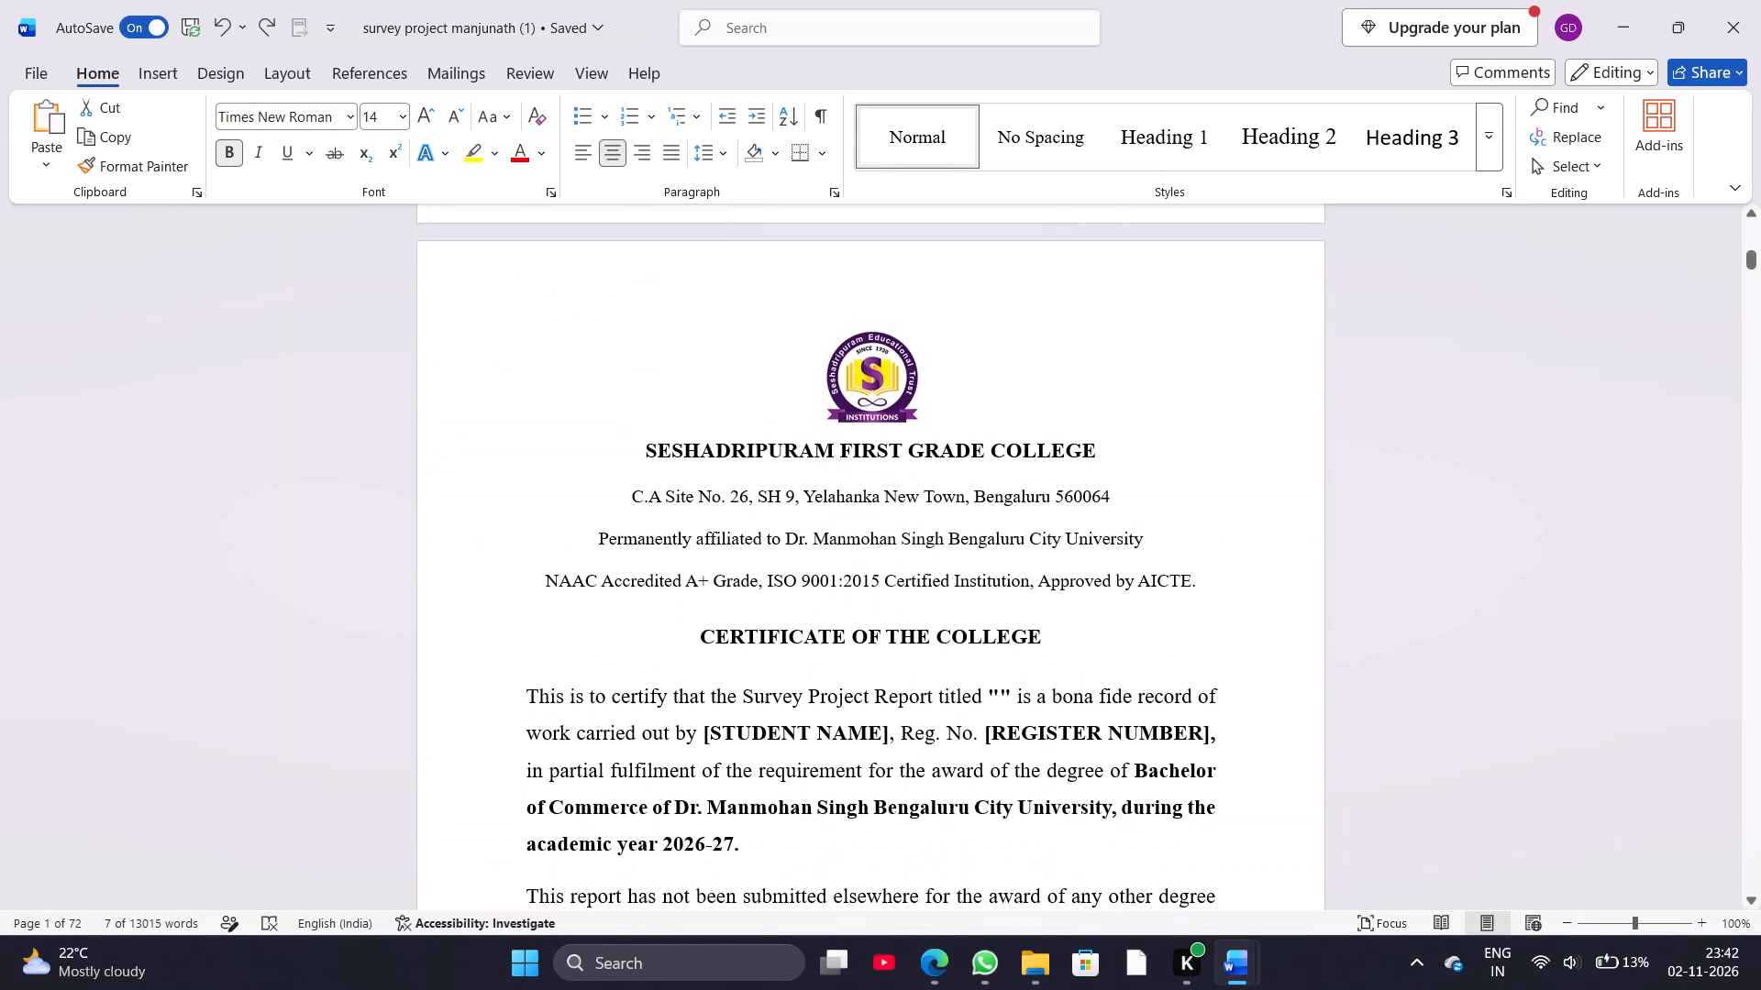
scroll(1142, 434, "down", 2)
scroll(1142, 434, "up", 8)
scroll(1142, 434, "down", 4)
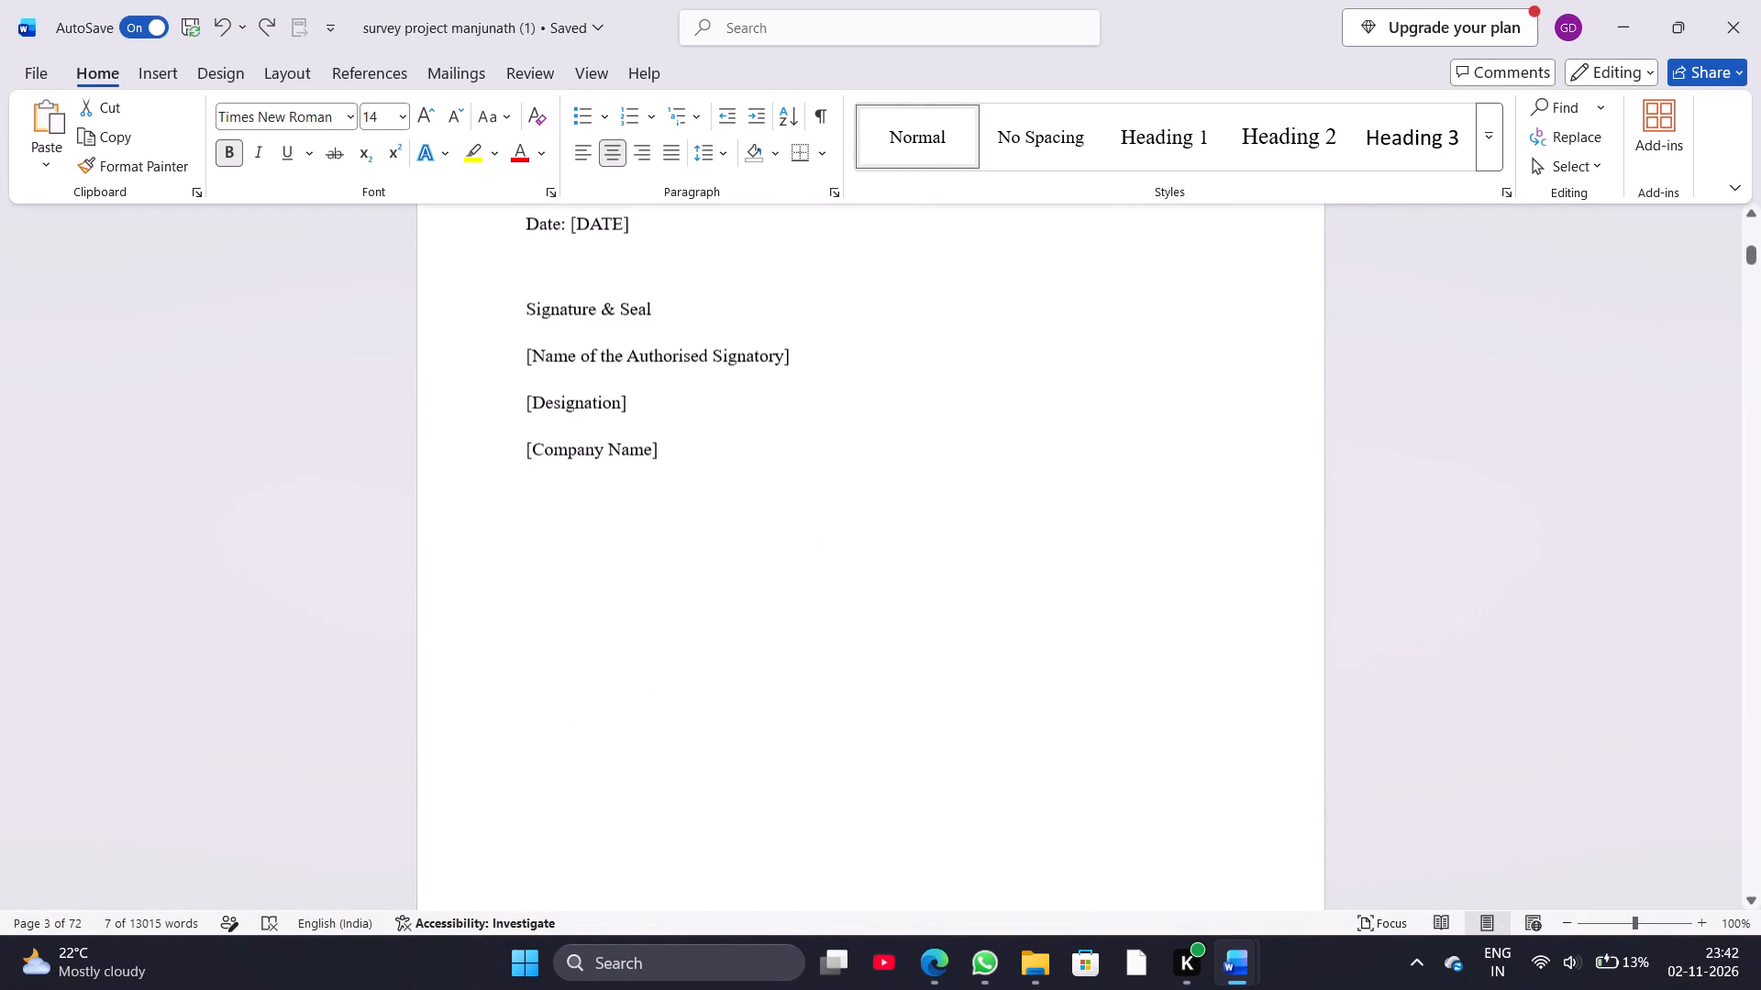
scroll(1142, 434, "down", 2)
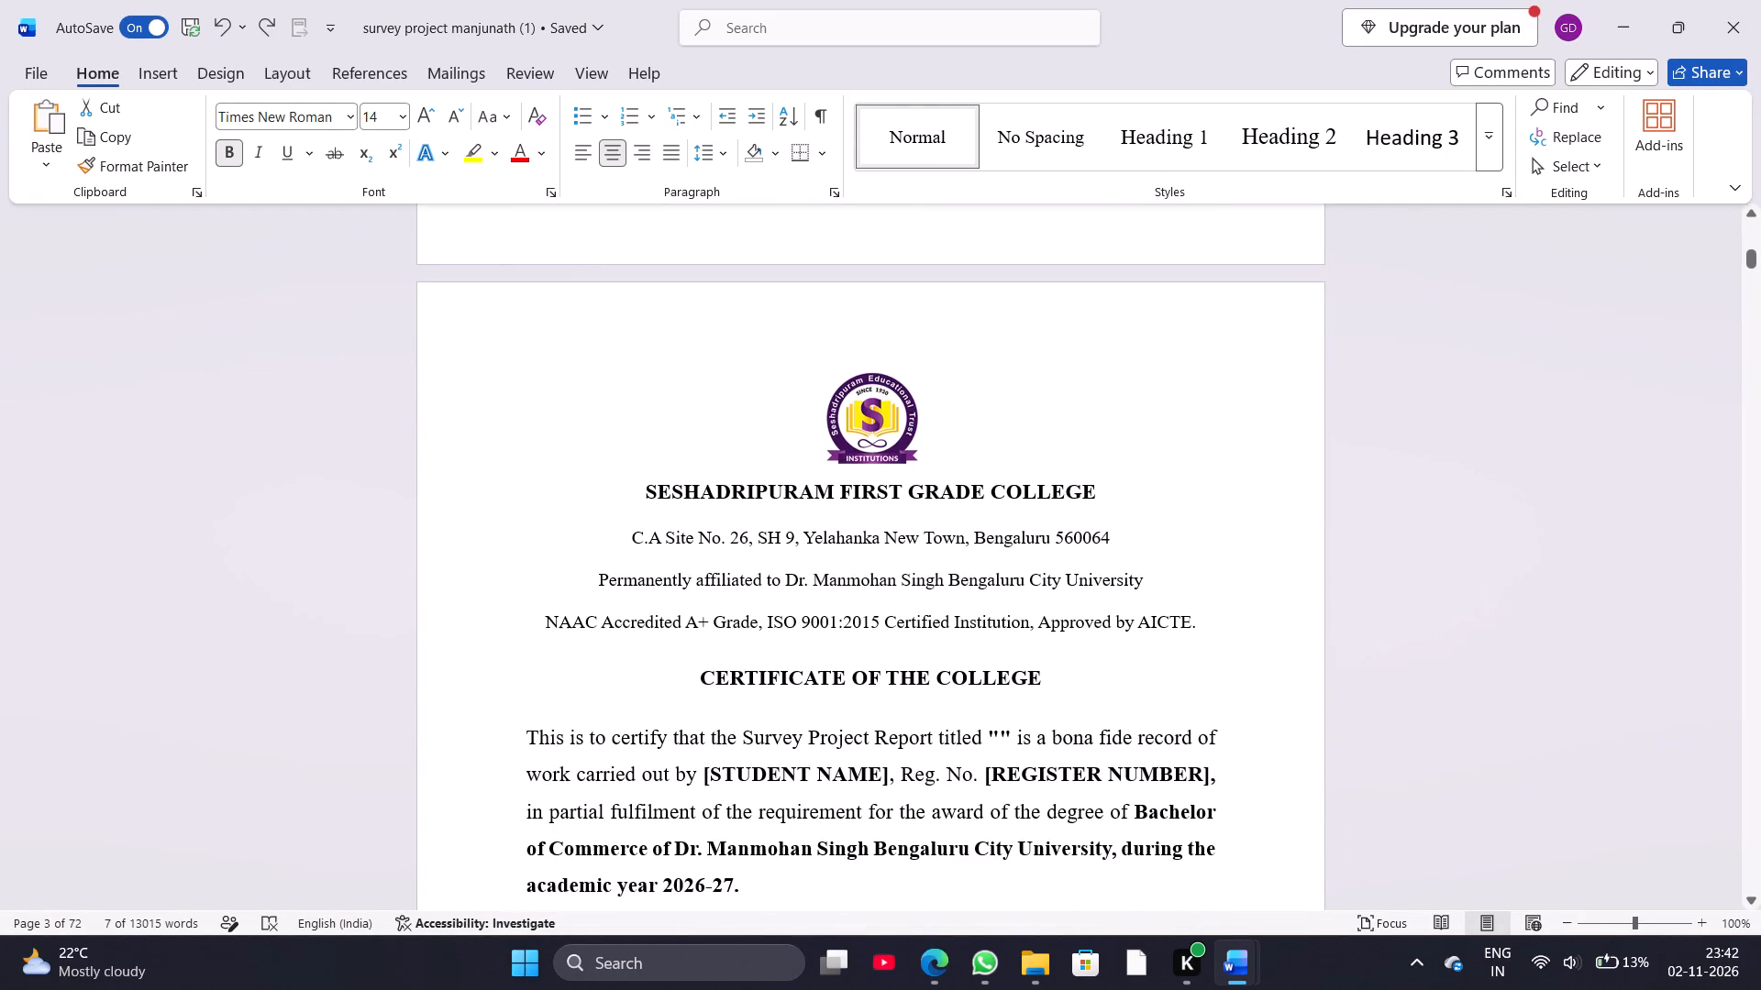
left_click(997, 733)
key("ctrl+v")
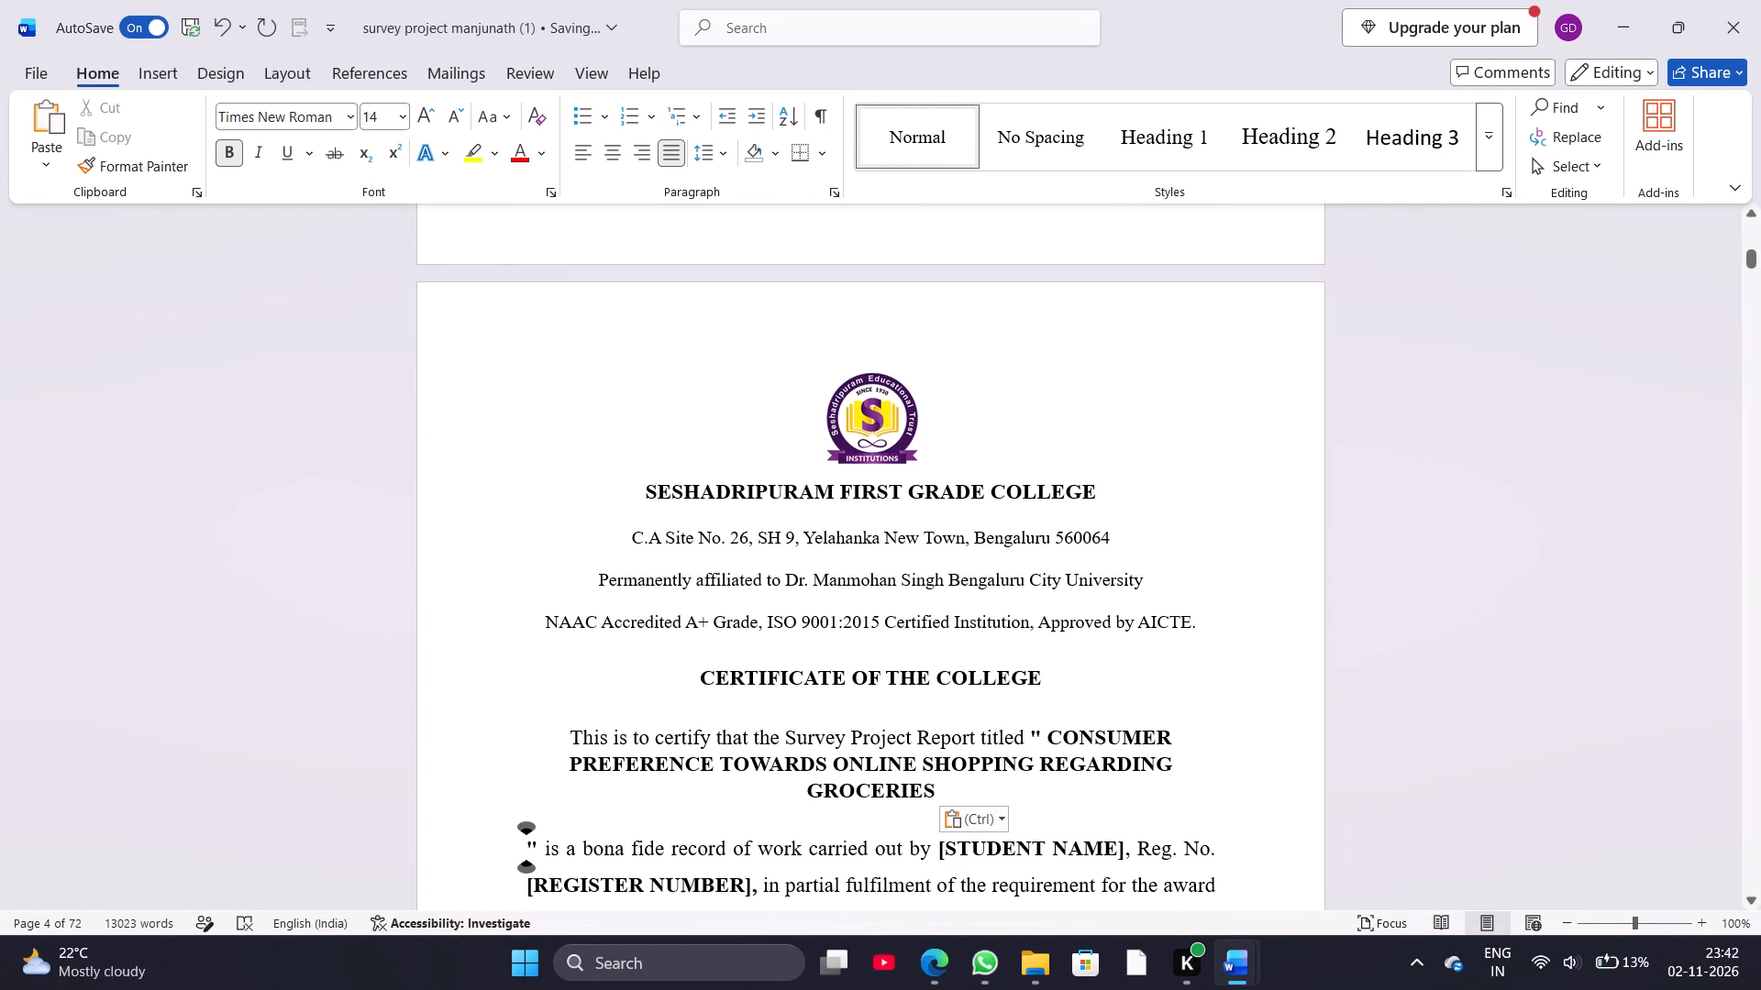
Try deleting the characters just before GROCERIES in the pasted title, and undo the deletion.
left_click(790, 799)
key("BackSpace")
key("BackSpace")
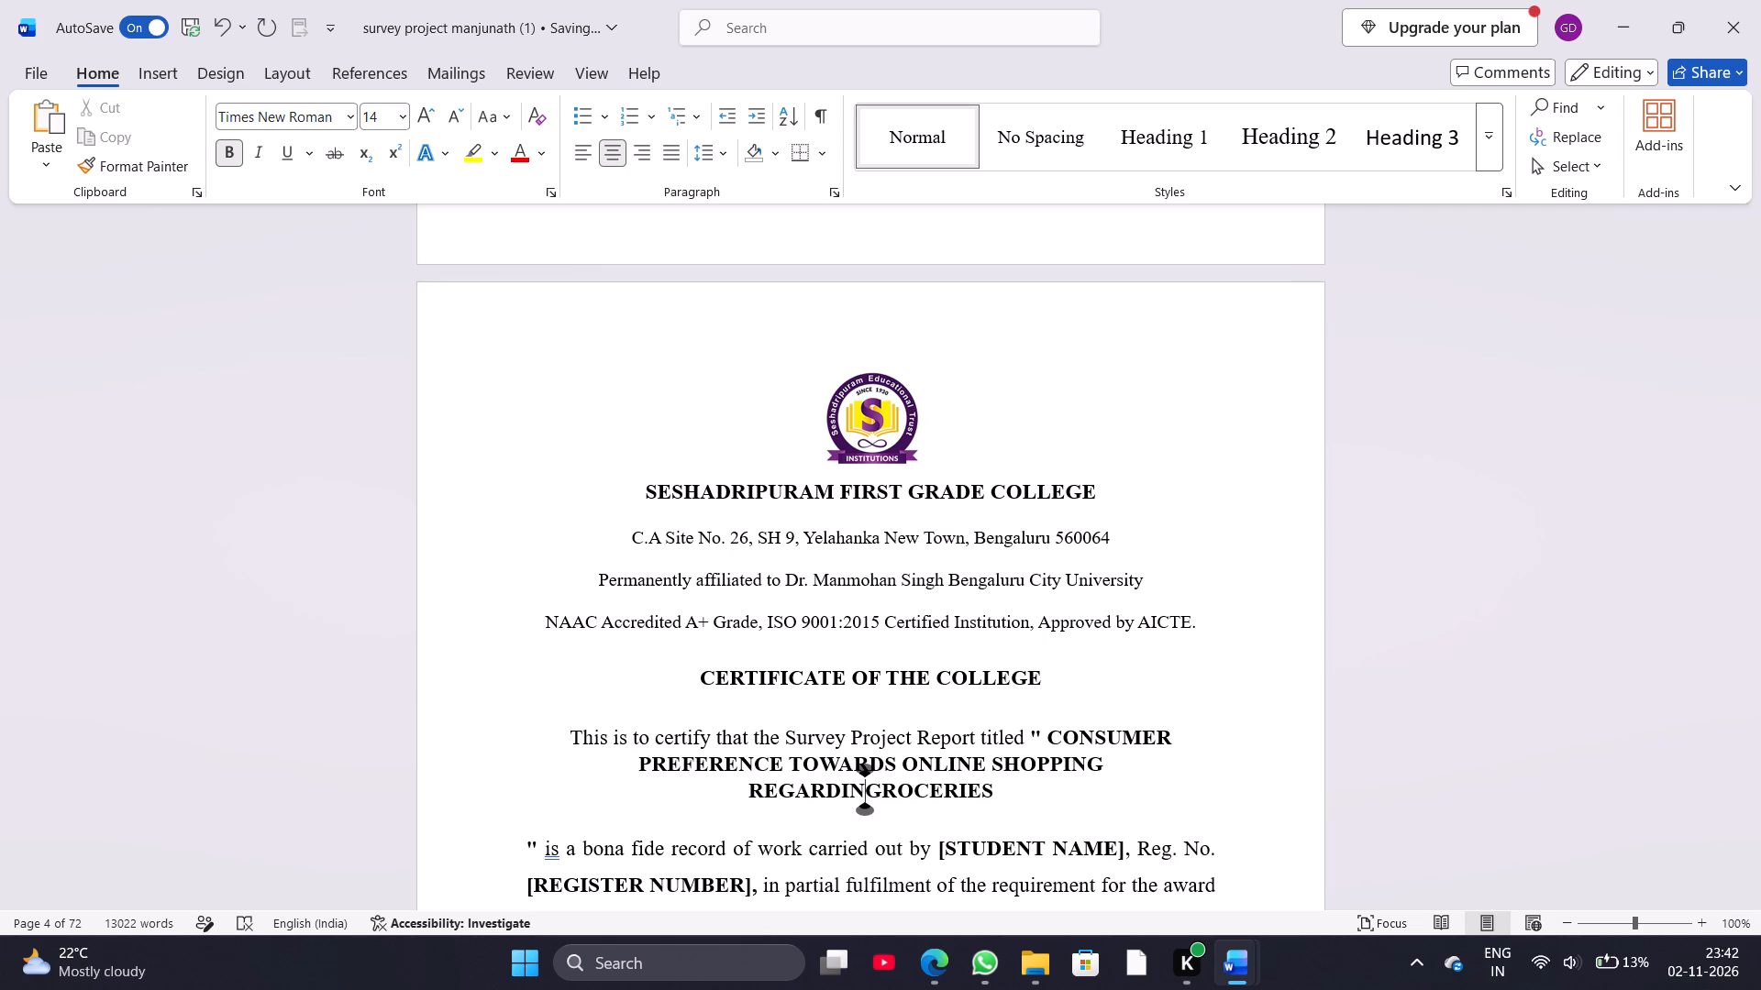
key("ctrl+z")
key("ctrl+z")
Justify the body paragraphs of CERTIFICATE OF THE COLLEGE.
scroll(790, 799, "down", 1)
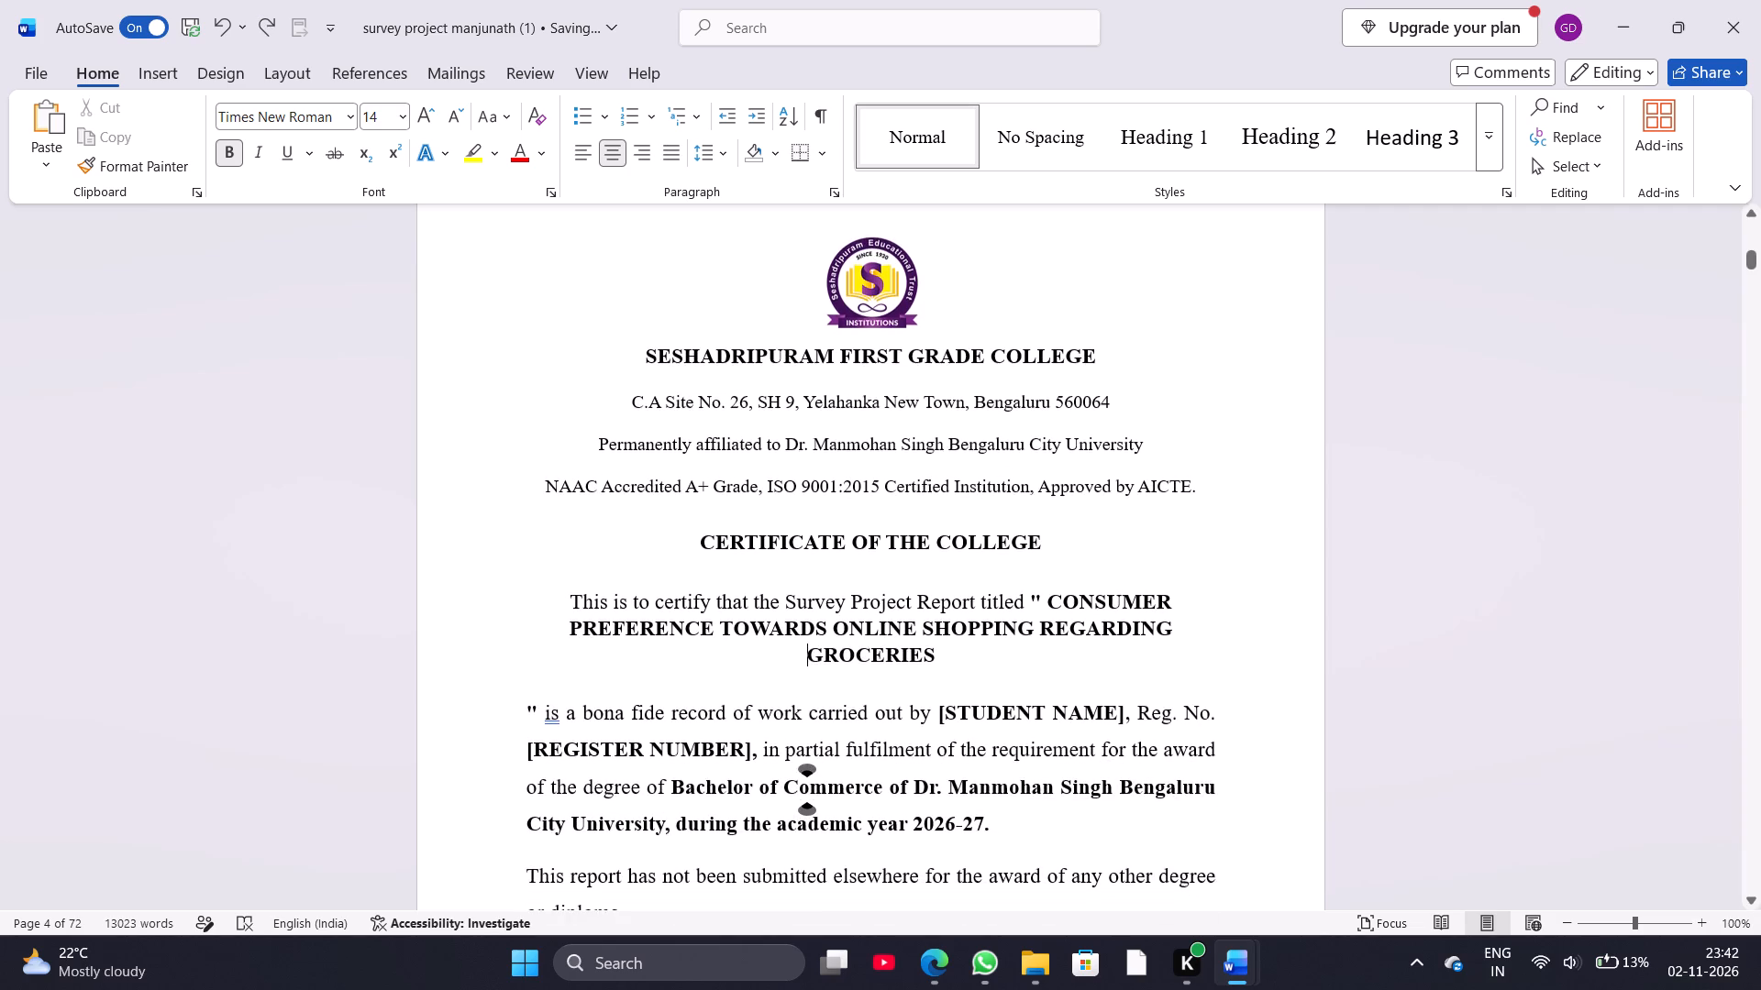
left_click_drag(565, 588, 824, 922)
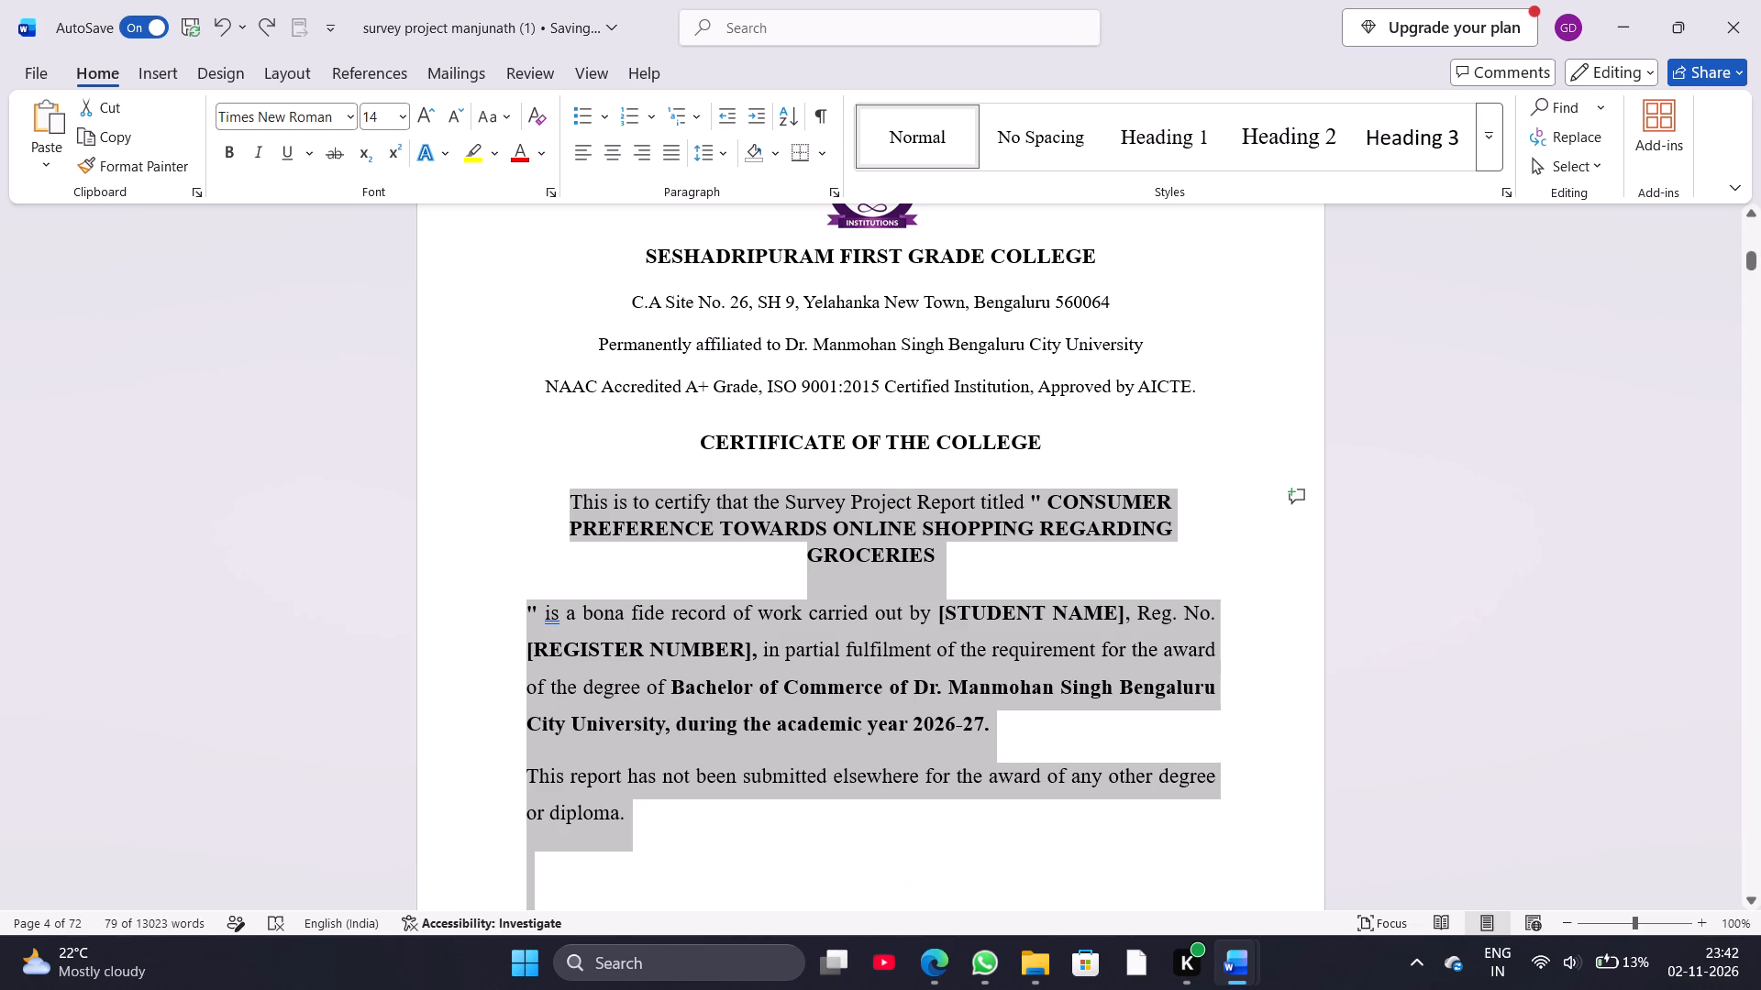
left_click(669, 152)
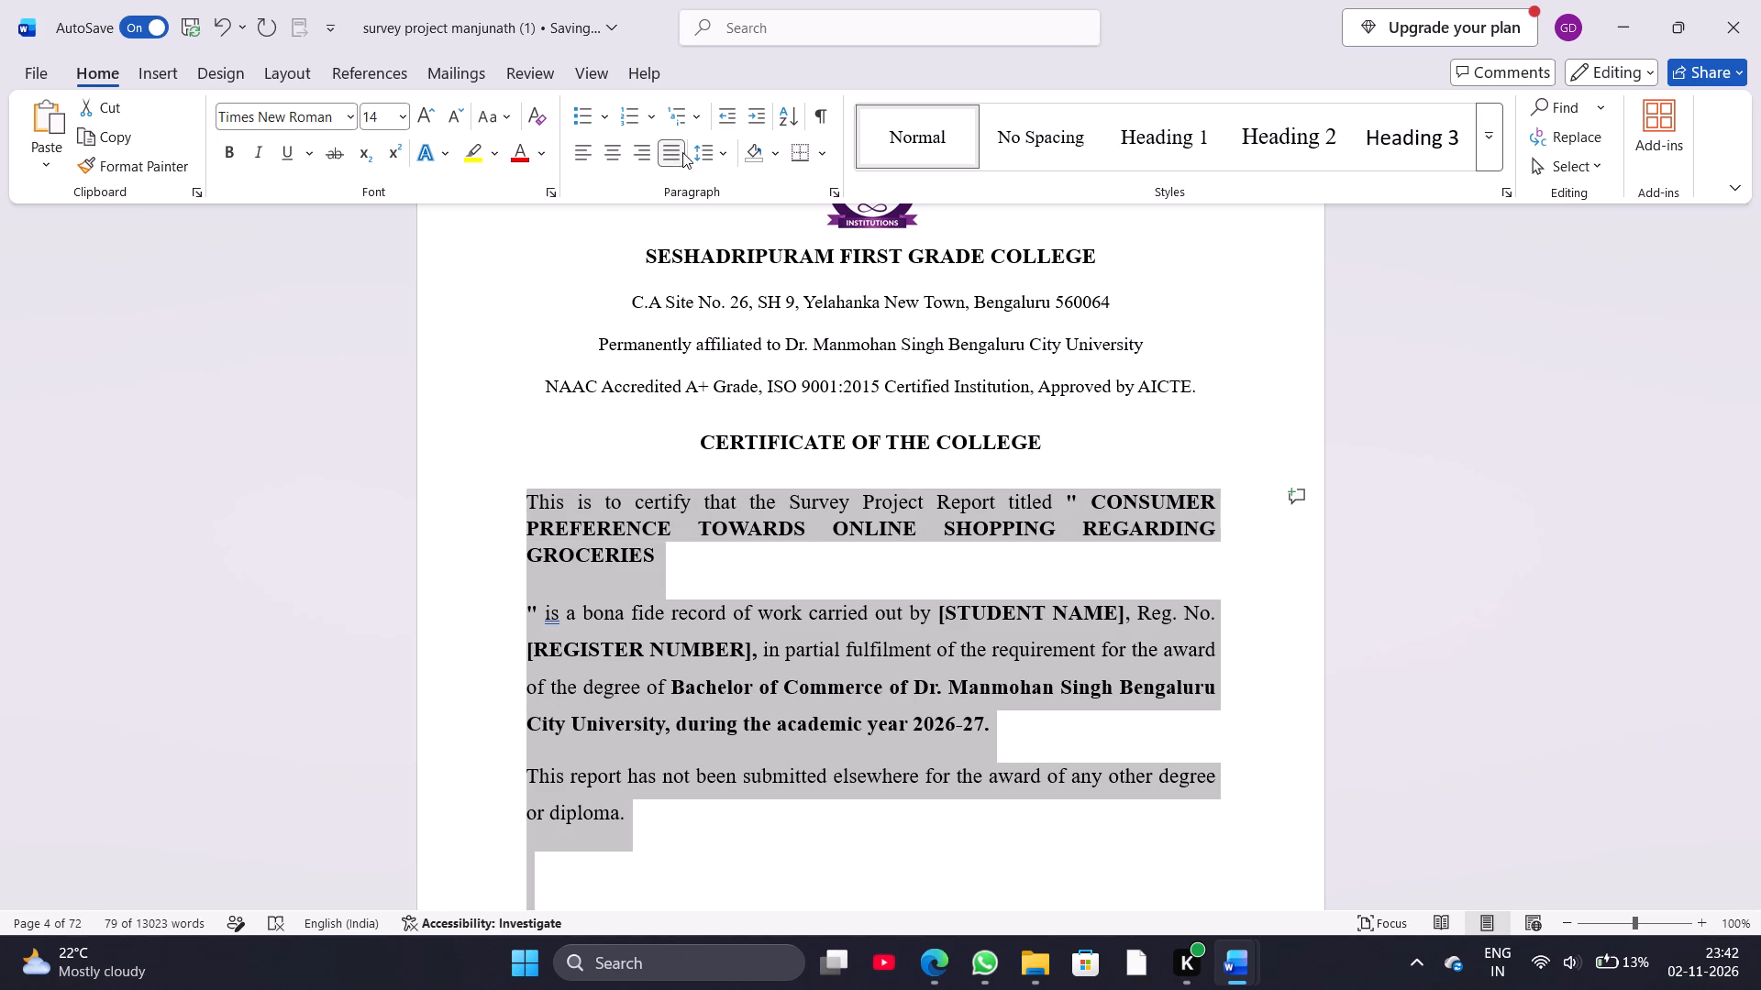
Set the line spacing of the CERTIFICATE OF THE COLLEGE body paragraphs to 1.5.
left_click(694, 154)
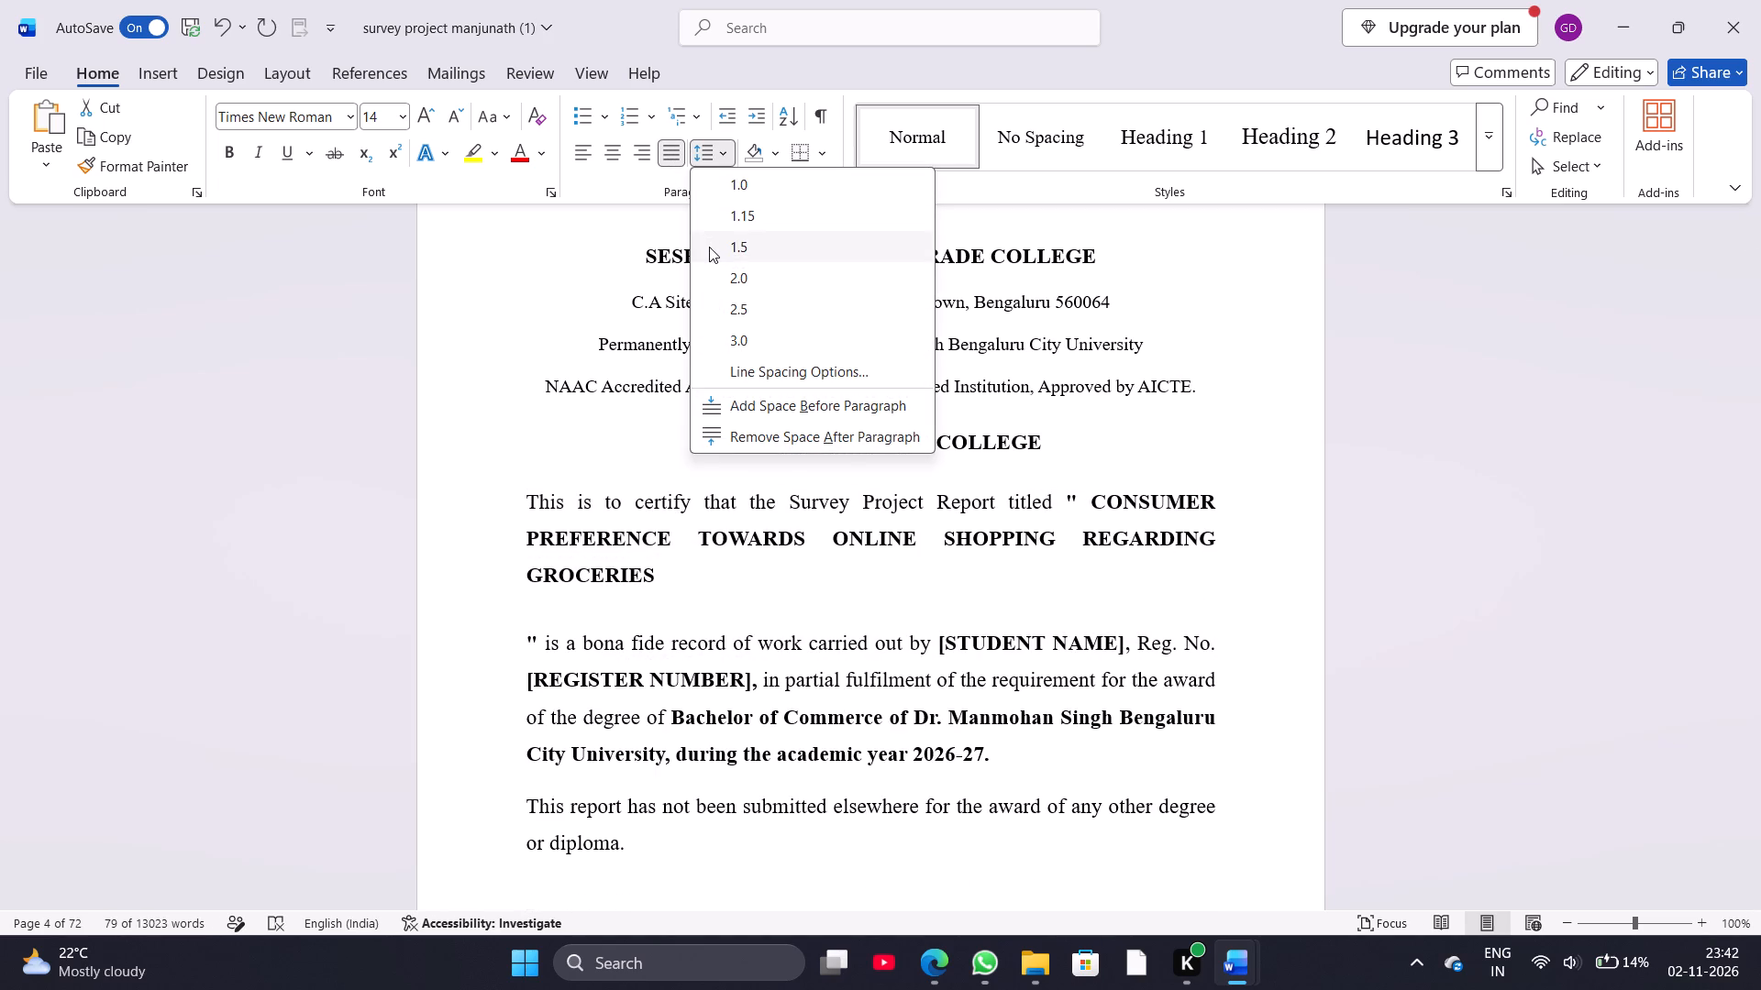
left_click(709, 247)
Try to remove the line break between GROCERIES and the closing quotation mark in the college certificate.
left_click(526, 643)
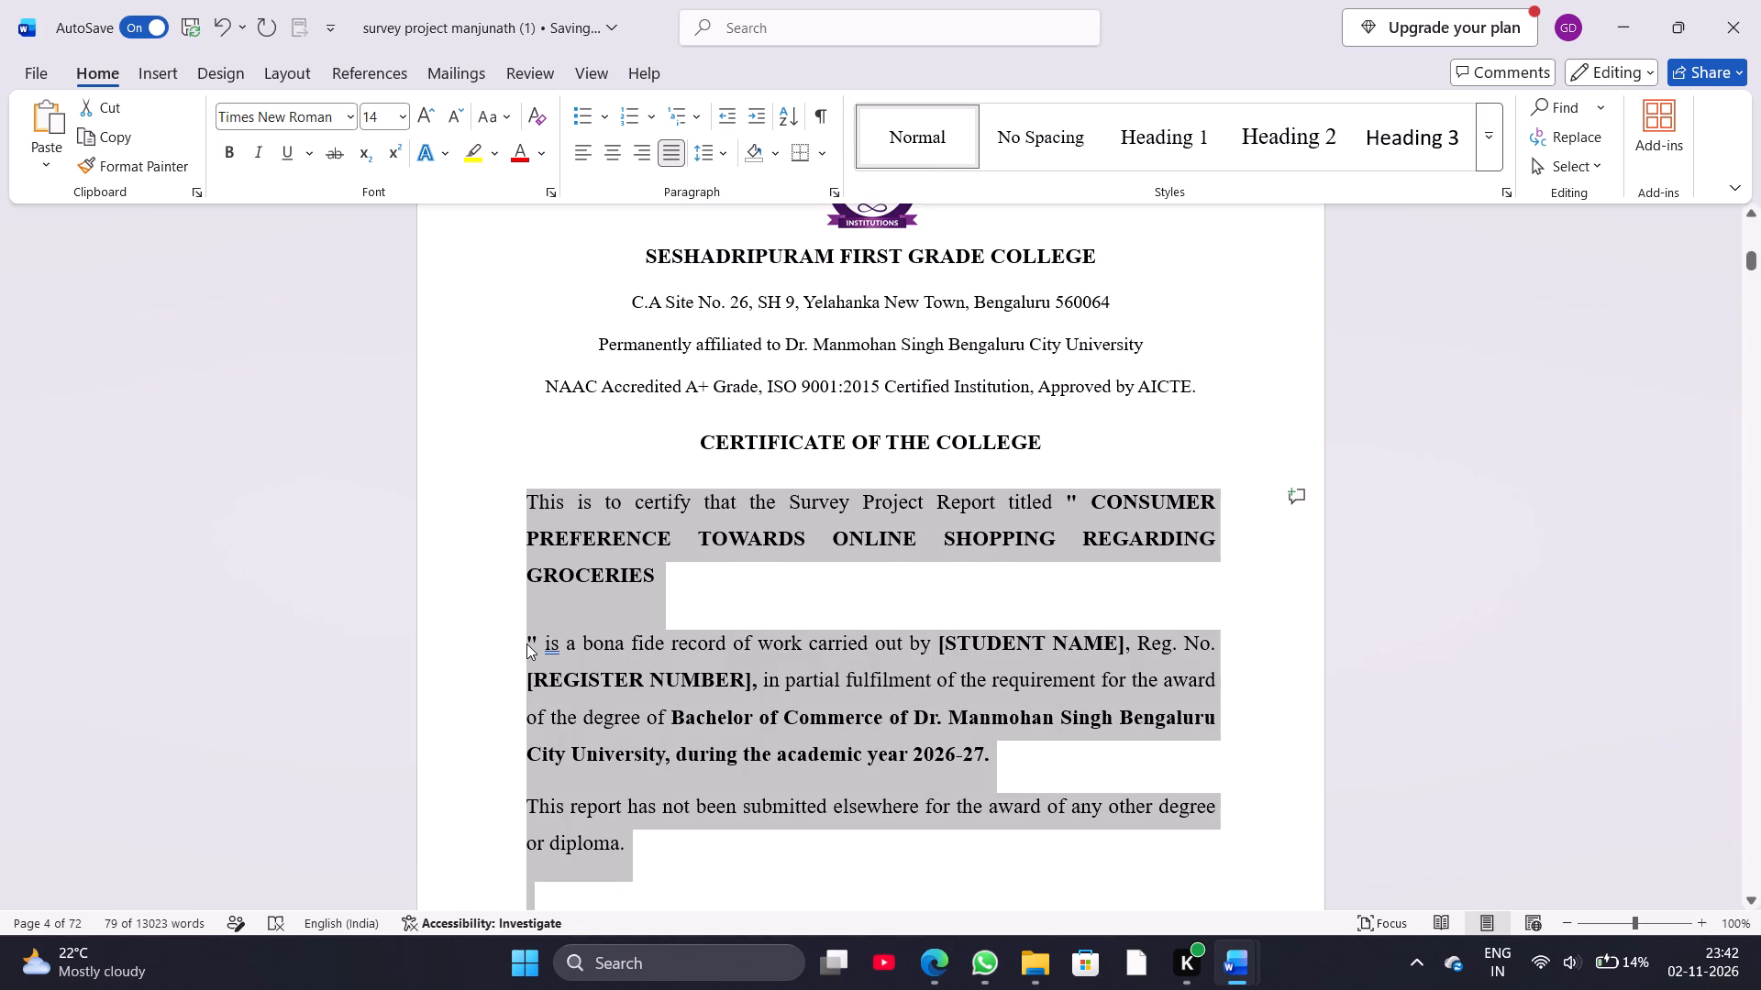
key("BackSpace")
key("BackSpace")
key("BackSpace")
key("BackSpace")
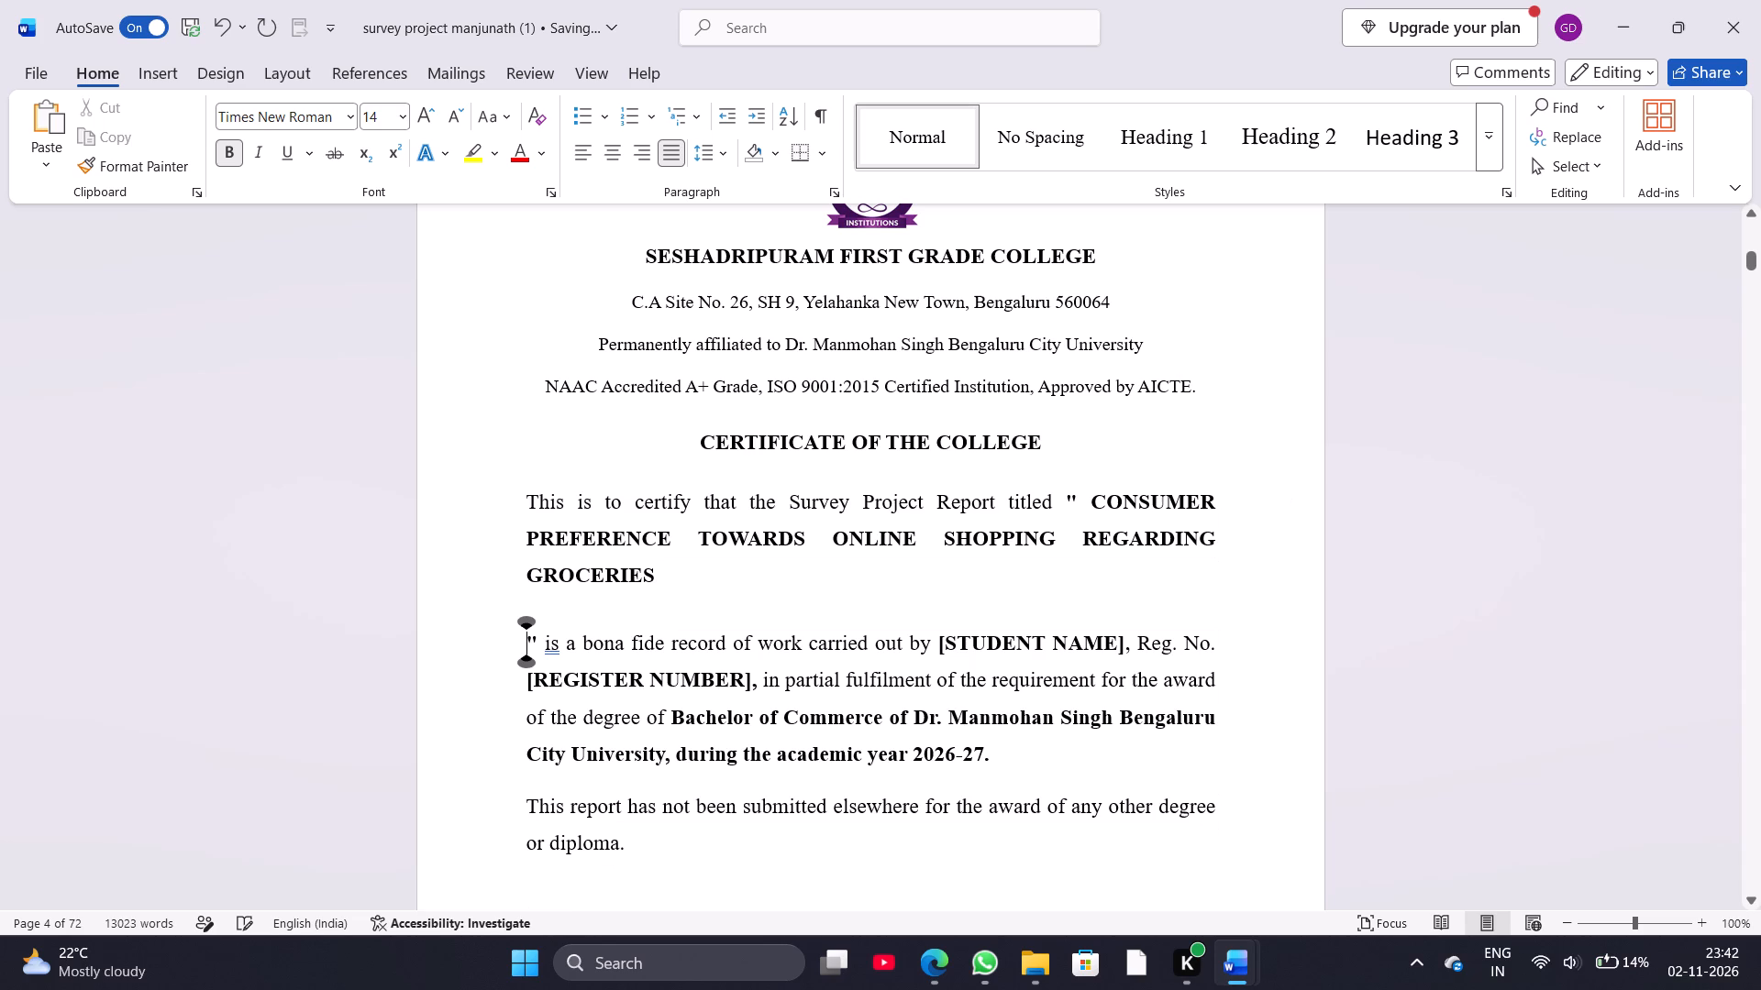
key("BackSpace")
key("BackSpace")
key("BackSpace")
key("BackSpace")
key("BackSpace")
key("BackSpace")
Undo the recent college certificate edits, including the pasted title, back to the empty pair of quotation marks.
key("ctrl+z")
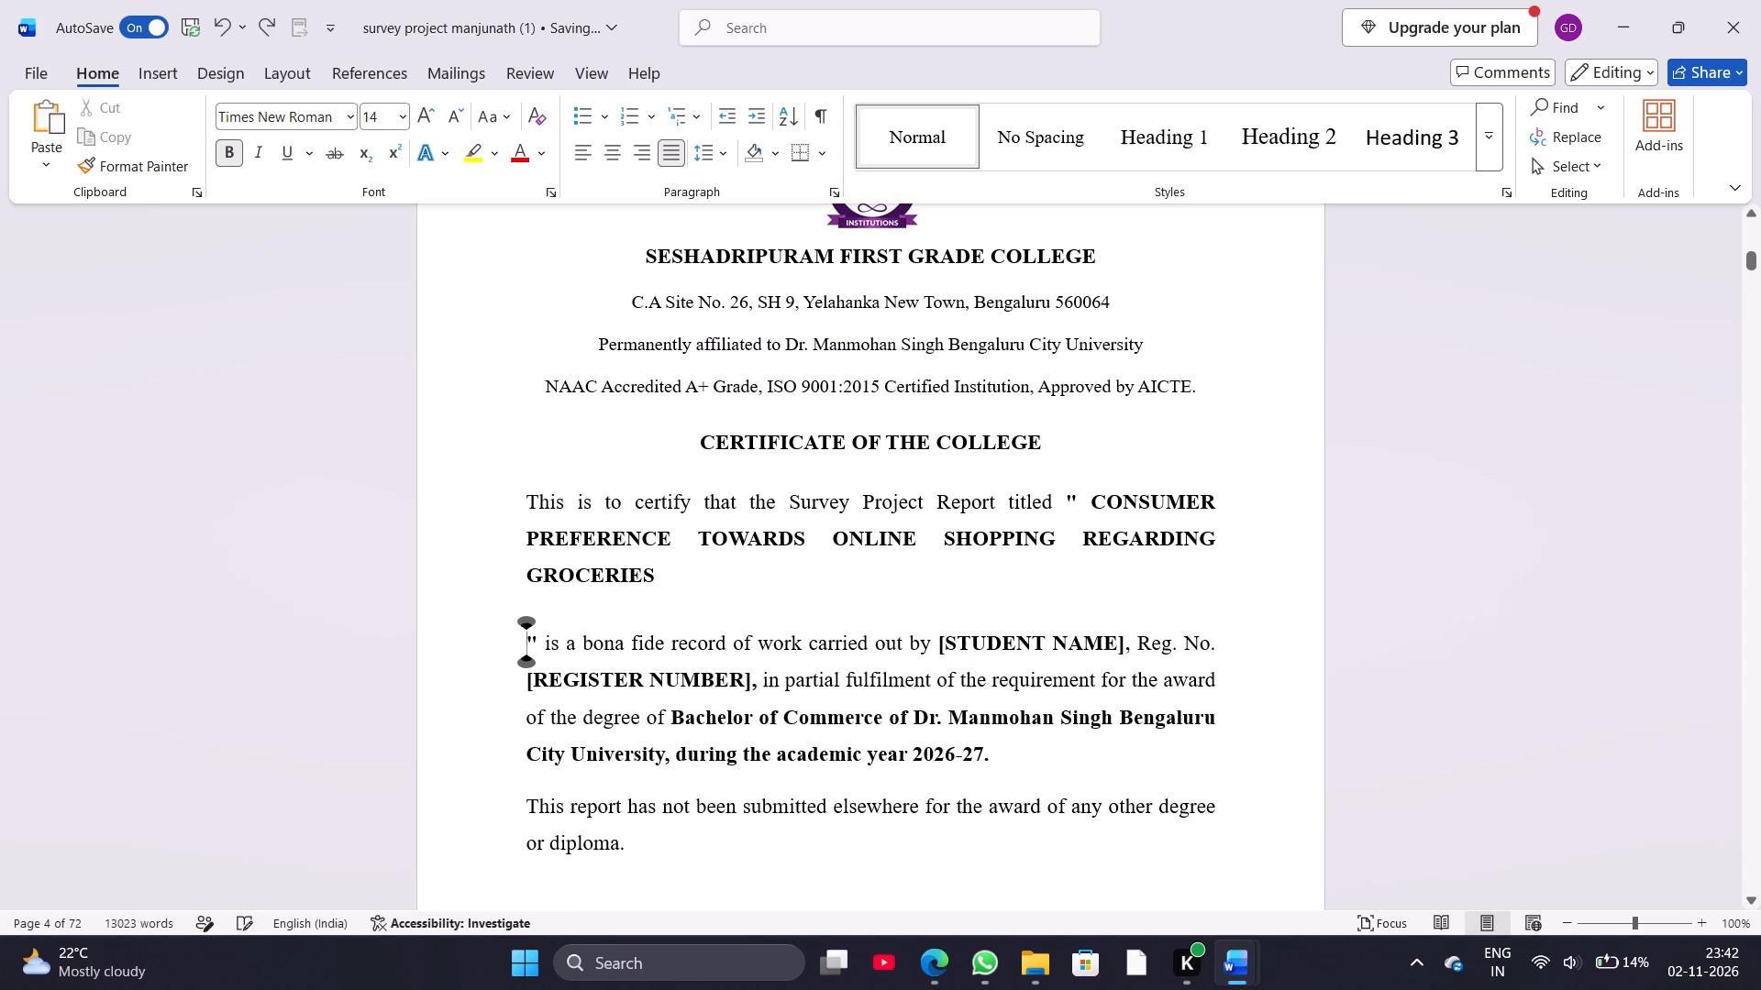
key("ctrl+z")
key("ctrl+z")
key("ctrl+z")
key("ctrl+z")
key("ctrl+z")
key("ctrl+z")
key("ctrl+z")
key("ctrl+z")
key("ctrl+z")
key("ctrl+z")
key("ctrl+z")
key("ctrl+z")
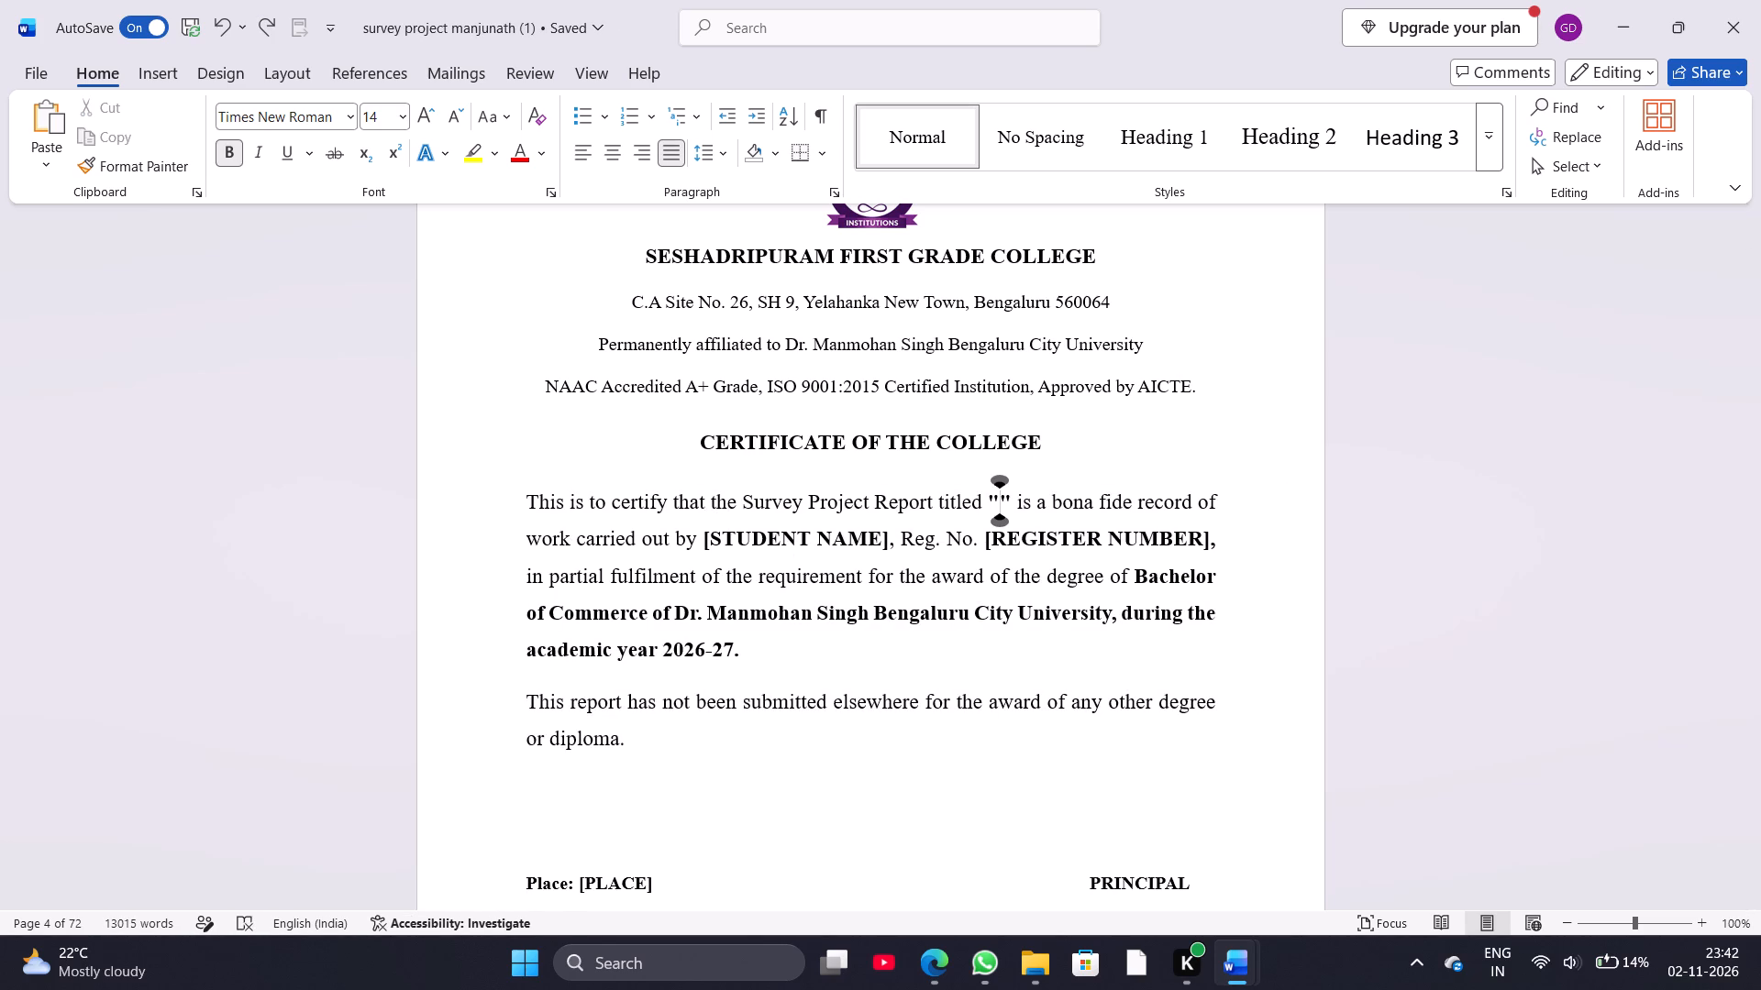
Enter CONSUMER as the title's first word between the college certificate's quotation marks.
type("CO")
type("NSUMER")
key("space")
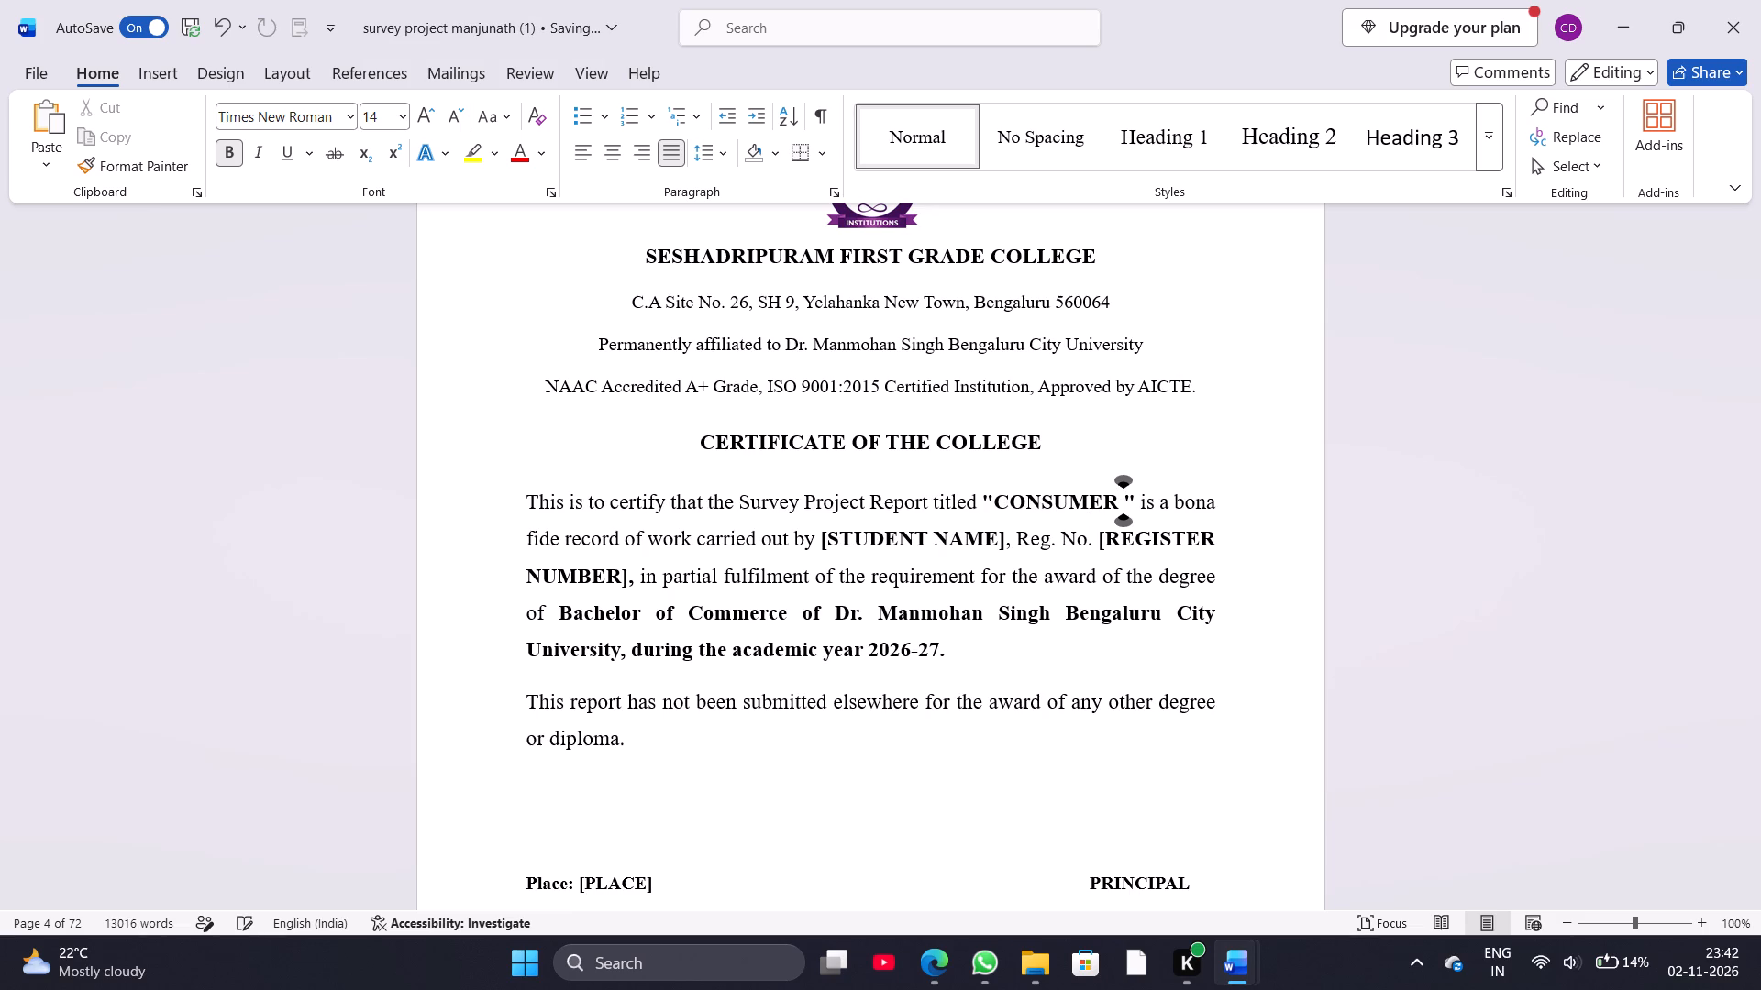
Check the title's wording on the cover page and add PREFERENCE after CONSUMER in the college certificate.
scroll(526, 643, "up", 15)
scroll(526, 643, "up", 7)
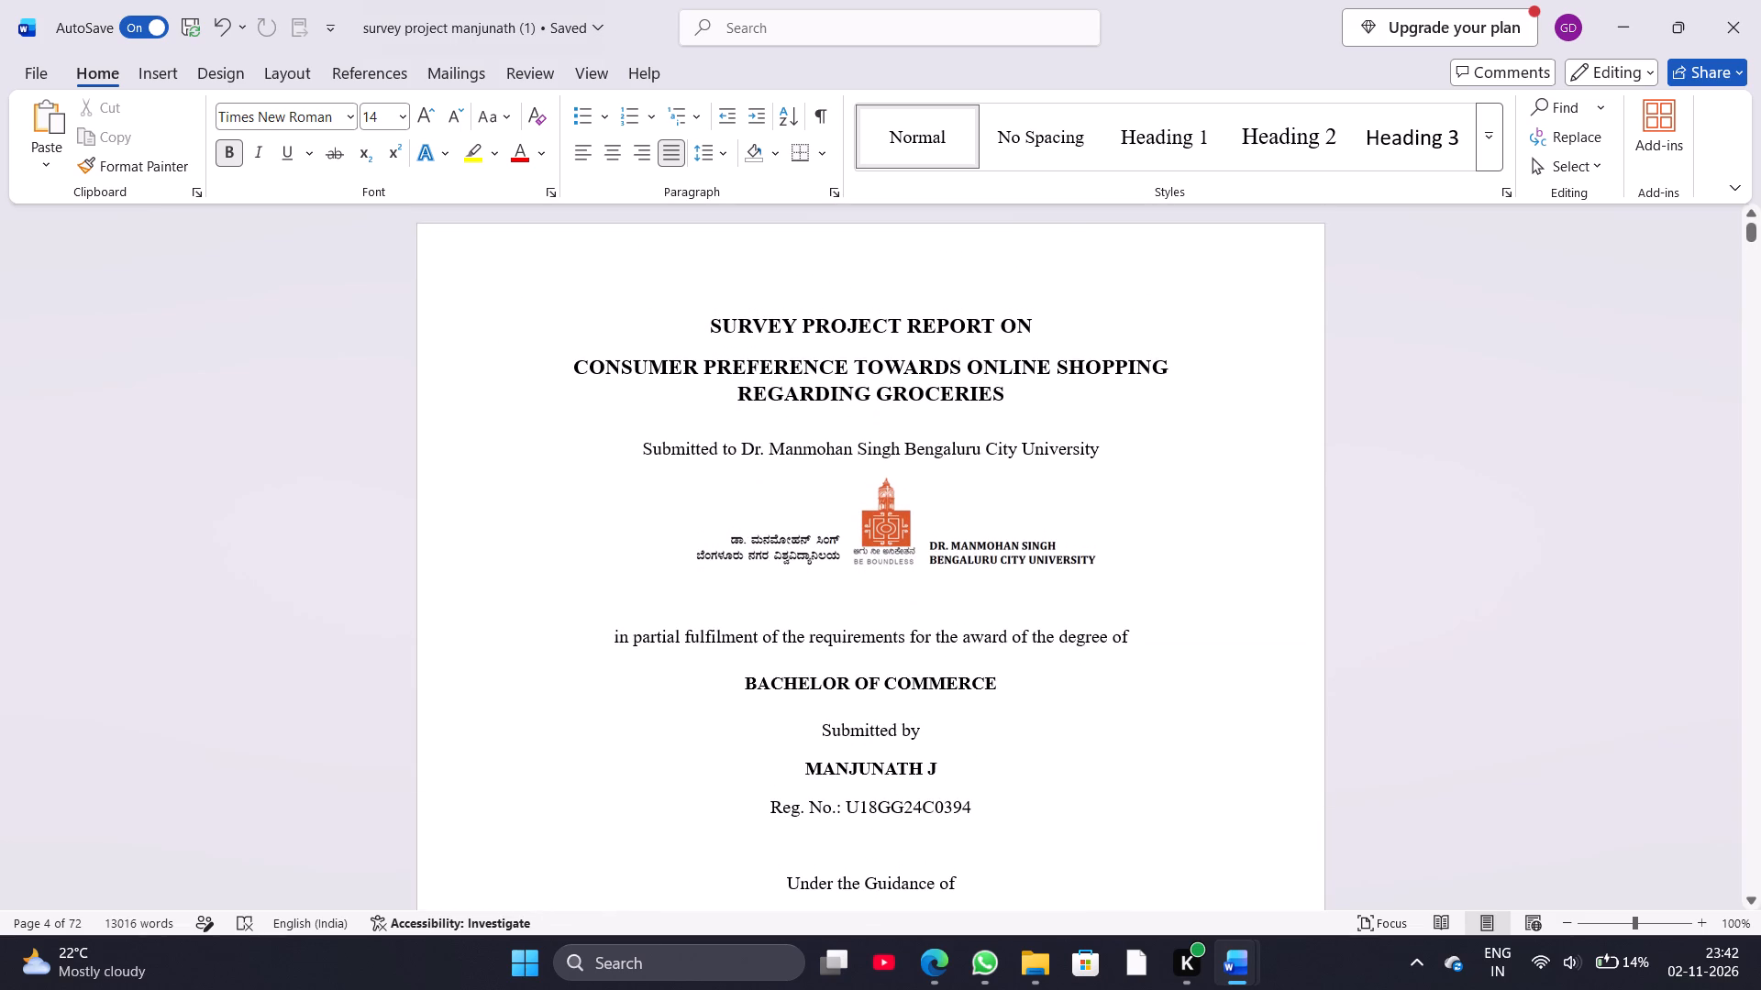
scroll(526, 643, "down", 6)
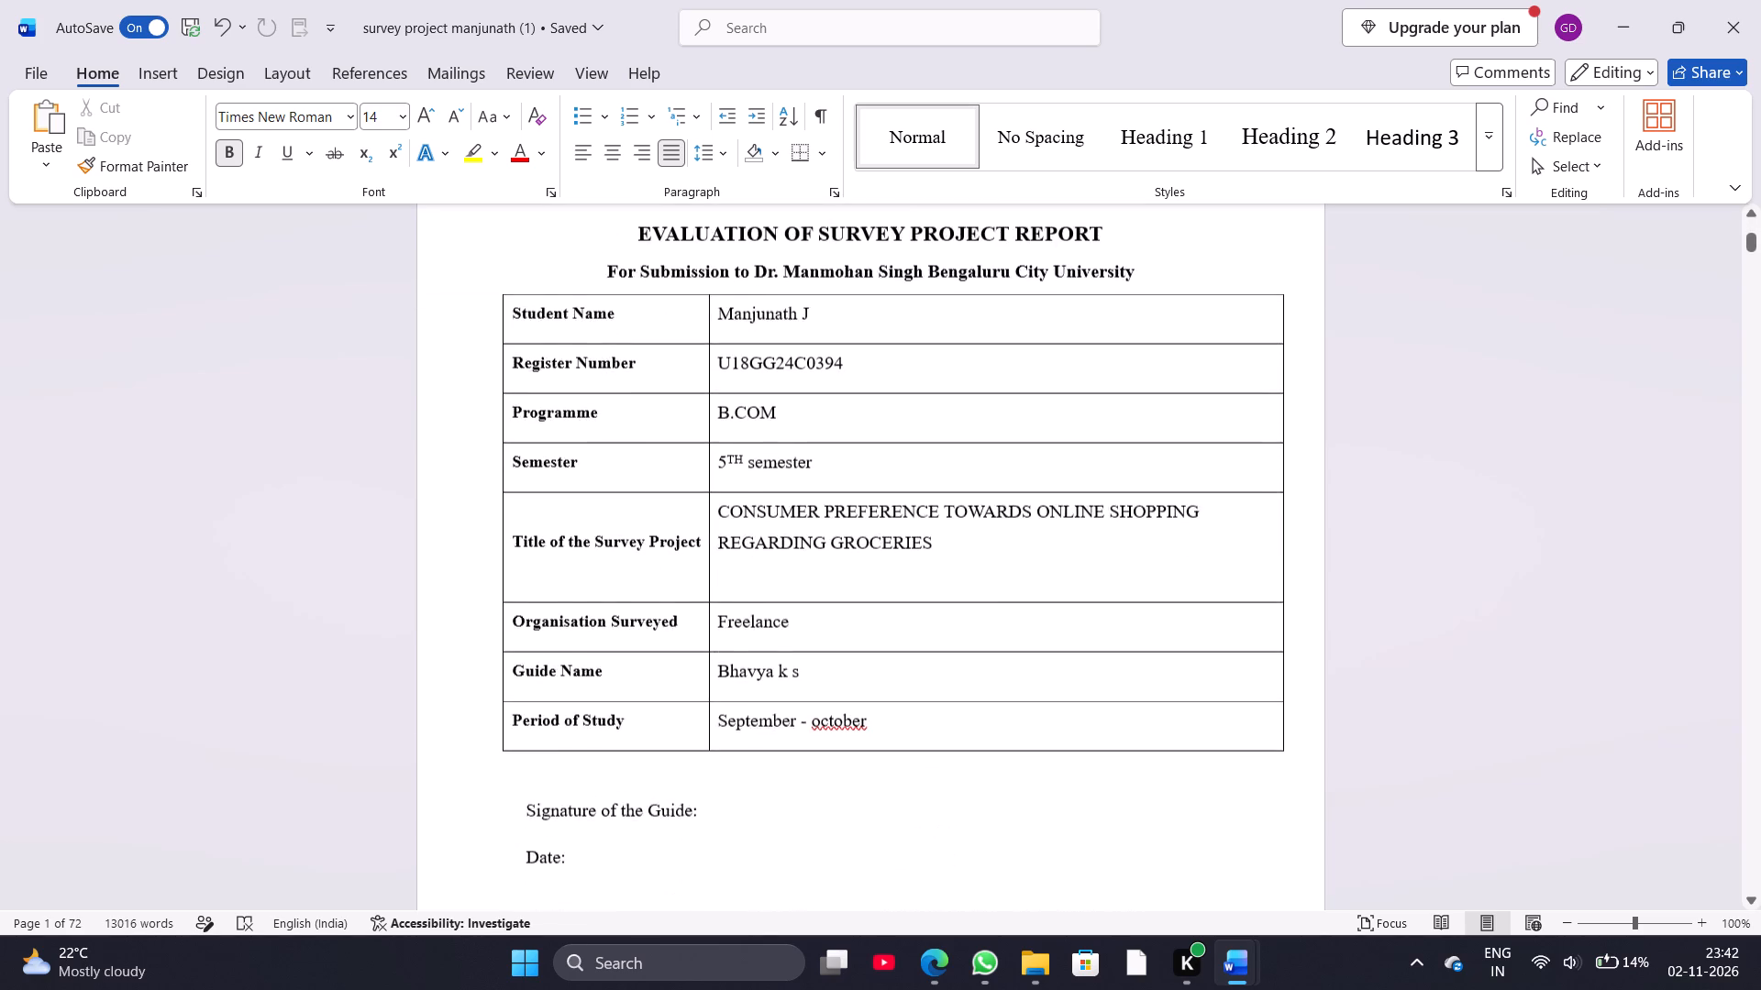
scroll(526, 643, "down", 7)
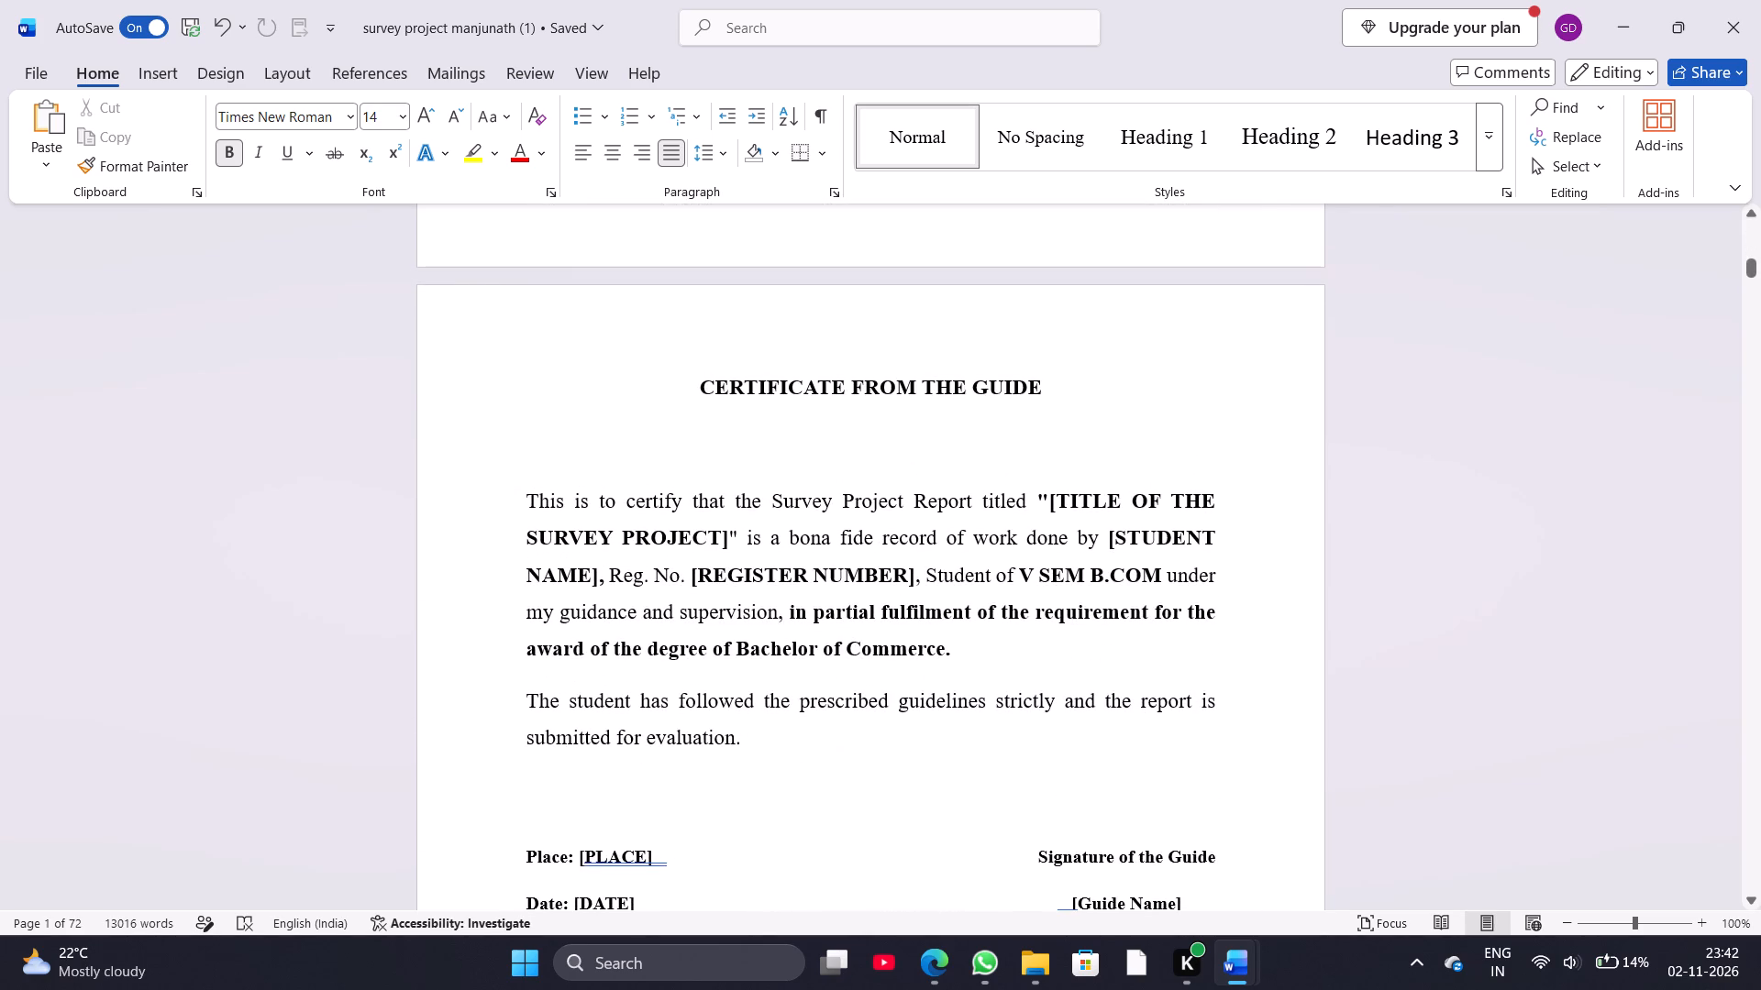
scroll(526, 643, "up", 5)
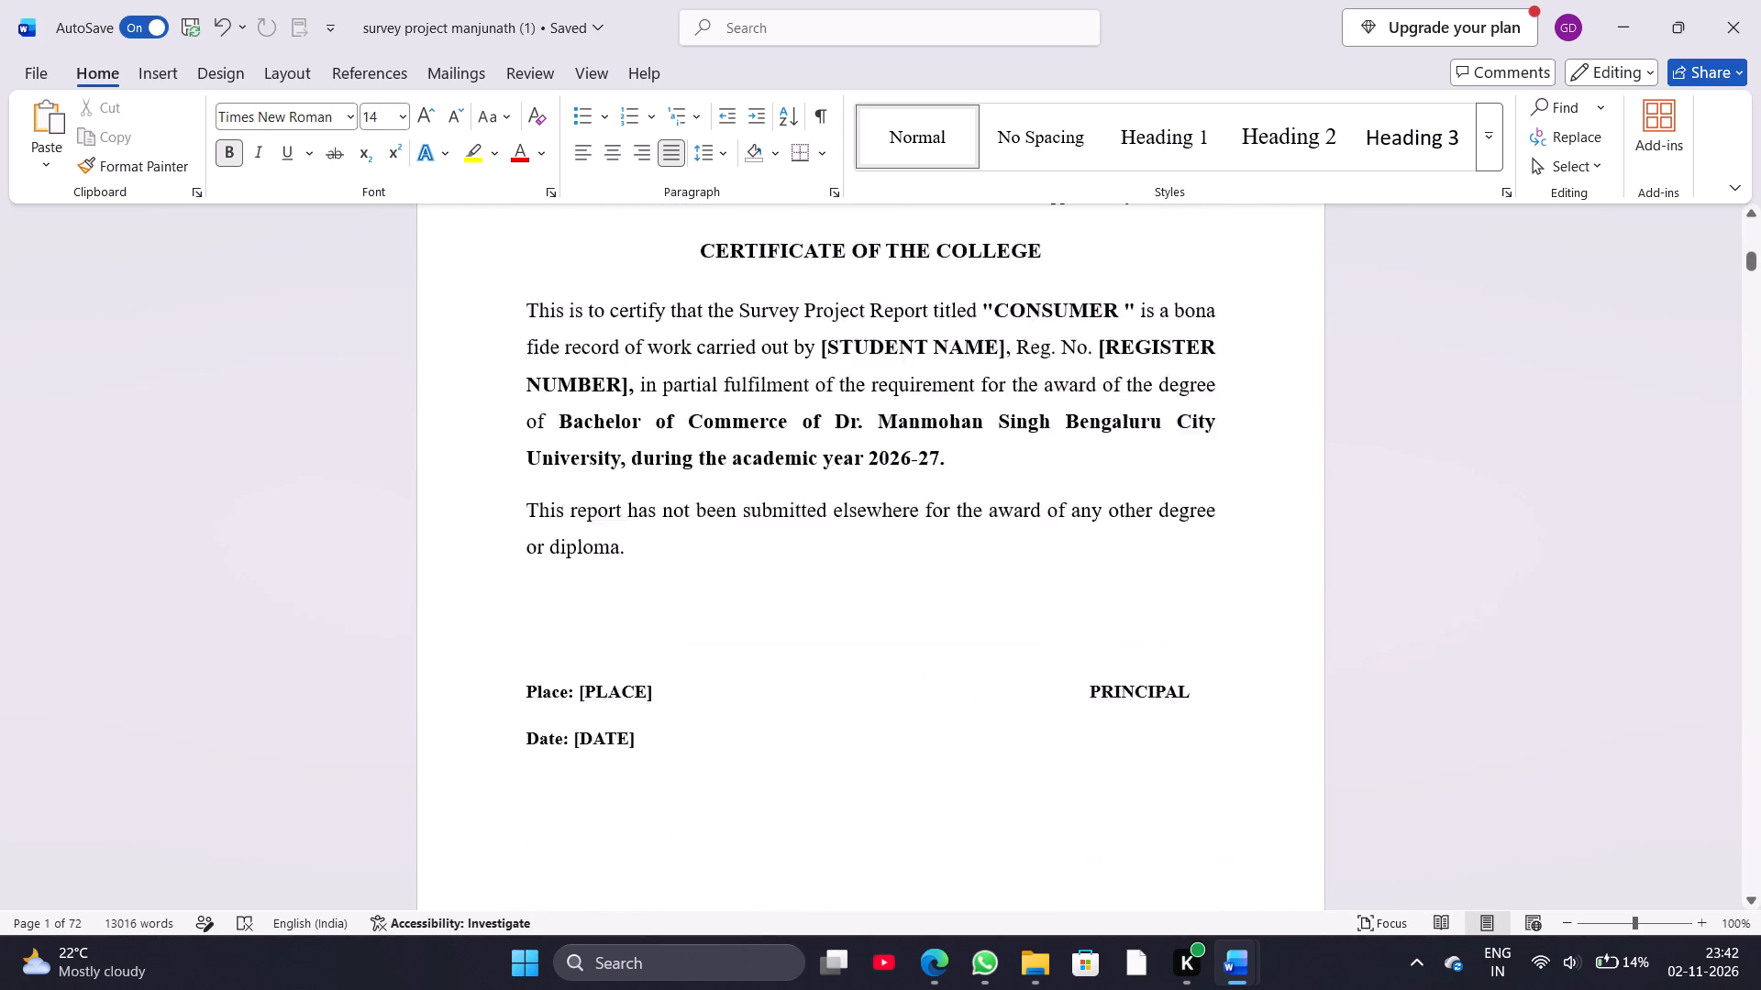
scroll(526, 643, "up", 1)
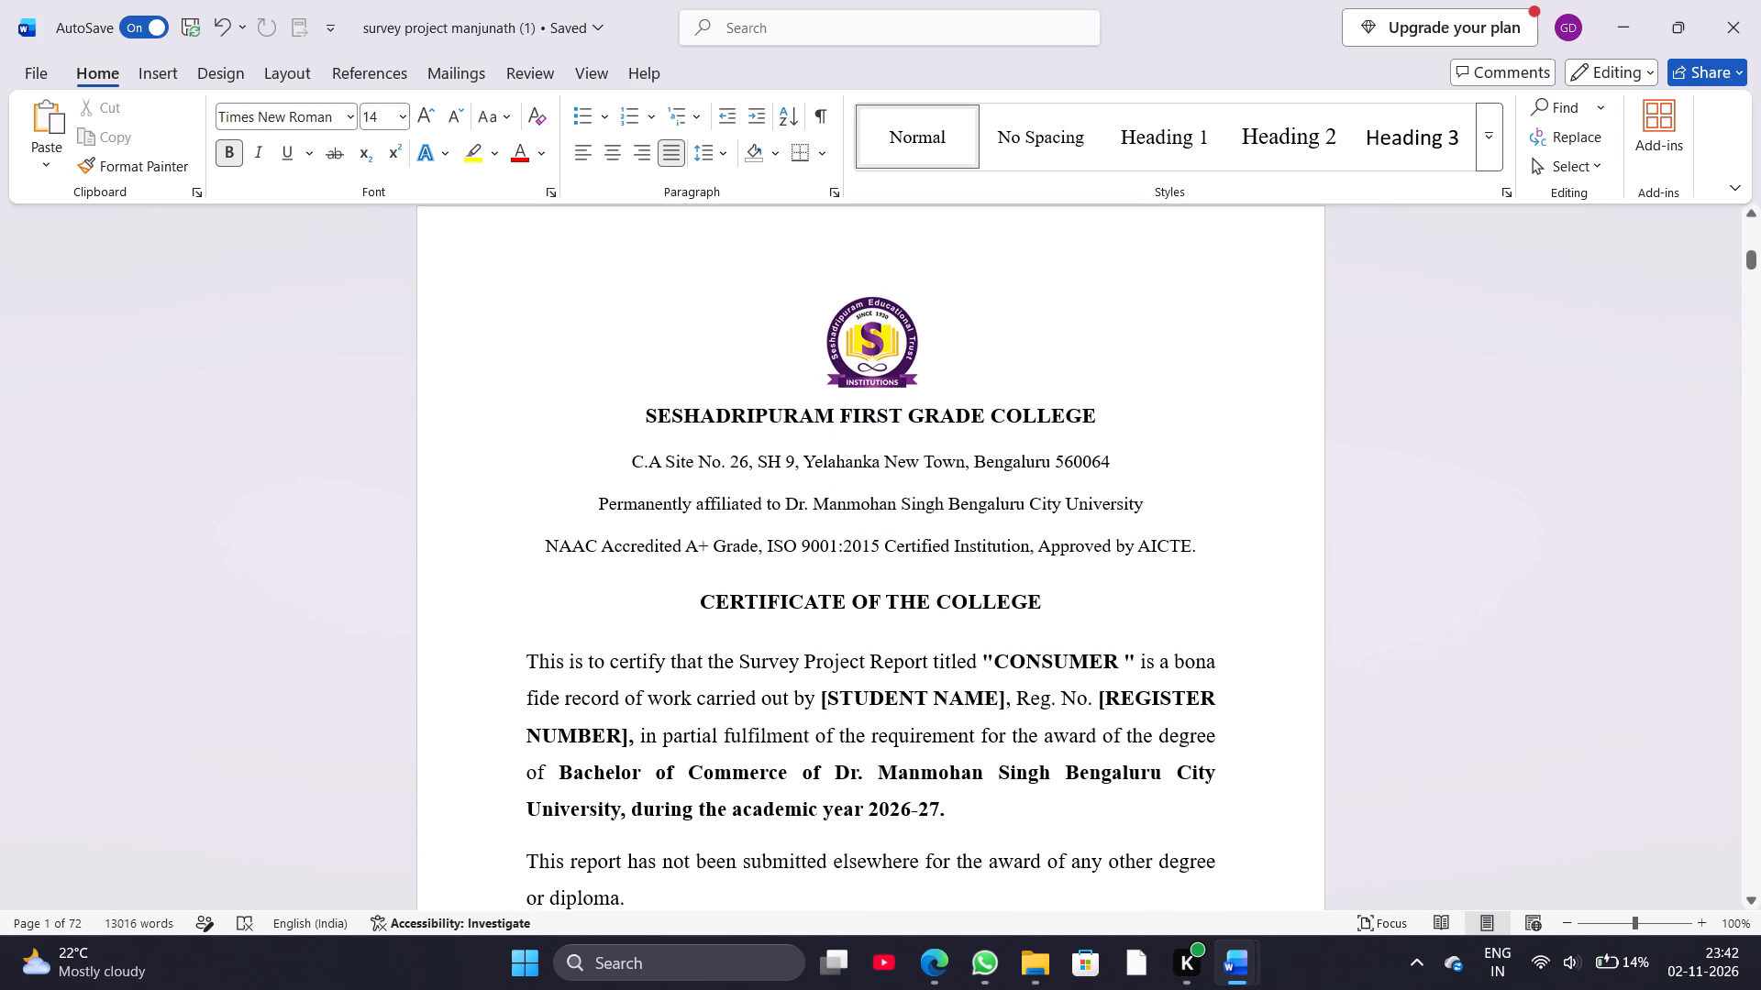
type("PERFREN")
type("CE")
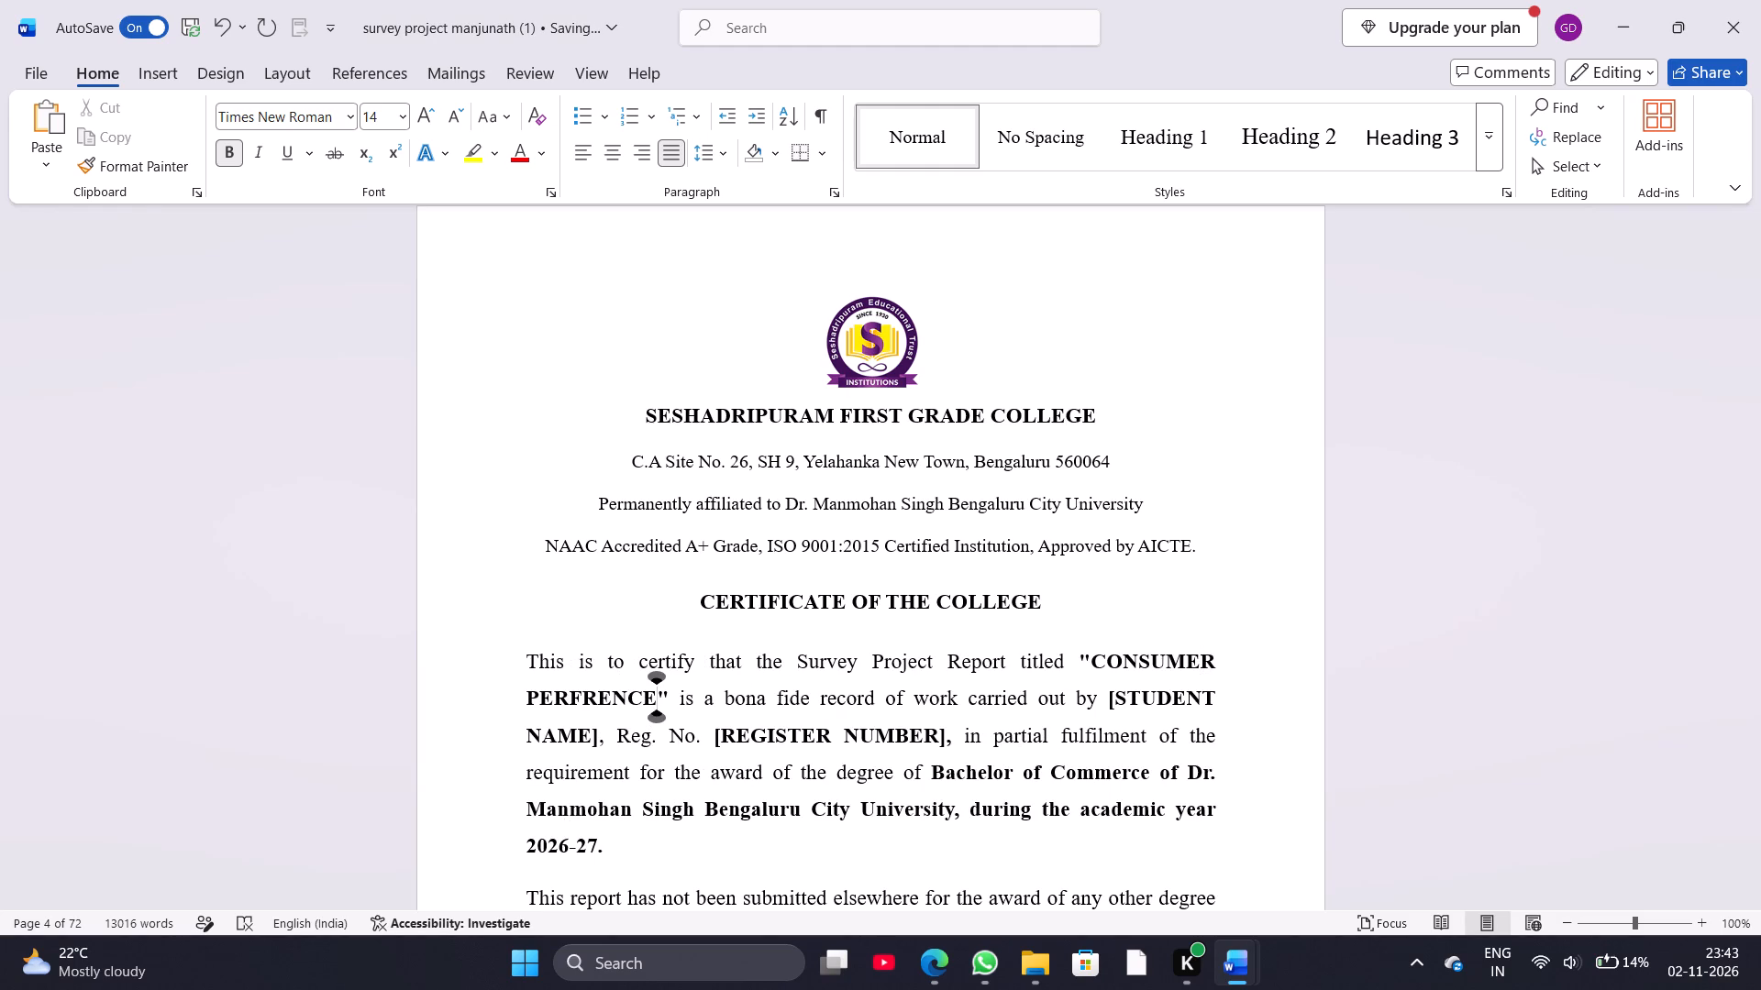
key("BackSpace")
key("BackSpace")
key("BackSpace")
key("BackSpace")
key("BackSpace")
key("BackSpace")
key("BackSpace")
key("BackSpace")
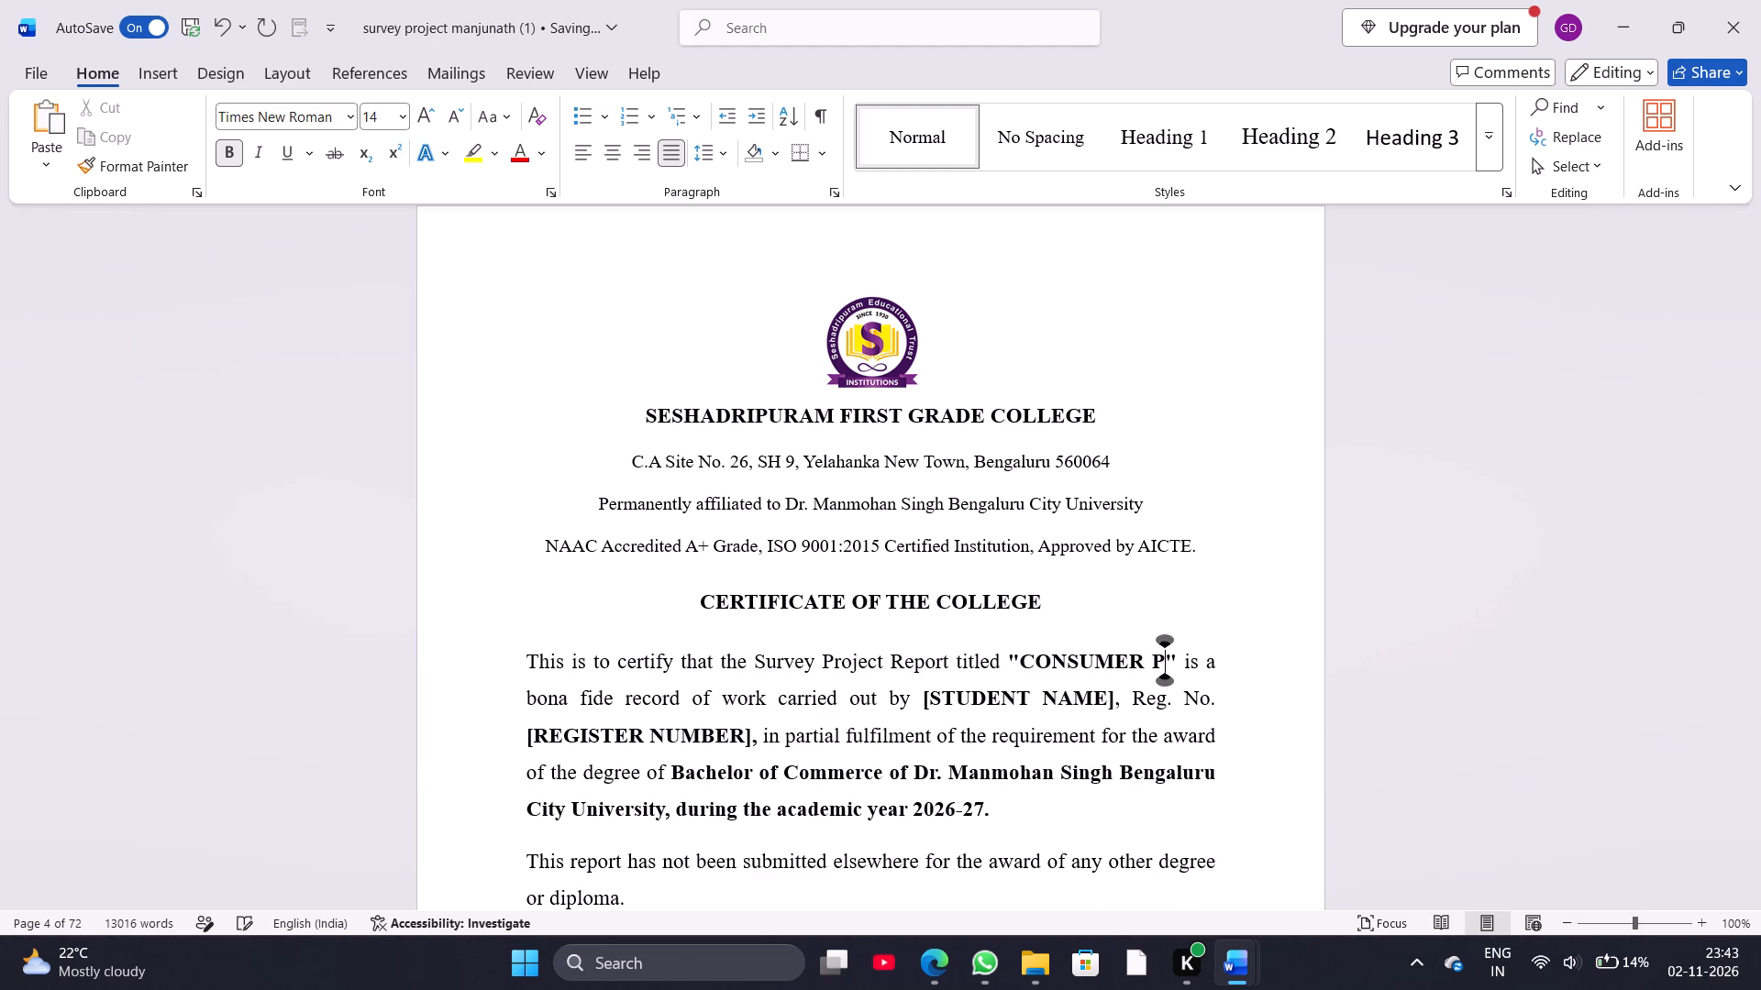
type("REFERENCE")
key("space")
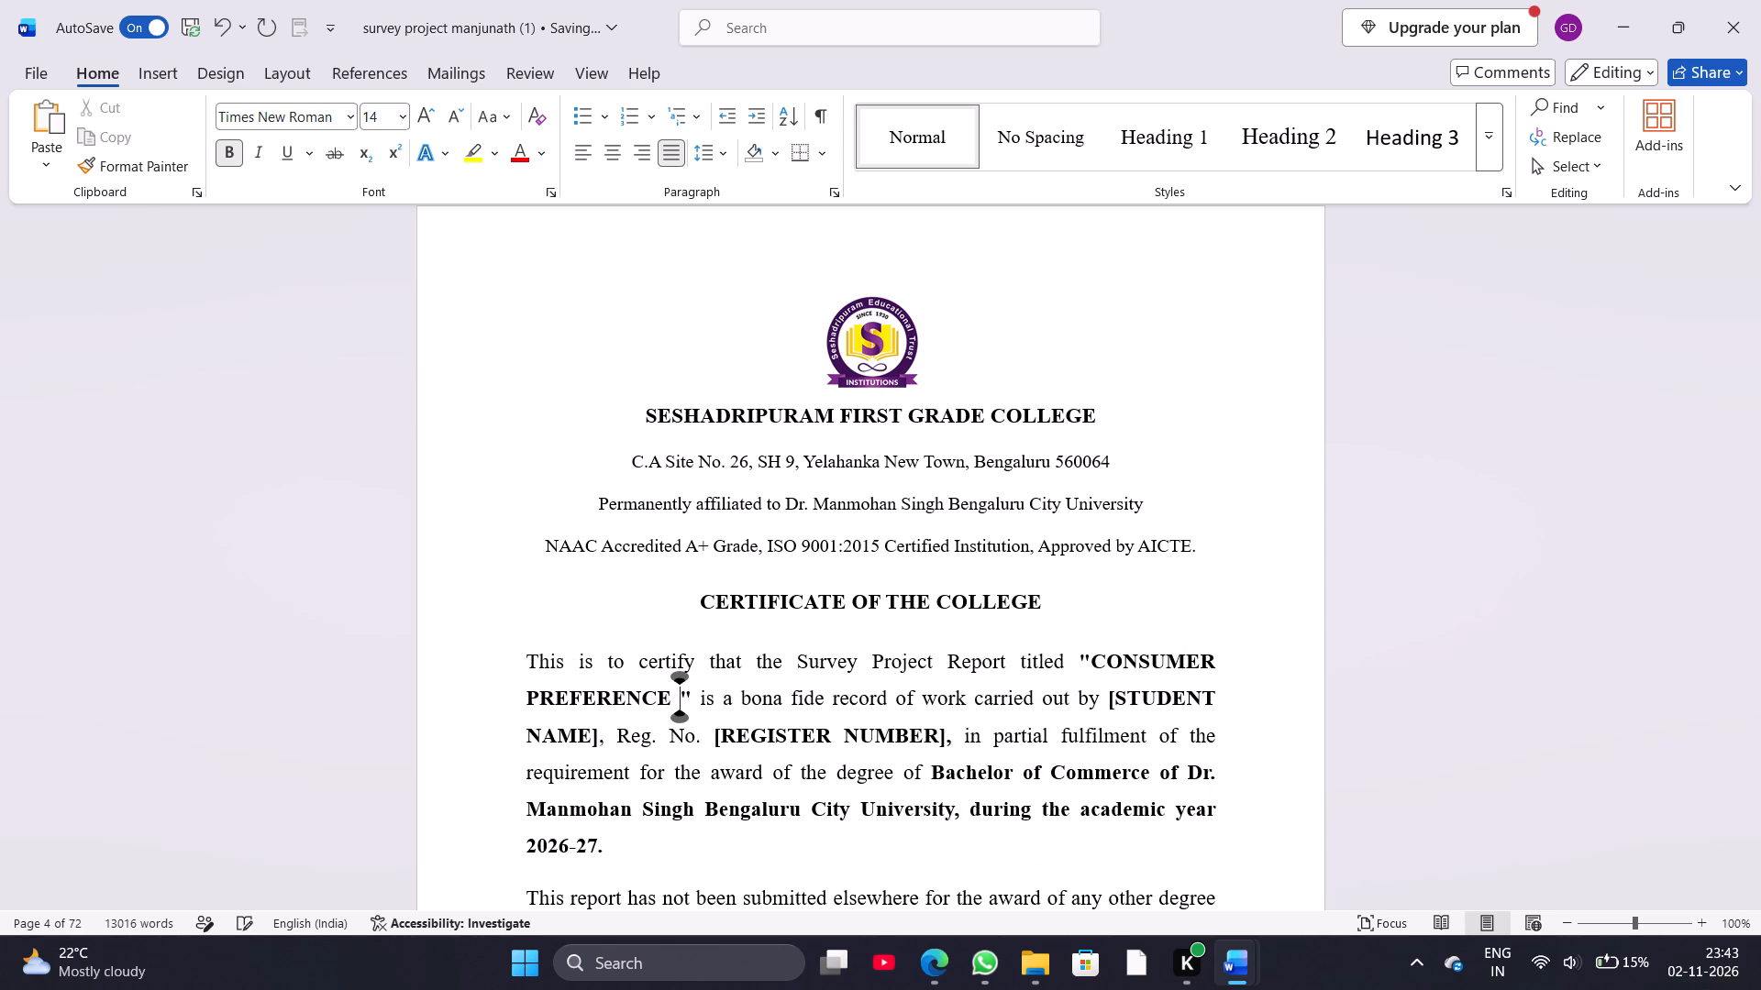
Continue the college certificate's title with TOWARDS ONLINE SHOPPING, correcting any misspelling.
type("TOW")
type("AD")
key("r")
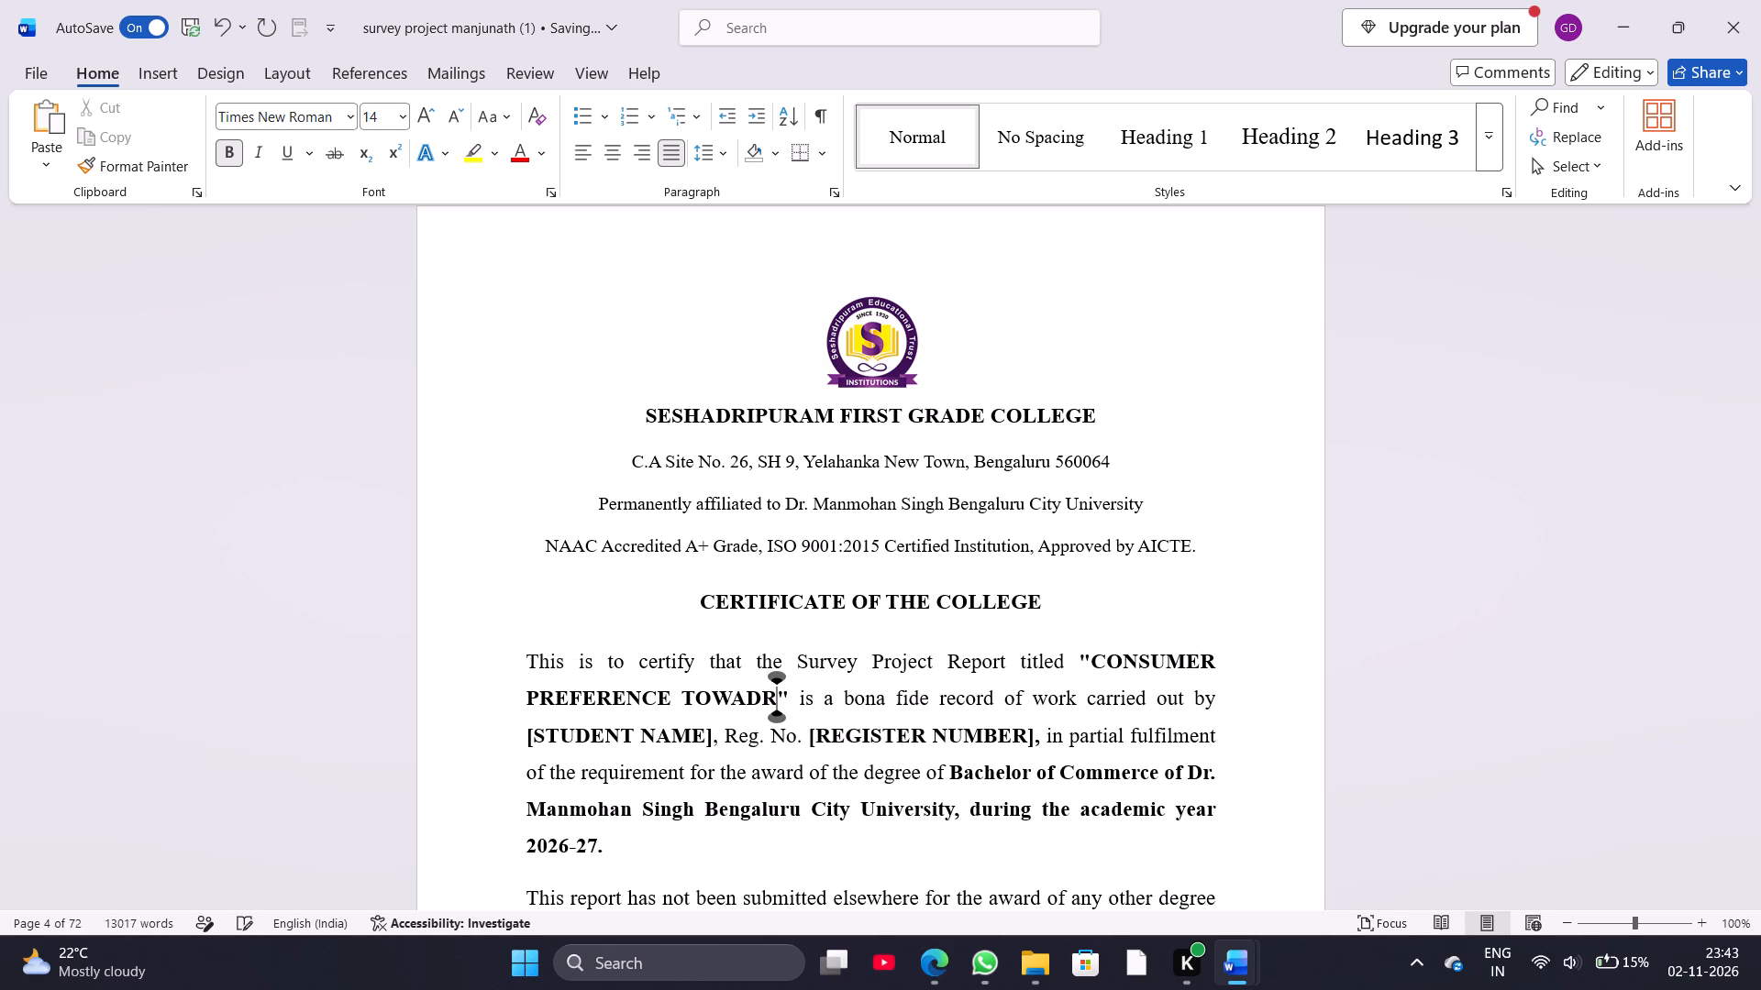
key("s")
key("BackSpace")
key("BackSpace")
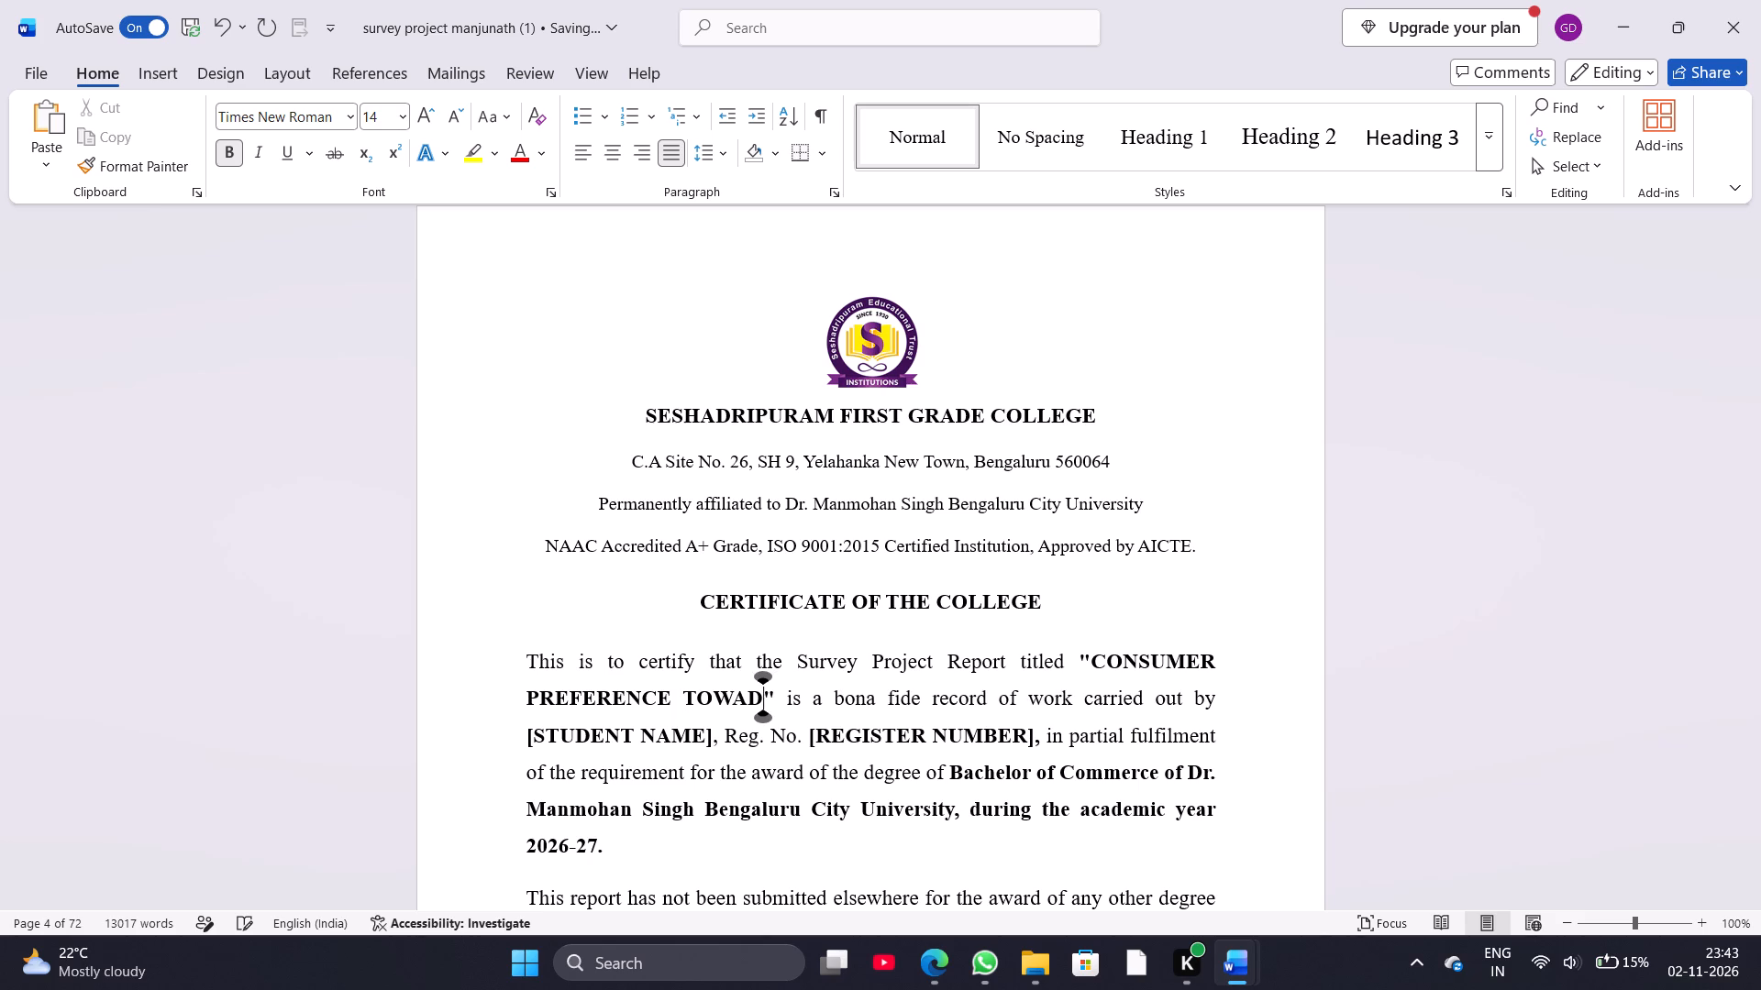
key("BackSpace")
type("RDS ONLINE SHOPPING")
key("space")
Compare with the cover page title and add REGARDING after SHOPPING in the college certificate, correcting its spelling.
scroll(526, 643, "up", 7)
scroll(526, 643, "up", 19)
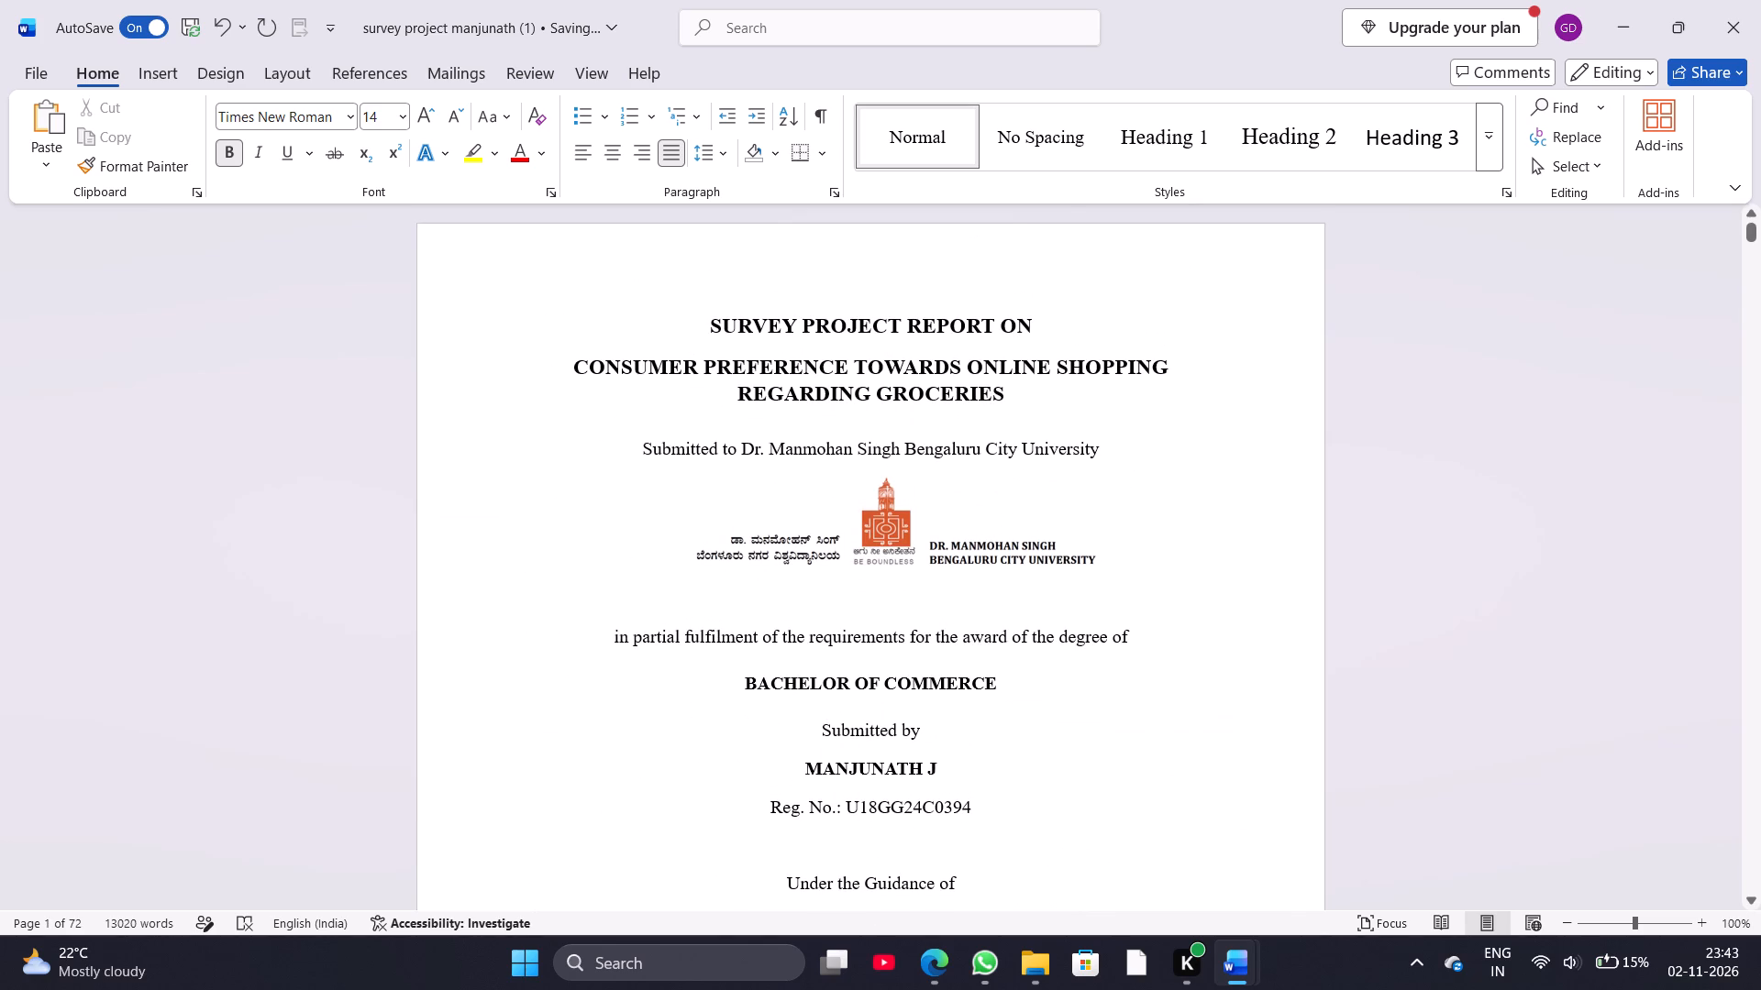
scroll(526, 643, "down", 20)
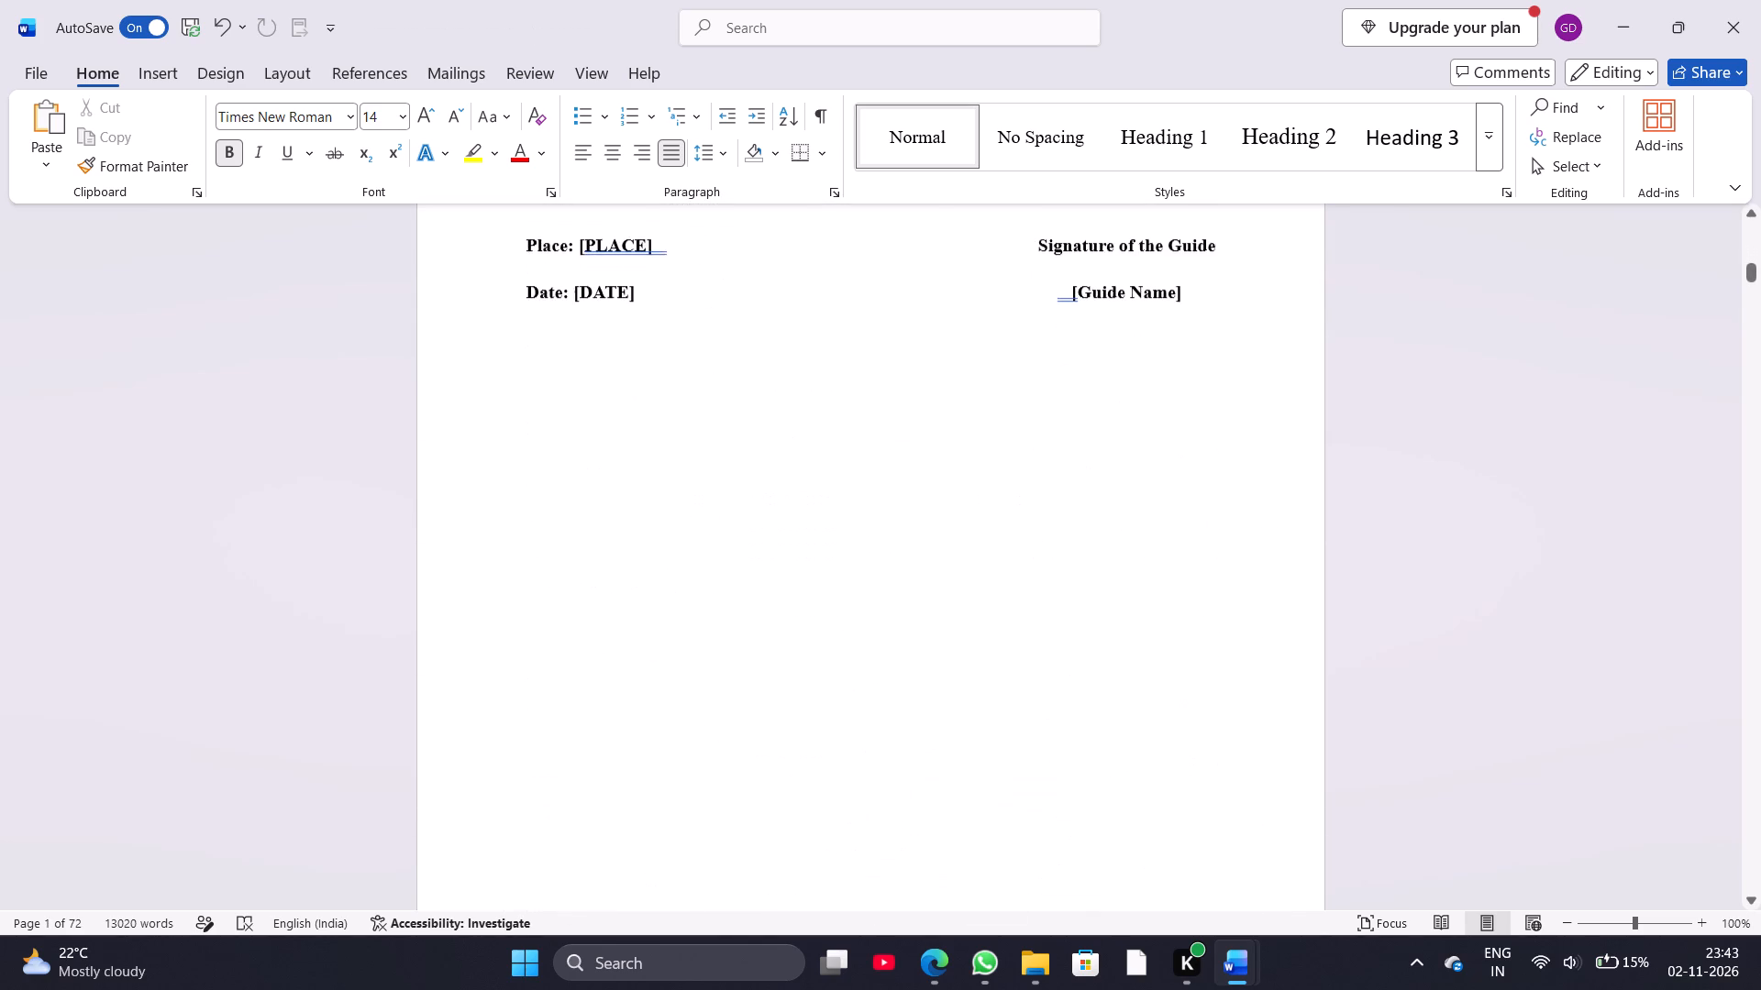
scroll(526, 643, "up", 8)
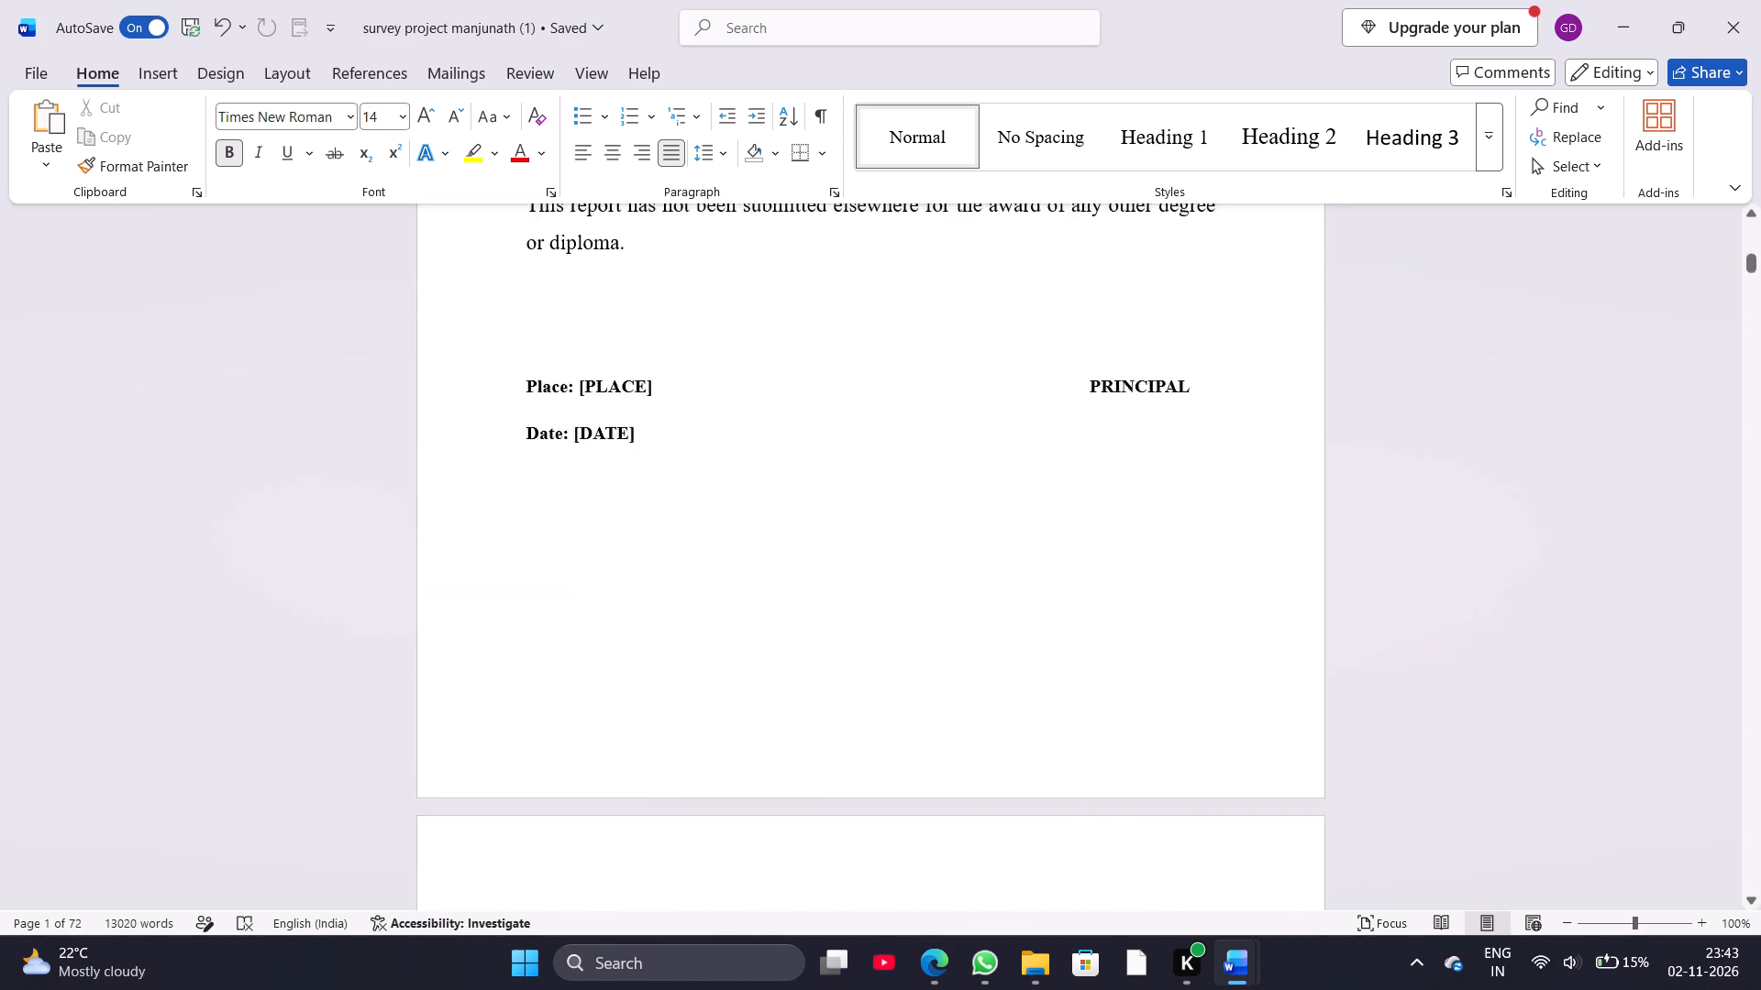
scroll(526, 643, "up", 3)
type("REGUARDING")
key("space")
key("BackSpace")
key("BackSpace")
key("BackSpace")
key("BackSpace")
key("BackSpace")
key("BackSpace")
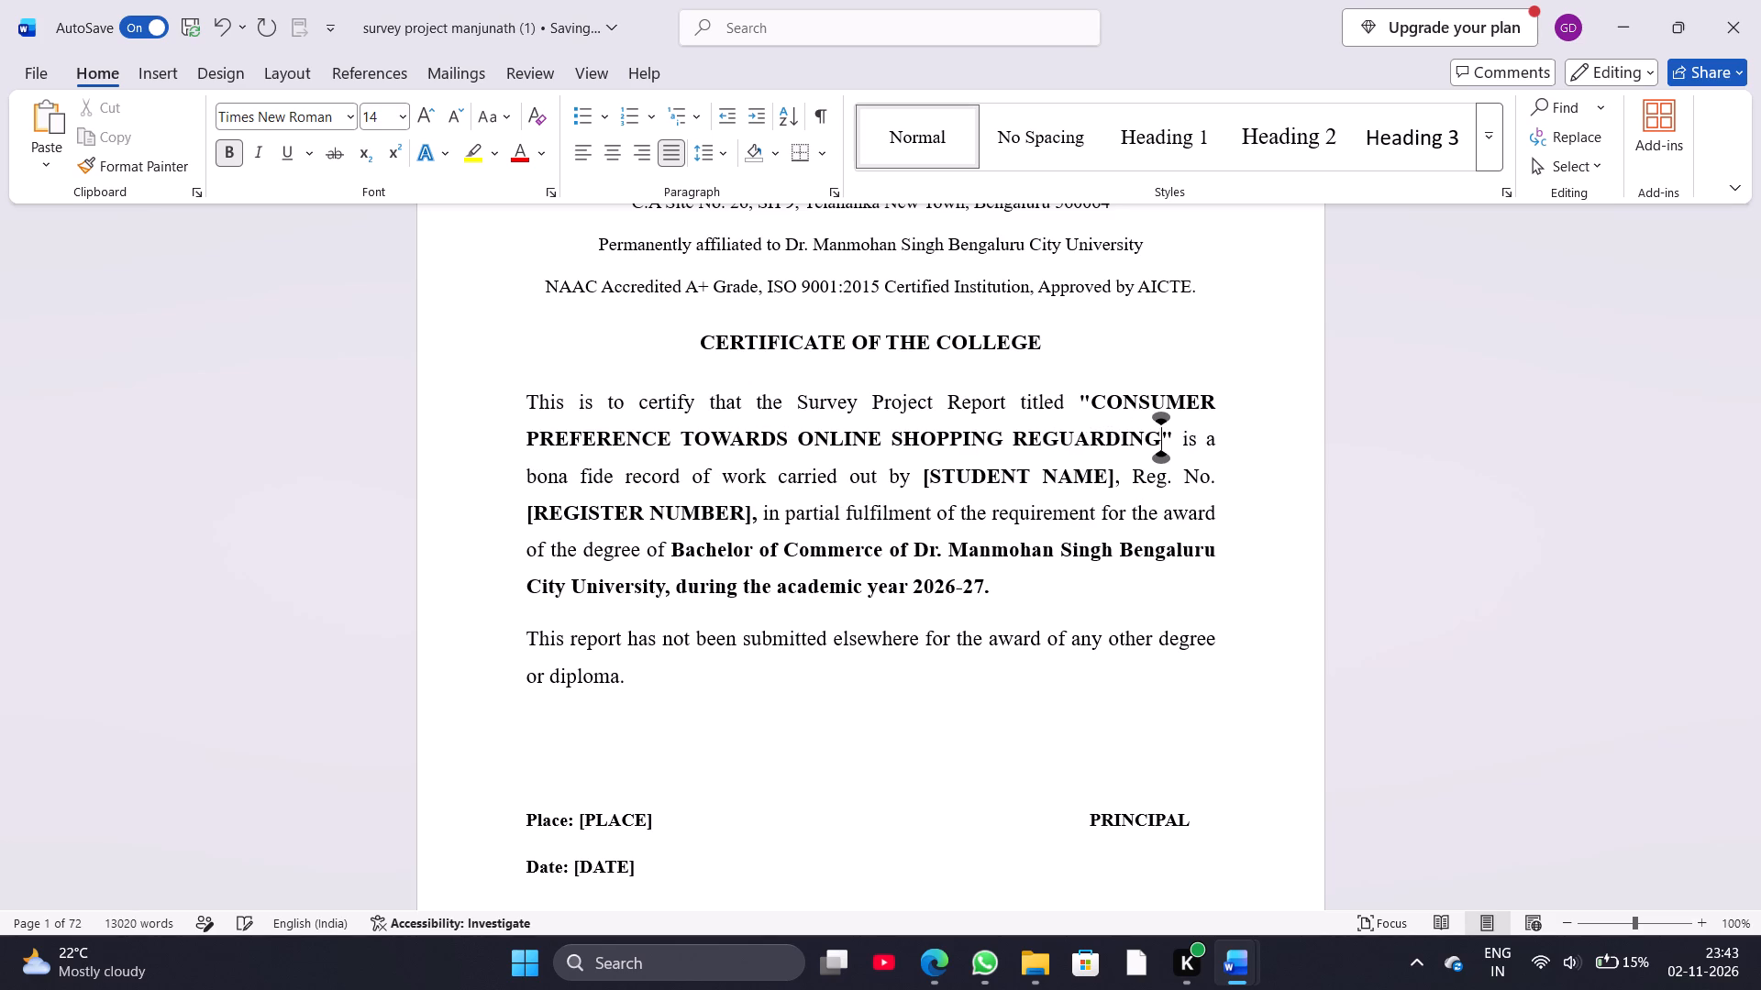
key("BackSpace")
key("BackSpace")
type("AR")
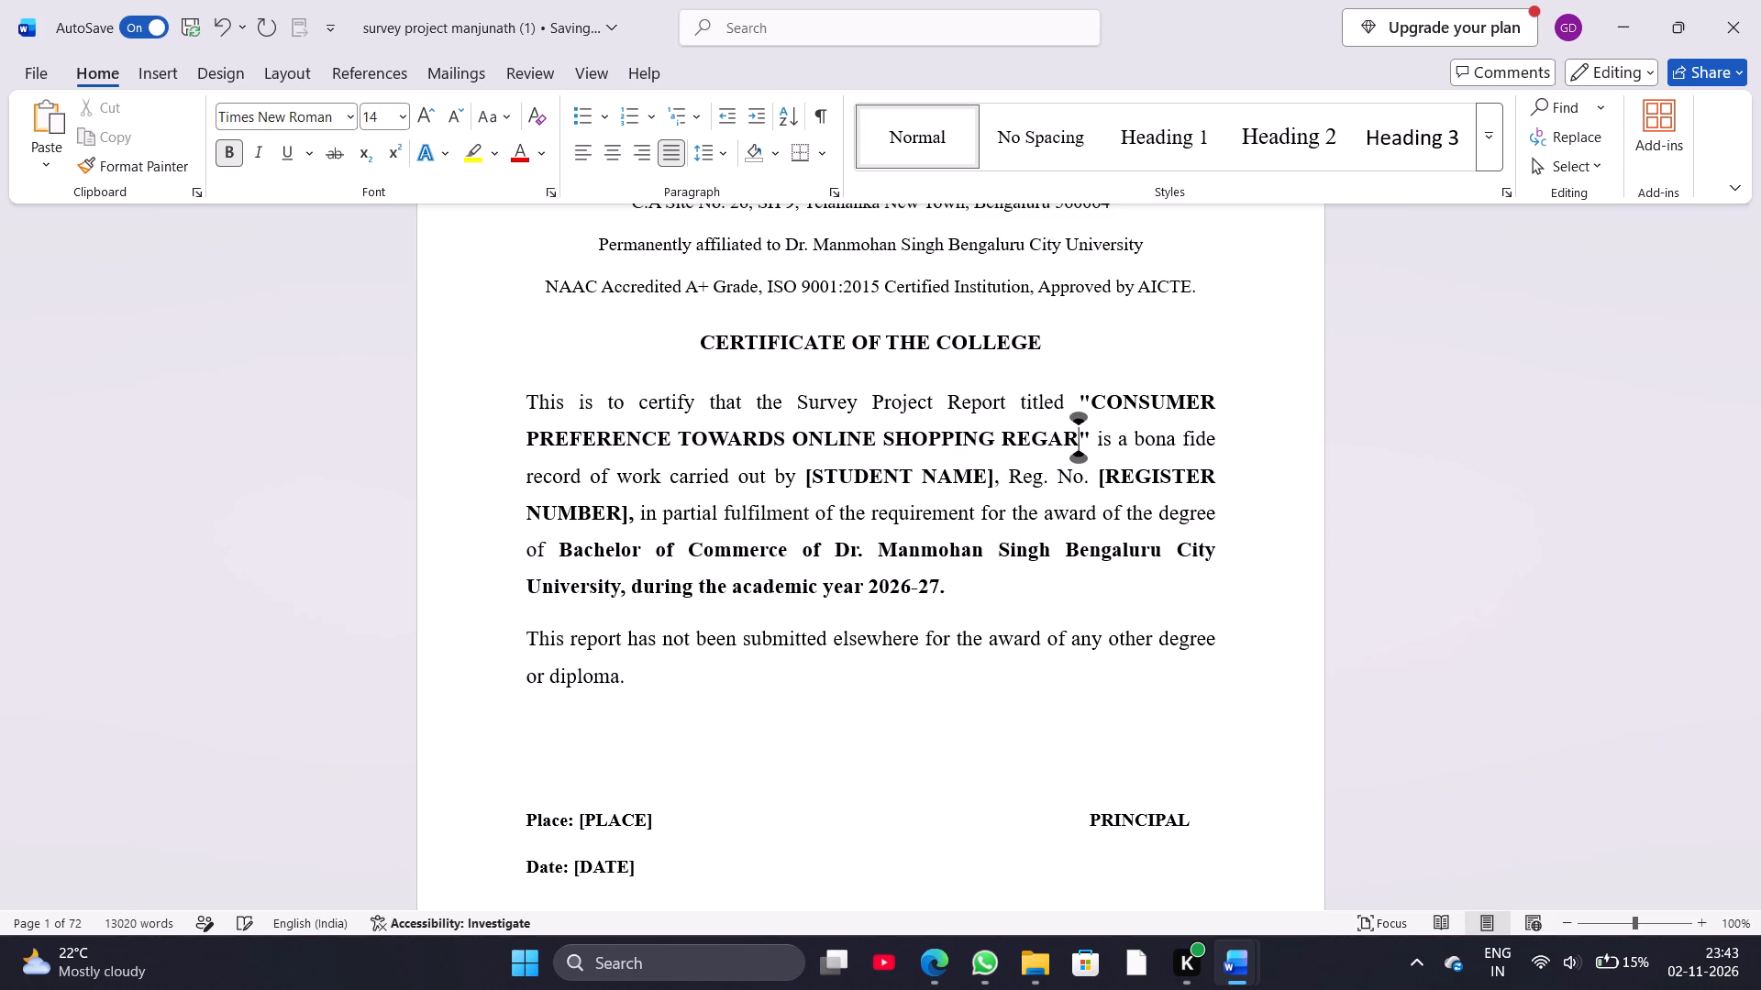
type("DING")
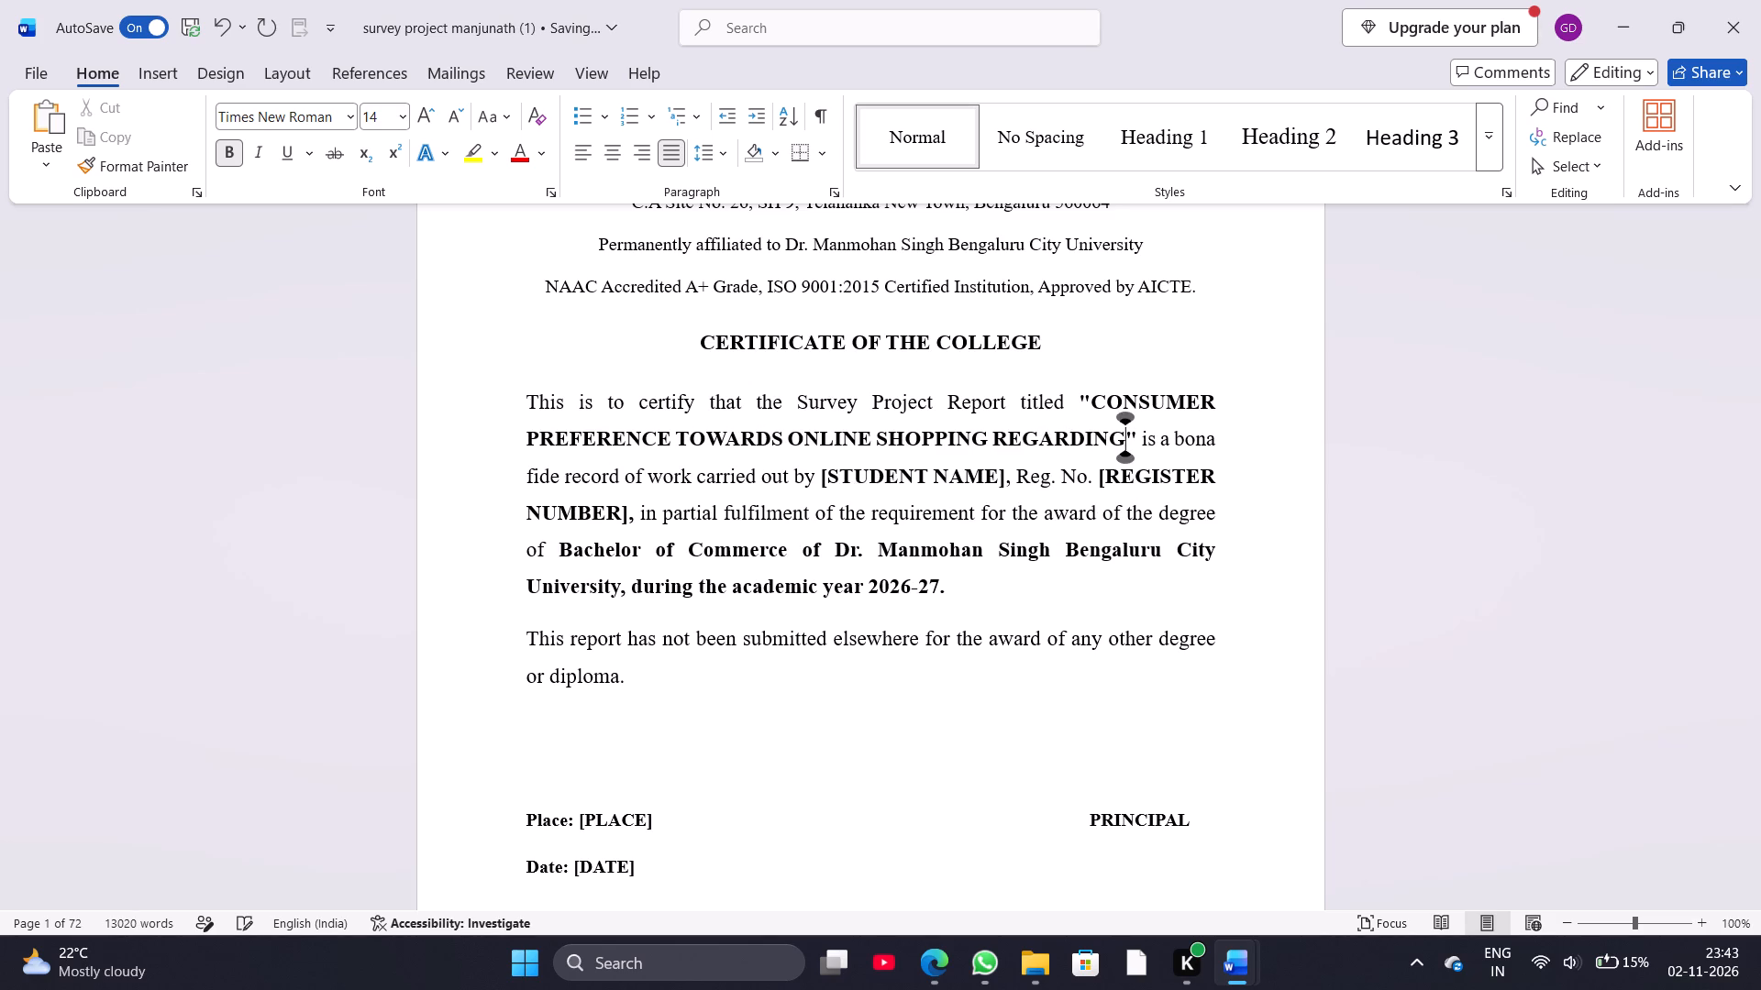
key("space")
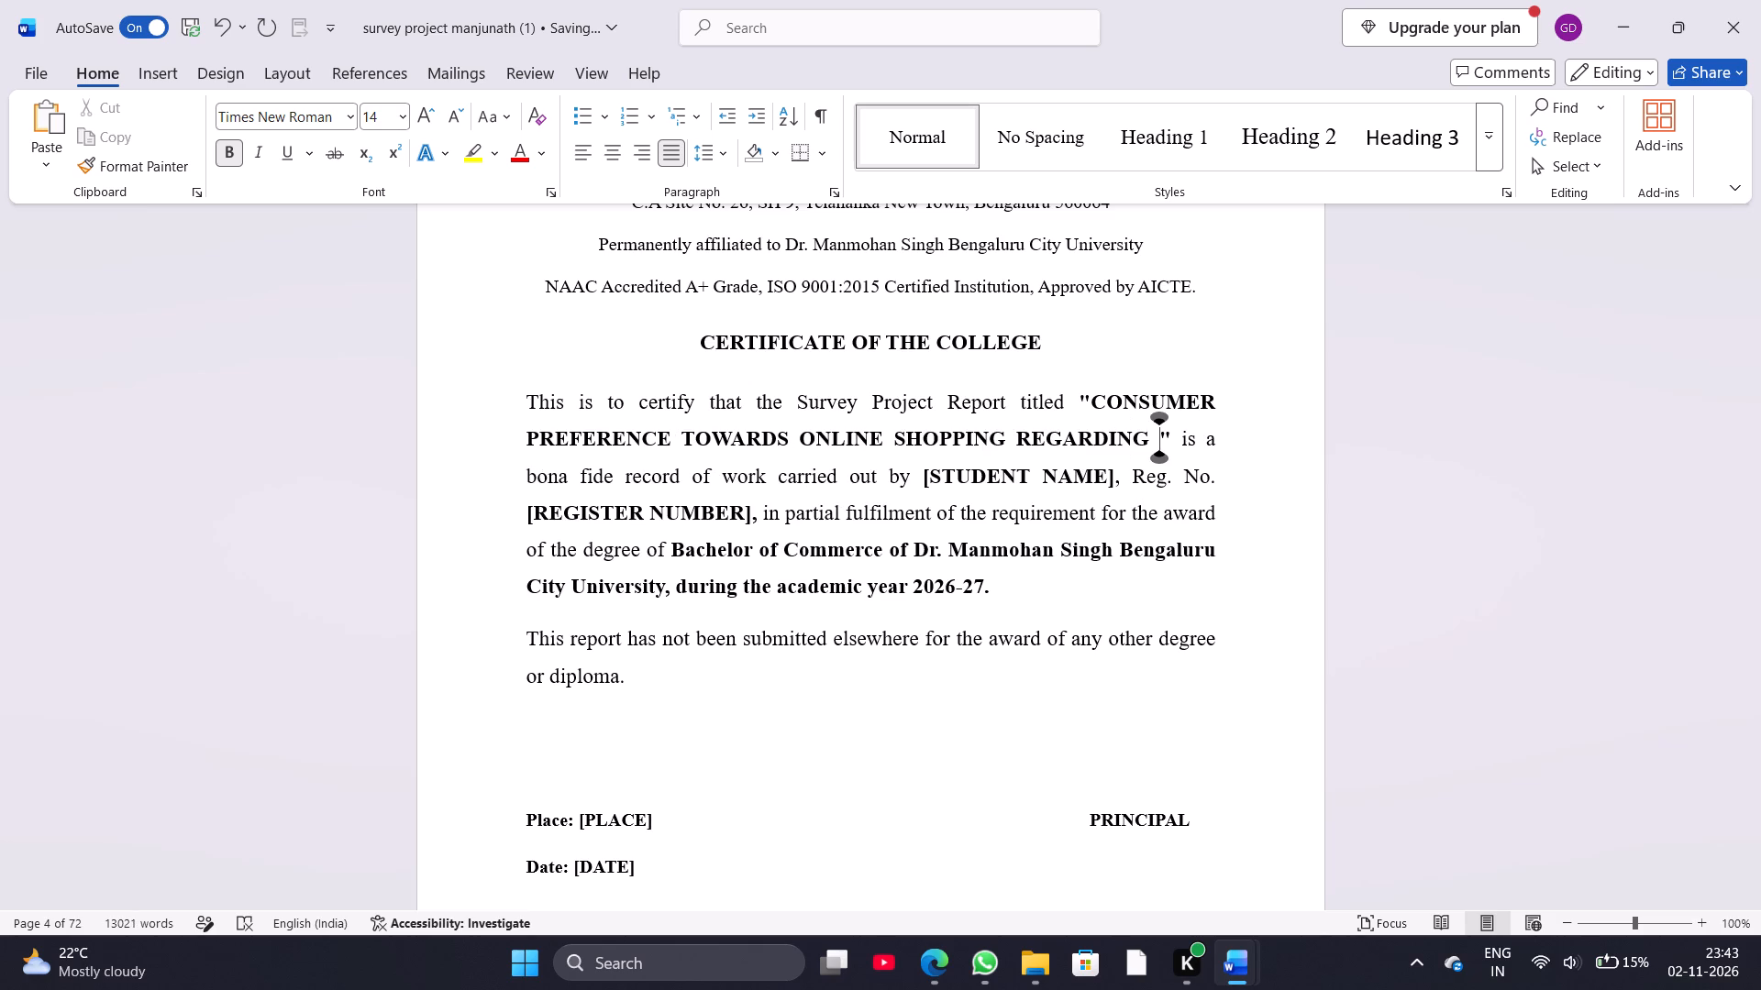
Check the cover page title again and finish the certificate's title with GROCERIES, leaving no space before the closing quotation mark.
scroll(526, 643, "up", 17)
scroll(526, 643, "up", 10)
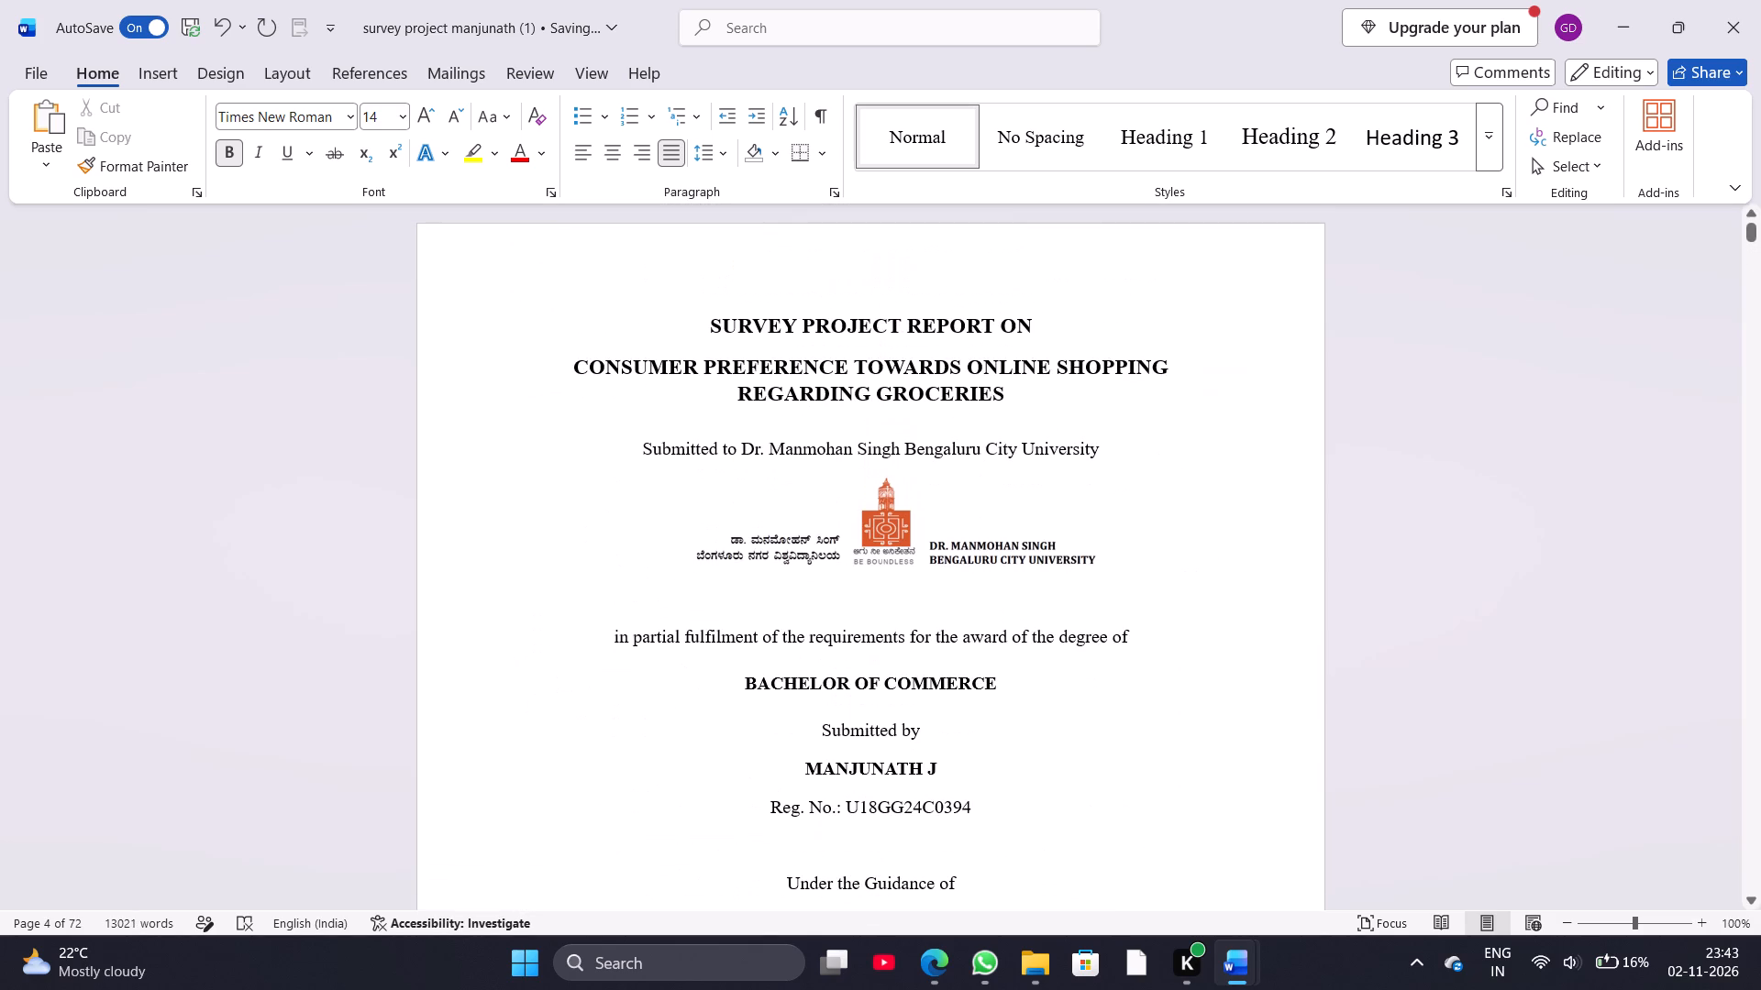
scroll(526, 643, "down", 12)
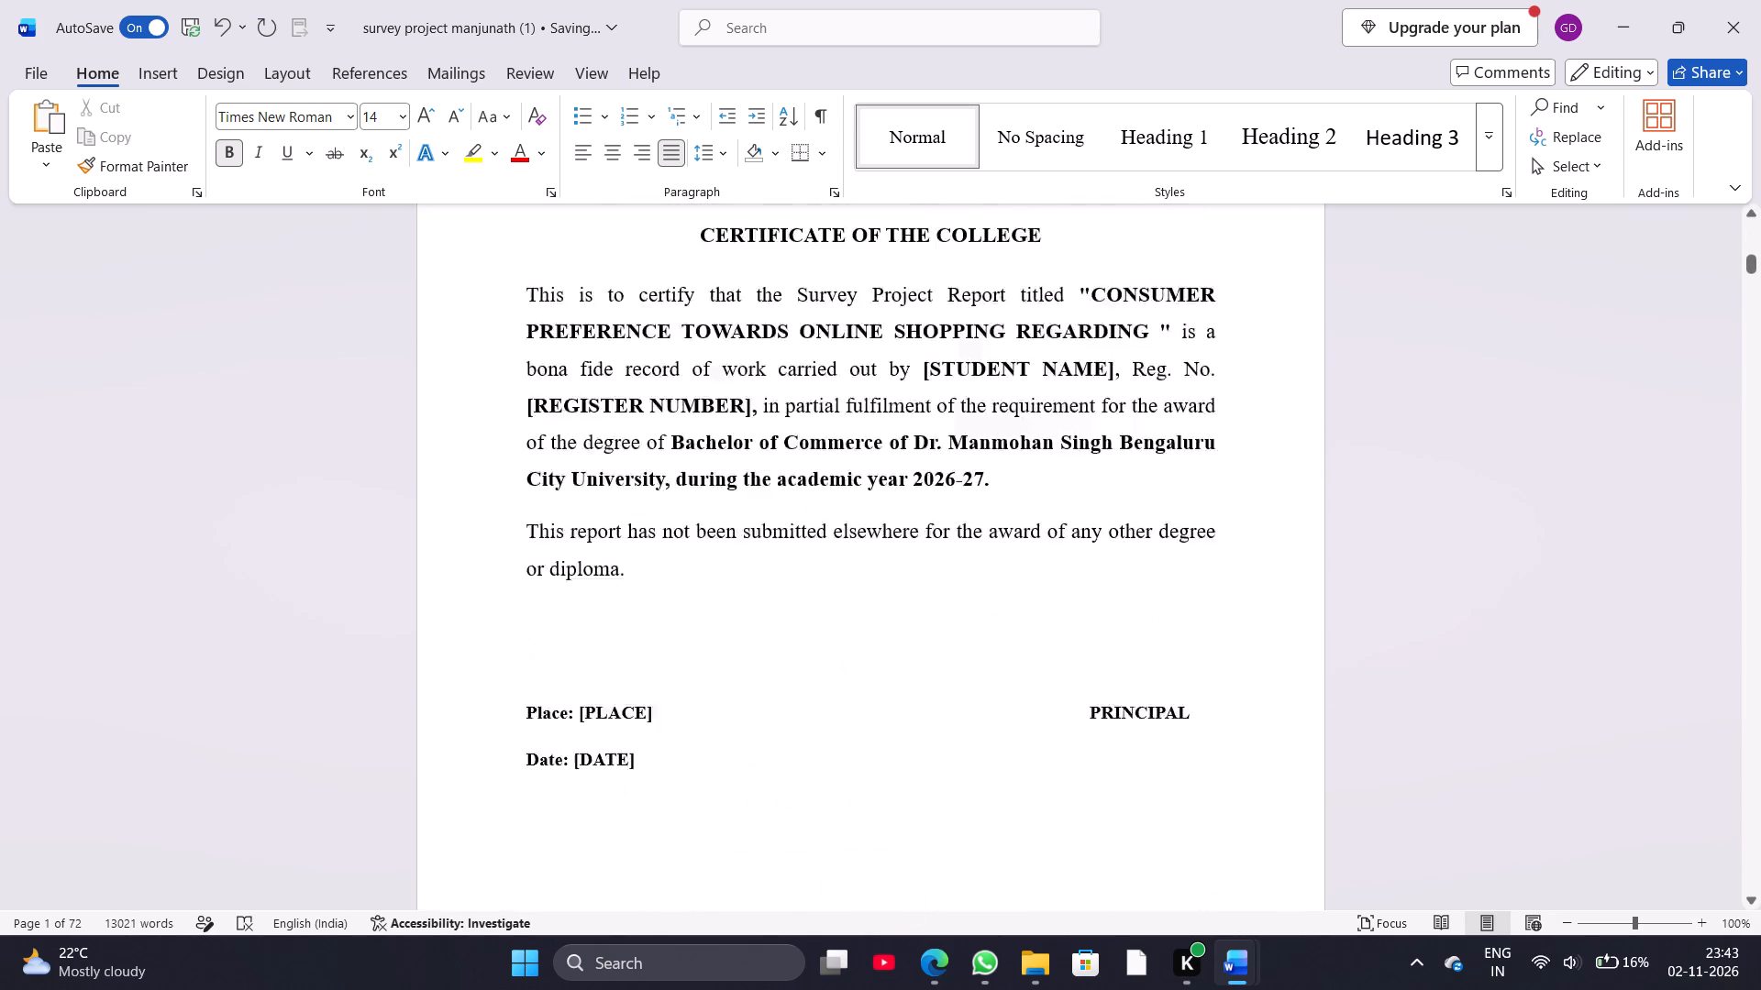
scroll(526, 643, "up", 3)
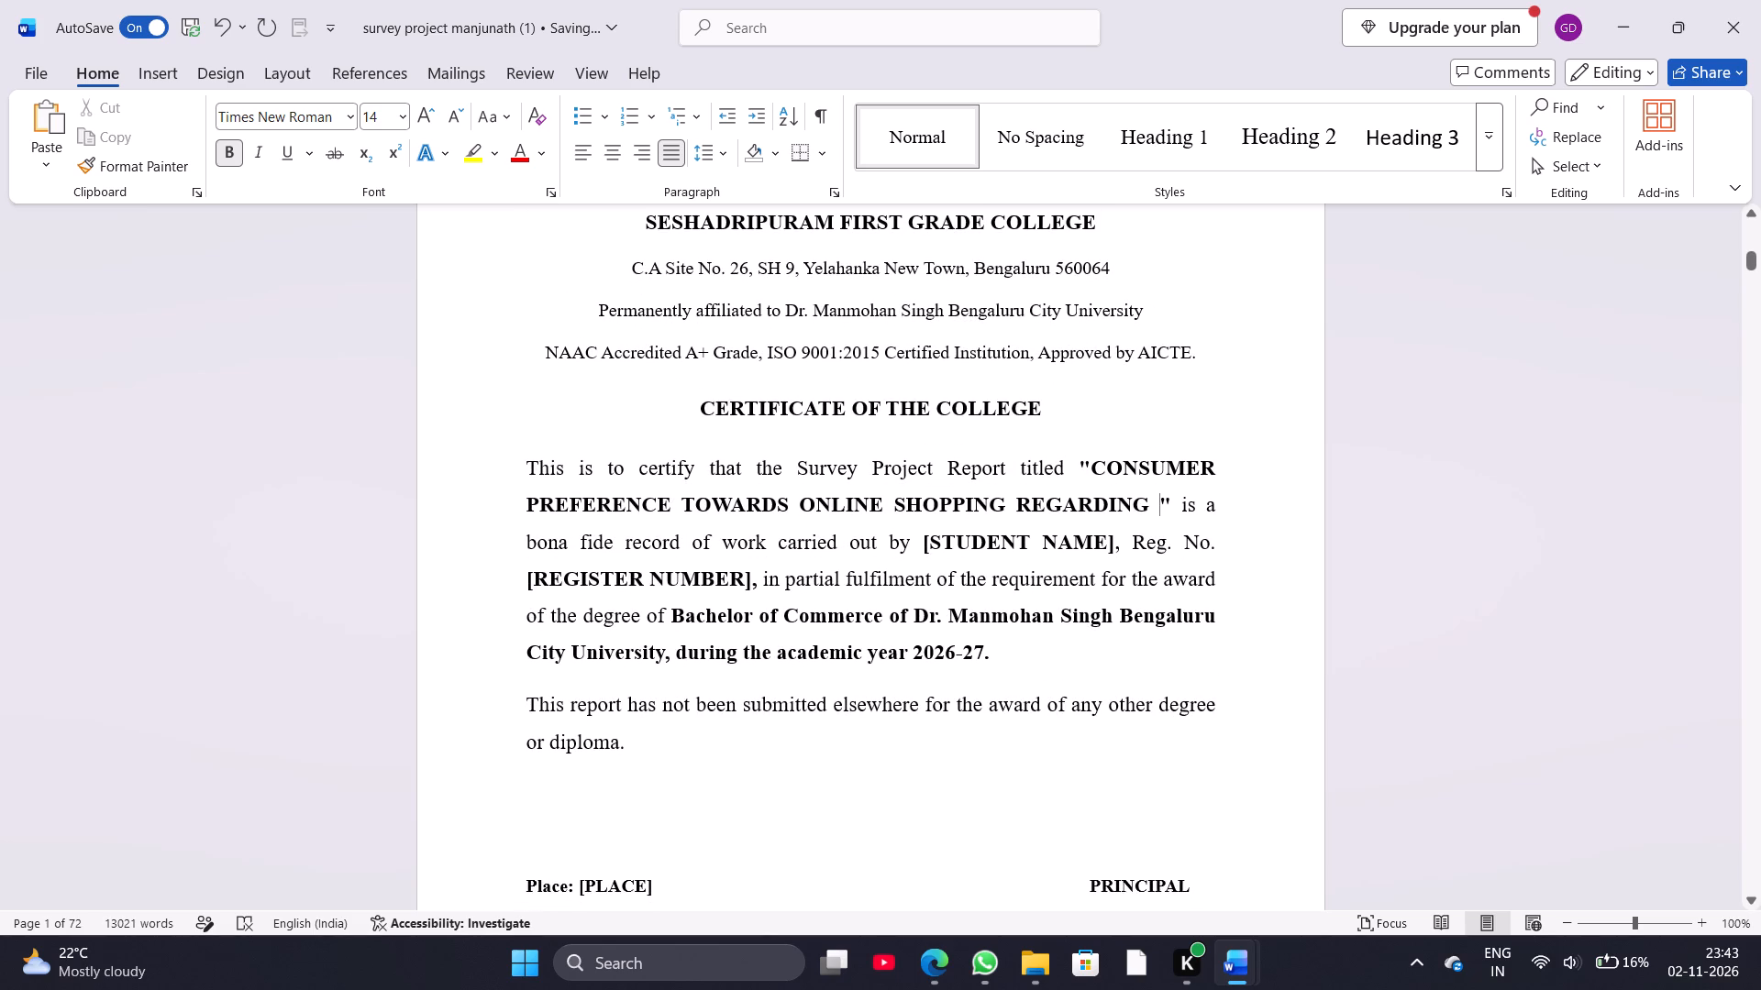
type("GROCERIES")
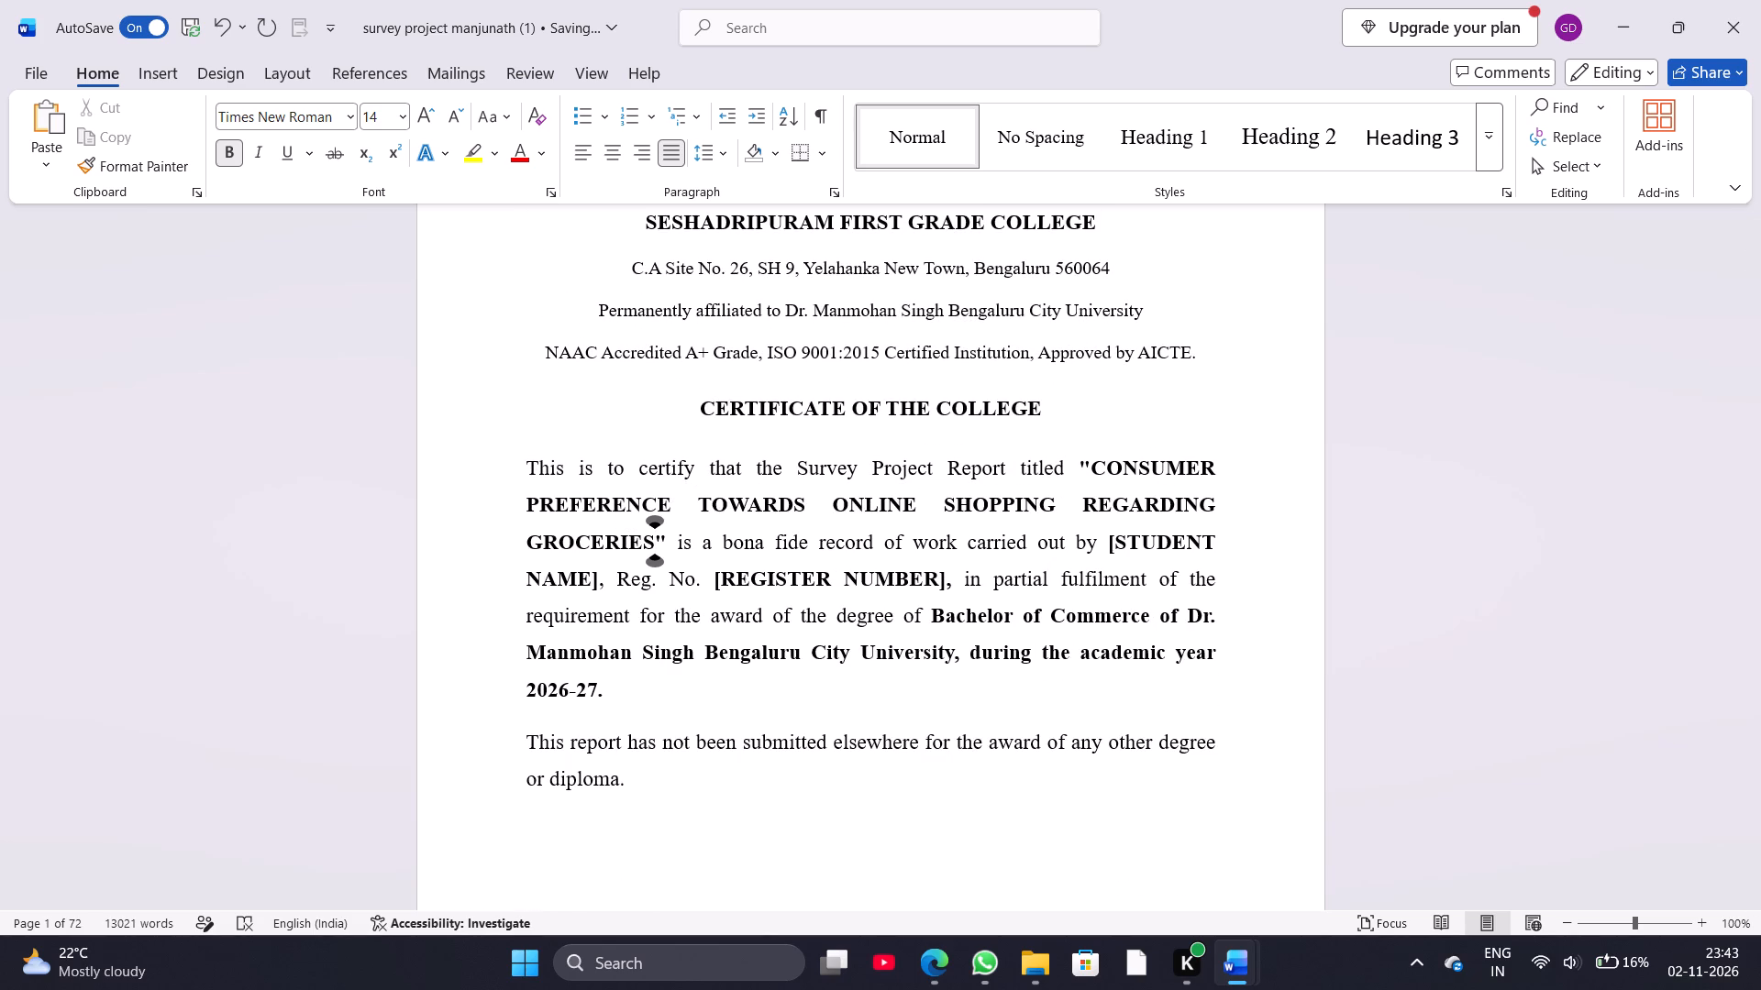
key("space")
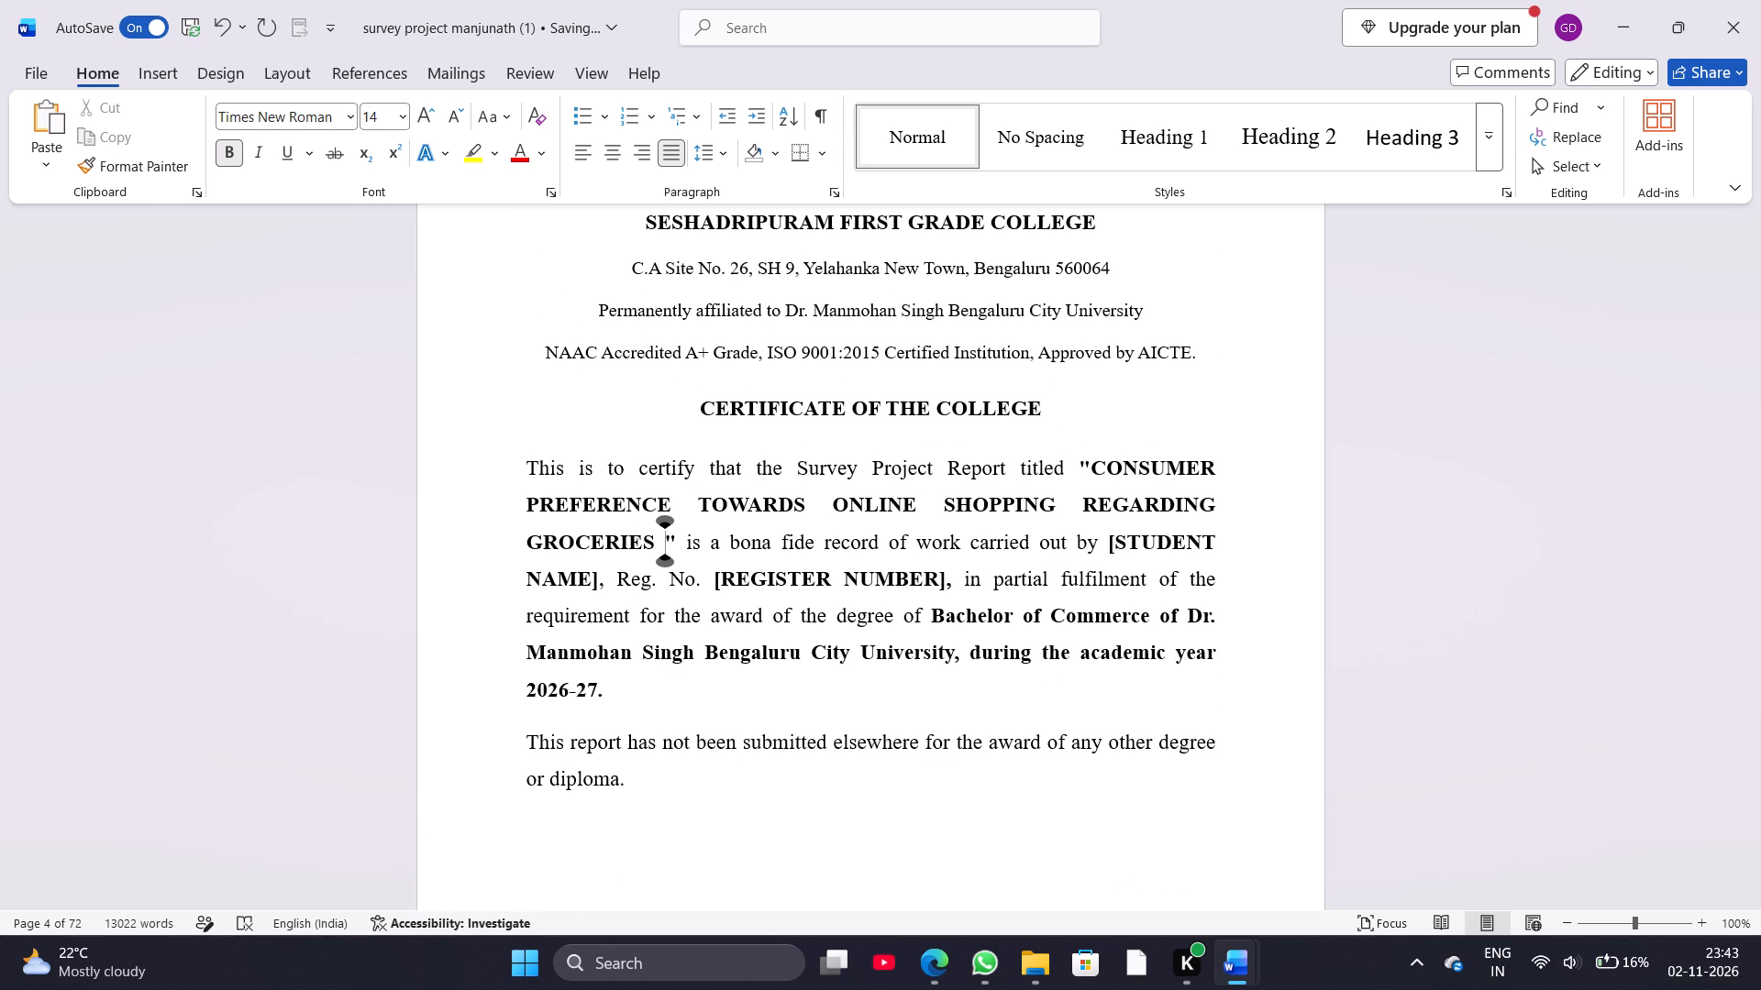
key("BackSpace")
Delete the [STUDENT NAME] placeholder in CERTIFICATE OF THE COLLEGE, keeping the comma after it.
scroll(526, 643, "down", 1)
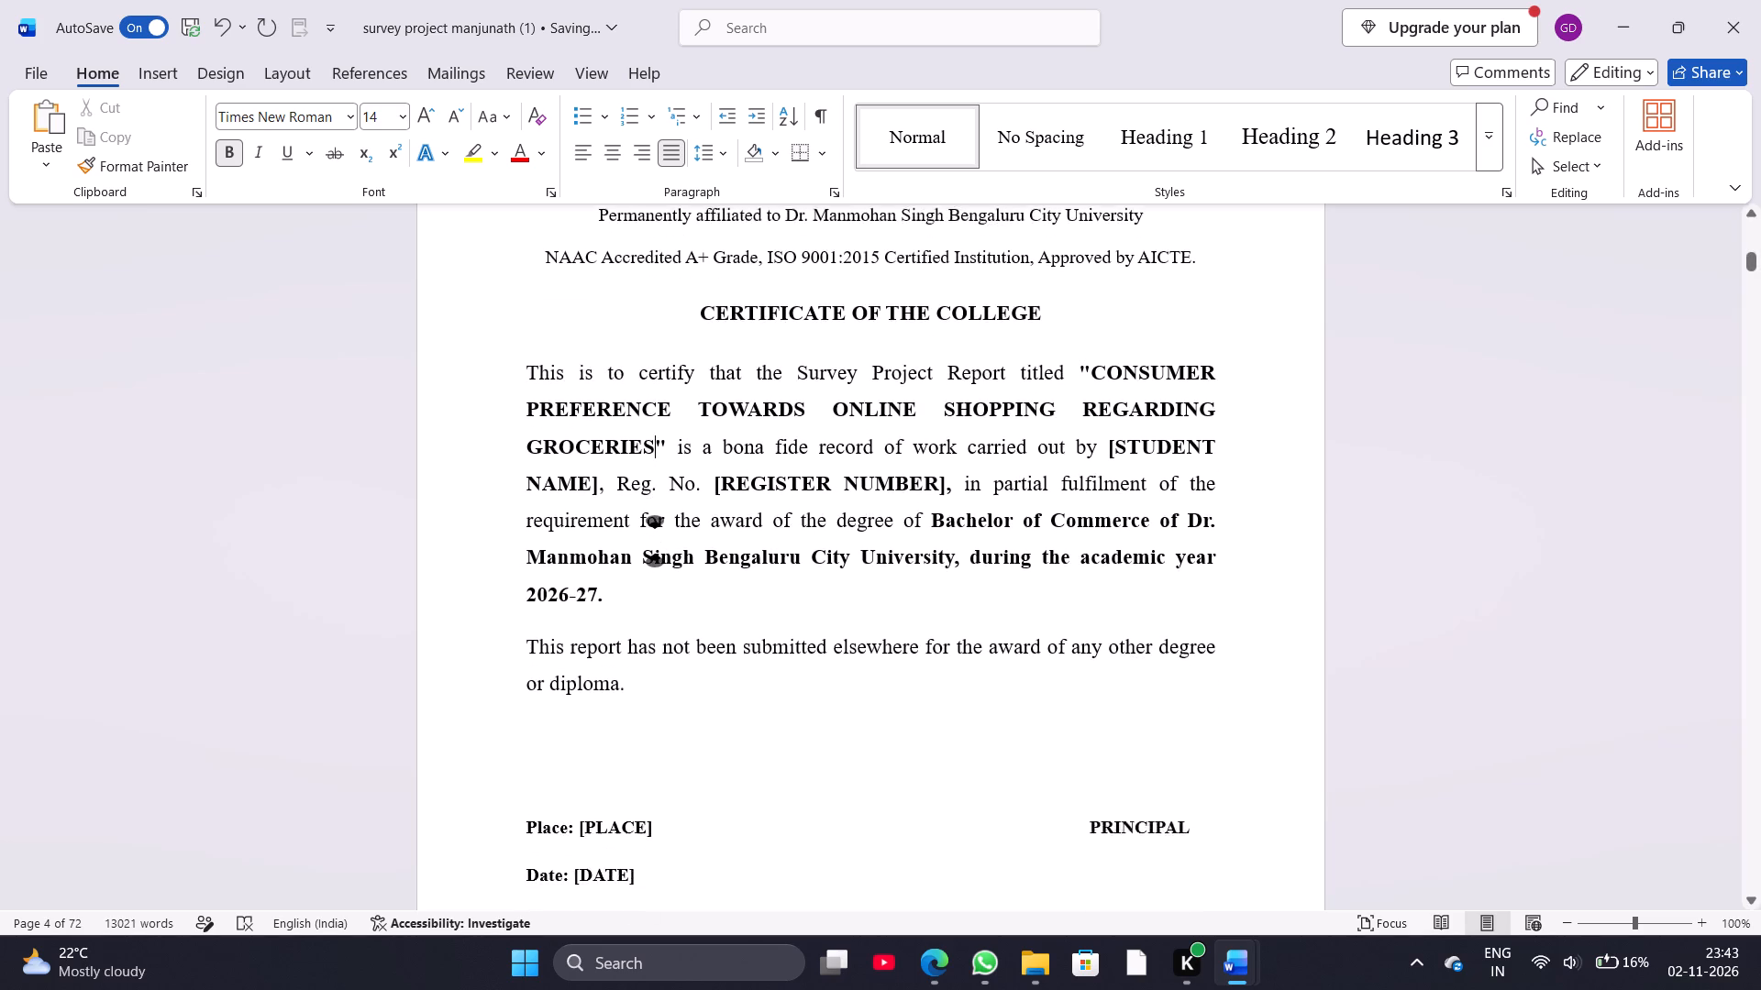
scroll(526, 643, "down", 1)
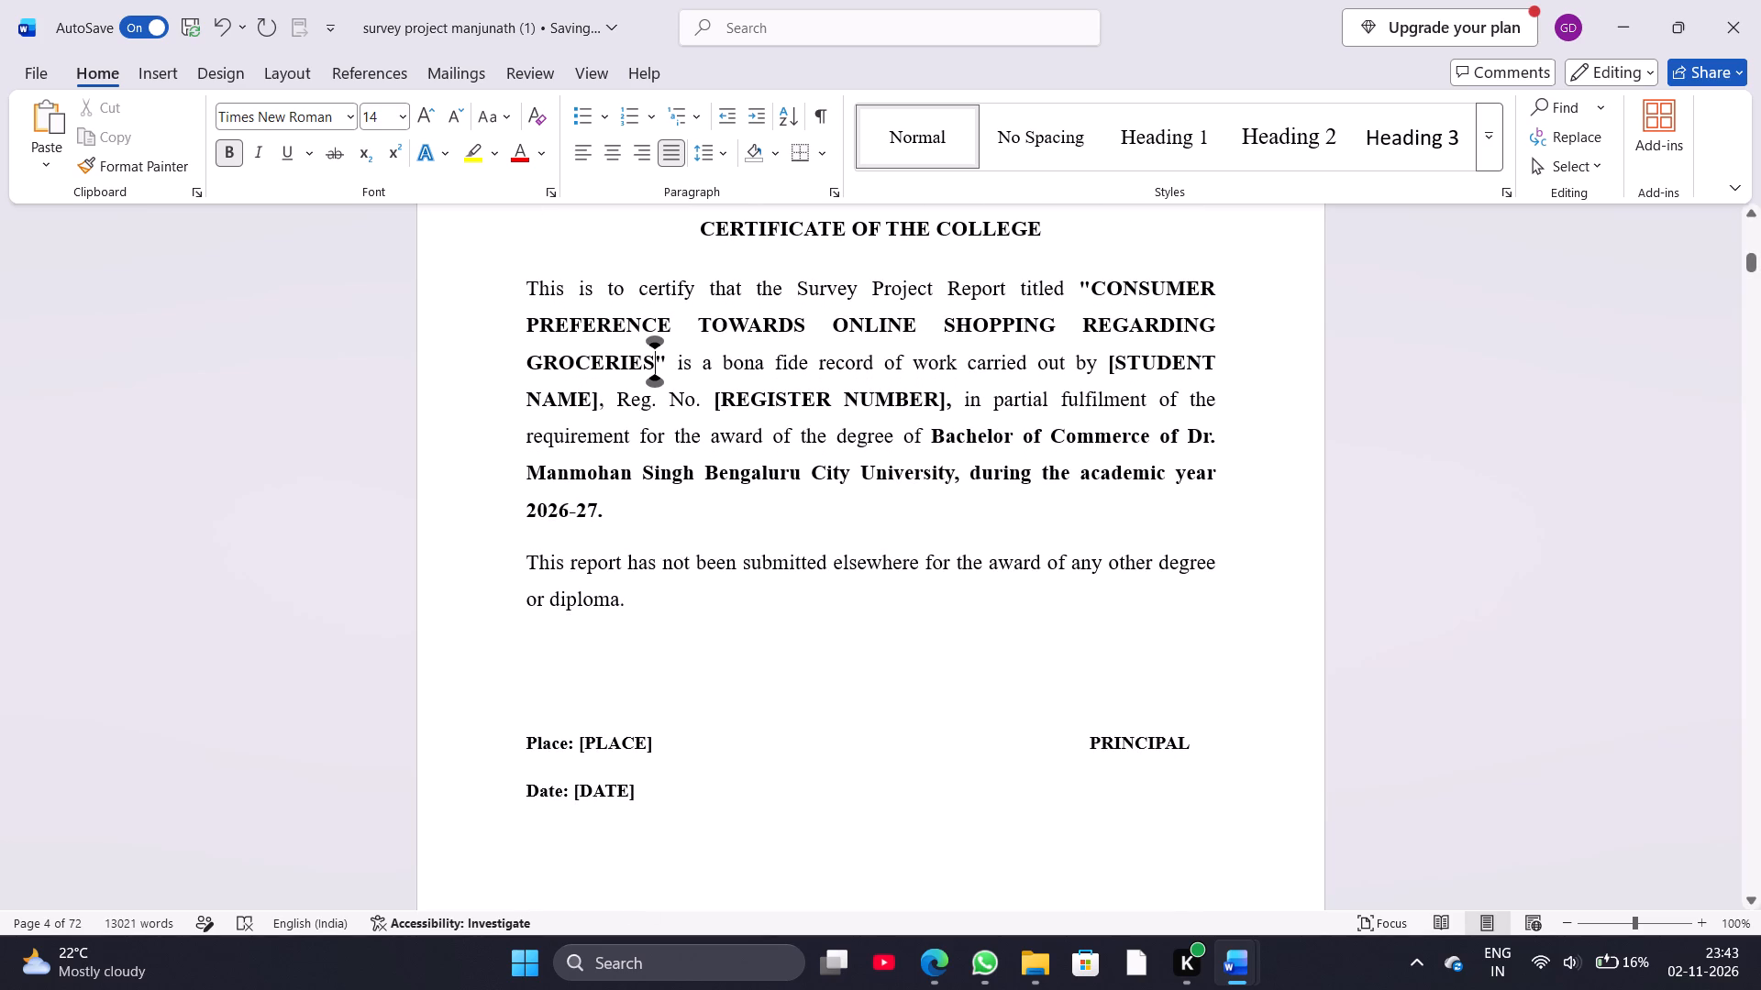
left_click(602, 401)
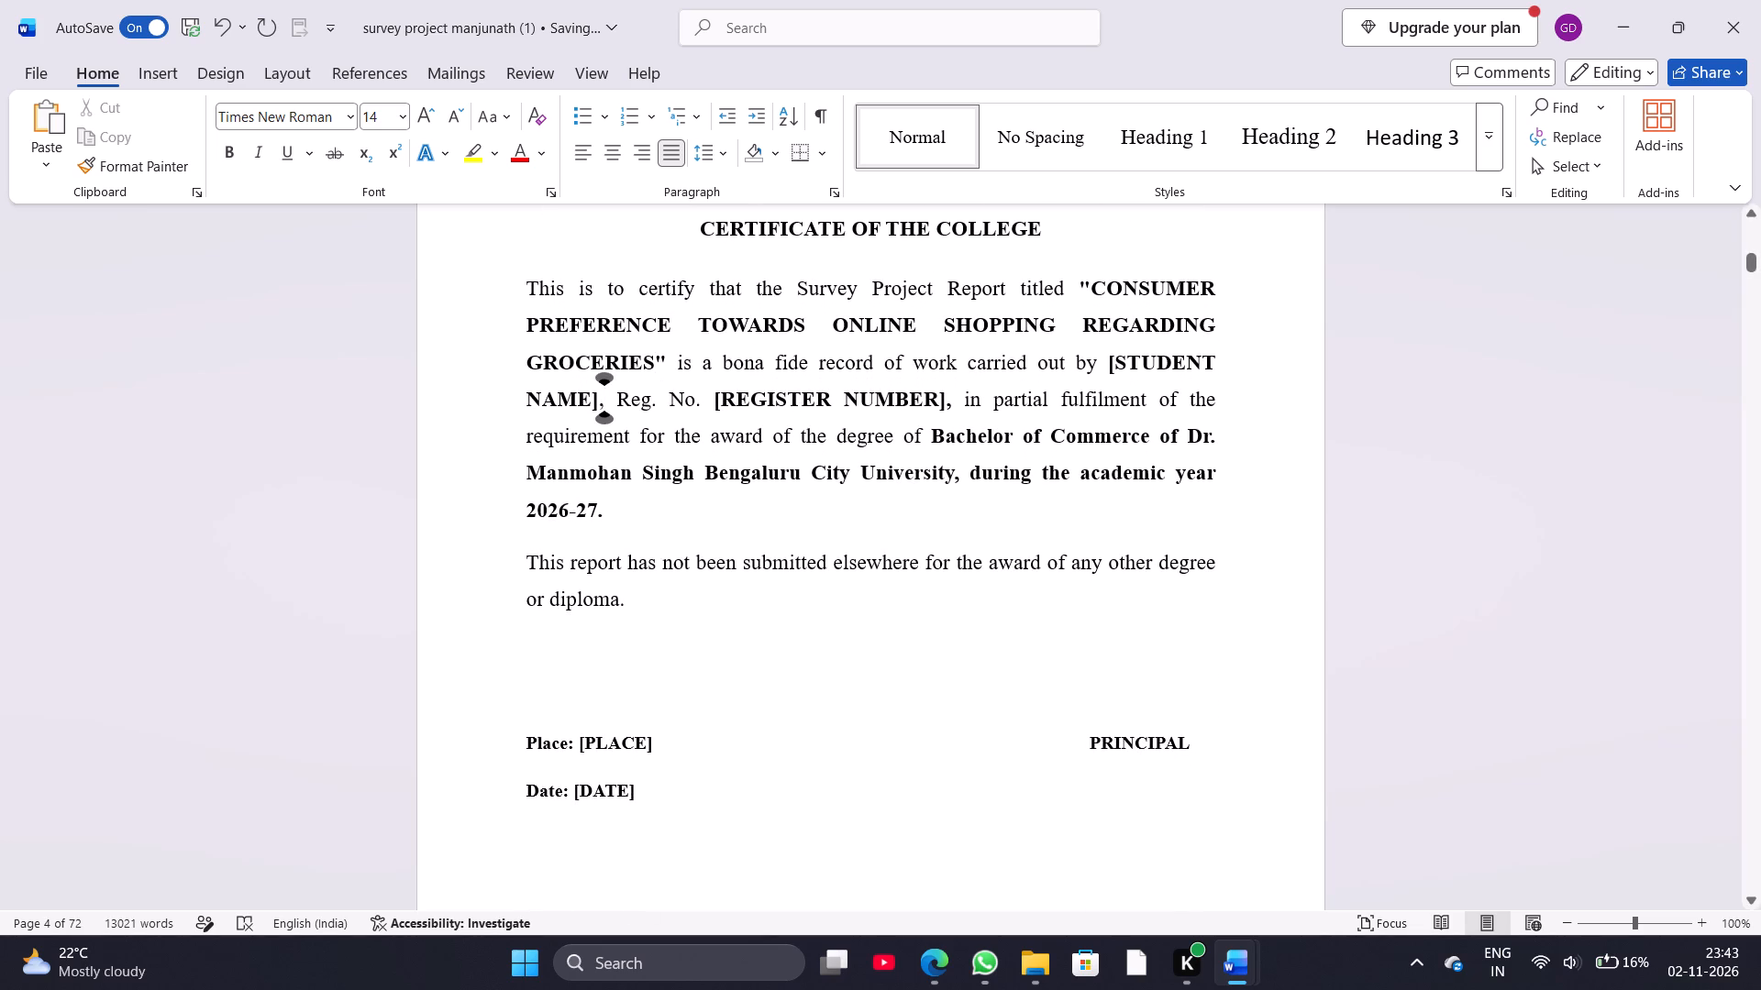
left_click(599, 402)
key("BackSpace")
key("BackSpace")
key("BackSpace")
key("BackSpace")
key("BackSpace")
key("BackSpace")
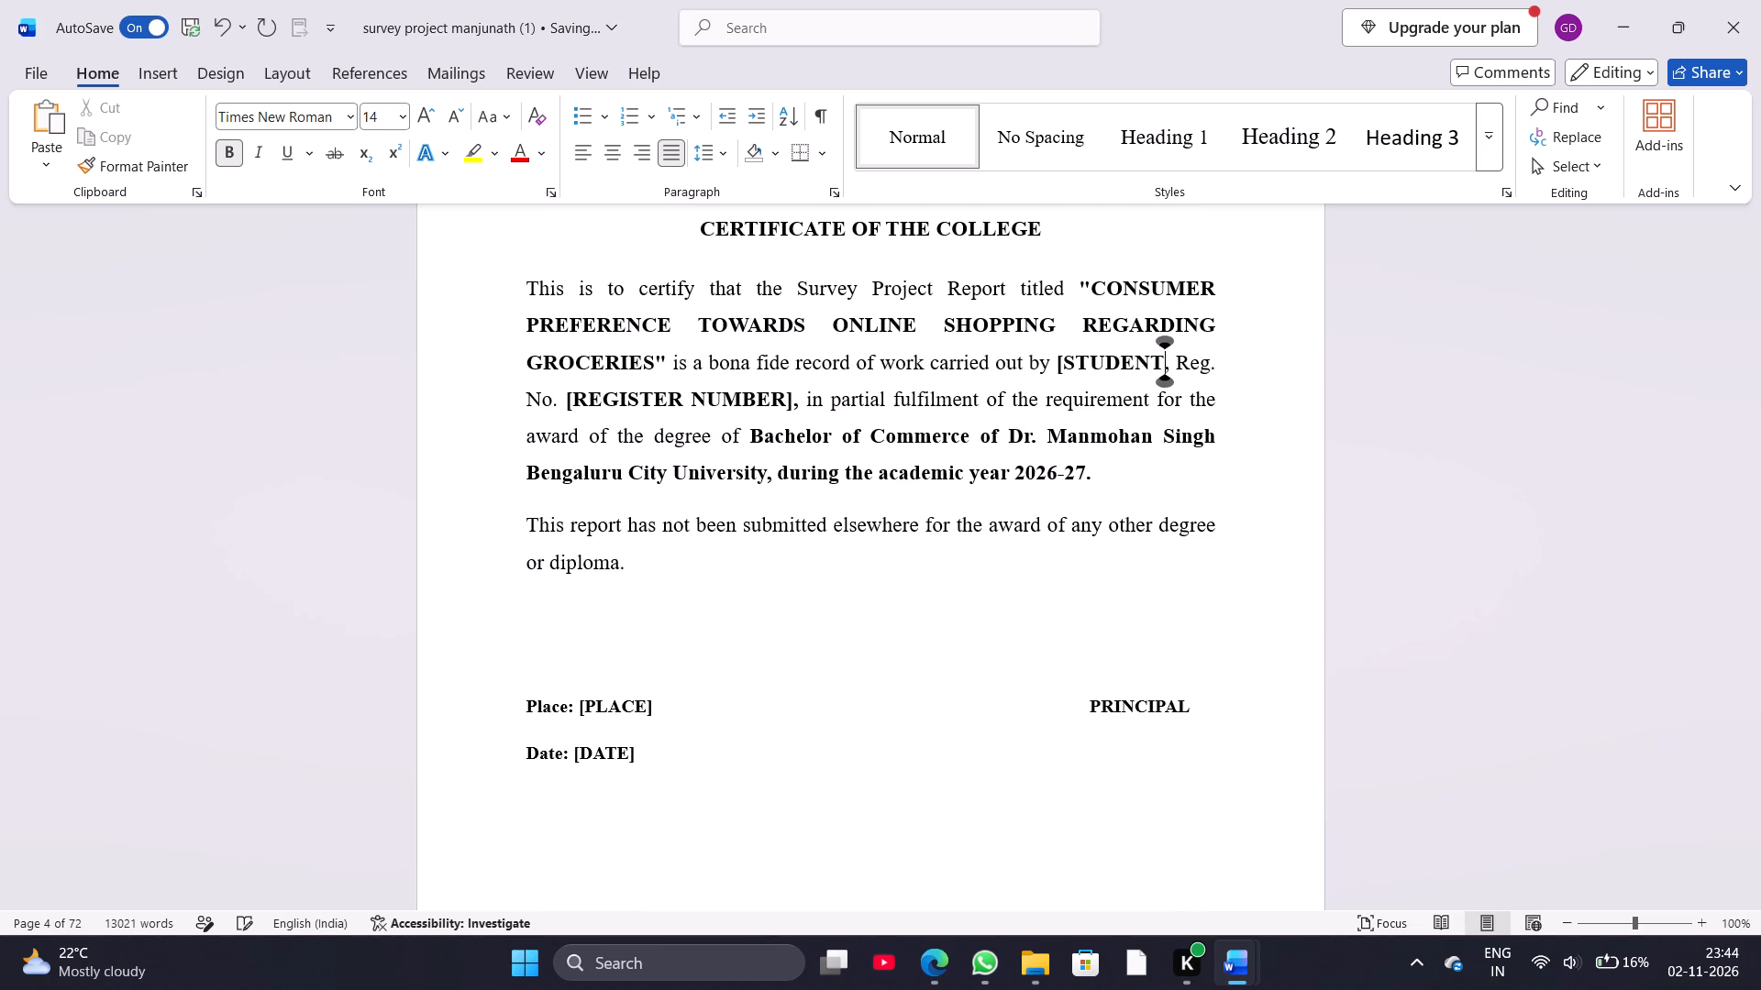
key("BackSpace")
key("BackSpace")
key("BackSpace")
key("BackSpace")
key("BackSpace")
key("BackSpace")
key("BackSpace")
key("BackSpace")
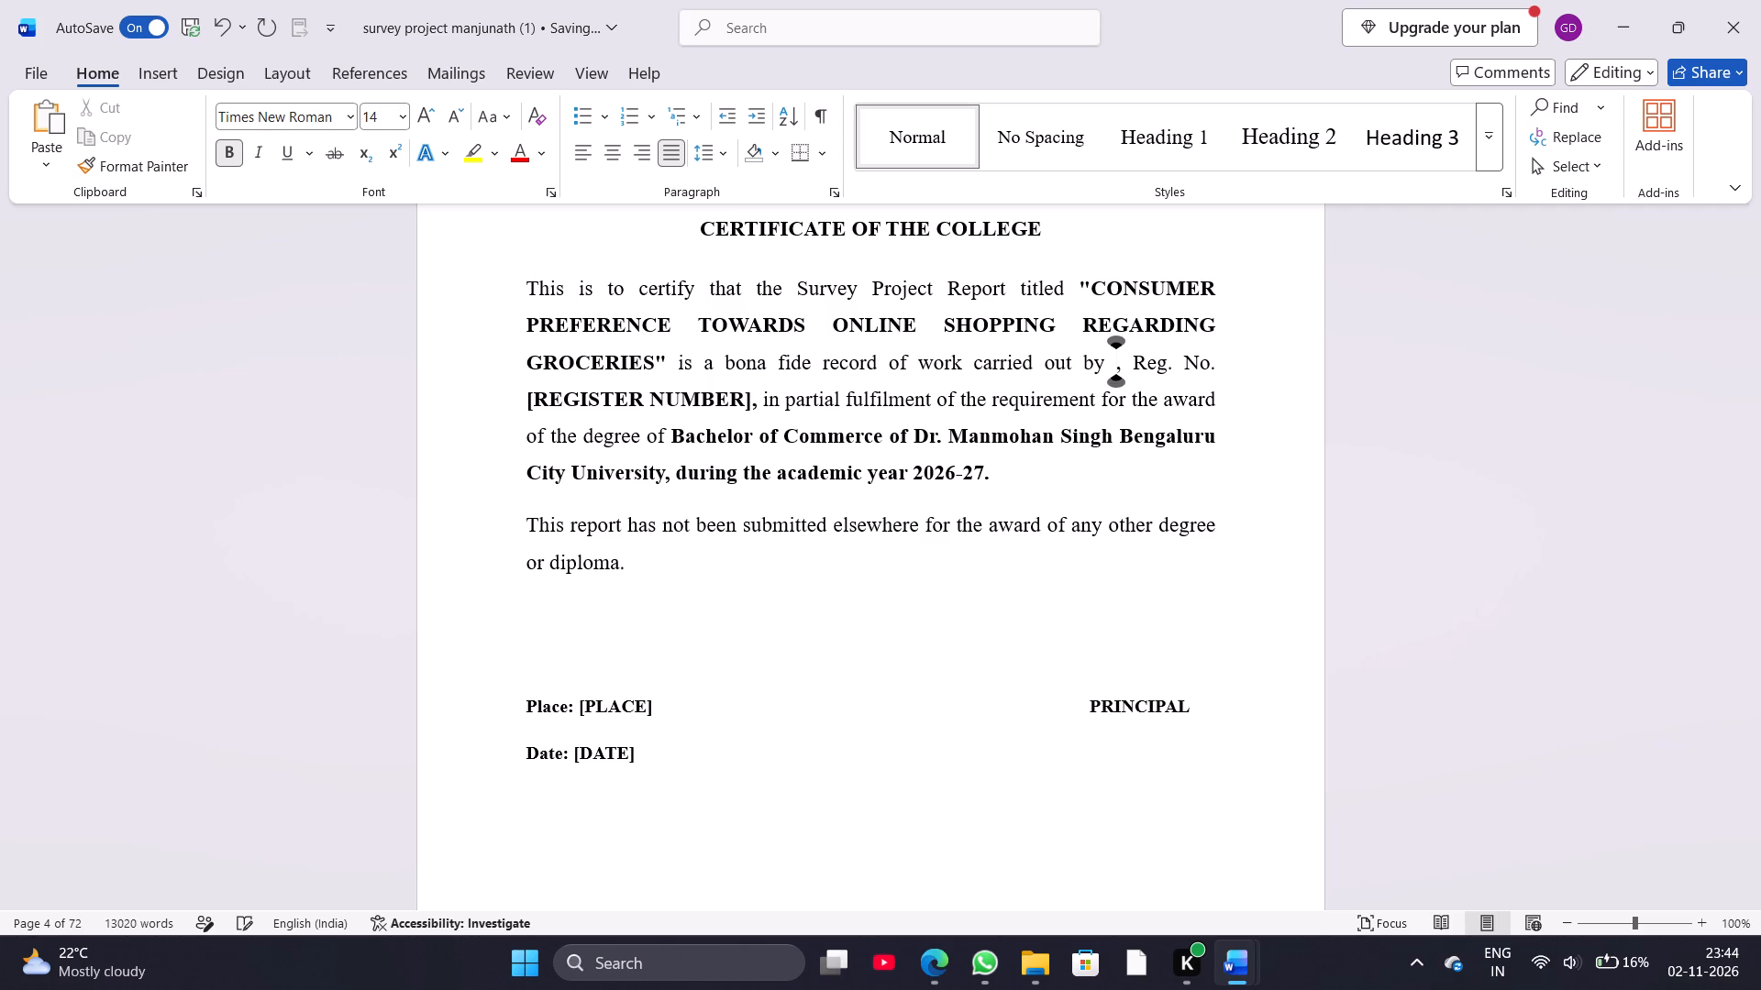
Enter the student's name in bold before the comma after "carried out by" in CERTIFICATE OF THE COLLEGE.
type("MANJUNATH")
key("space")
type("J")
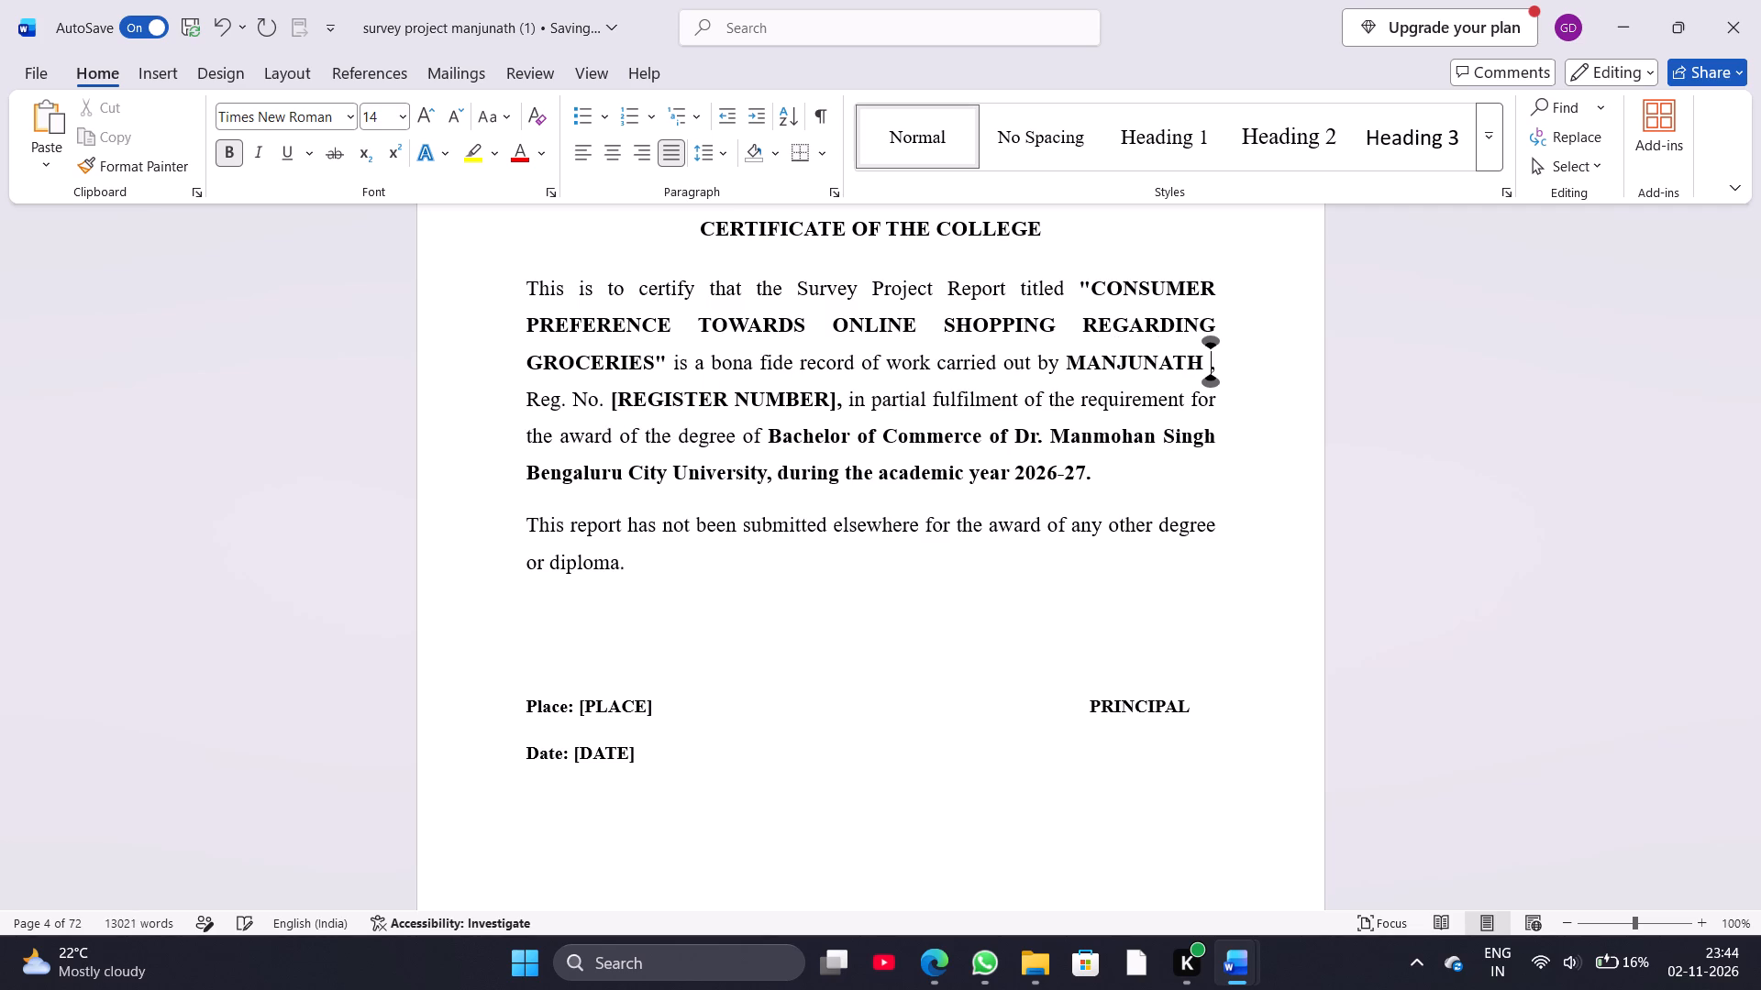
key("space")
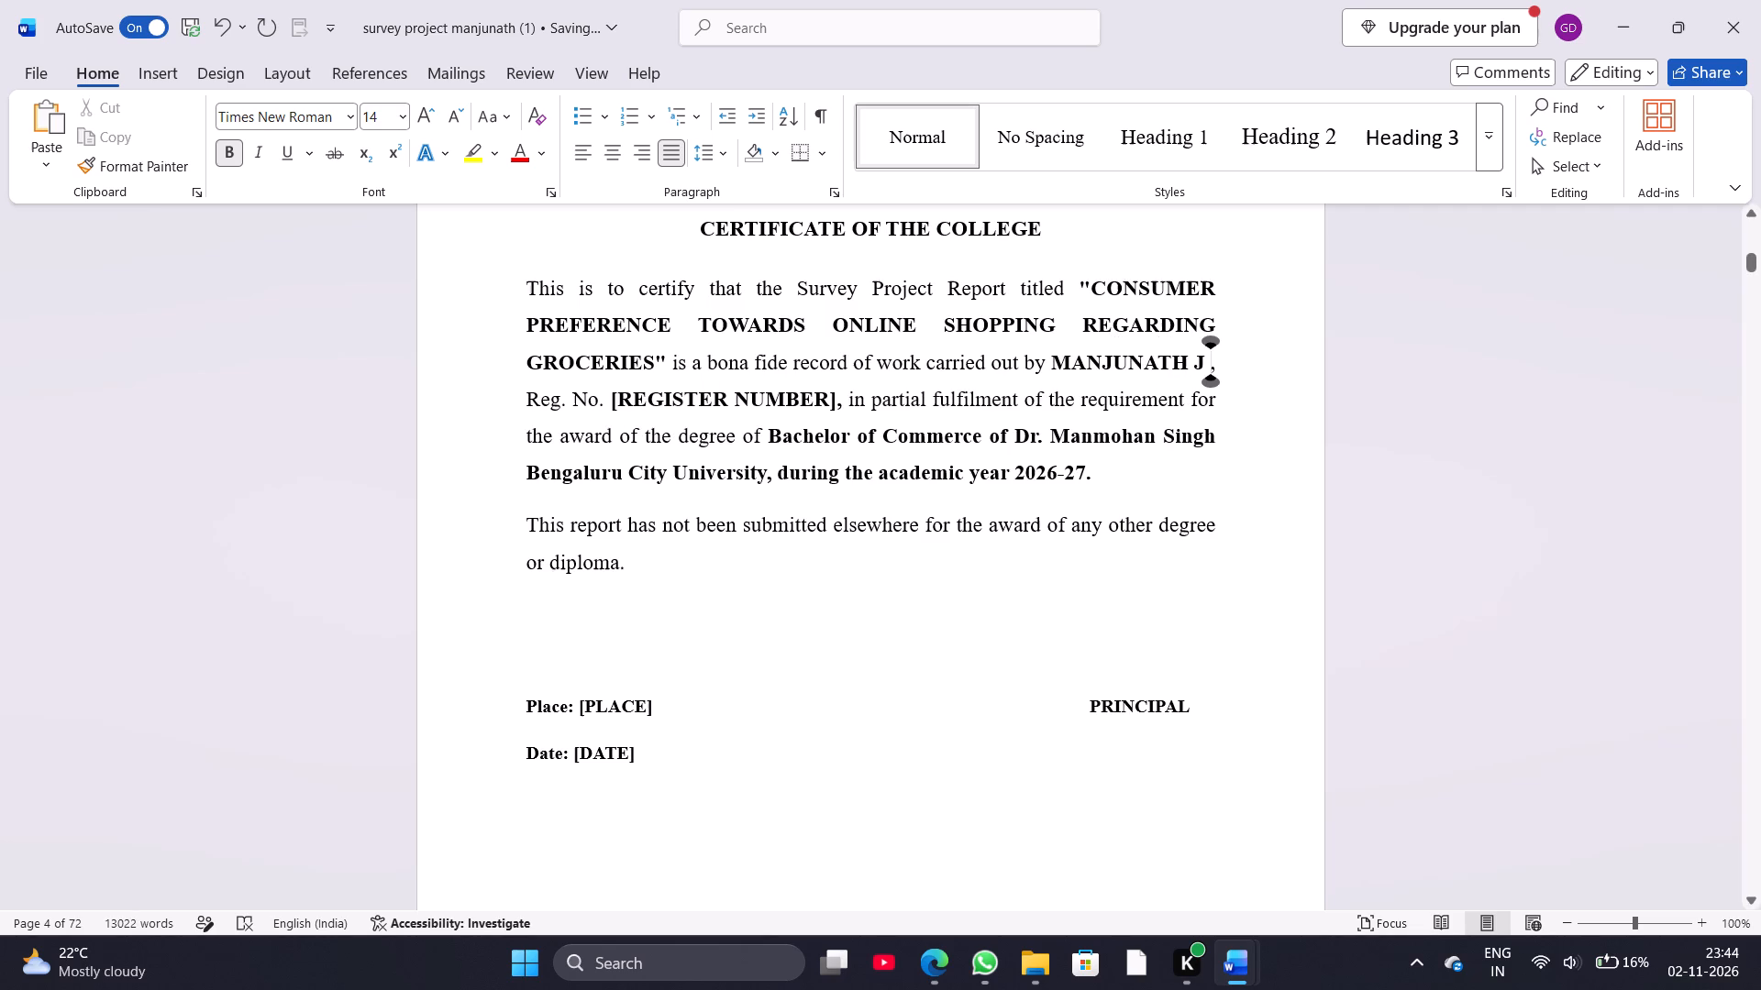
Replace the [REGISTER NUMBER] placeholder in CERTIFICATE OF THE COLLEGE with the student's register number, keeping the comma after it.
left_click(836, 405)
key("BackSpace")
key("BackSpace")
key("BackSpace")
key("BackSpace")
key("BackSpace")
key("BackSpace")
key("BackSpace")
key("BackSpace")
key("BackSpace")
key("BackSpace")
key("BackSpace")
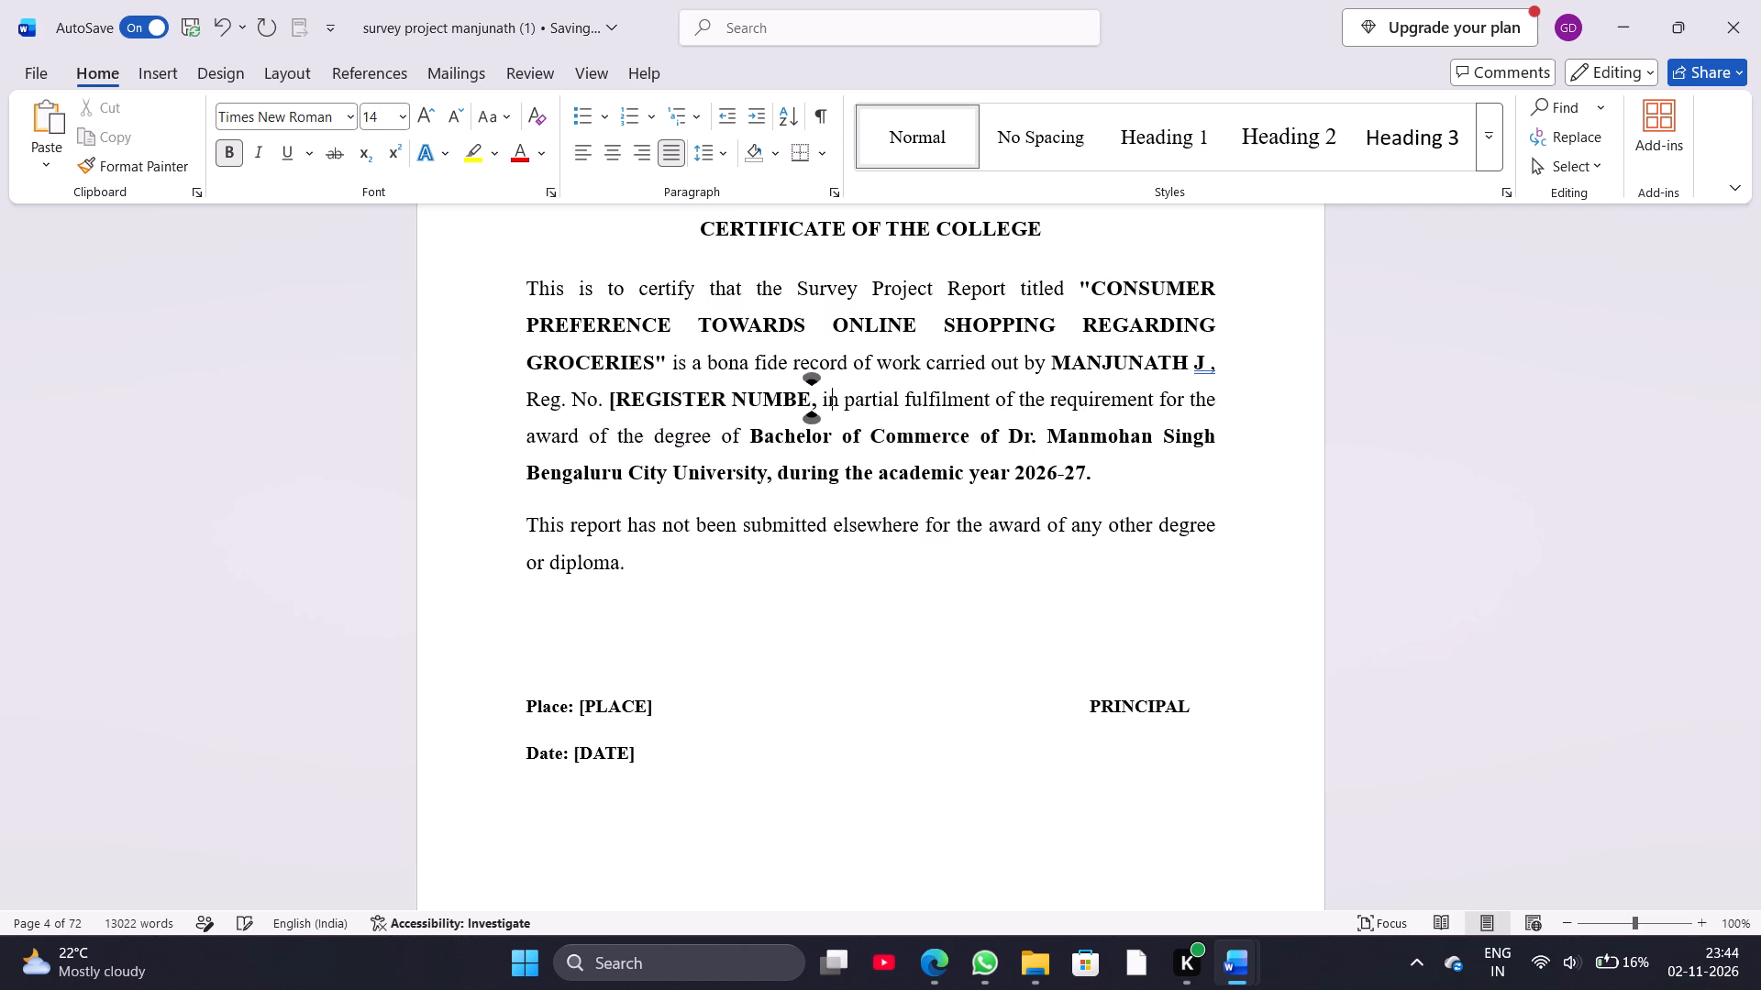
key("BackSpace")
key("BackSpace")
key("BackSpace")
key("BackSpace")
key("BackSpace")
key("BackSpace")
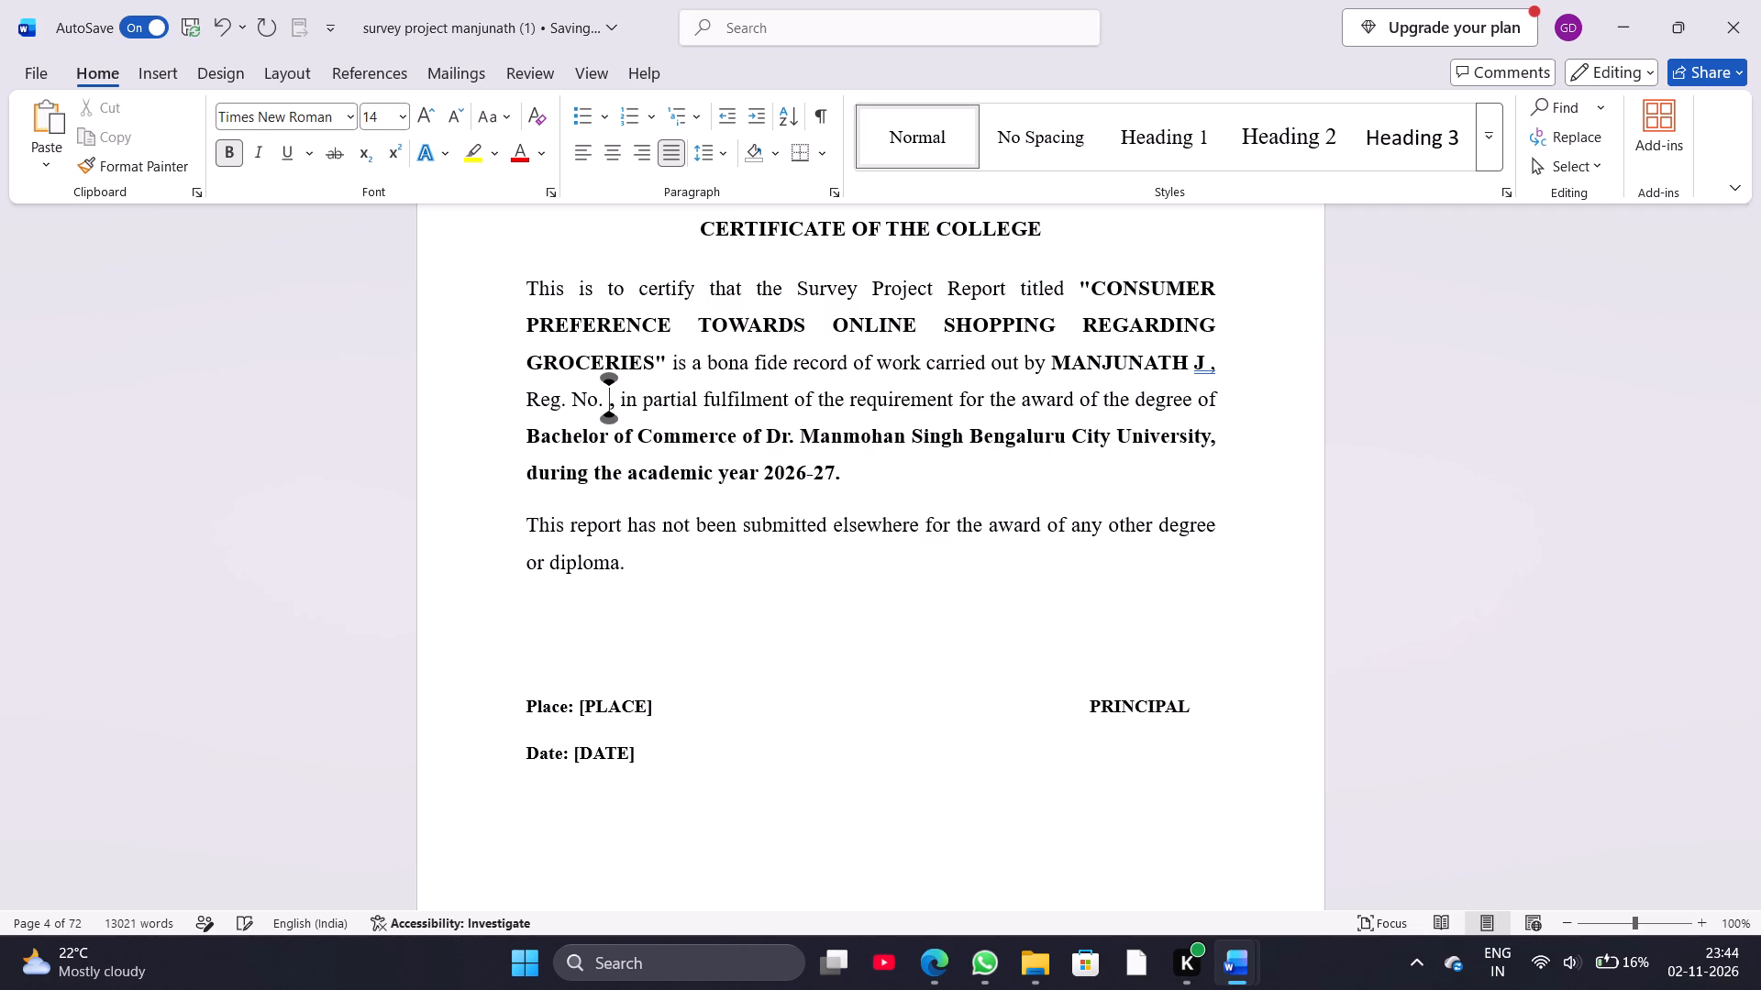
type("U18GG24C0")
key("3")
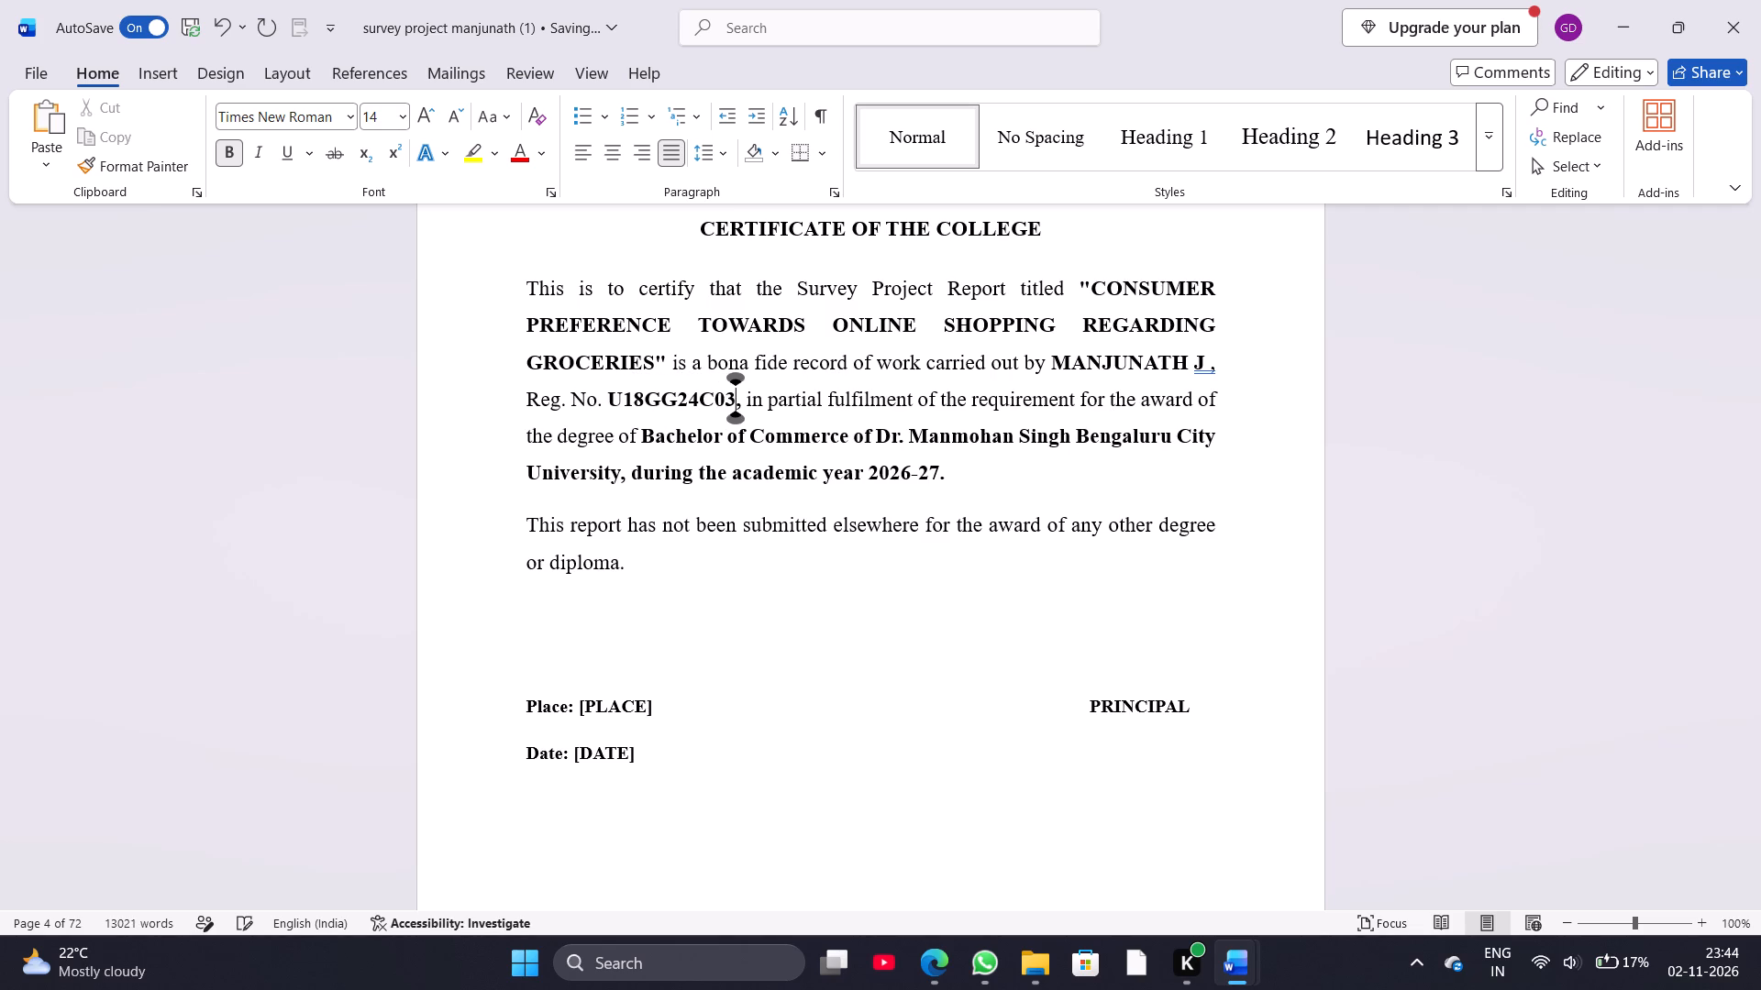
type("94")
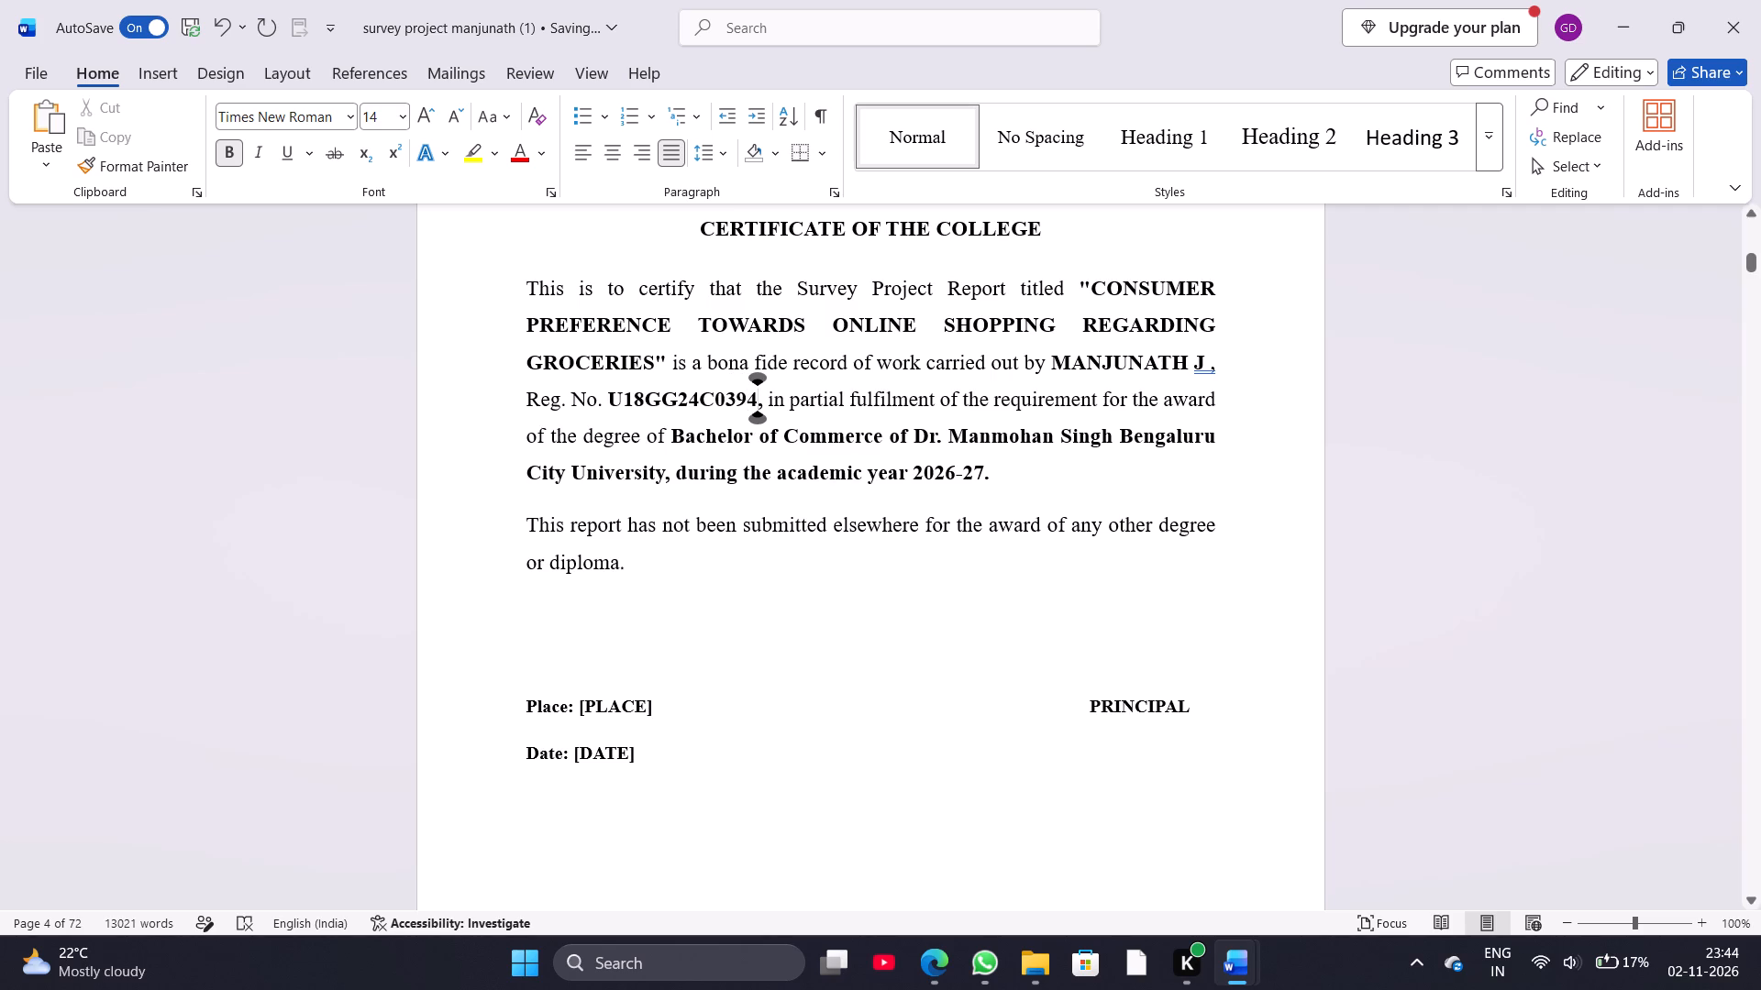
Replace the [PLACE] placeholder at the bottom of the college certificate with BENGALURU.
scroll(914, 489, "down", 1)
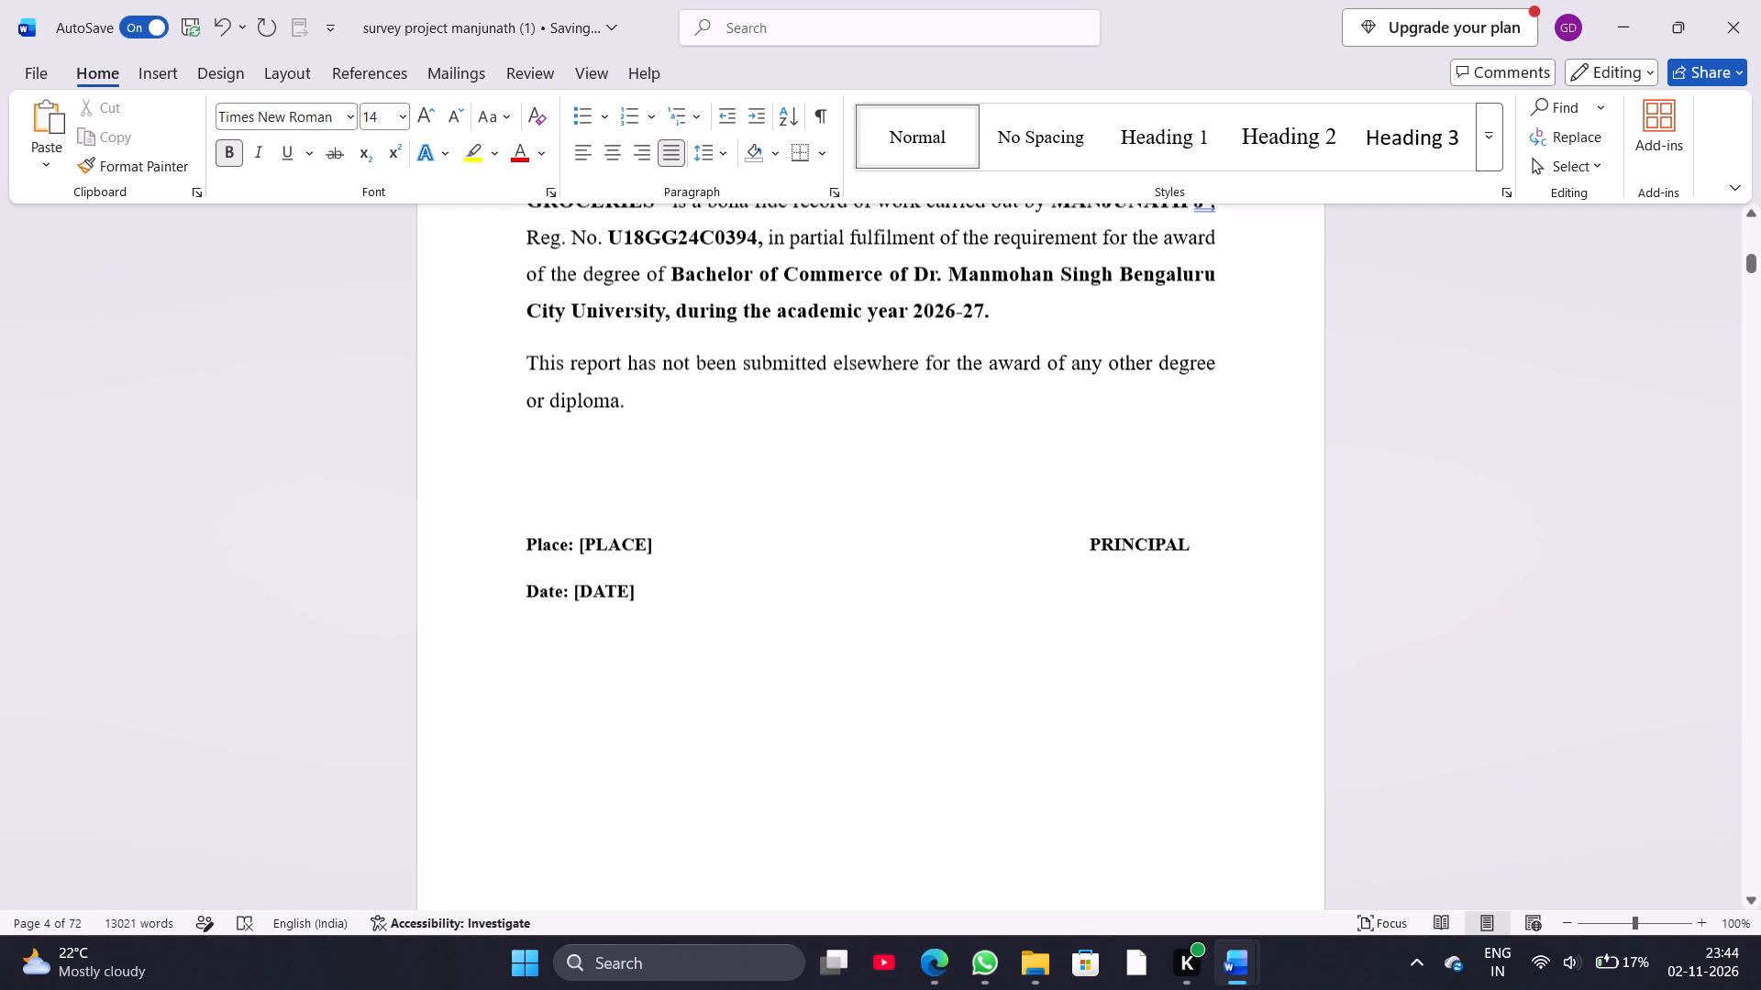
left_click(676, 546)
key("BackSpace")
key("BackSpace")
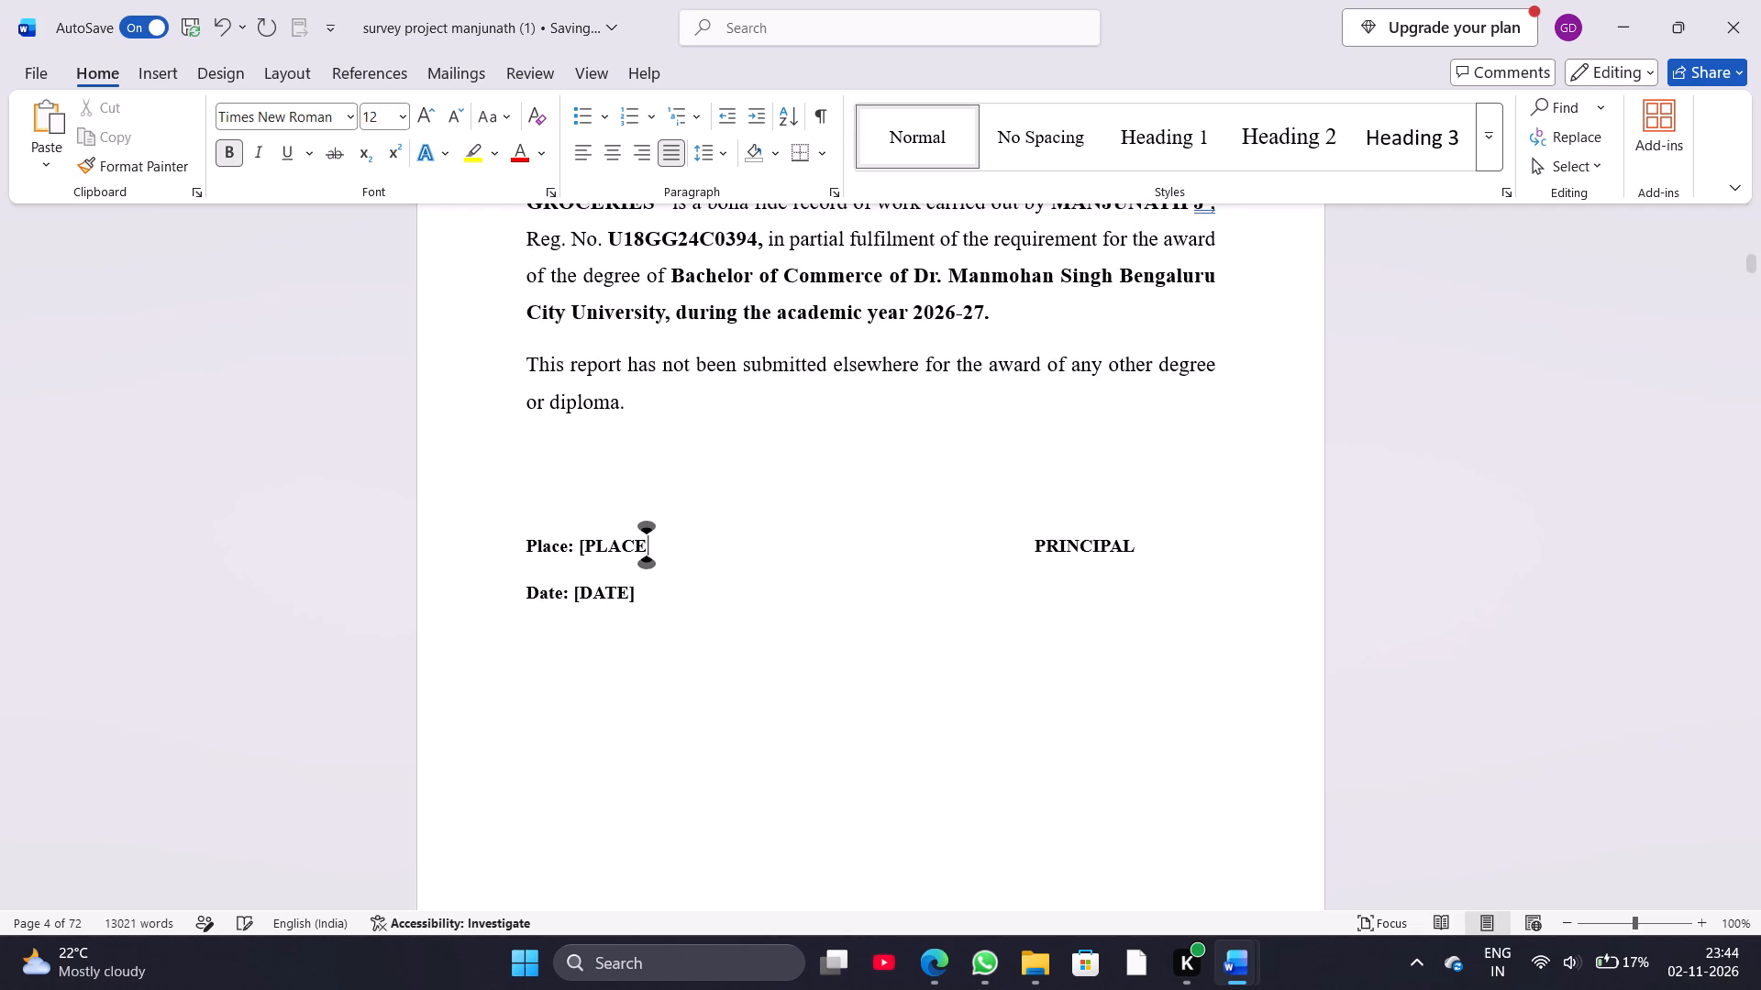
key("BackSpace")
key("BackSpace")
key("BackSpace")
key("BackSpace")
key("BackSpace")
key("BackSpace")
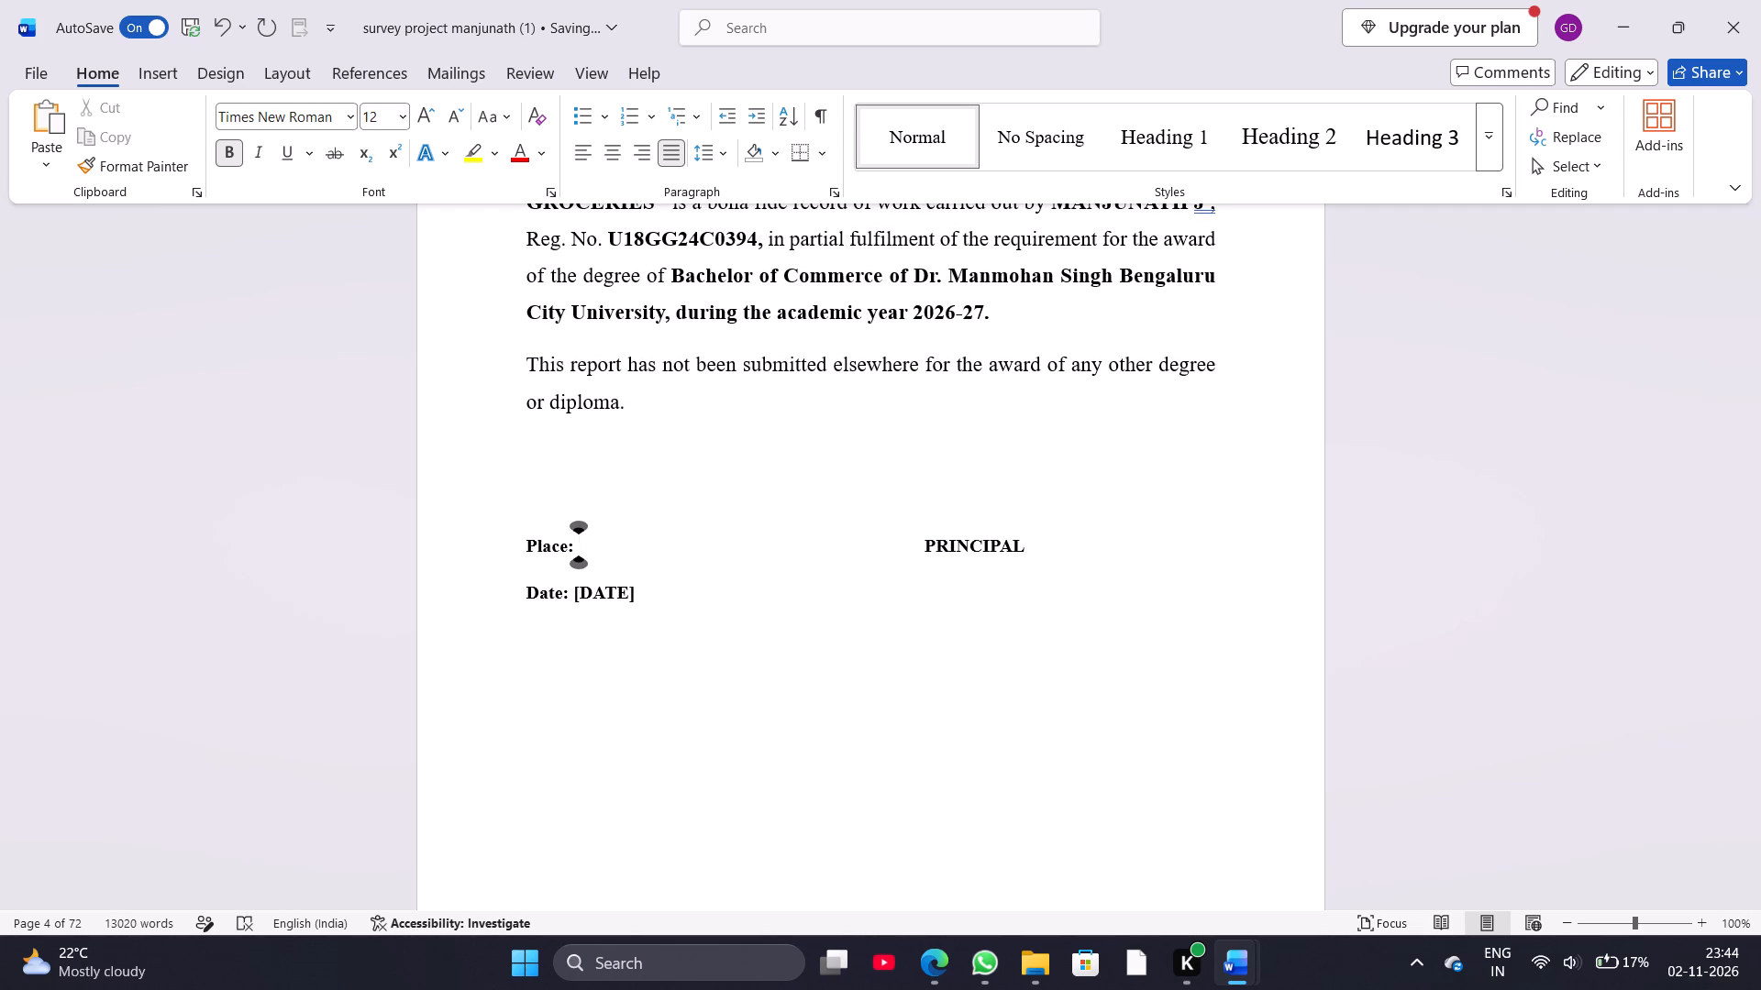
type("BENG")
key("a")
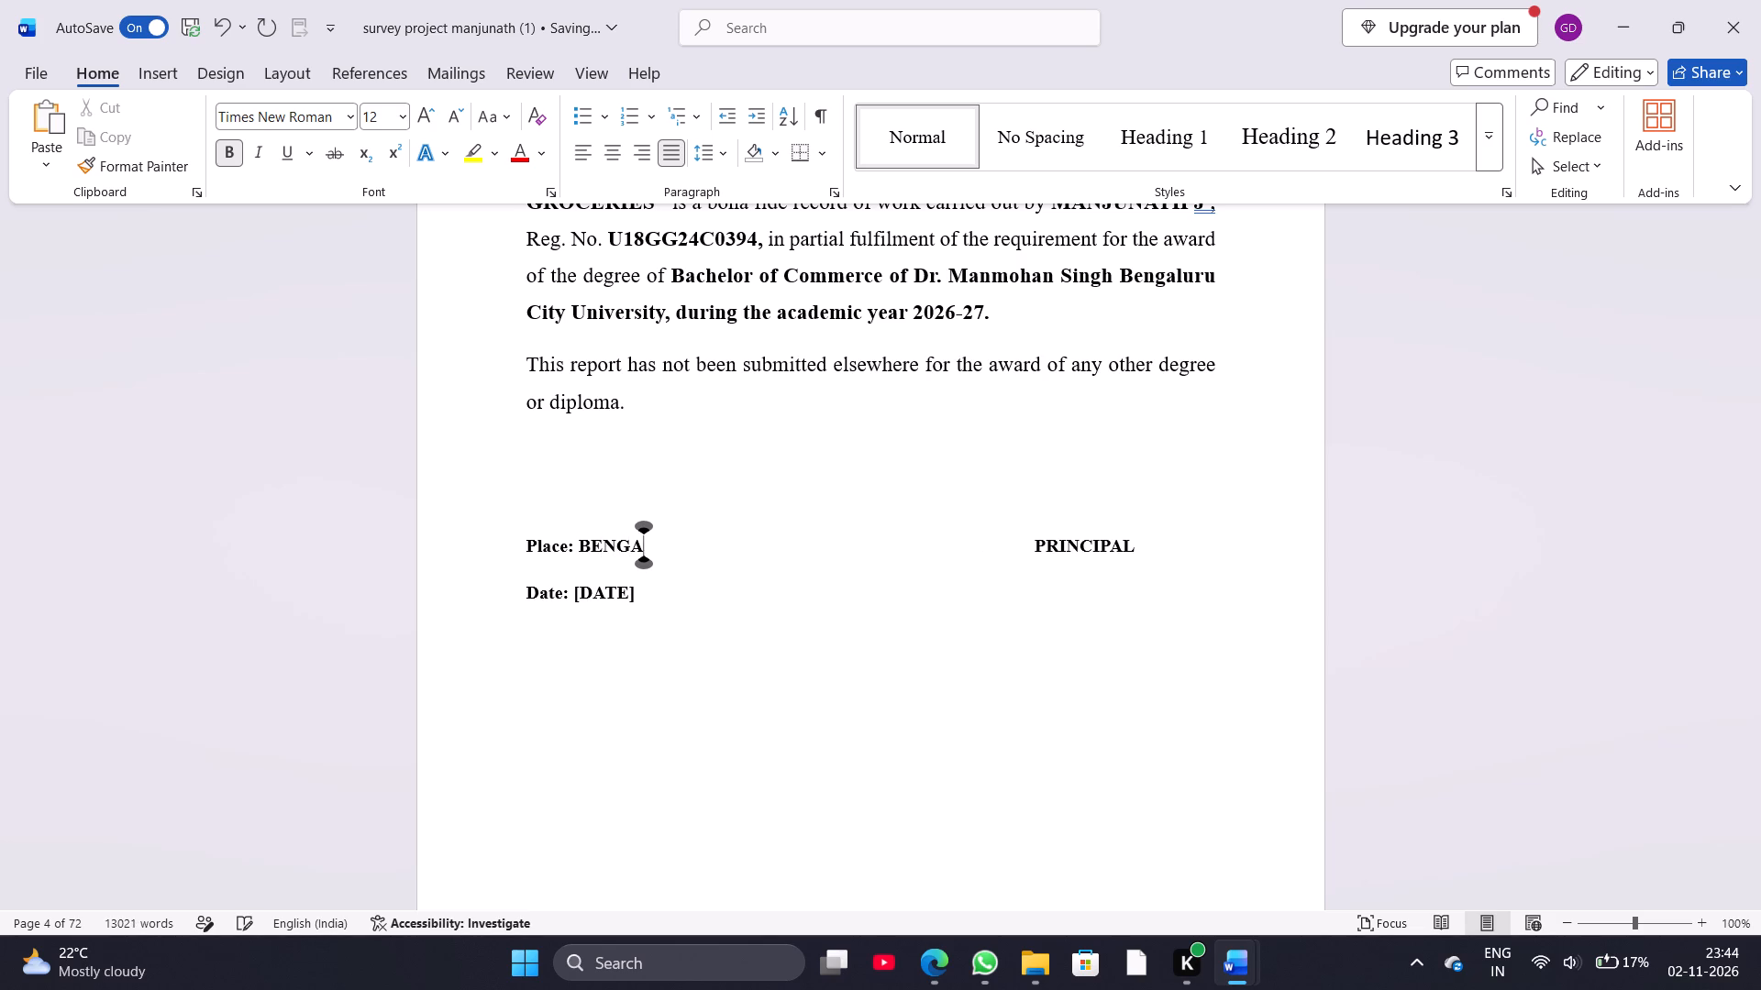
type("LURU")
Delete the [DATE] placeholder in the college certificate, leaving the Date line blank.
left_click(626, 610)
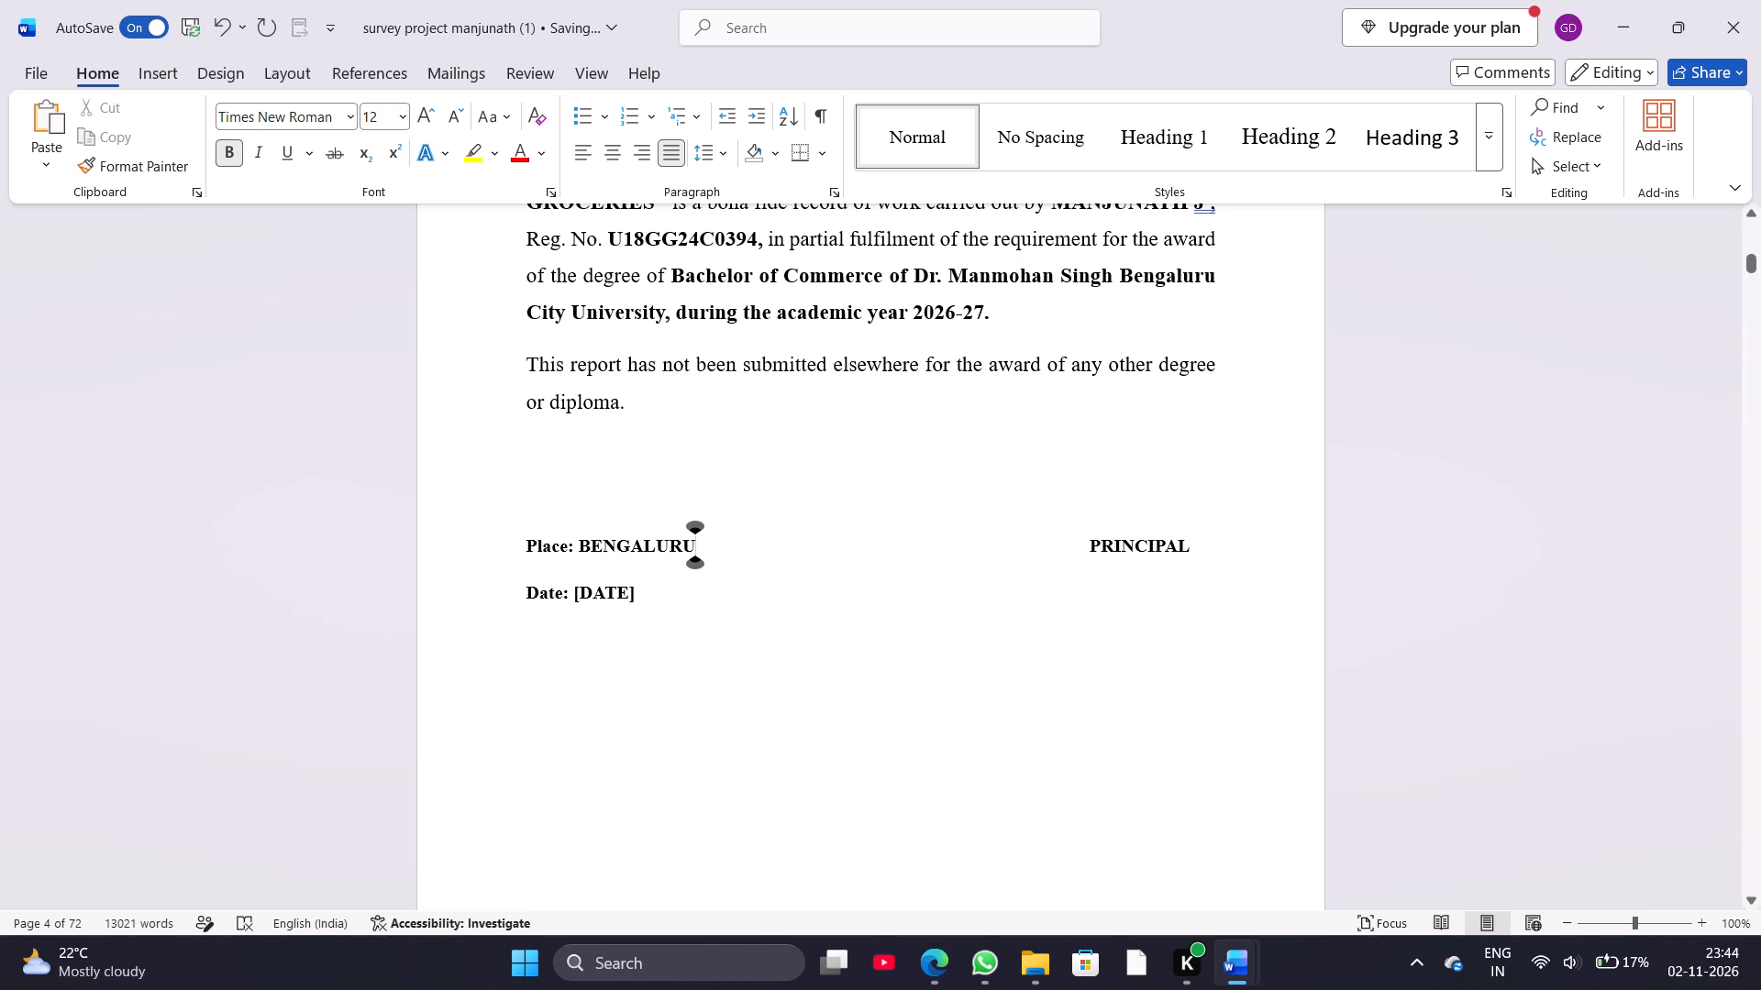
left_click(637, 606)
key("BackSpace")
key("BackSpace")
key("BackSpace")
key("BackSpace")
key("BackSpace")
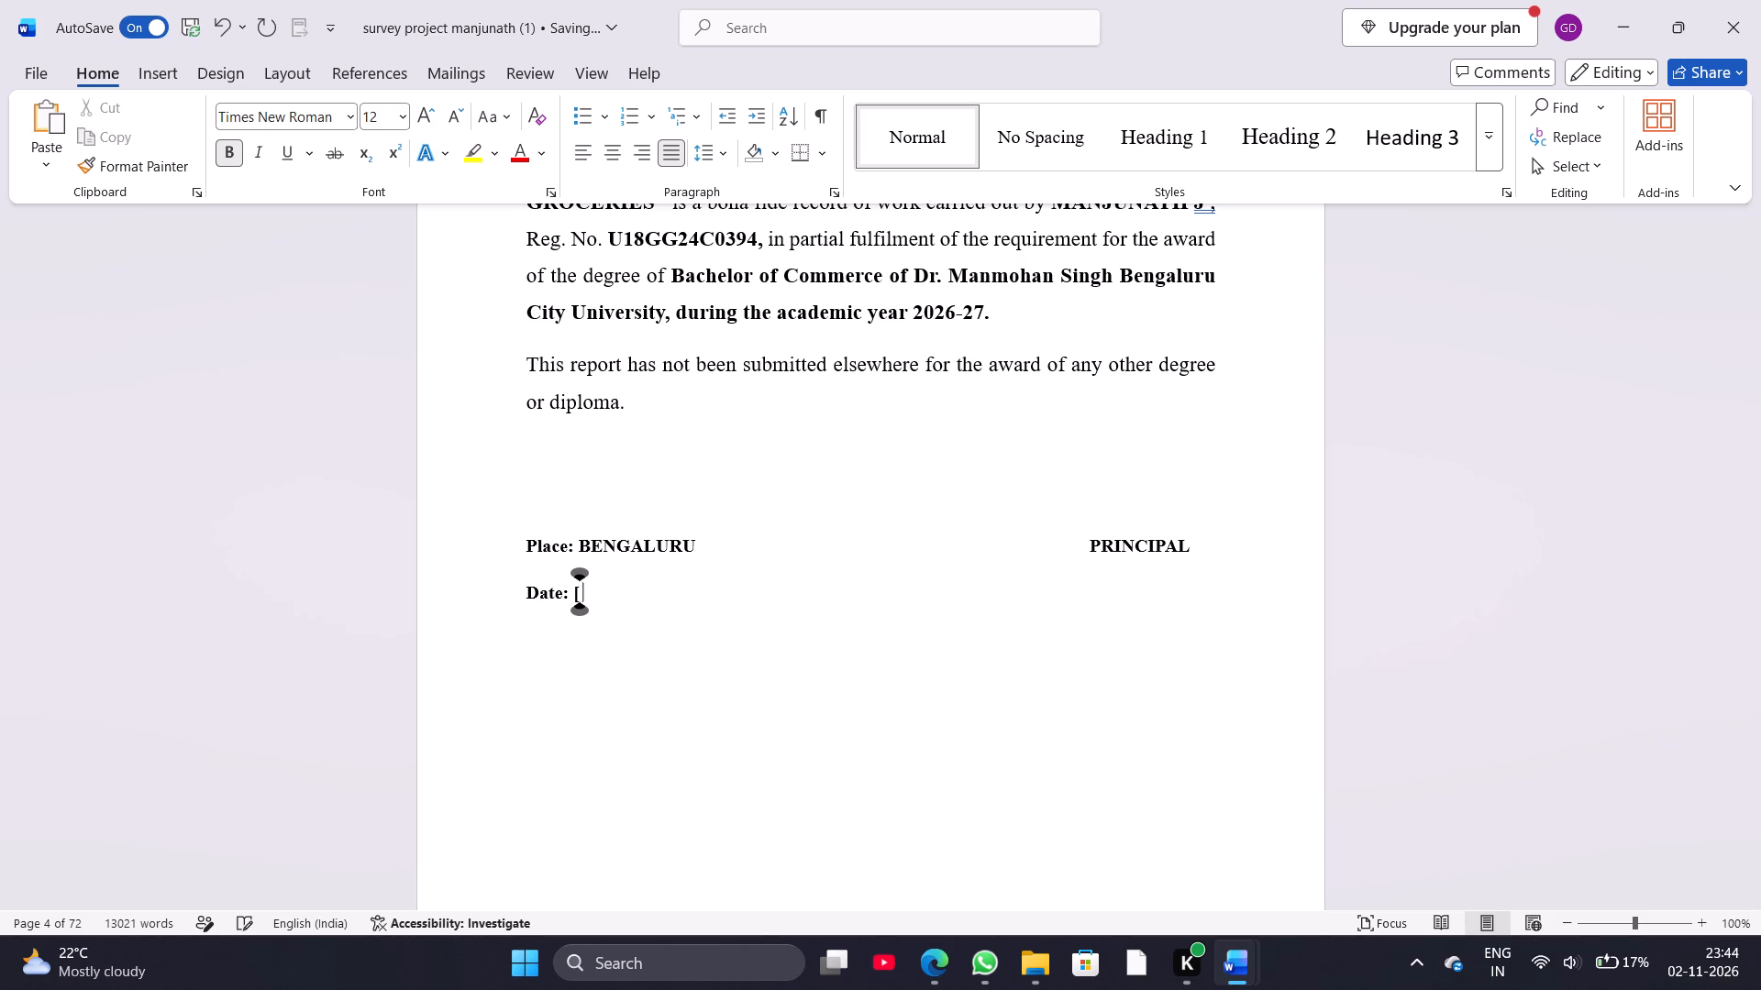
key("BackSpace")
Copy the title CONSUMER PREFERENCE TOWARDS ONLINE SHOPPING REGARDING GROCERIES from the college certificate, without its quotation marks.
scroll(637, 606, "down", 4)
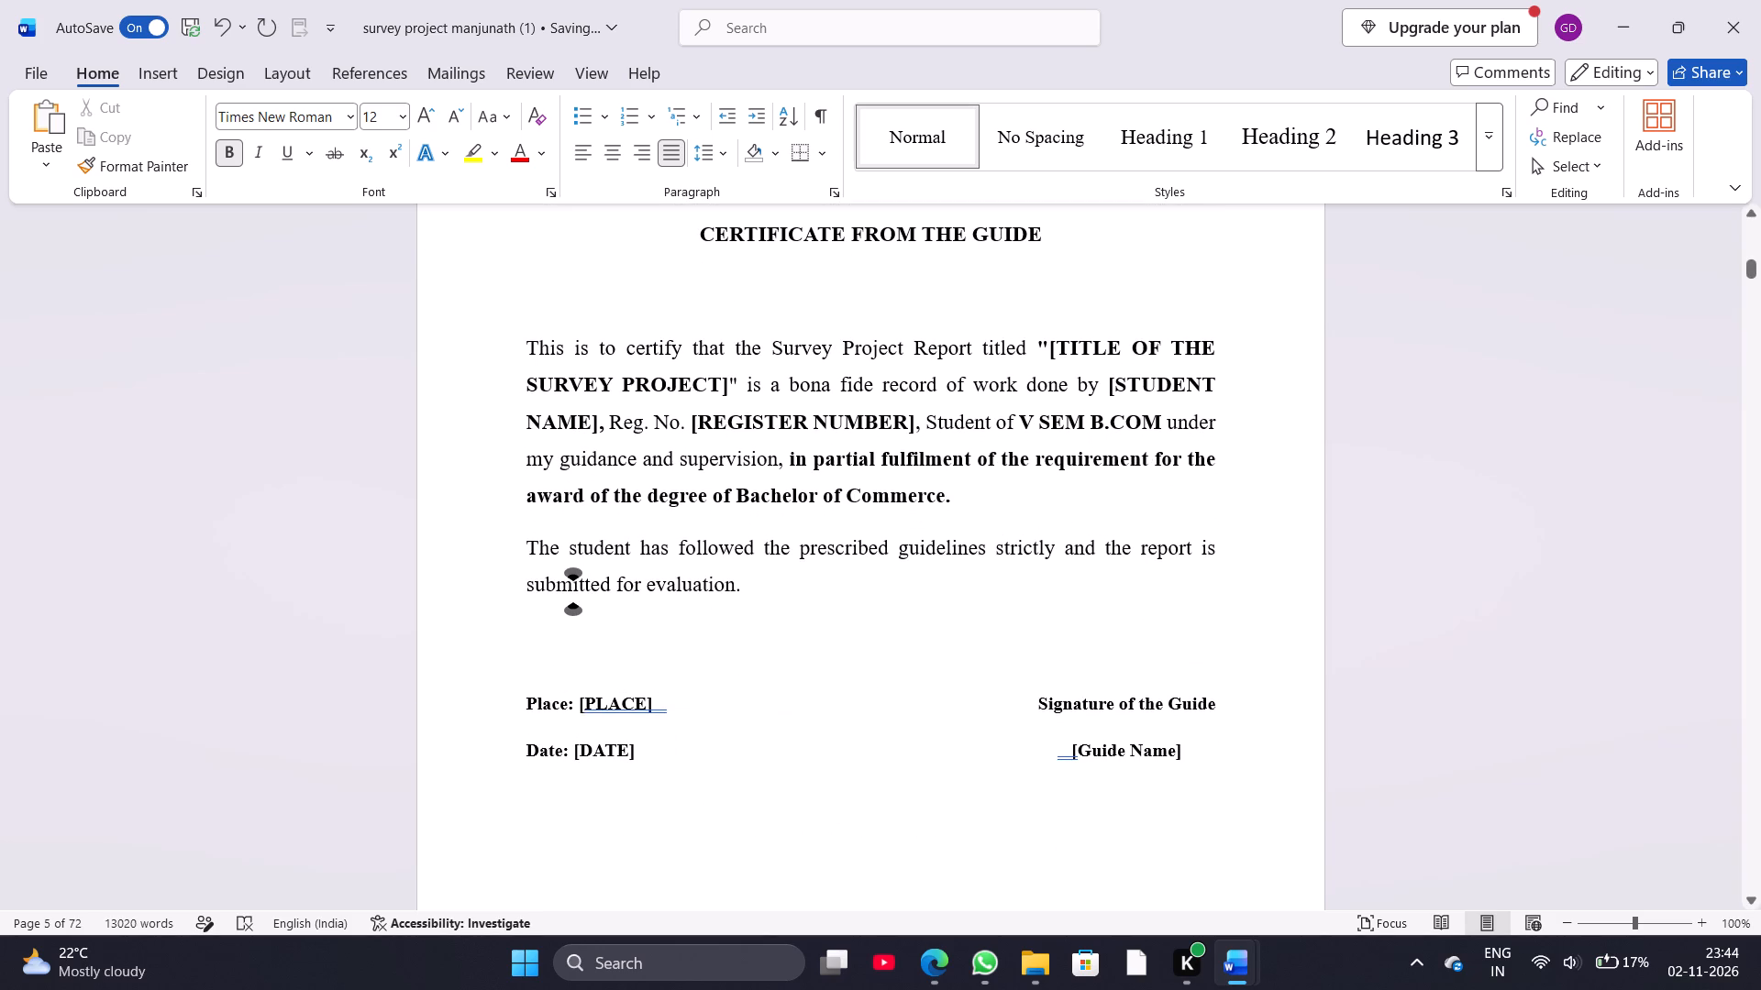
scroll(713, 487, "up", 6)
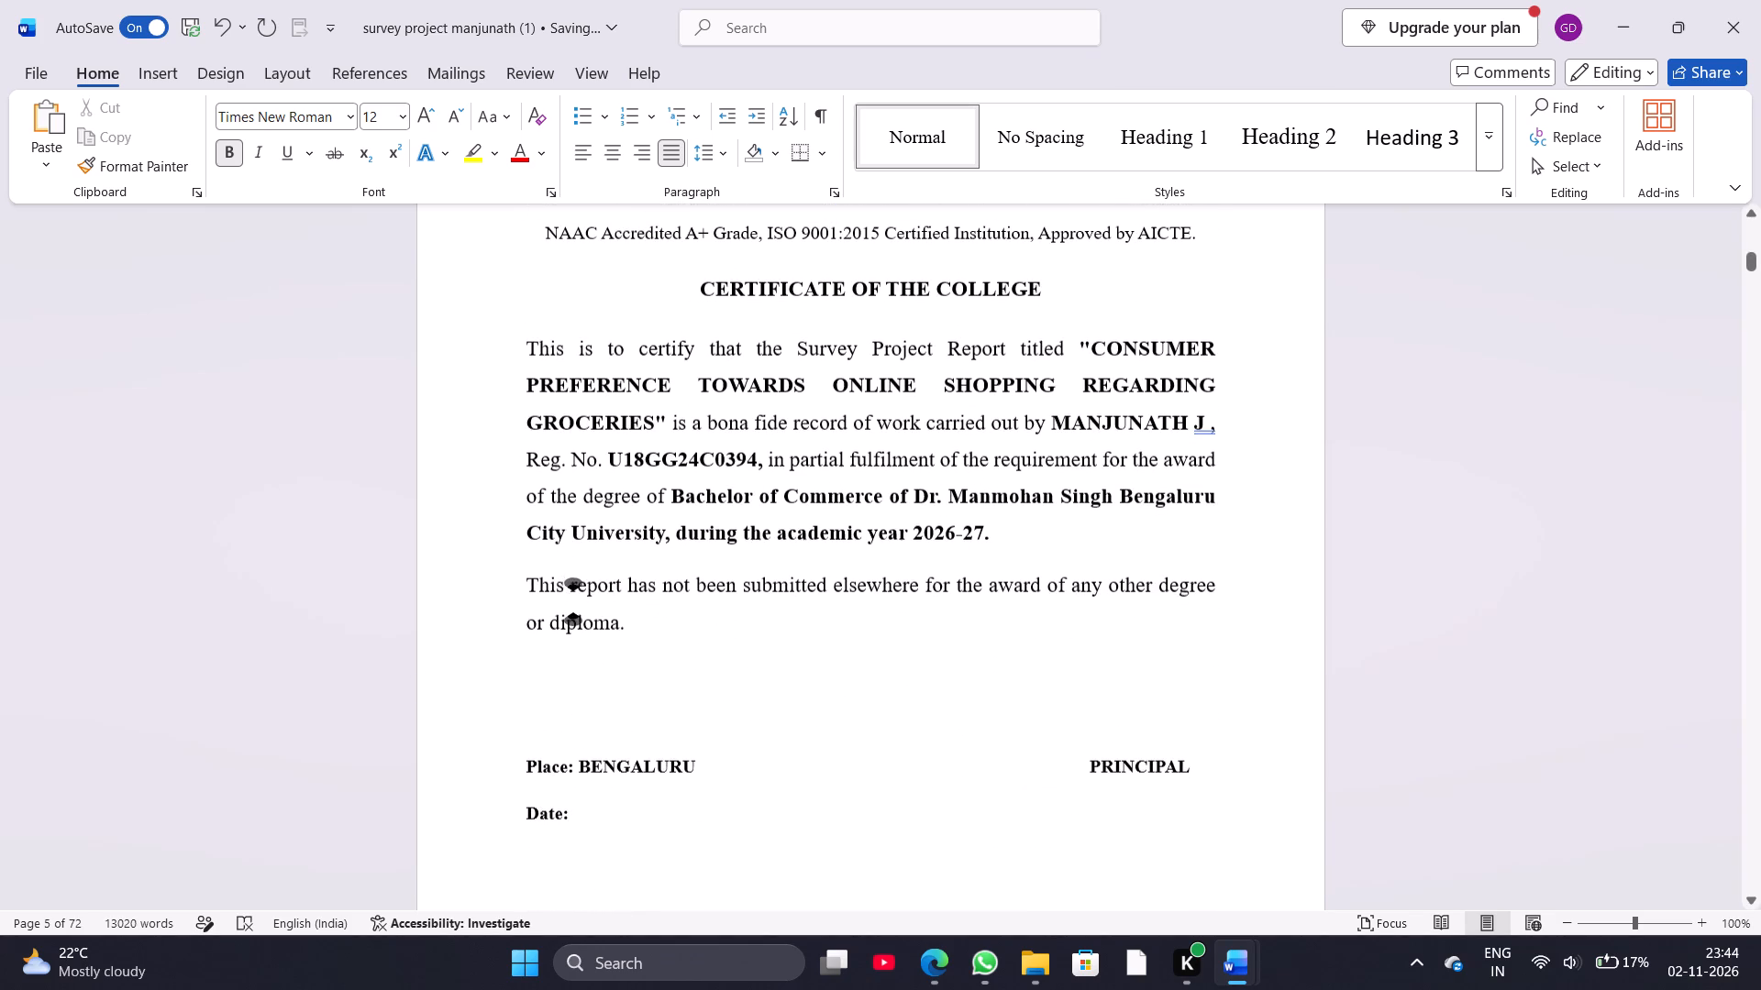
left_click_drag(1087, 350, 1104, 388)
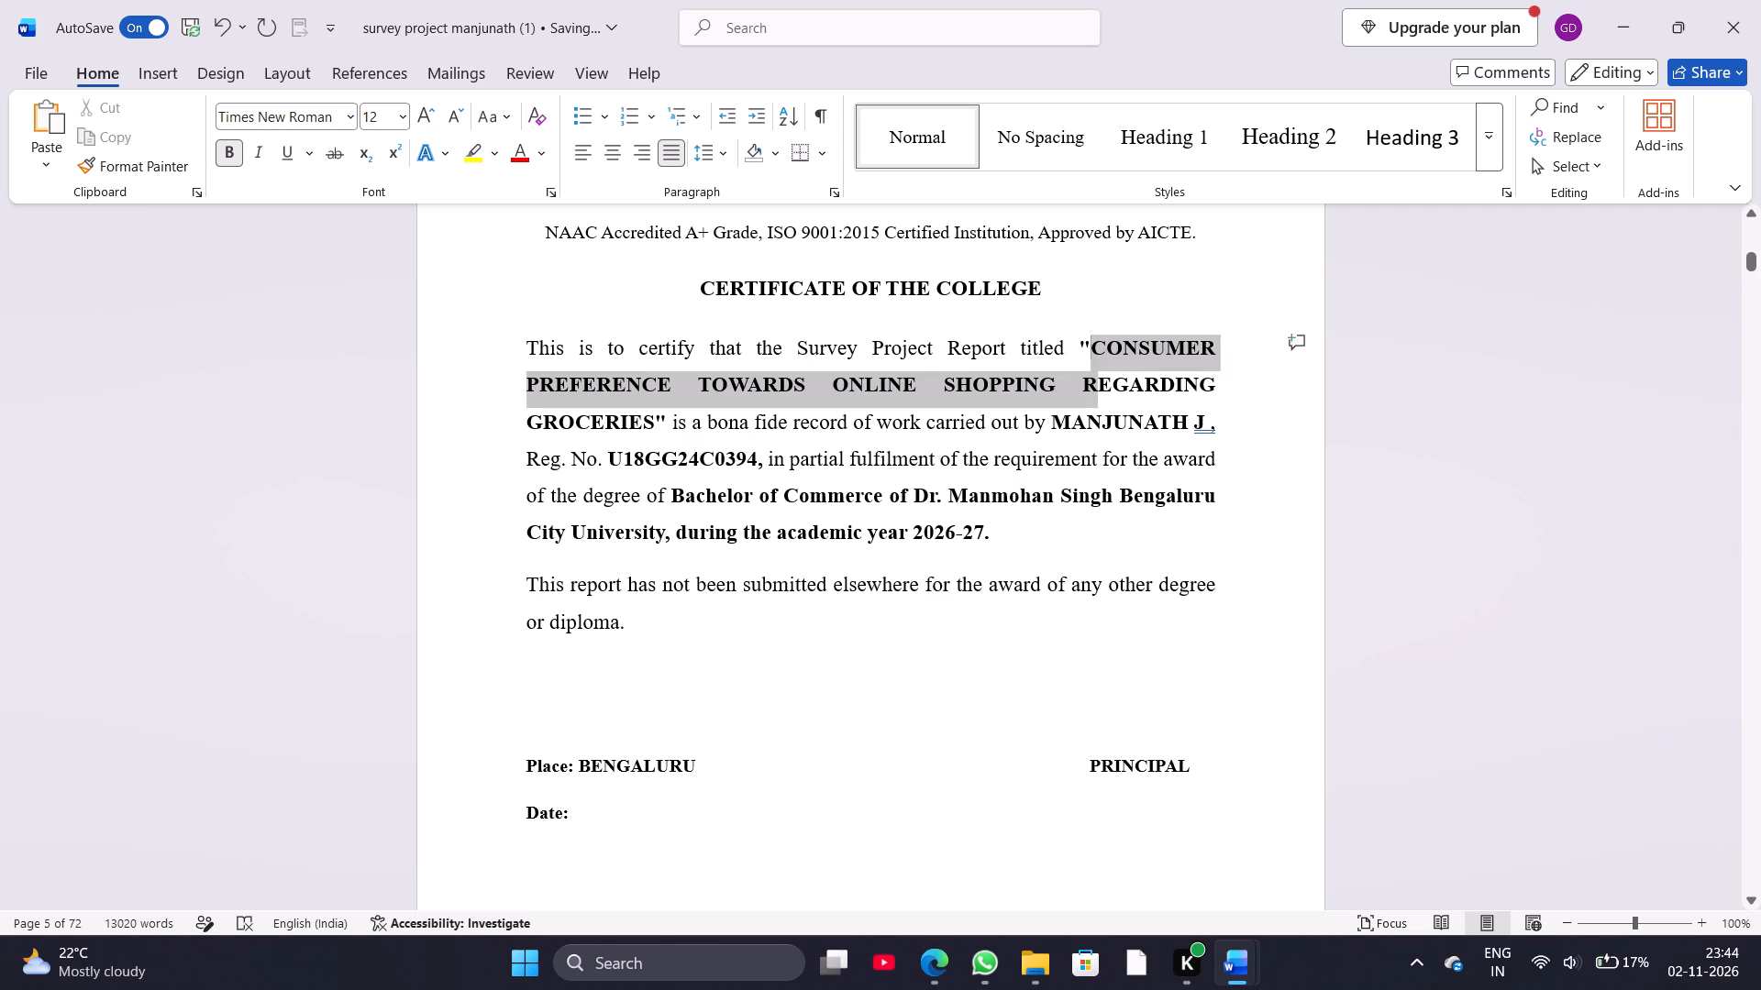
left_click_drag(1104, 388, 670, 442)
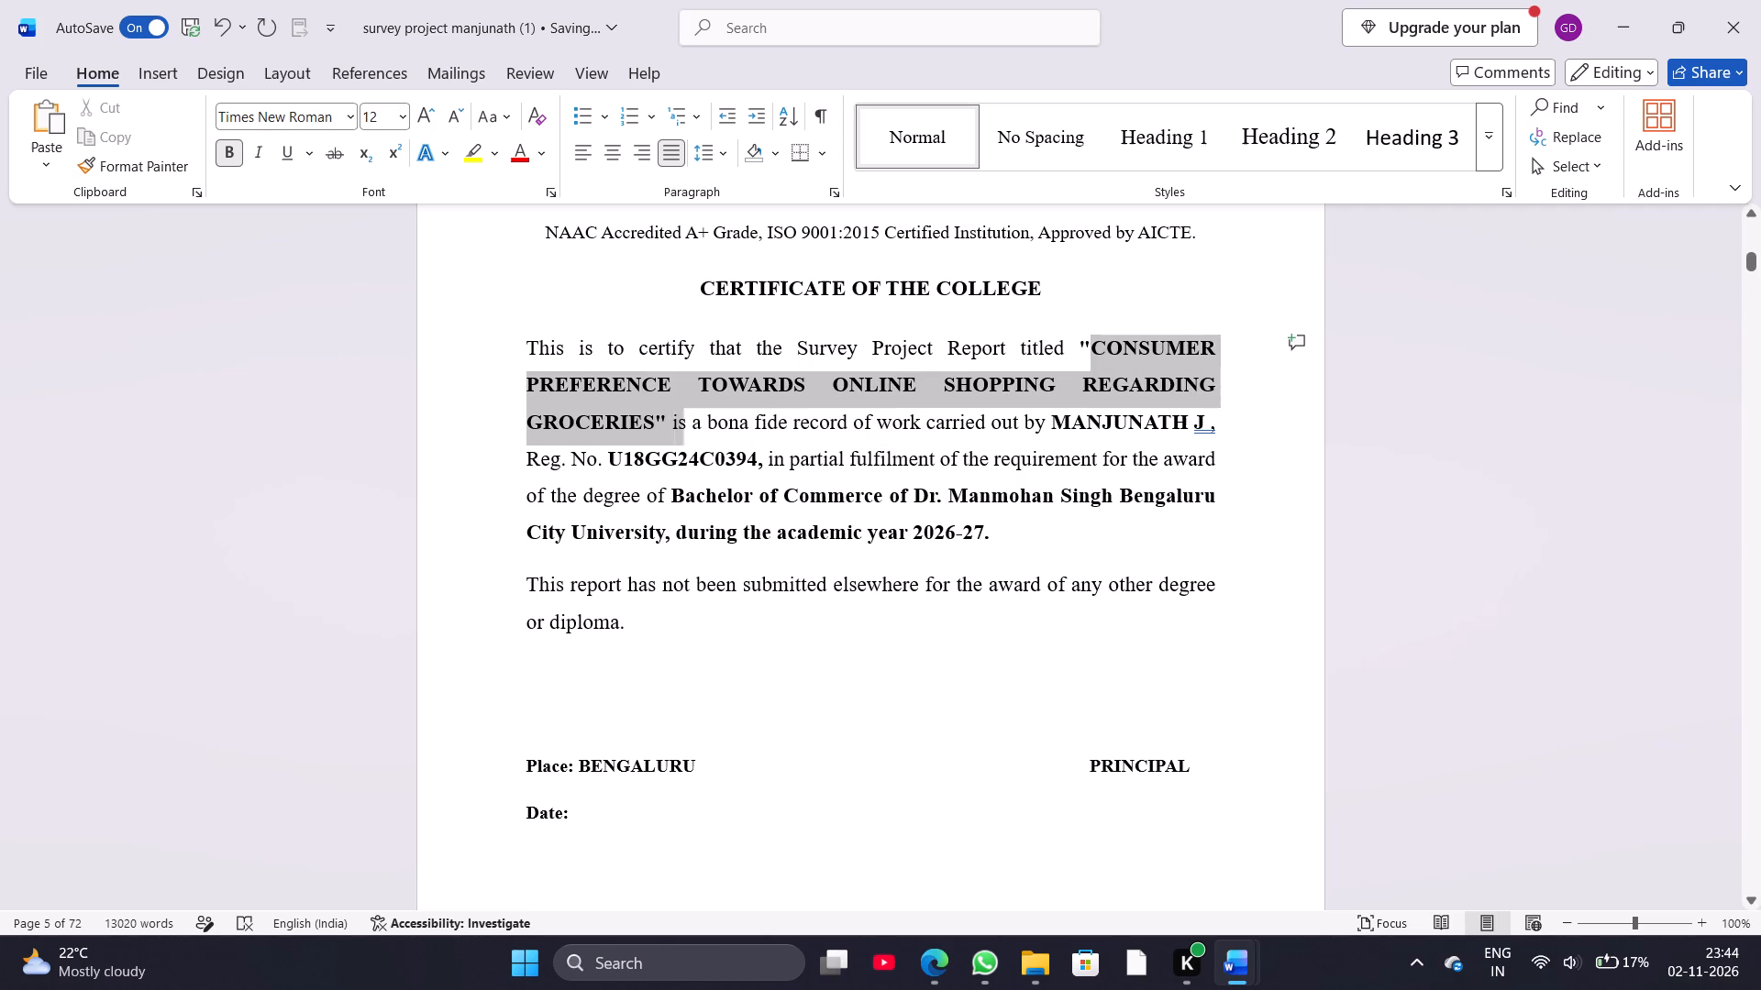
left_click_drag(670, 442, 655, 445)
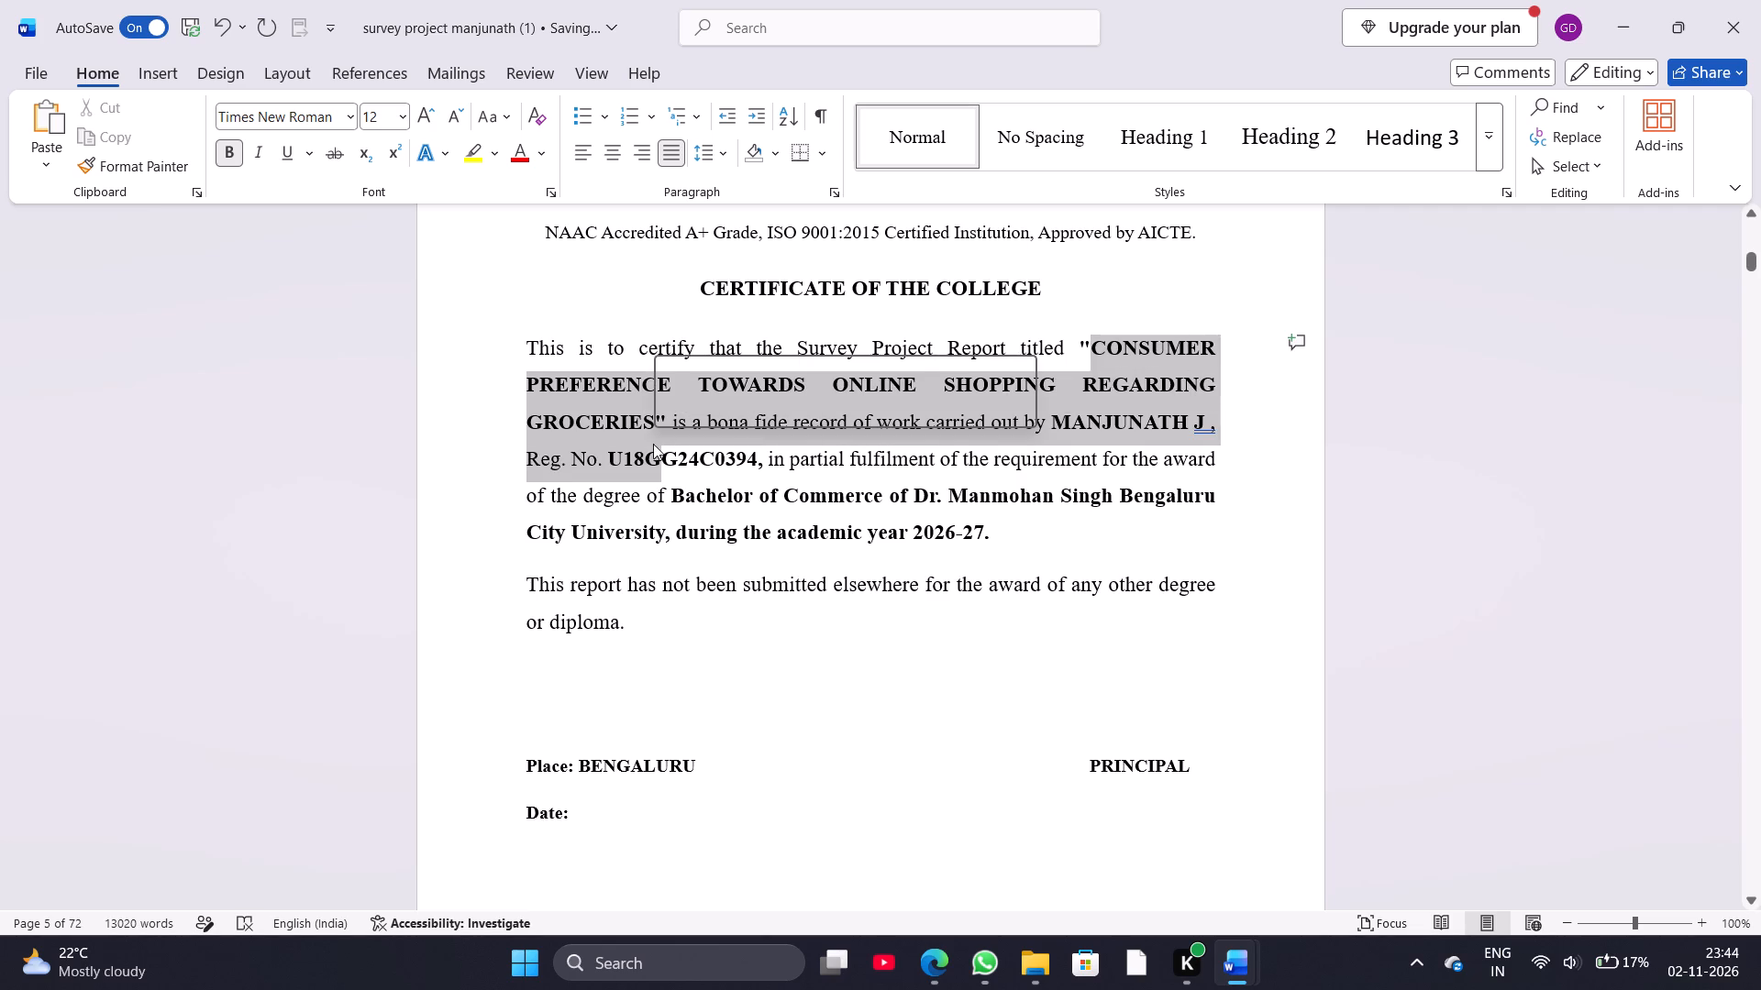
left_click(674, 480)
left_click_drag(1092, 350, 698, 430)
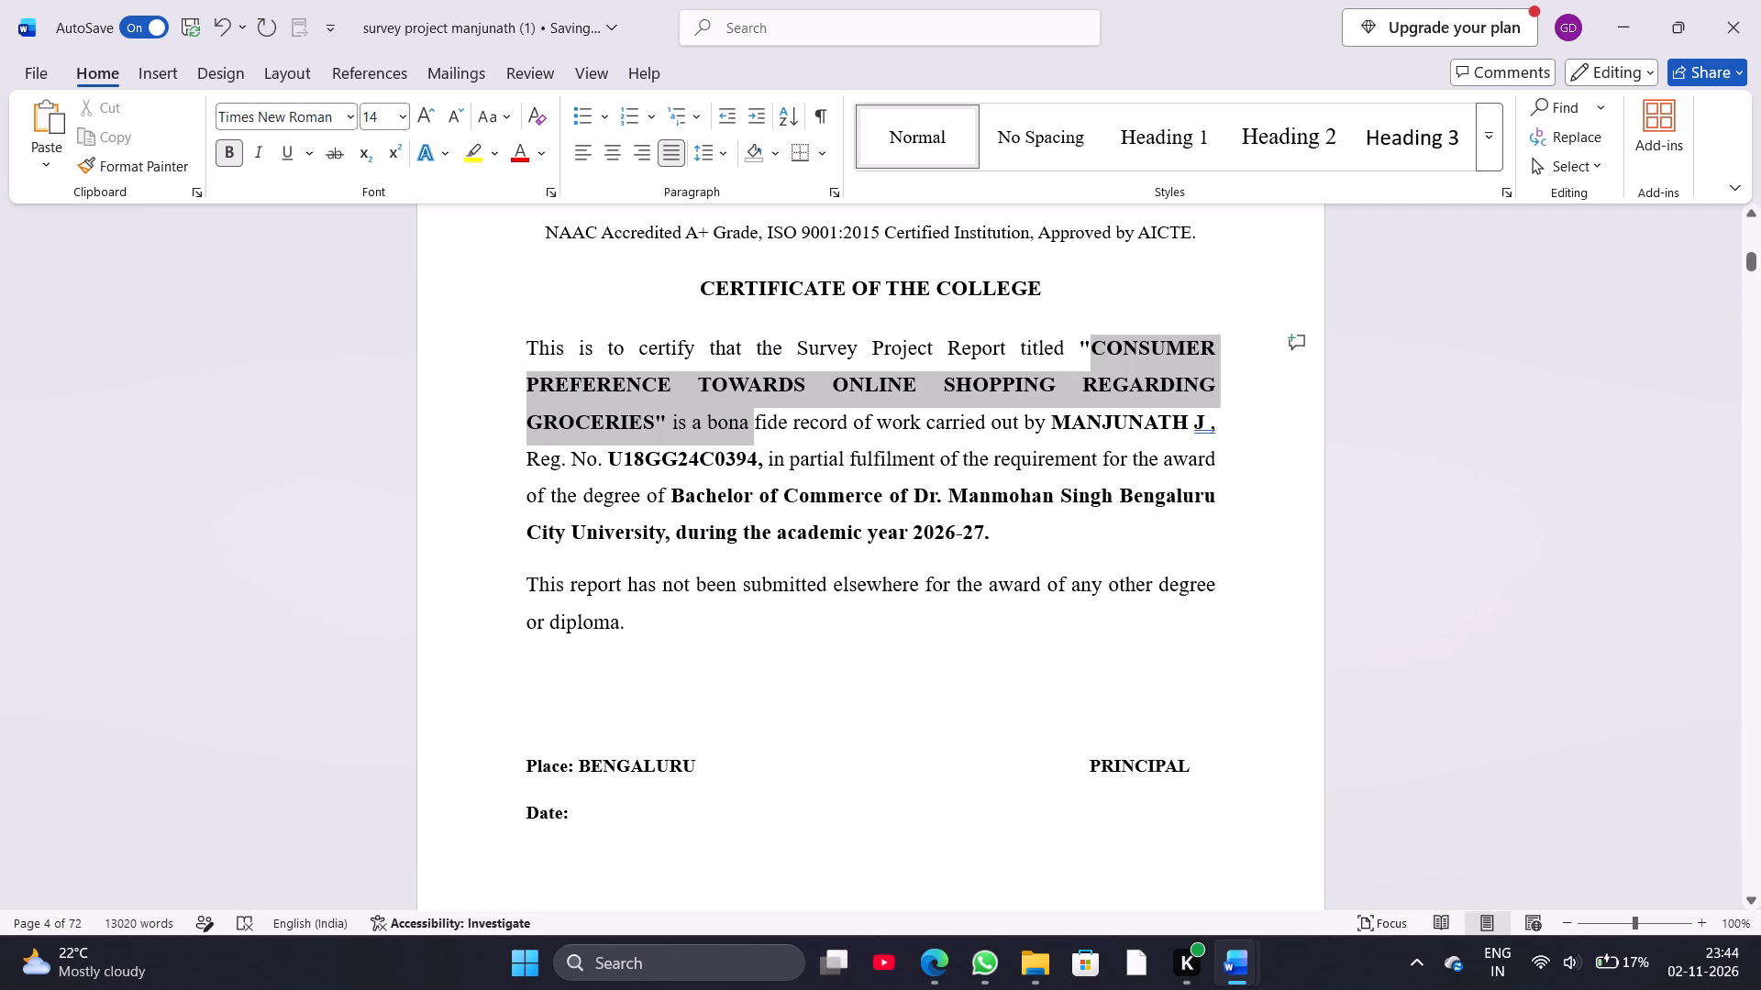
left_click_drag(698, 430, 653, 426)
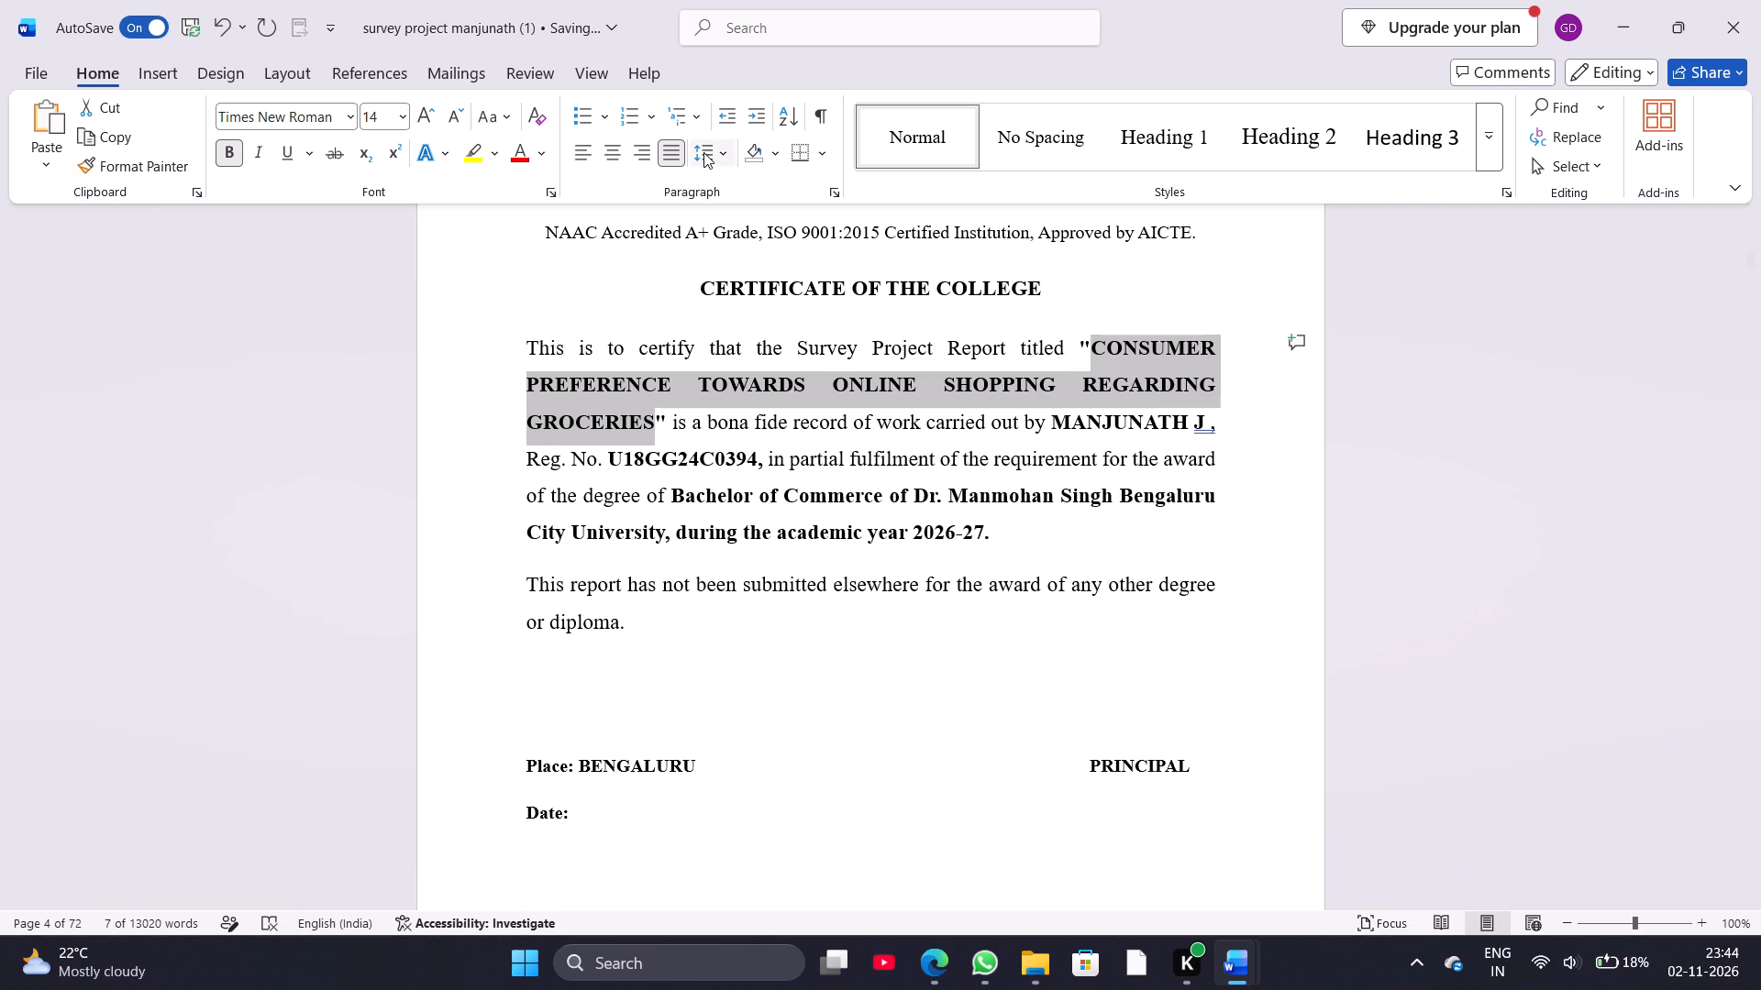
left_click(703, 152)
left_click(727, 243)
key("ctrl+c")
Replace [TITLE OF THE SURVEY PROJECT] in CERTIFICATE FROM THE GUIDE with the copied project title, keeping the quotation marks around it.
scroll(727, 243, "down", 3)
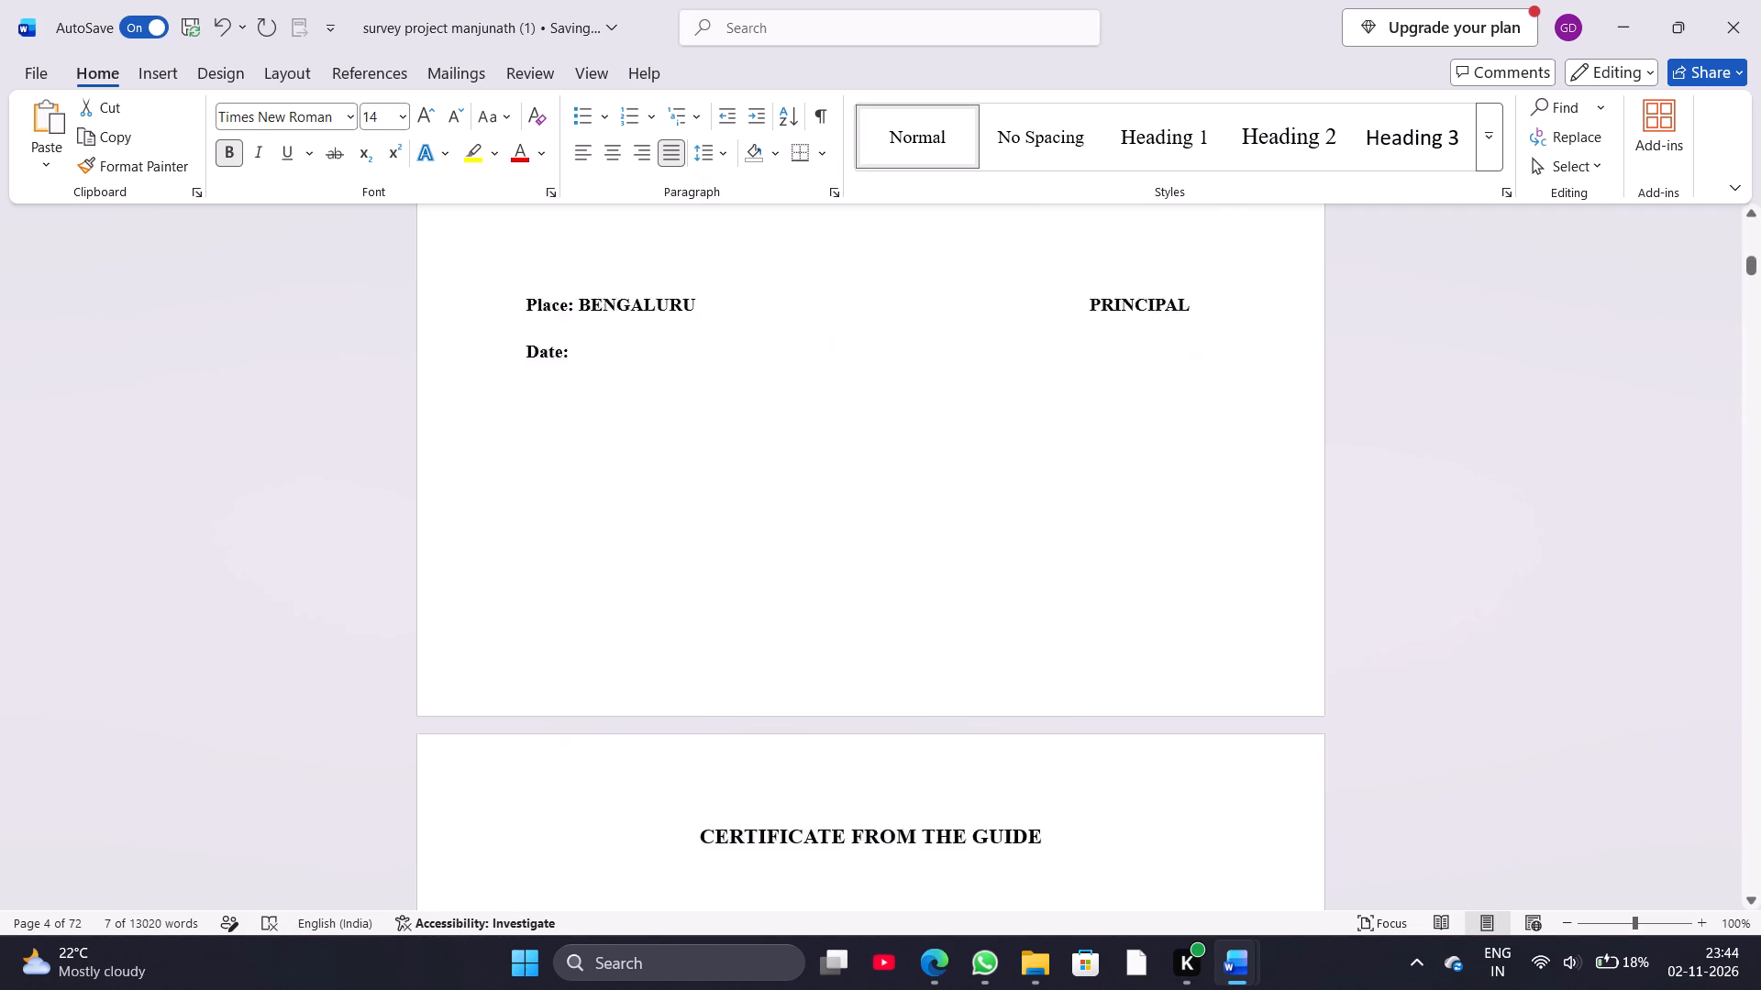
scroll(727, 243, "down", 2)
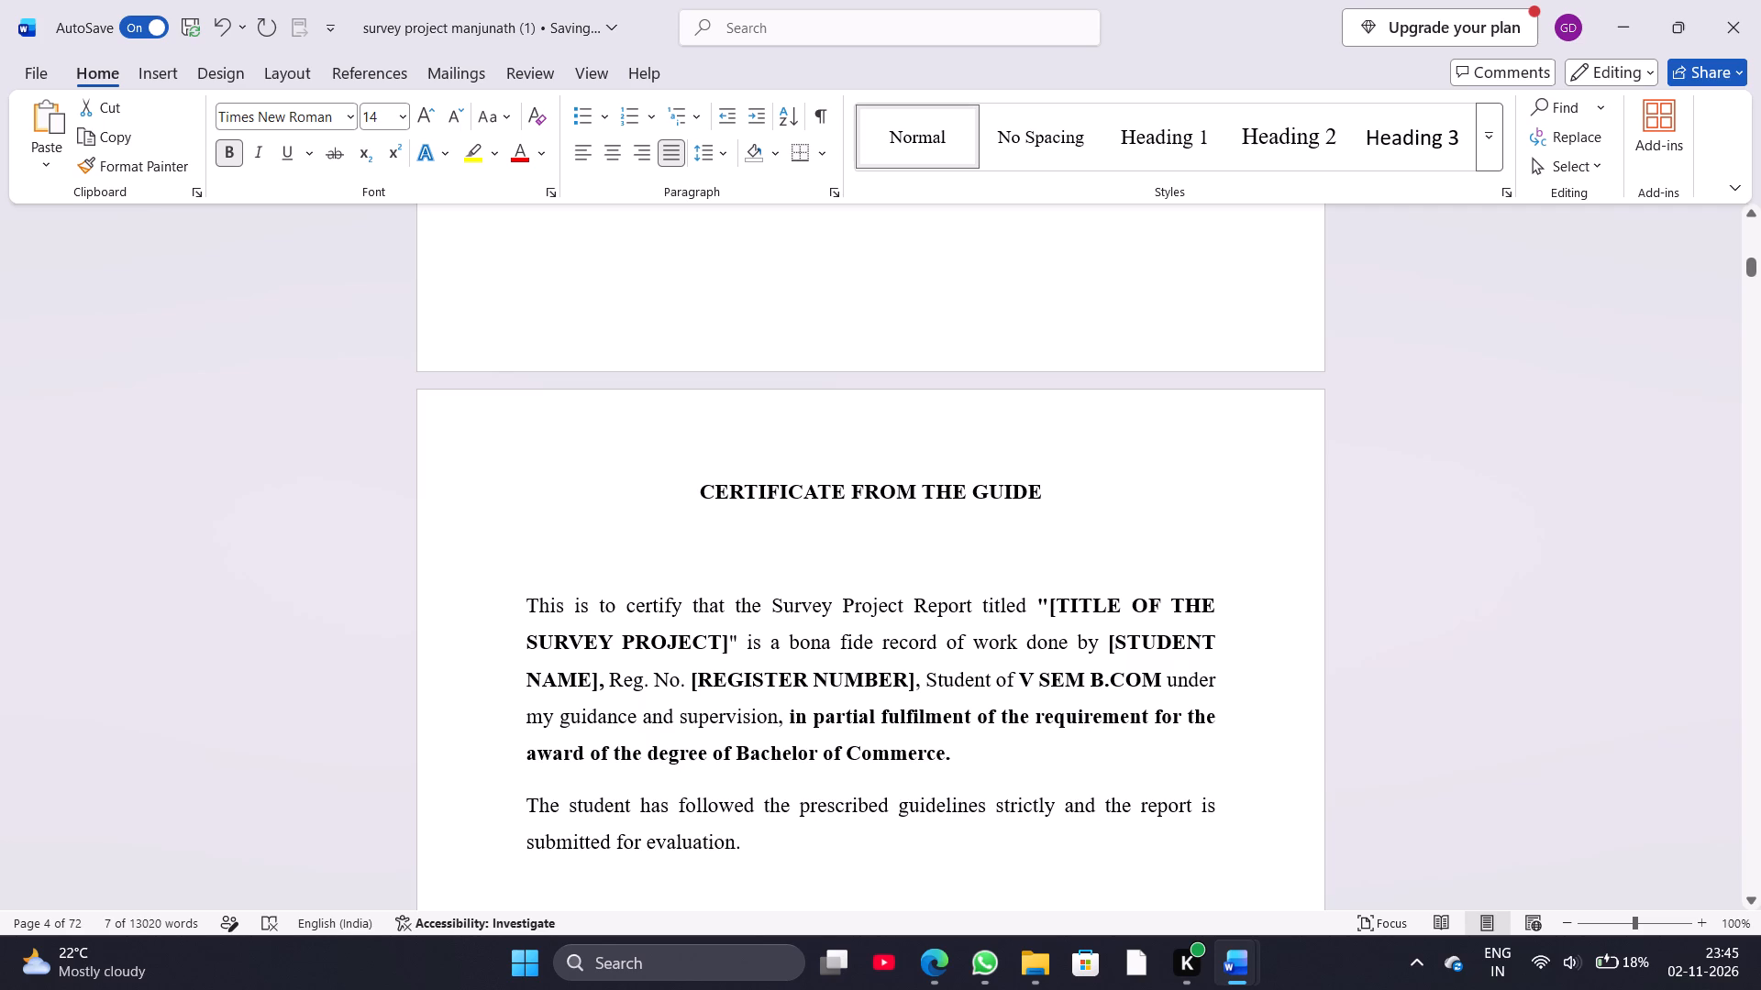
left_click(1050, 612)
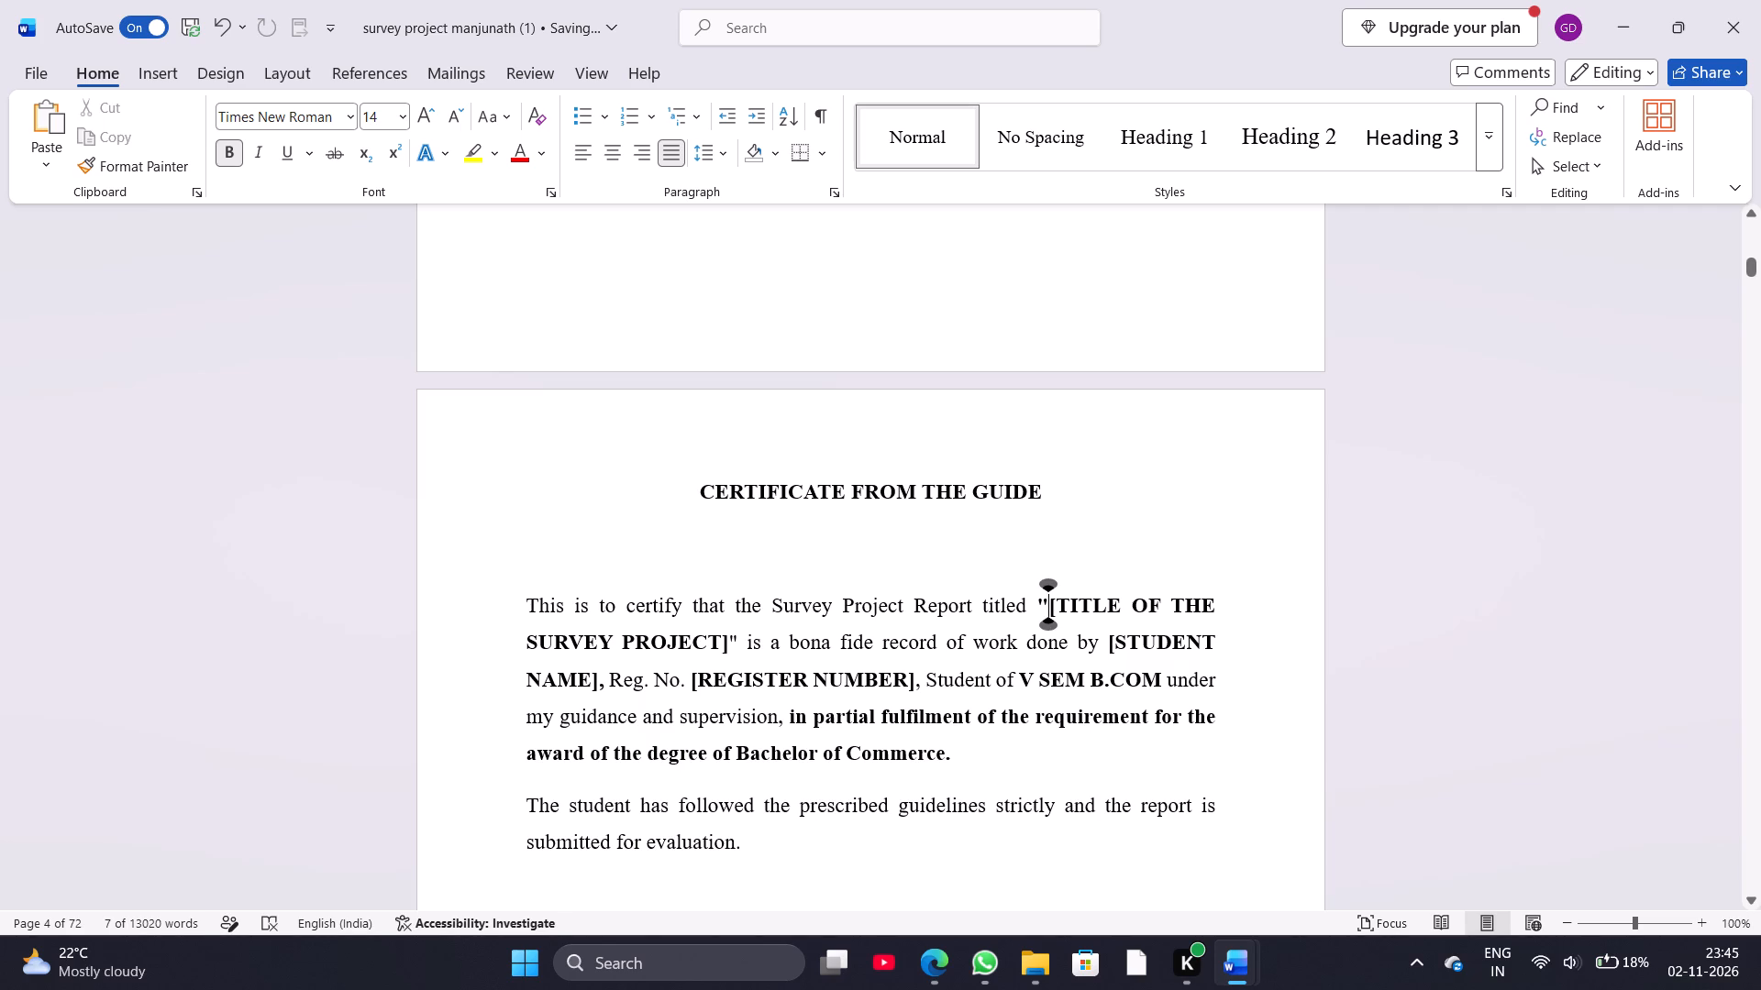
left_click(728, 643)
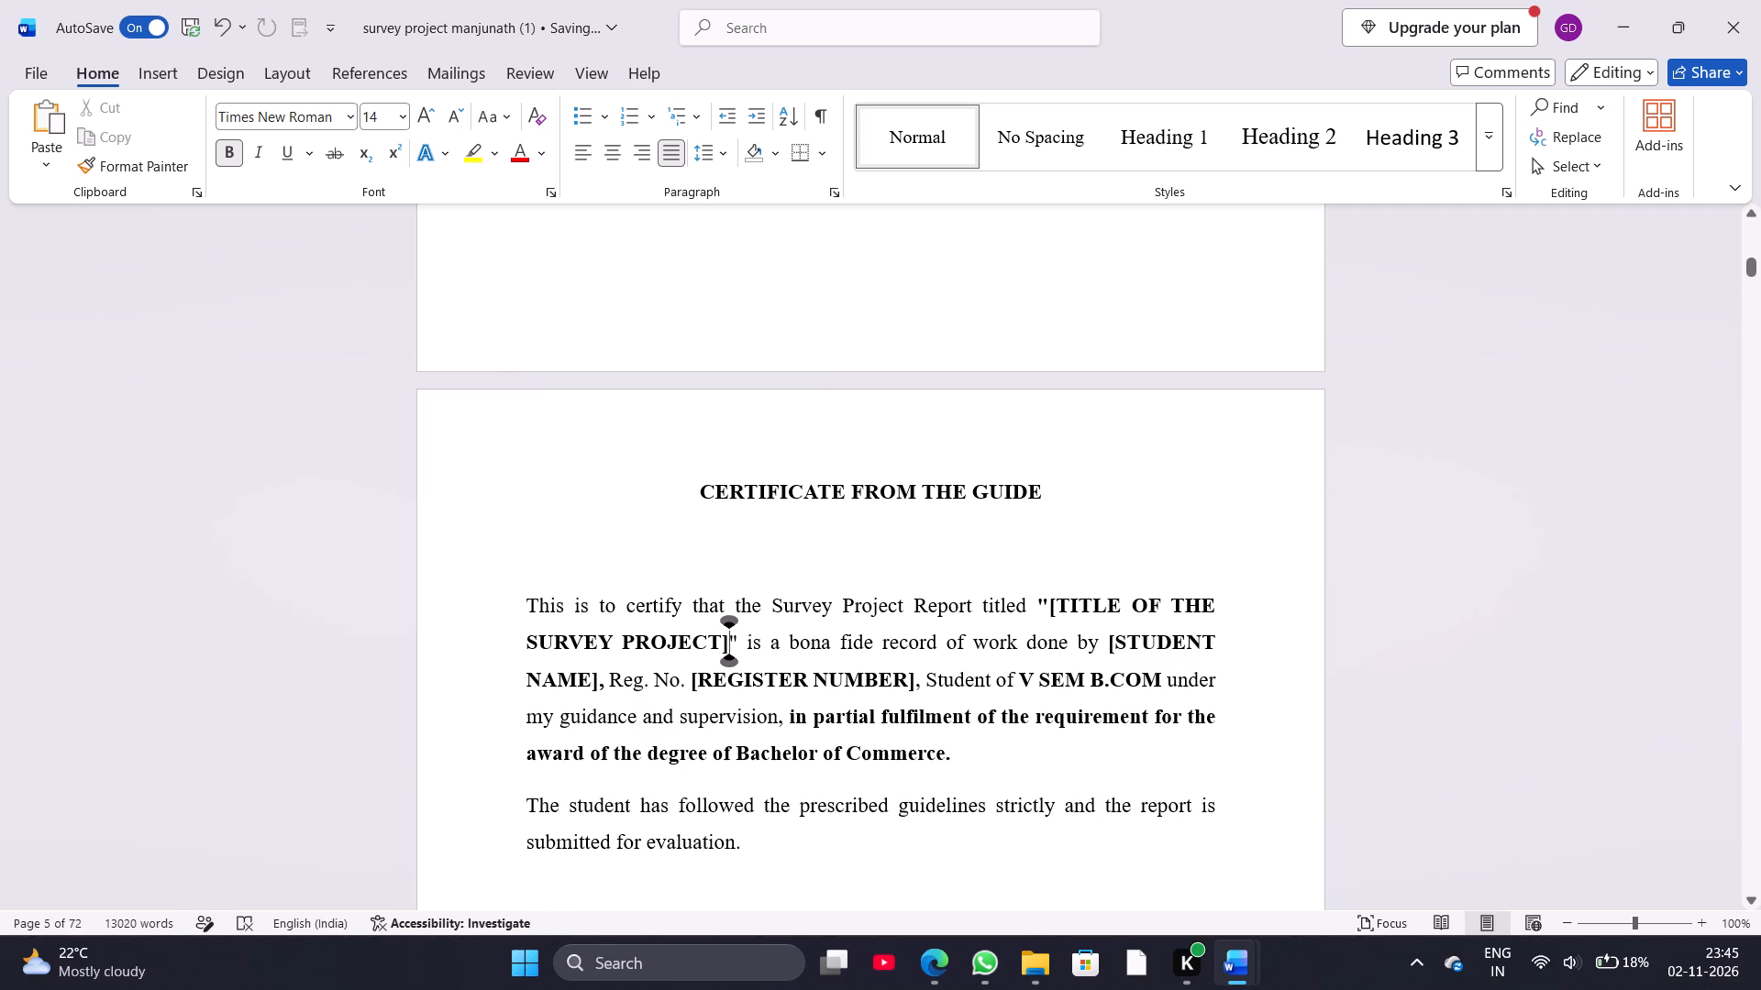
key("BackSpace")
key("BackSpace")
key("BackSpace")
key("BackSpace")
key("BackSpace")
key("BackSpace")
key("BackSpace")
key("BackSpace")
key("BackSpace")
key("BackSpace")
key("BackSpace")
key("BackSpace")
key("BackSpace")
key("BackSpace")
key("BackSpace")
key("BackSpace")
key("BackSpace")
key("BackSpace")
key("BackSpace")
key("BackSpace")
key("BackSpace")
key("BackSpace")
key("BackSpace")
key("BackSpace")
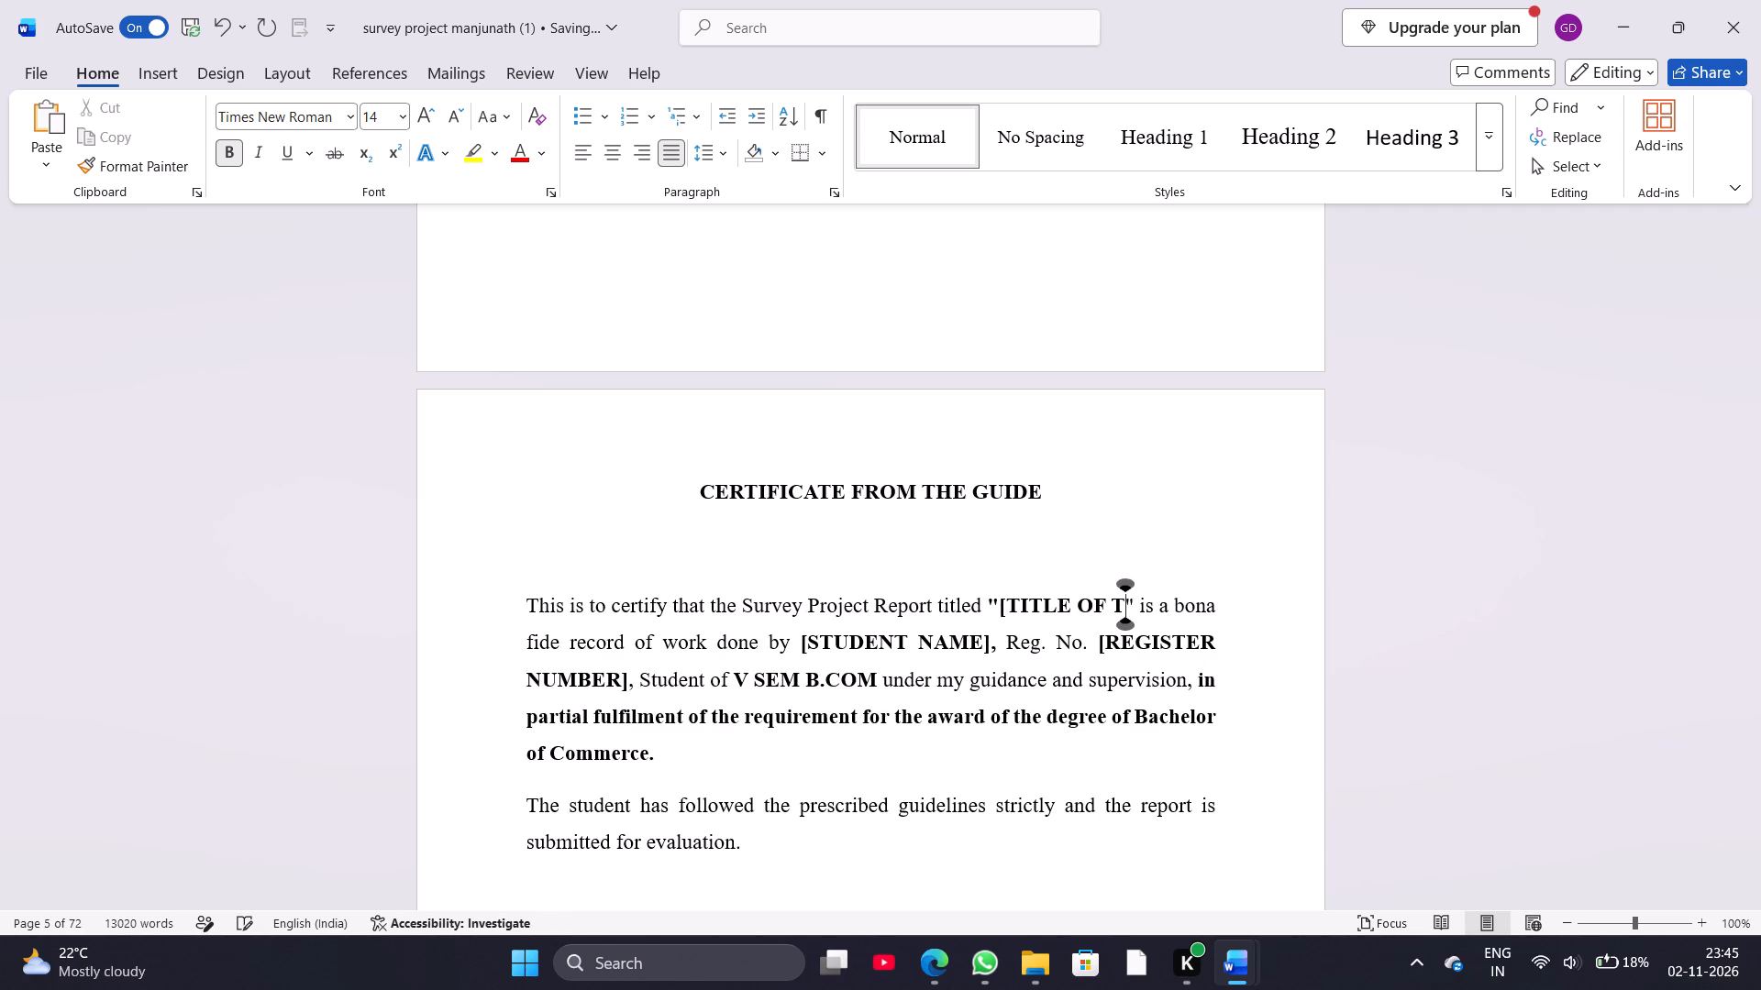
key("BackSpace")
key("BackSpace")
key("BackSpace")
key("BackSpace")
key("BackSpace")
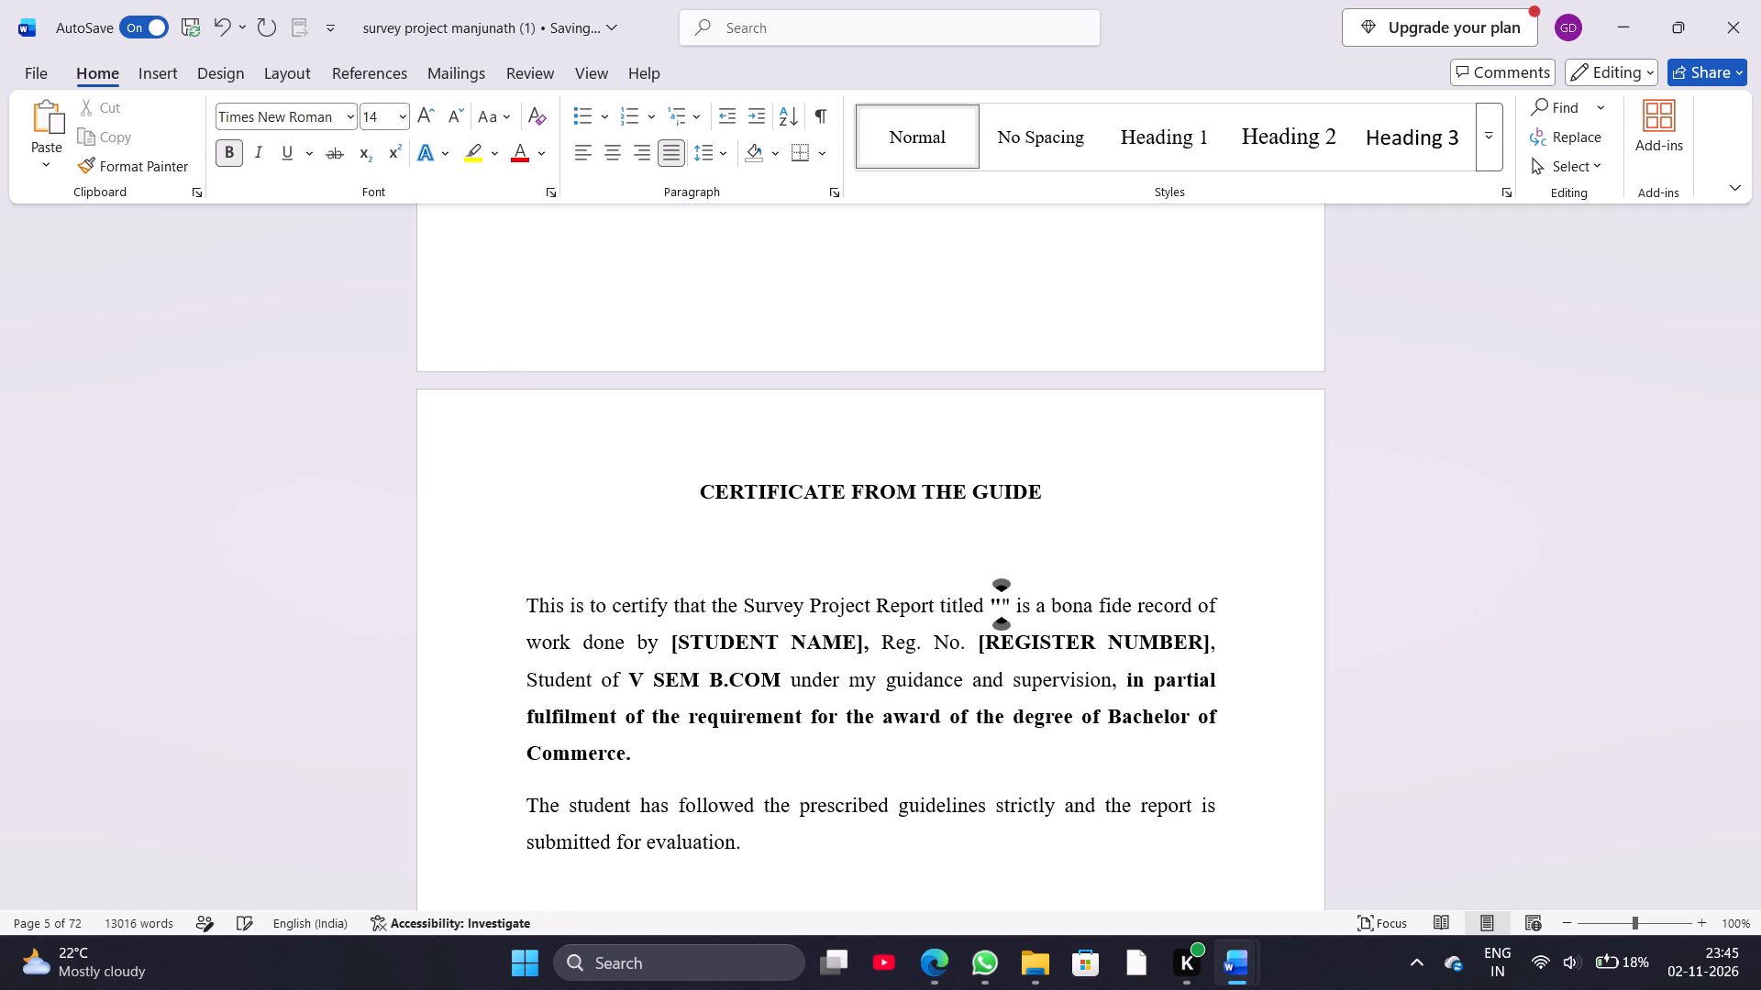
key("ctrl+v")
Copy the student's name together with its comma from CERTIFICATE OF THE COLLEGE.
scroll(728, 643, "down", 1)
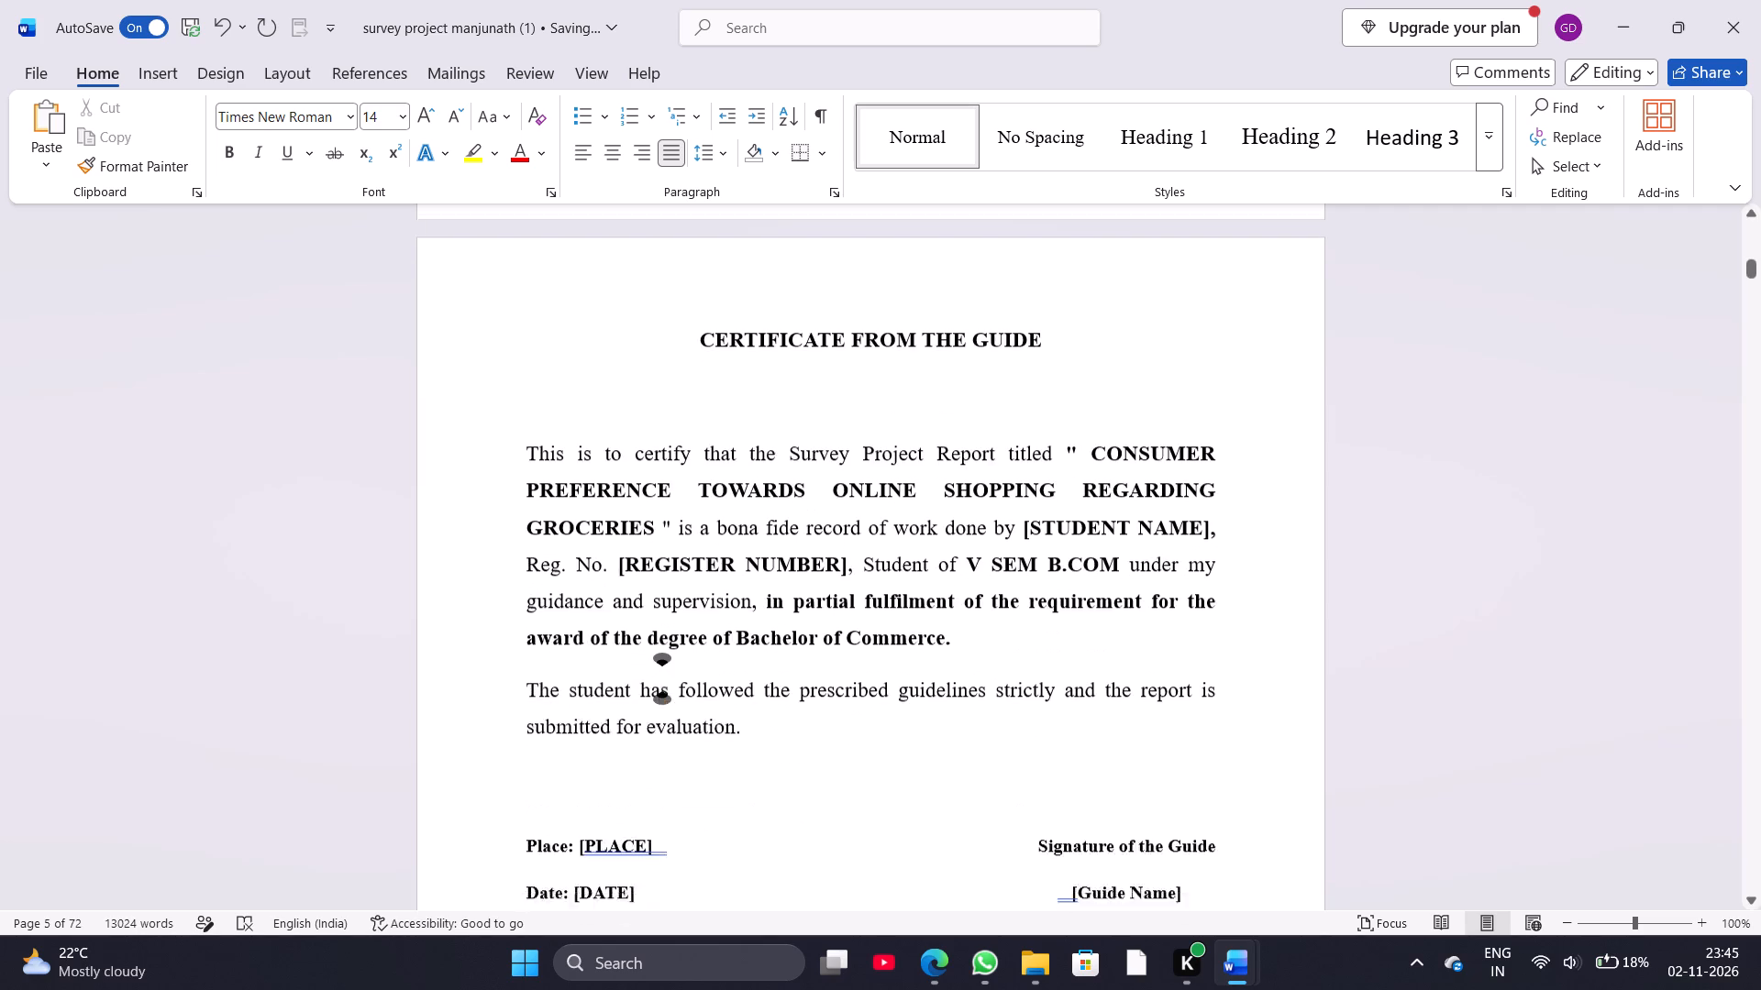
scroll(728, 643, "down", 1)
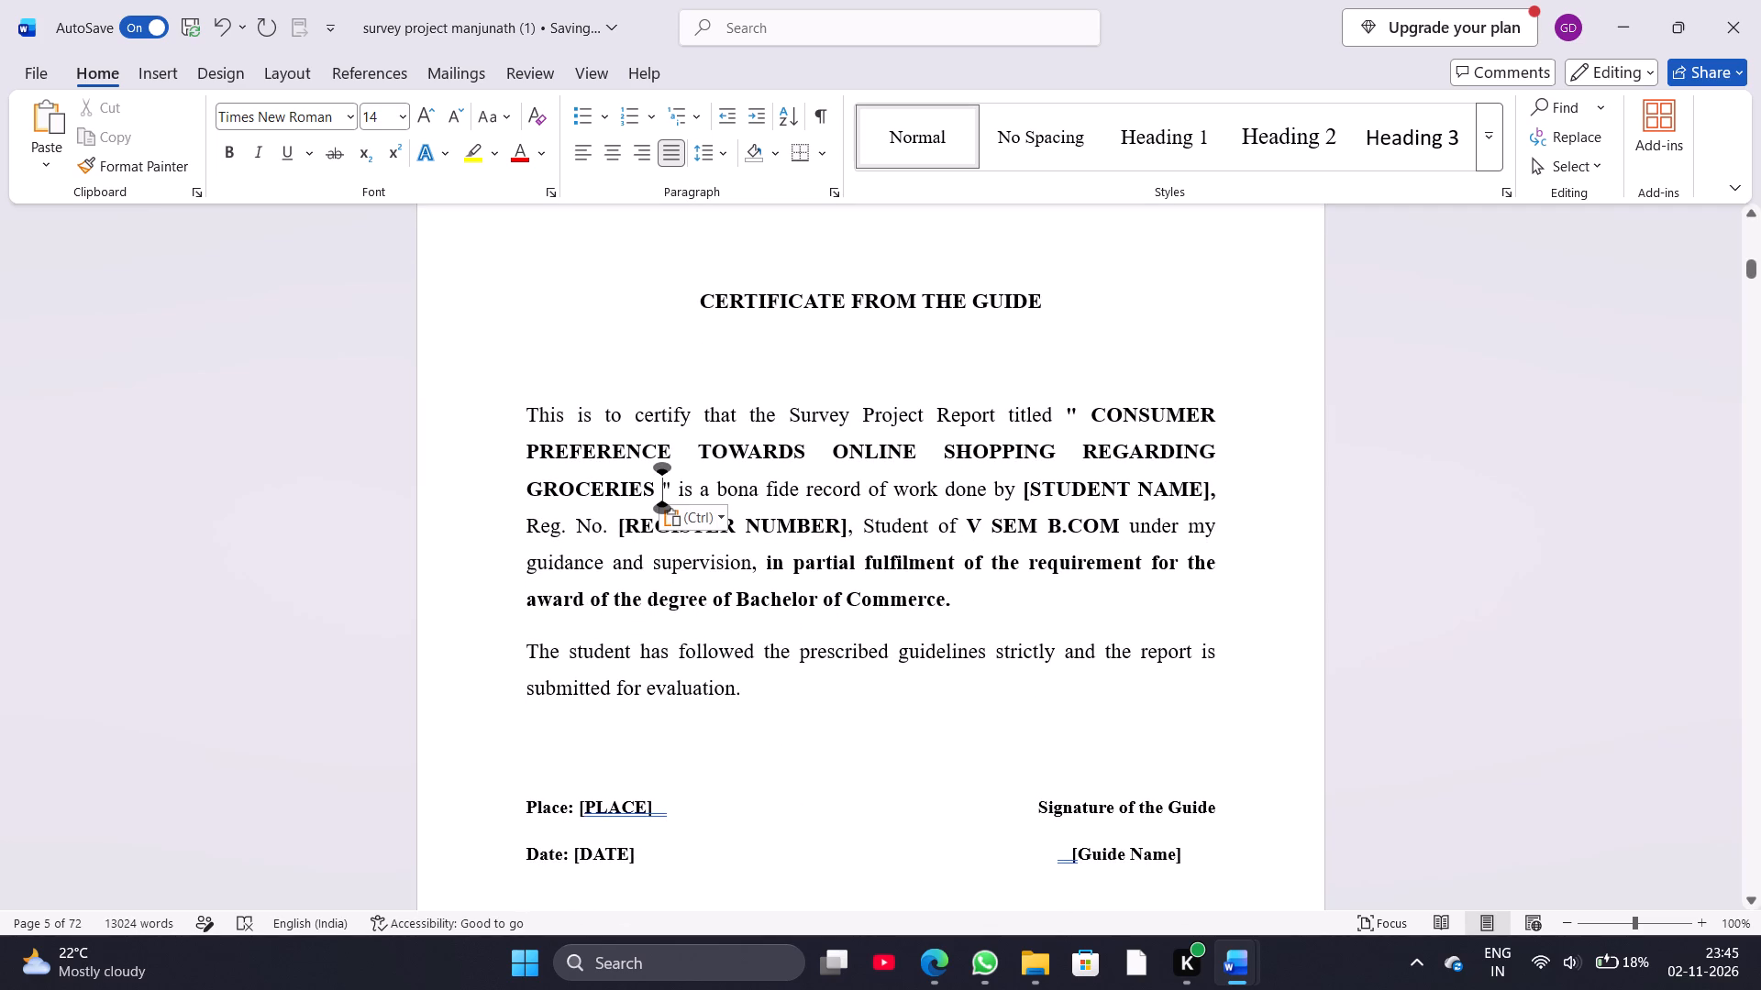
scroll(1149, 492, "up", 7)
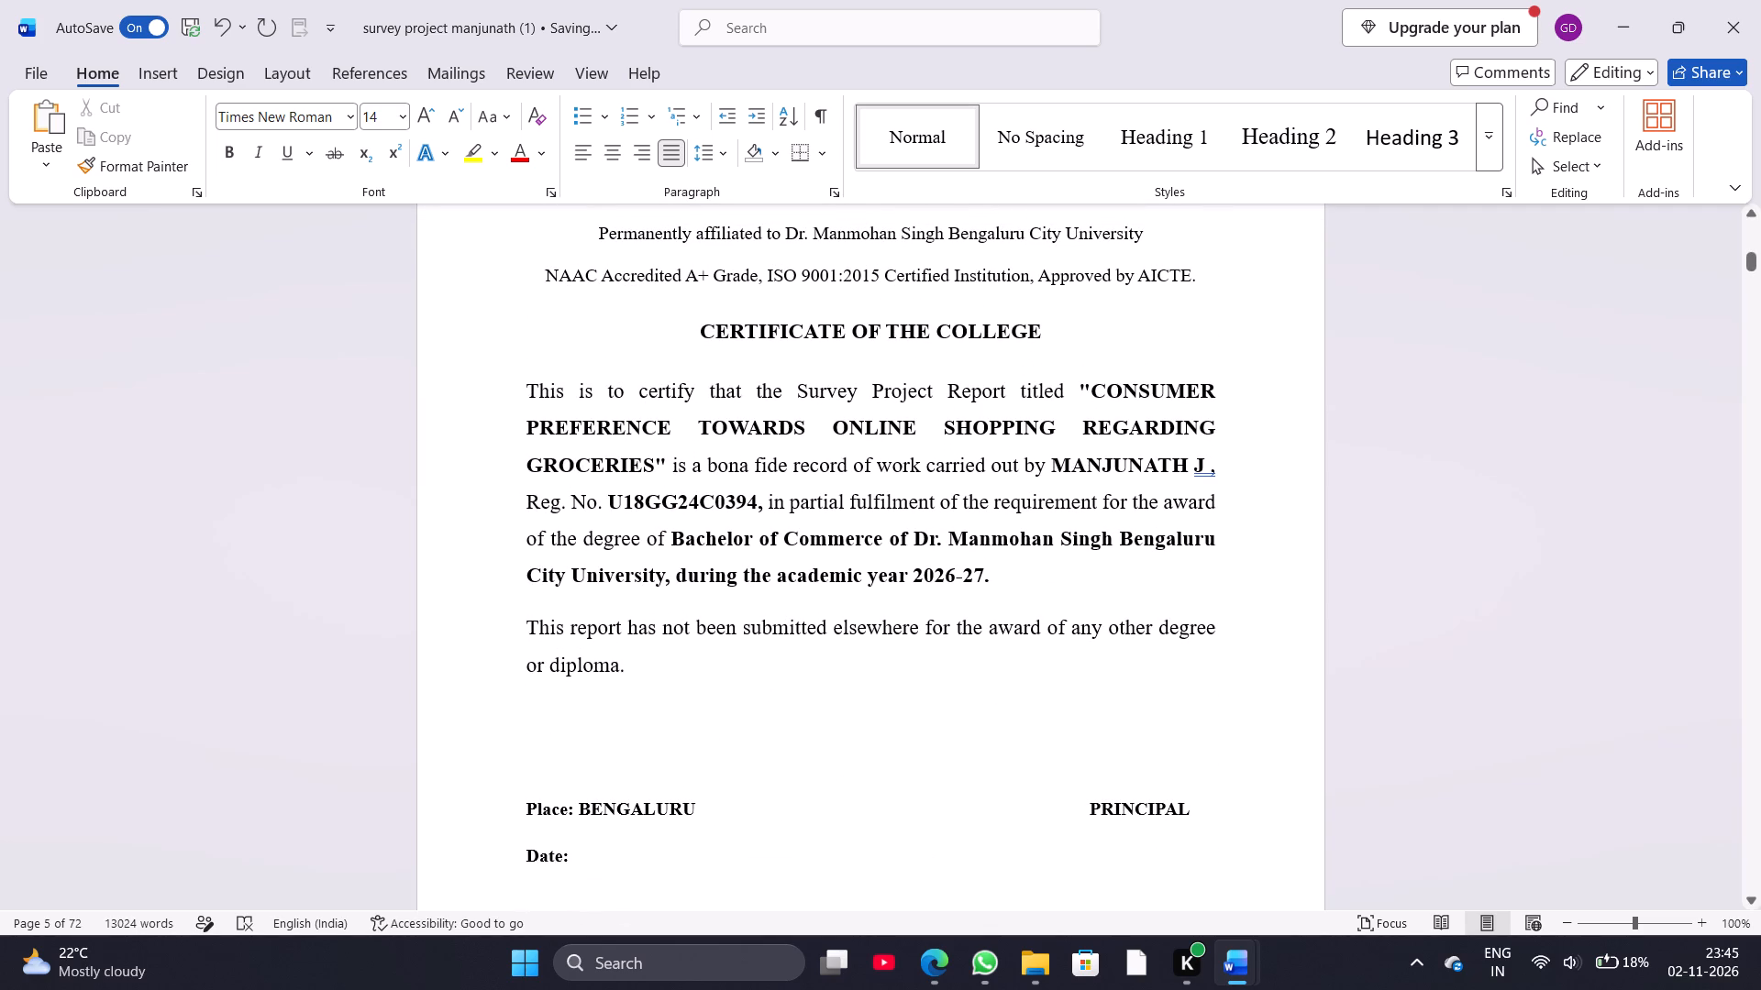
left_click_drag(1055, 465, 1294, 456)
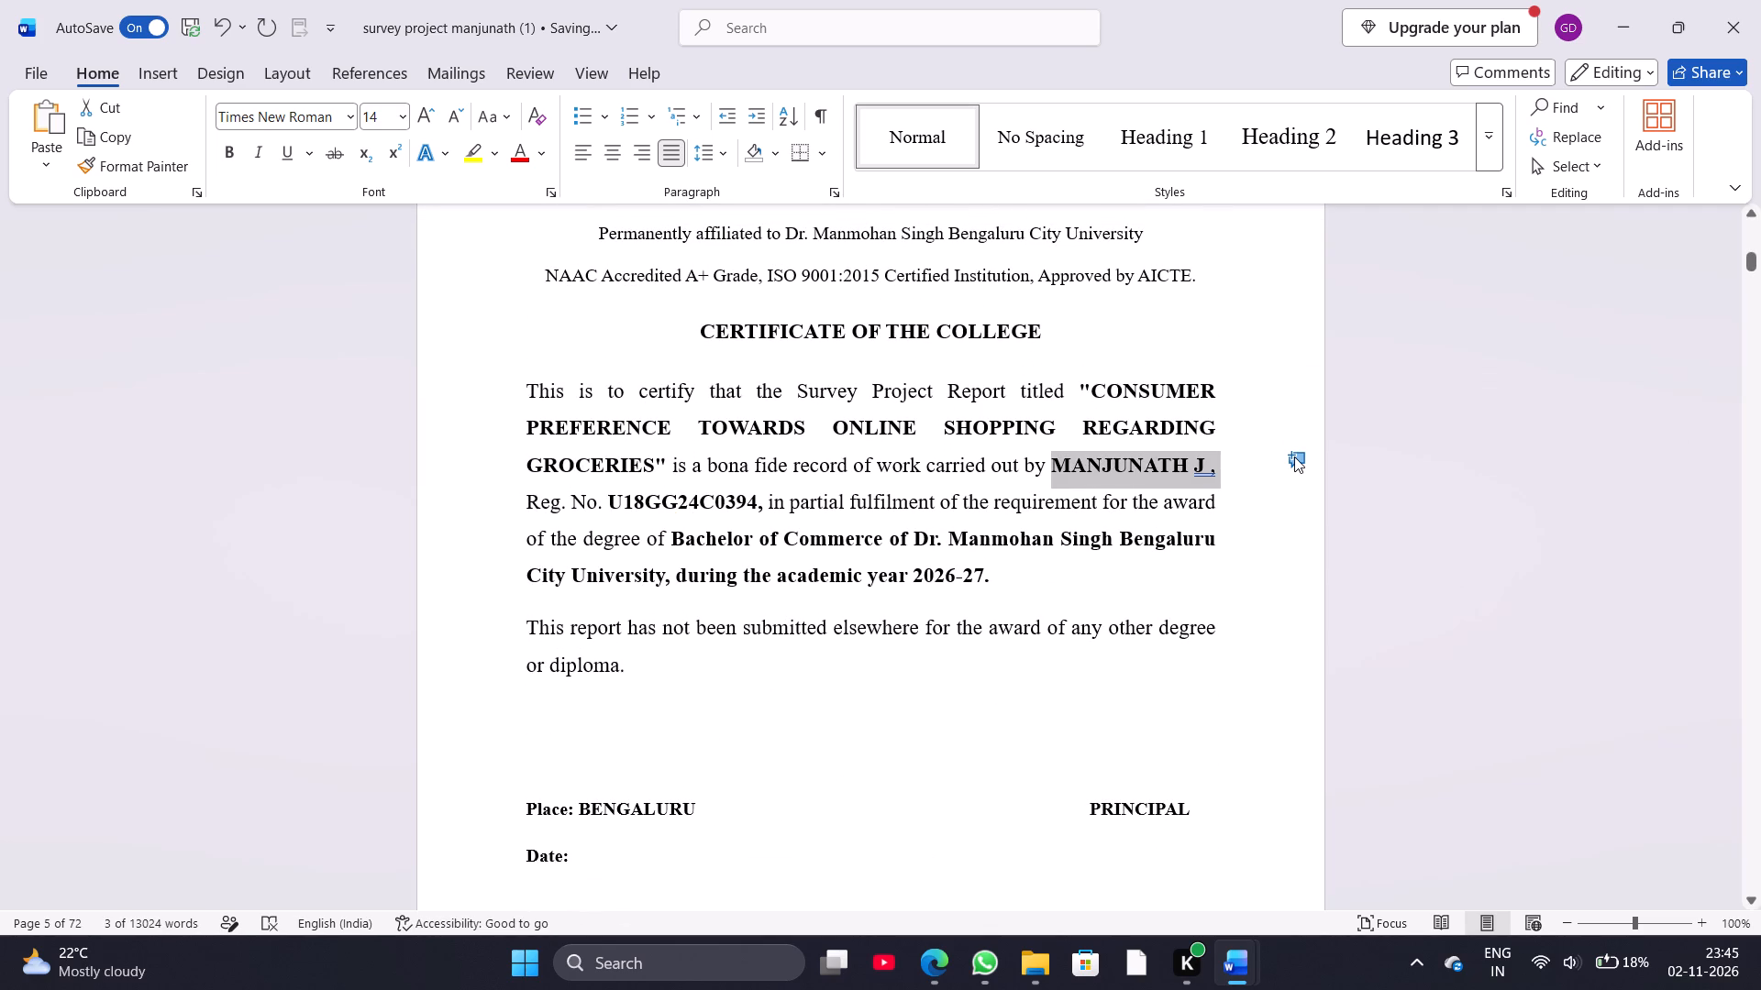
key("ctrl+c")
Replace the [STUDENT NAME] placeholder in CERTIFICATE FROM THE GUIDE with the copied student name.
scroll(1294, 456, "down", 7)
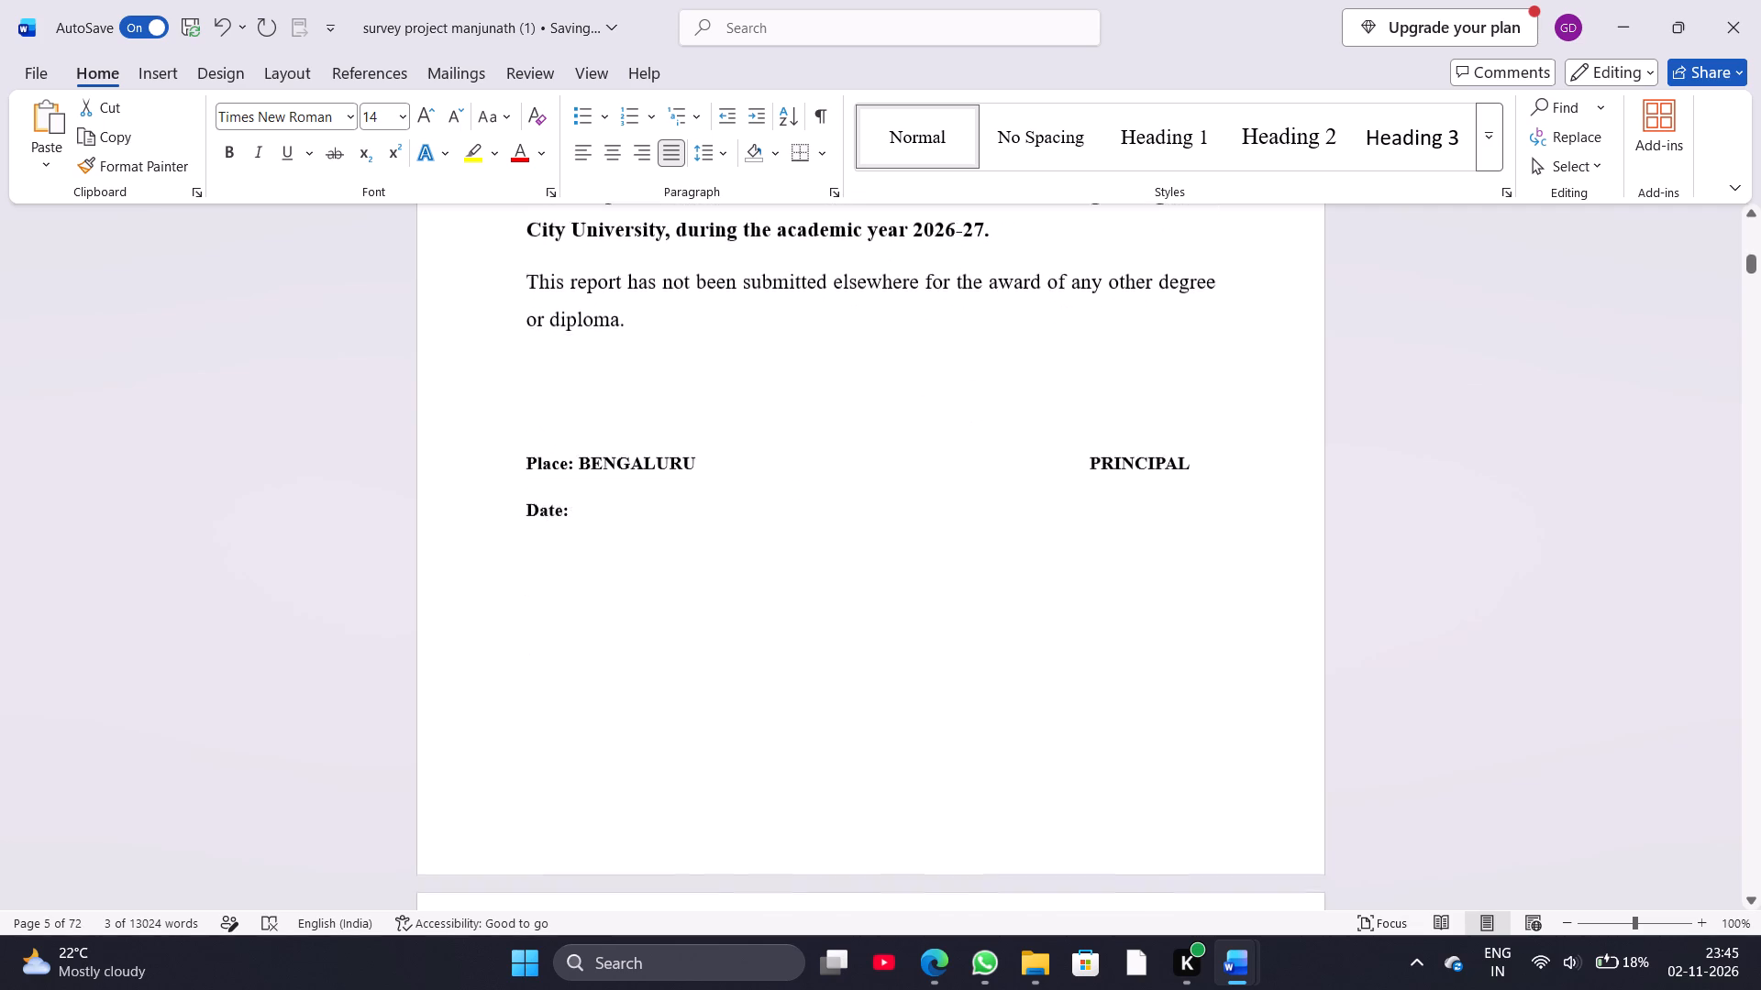
scroll(1294, 456, "down", 1)
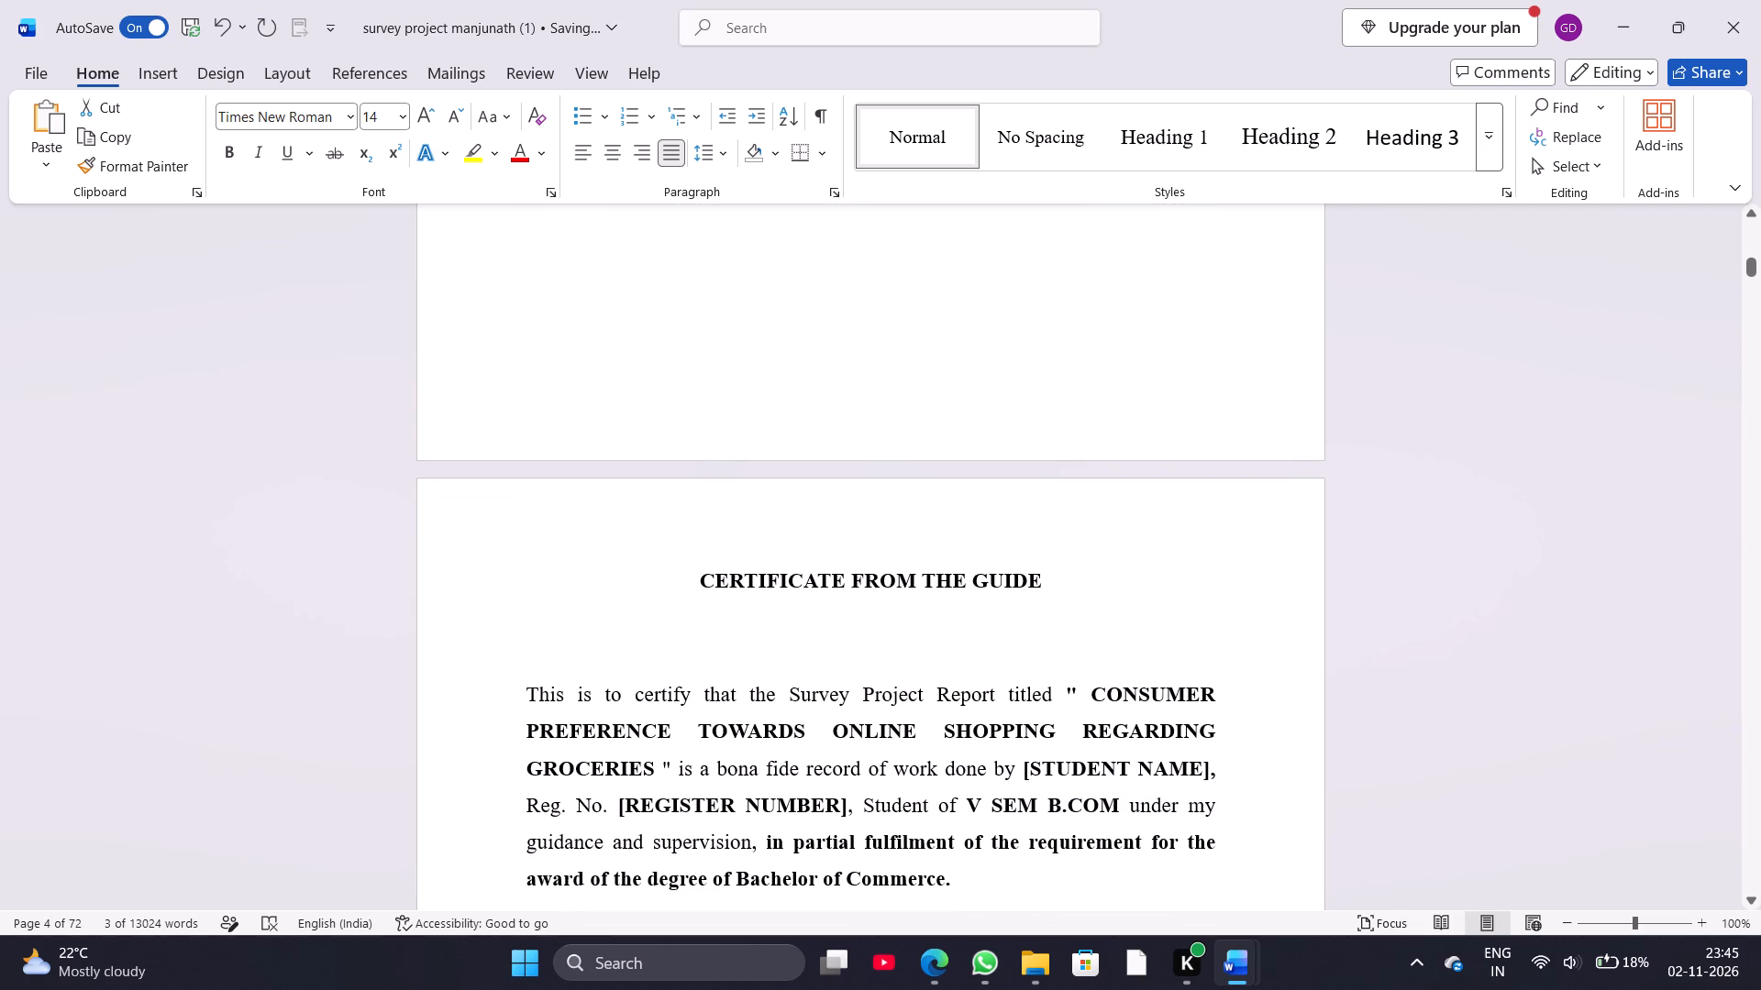
left_click(1209, 768)
key("BackSpace")
key("BackSpace")
key("BackSpace")
key("BackSpace")
key("BackSpace")
key("BackSpace")
key("BackSpace")
key("BackSpace")
key("BackSpace")
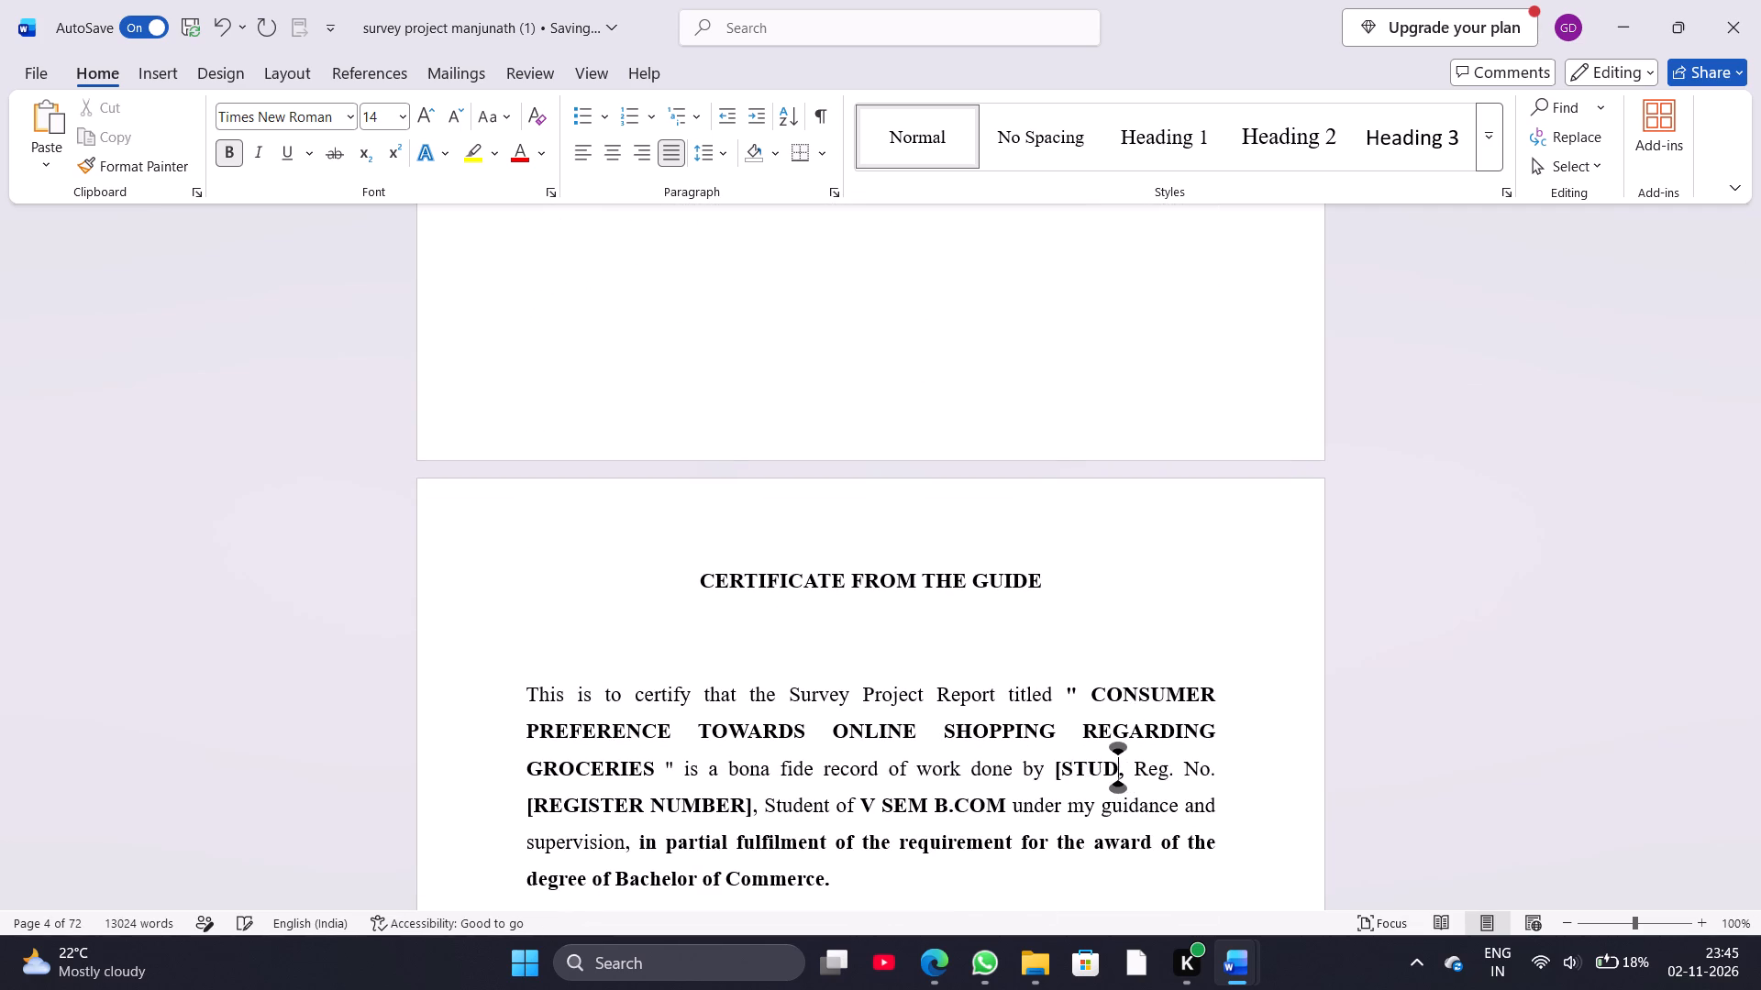
key("BackSpace")
key("BackSpace")
key("BackSpace")
key("BackSpace")
key("BackSpace")
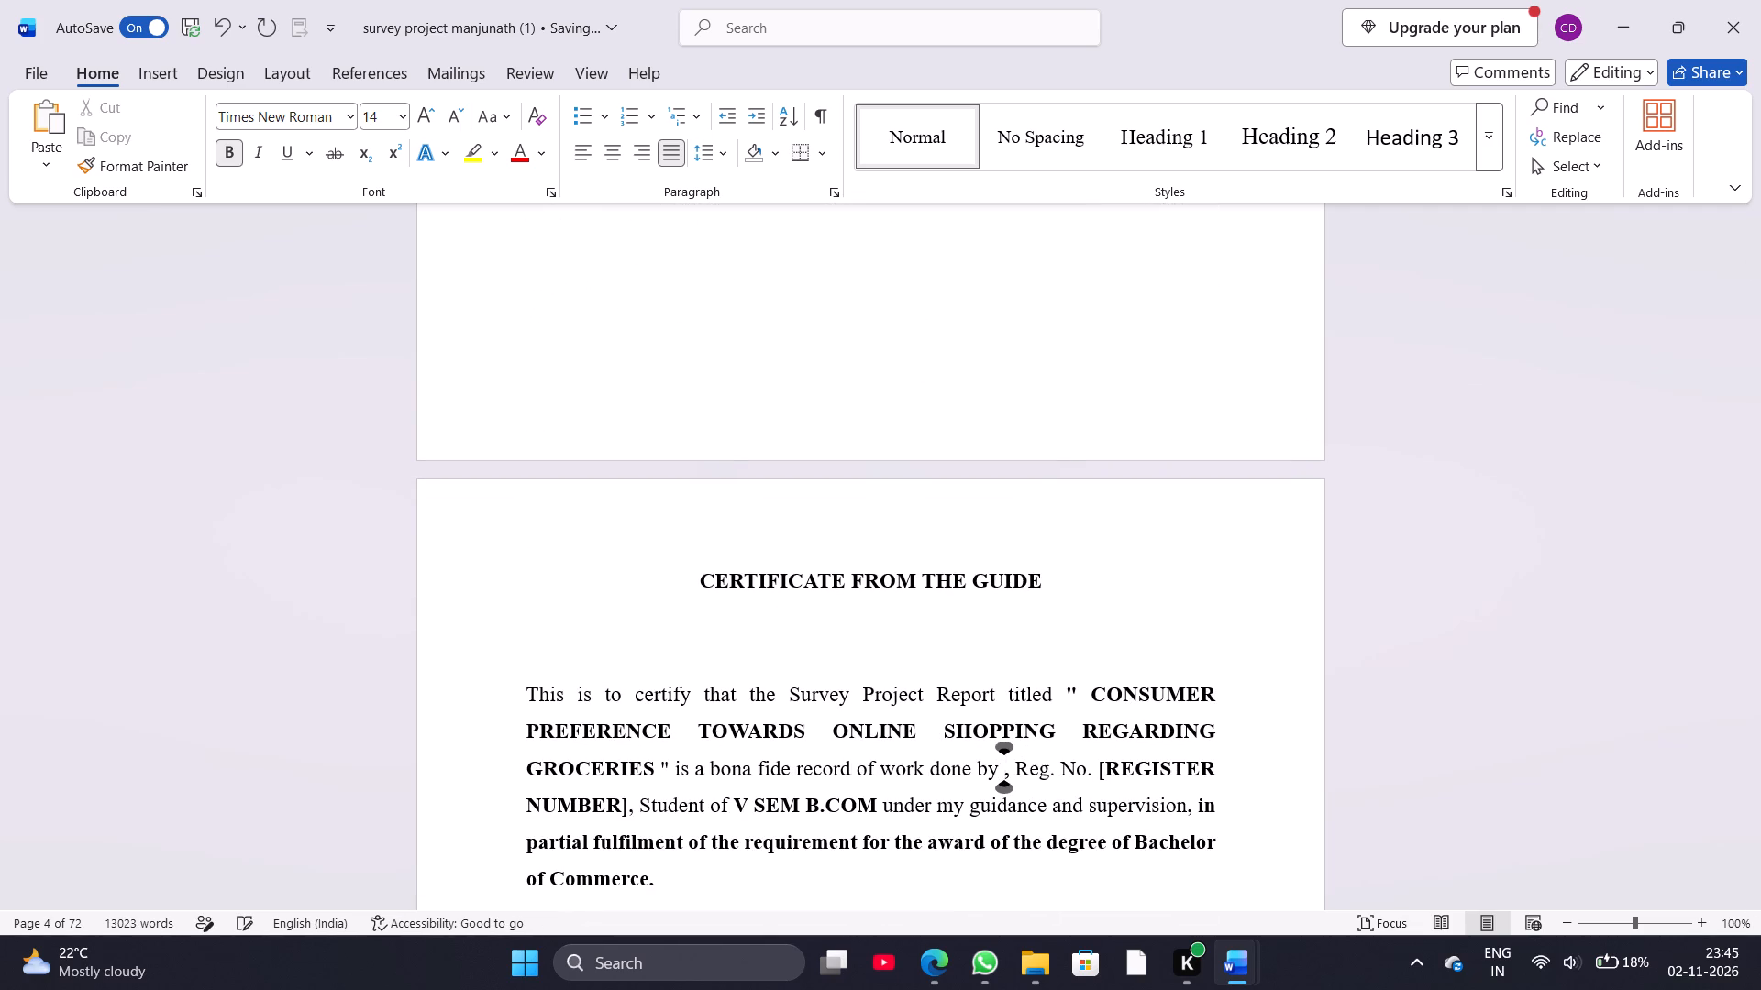
key("ctrl+v")
scroll(1209, 768, "down", 1)
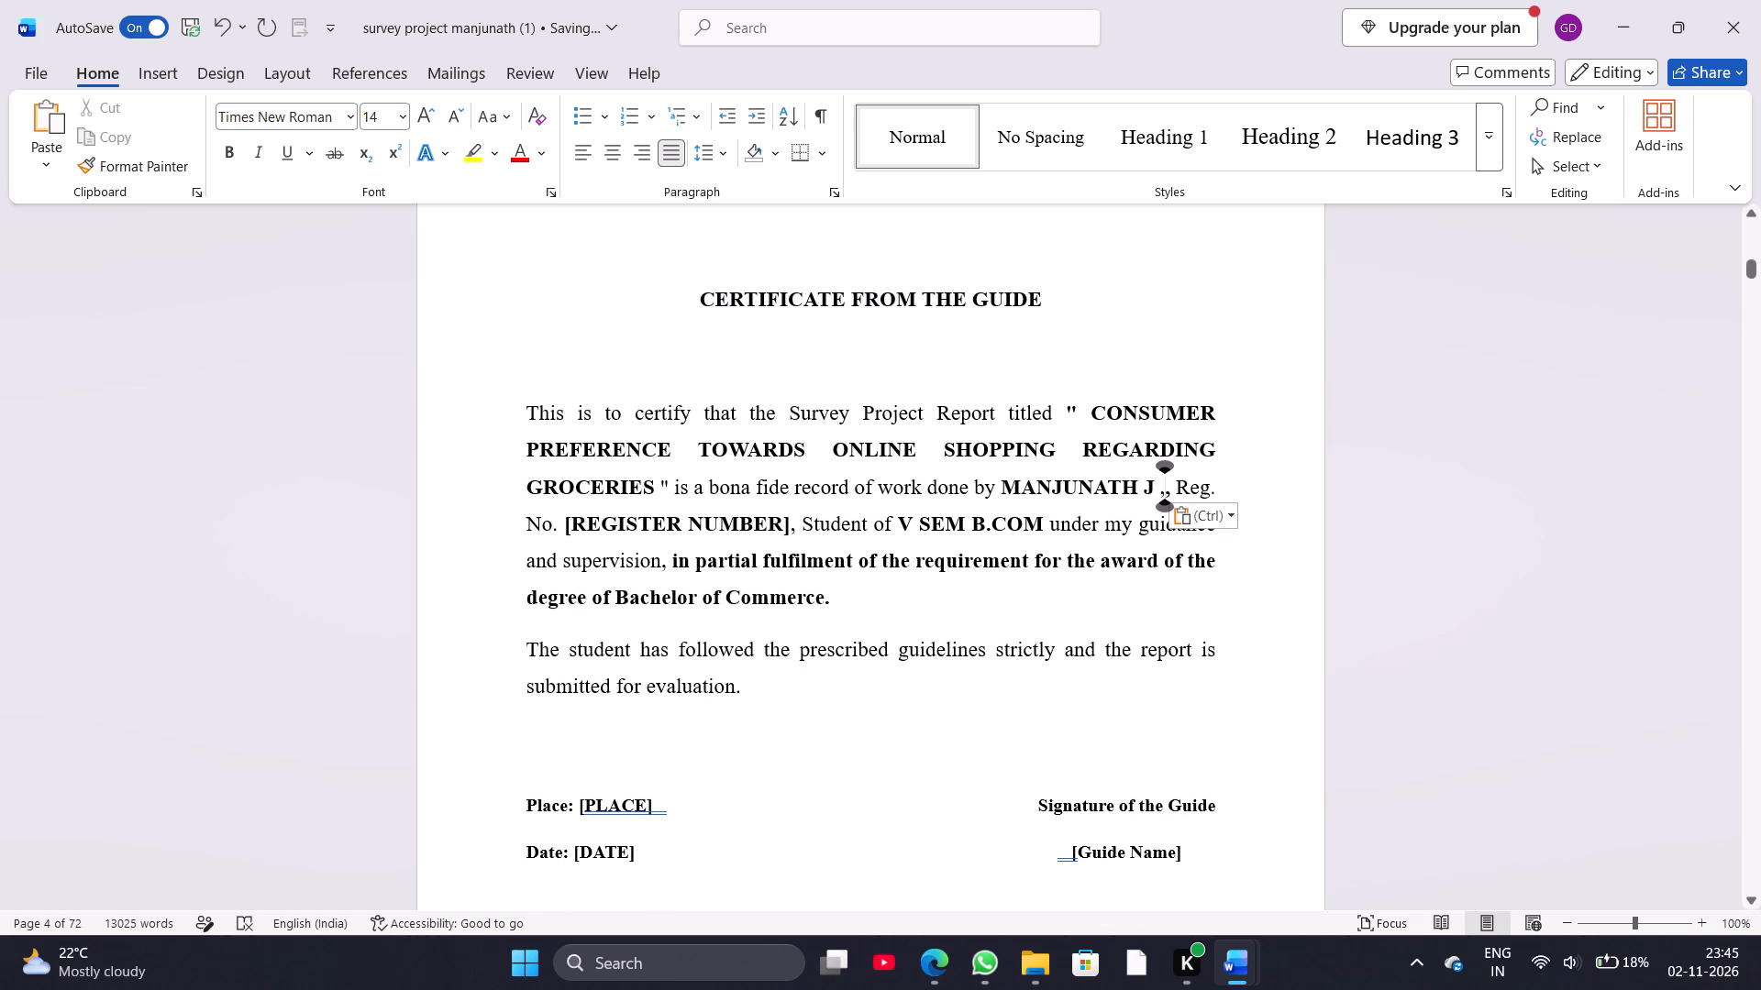
Remove the duplicate comma after the student's name in CERTIFICATE FROM THE GUIDE.
key("BackSpace")
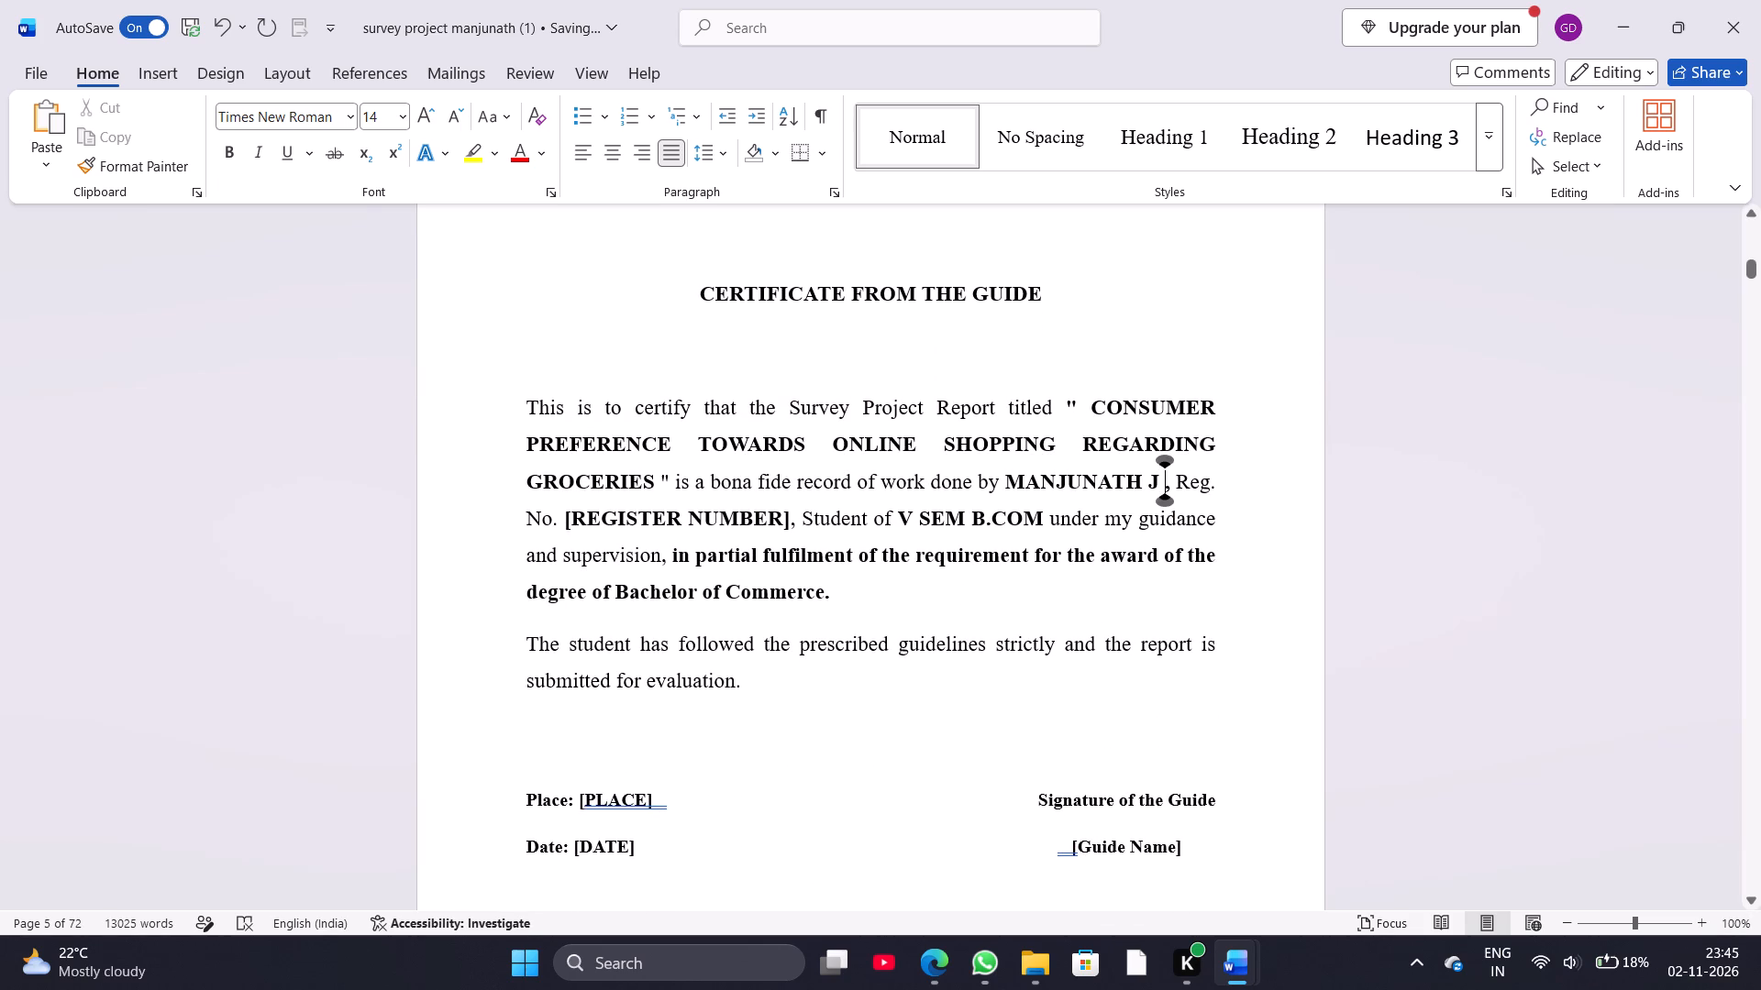
Replace the [REGISTER NUMBER] placeholder in CERTIFICATE FROM THE GUIDE with the student's register number.
left_click_drag(563, 528, 768, 545)
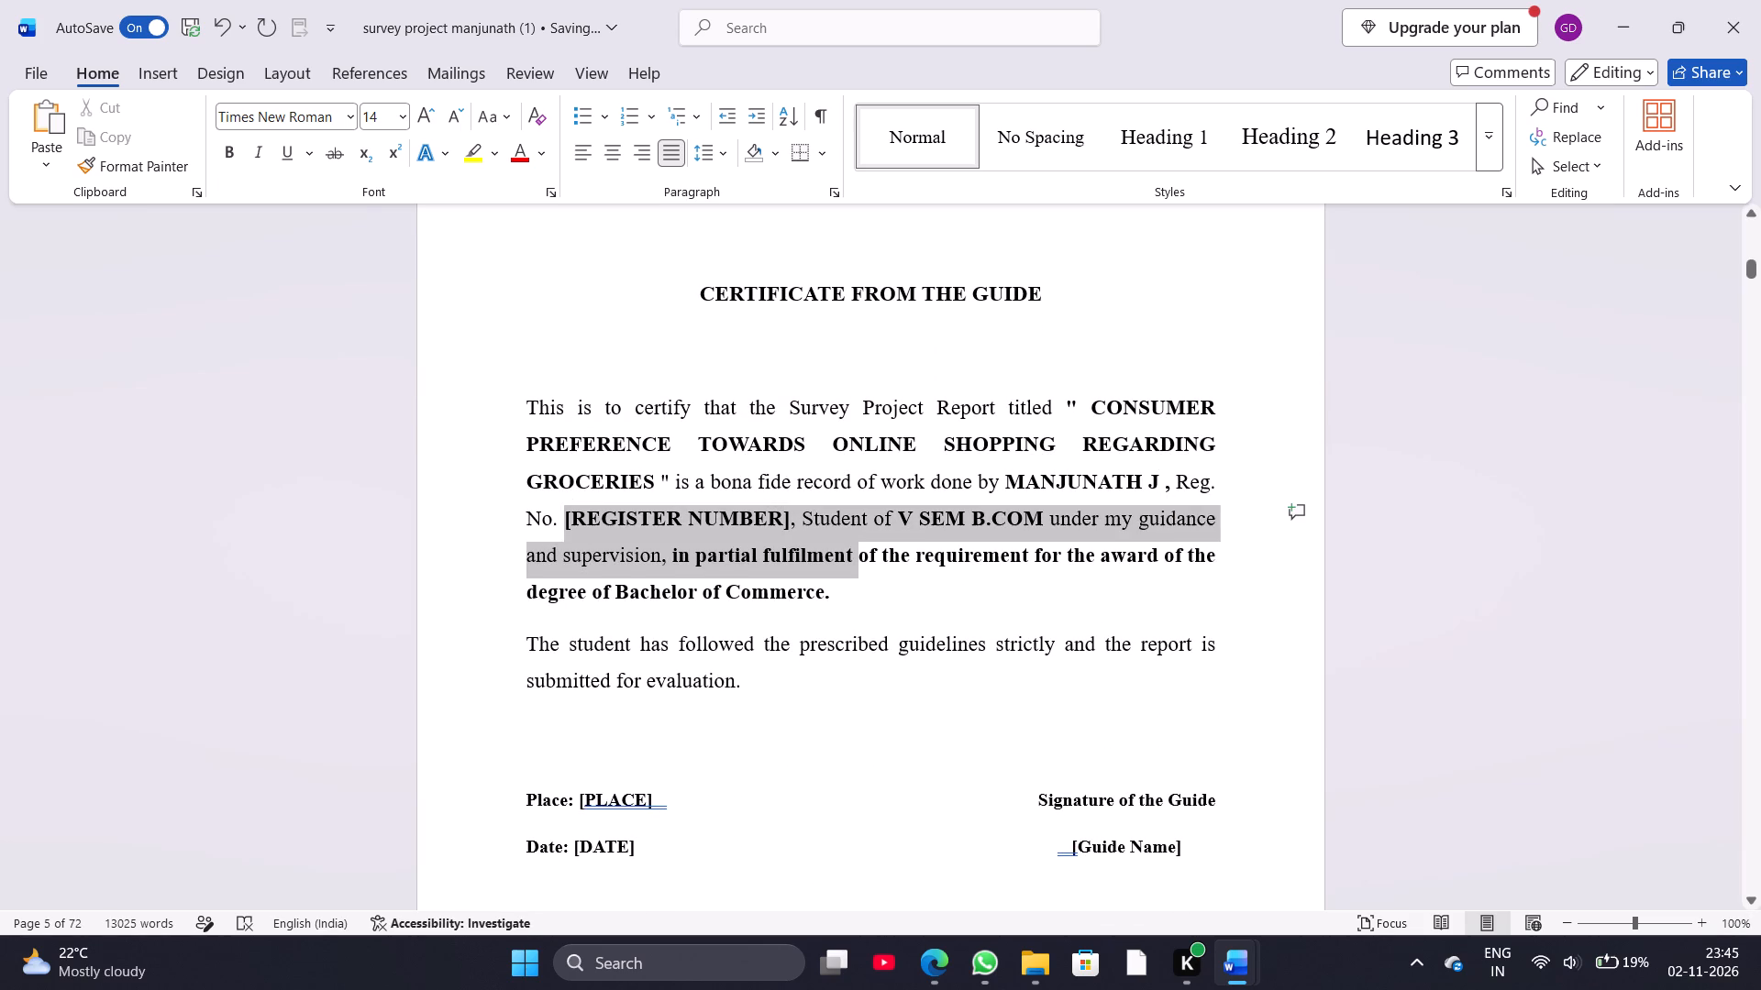
left_click_drag(768, 545, 785, 525)
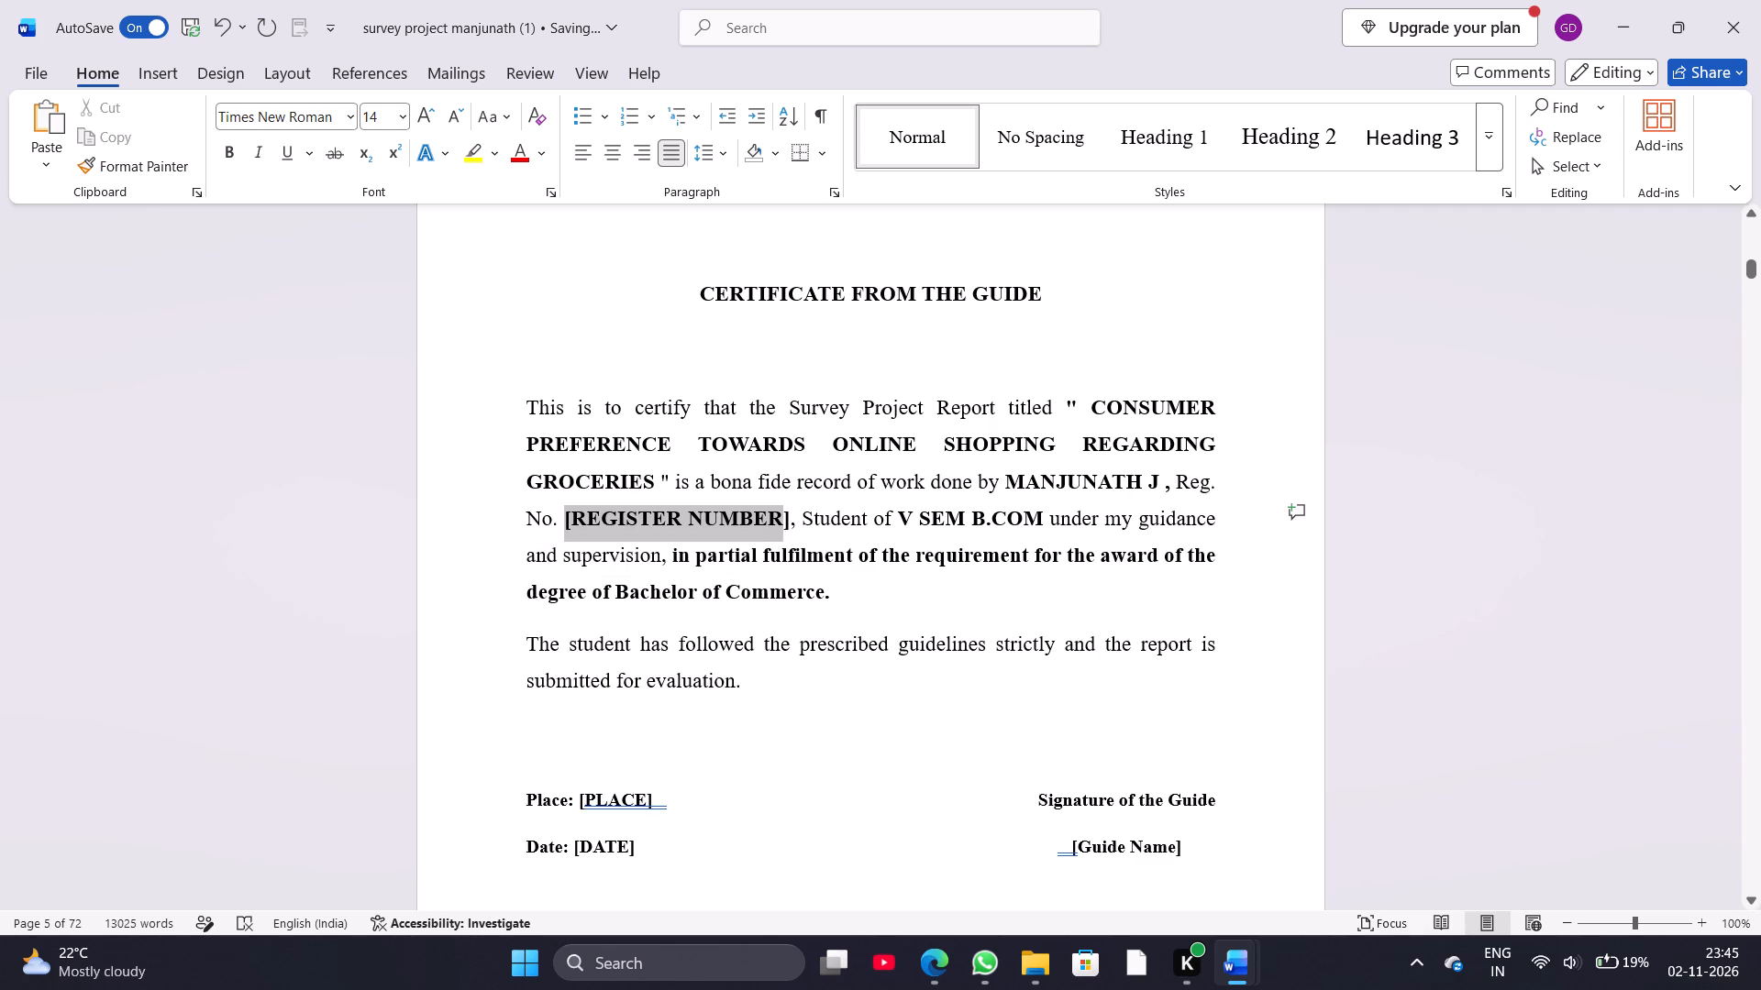
left_click_drag(785, 525, 792, 525)
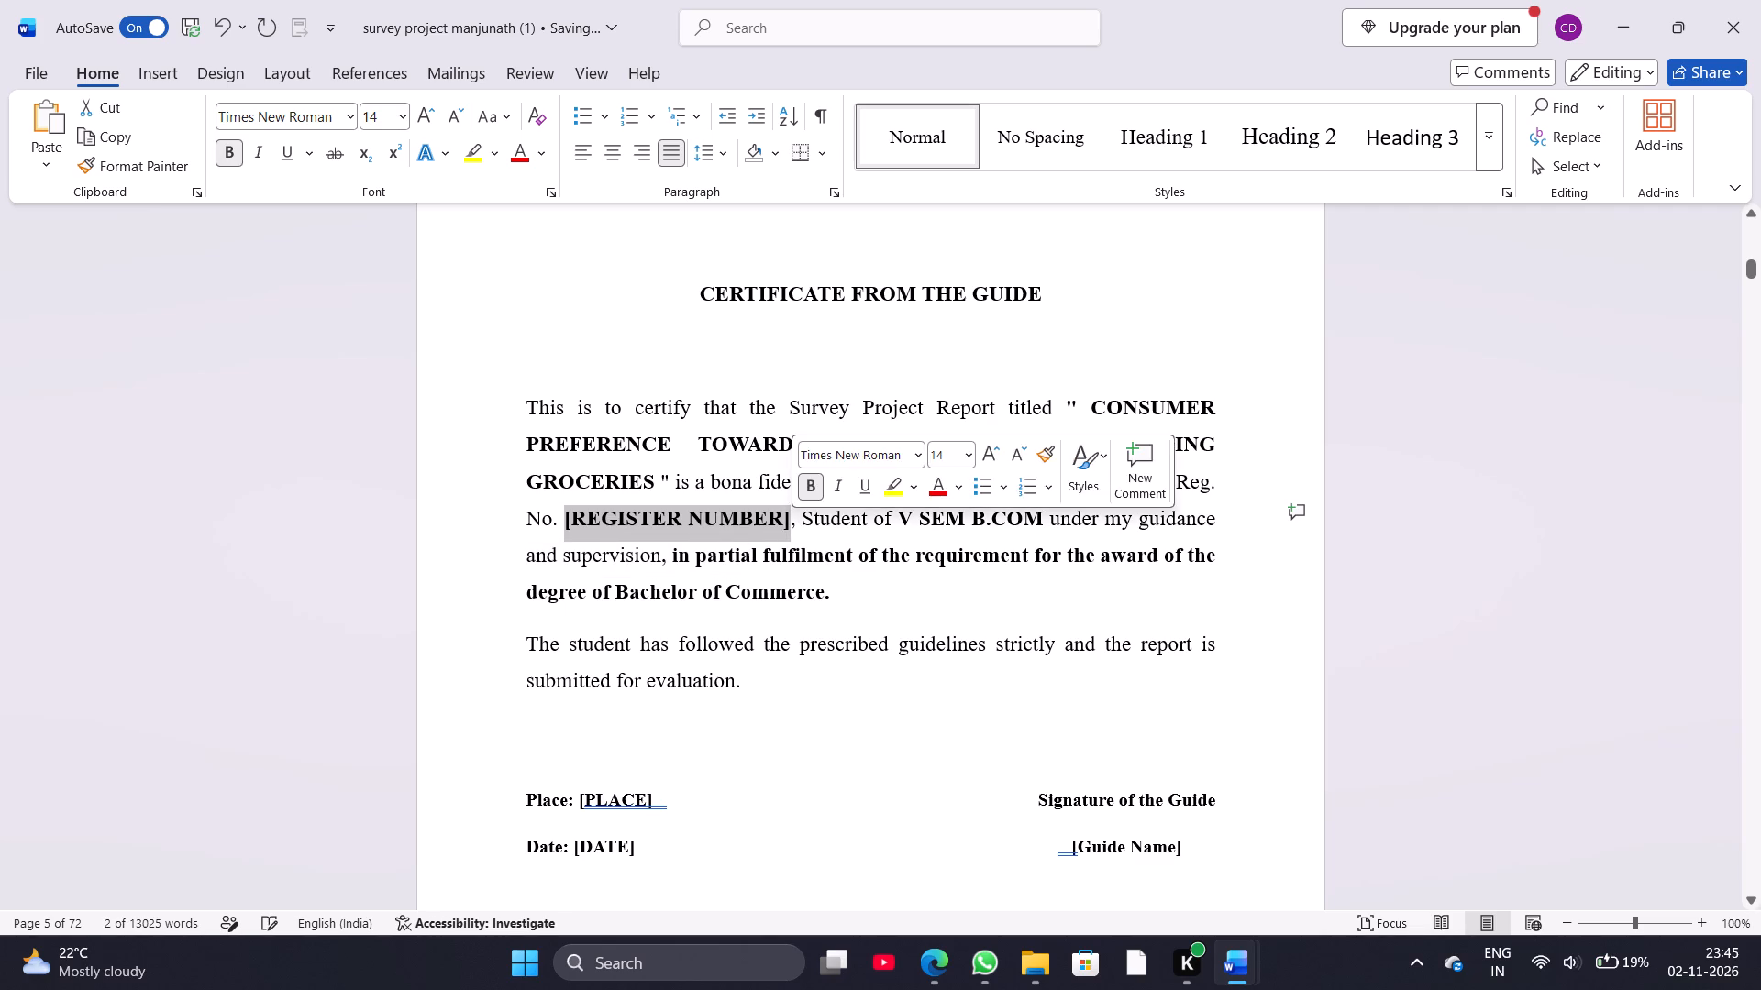
key("BackSpace")
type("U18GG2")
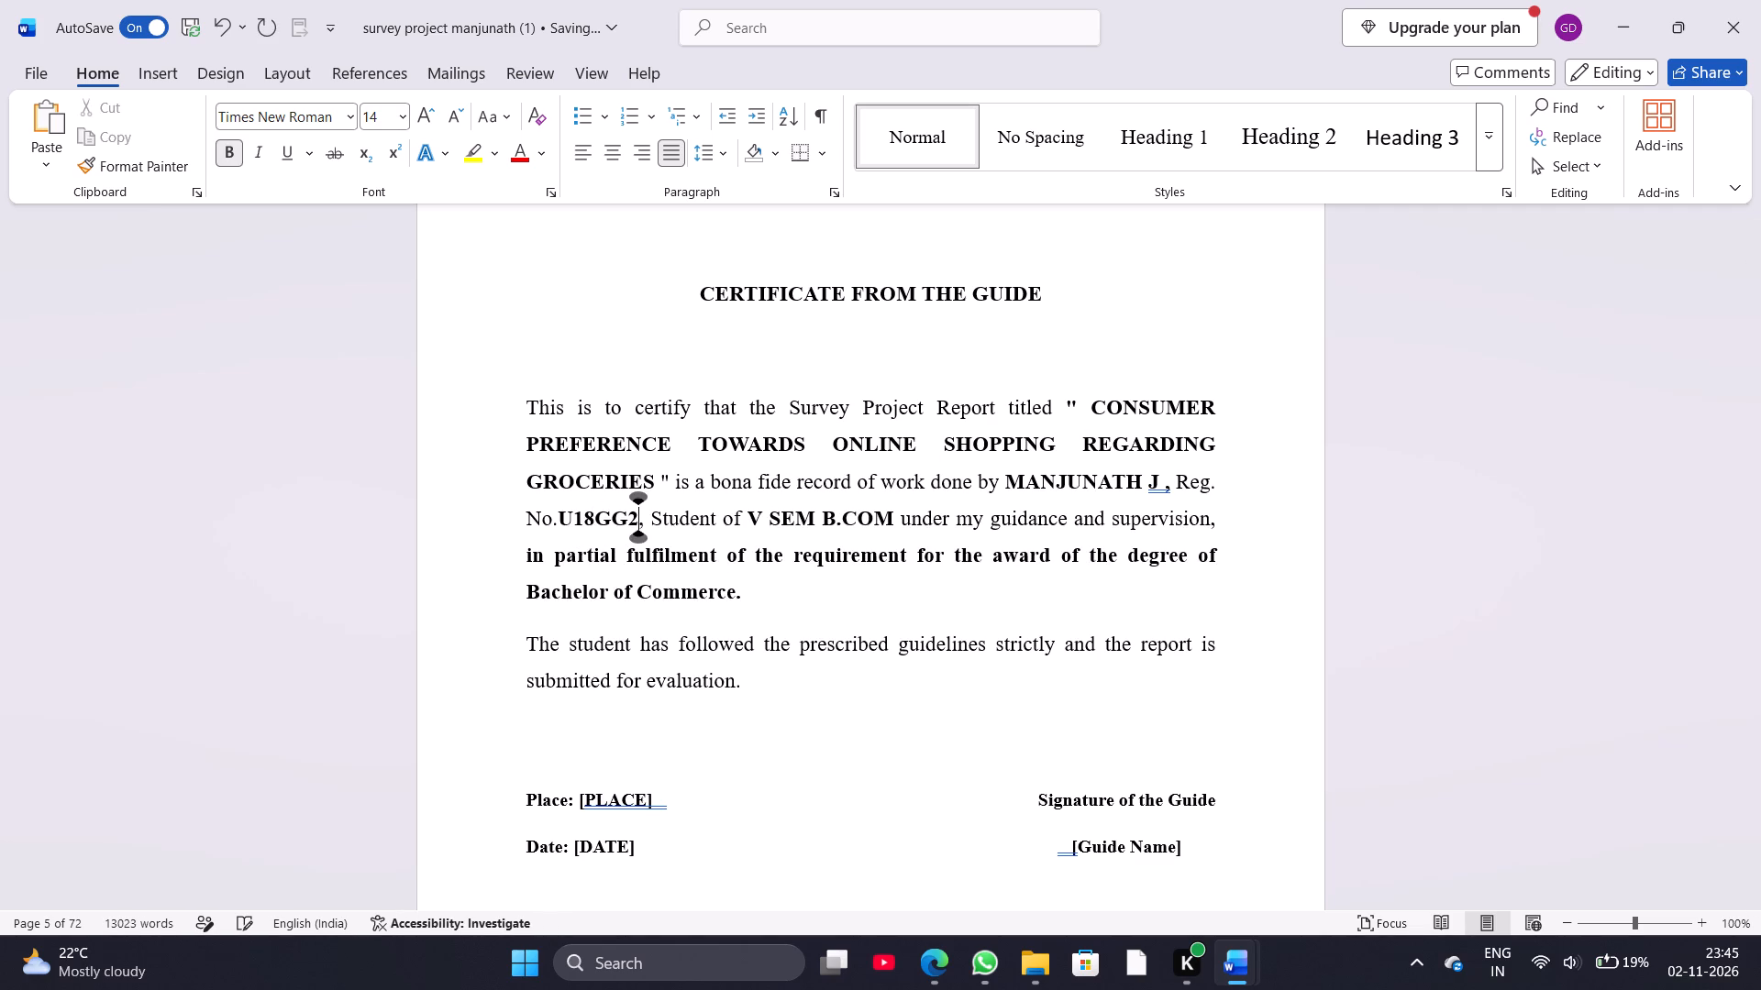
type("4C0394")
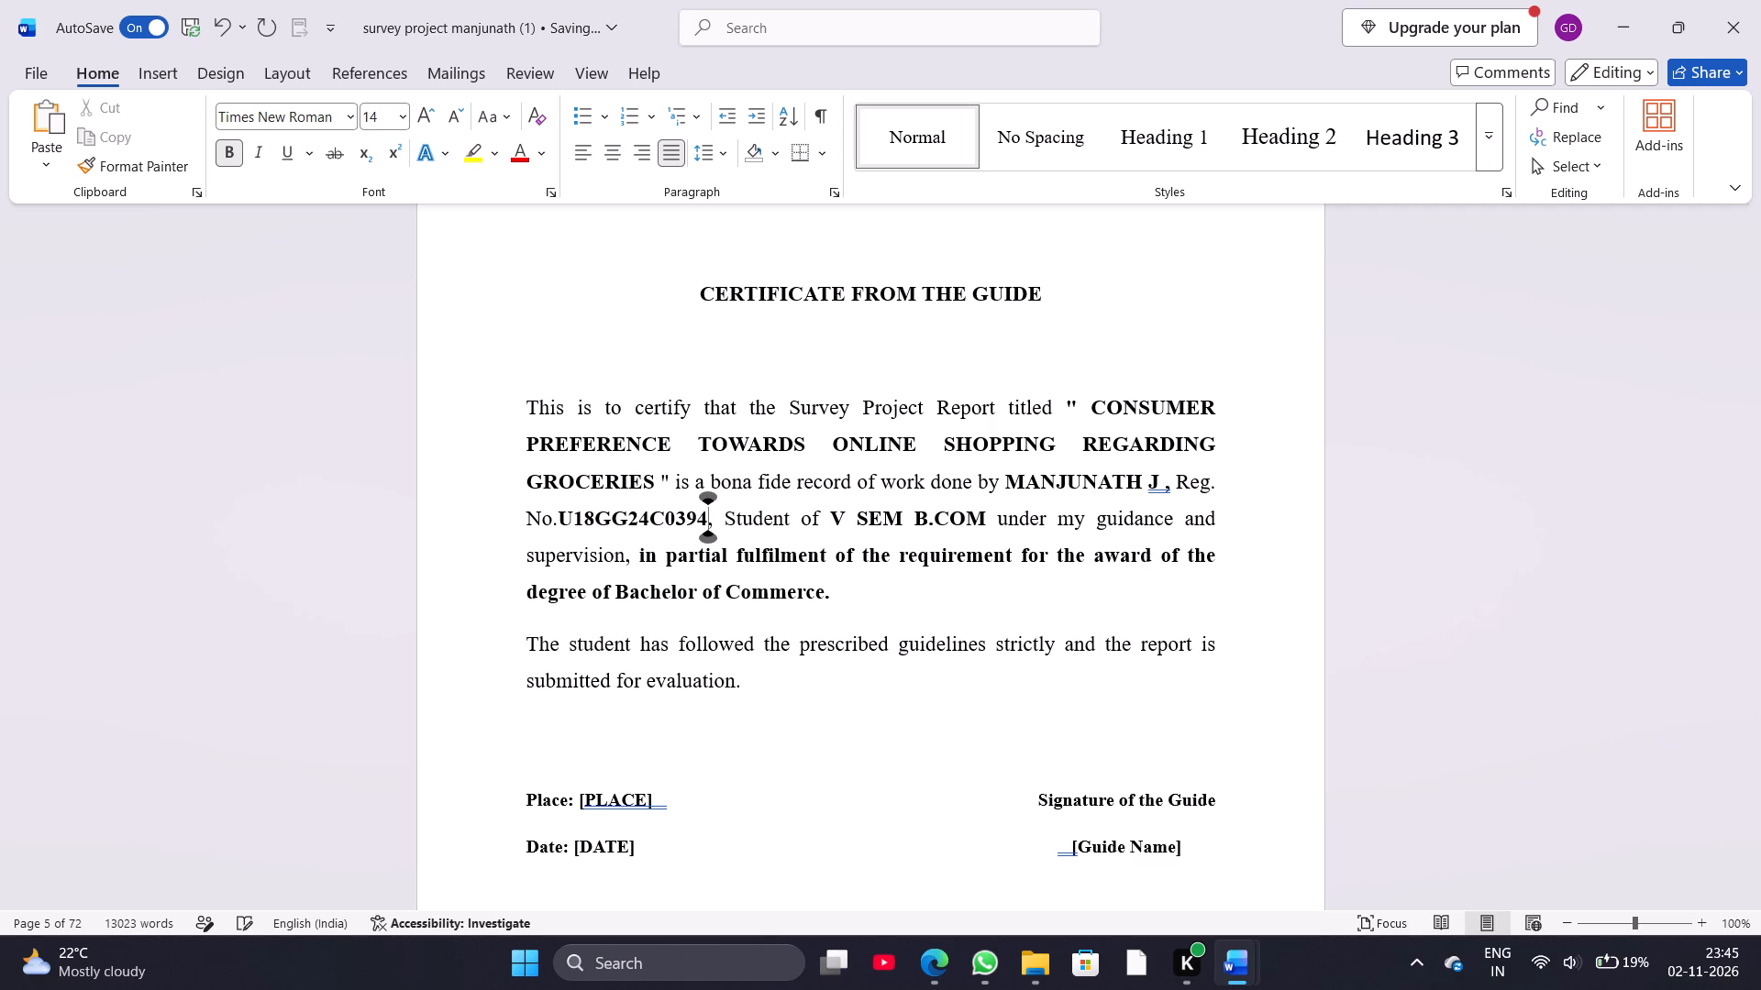
Delete the [Guide Name] placeholder below Signature of the Guide in the guide certificate.
scroll(792, 525, "down", 3)
scroll(792, 525, "up", 2)
scroll(792, 525, "down", 1, "ctrl")
scroll(792, 525, "up", 1, "ctrl")
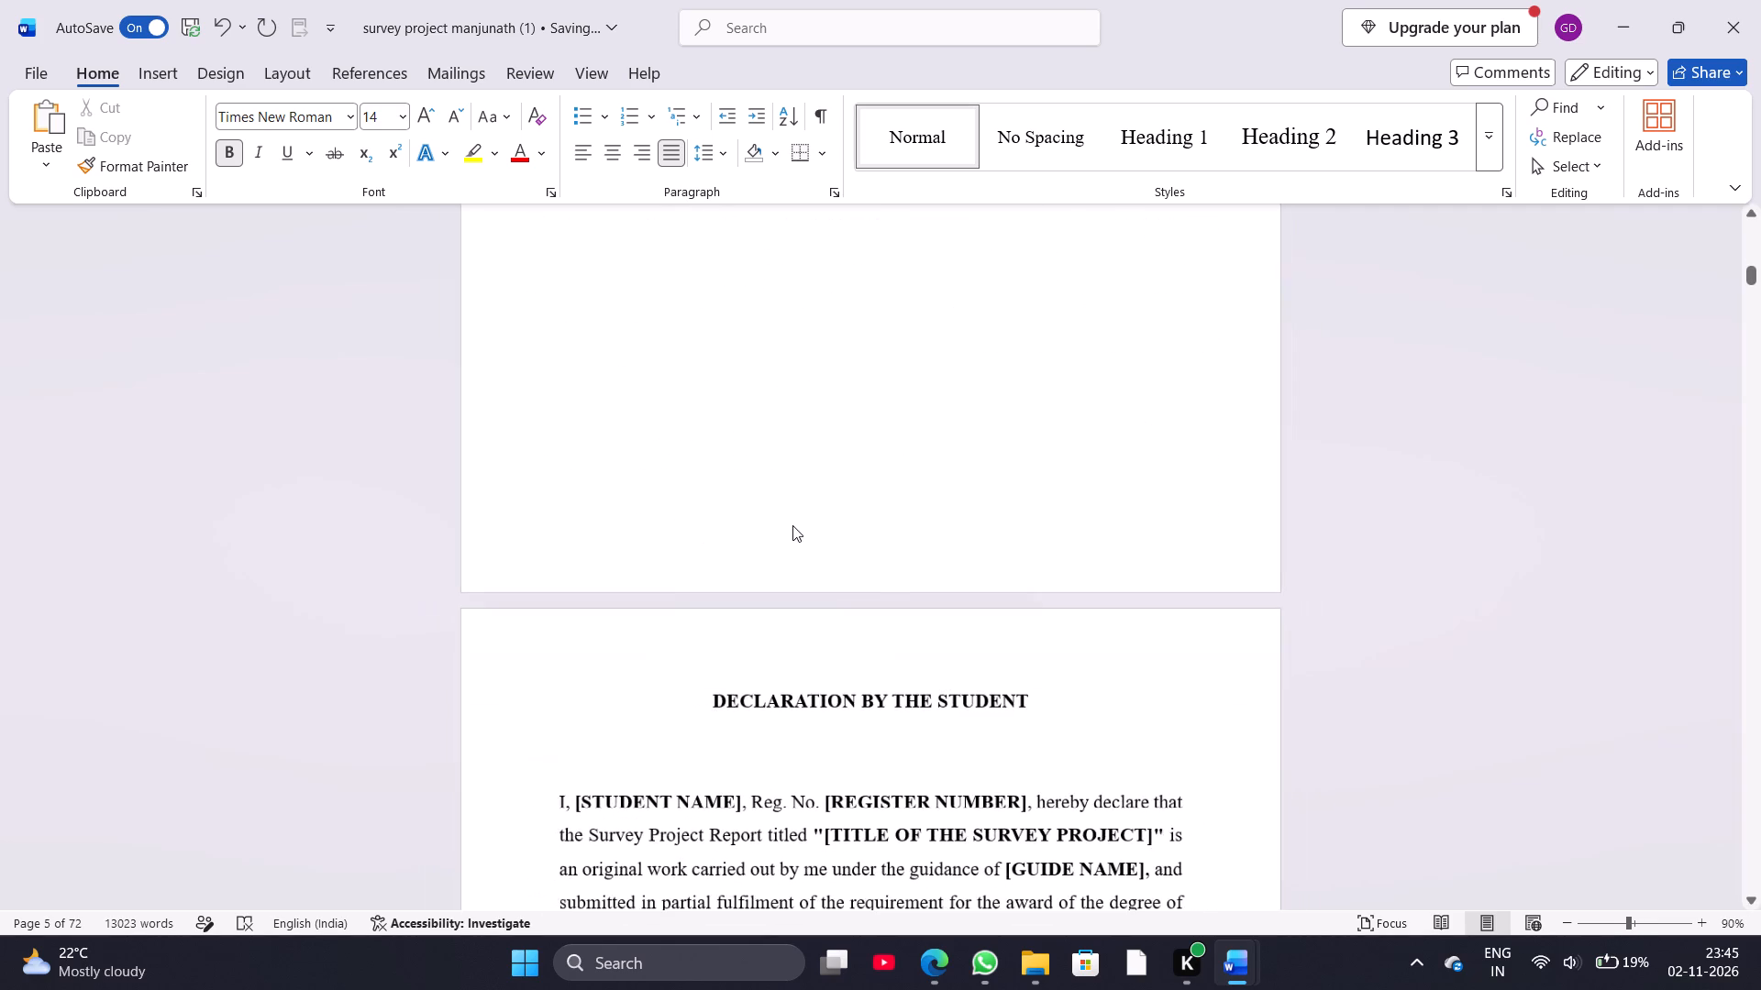
scroll(792, 525, "up", 1, "ctrl")
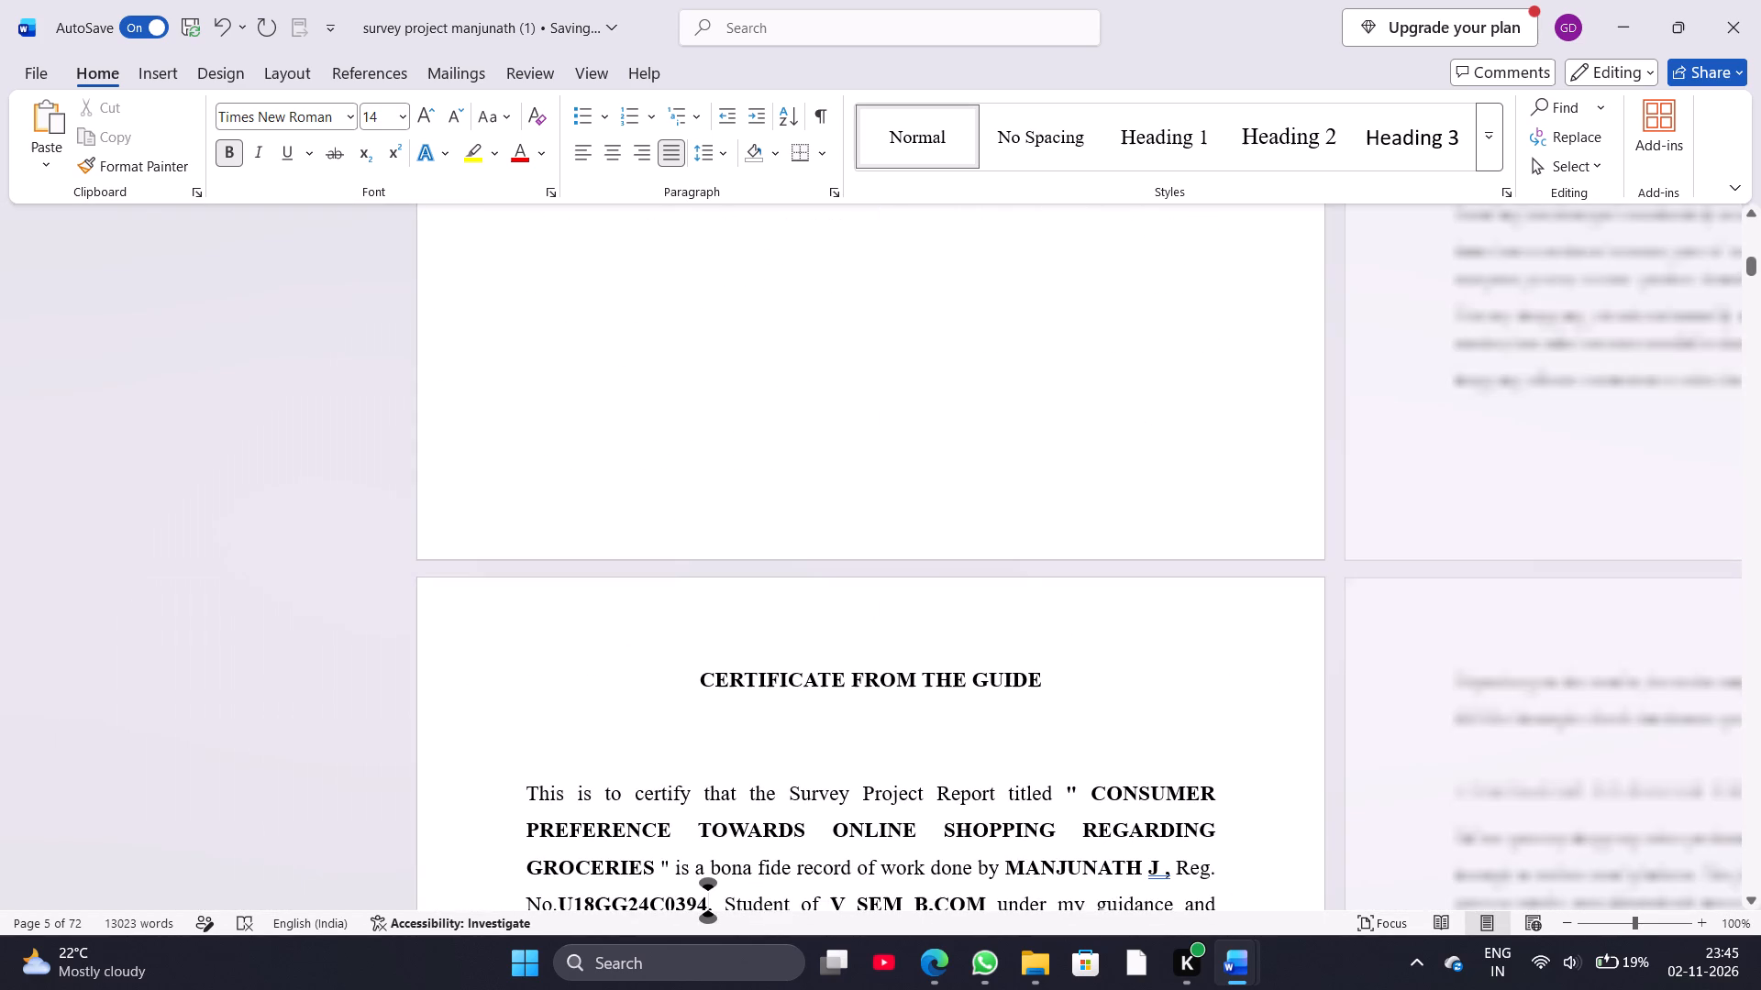
scroll(1113, 675, "down", 1)
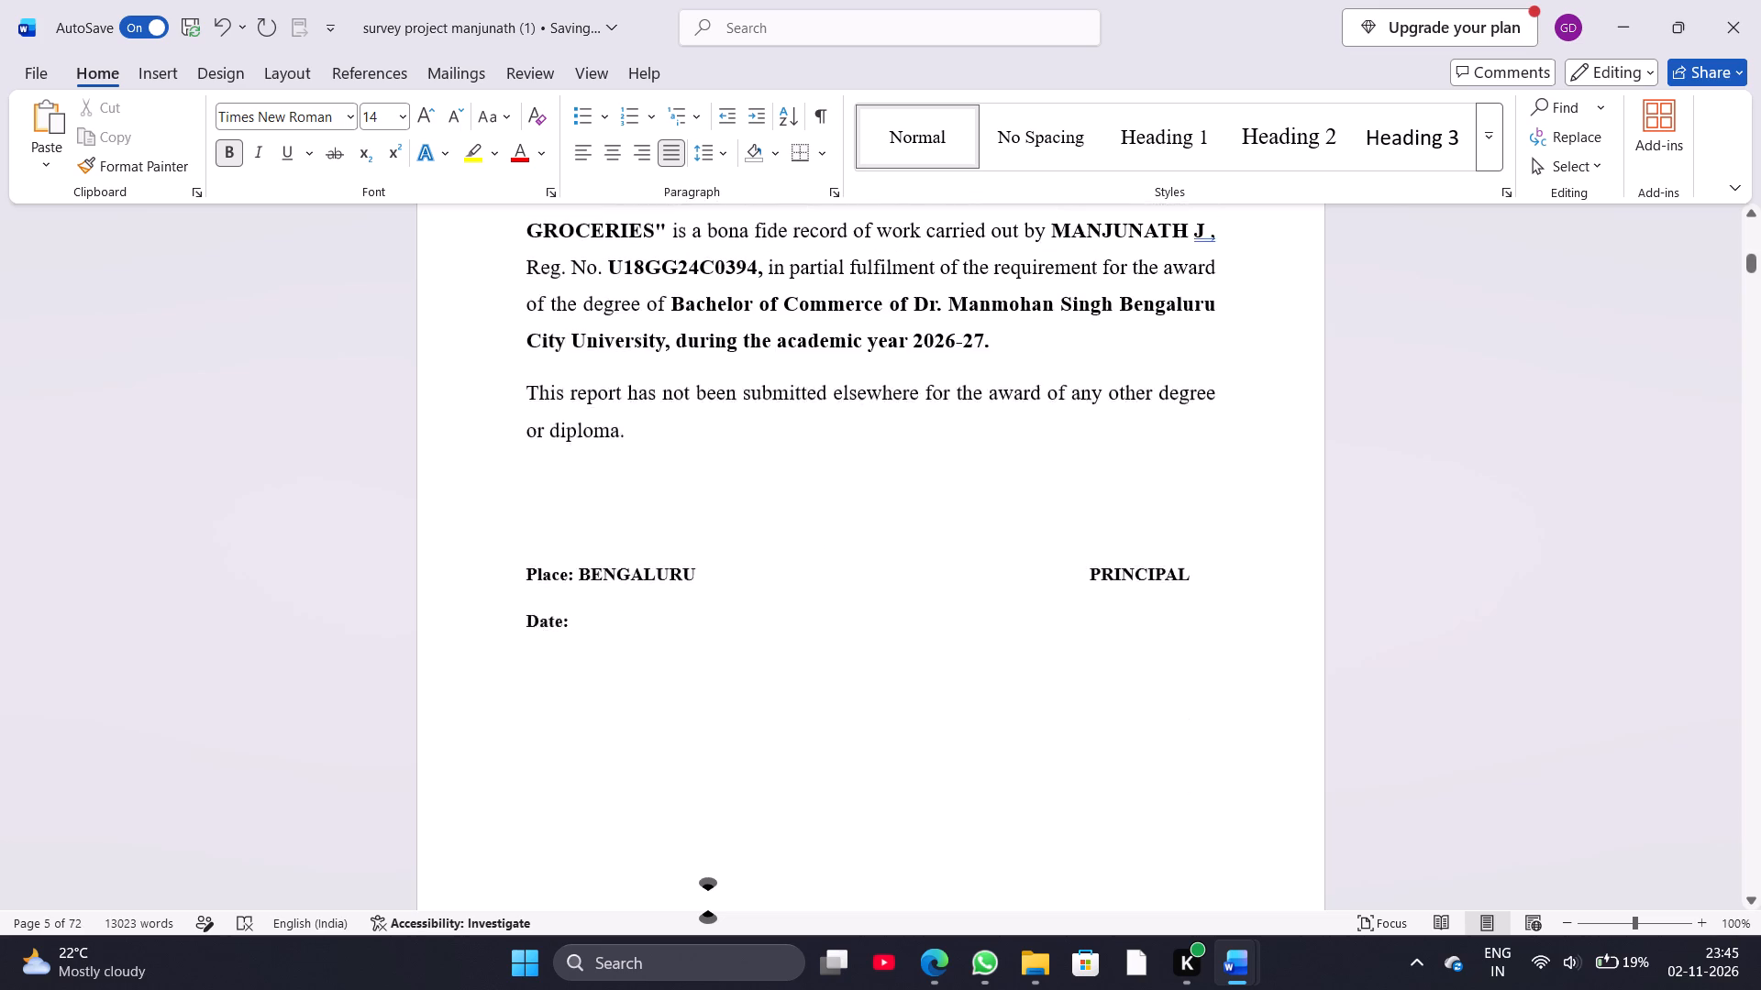
scroll(1113, 675, "down", 2)
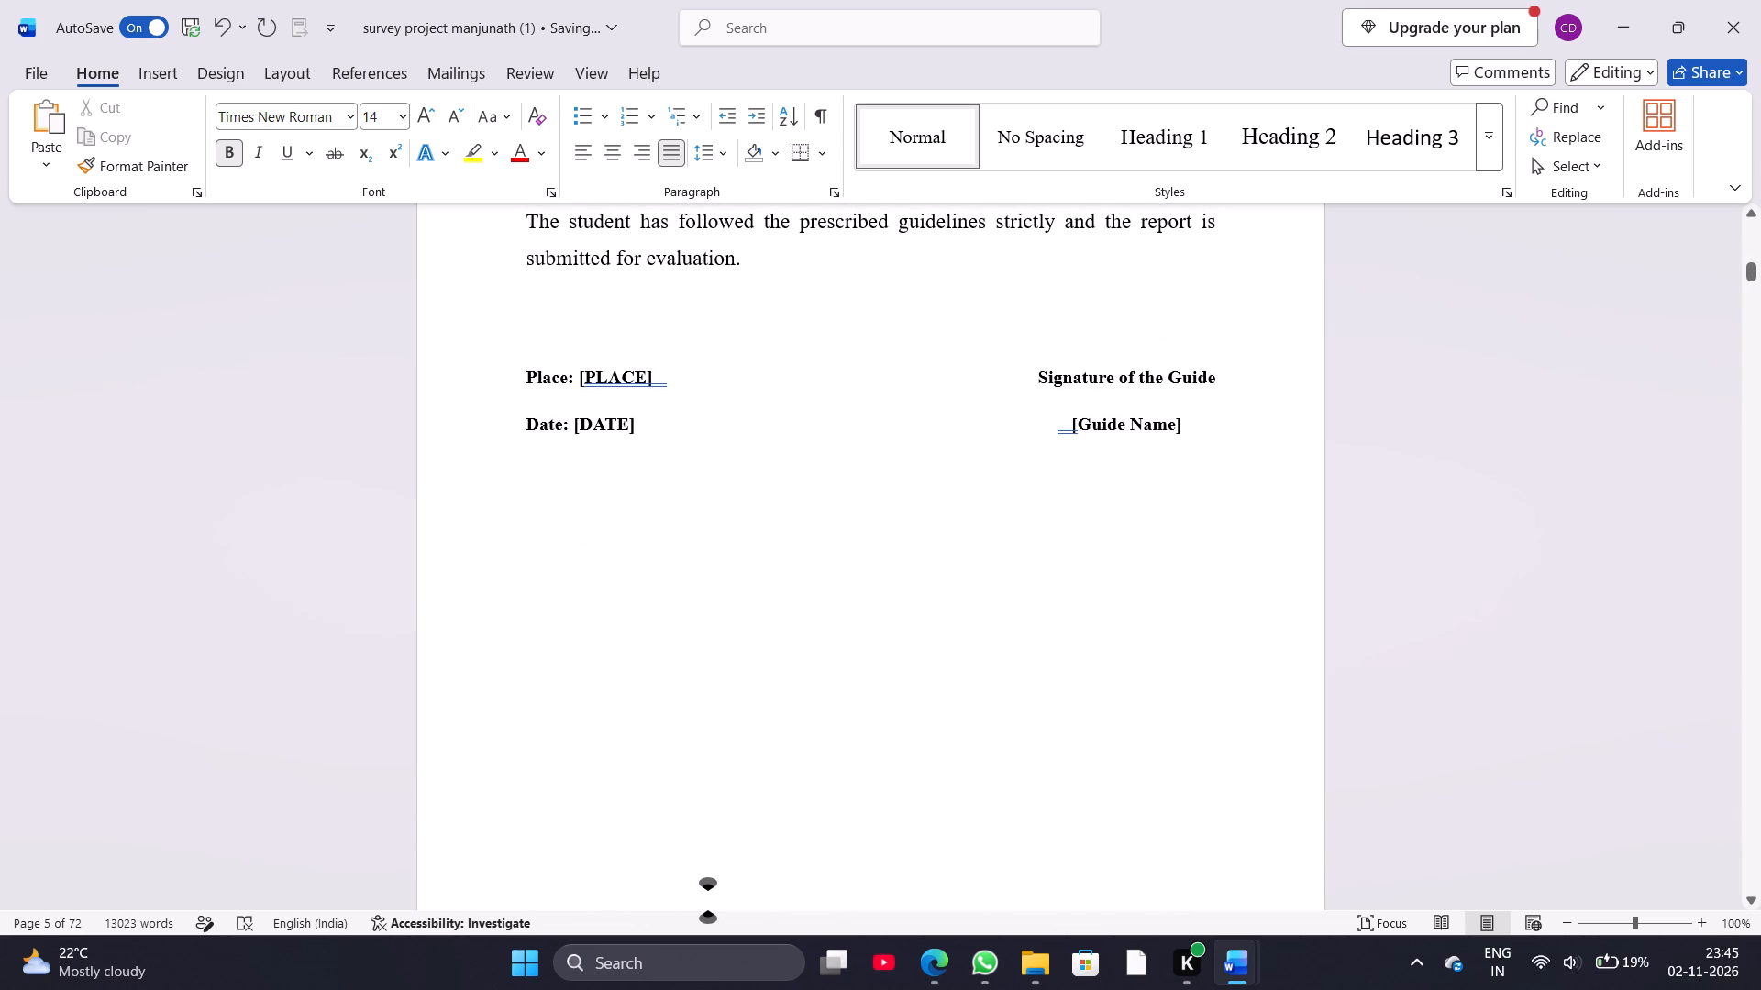
left_click_drag(1057, 423, 1196, 448)
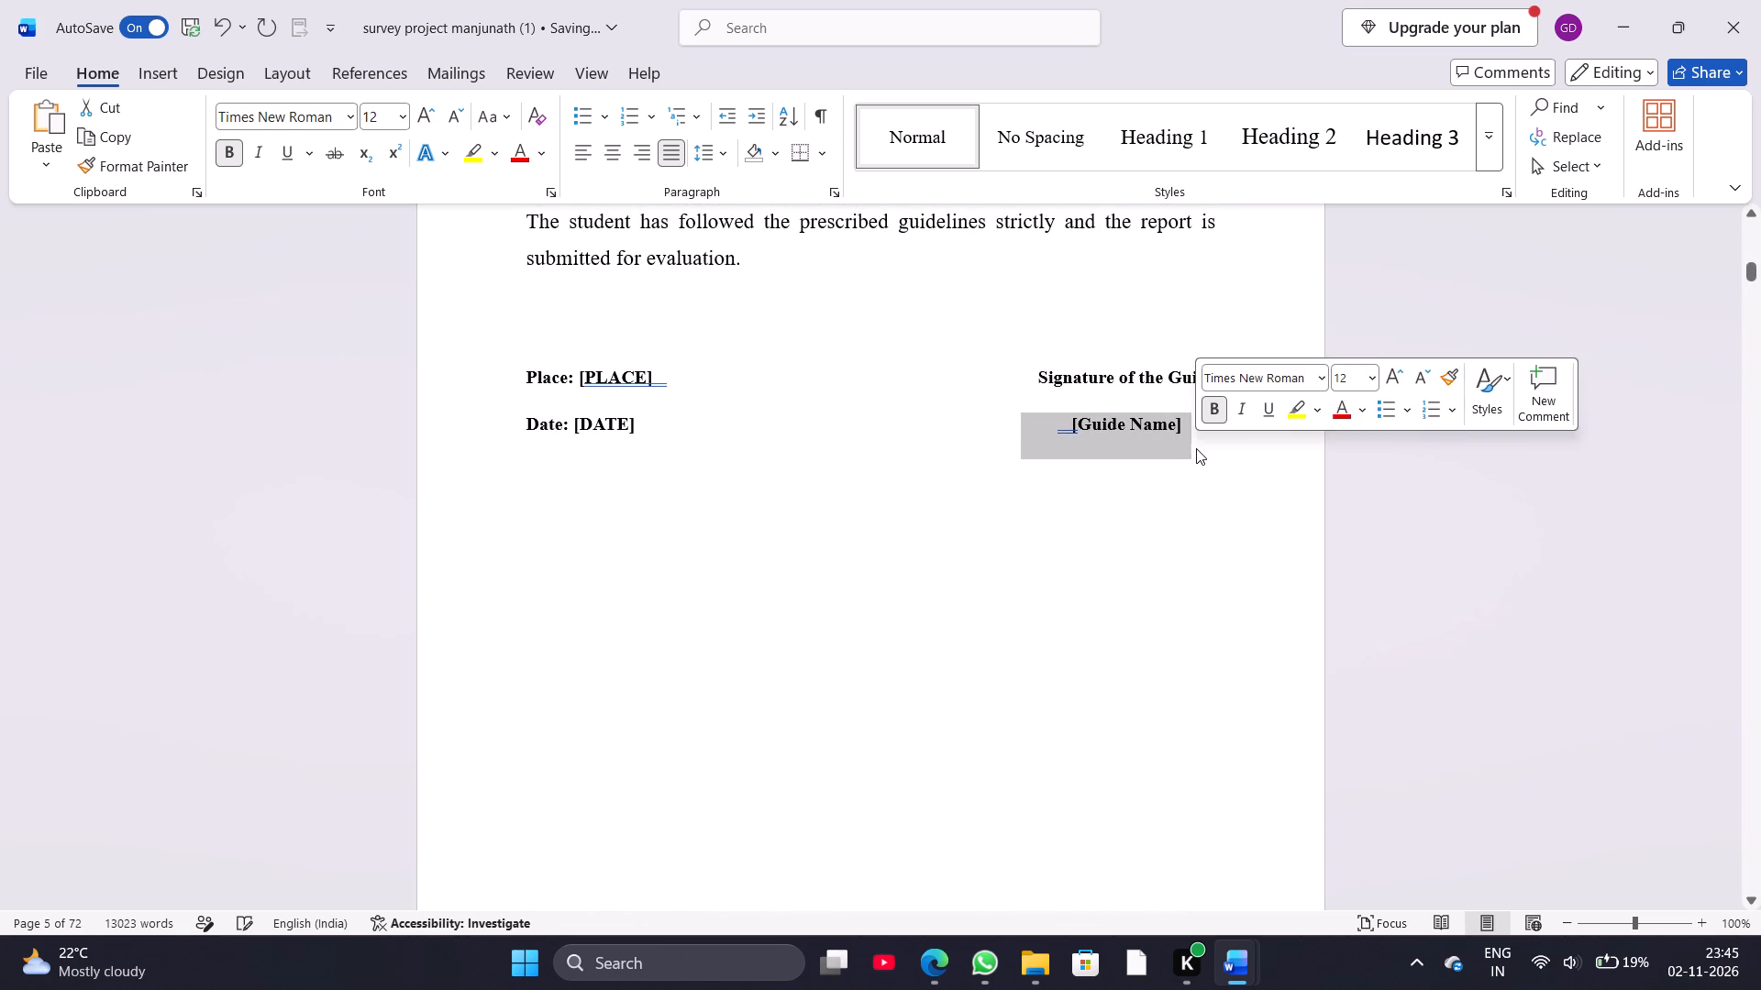
key("Delete")
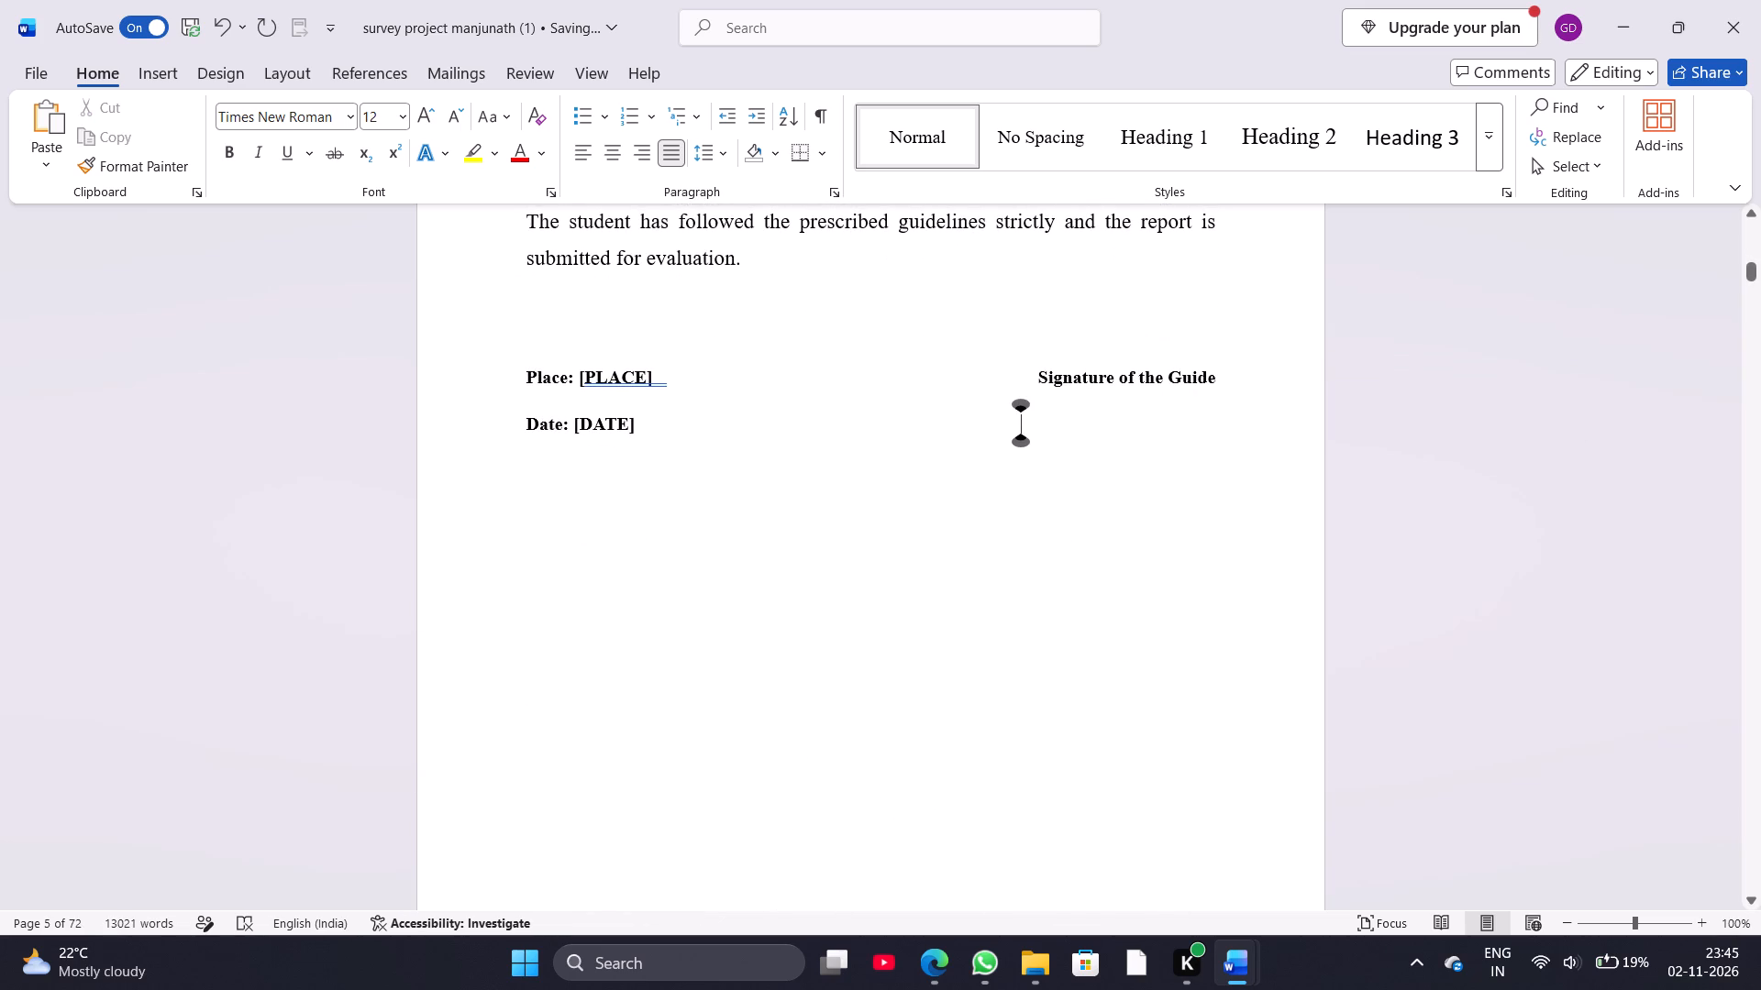
Replace the [PLACE] placeholder in the guide certificate with BENGALURU.
left_click_drag(577, 379, 650, 383)
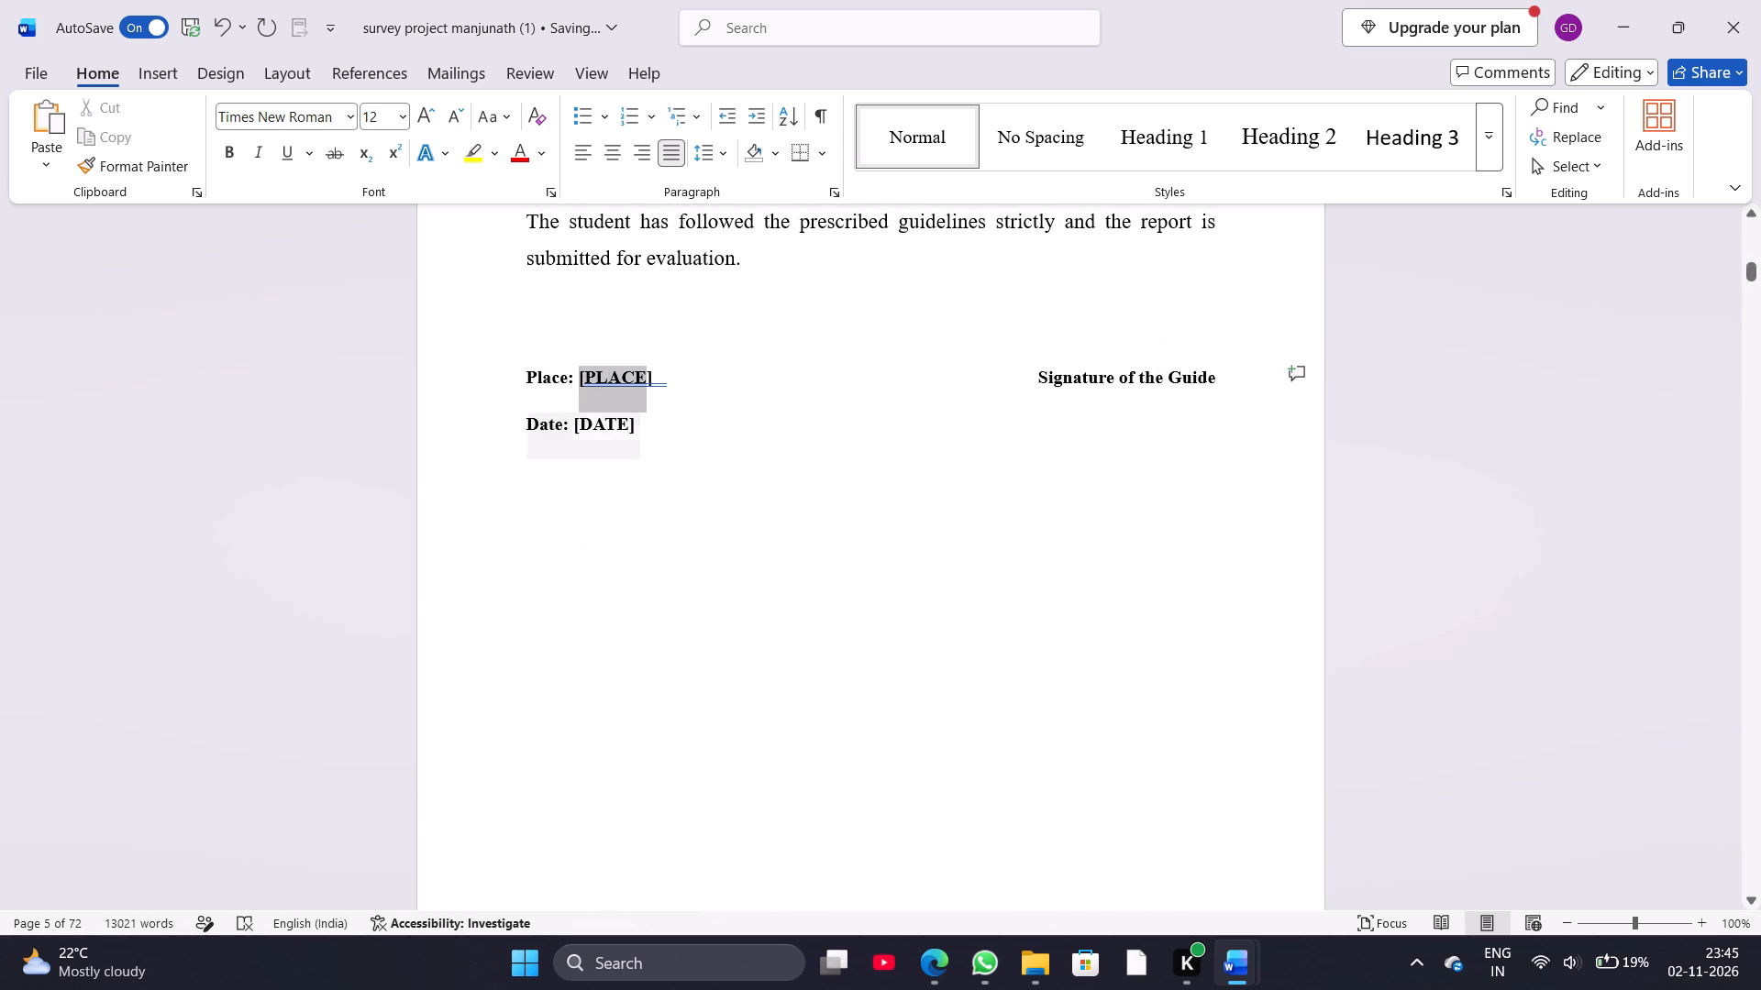
left_click_drag(650, 383, 692, 422)
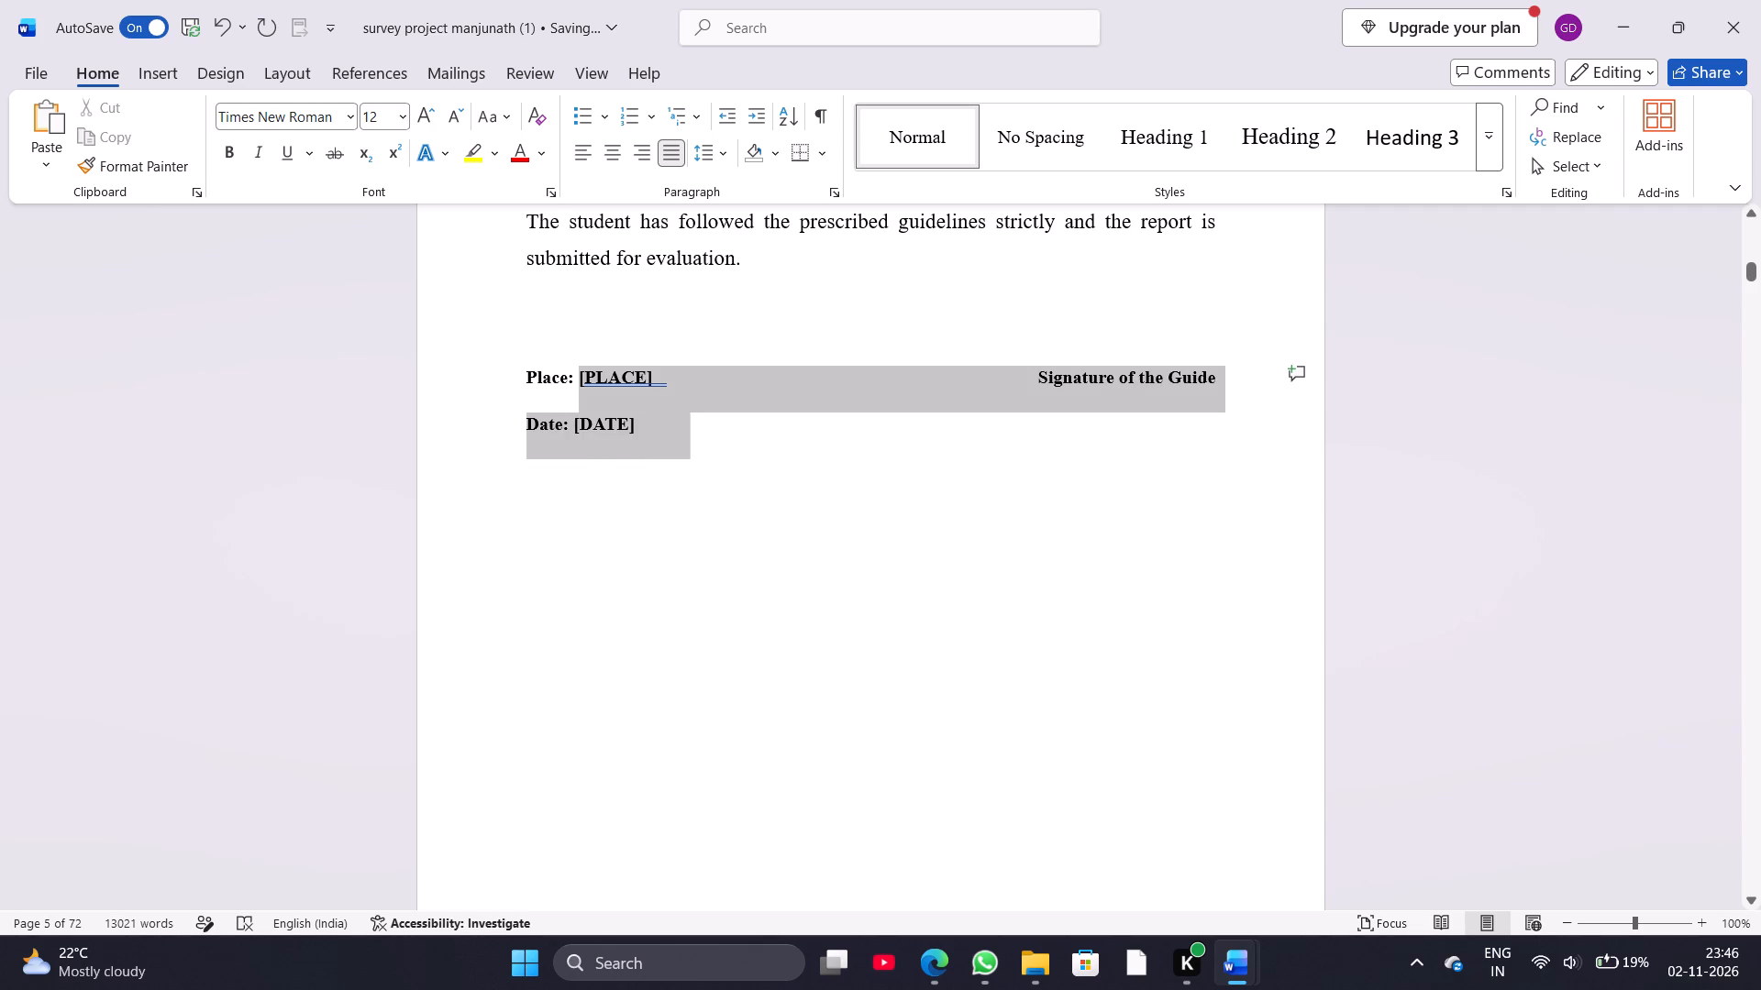
left_click_drag(692, 422, 678, 396)
key("Delete")
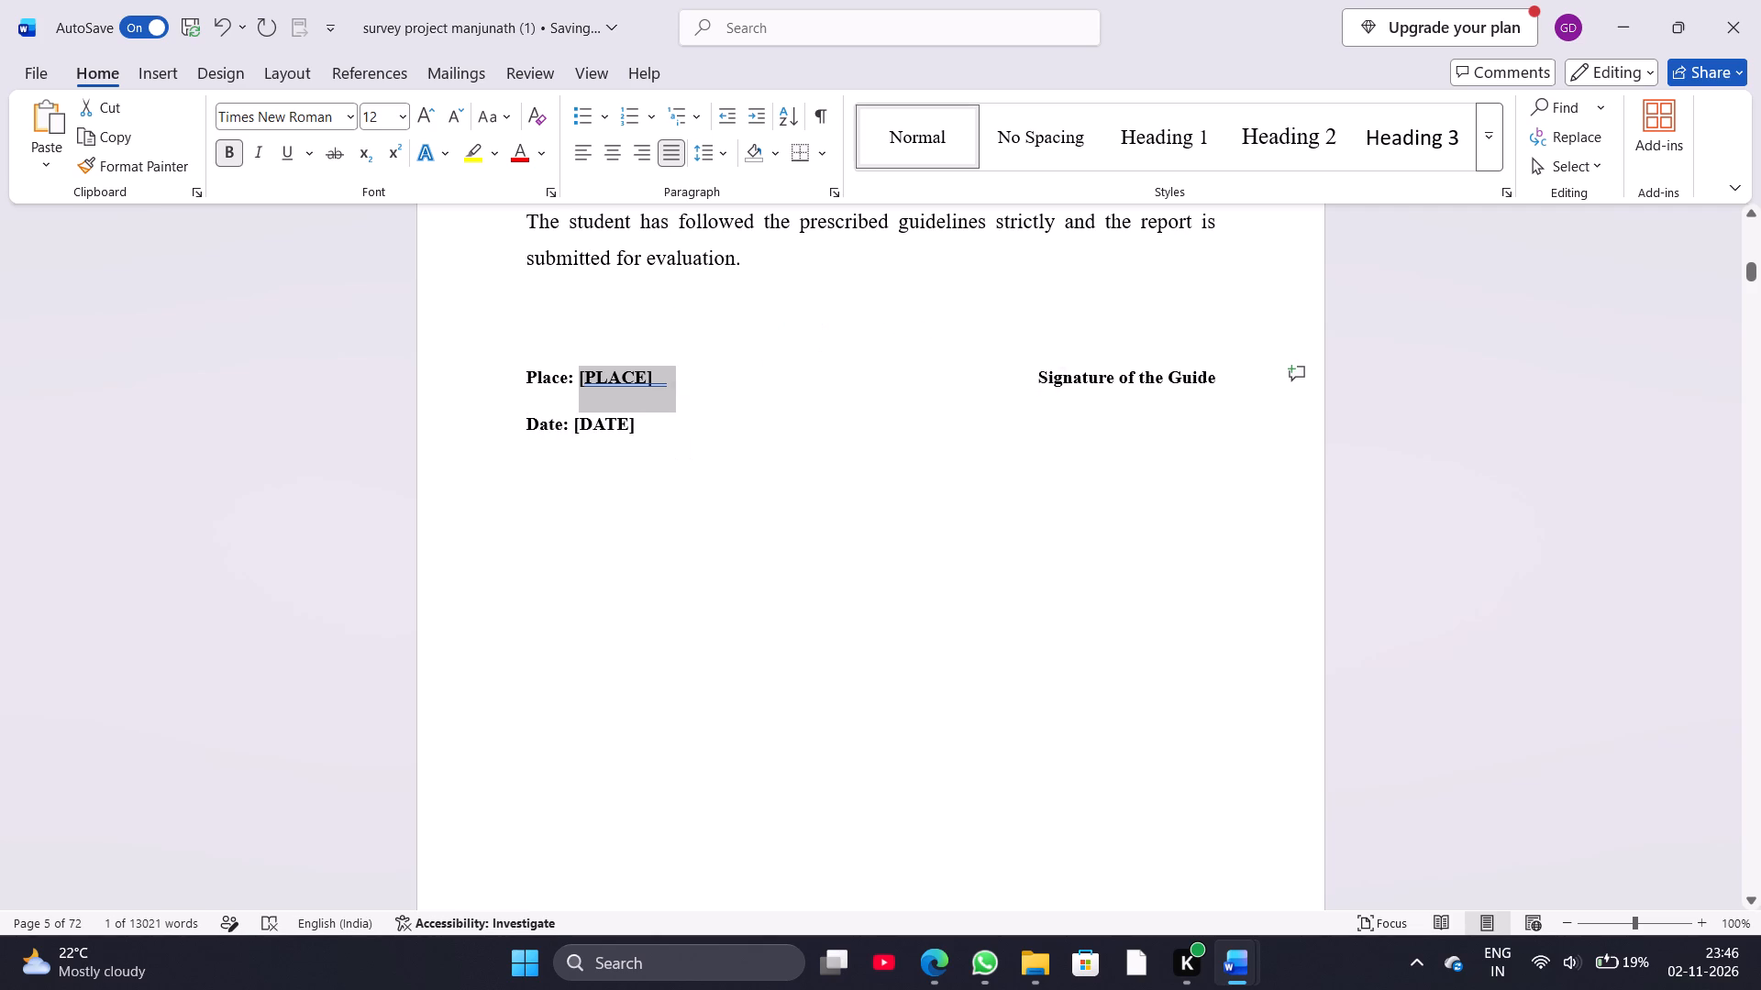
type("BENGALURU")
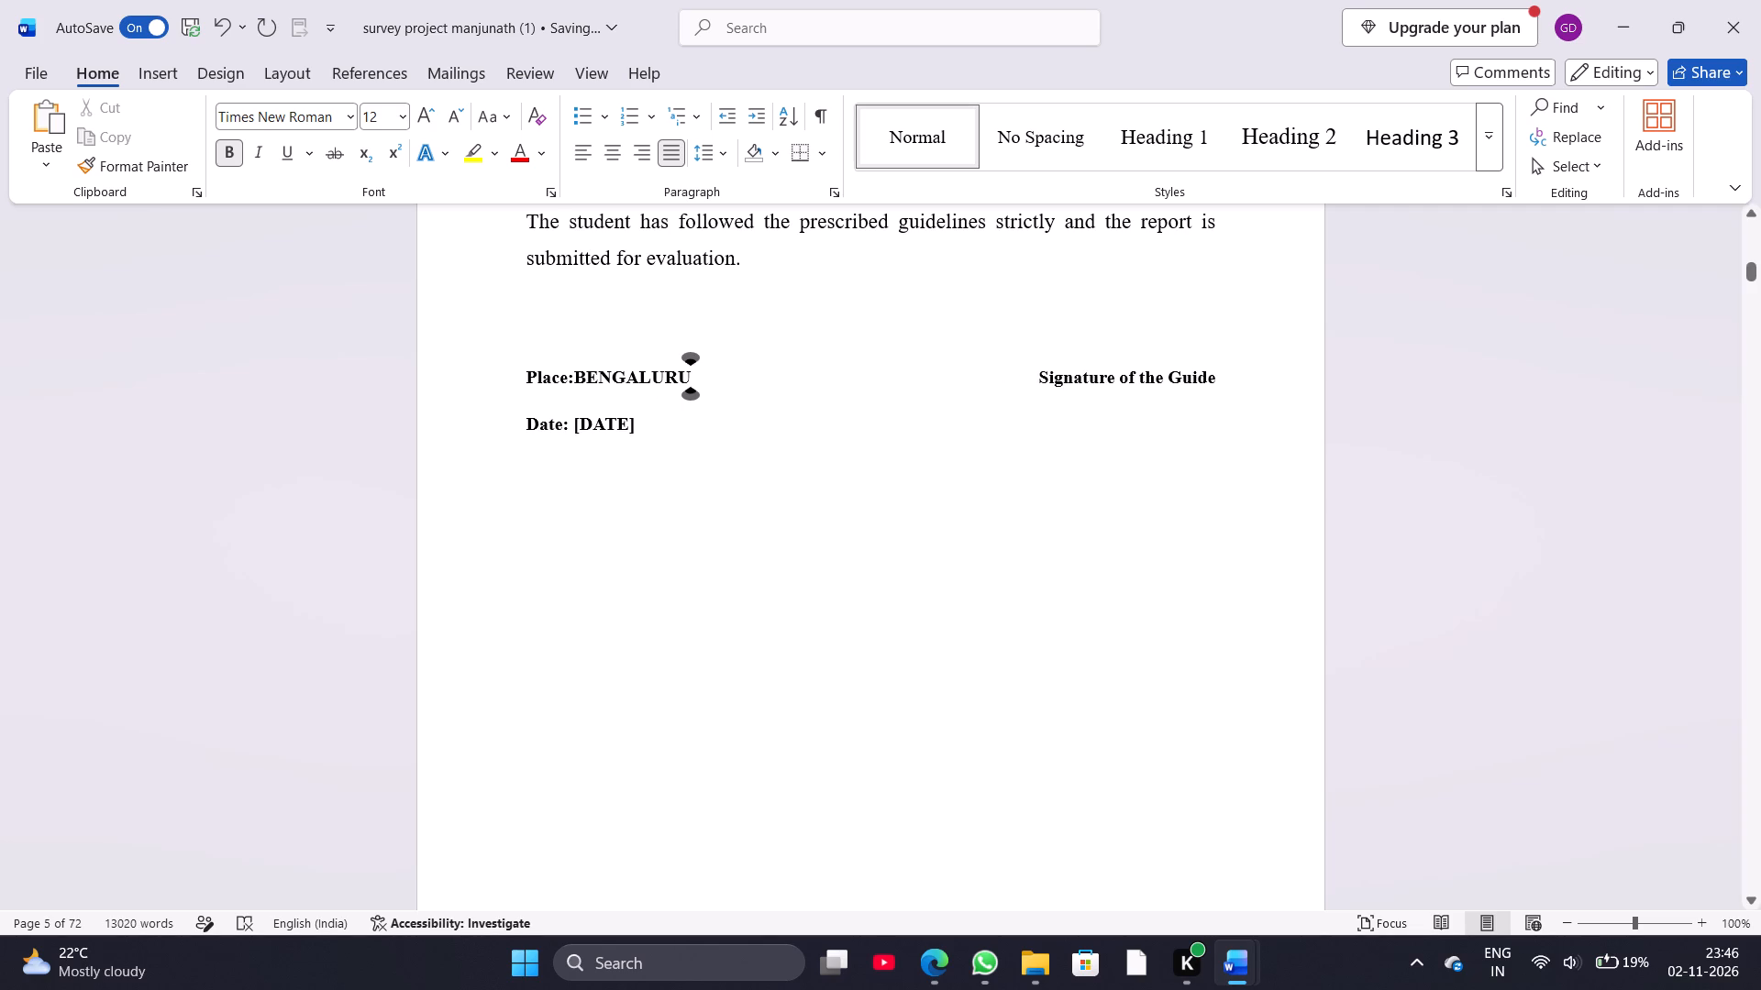
Delete the [DATE] placeholder in the guide certificate, leaving the Date: label in place.
left_click(637, 425)
key("BackSpace")
key("BackSpace")
key("BackSpace")
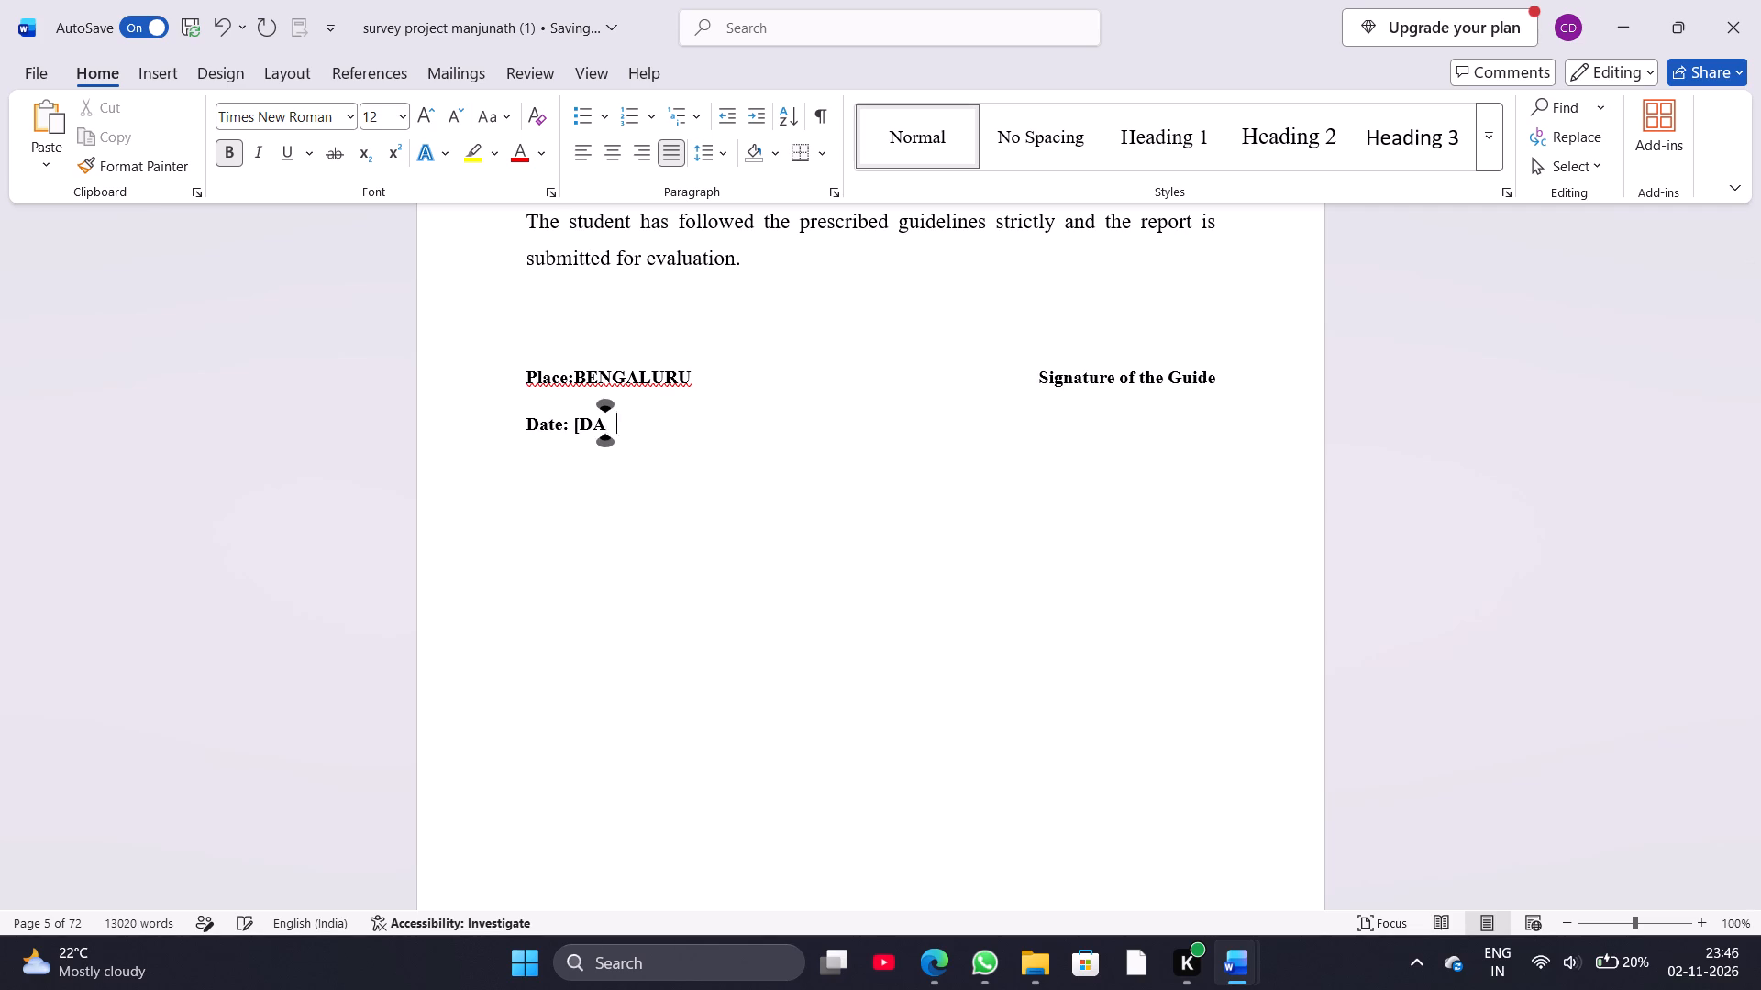
key("BackSpace")
key("BackSpace")
key("BackSpace")
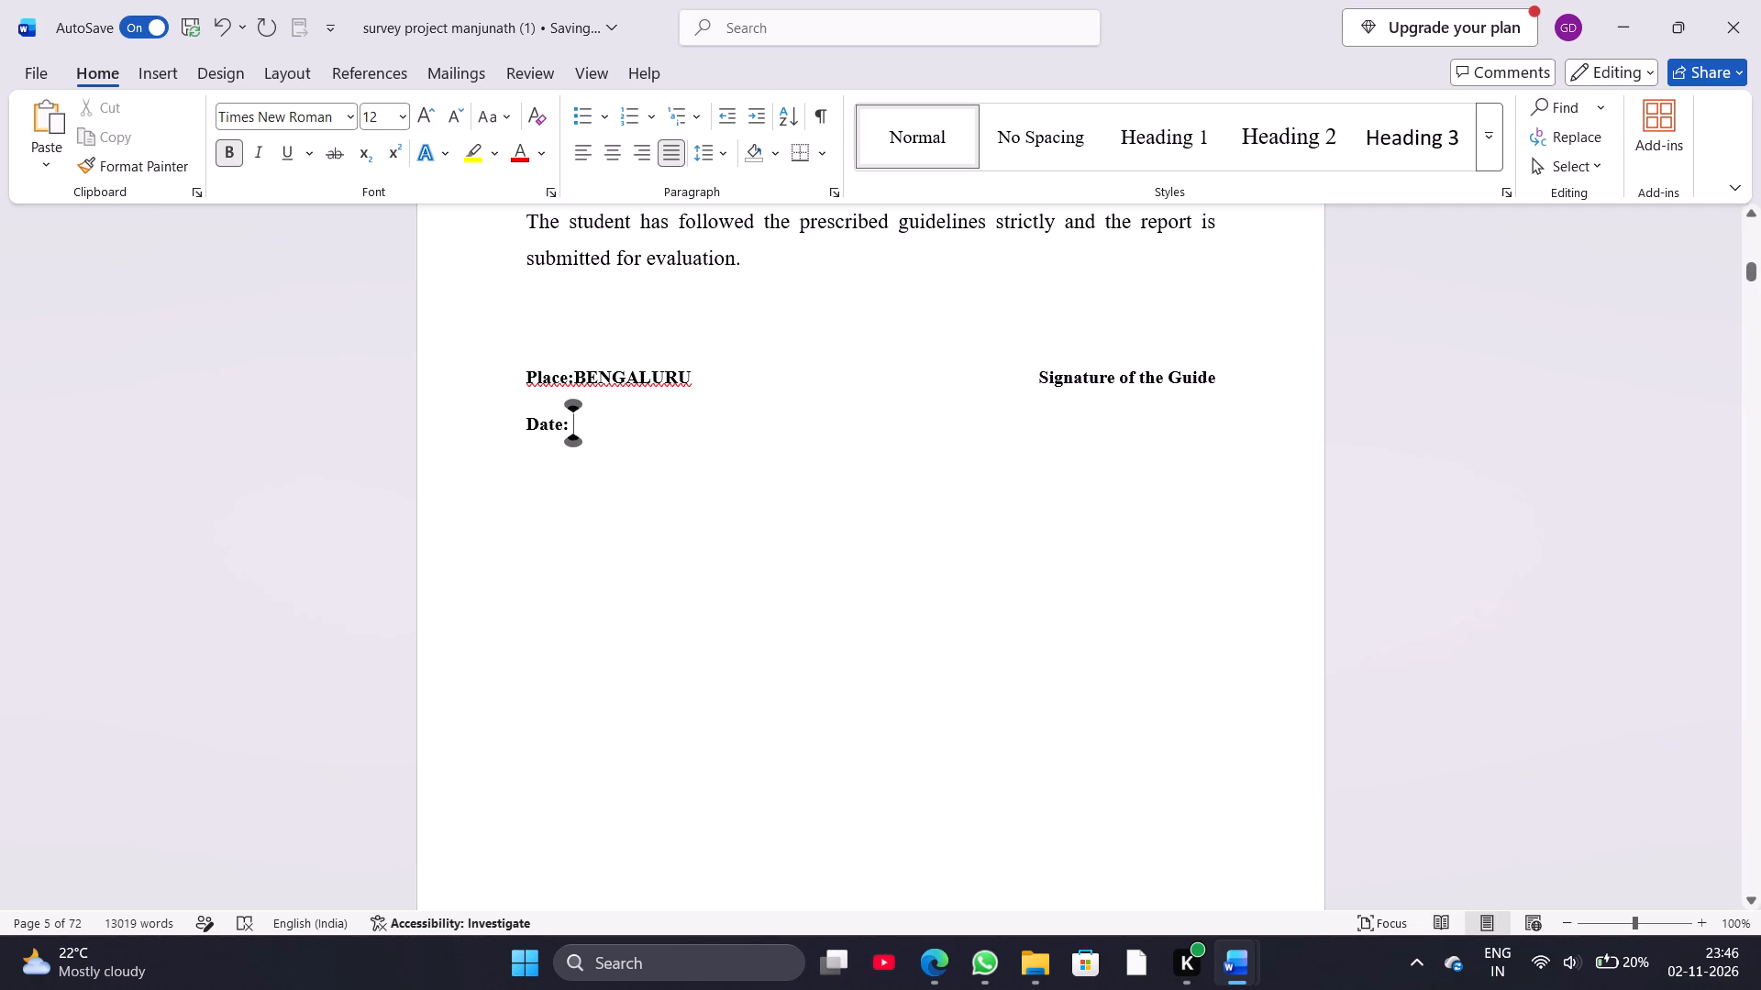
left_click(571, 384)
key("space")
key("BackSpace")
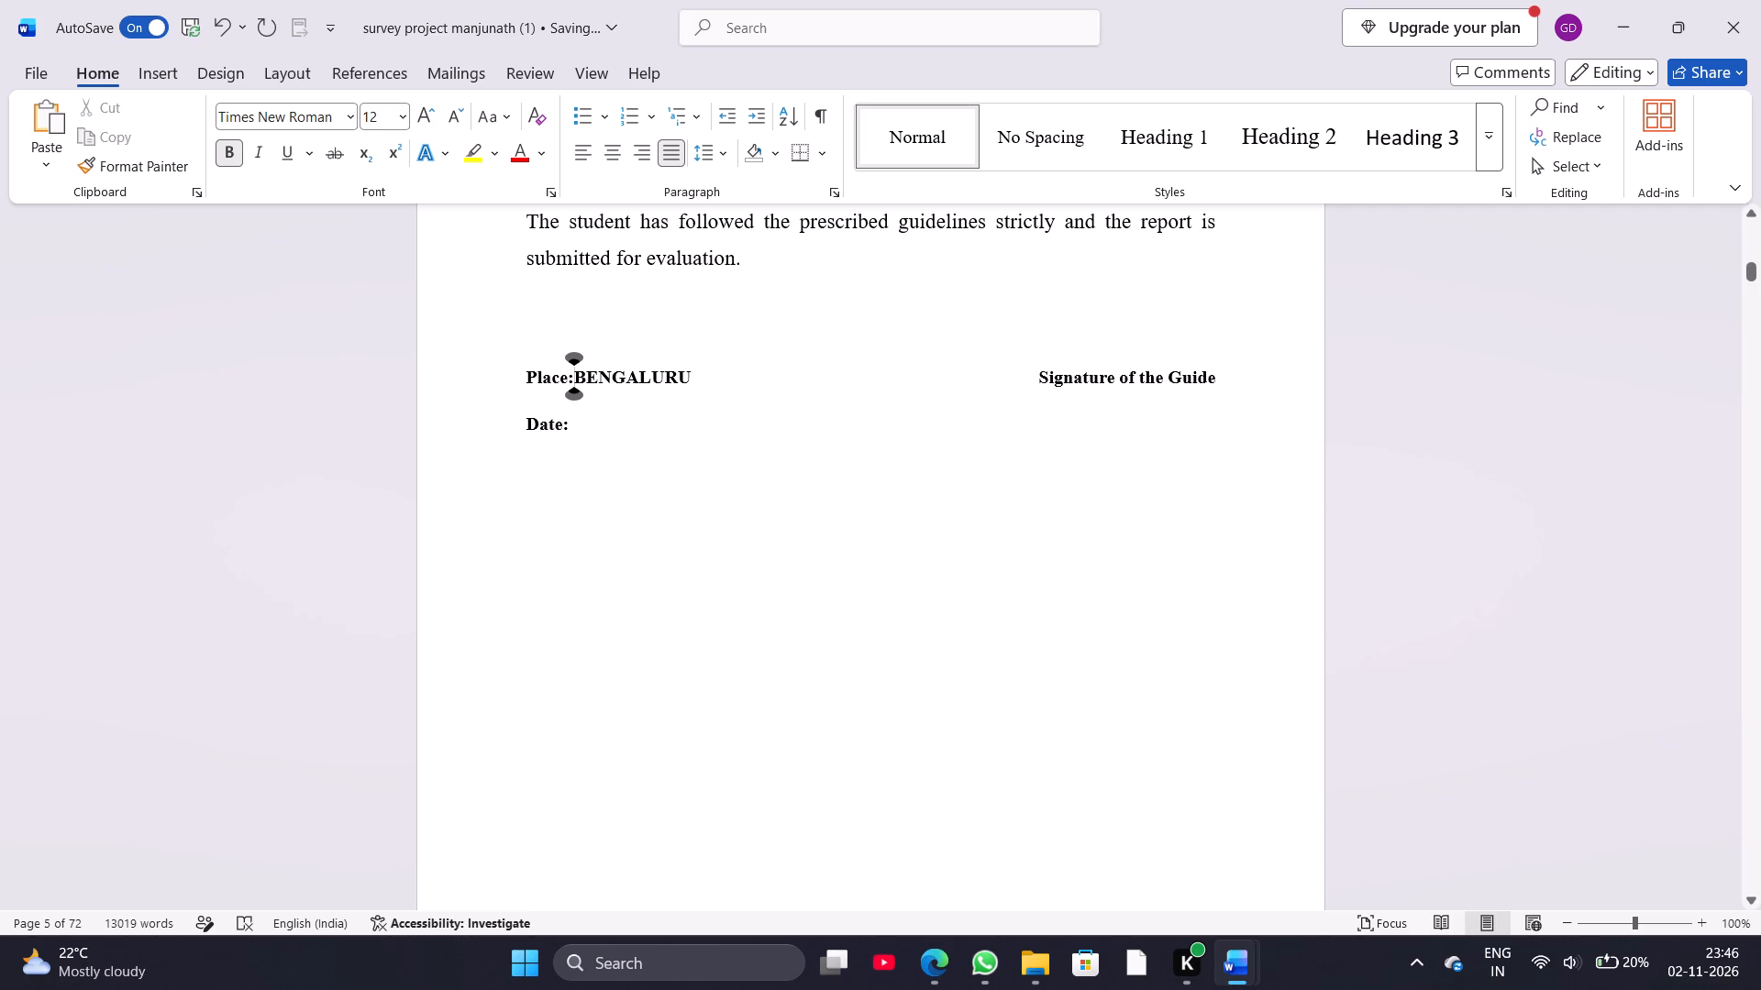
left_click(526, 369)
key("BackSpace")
Replace the [STUDENT NAME] placeholder in the opening line of DECLARATION BY THE STUDENT with the student's name and initial.
scroll(675, 567, "down", 1)
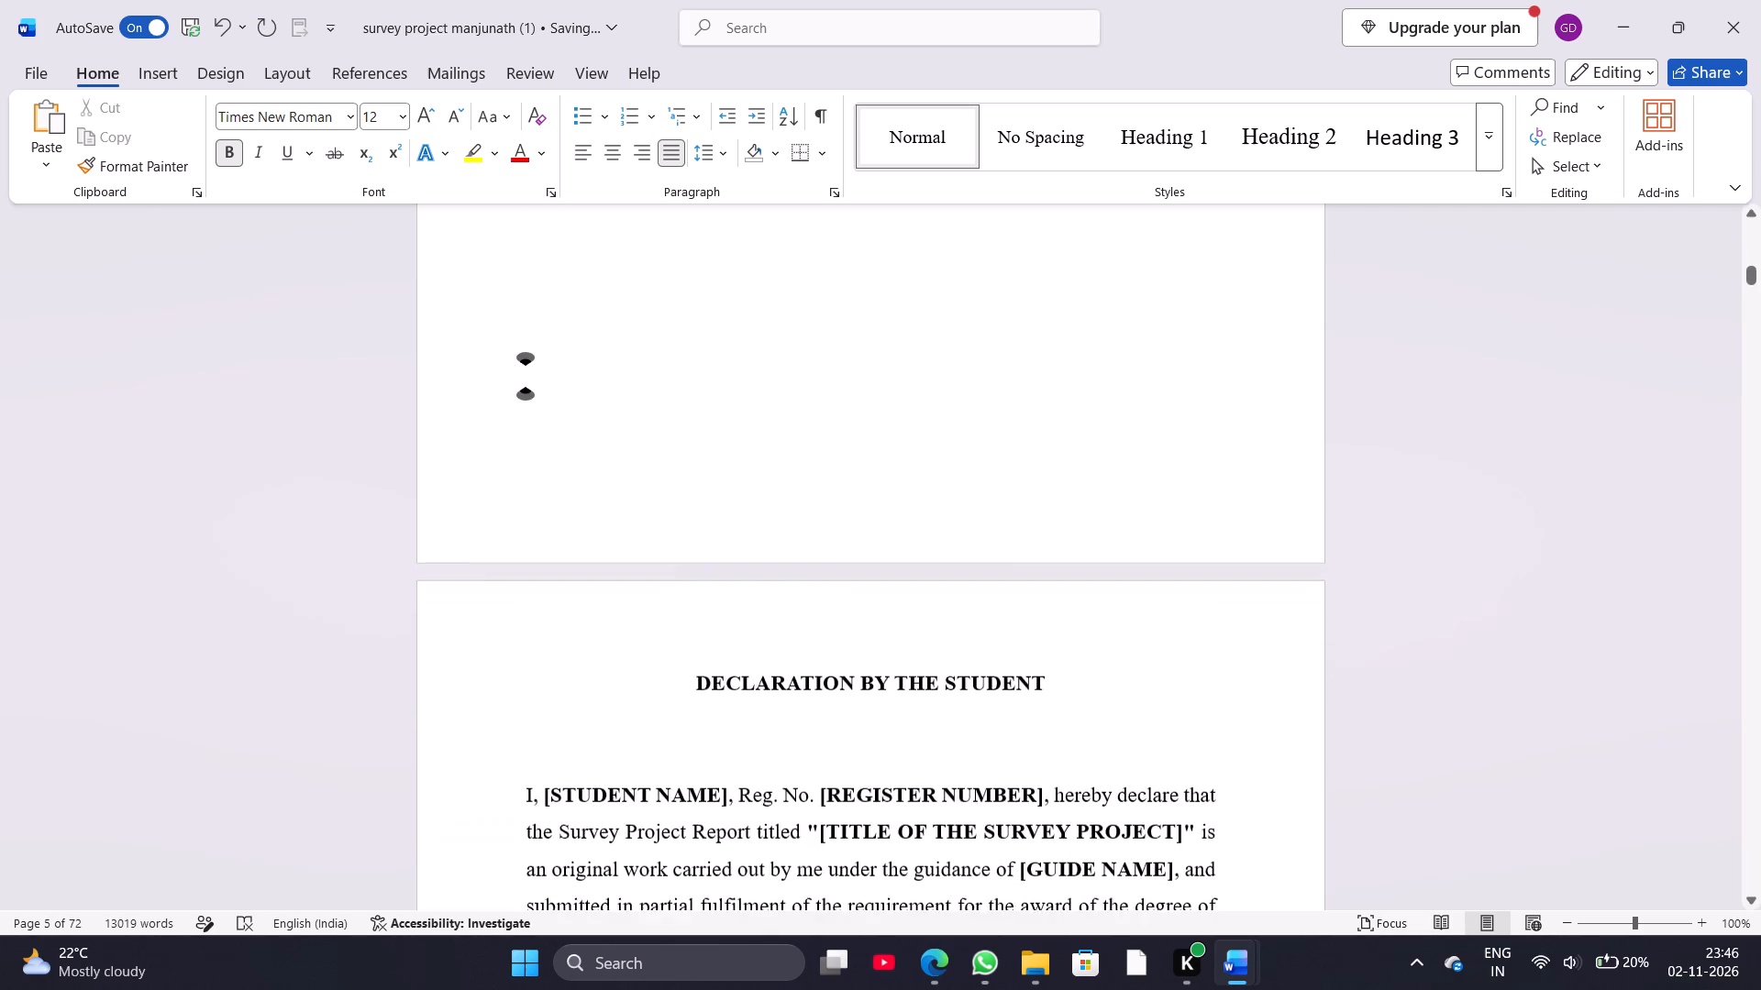
scroll(675, 567, "down", 3)
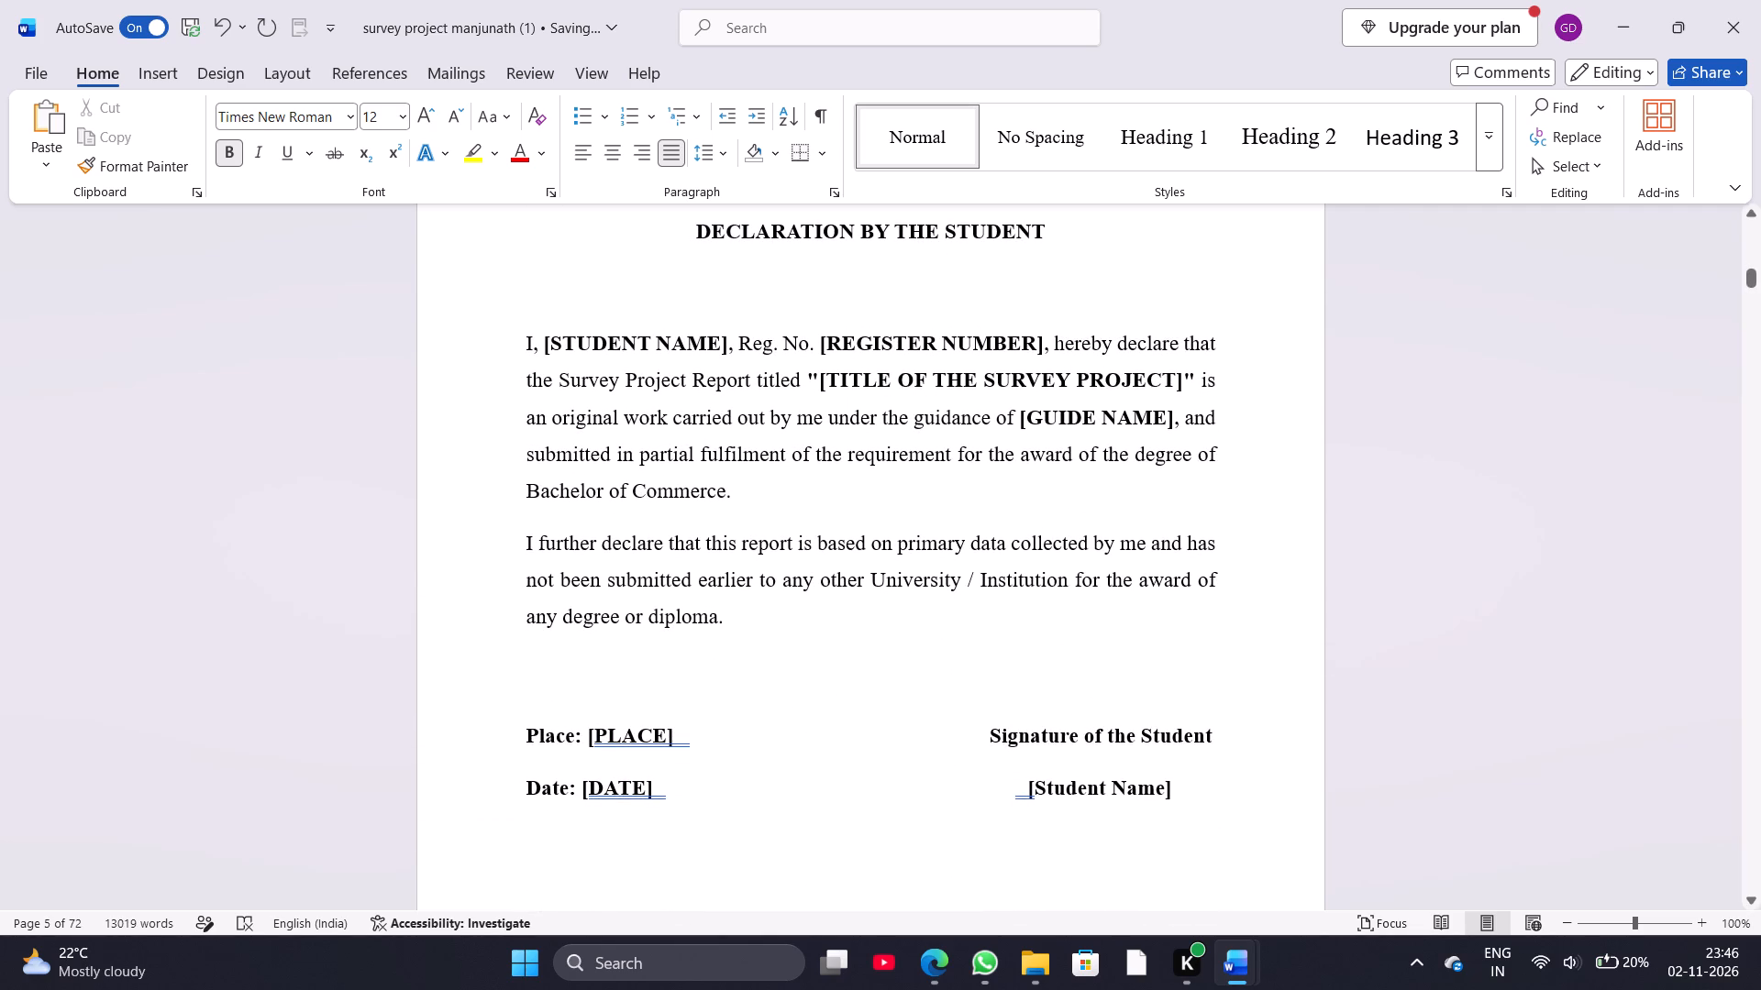
left_click(726, 343)
key("BackSpace")
key("BackSpace")
key("BackSpace")
key("BackSpace")
key("BackSpace")
key("BackSpace")
key("BackSpace")
key("BackSpace")
key("BackSpace")
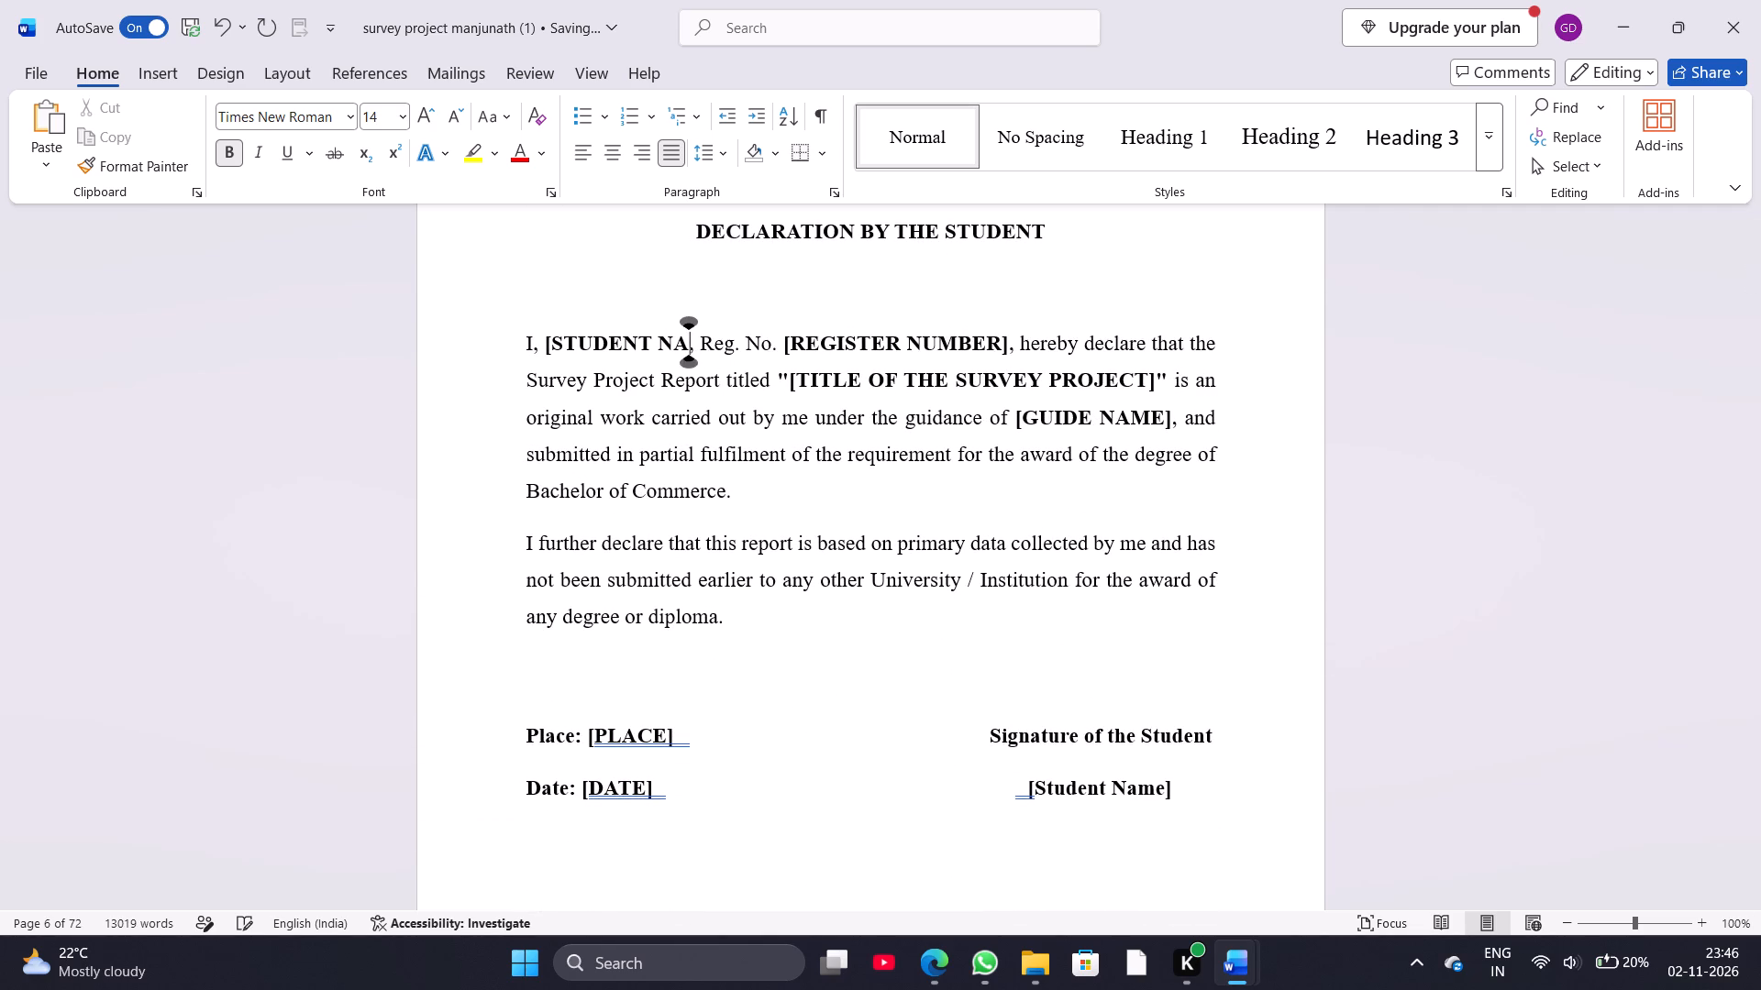
key("BackSpace")
key("BackSpace")
key("BackSpace")
key("BackSpace")
key("BackSpace")
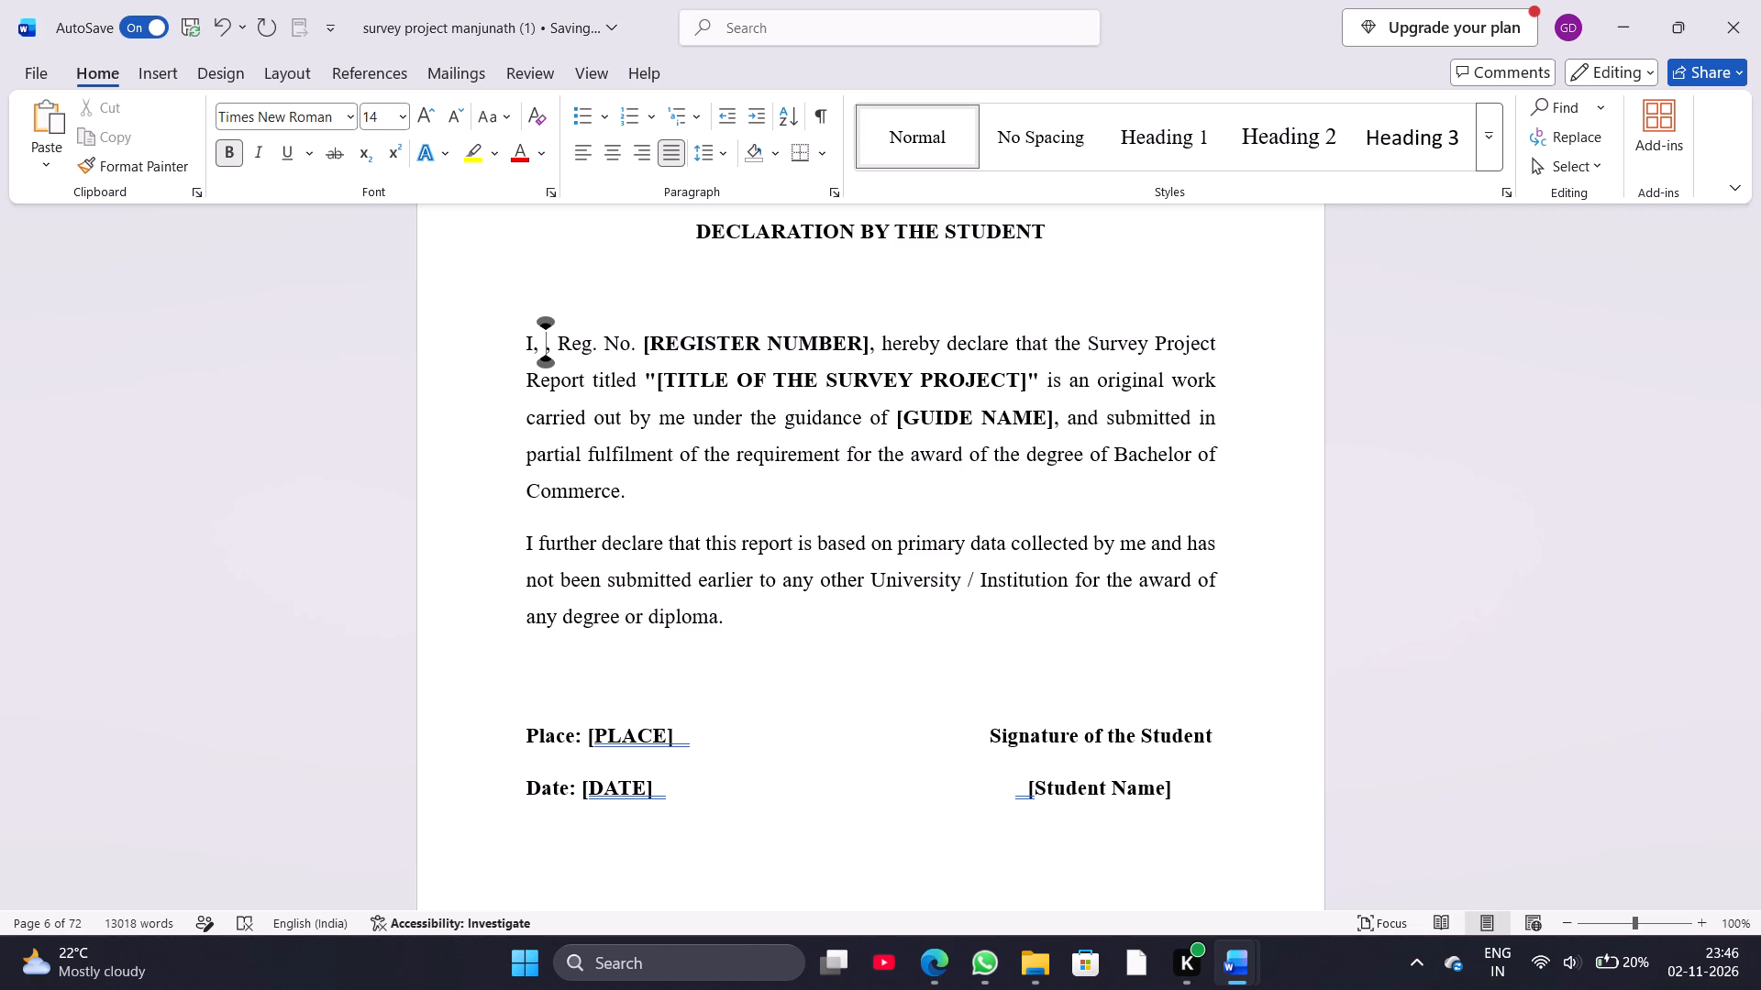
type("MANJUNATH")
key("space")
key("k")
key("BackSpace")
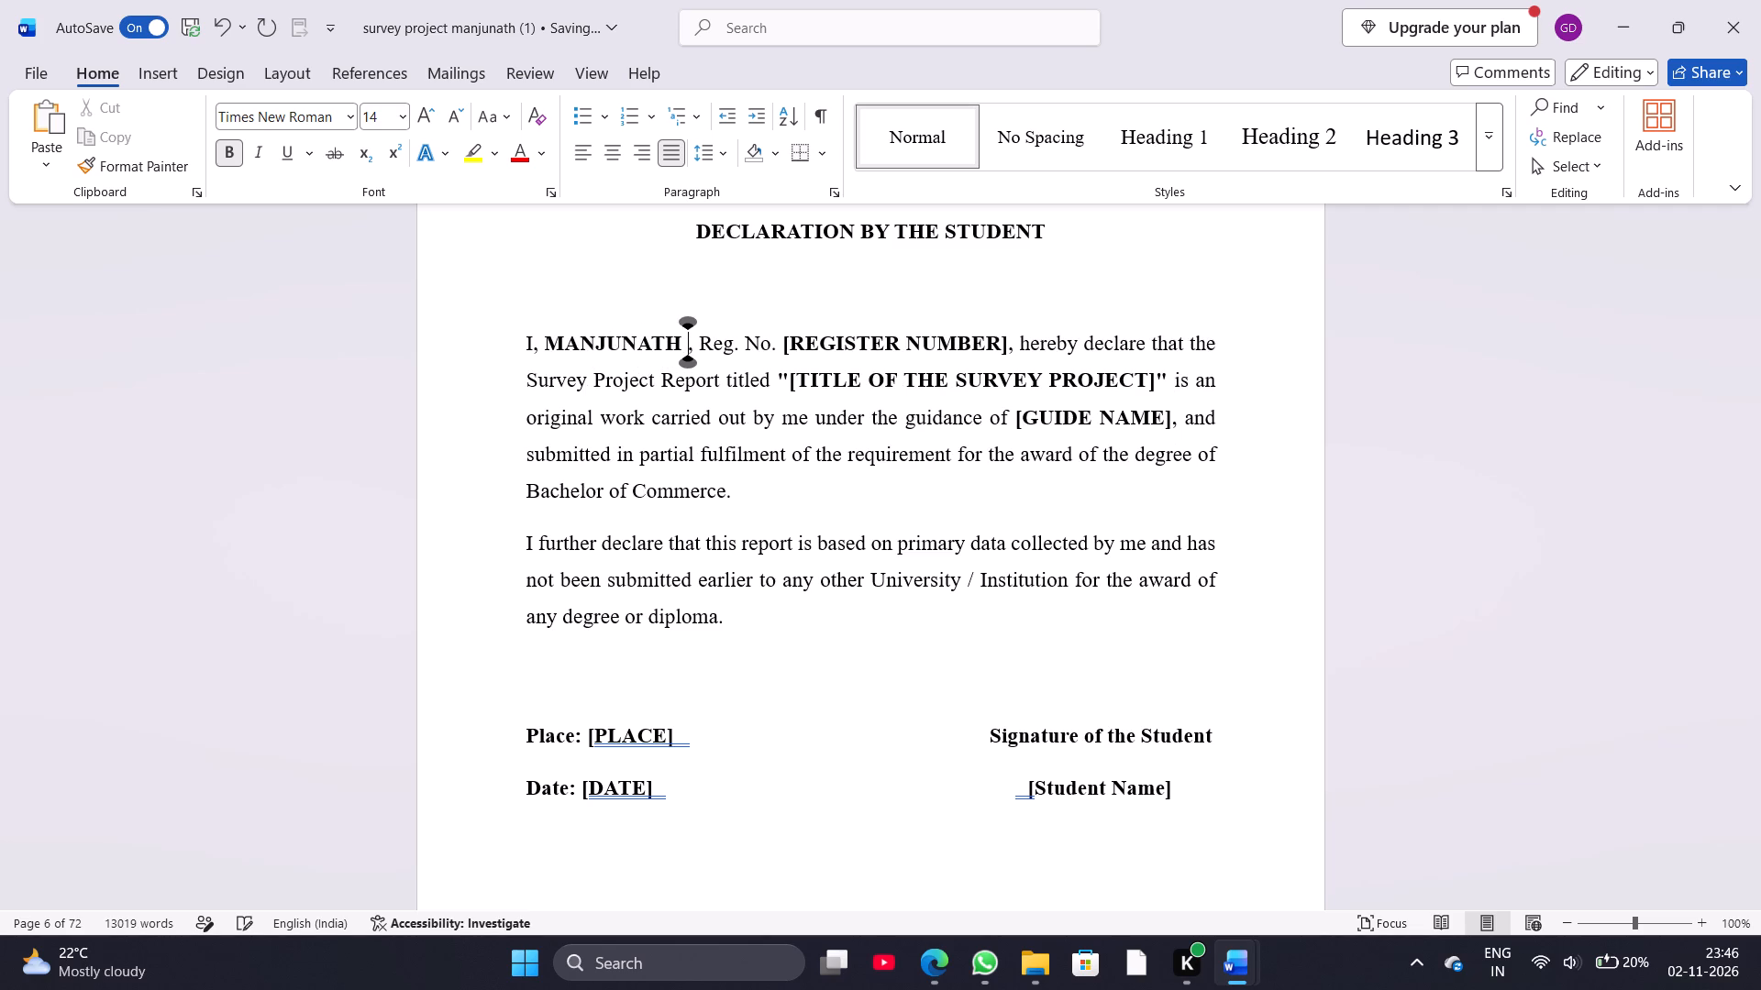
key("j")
Replace the [REGISTER NUMBER] placeholder in DECLARATION BY THE STUDENT with the student's register number.
left_click(1014, 344)
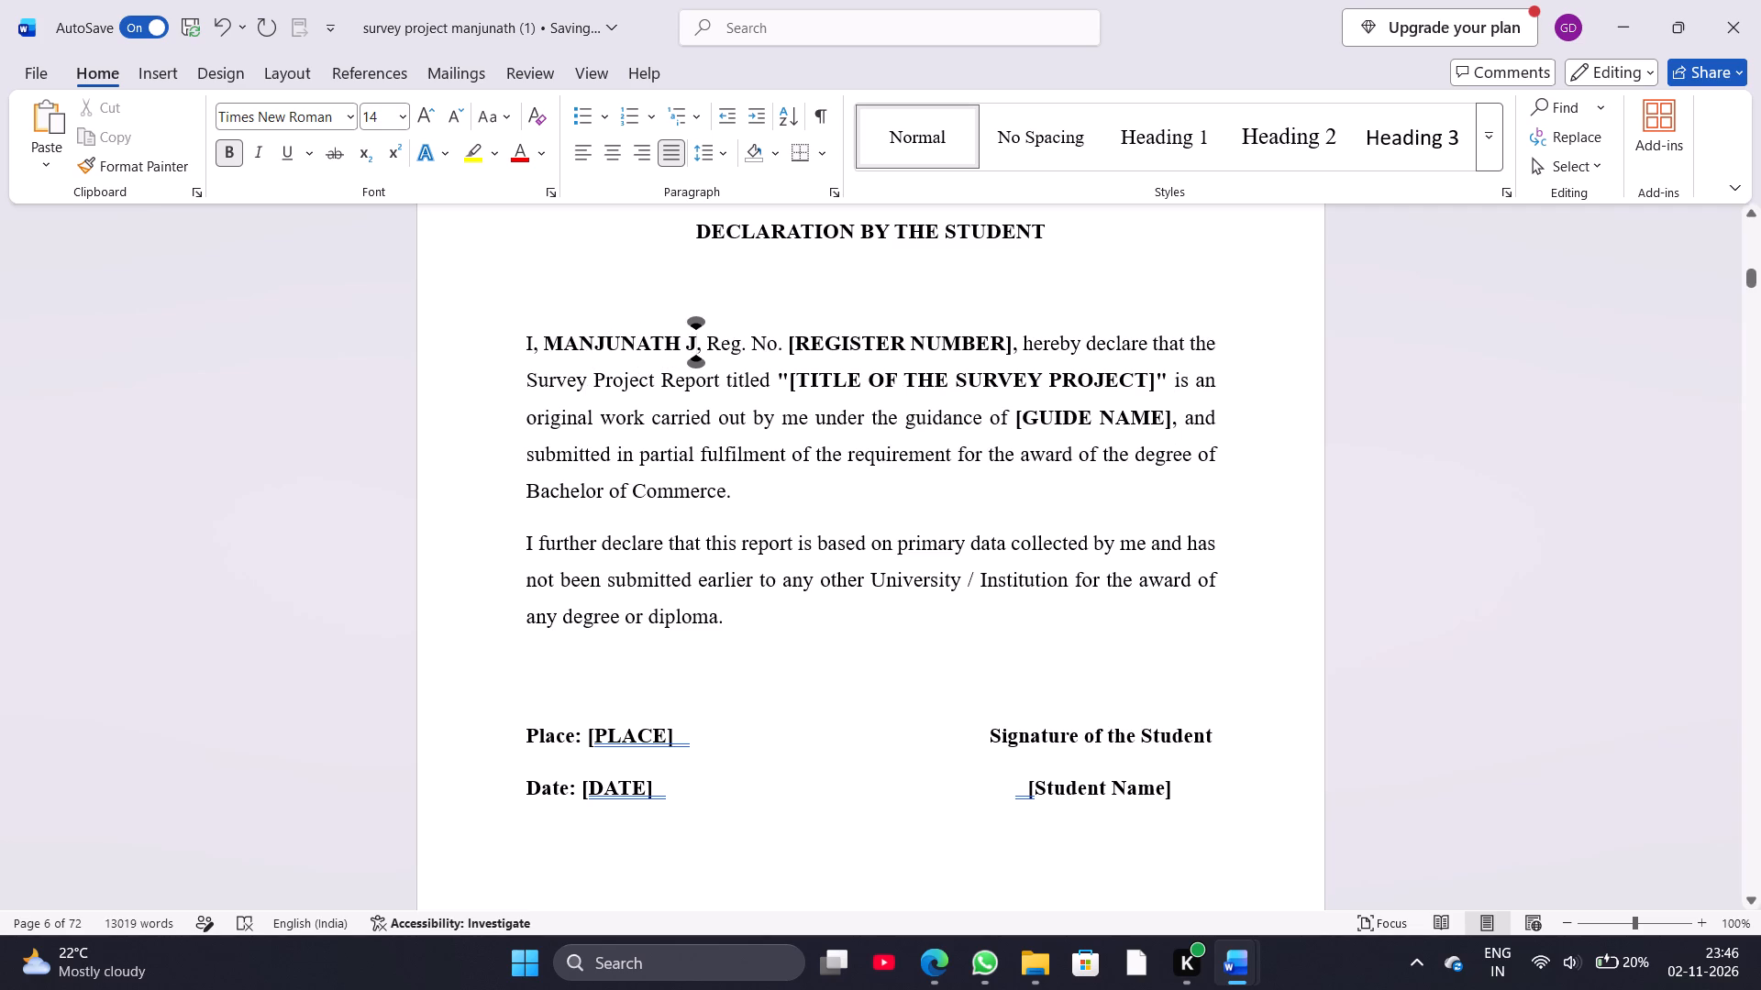
key("BackSpace")
key("BackSpace")
key("BackSpace")
key("BackSpace")
key("BackSpace")
key("BackSpace")
key("BackSpace")
key("BackSpace")
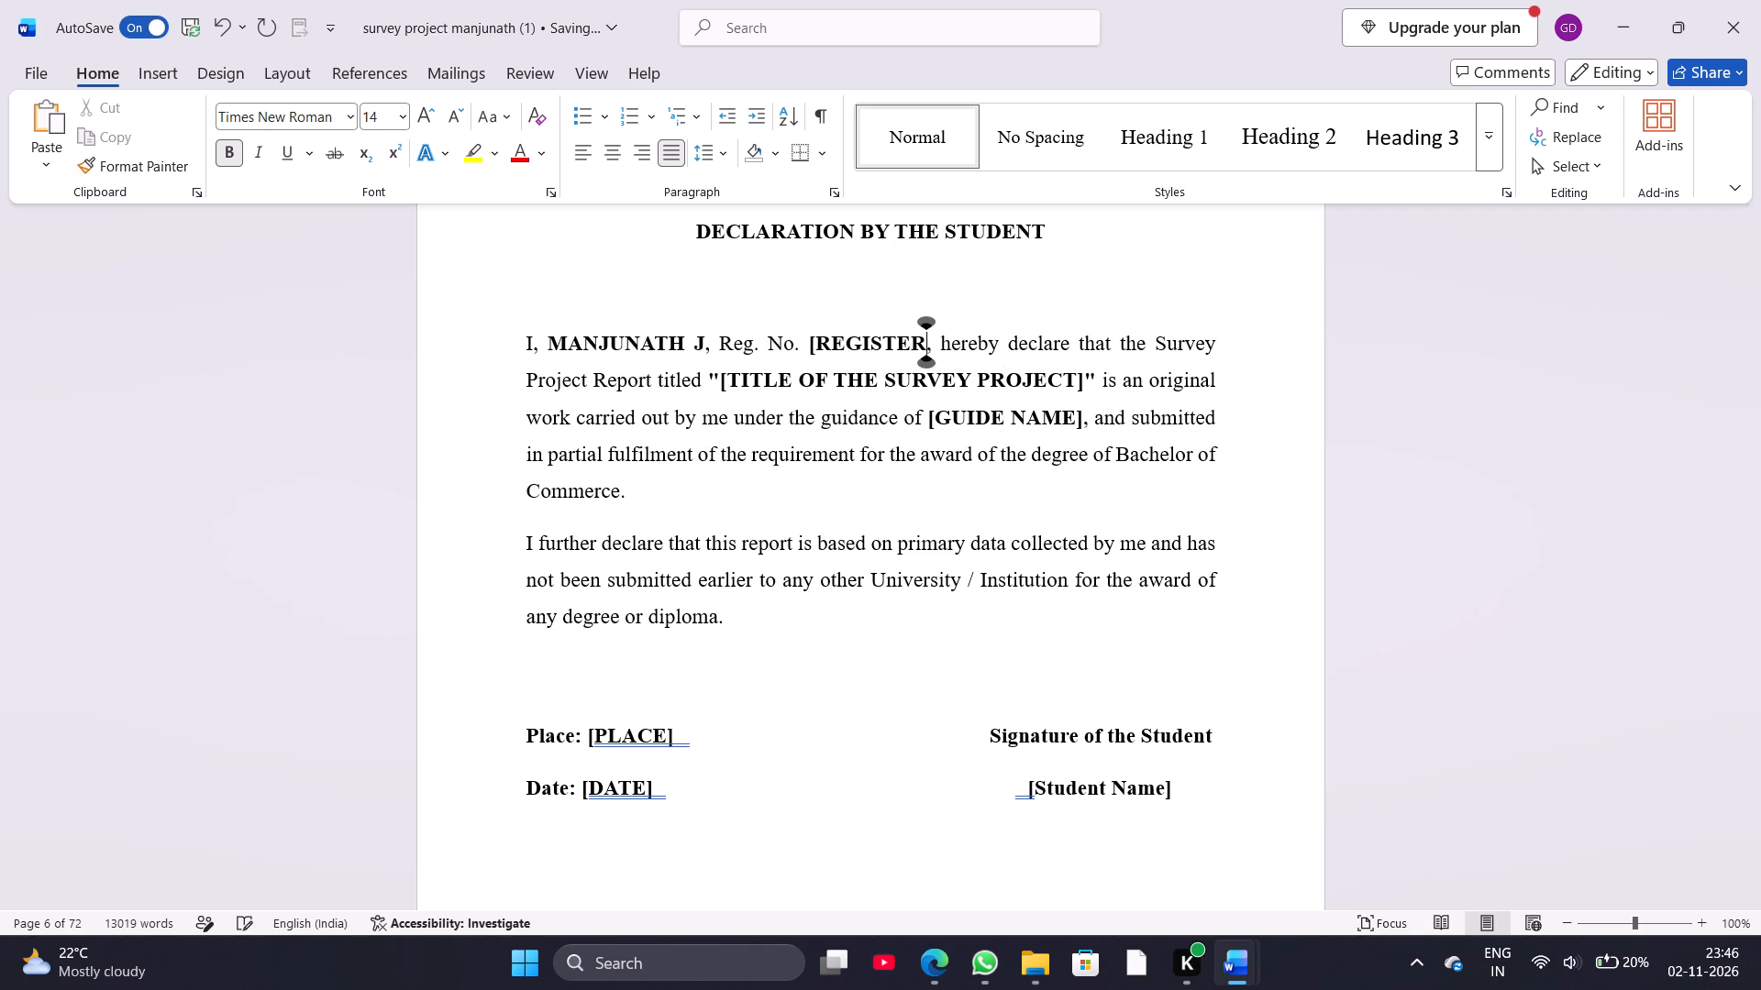
key("BackSpace")
key("BackSpace")
key("BackSpace")
key("BackSpace")
key("BackSpace")
key("BackSpace")
key("BackSpace")
key("BackSpace")
key("BackSpace")
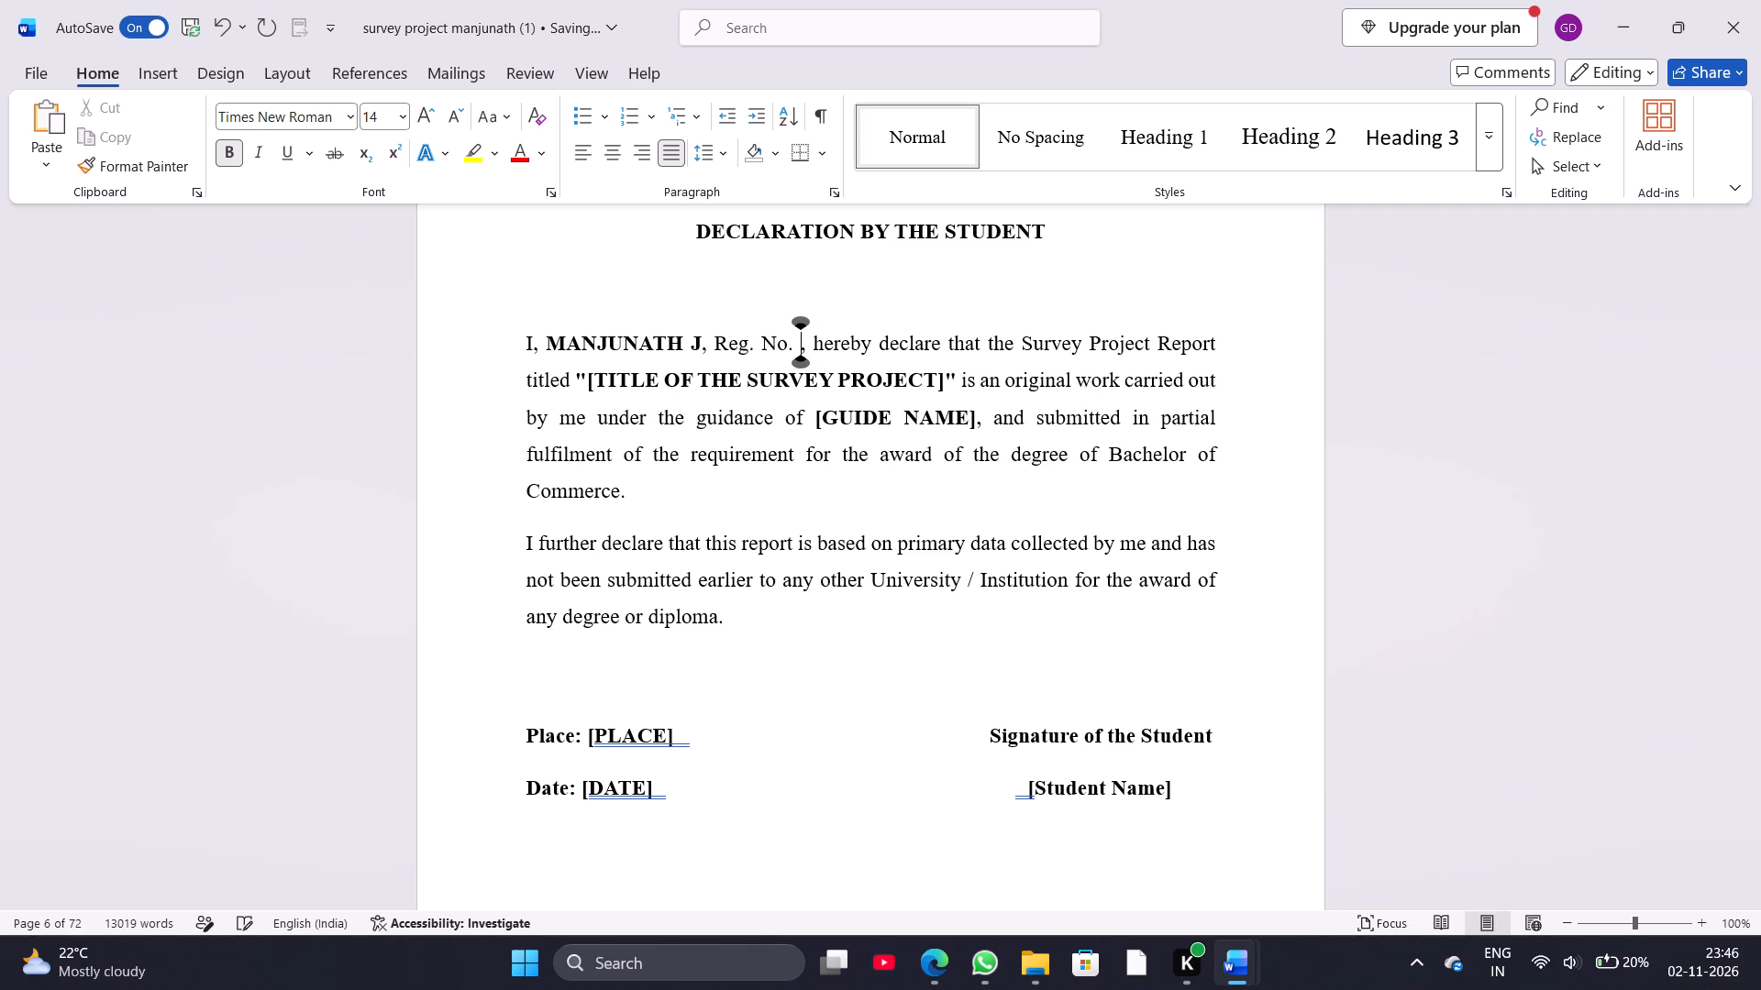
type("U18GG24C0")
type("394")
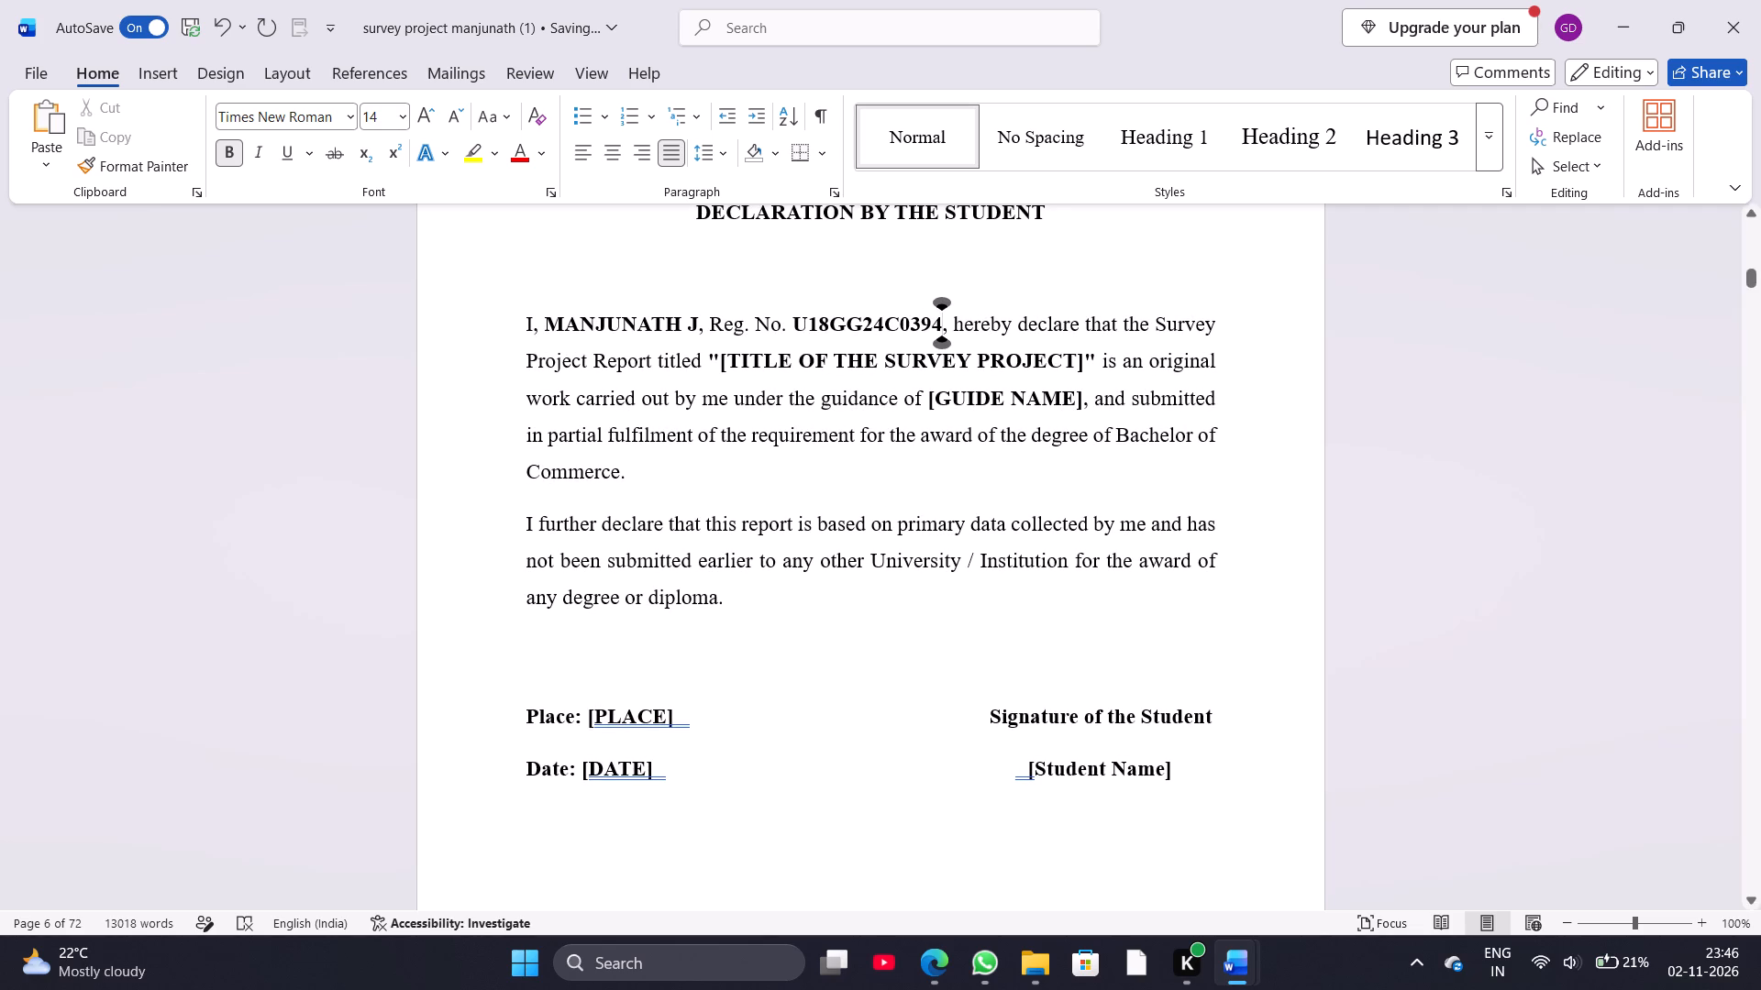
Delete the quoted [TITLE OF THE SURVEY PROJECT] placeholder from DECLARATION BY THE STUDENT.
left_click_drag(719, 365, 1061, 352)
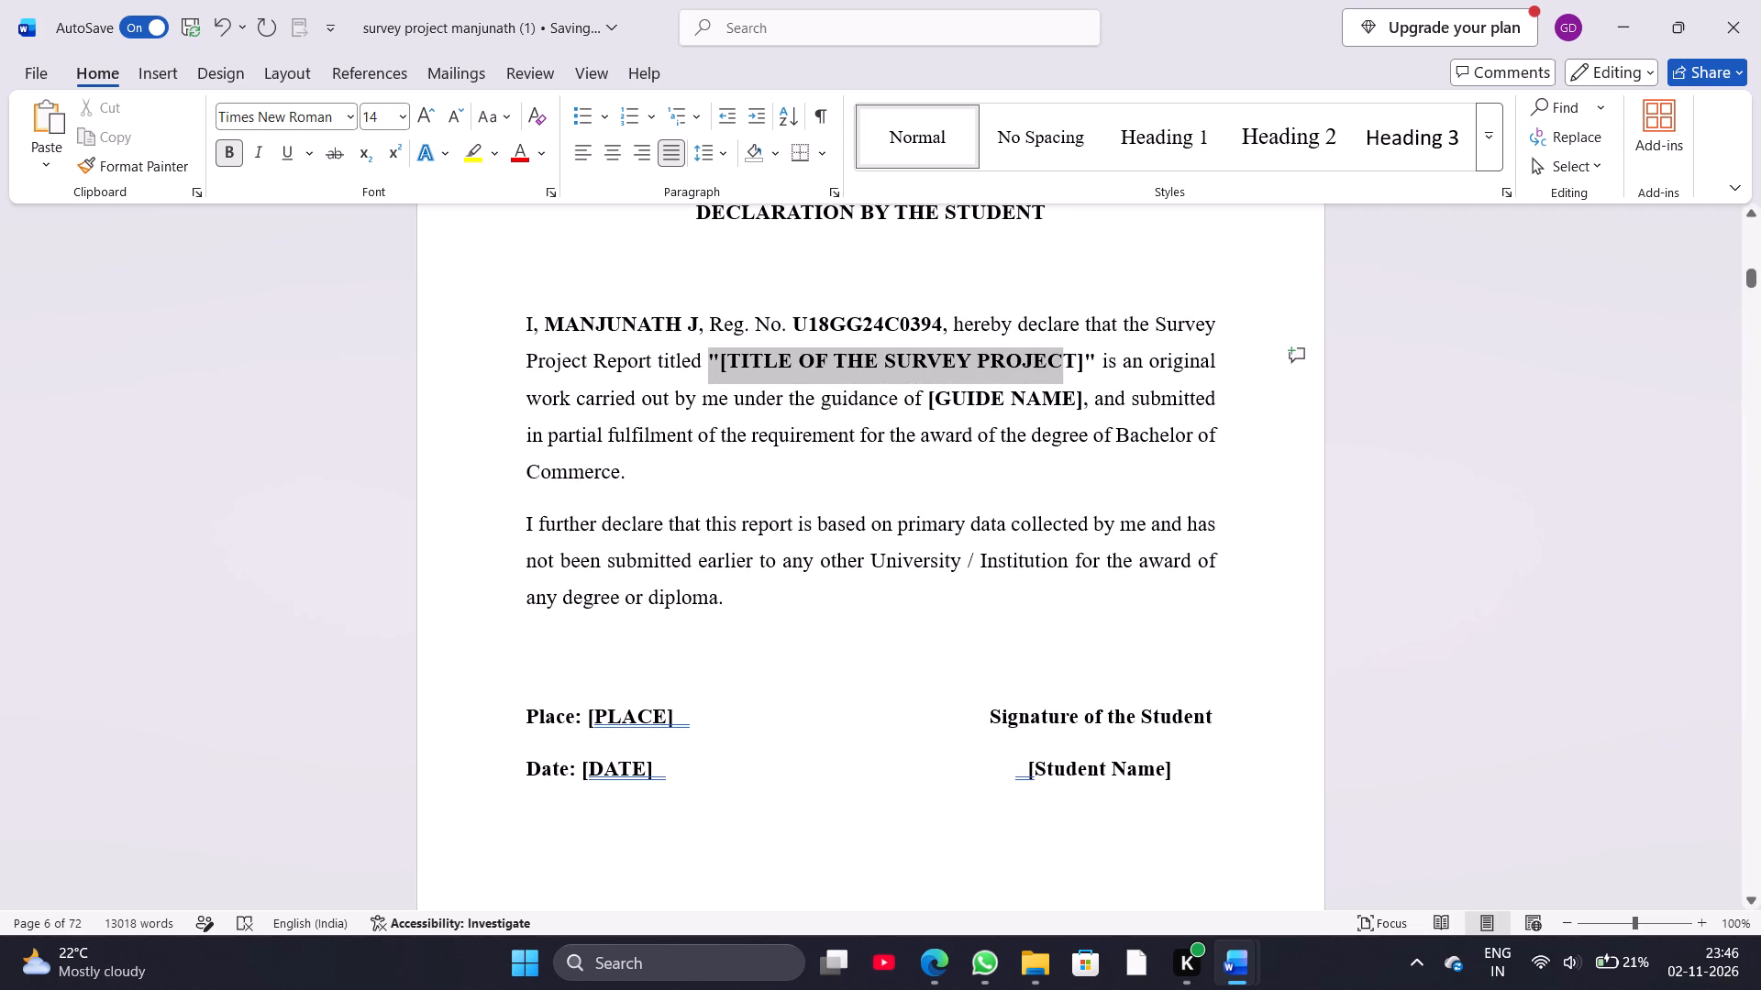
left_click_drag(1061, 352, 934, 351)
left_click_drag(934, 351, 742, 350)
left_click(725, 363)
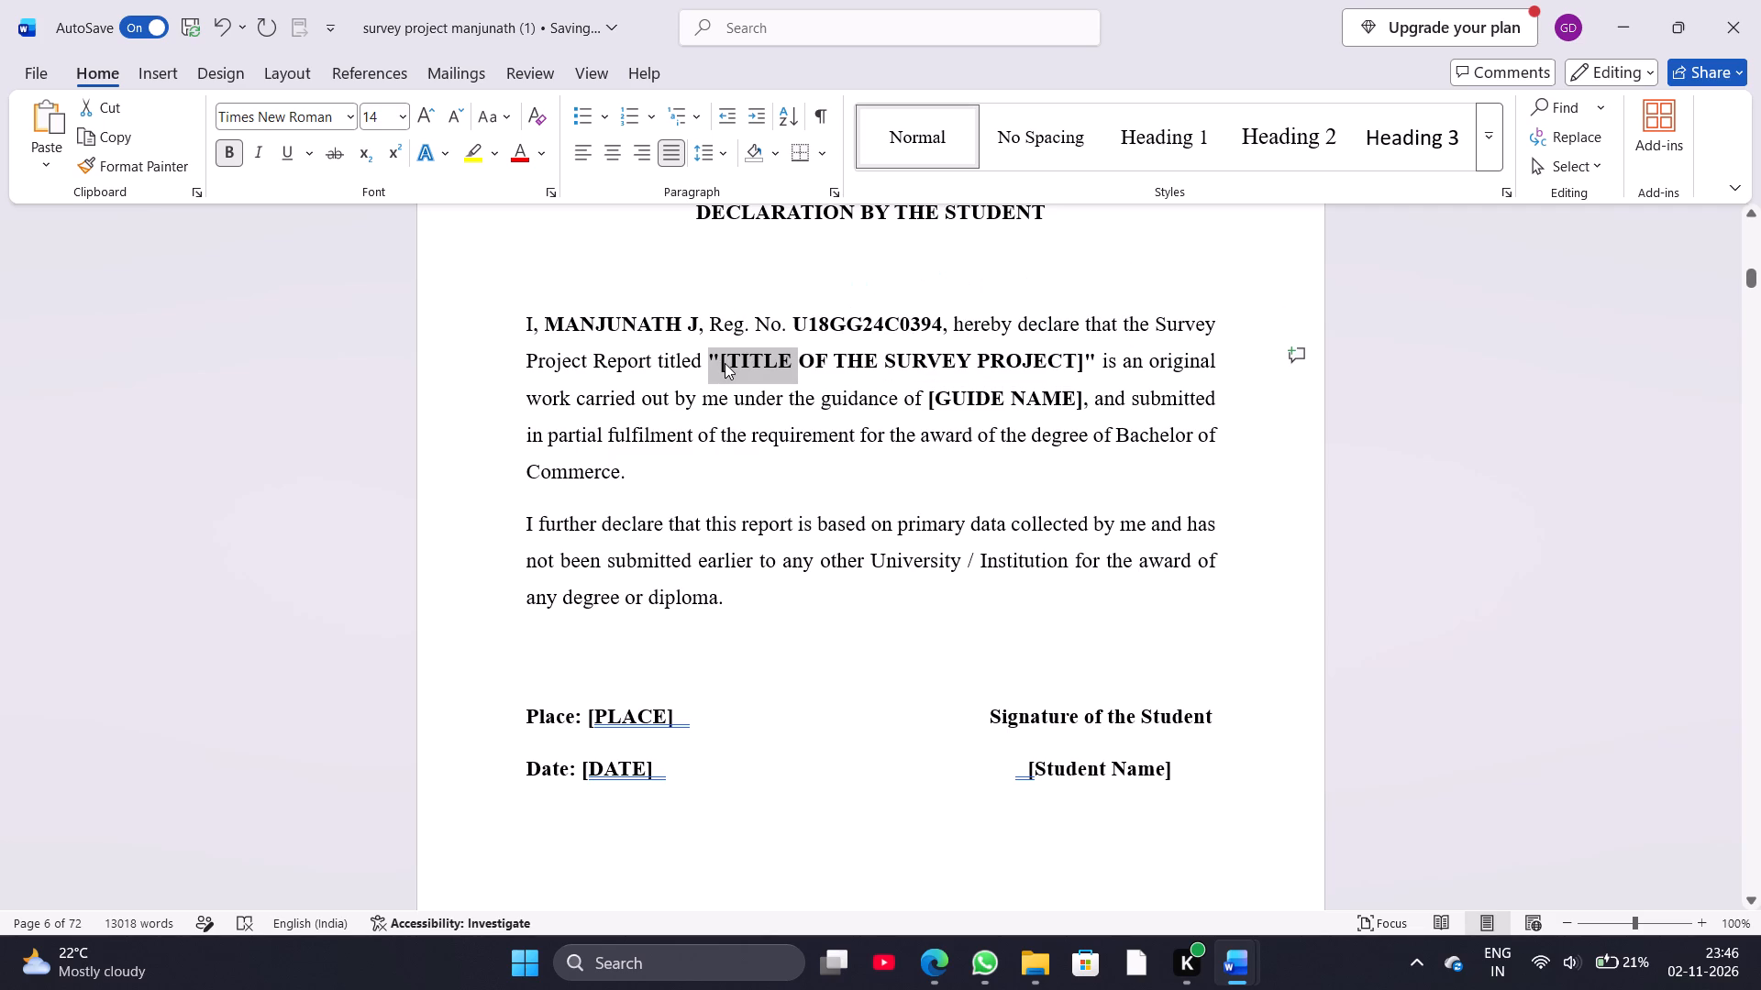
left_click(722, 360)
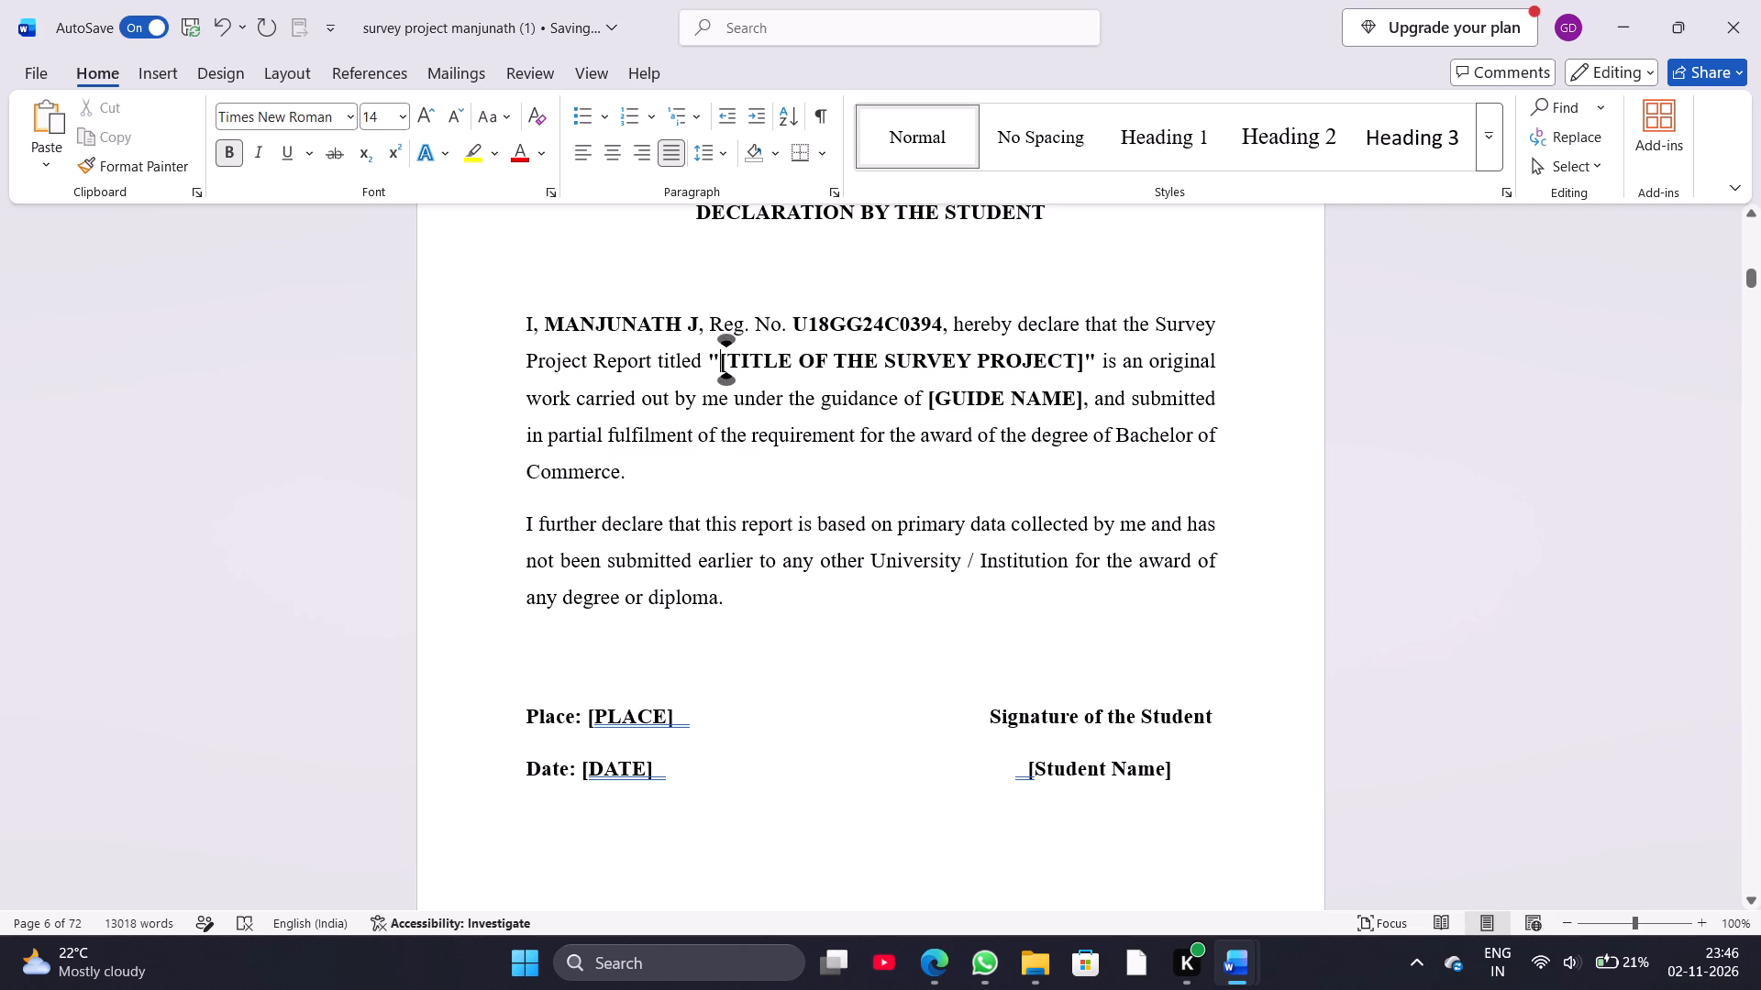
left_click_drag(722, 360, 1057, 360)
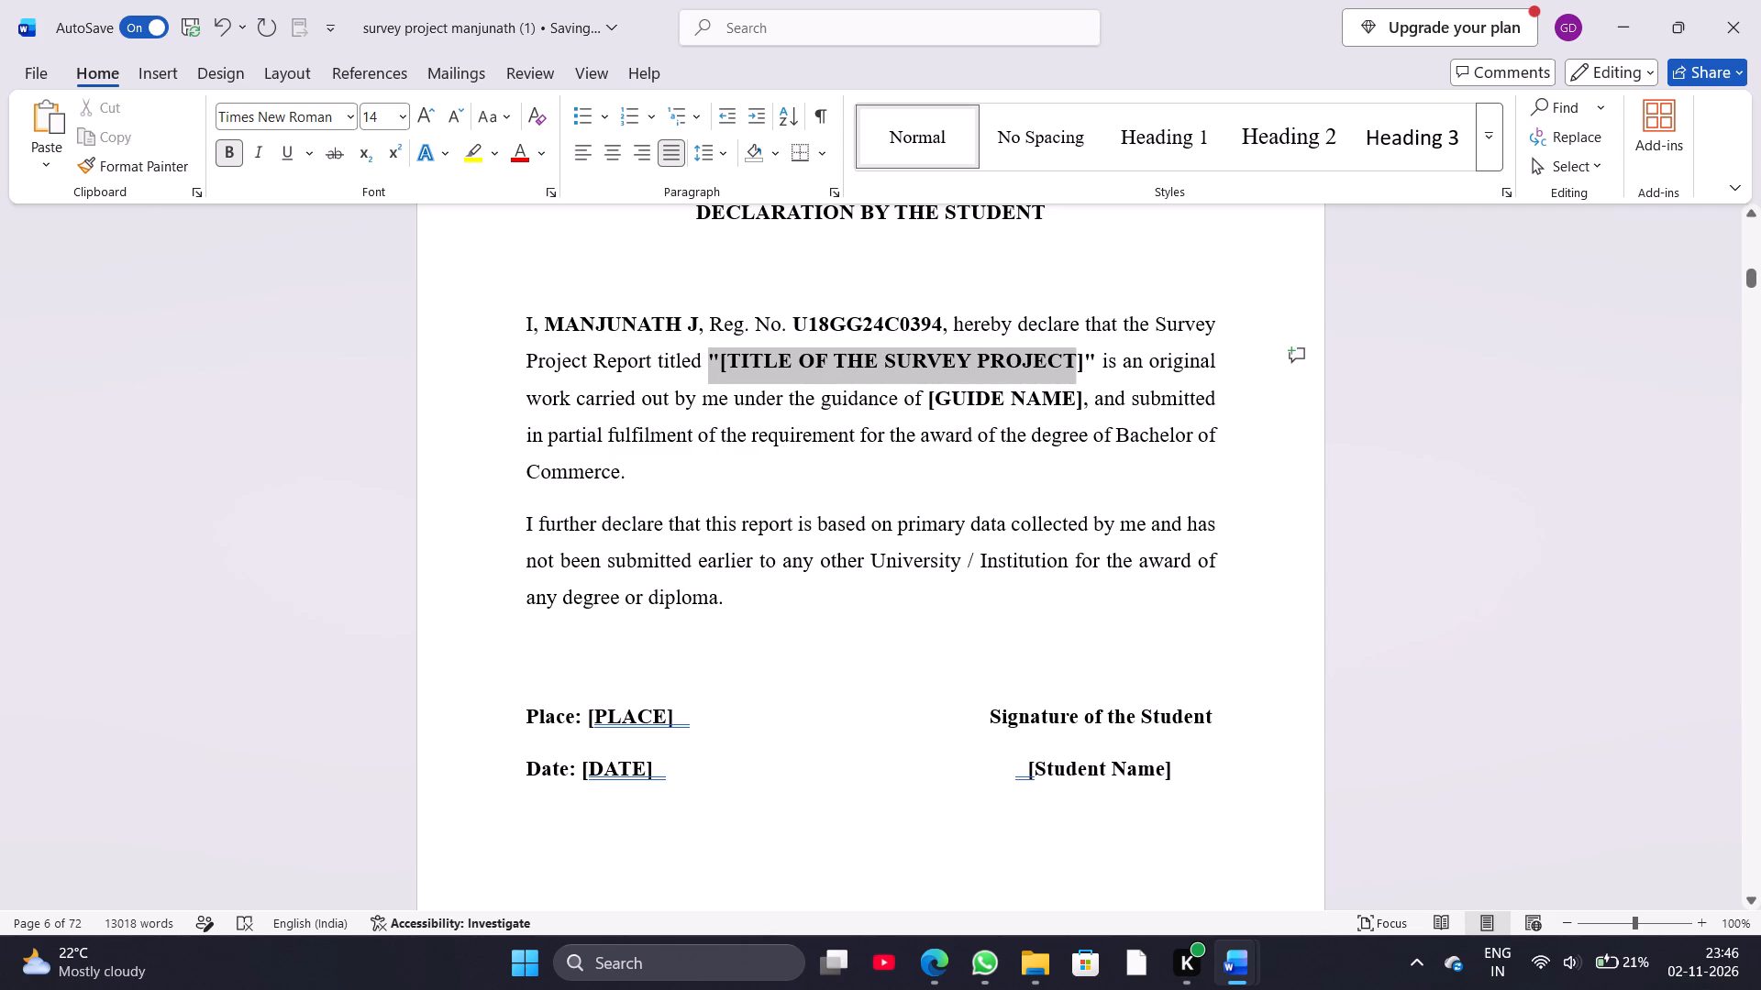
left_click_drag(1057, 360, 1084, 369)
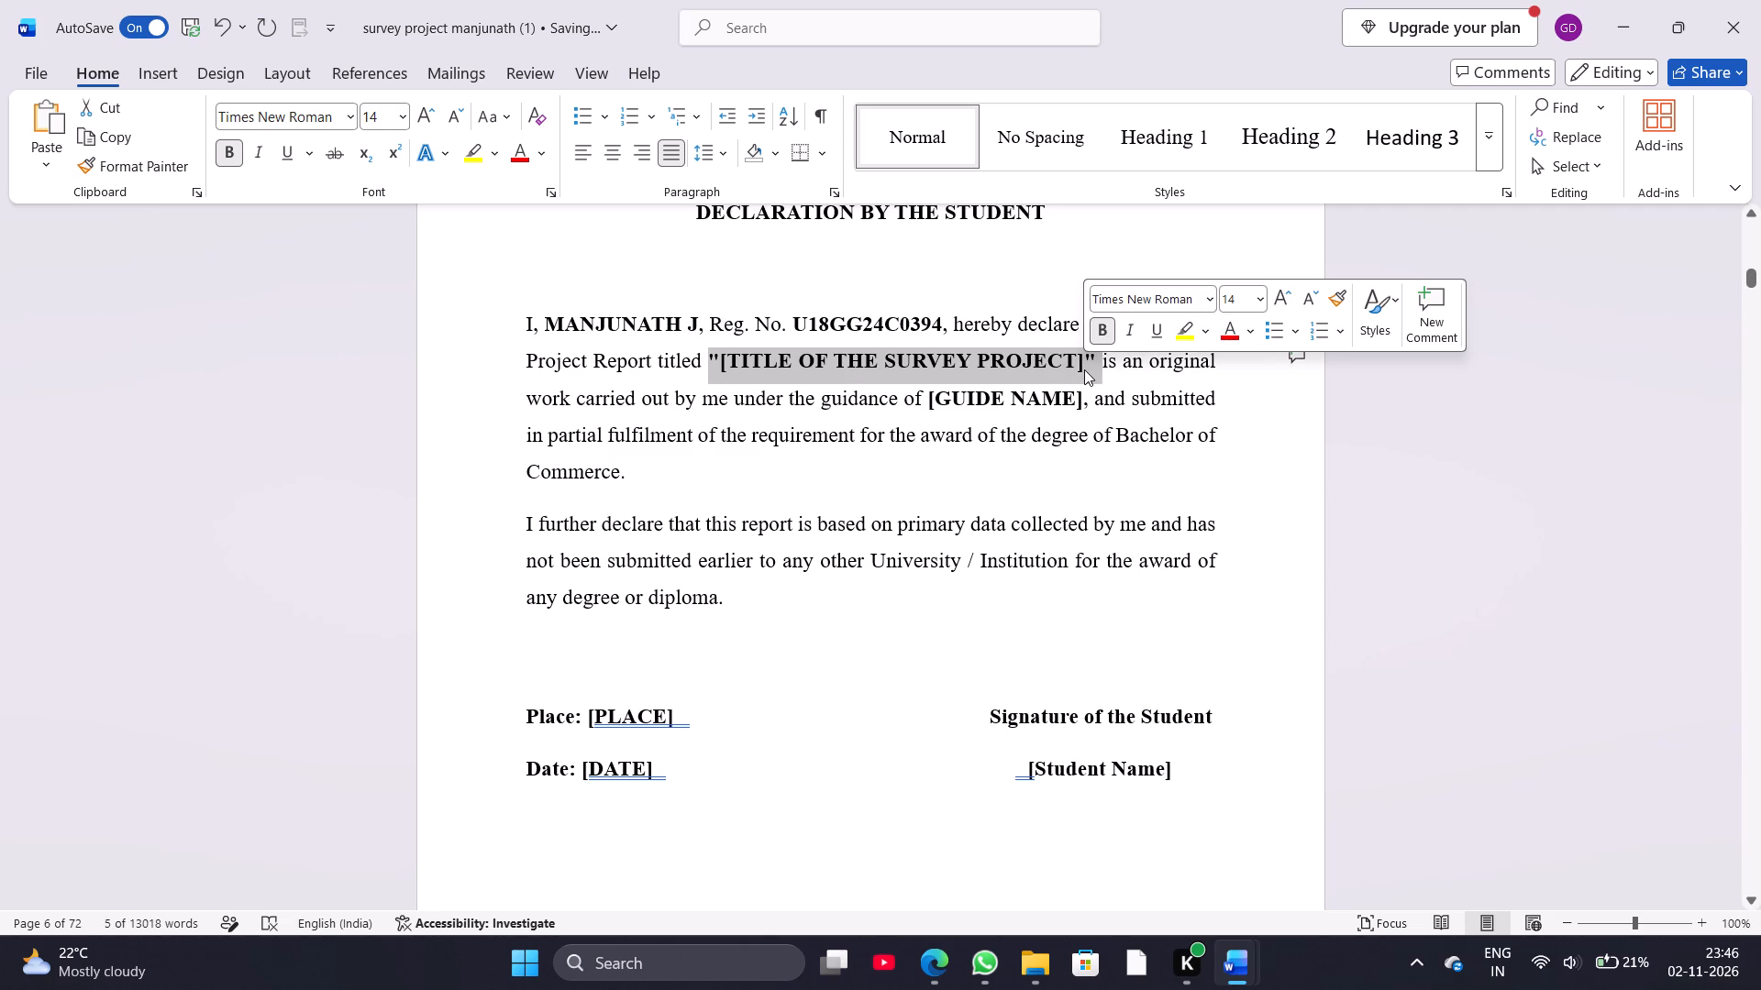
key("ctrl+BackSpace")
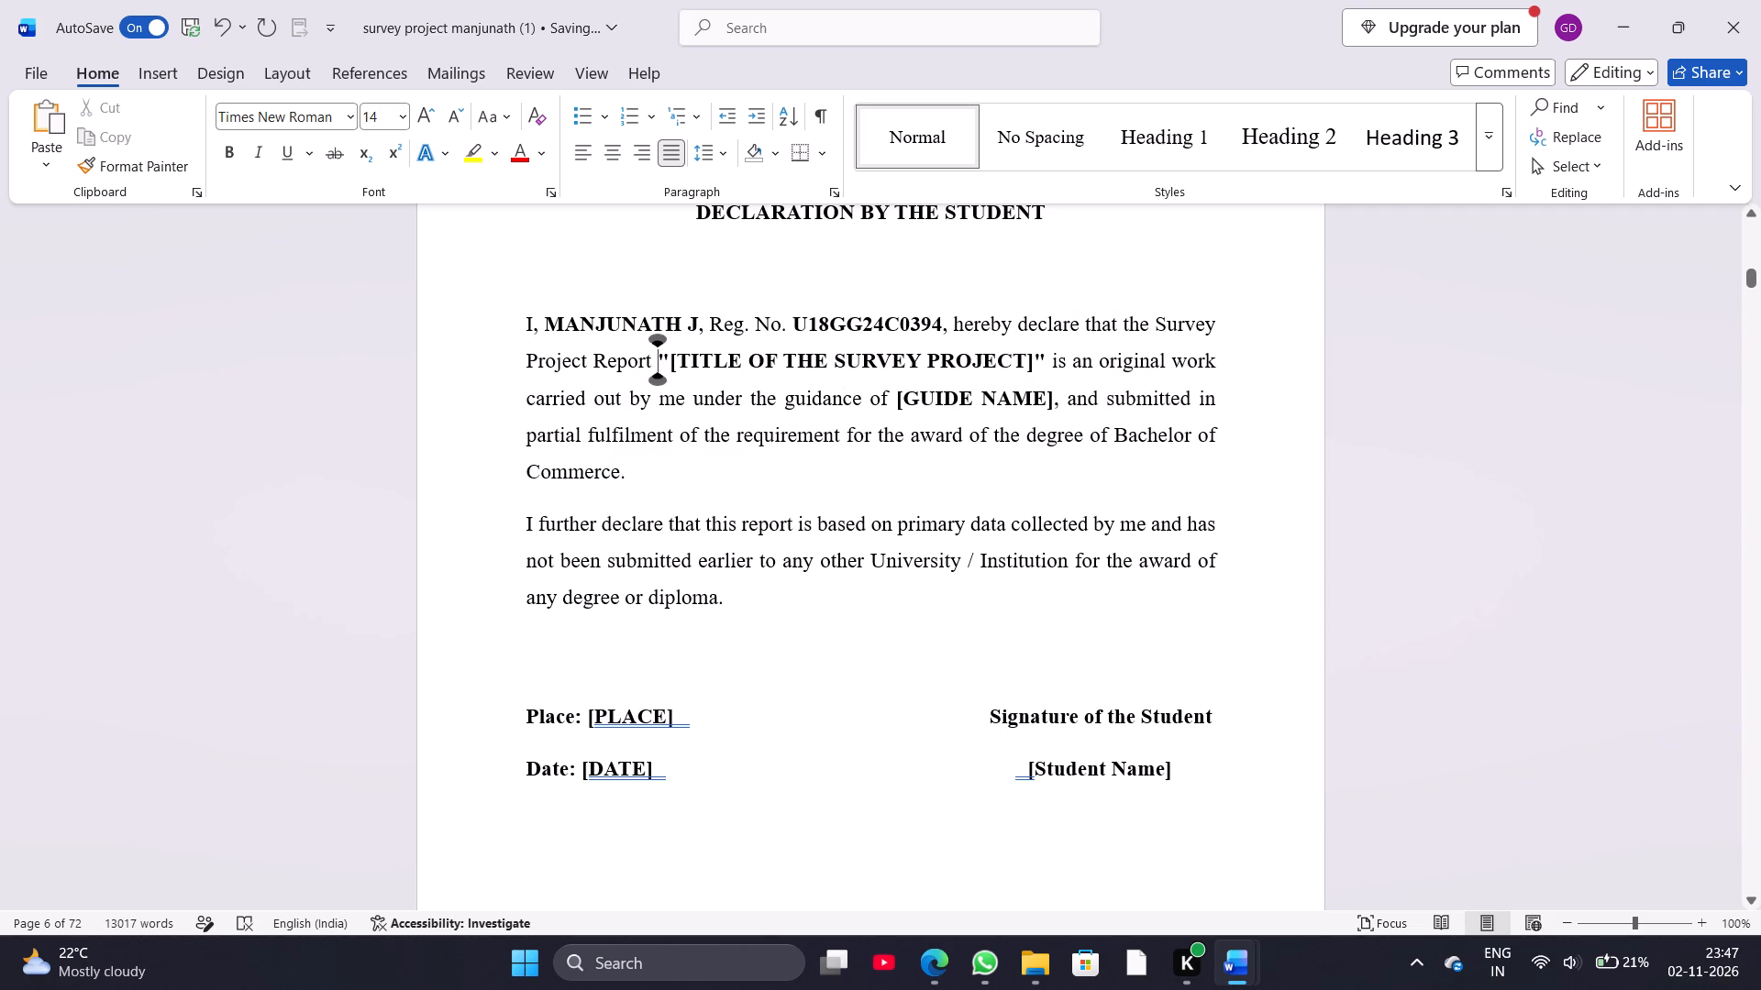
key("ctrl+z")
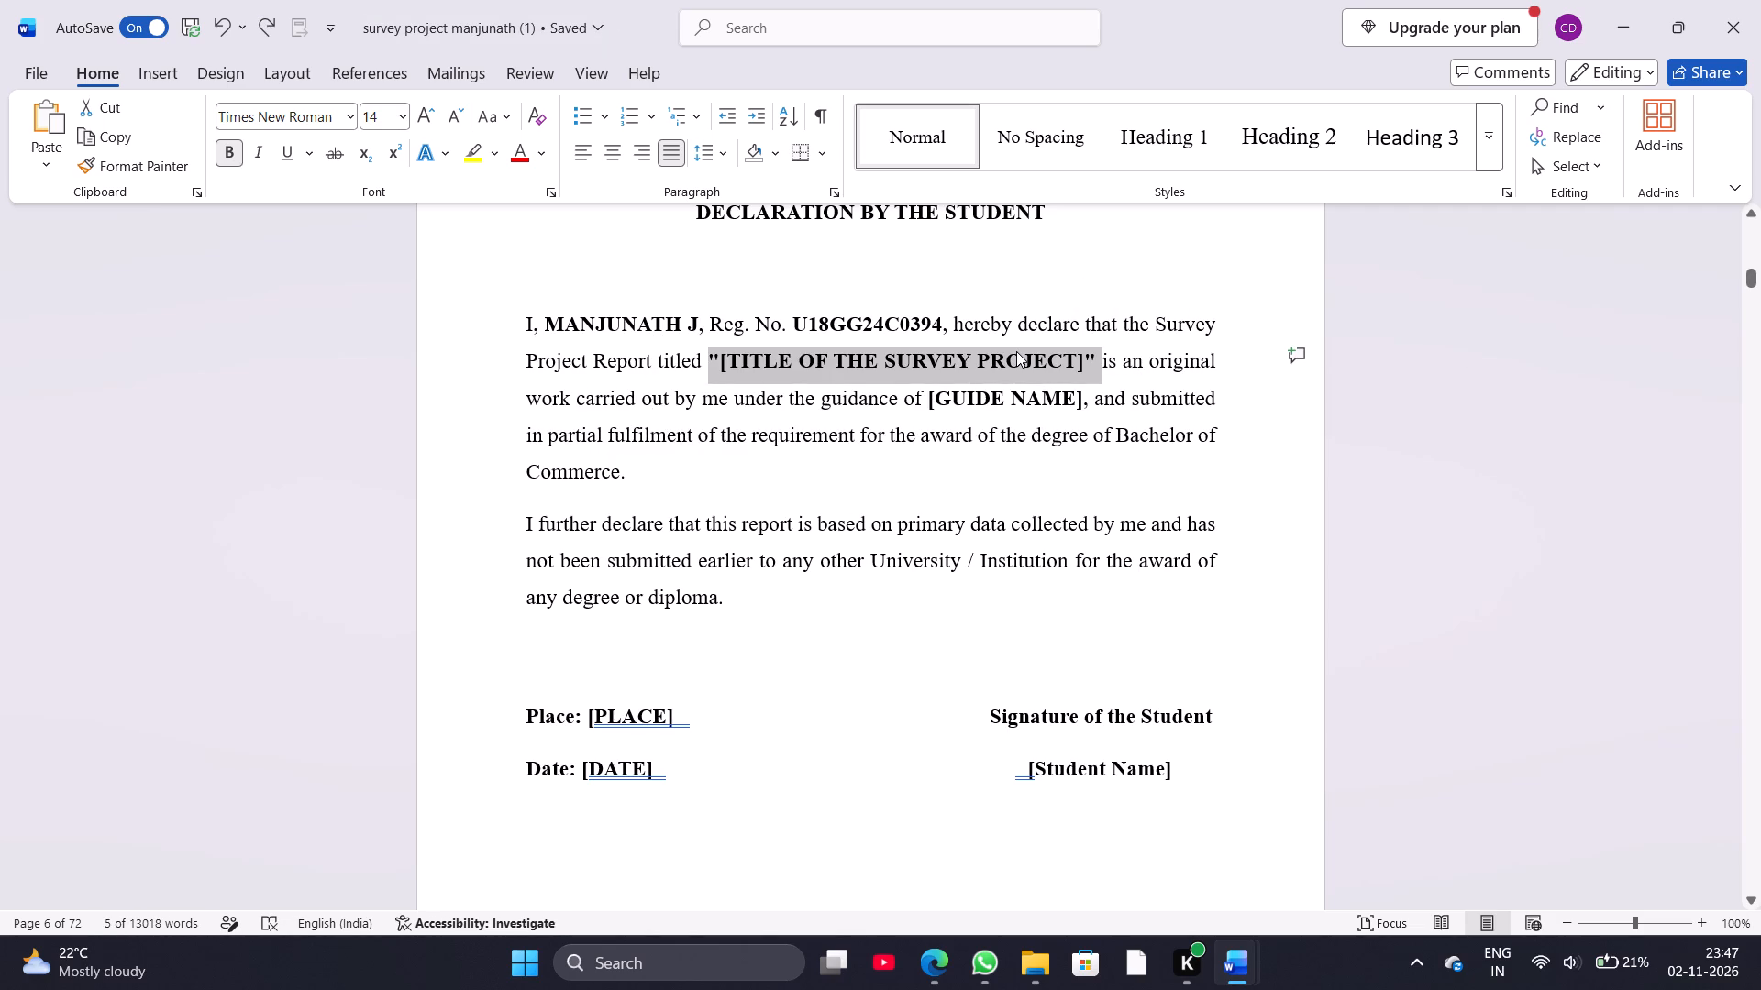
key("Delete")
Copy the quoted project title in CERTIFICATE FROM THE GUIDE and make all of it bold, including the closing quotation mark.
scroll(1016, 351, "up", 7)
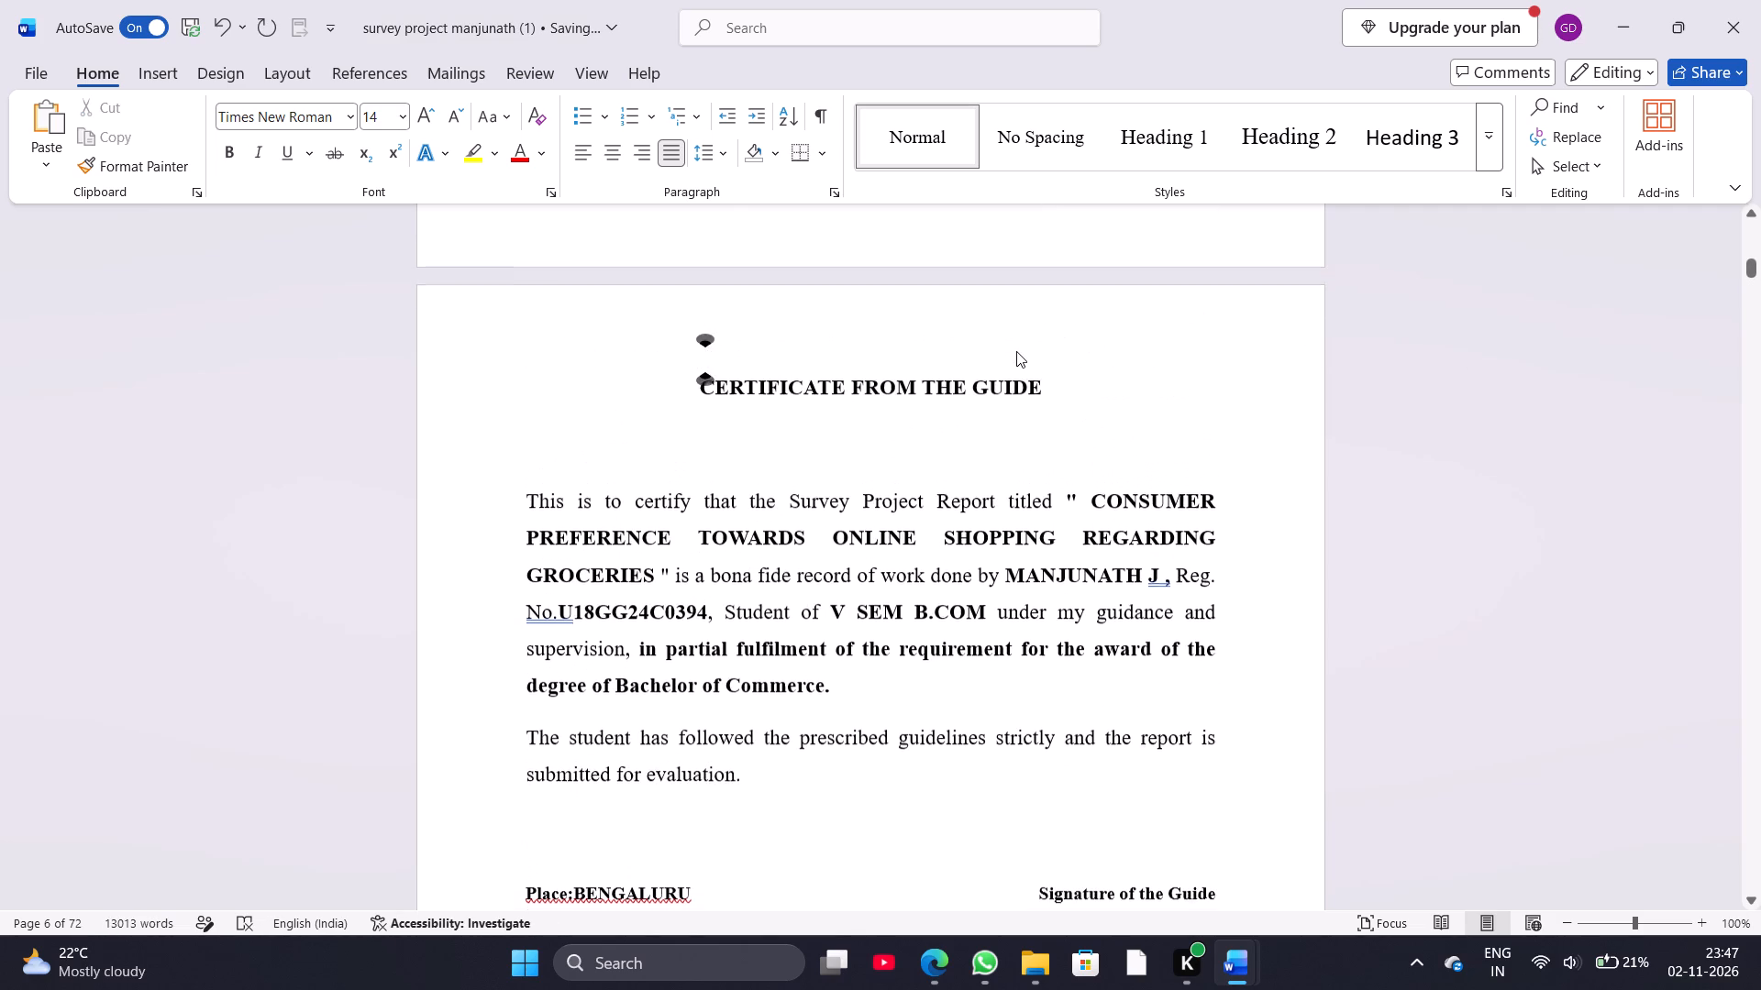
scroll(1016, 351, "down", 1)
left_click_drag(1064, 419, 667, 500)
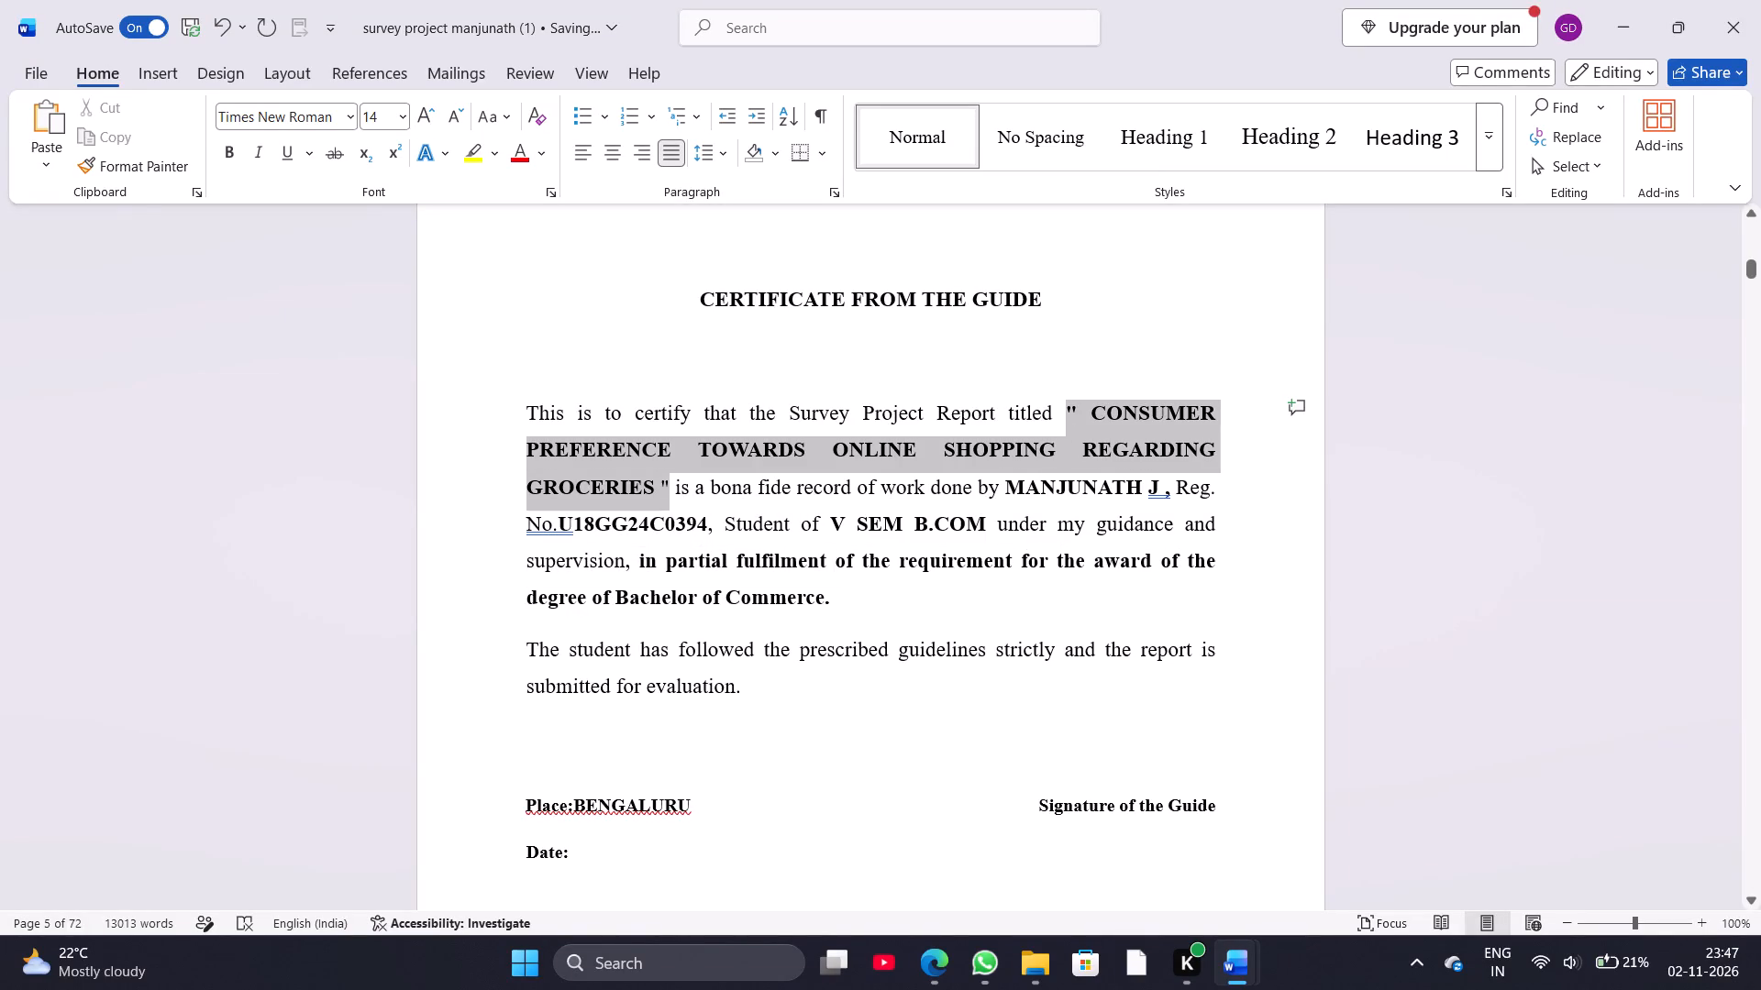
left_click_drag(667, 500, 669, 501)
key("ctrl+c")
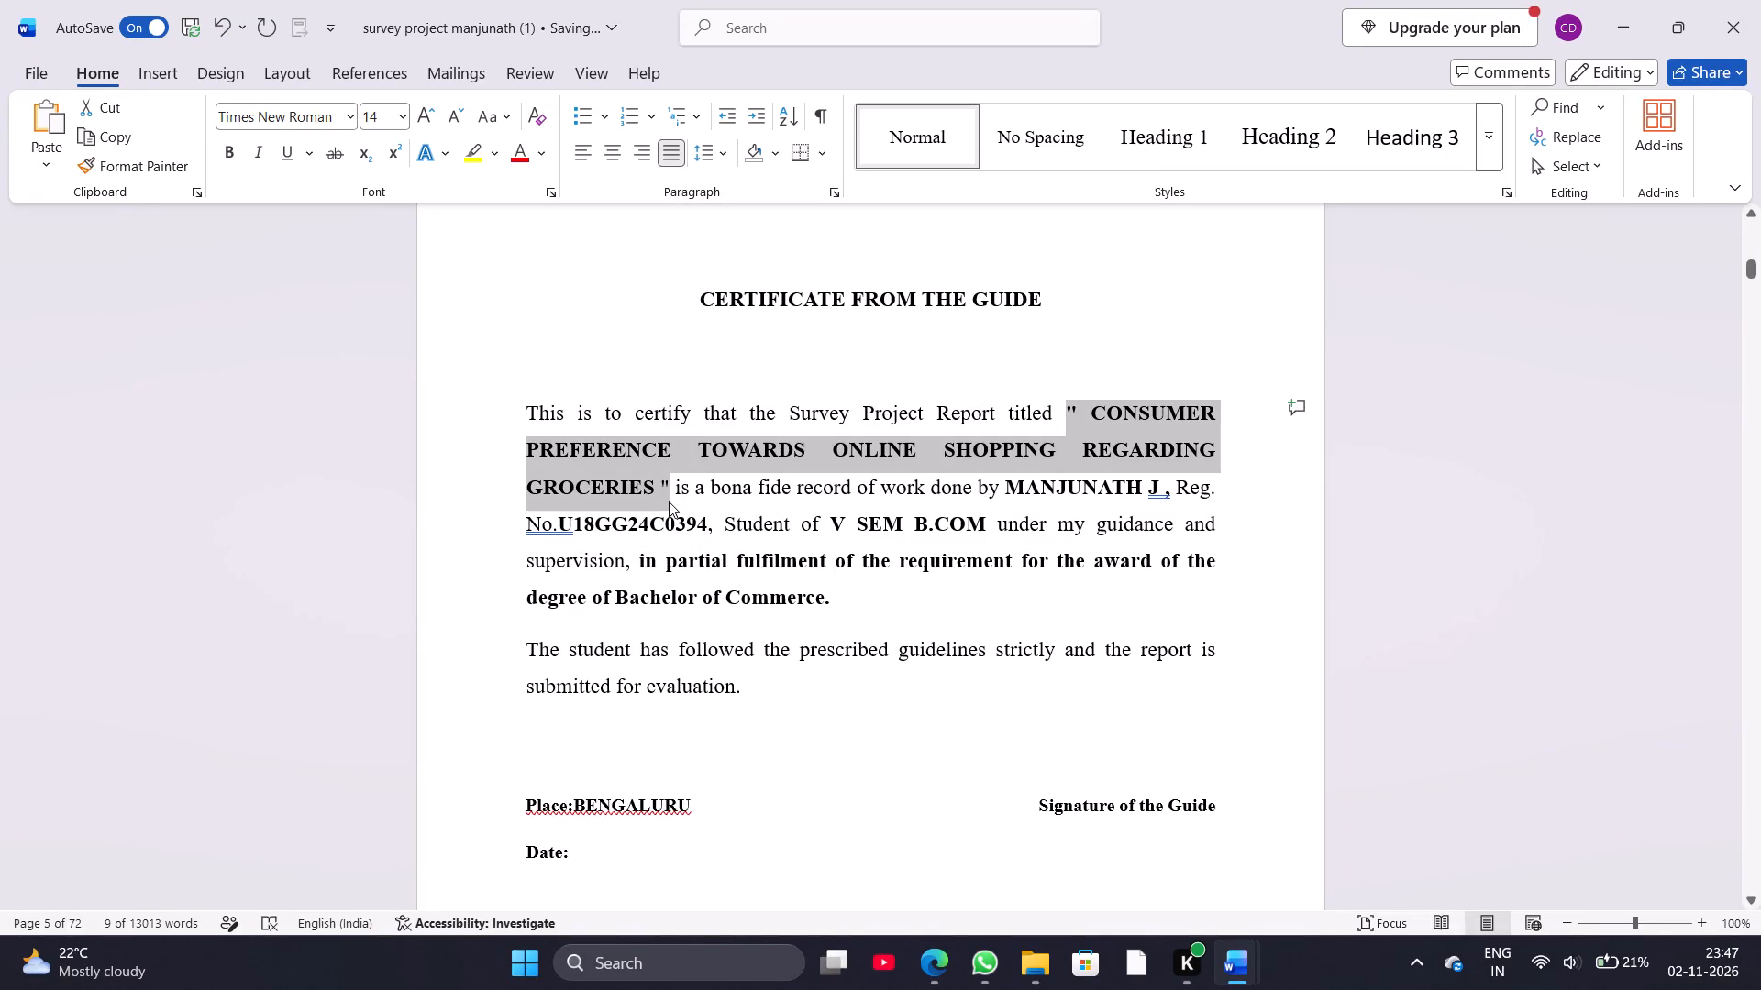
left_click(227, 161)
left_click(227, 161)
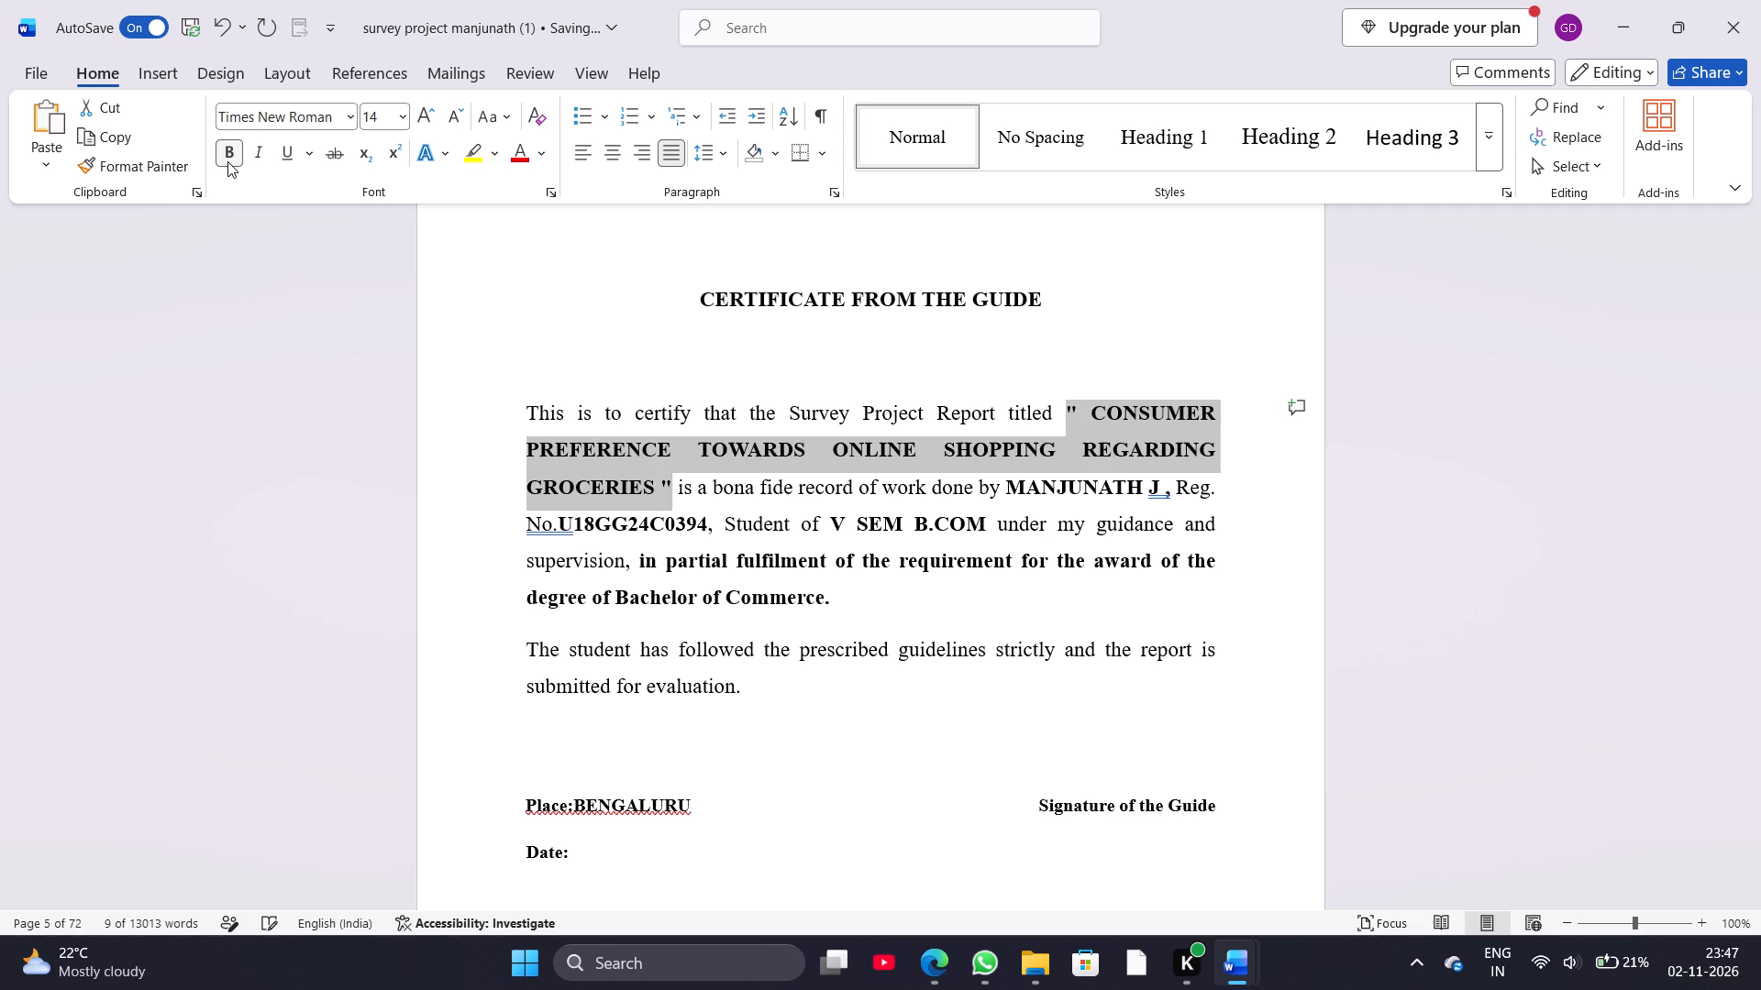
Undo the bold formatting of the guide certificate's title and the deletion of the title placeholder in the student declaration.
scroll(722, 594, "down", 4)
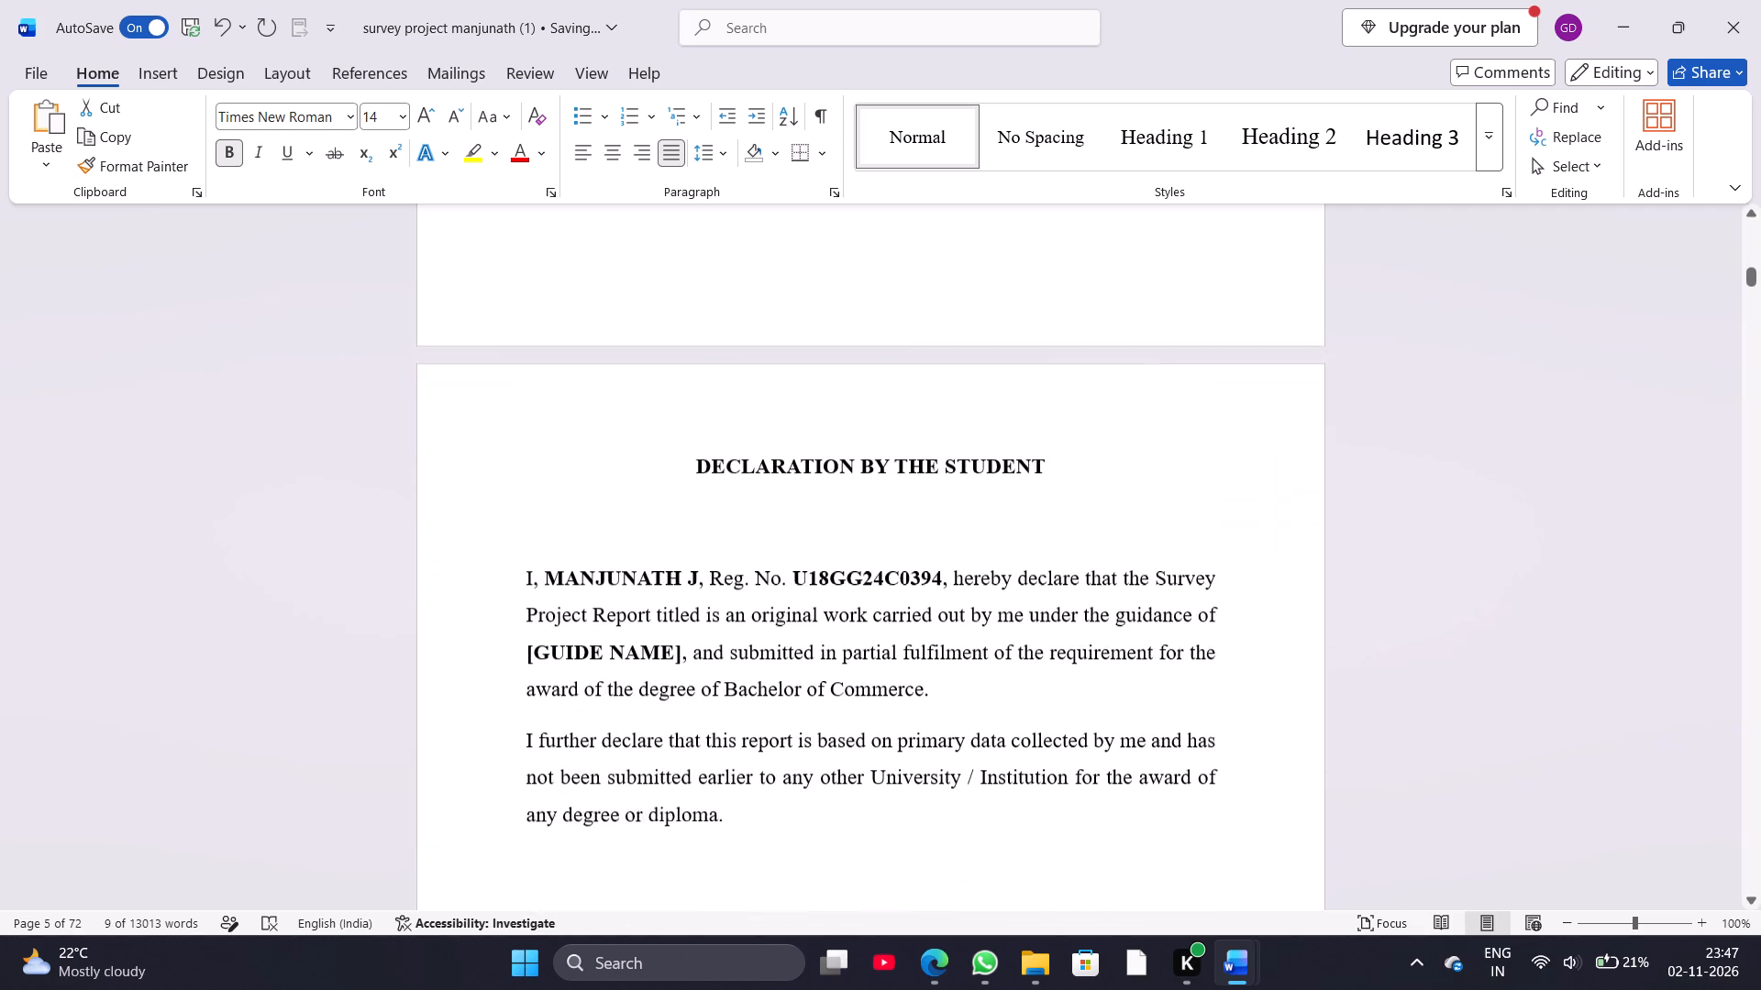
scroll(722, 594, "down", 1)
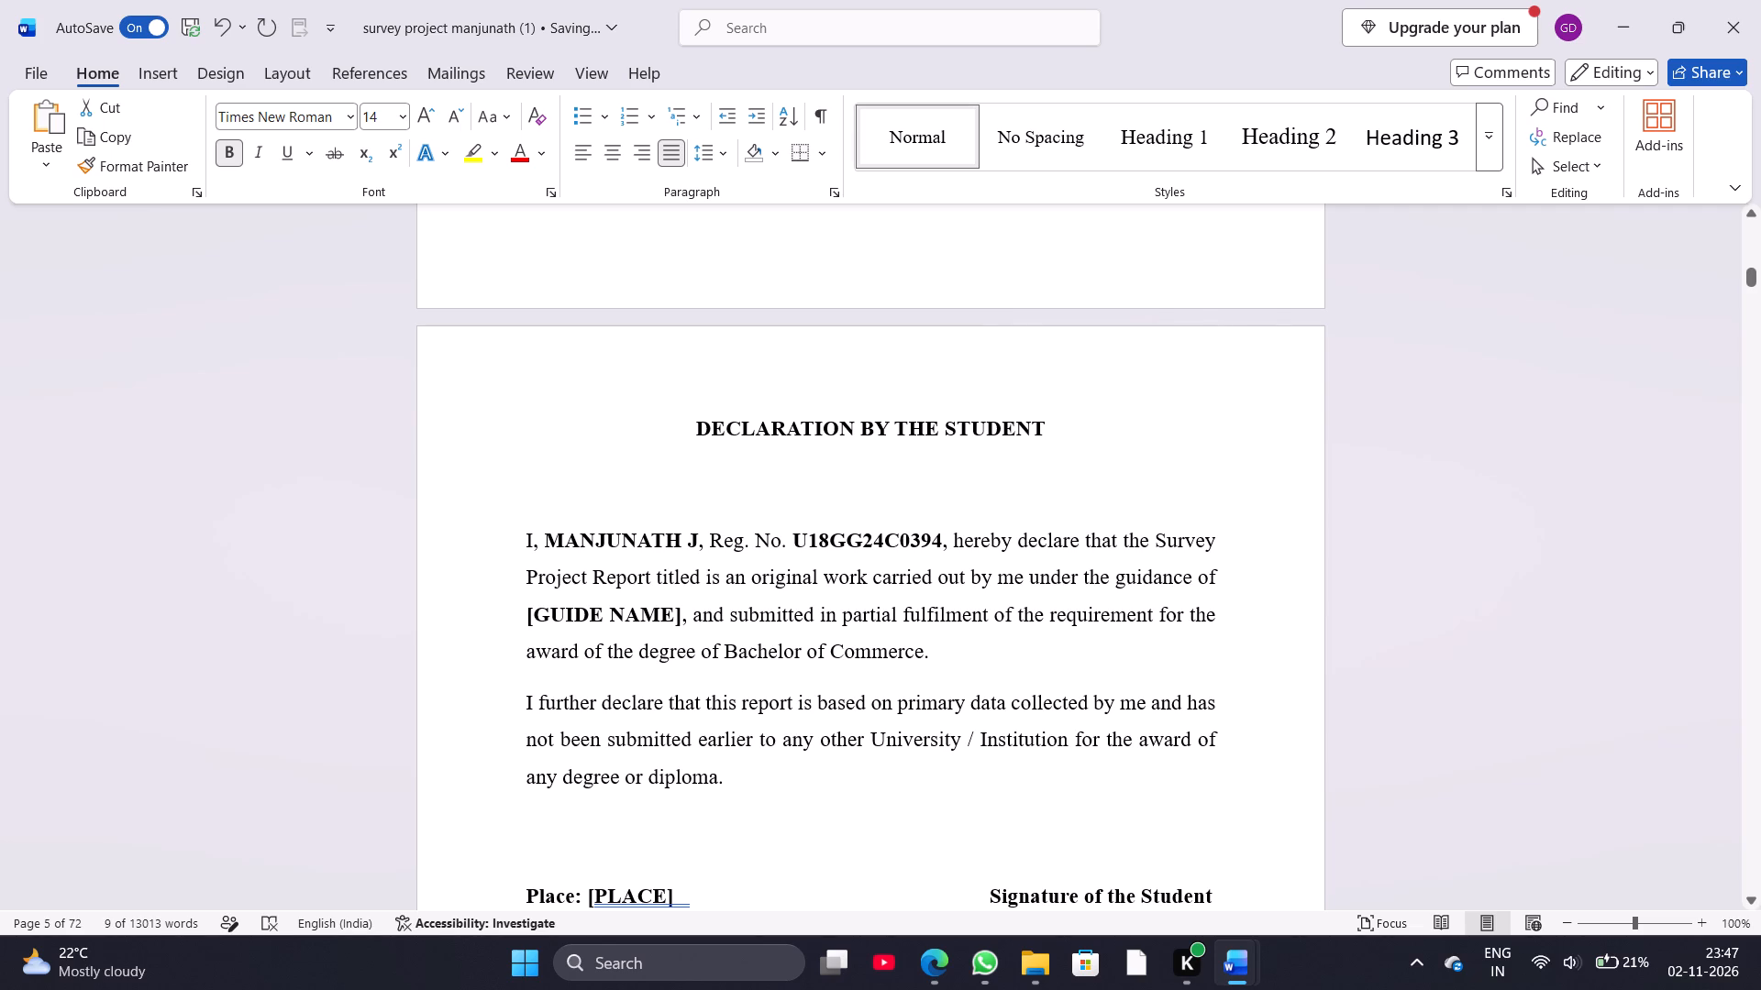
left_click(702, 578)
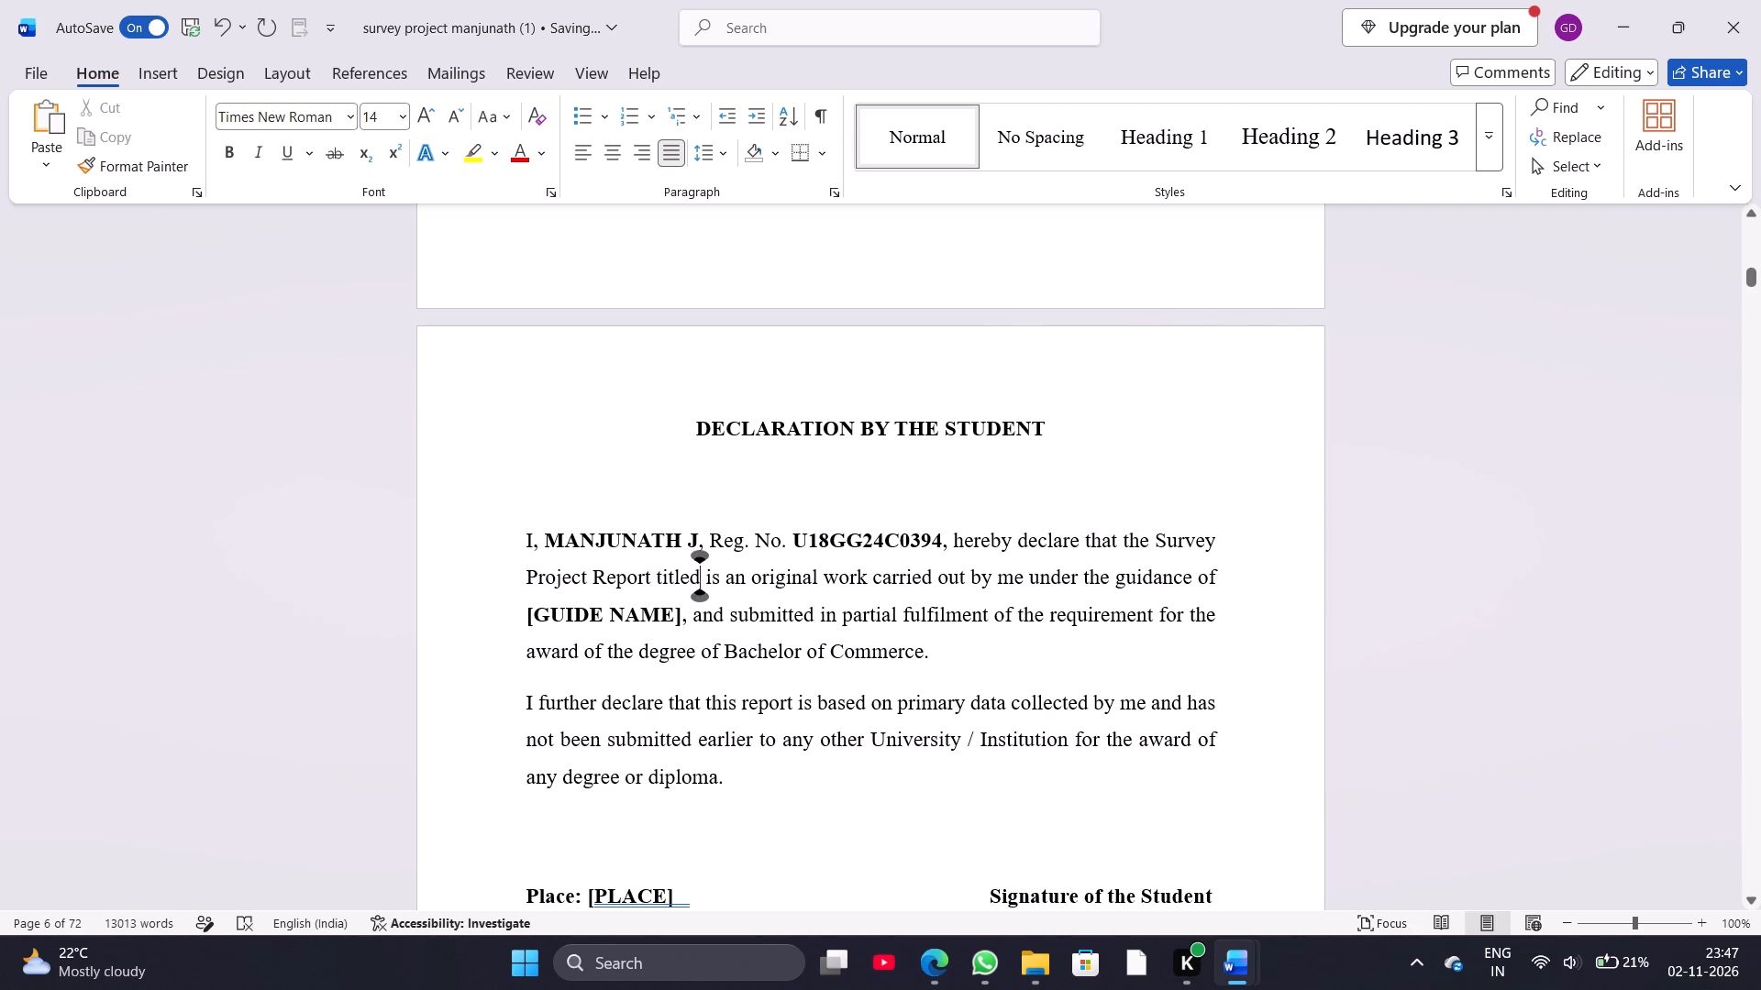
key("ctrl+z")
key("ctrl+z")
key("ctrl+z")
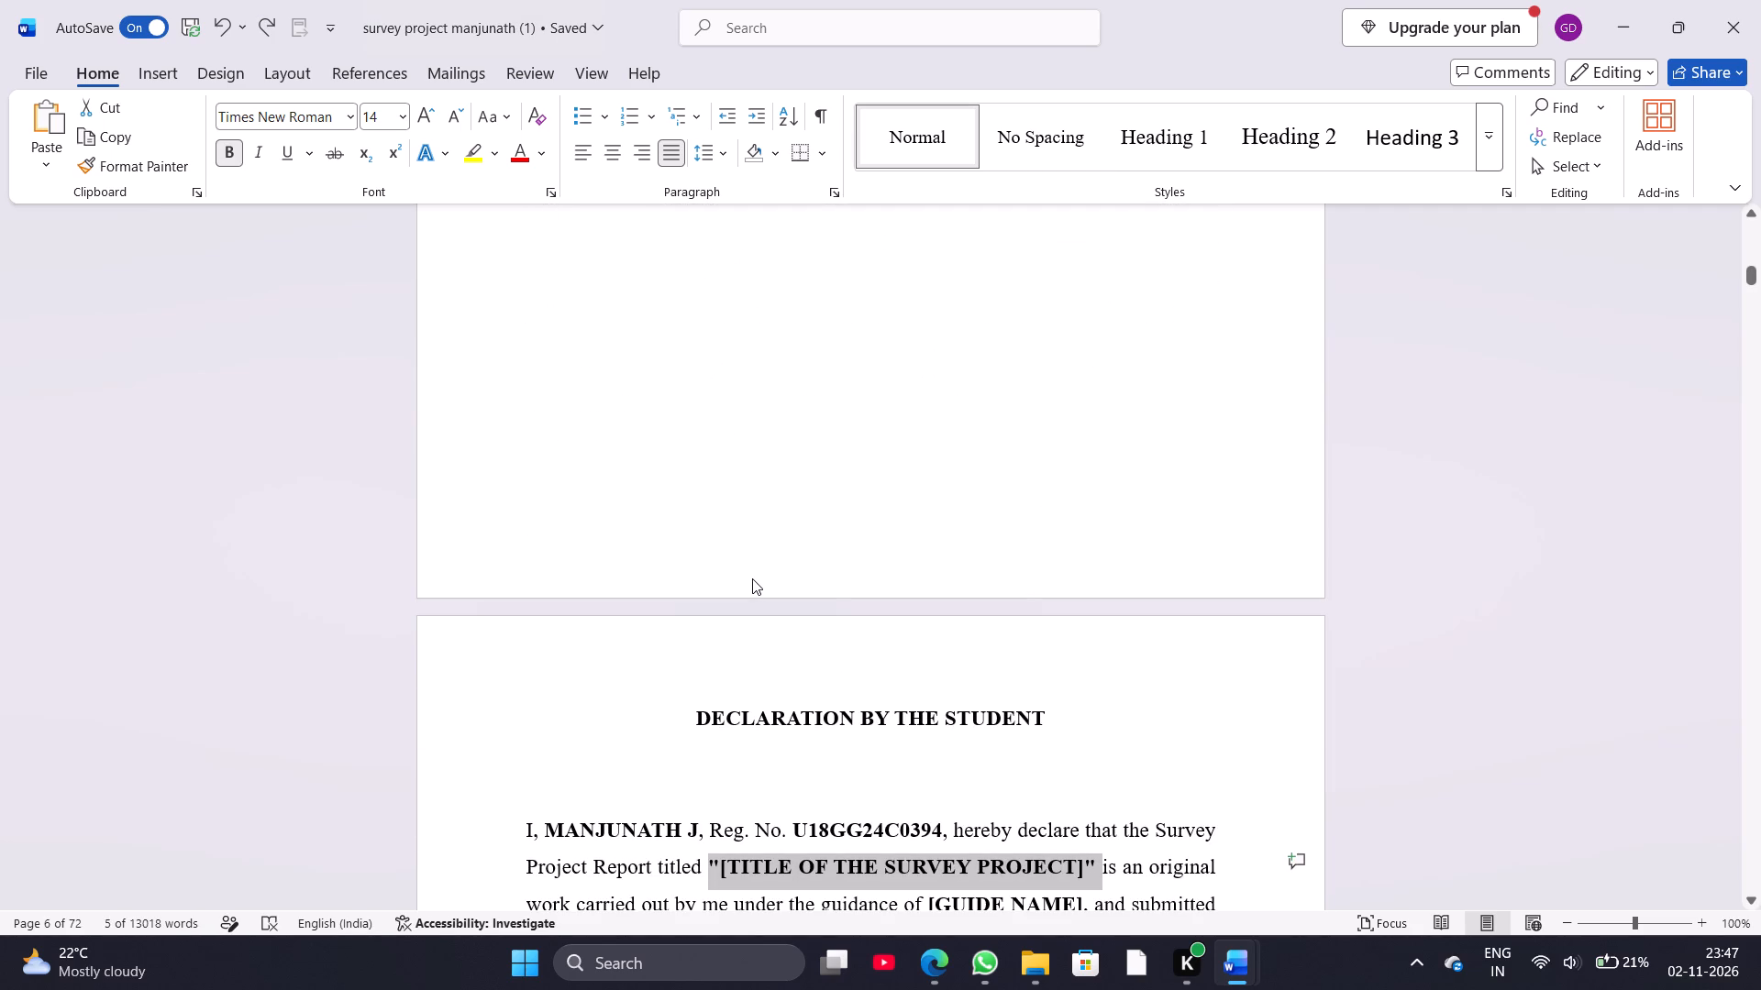
Make the whole quoted project title in CERTIFICATE FROM THE GUIDE bold, including its closing quotation mark.
scroll(752, 578, "up", 6)
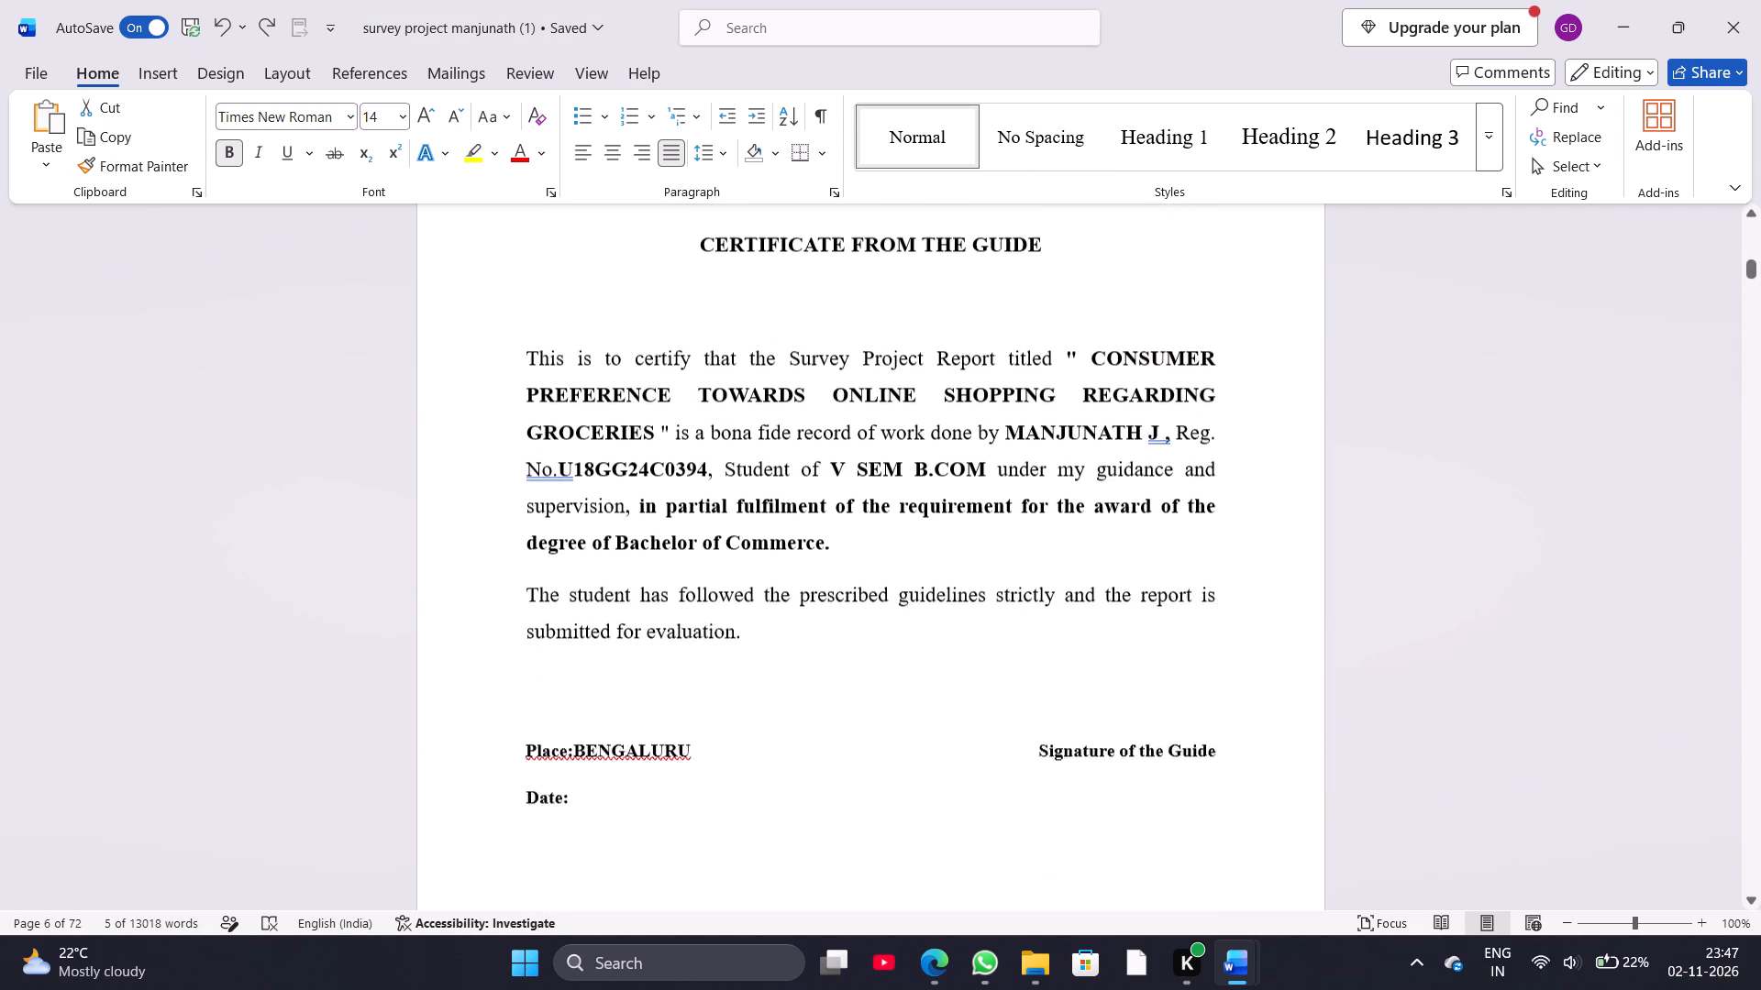
scroll(752, 578, "up", 1)
left_click(1059, 435)
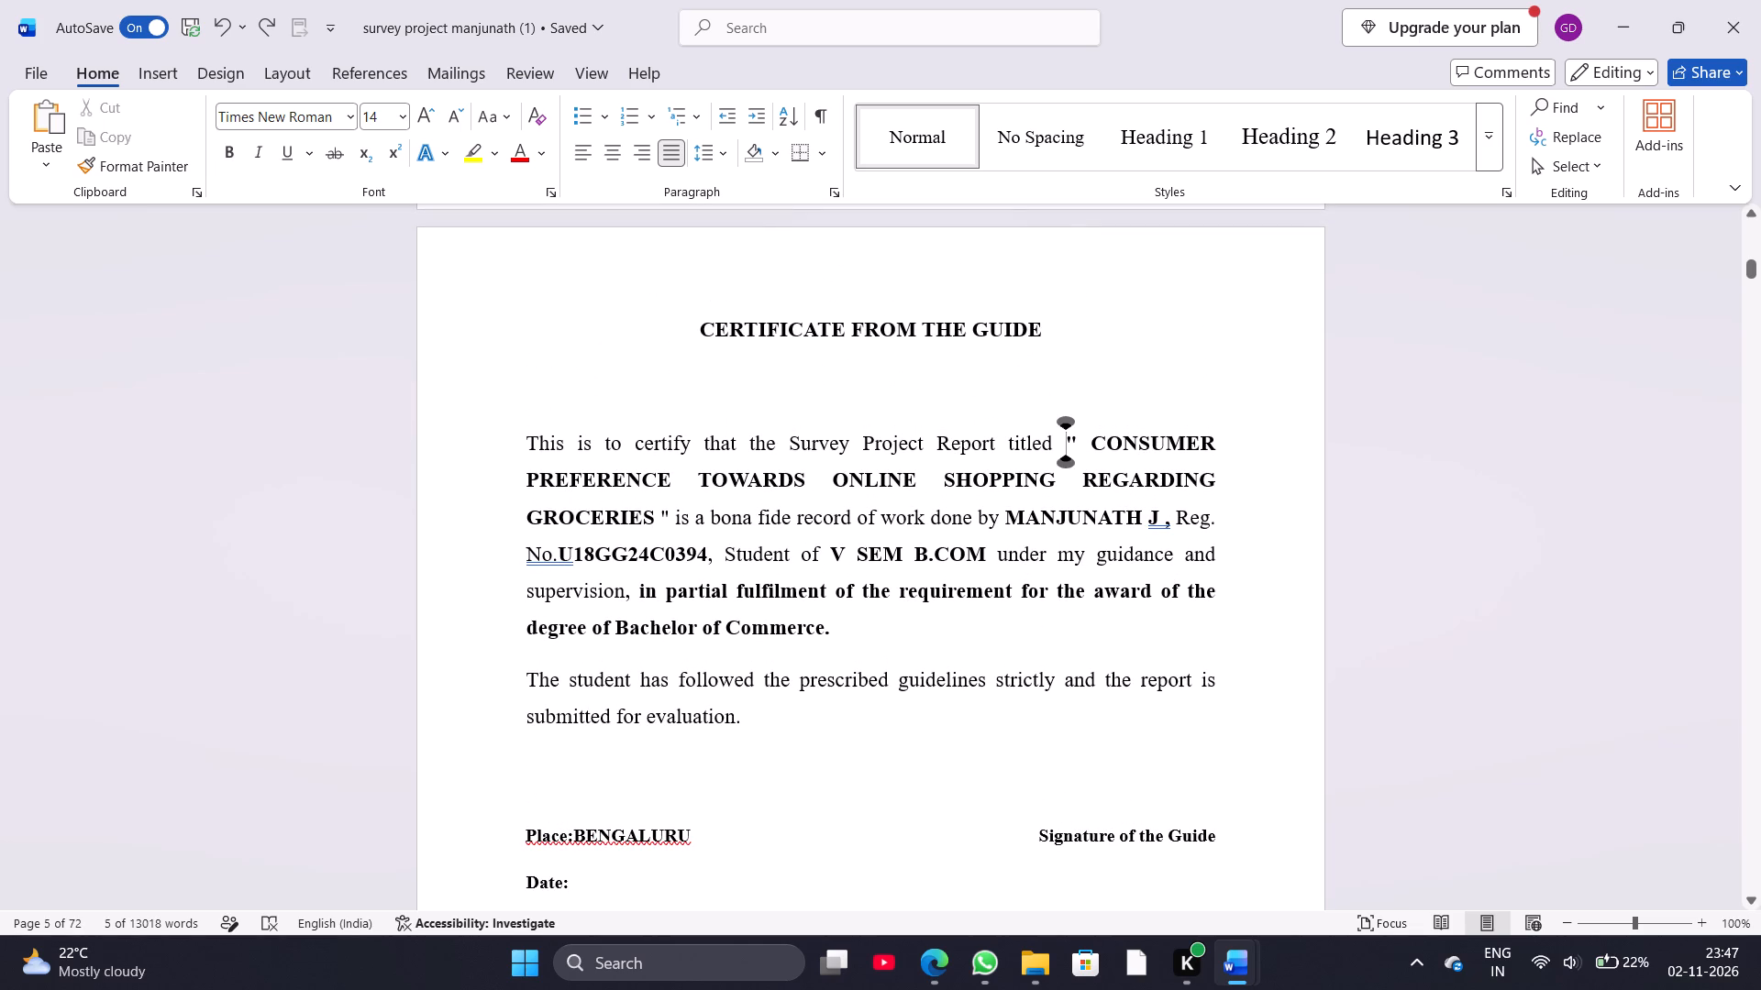
left_click_drag(1059, 435, 665, 525)
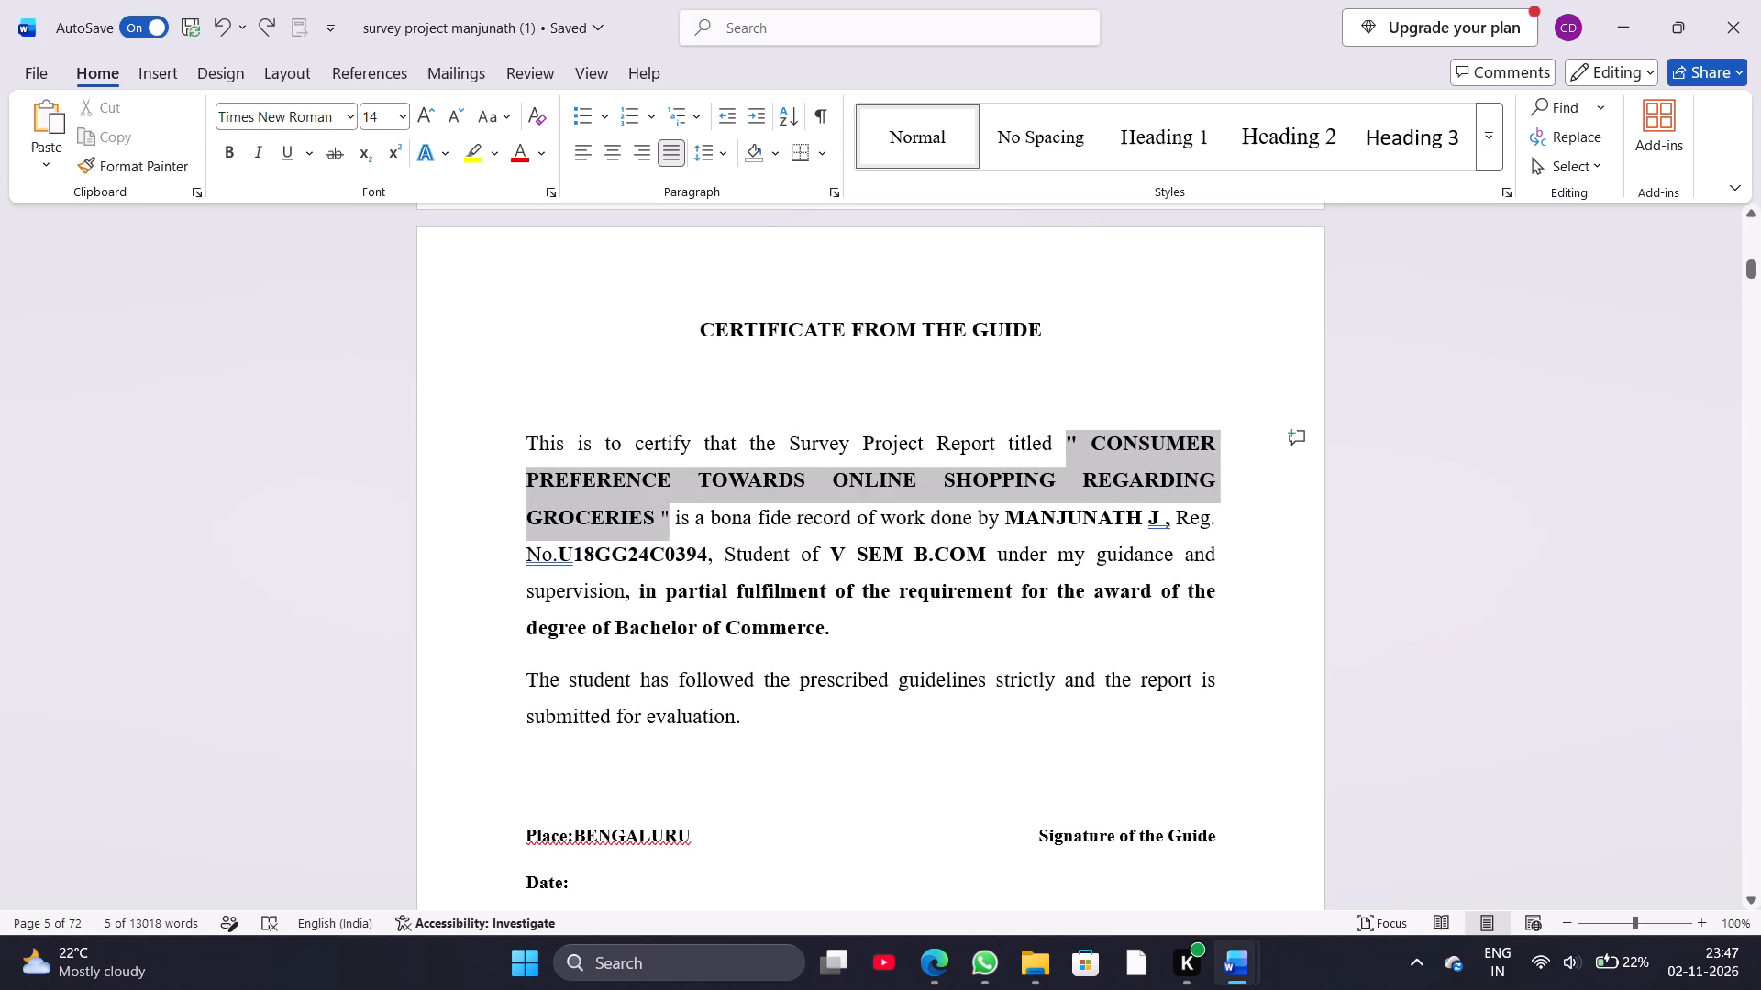
left_click_drag(665, 525, 668, 529)
left_click(238, 160)
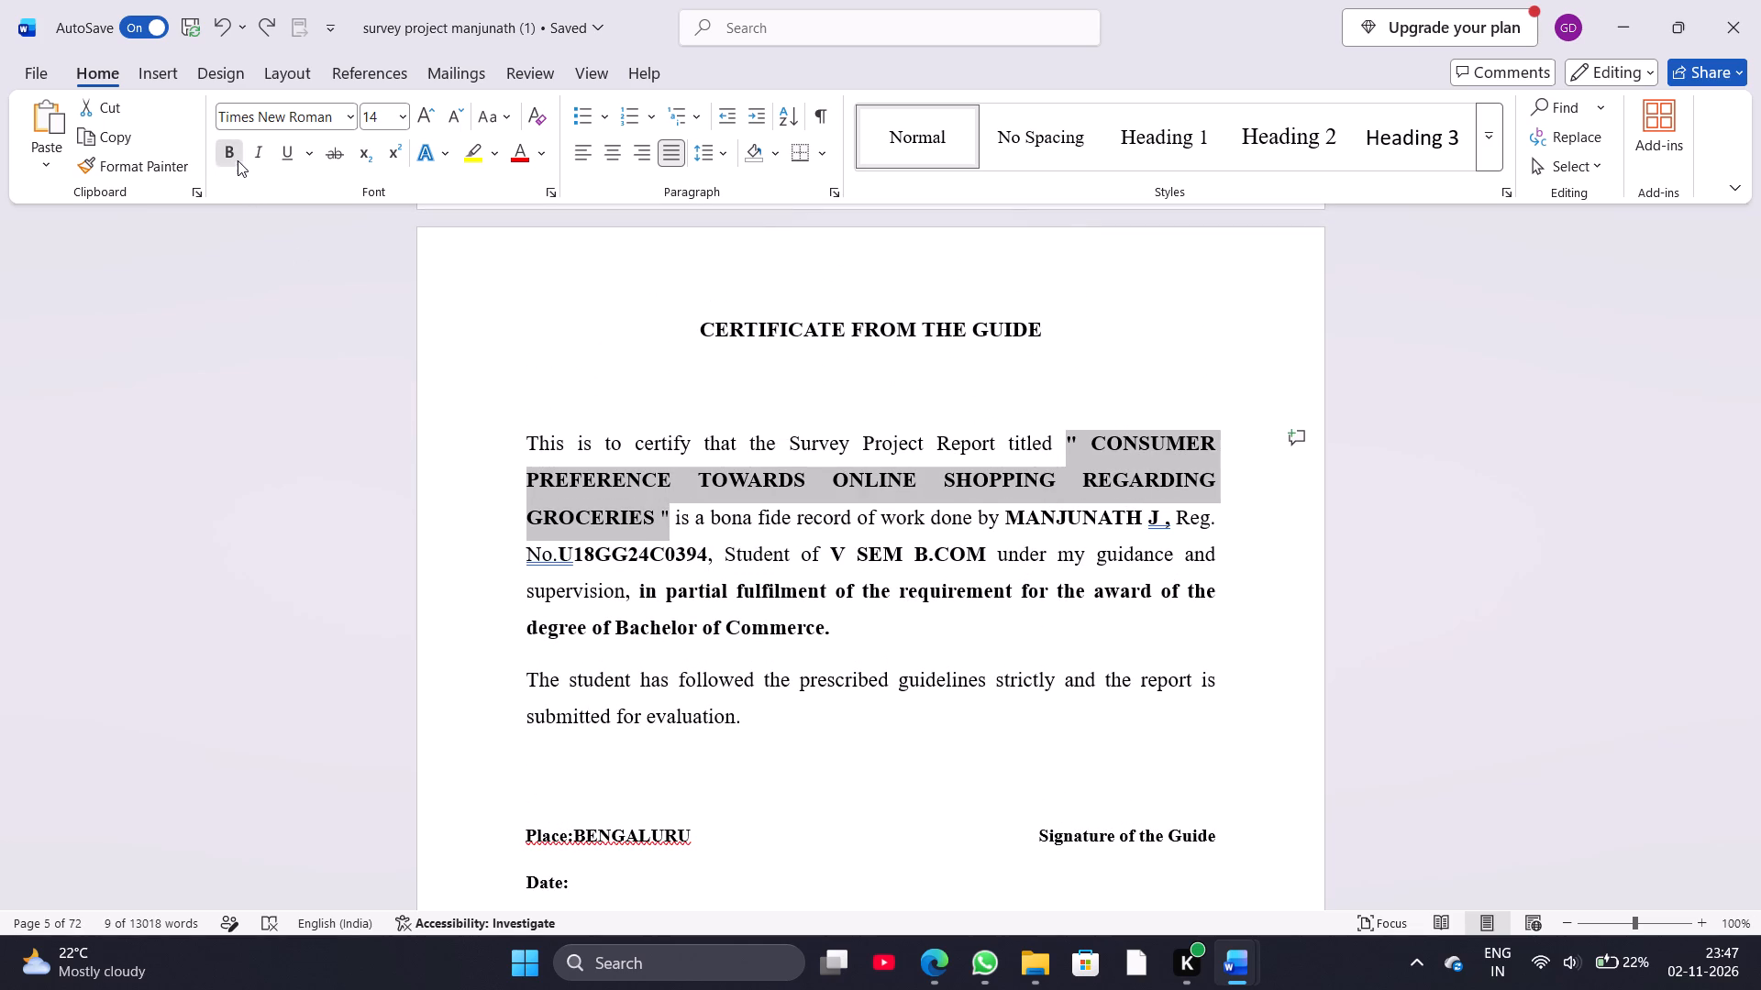
left_click(238, 160)
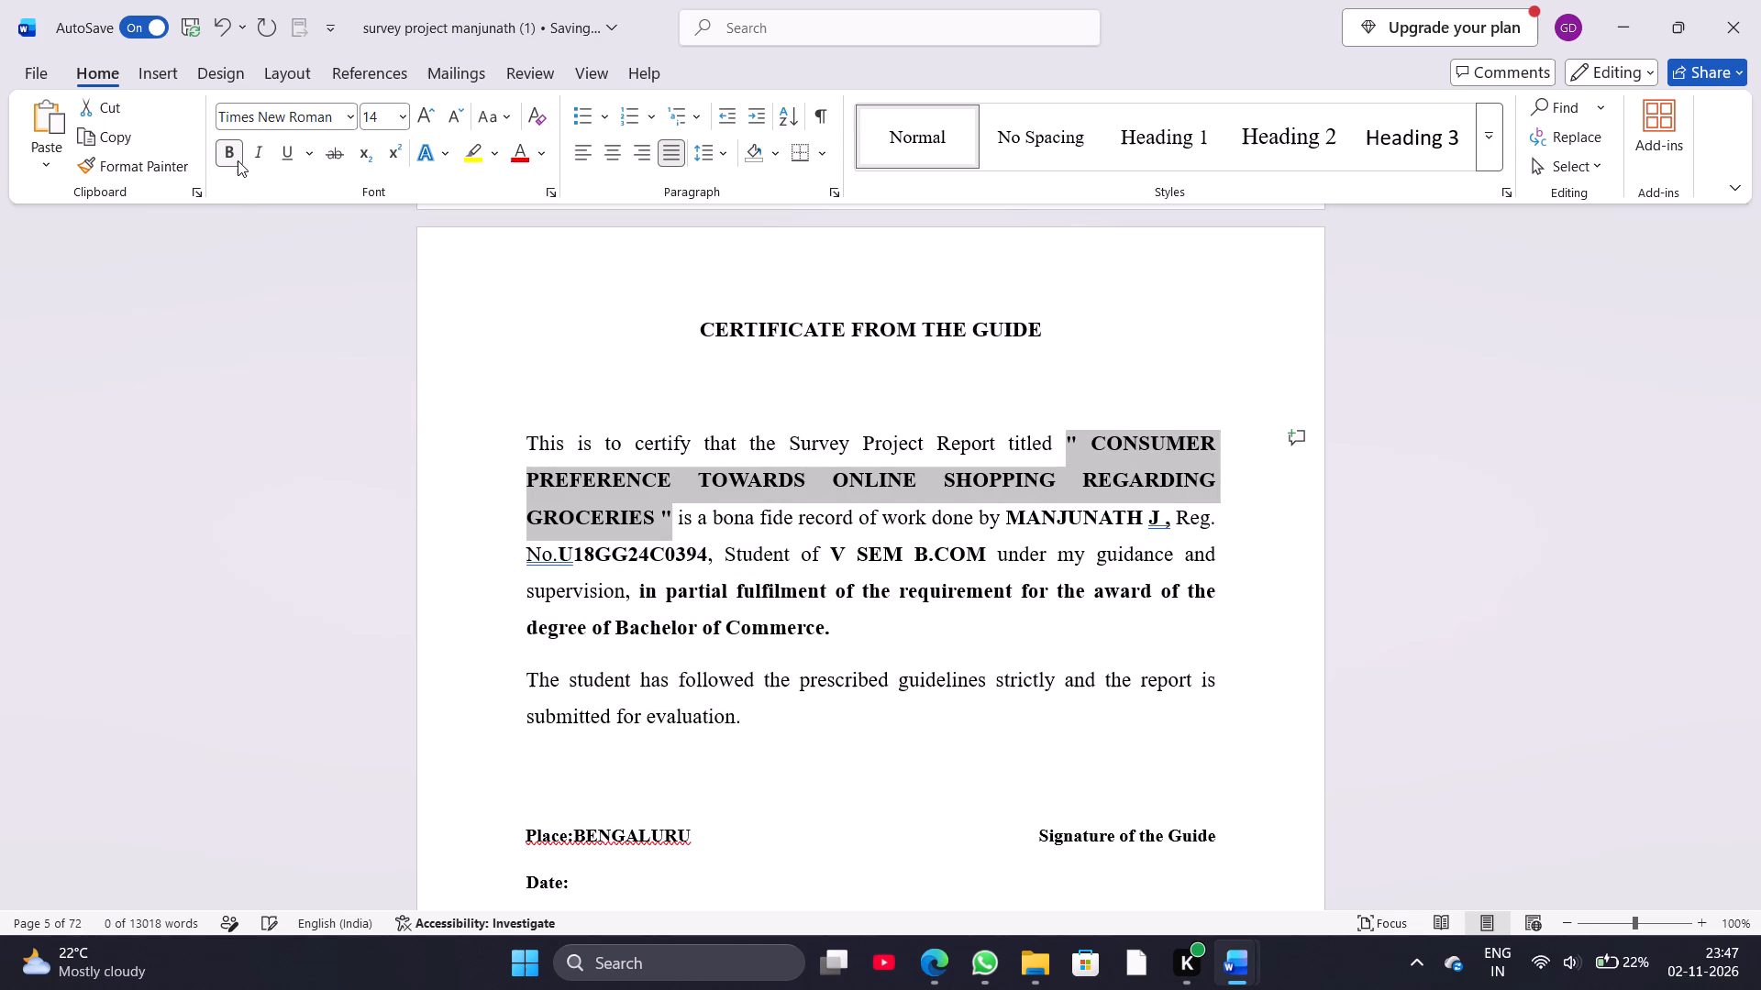
Replace the quoted [TITLE OF THE SURVEY PROJECT] placeholder in DECLARATION BY THE STUDENT with the project title copied from the guide certificate.
key("ctrl+c")
scroll(238, 160, "down", 6)
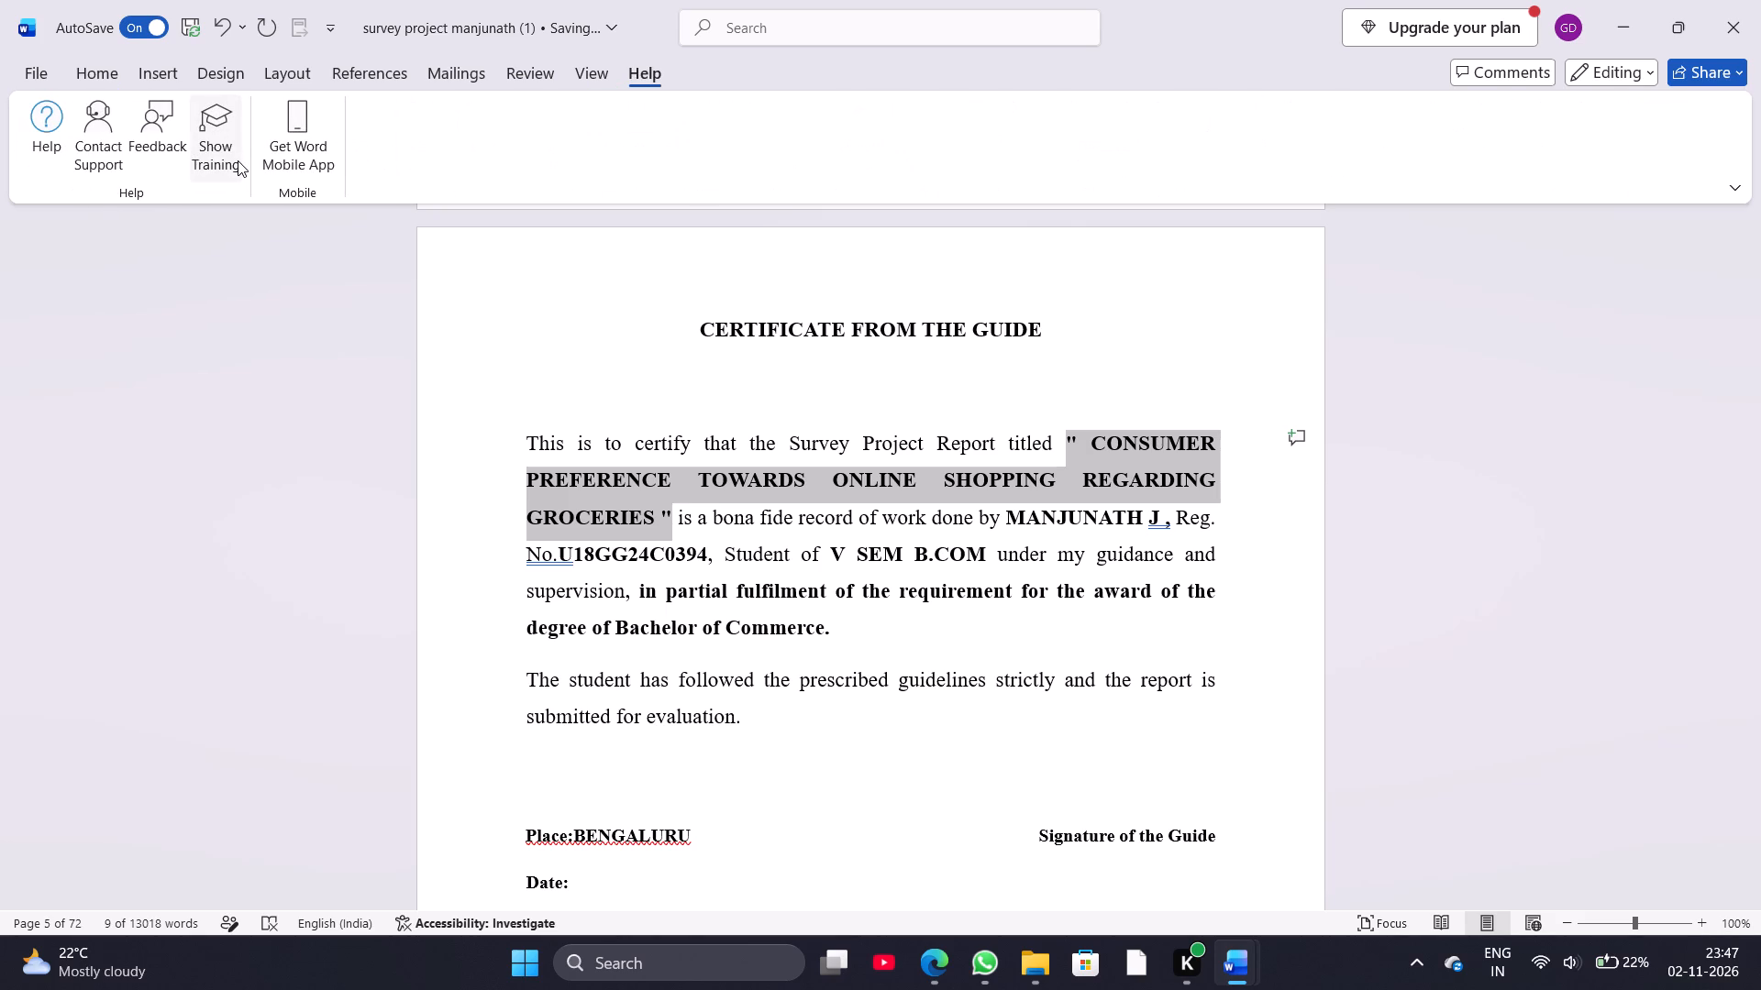
scroll(238, 160, "down", 1)
scroll(611, 420, "down", 5)
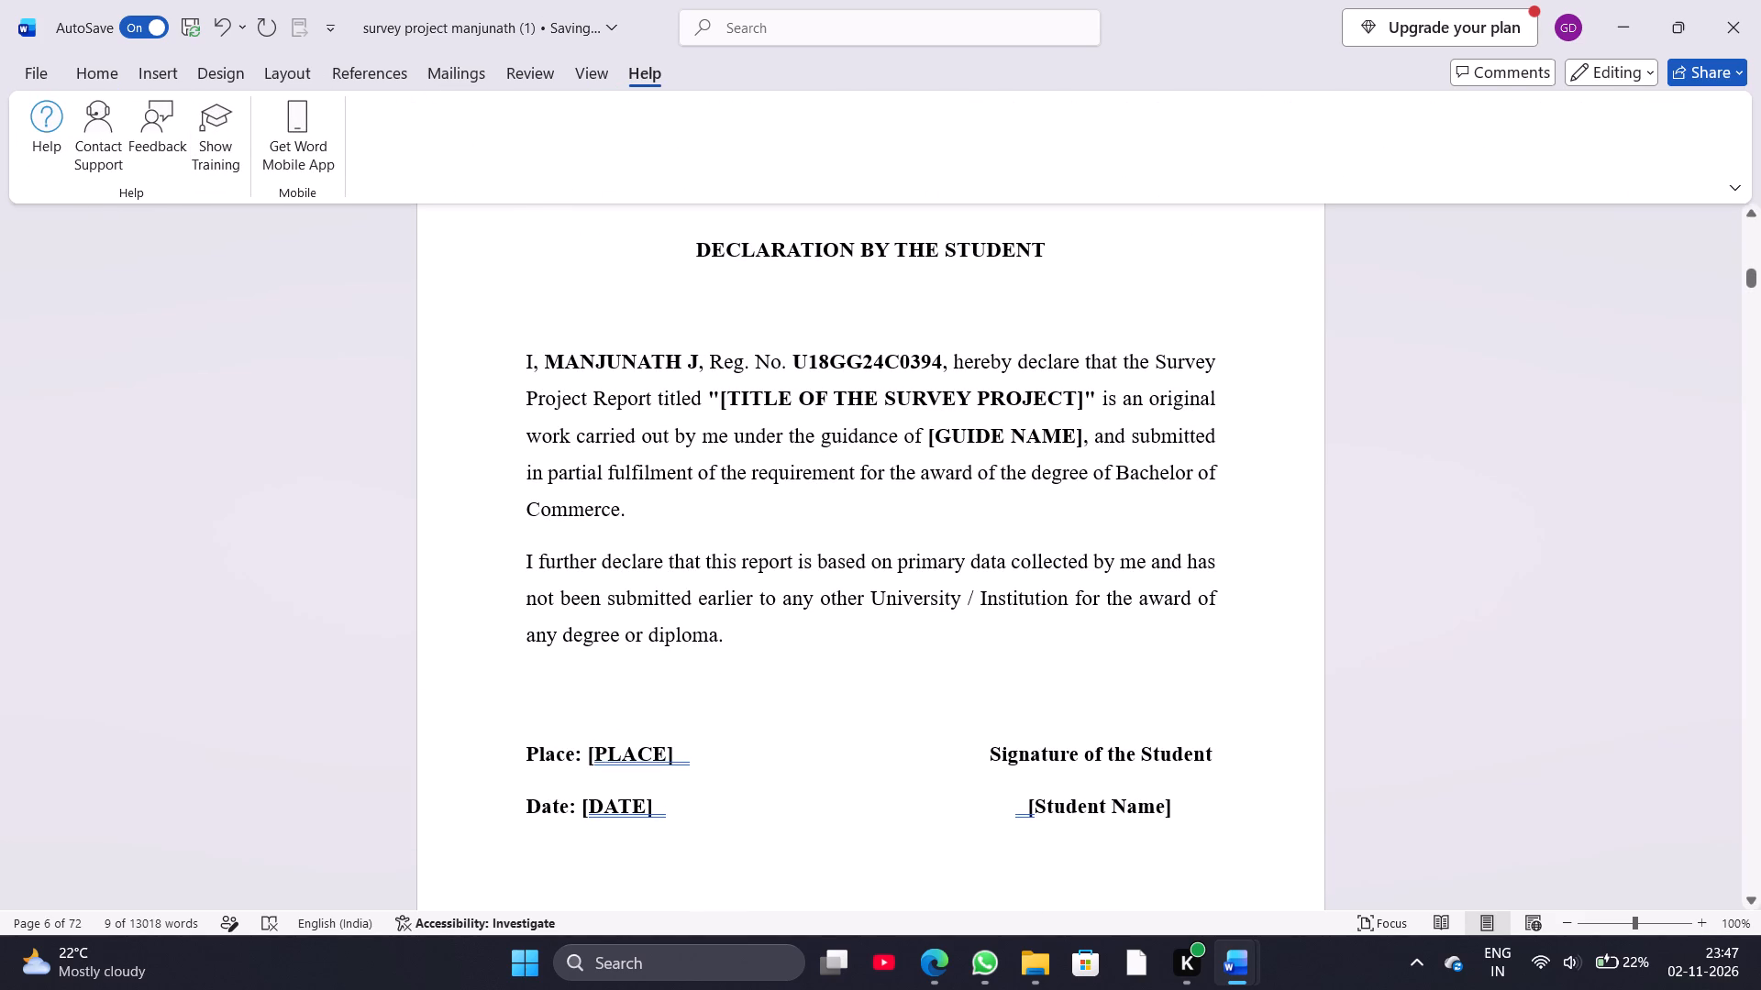
left_click_drag(707, 398, 970, 421)
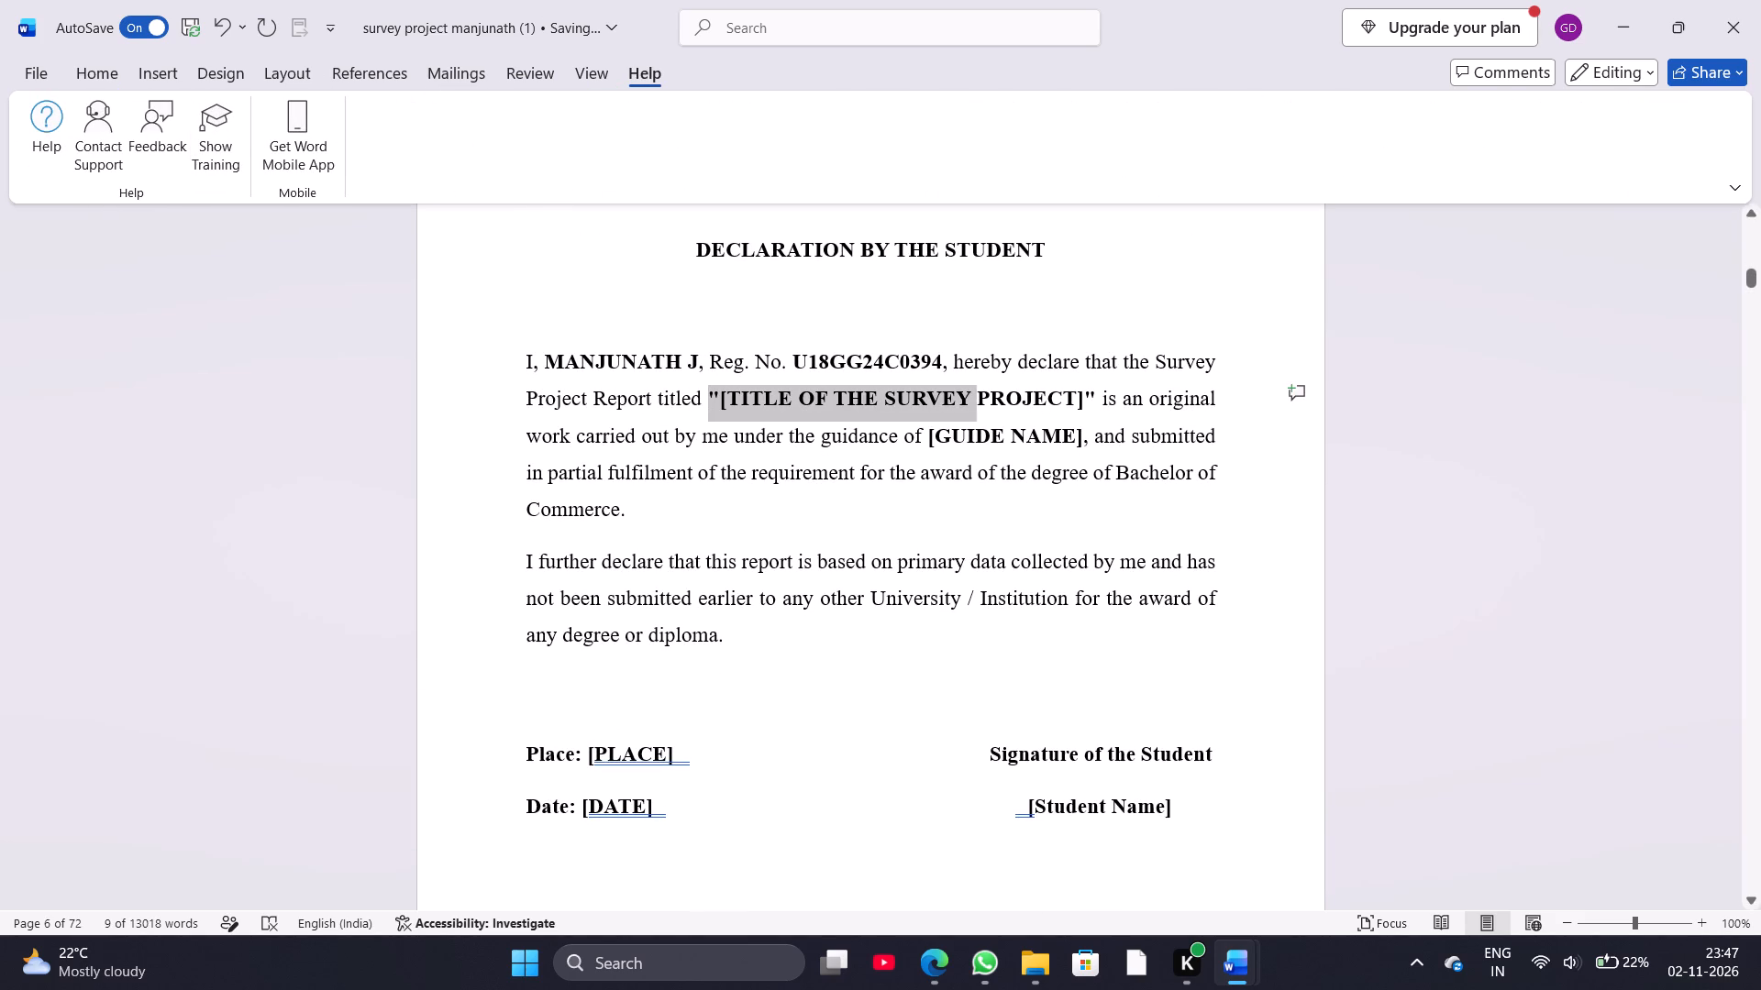
left_click_drag(970, 421, 1097, 394)
key("Delete")
key("ctrl+v")
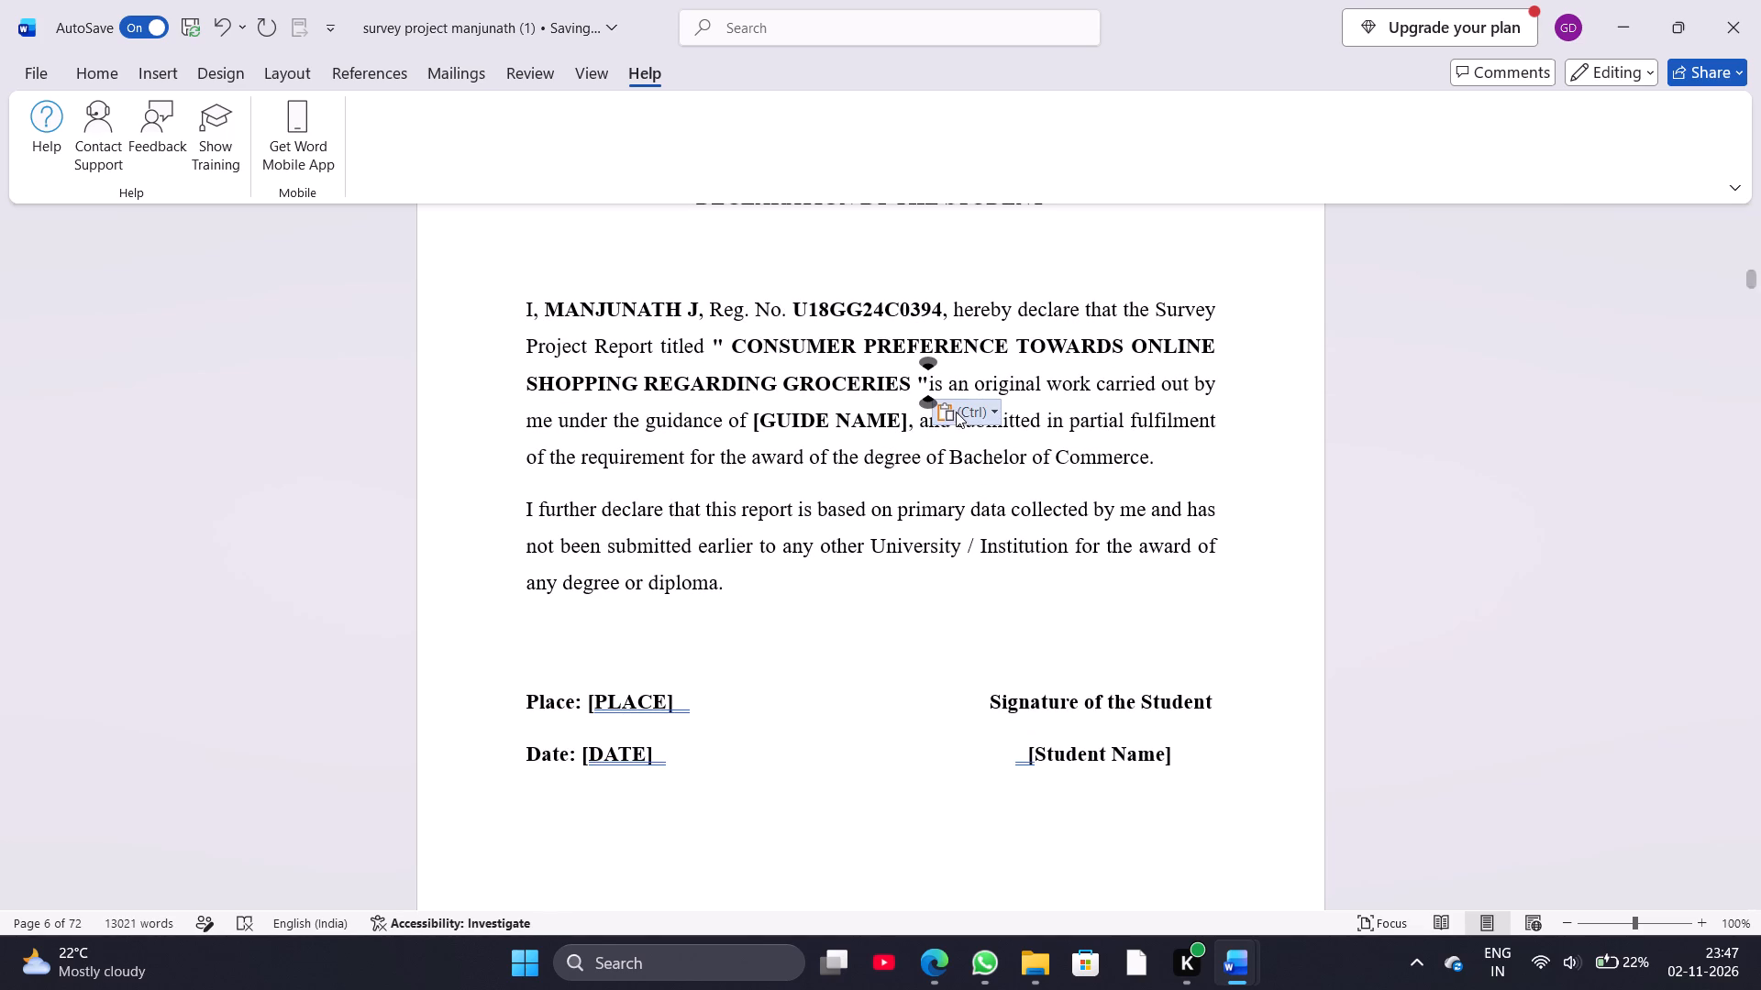
Replace the [GUIDE NAME] placeholder in DECLARATION BY THE STUDENT with the guide's name and initials in capitals.
left_click(906, 421)
key("BackSpace")
key("BackSpace")
key("BackSpace")
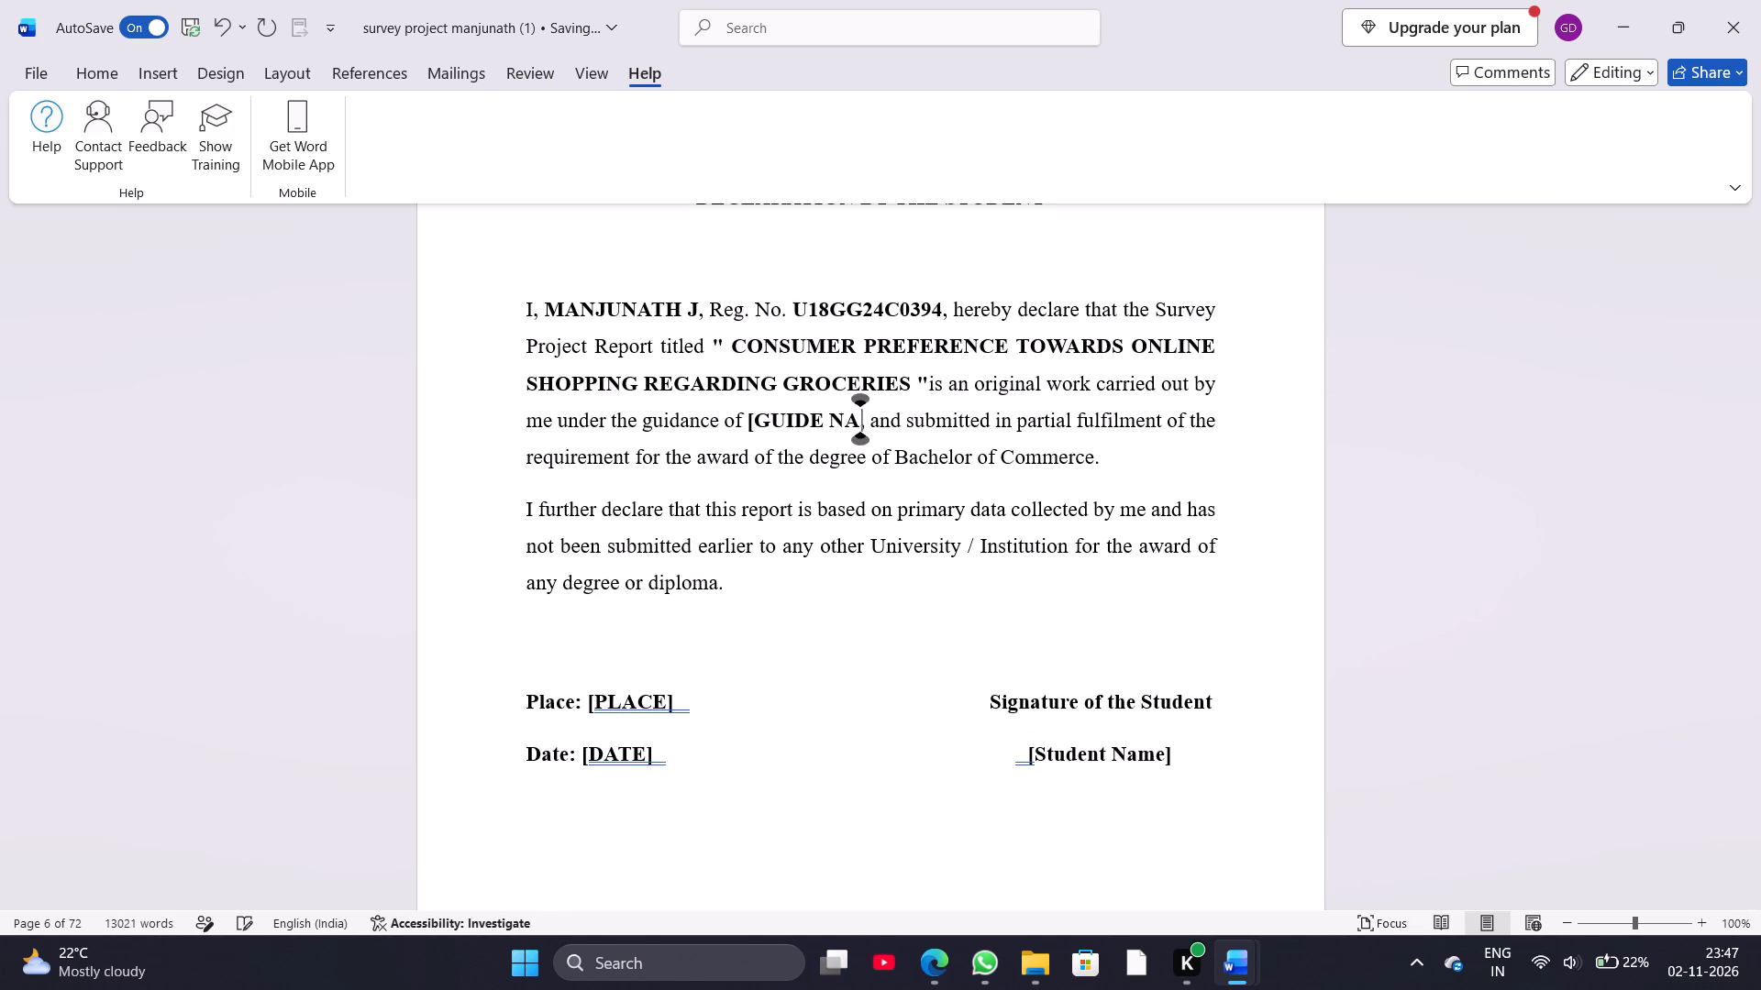
key("BackSpace")
key("BackSpace")
key("BackSpace")
key("BackSpace")
key("BackSpace")
key("BackSpace")
key("BackSpace")
key("BackSpace")
key("BackSpace")
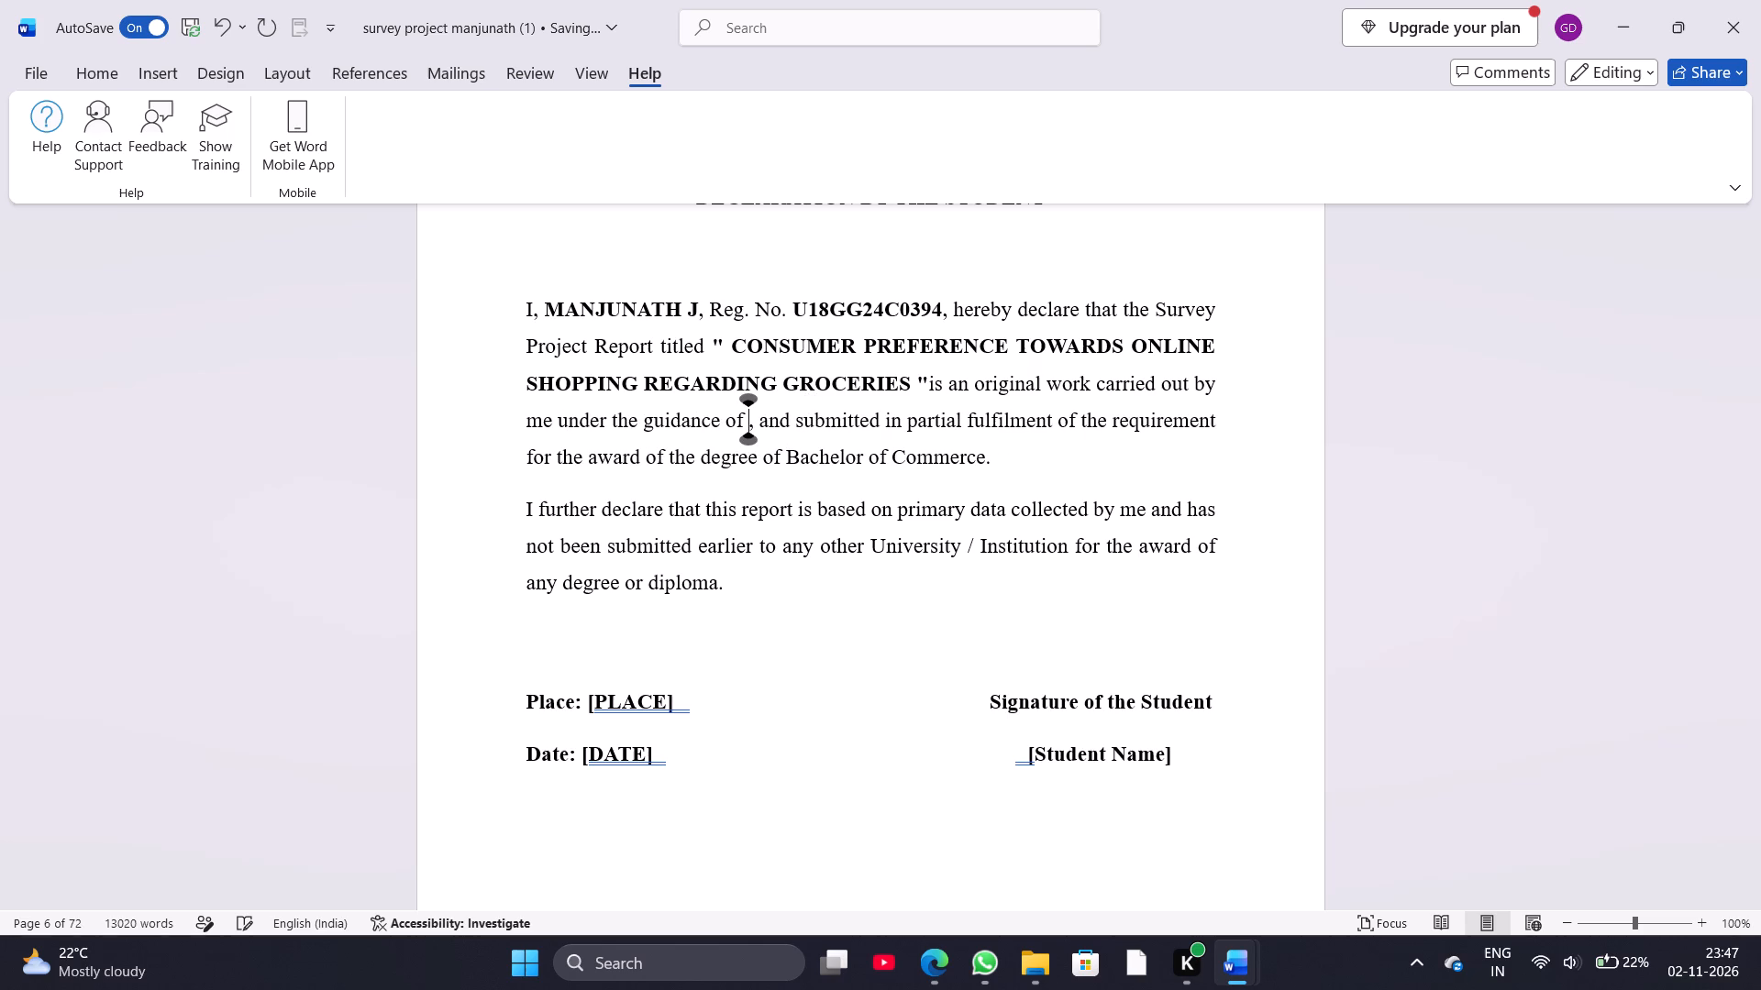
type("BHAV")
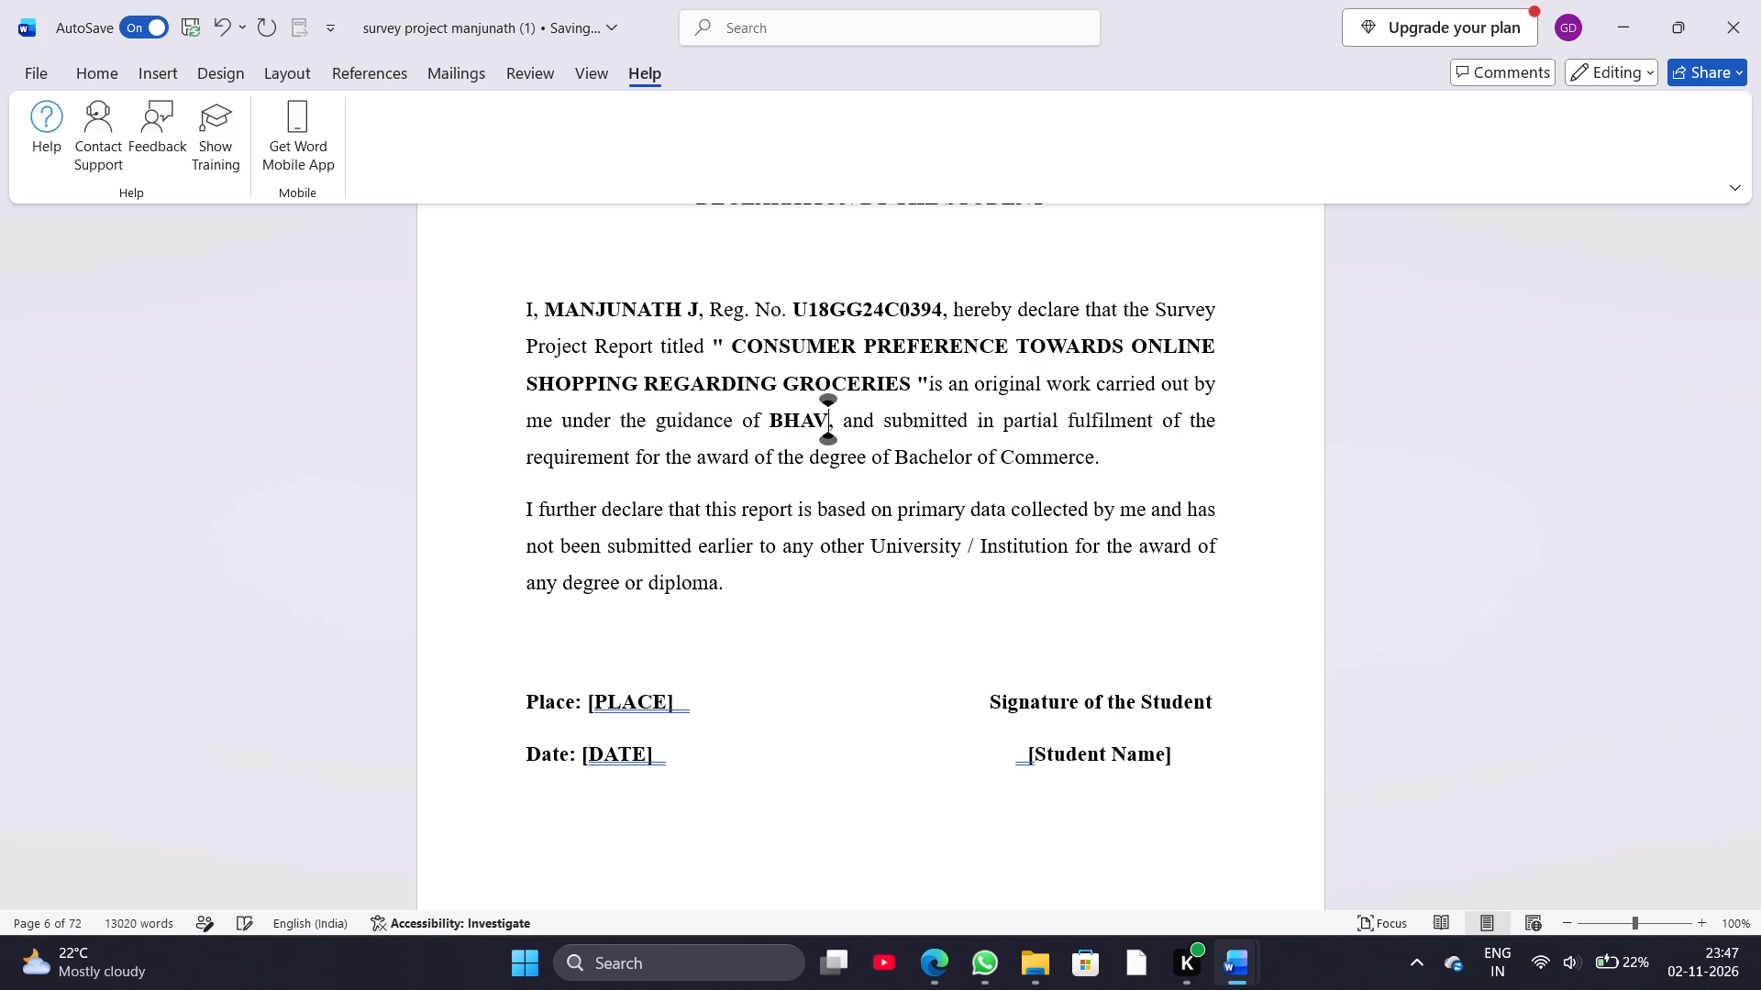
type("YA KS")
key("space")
Delete the [Student Name] placeholder beneath Signature of the Student in the student declaration.
scroll(906, 421, "down", 1)
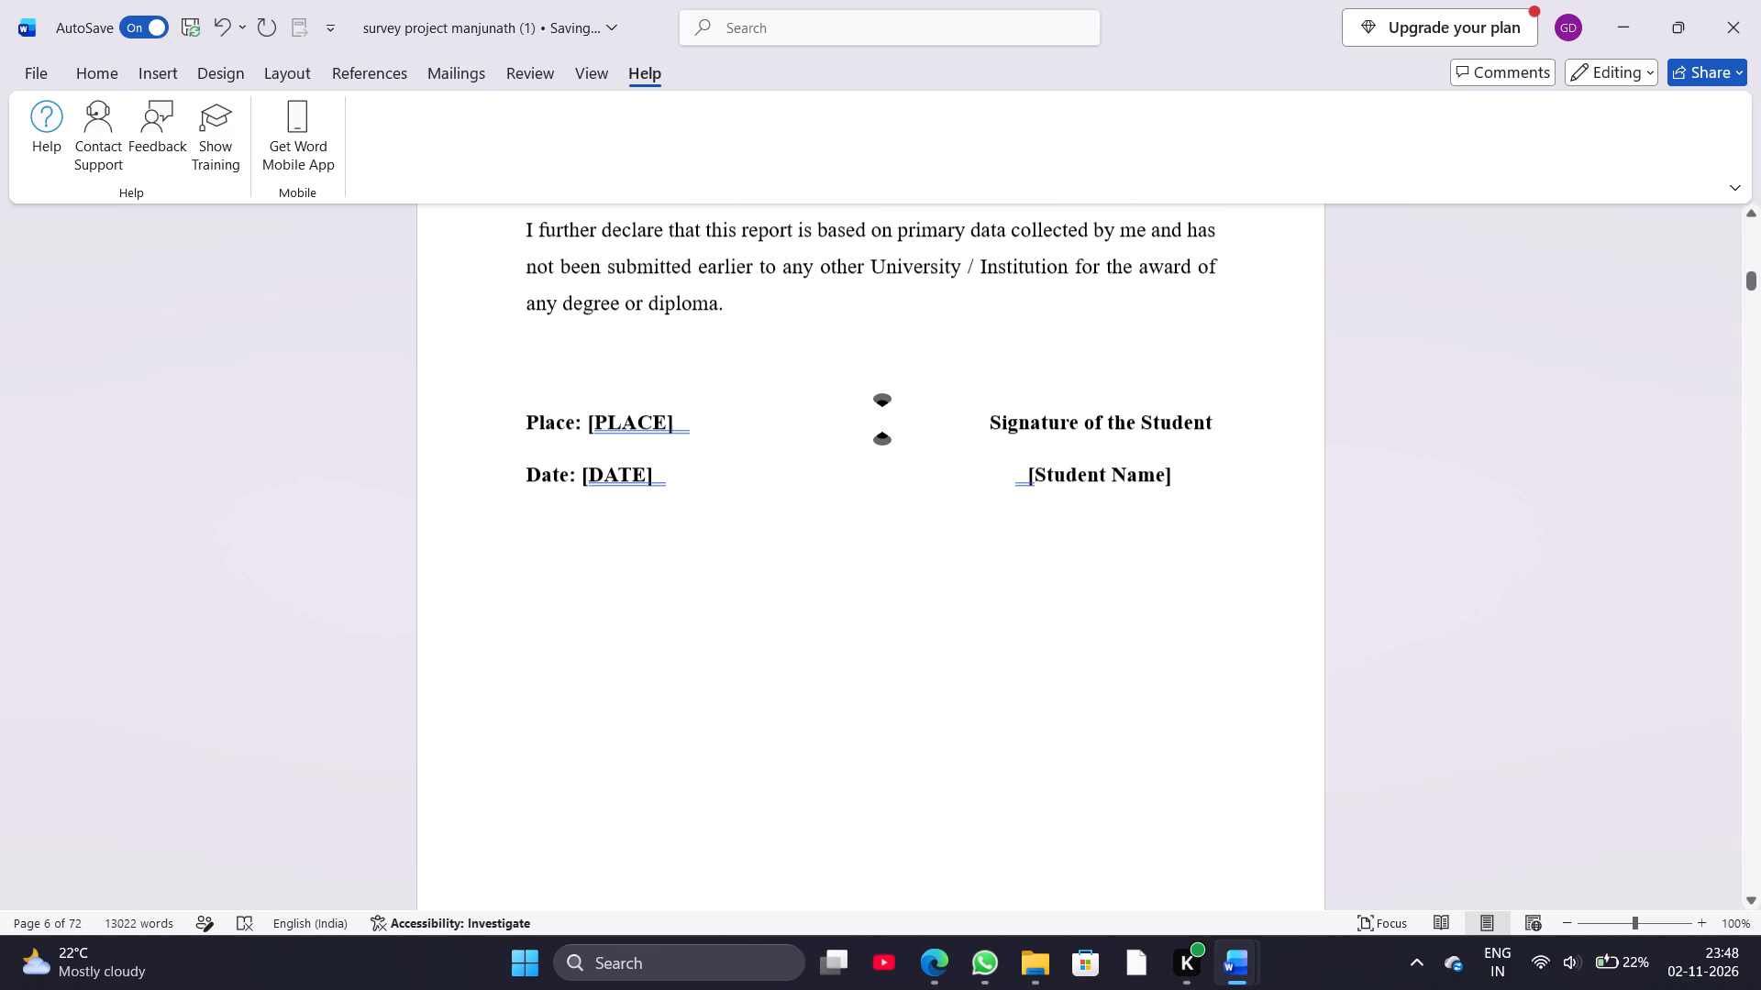
left_click_drag(1027, 474, 1193, 520)
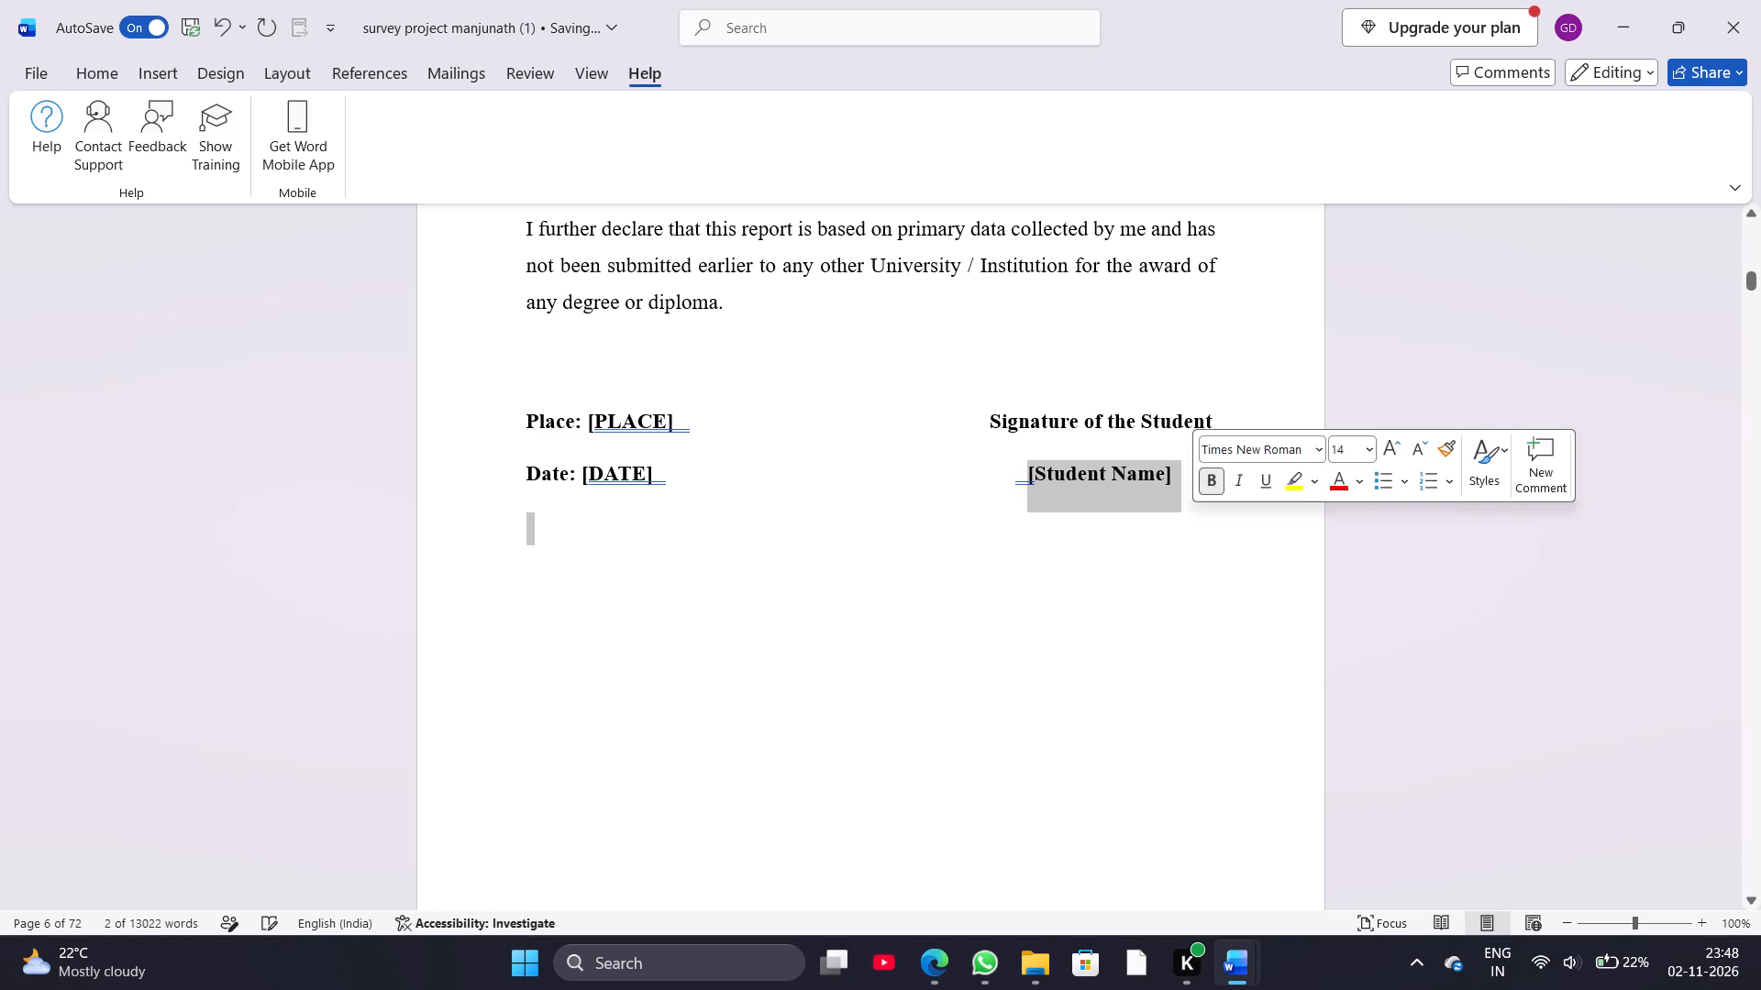
key("Delete")
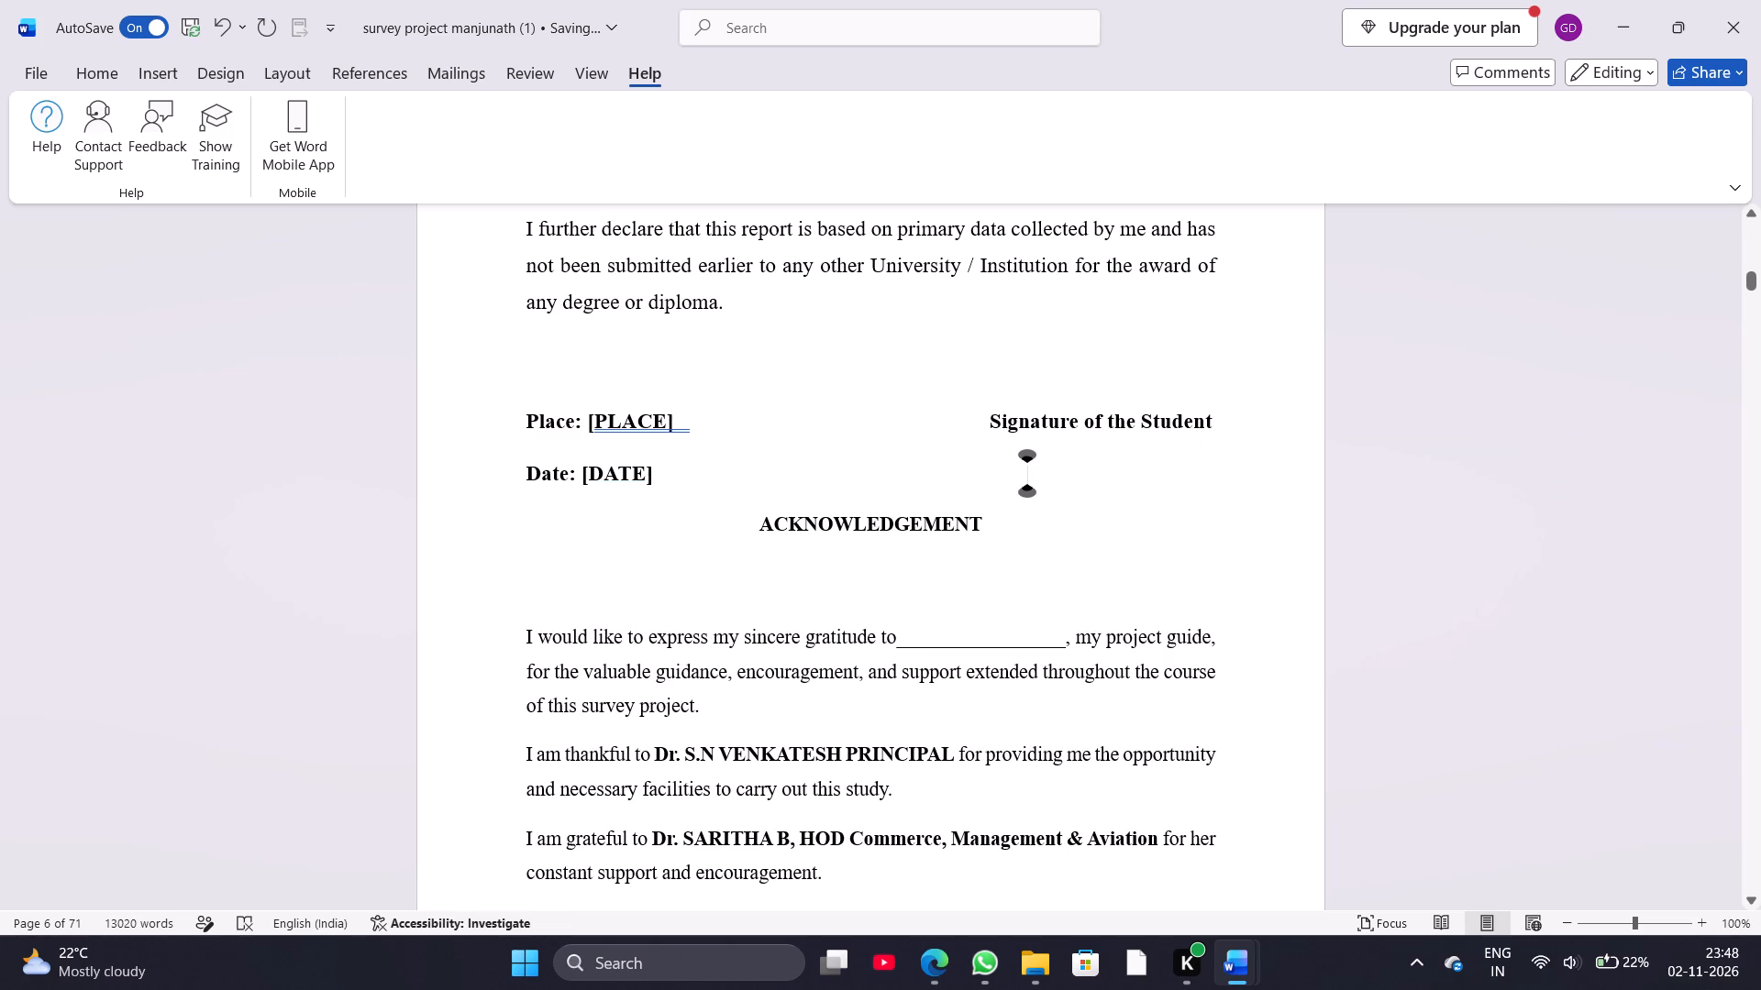
Replace the [PLACE] placeholder in the student declaration with BENGALURU.
left_click_drag(586, 429, 678, 456)
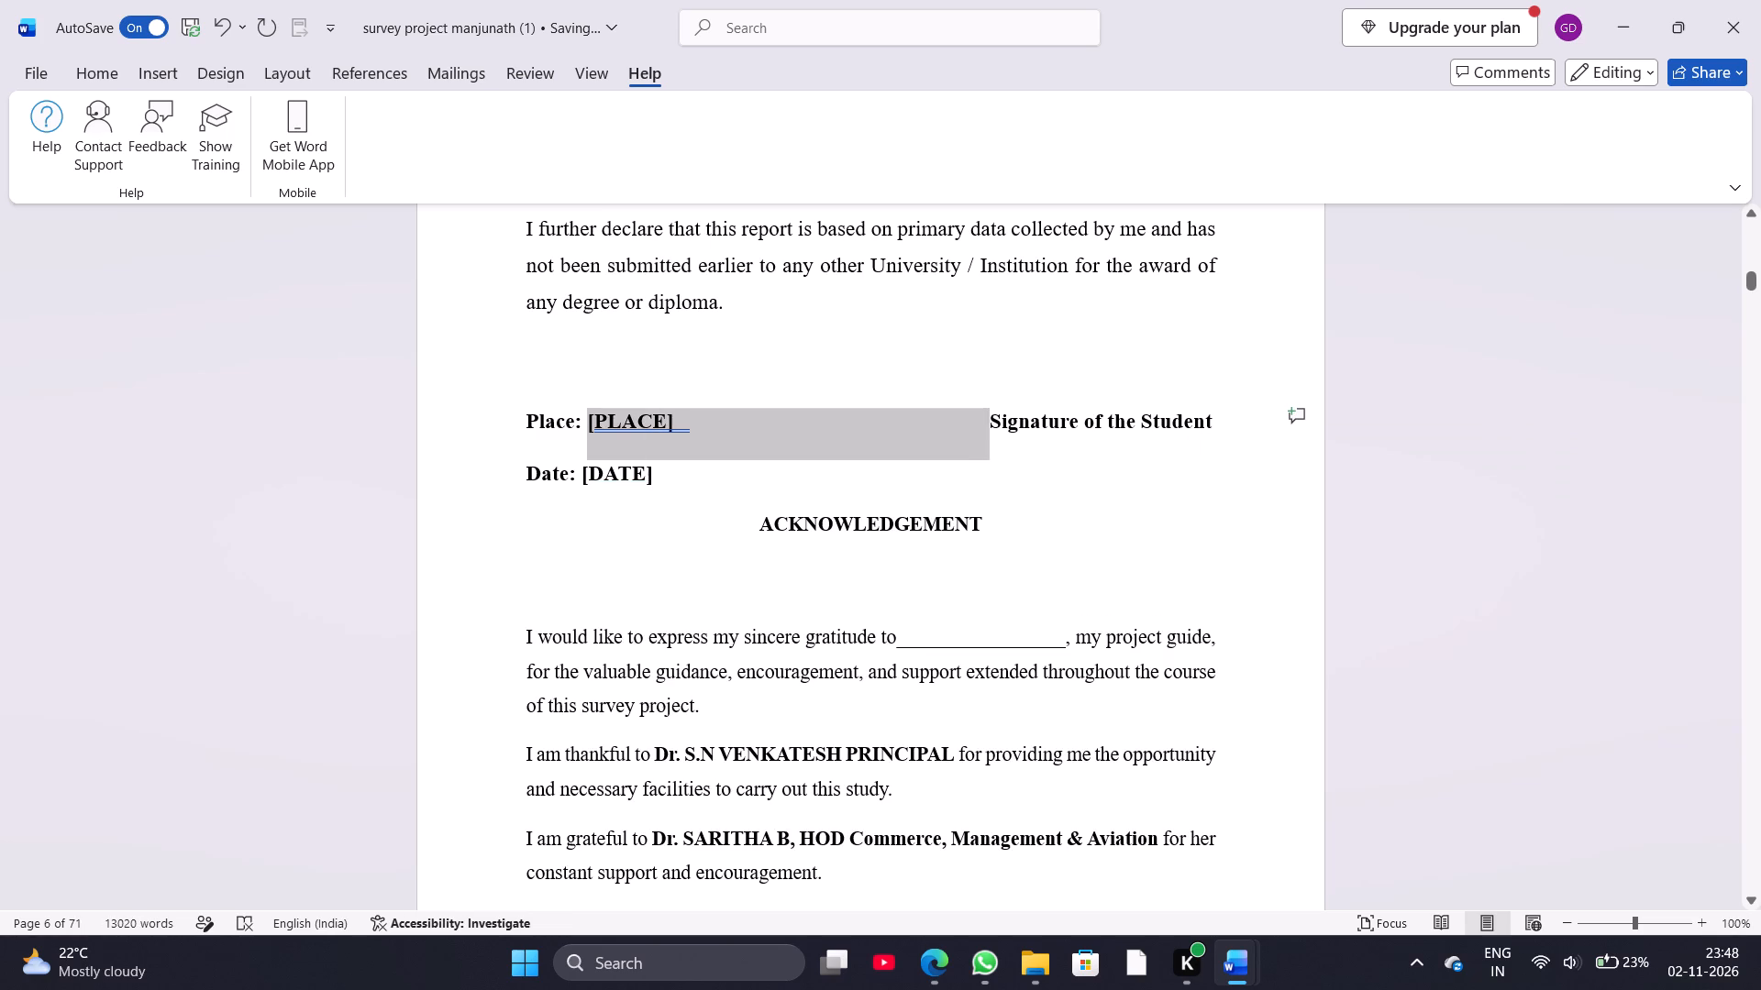
left_click_drag(678, 456, 687, 429)
key("Delete")
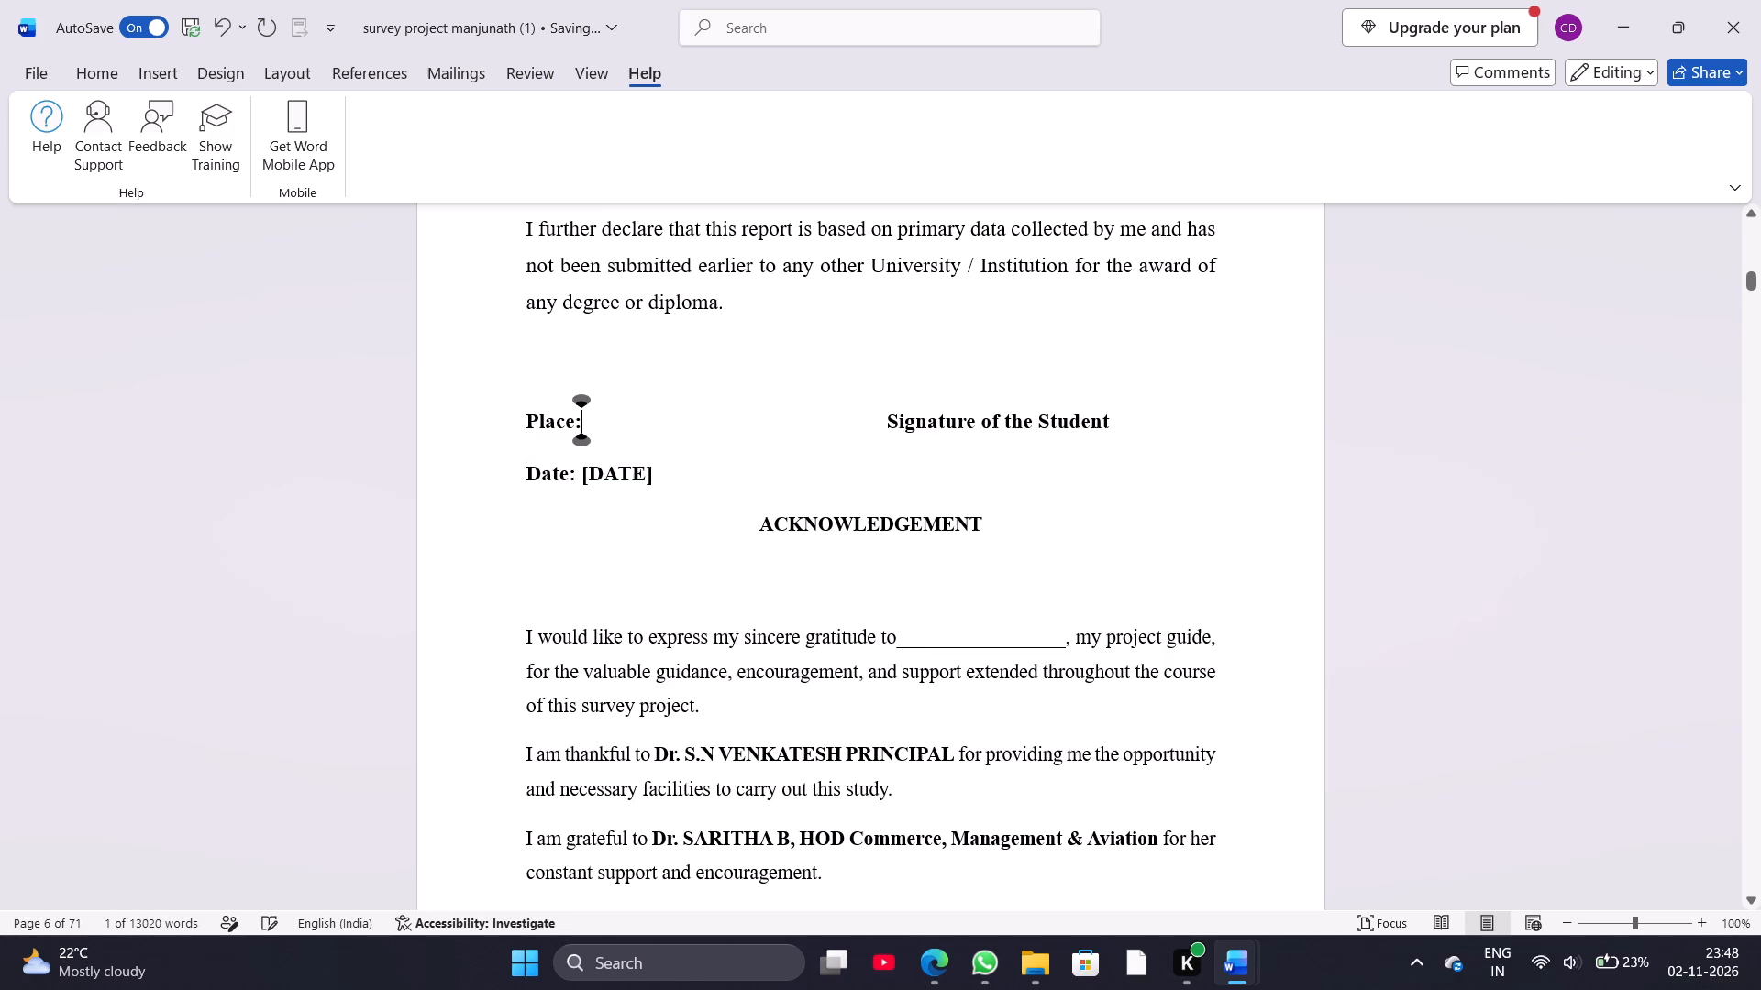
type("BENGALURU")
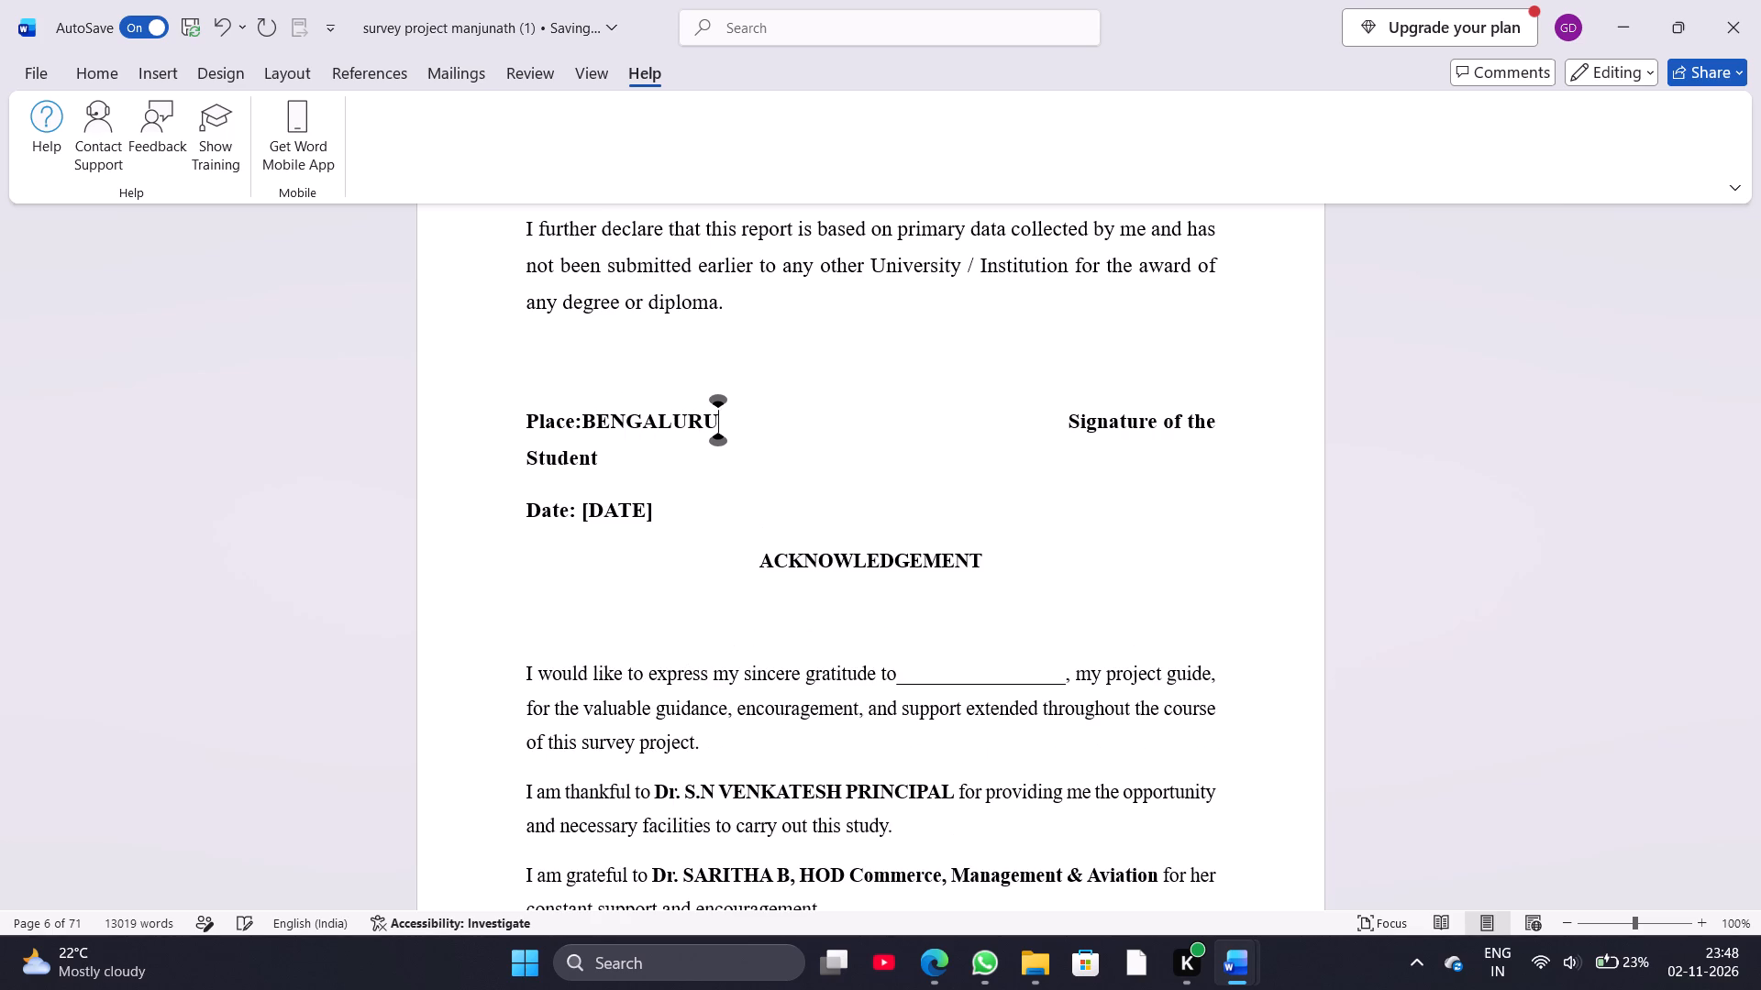
Set the font size of BENGALURU after Place in the student declaration to 12.
left_click_drag(582, 419, 700, 428)
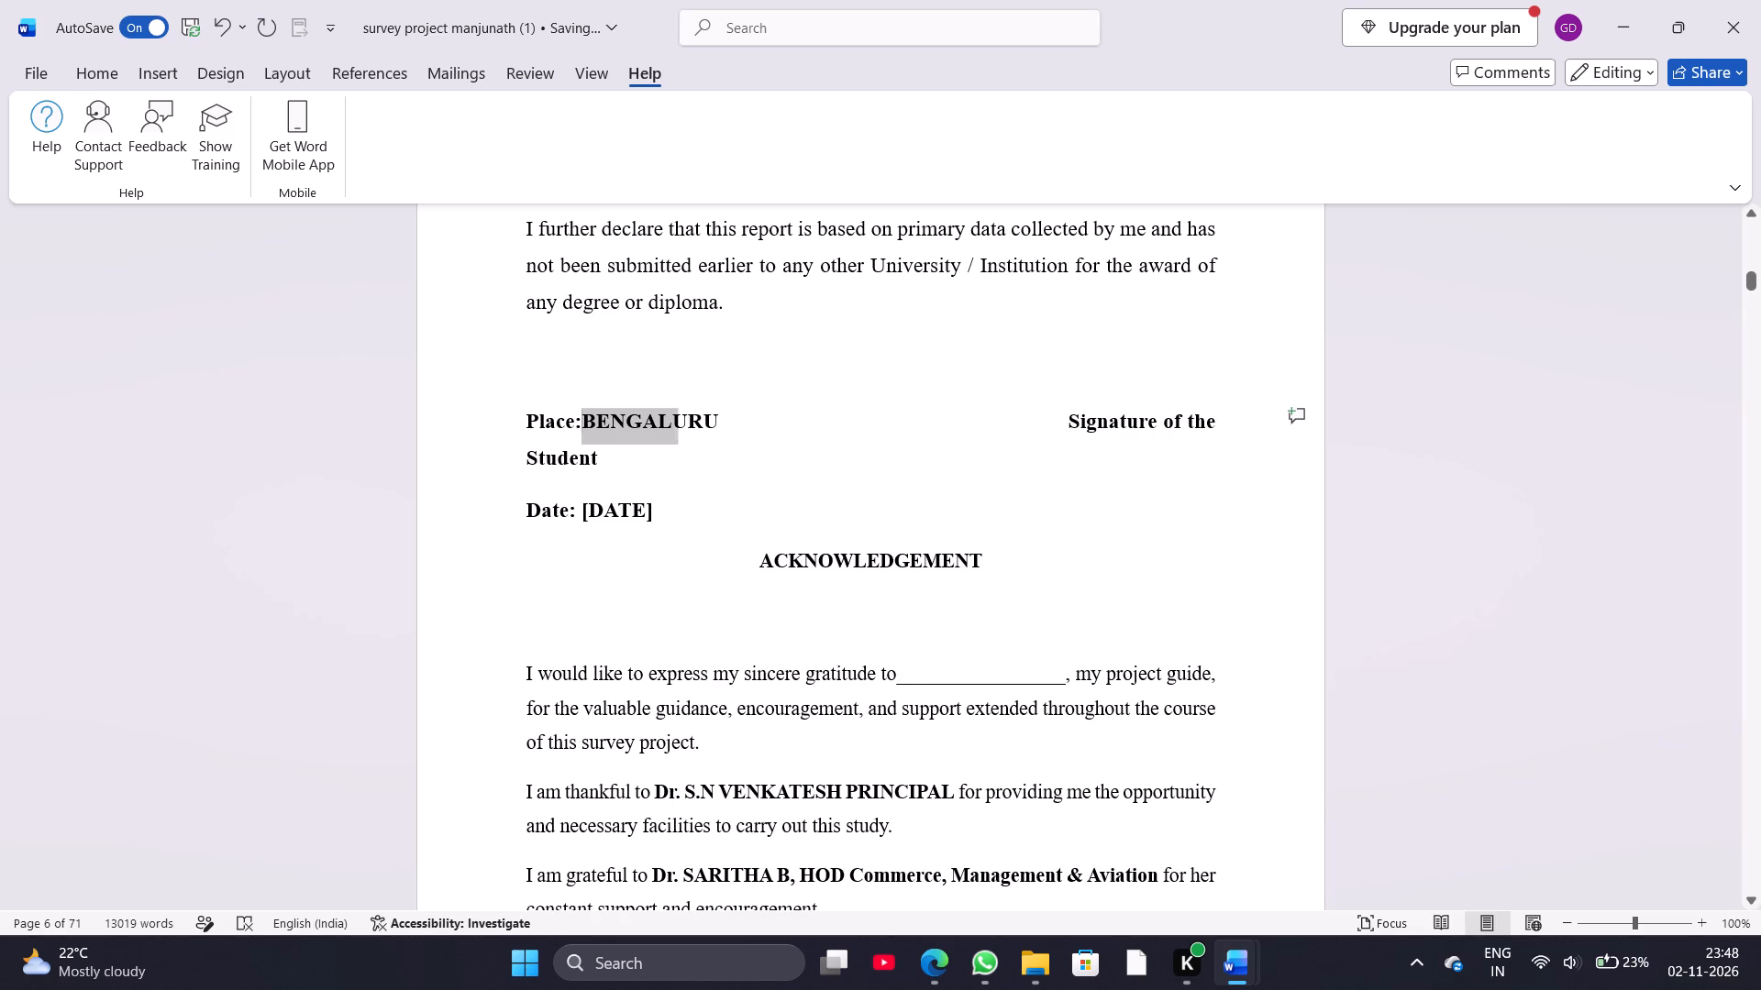
left_click_drag(700, 428, 722, 433)
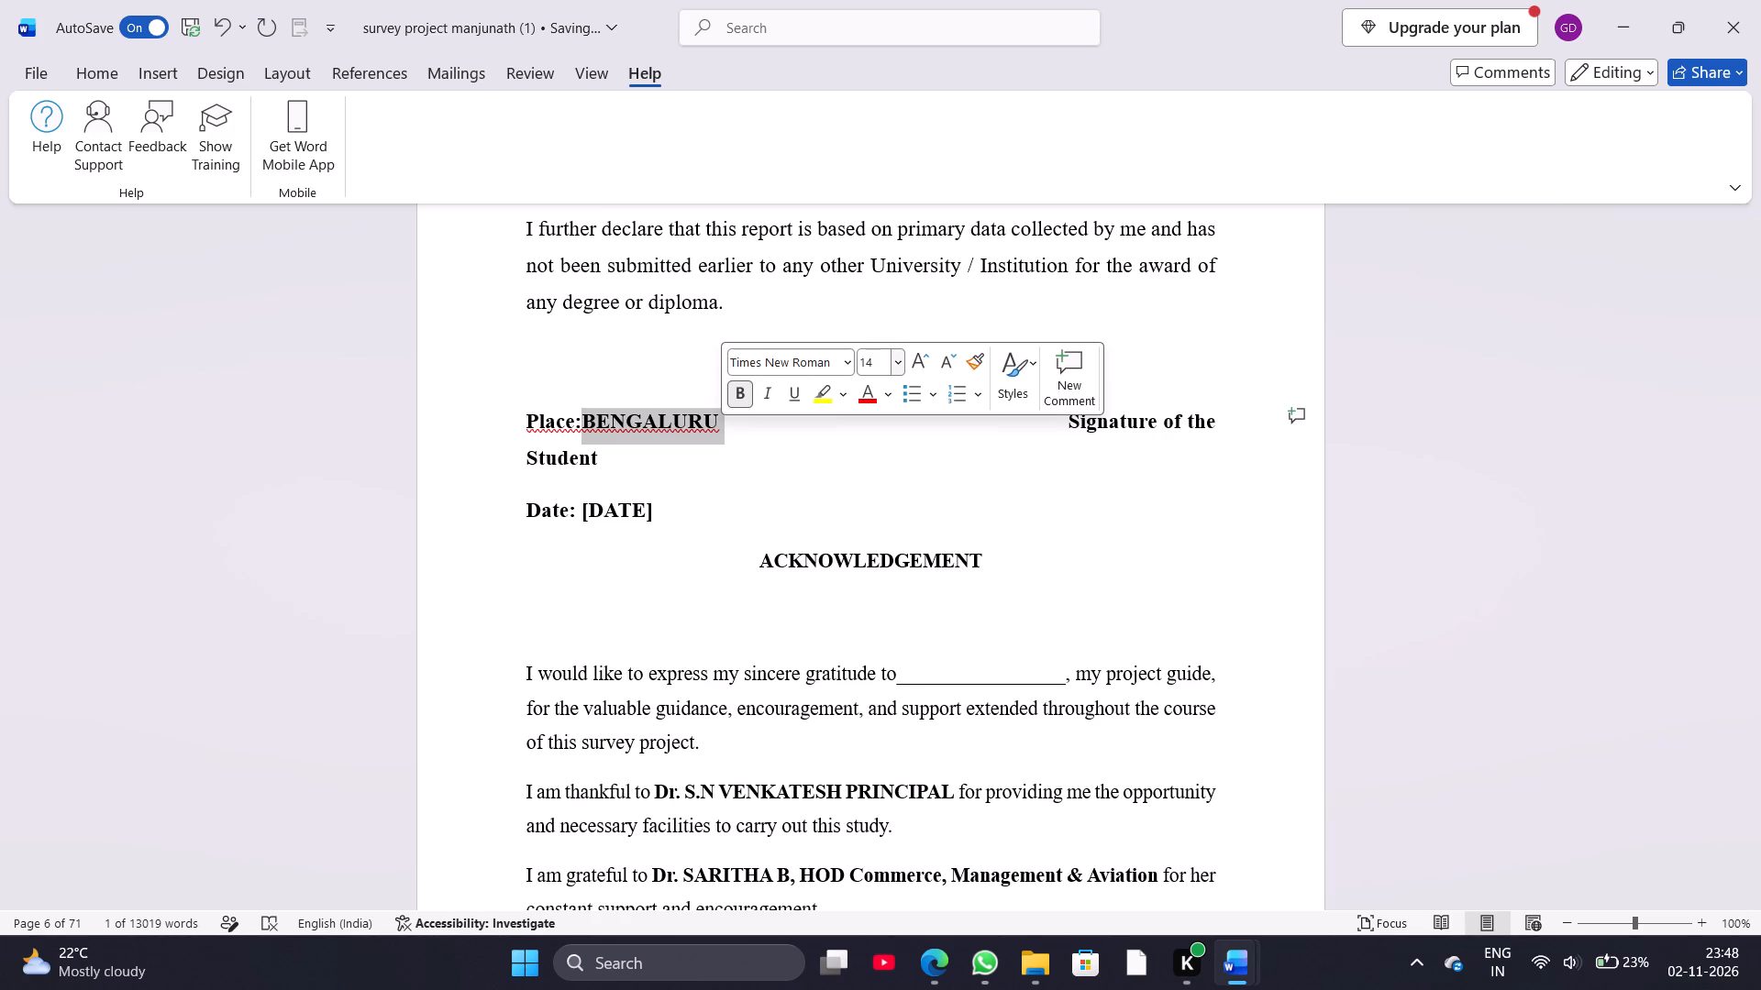
left_click(894, 362)
left_click(875, 495)
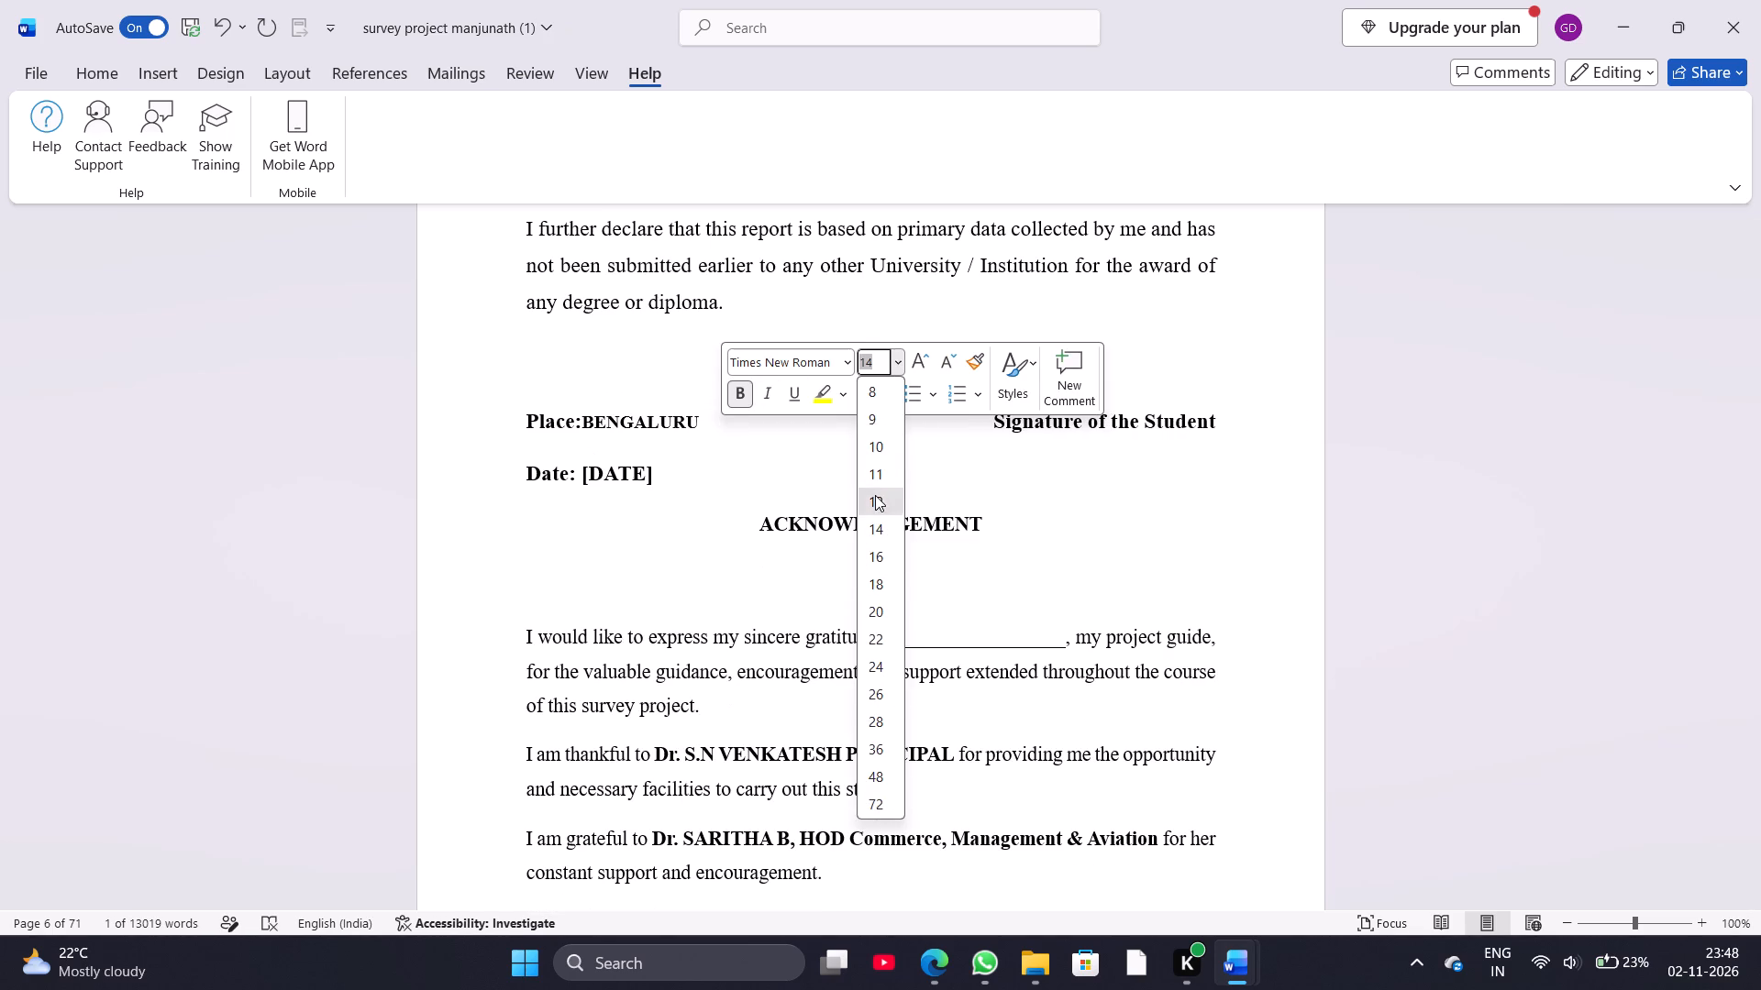
Delete the [DATE] placeholder after Date in the student declaration, leaving the date blank.
left_click(654, 490)
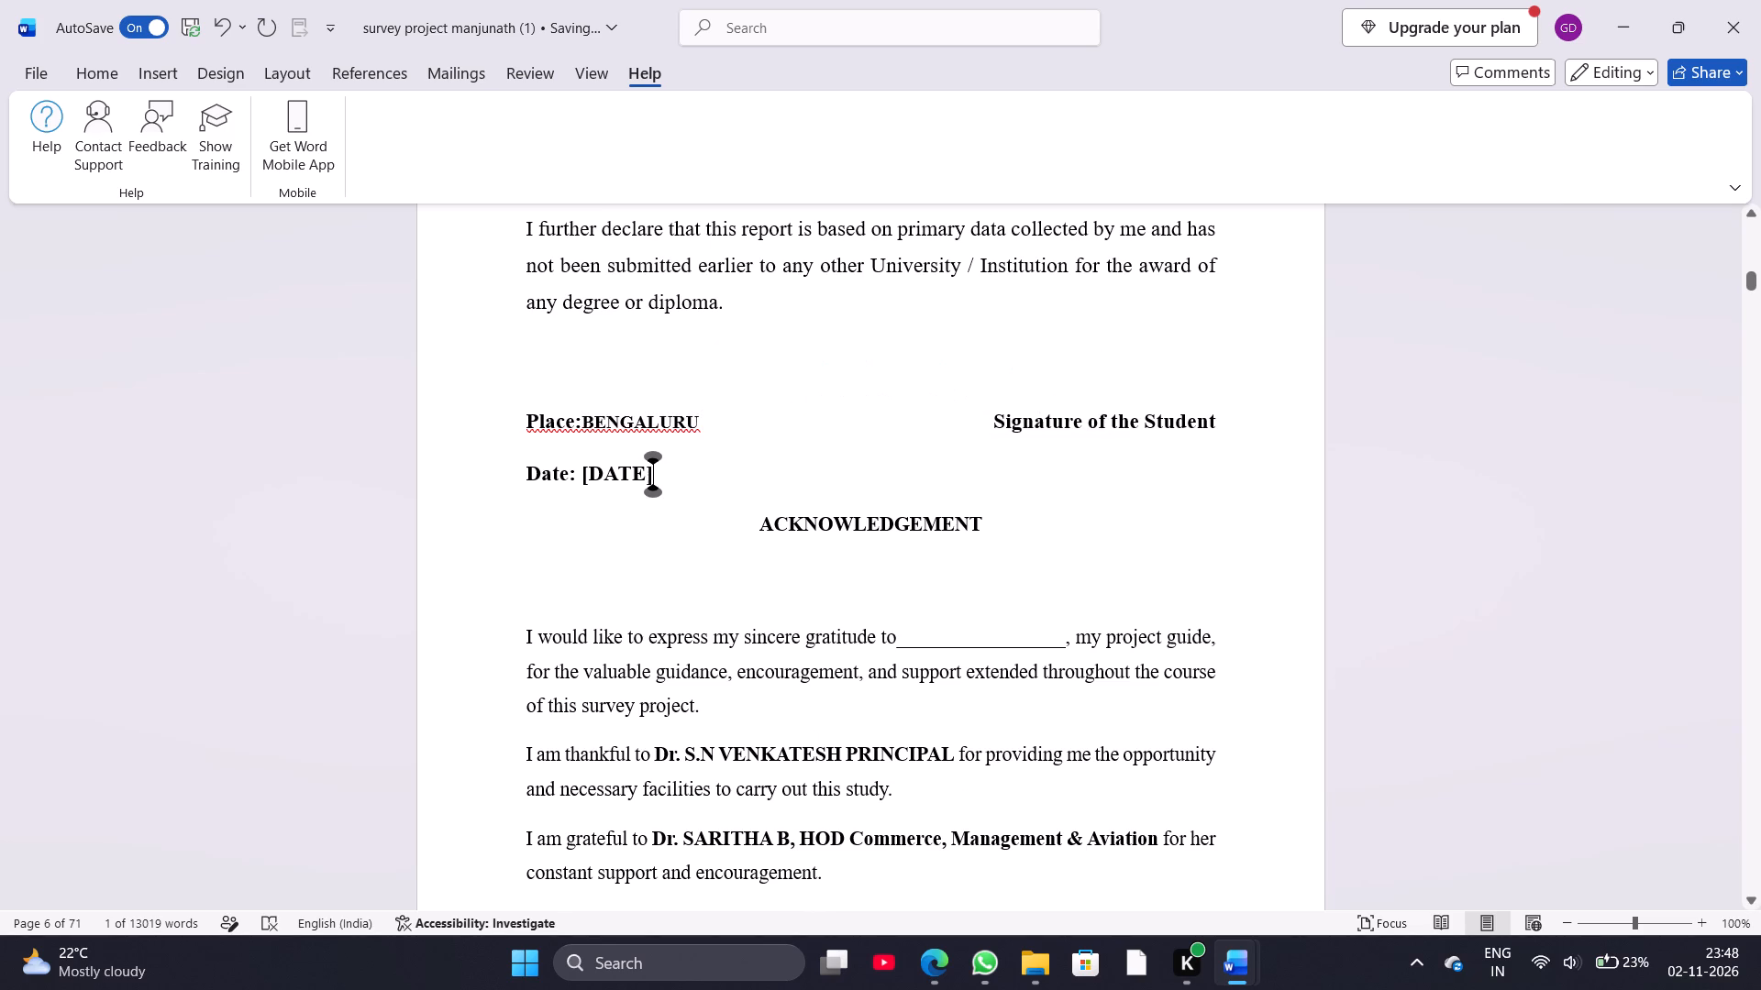
key("BackSpace")
key("BackSpace")
key("BackSpace")
key("BackSpace")
key("BackSpace")
key("BackSpace")
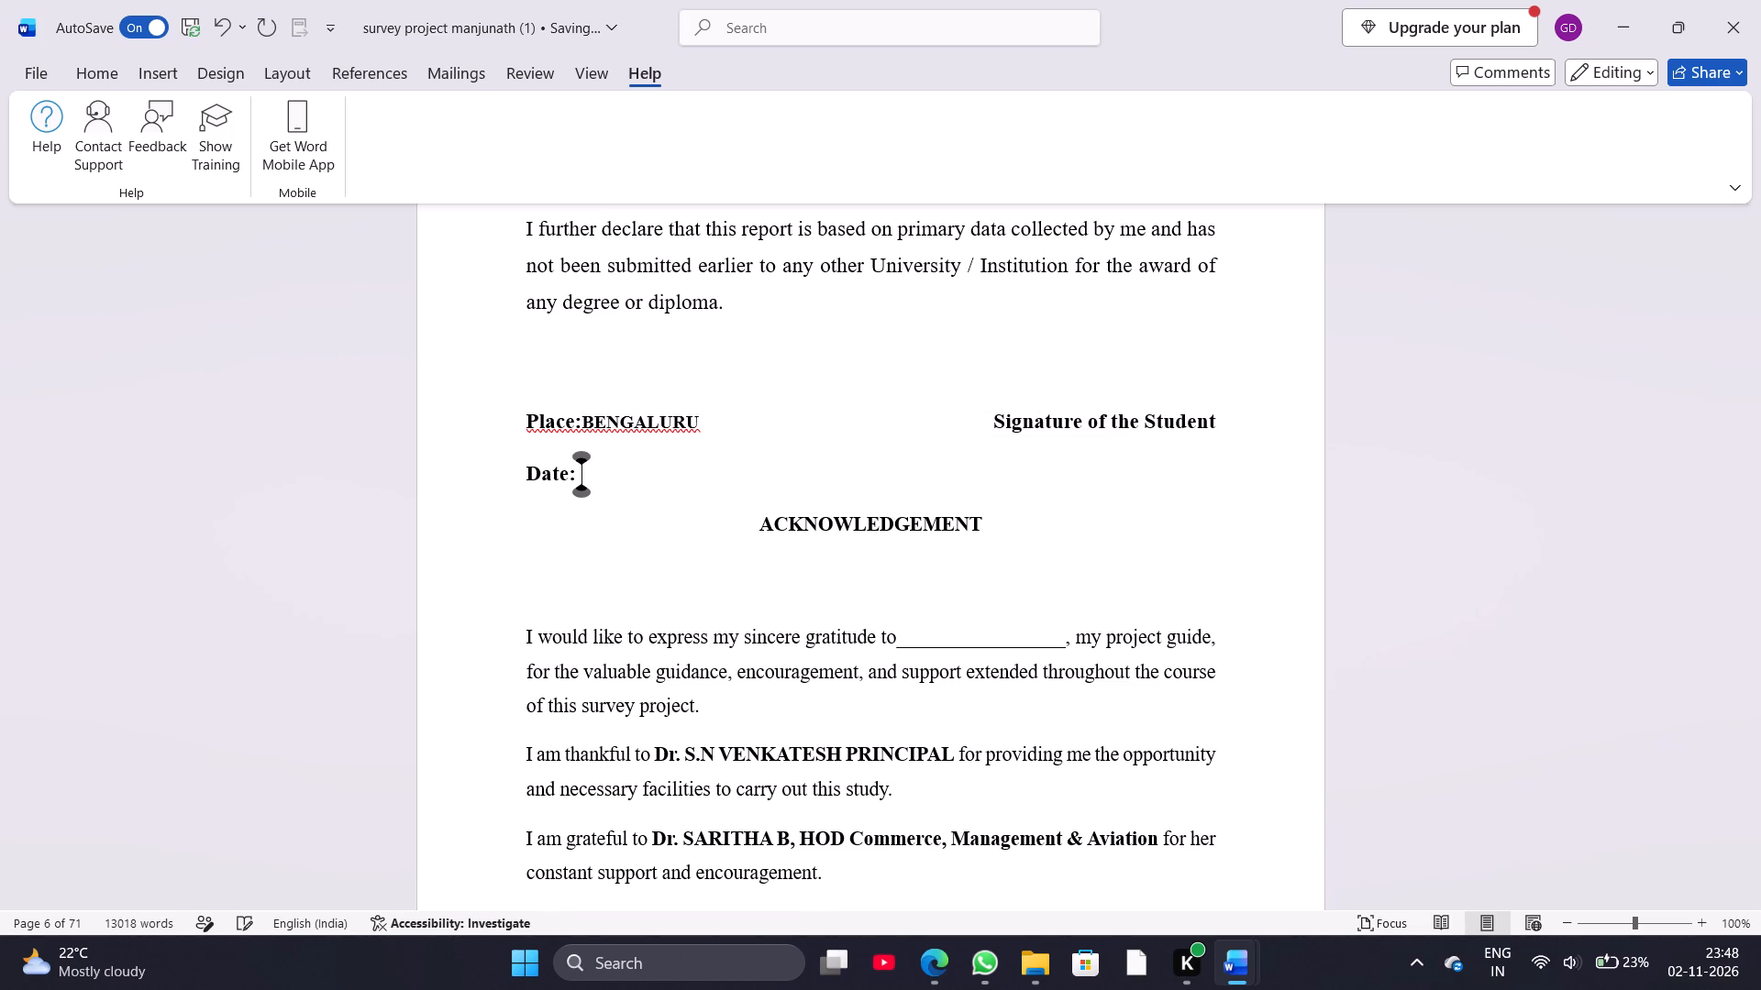
Insert blank lines before the ACKNOWLEDGEMENT heading so that it starts on a new page.
left_click(748, 542)
key("Return")
key("Return")
key("Return")
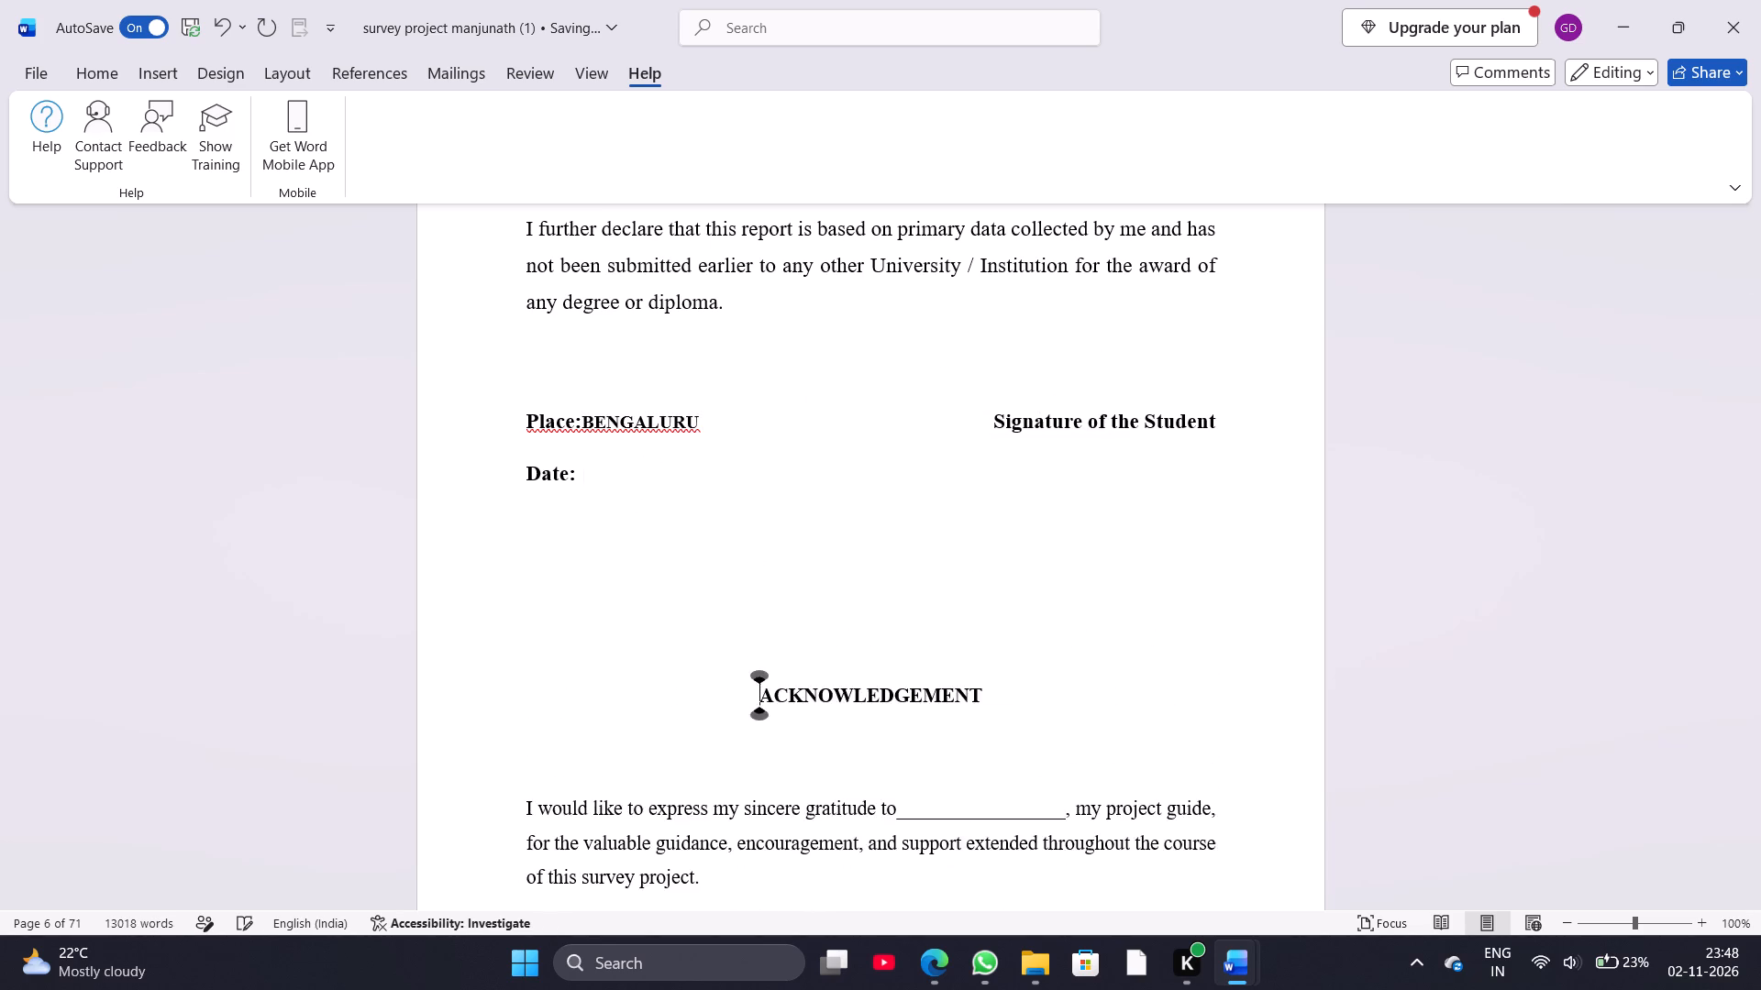
key("Return")
key("Return")
key("Return")
key("Return")
key("Return")
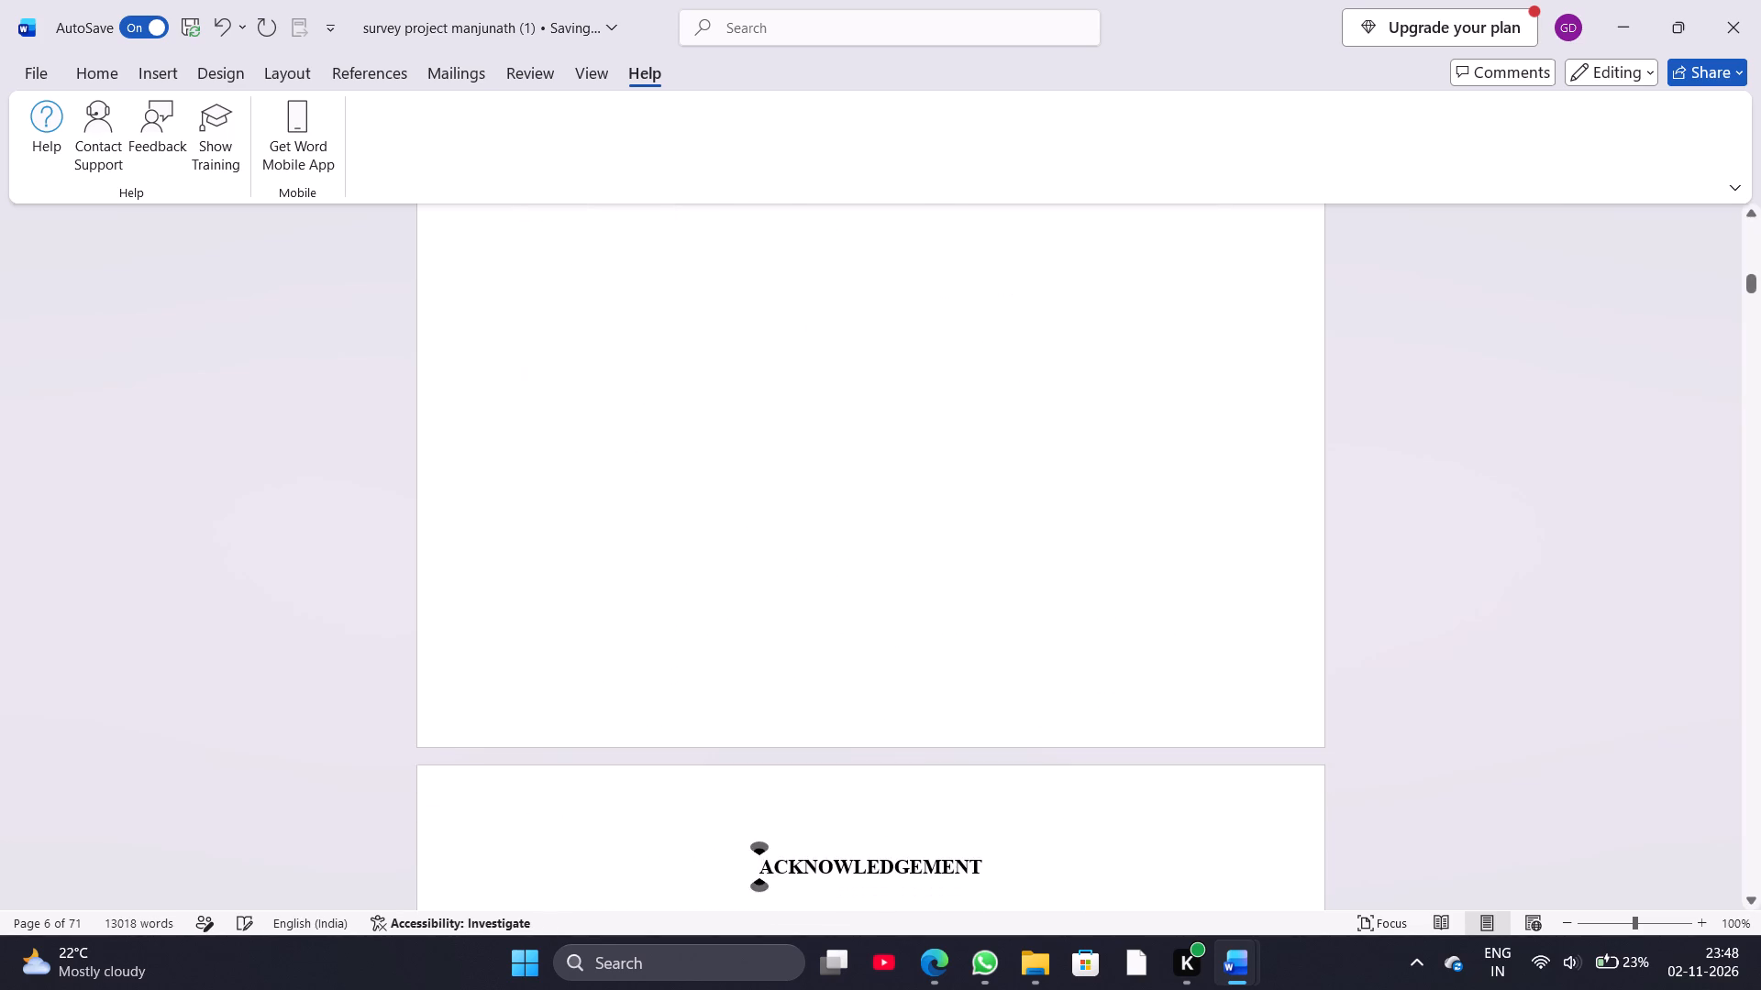
Delete the underscore blank after "sincere gratitude to" in the first paragraph of the acknowledgement.
scroll(748, 542, "down", 3)
scroll(748, 542, "up", 2)
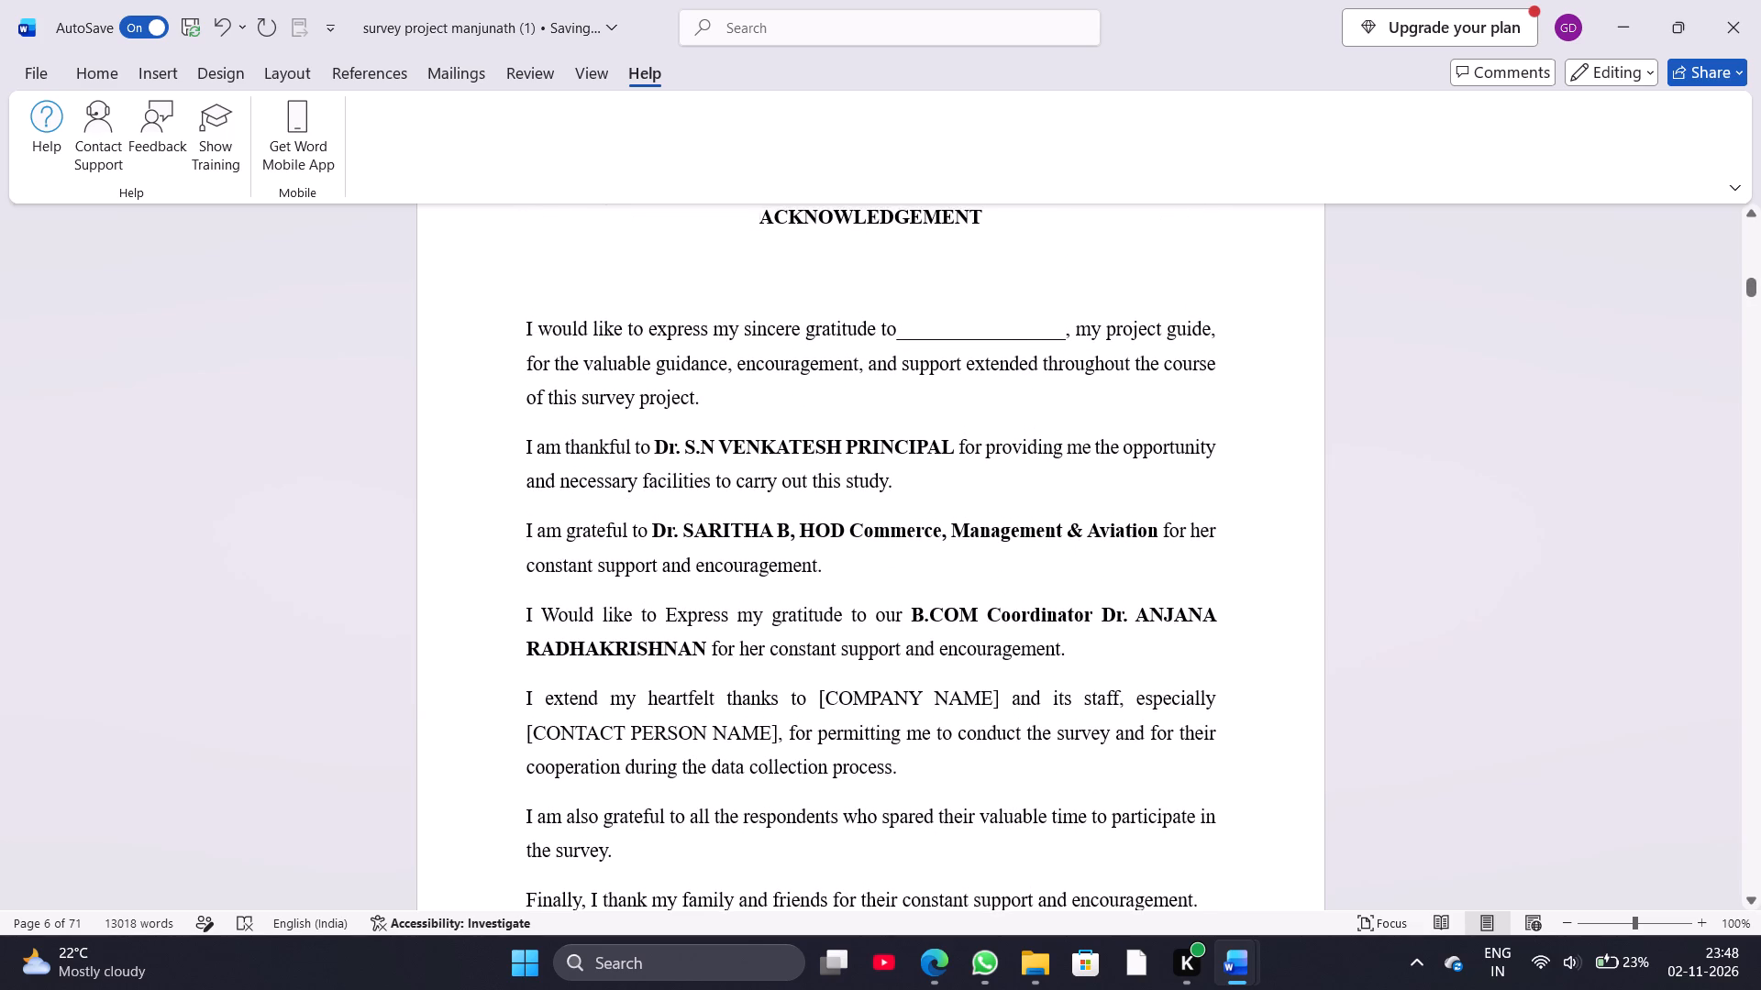
left_click(1064, 338)
key("BackSpace")
key("BackSpace")
key("BackSpace")
key("BackSpace")
key("BackSpace")
key("BackSpace")
key("BackSpace")
key("BackSpace")
key("BackSpace")
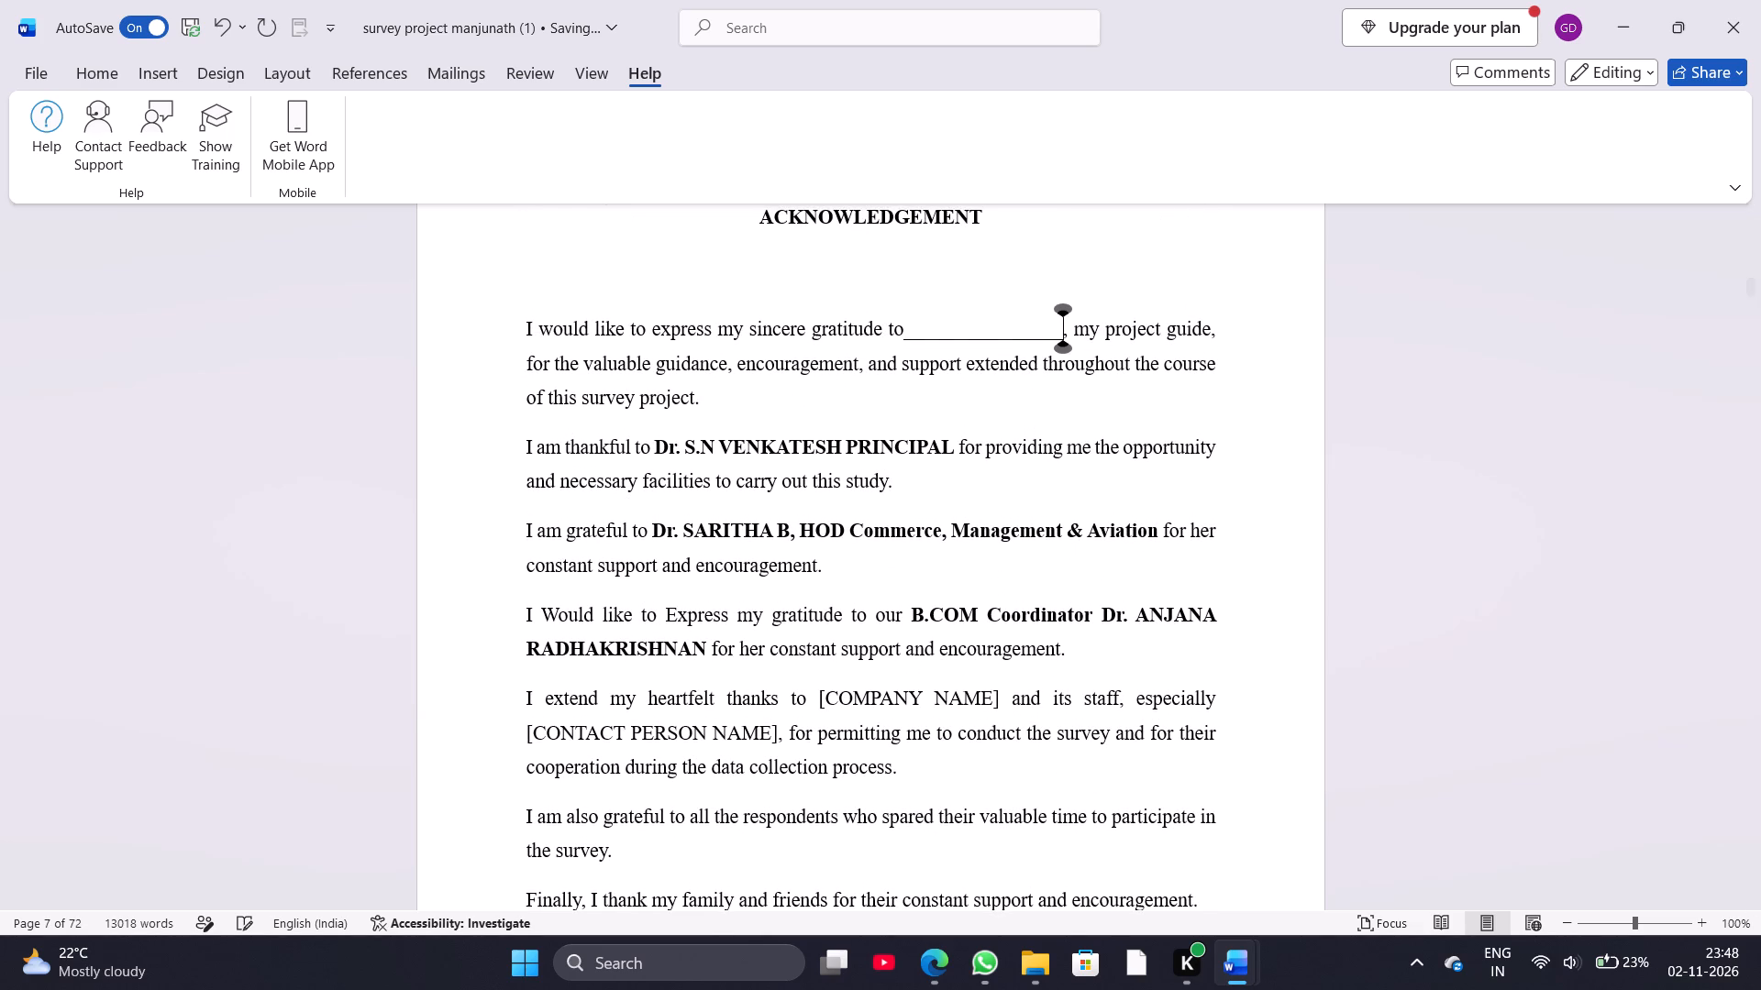
key("BackSpace")
key("BackSpace")
key("BackSpace")
key("BackSpace")
key("BackSpace")
key("BackSpace")
key("BackSpace")
key("BackSpace")
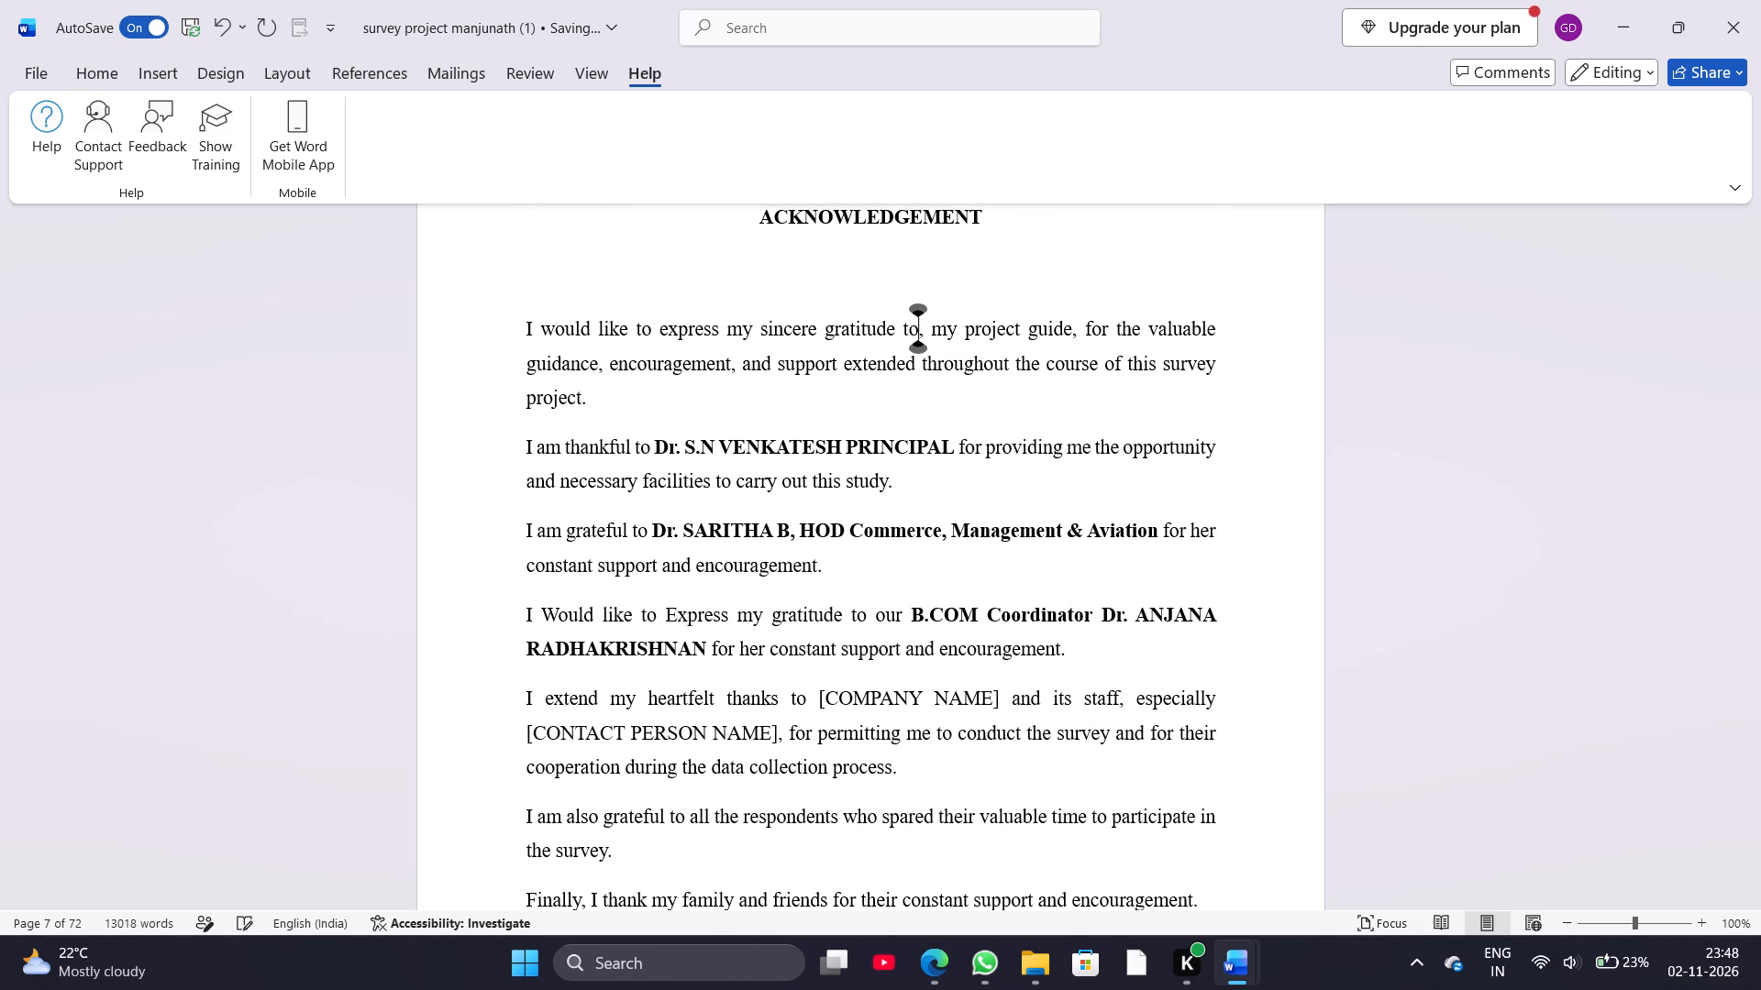
Insert a space after "gratitude to" in the first paragraph of the acknowledgement.
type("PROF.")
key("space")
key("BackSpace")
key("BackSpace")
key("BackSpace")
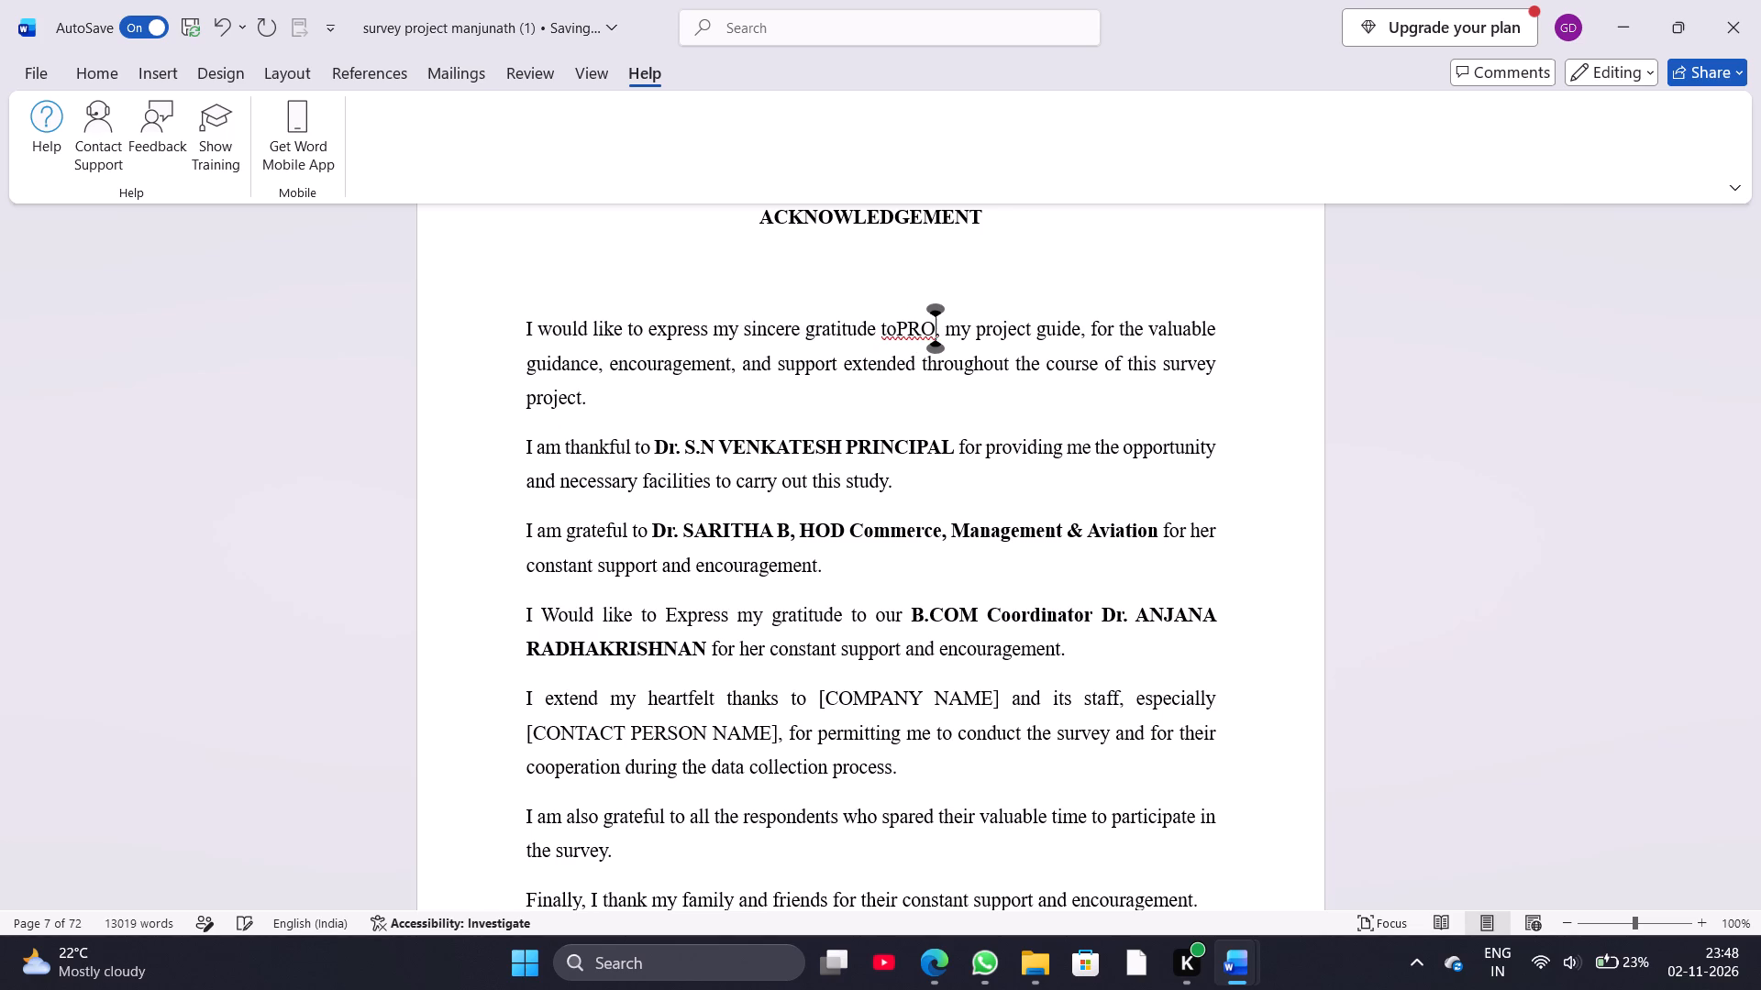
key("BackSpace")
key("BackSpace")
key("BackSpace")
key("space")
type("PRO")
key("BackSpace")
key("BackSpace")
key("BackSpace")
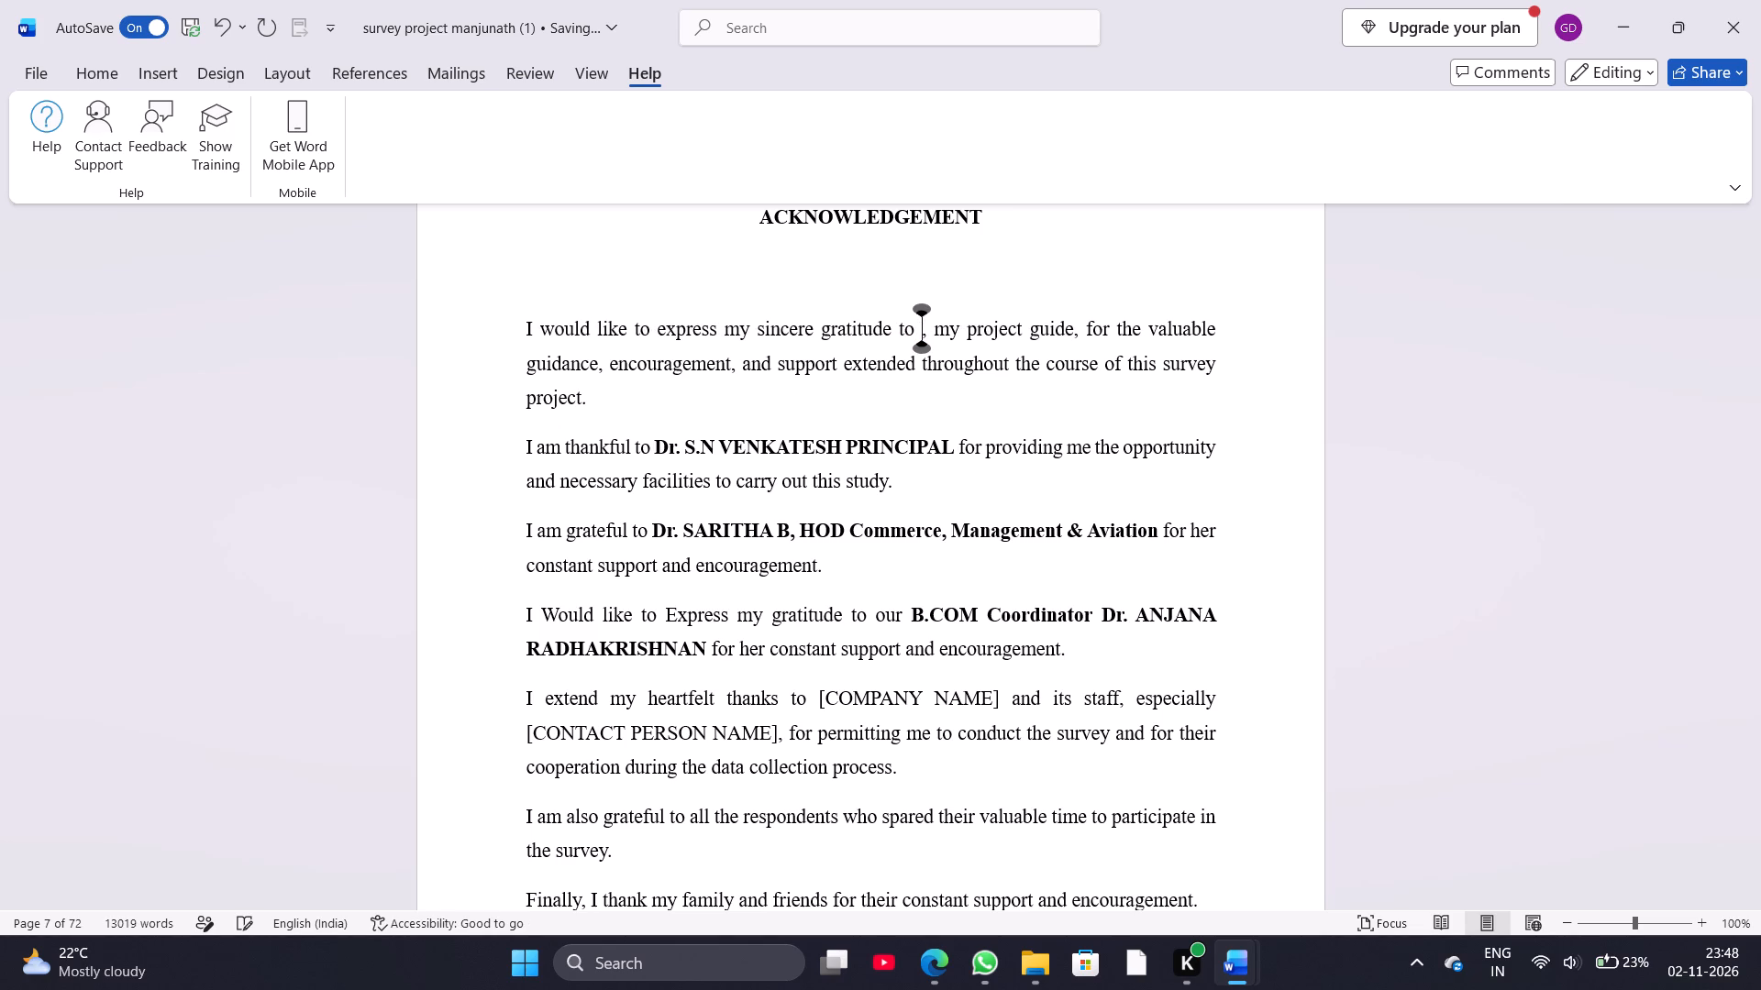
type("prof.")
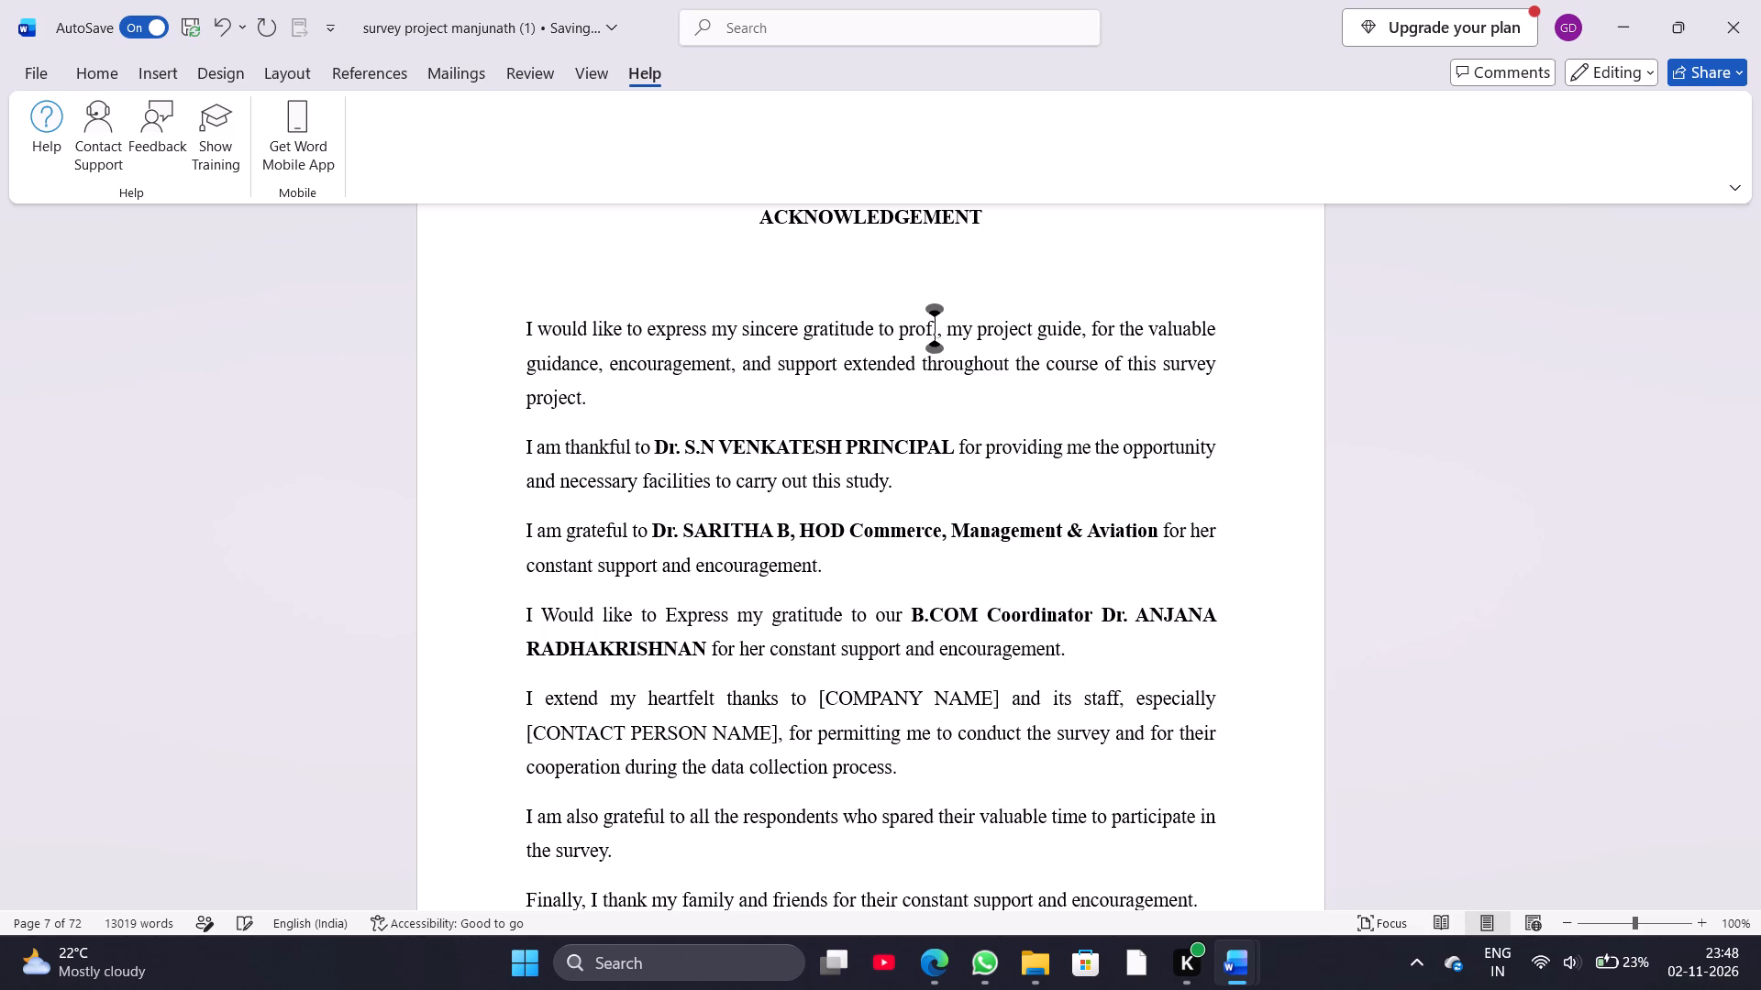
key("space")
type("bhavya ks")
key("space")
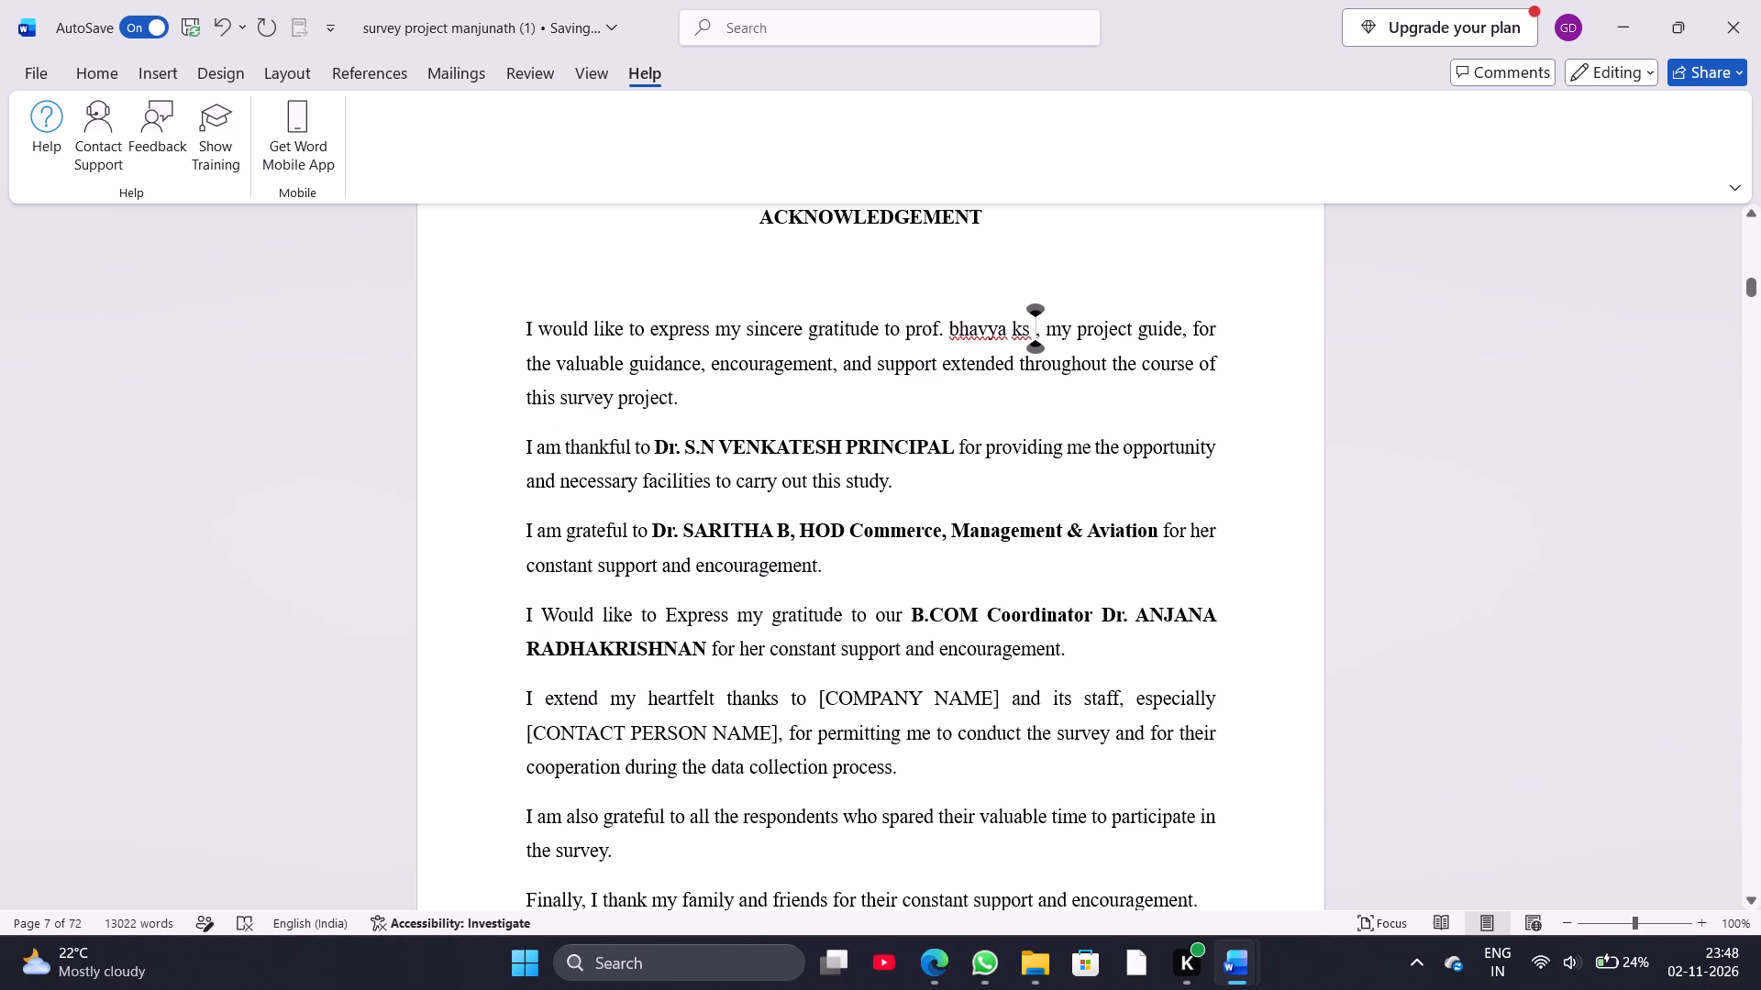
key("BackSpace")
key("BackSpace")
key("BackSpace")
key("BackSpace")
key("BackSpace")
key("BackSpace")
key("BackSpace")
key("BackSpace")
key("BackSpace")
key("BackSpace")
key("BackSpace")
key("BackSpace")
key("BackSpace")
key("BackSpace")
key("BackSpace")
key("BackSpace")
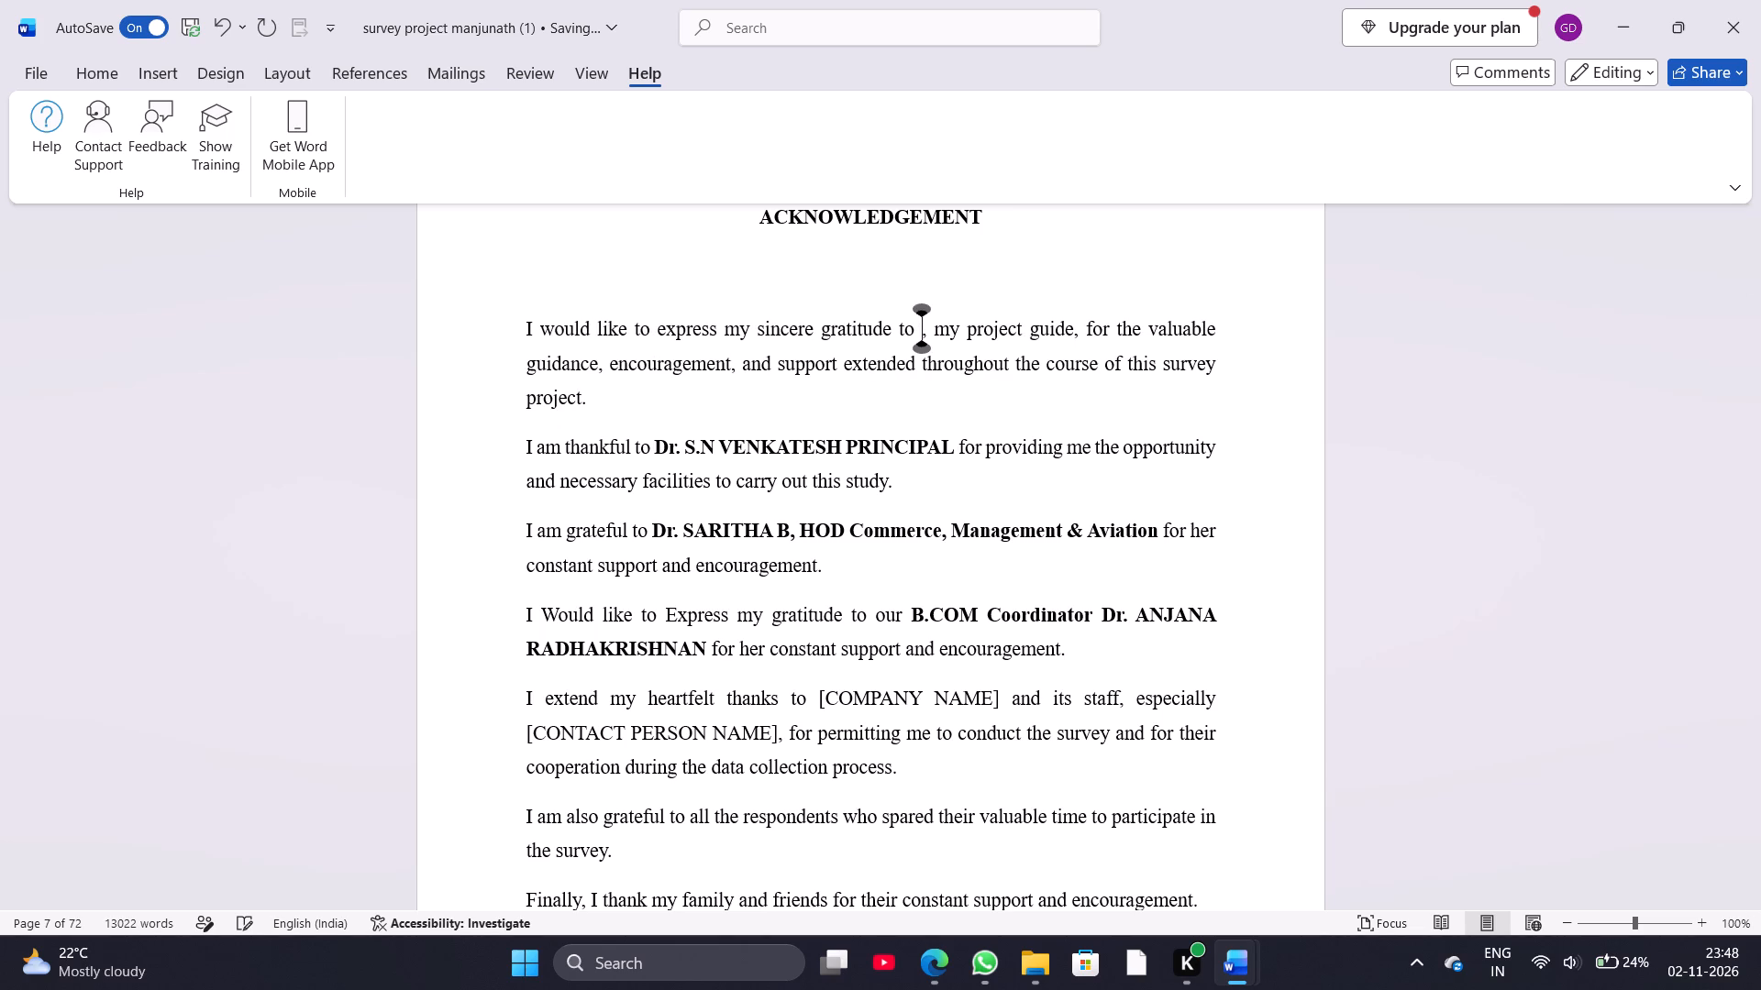
Enter PROF. followed by the guide's name and initials in capitals after "gratitude to" in the acknowledgement.
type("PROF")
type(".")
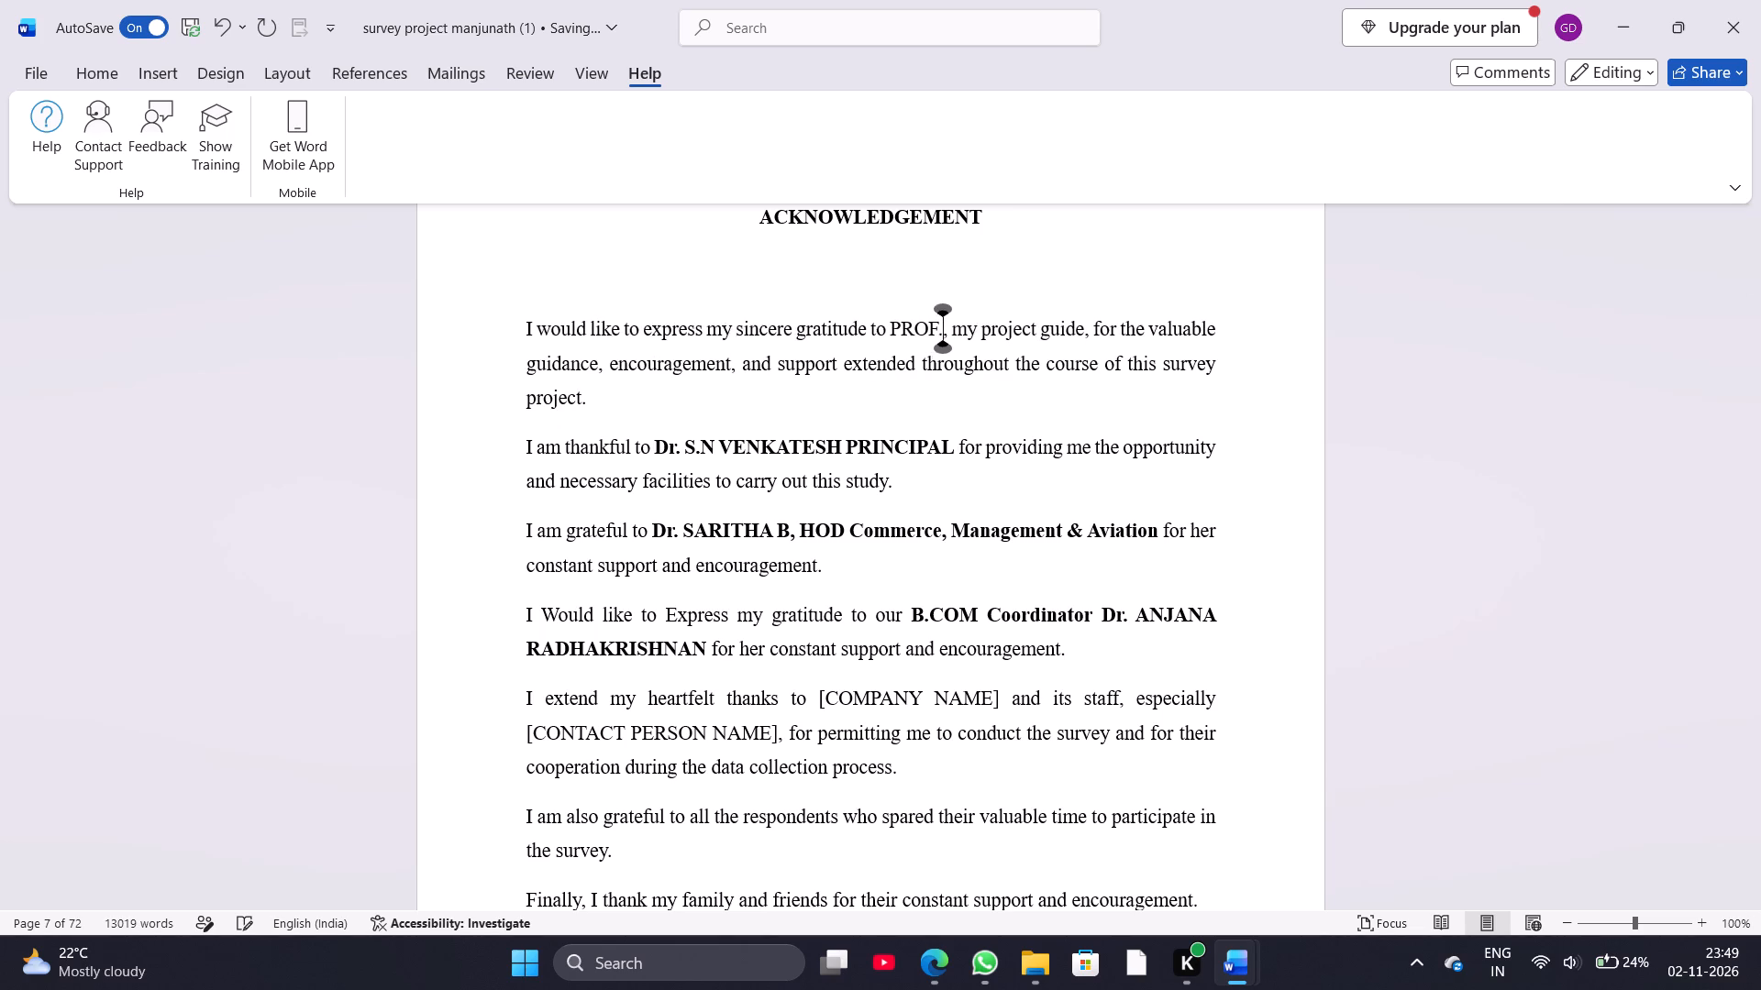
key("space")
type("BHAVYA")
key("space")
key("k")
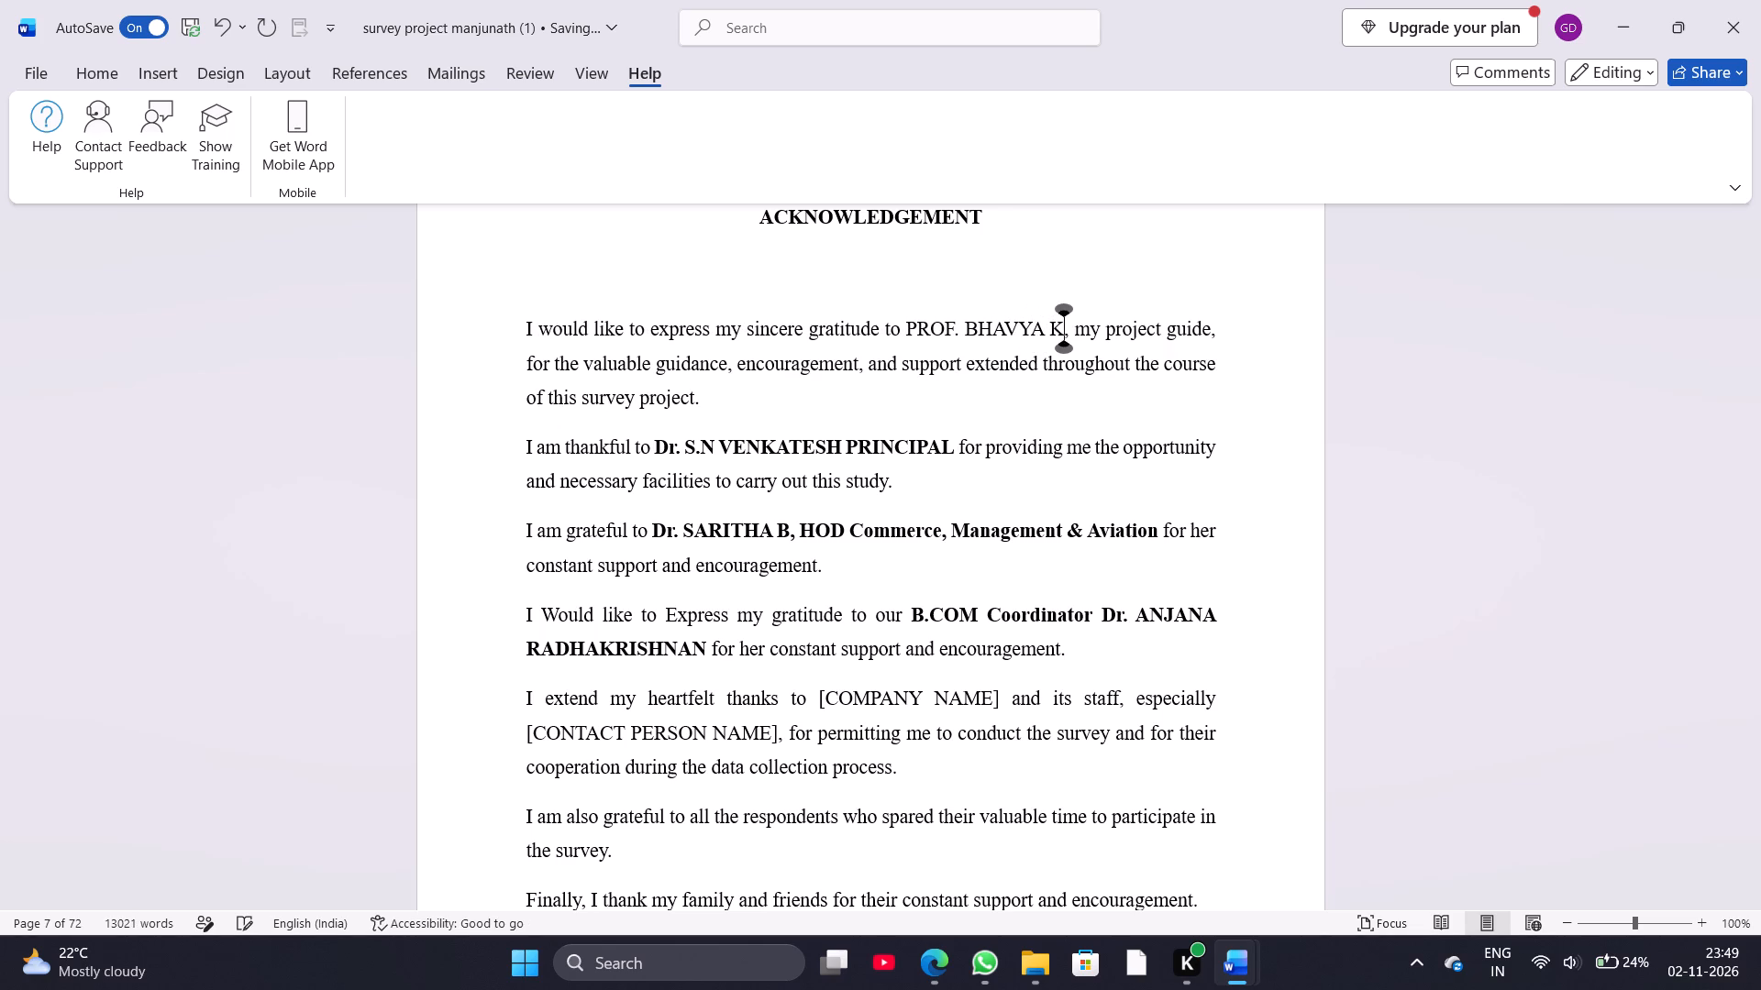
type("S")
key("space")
Make the guide's title and name bold in the first paragraph of the acknowledgement.
scroll(1047, 310, "left", 1)
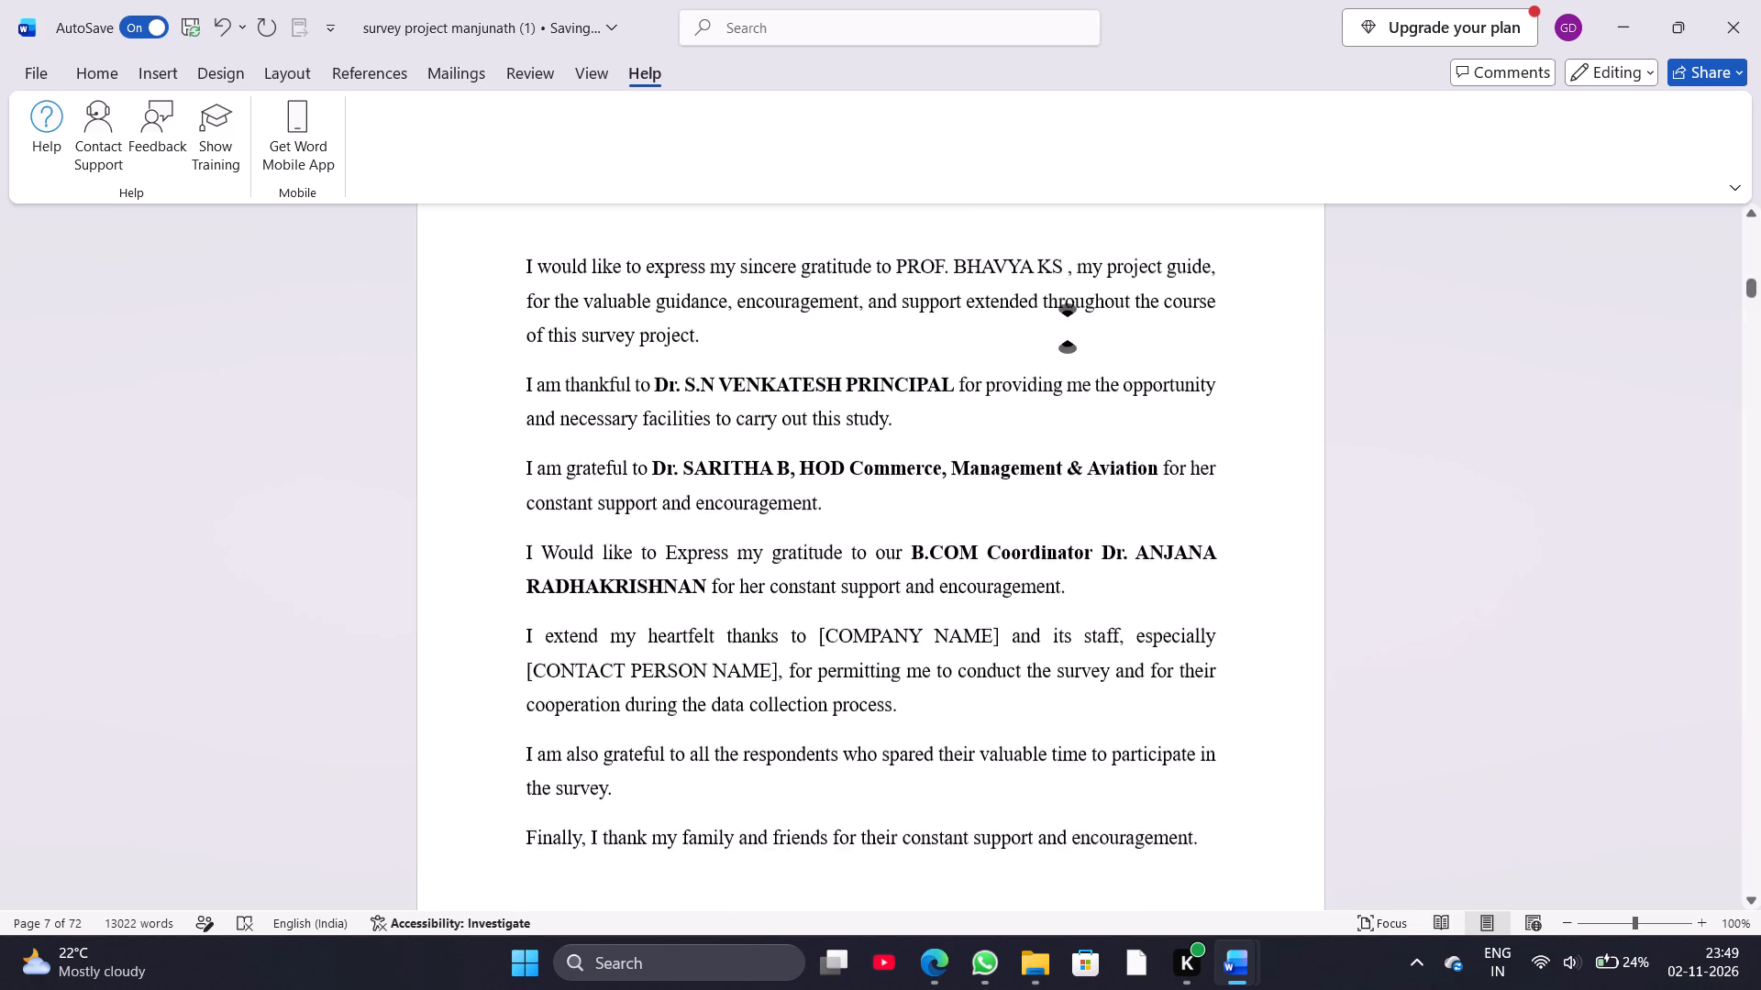
scroll(1047, 310, "left", 1)
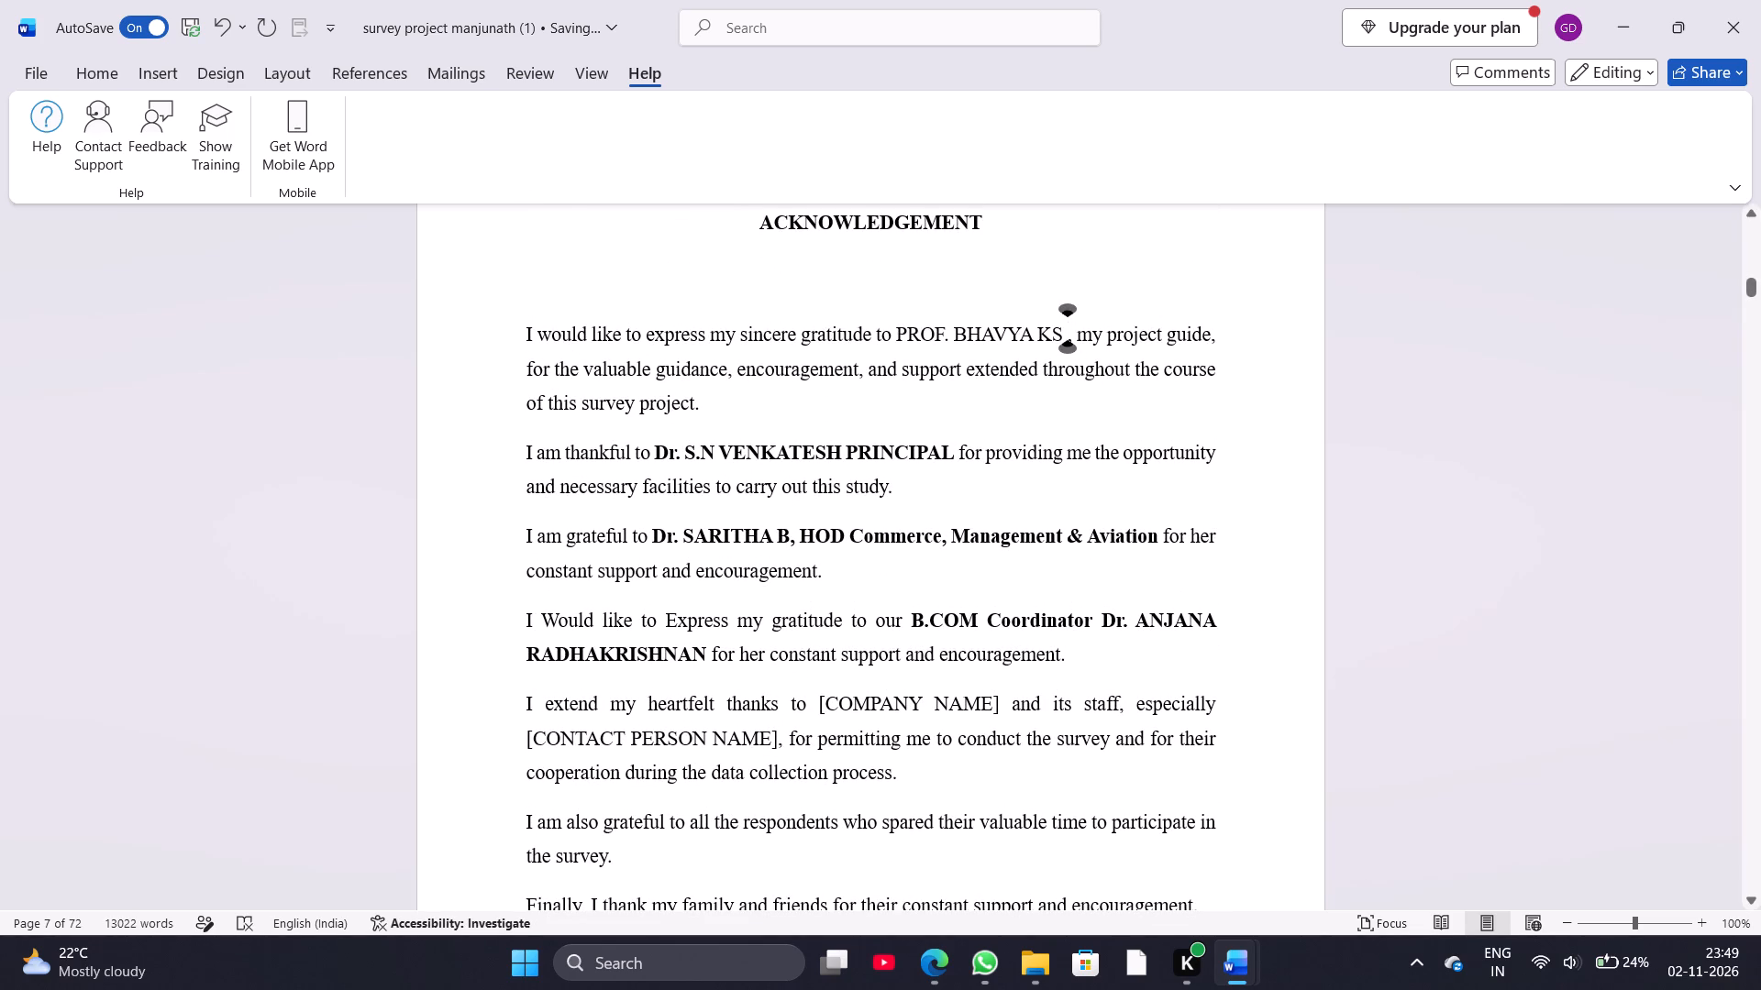
left_click_drag(899, 339, 1062, 337)
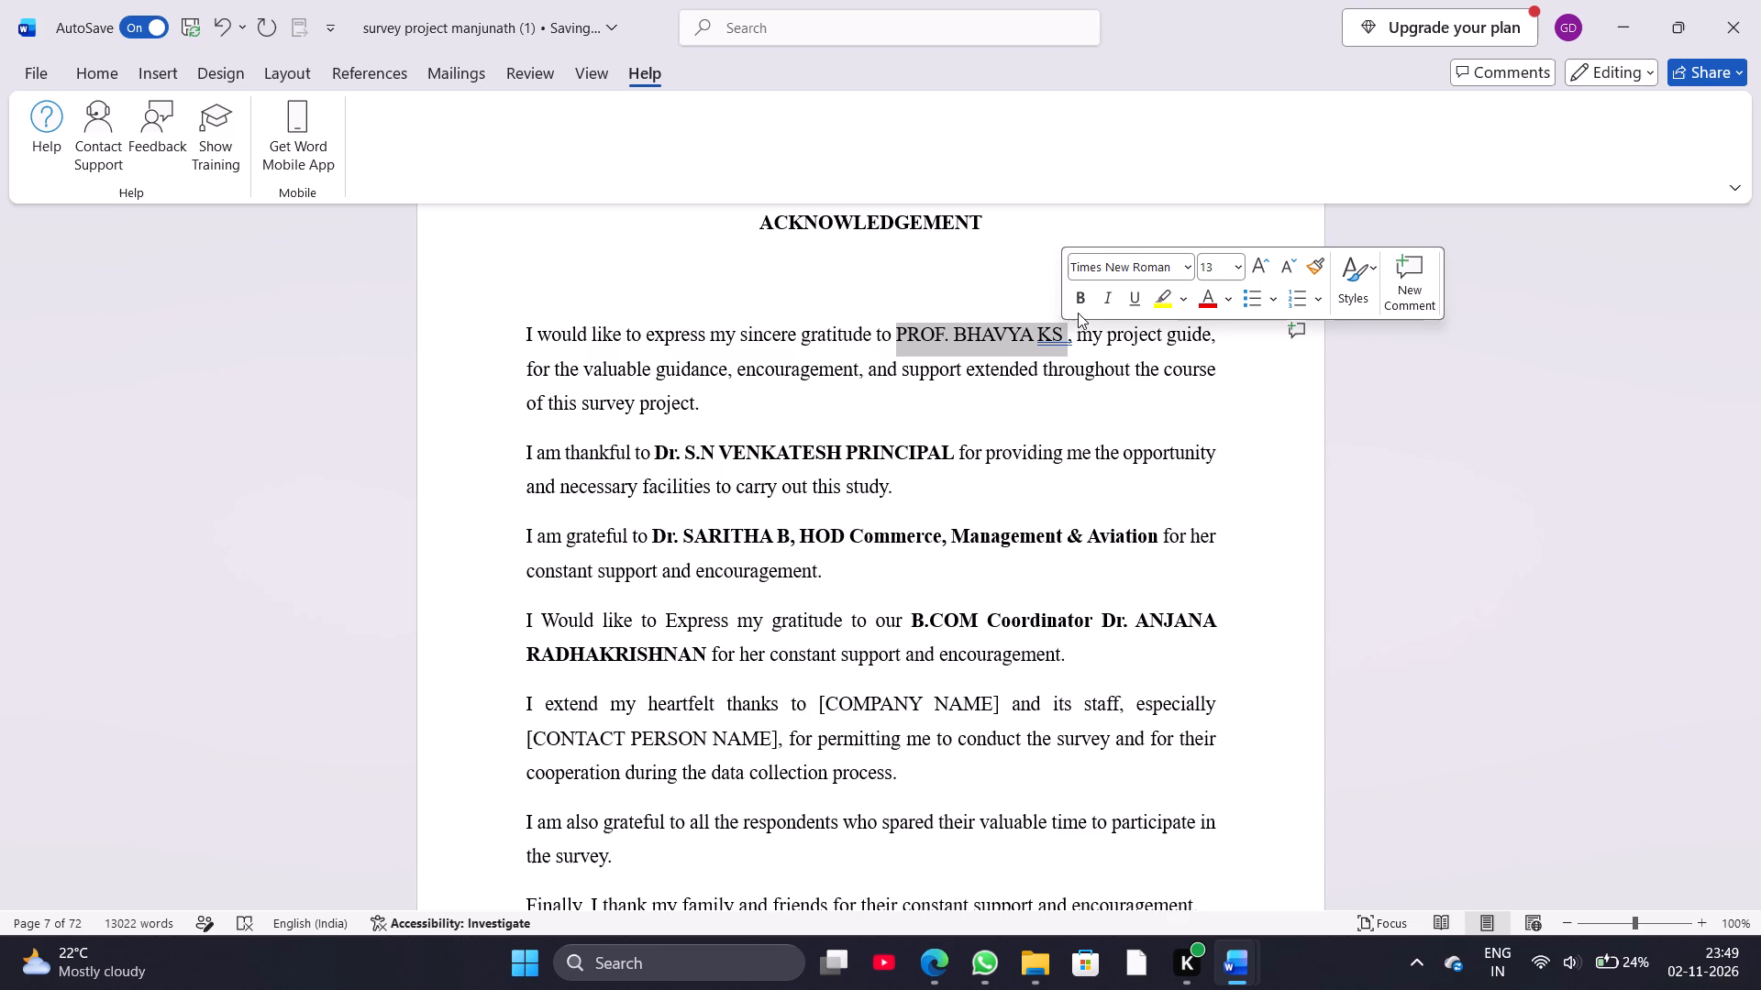
left_click(1078, 308)
Delete the [STUDENT NAME] placeholder line above UUCMS Registration No at the end of the acknowledgement.
scroll(974, 467, "down", 2)
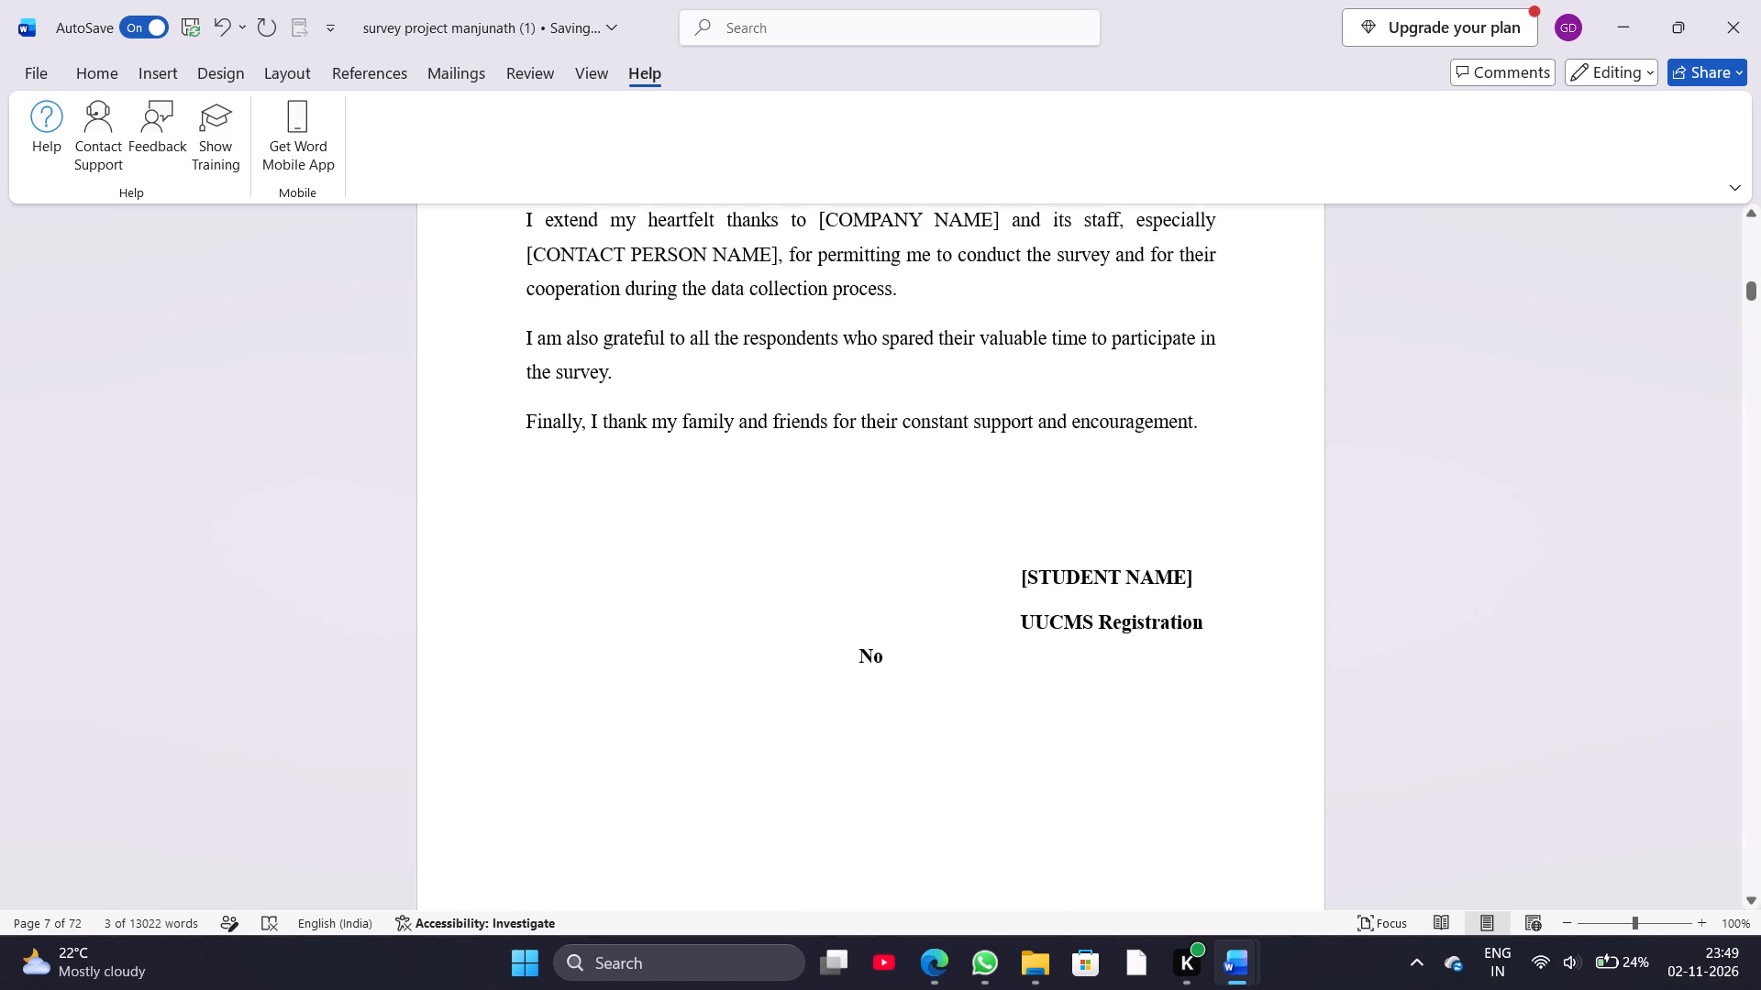
scroll(974, 467, "down", 1)
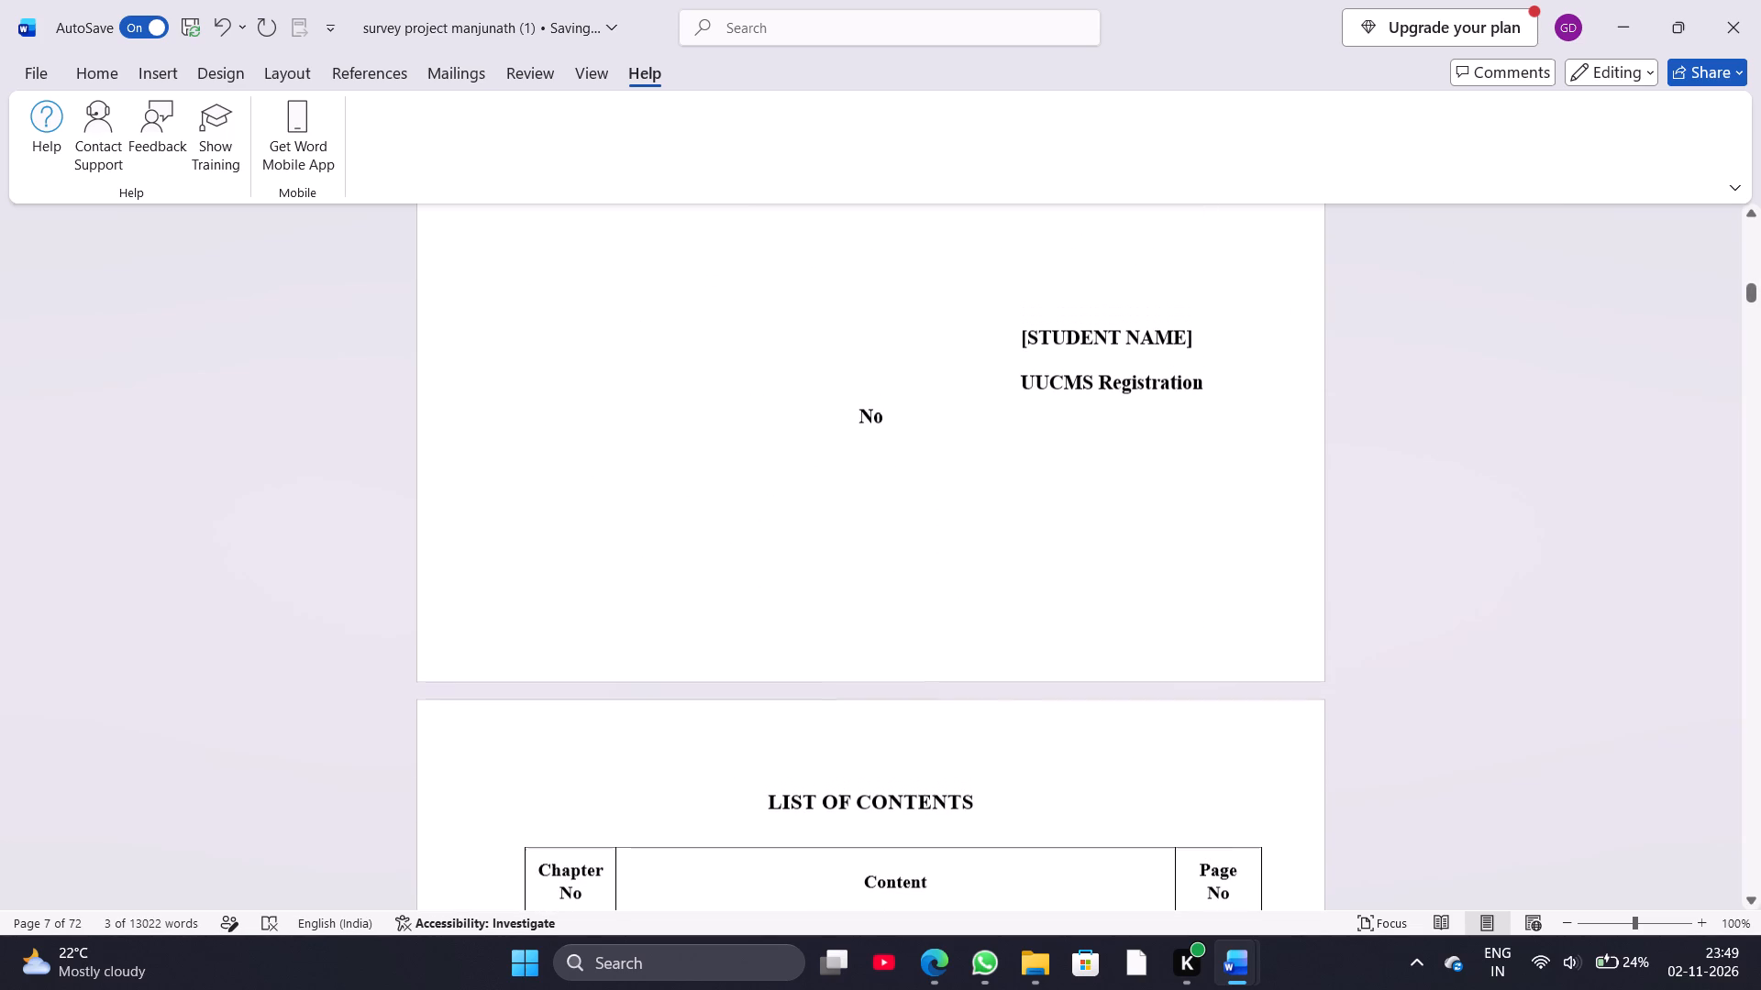
left_click_drag(1003, 335, 1180, 340)
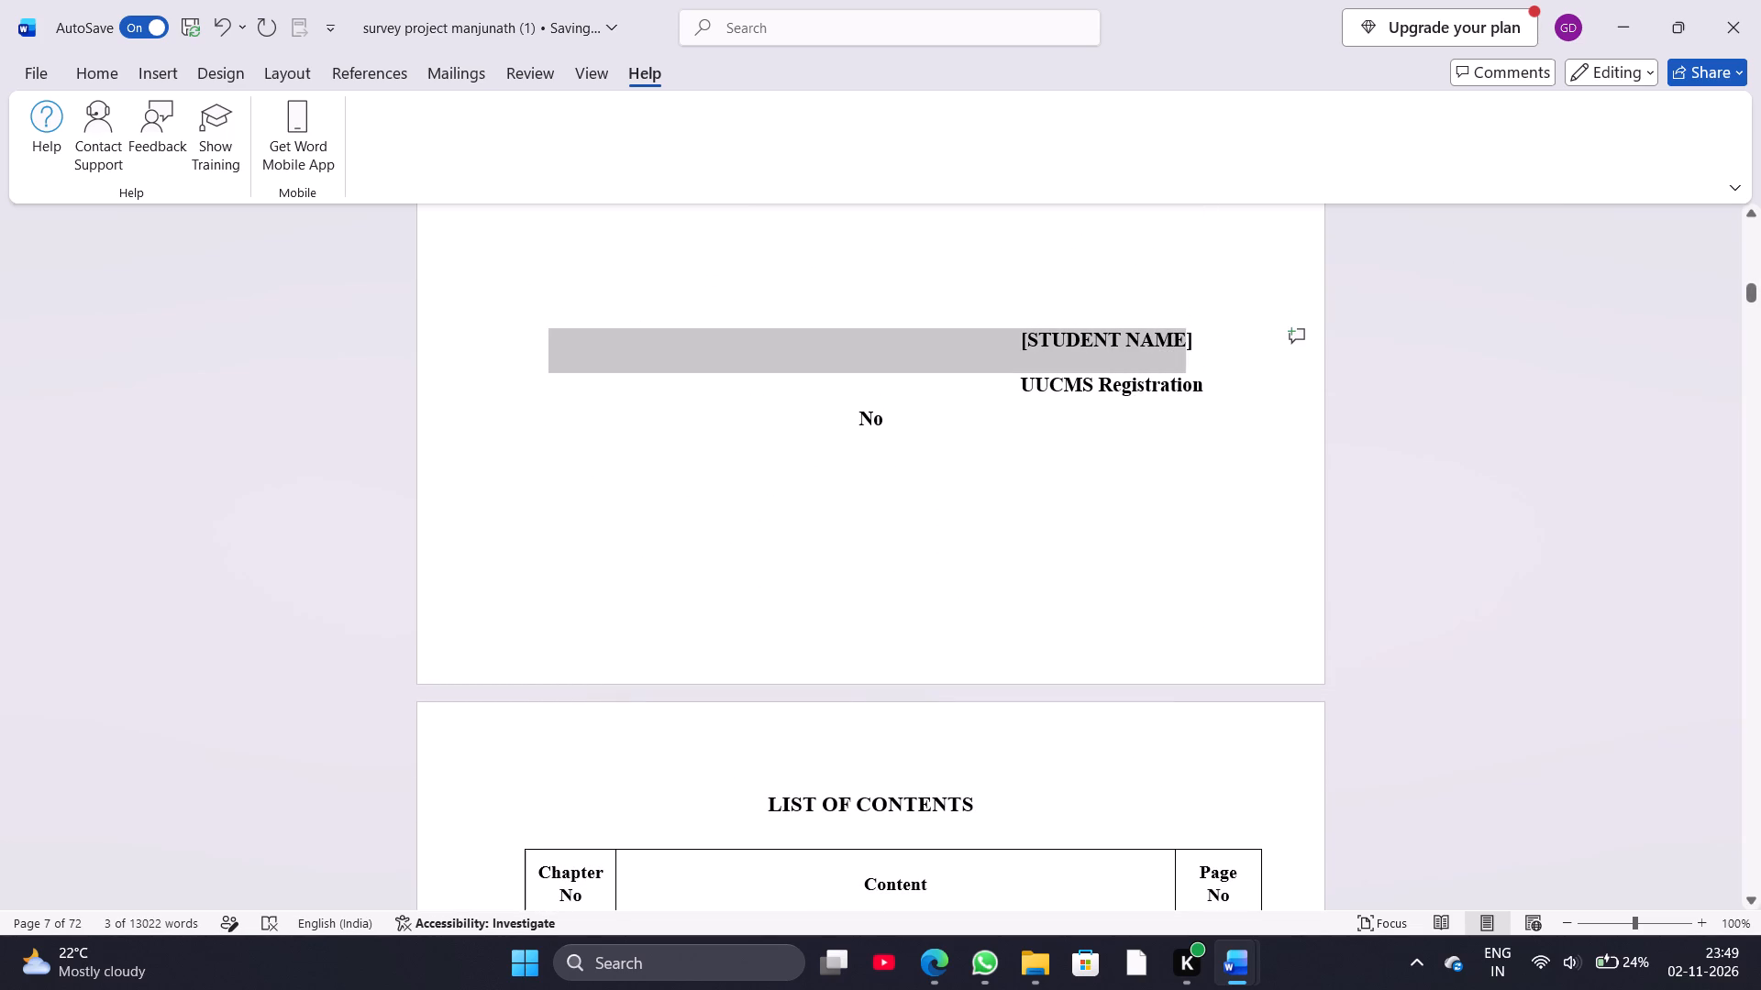
left_click_drag(1180, 340, 1224, 346)
key("Delete")
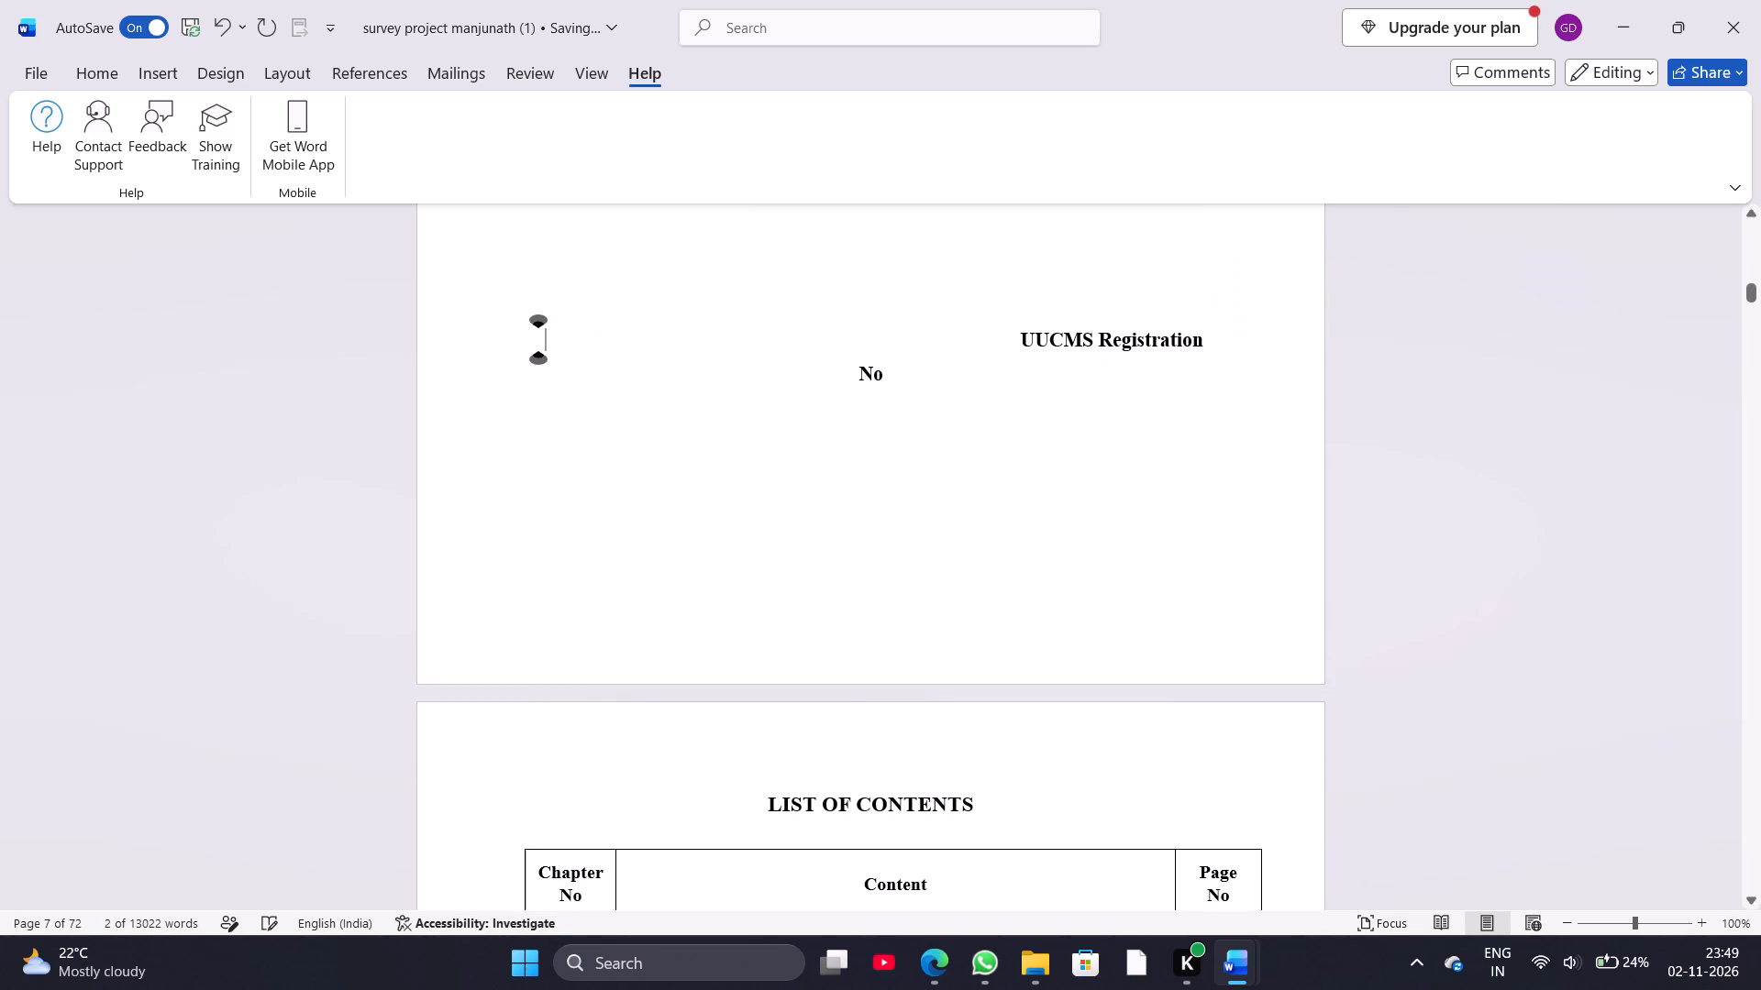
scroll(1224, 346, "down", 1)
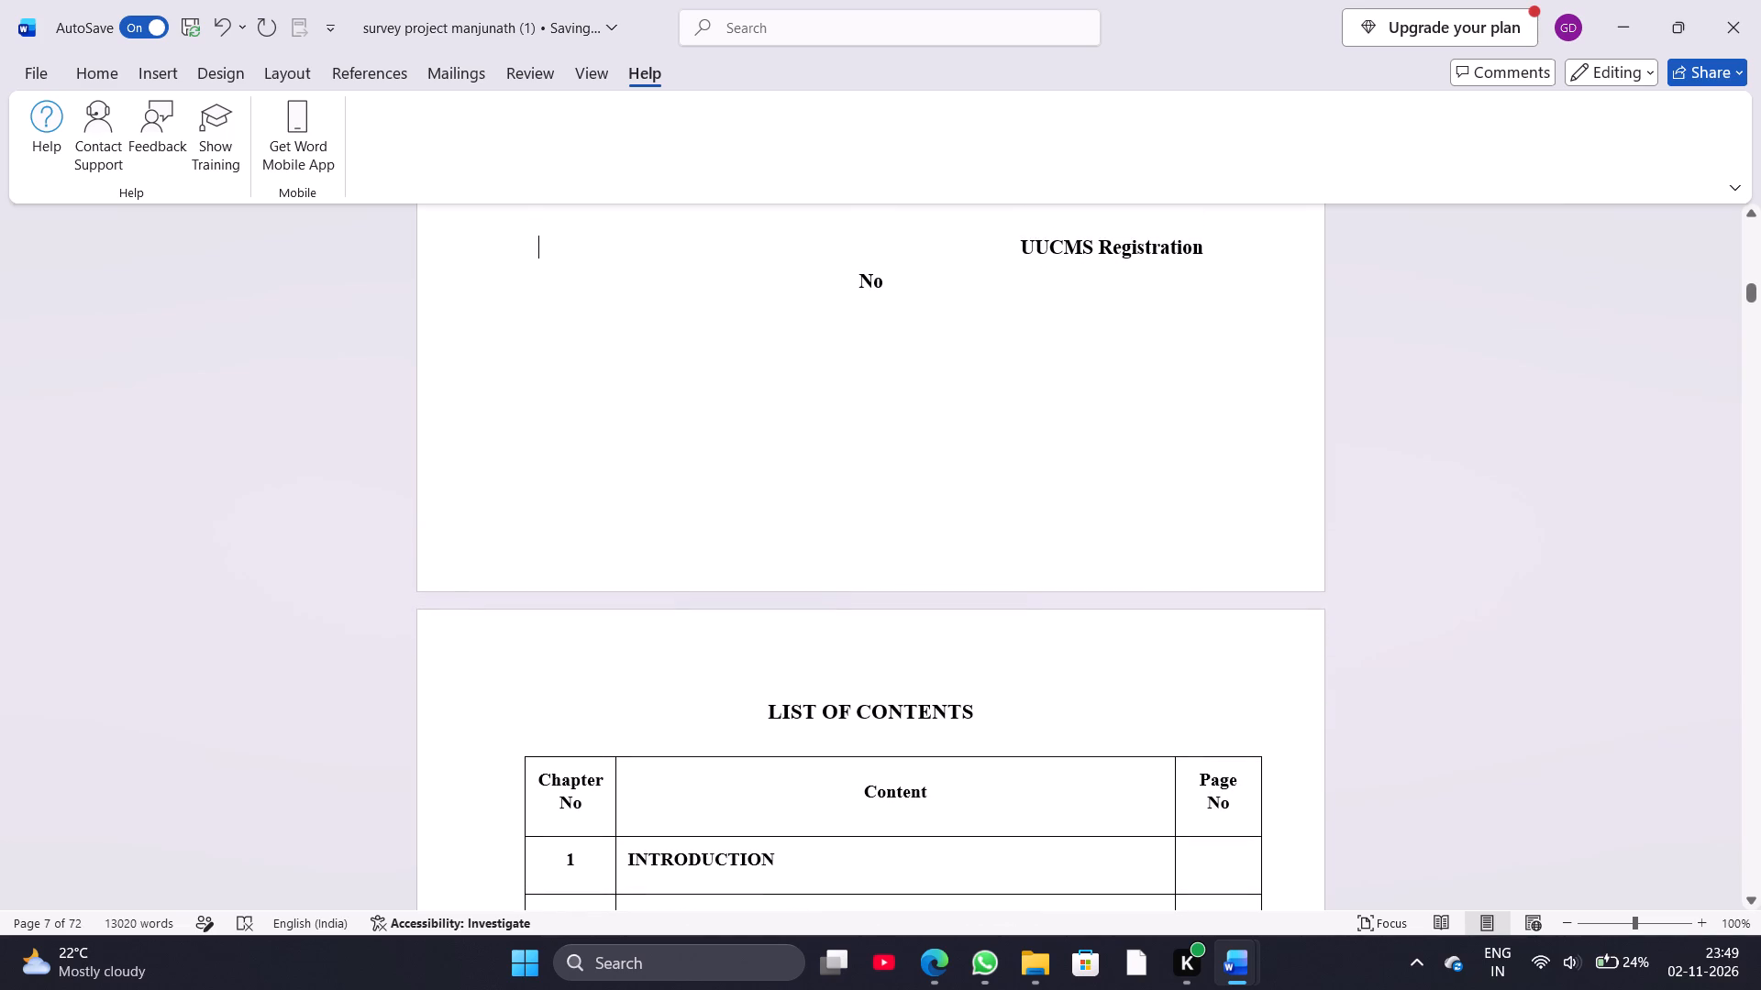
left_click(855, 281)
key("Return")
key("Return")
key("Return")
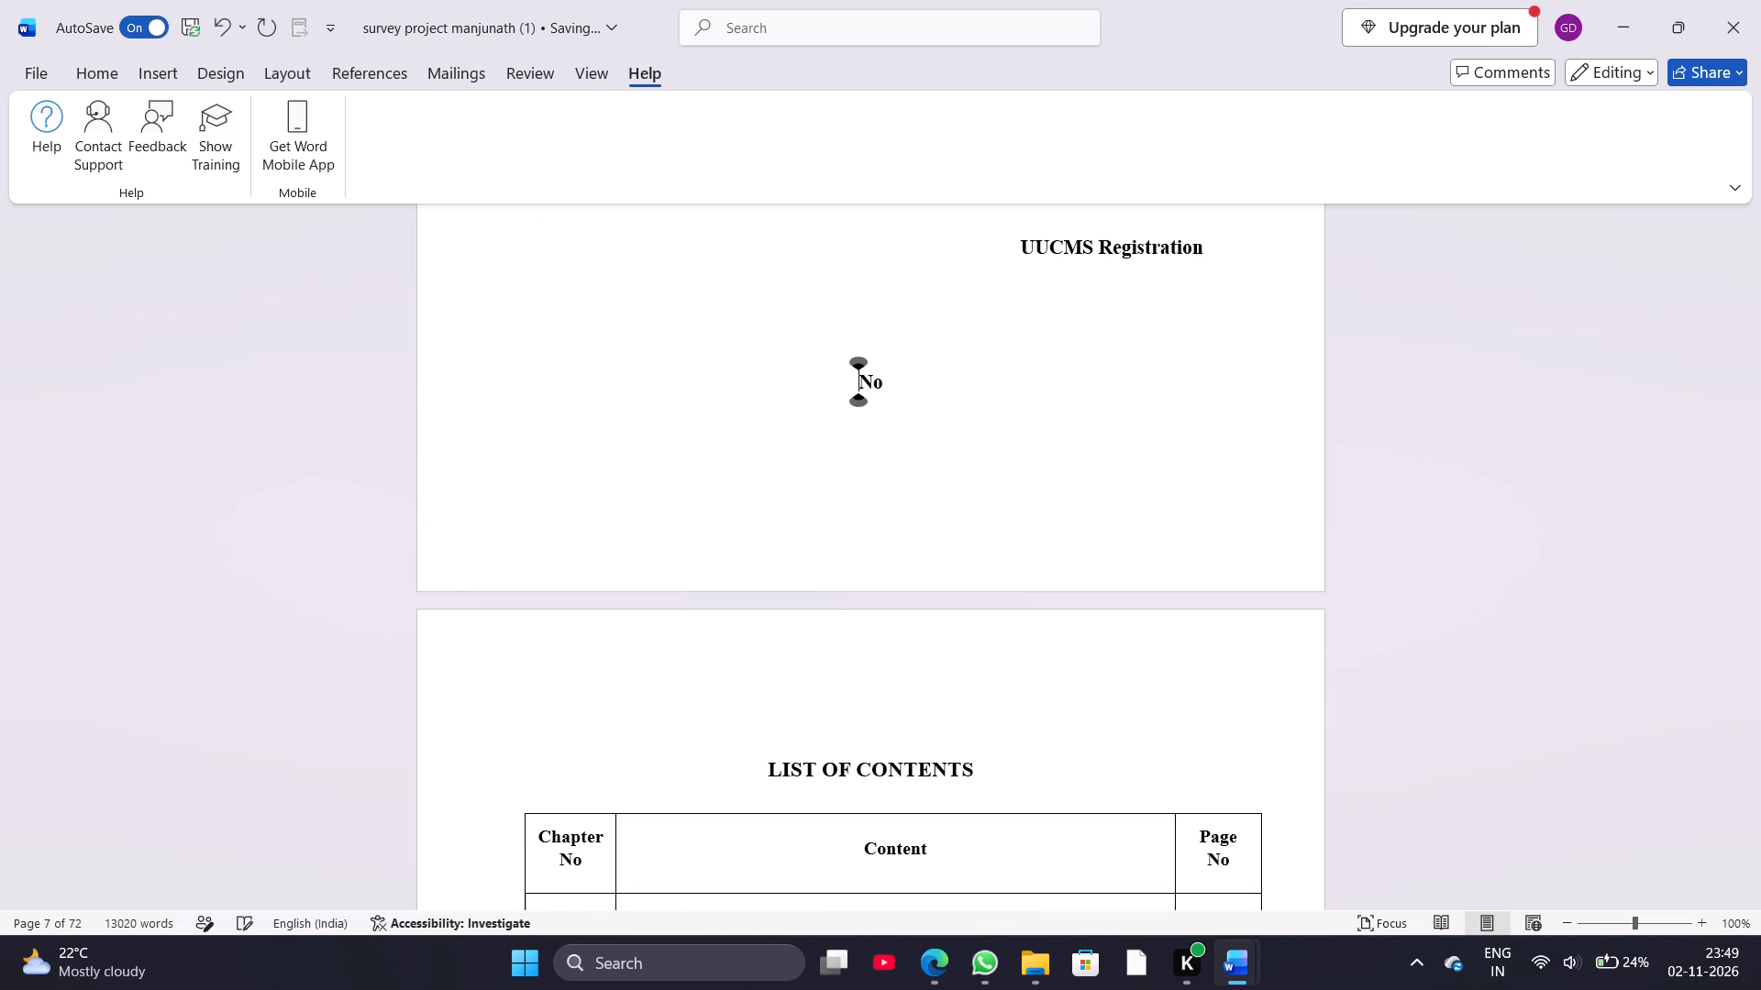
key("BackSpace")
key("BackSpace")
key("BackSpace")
Remove extra spacing around UUCMS Registration so that No sits on the same line.
key("BackSpace")
key("BackSpace")
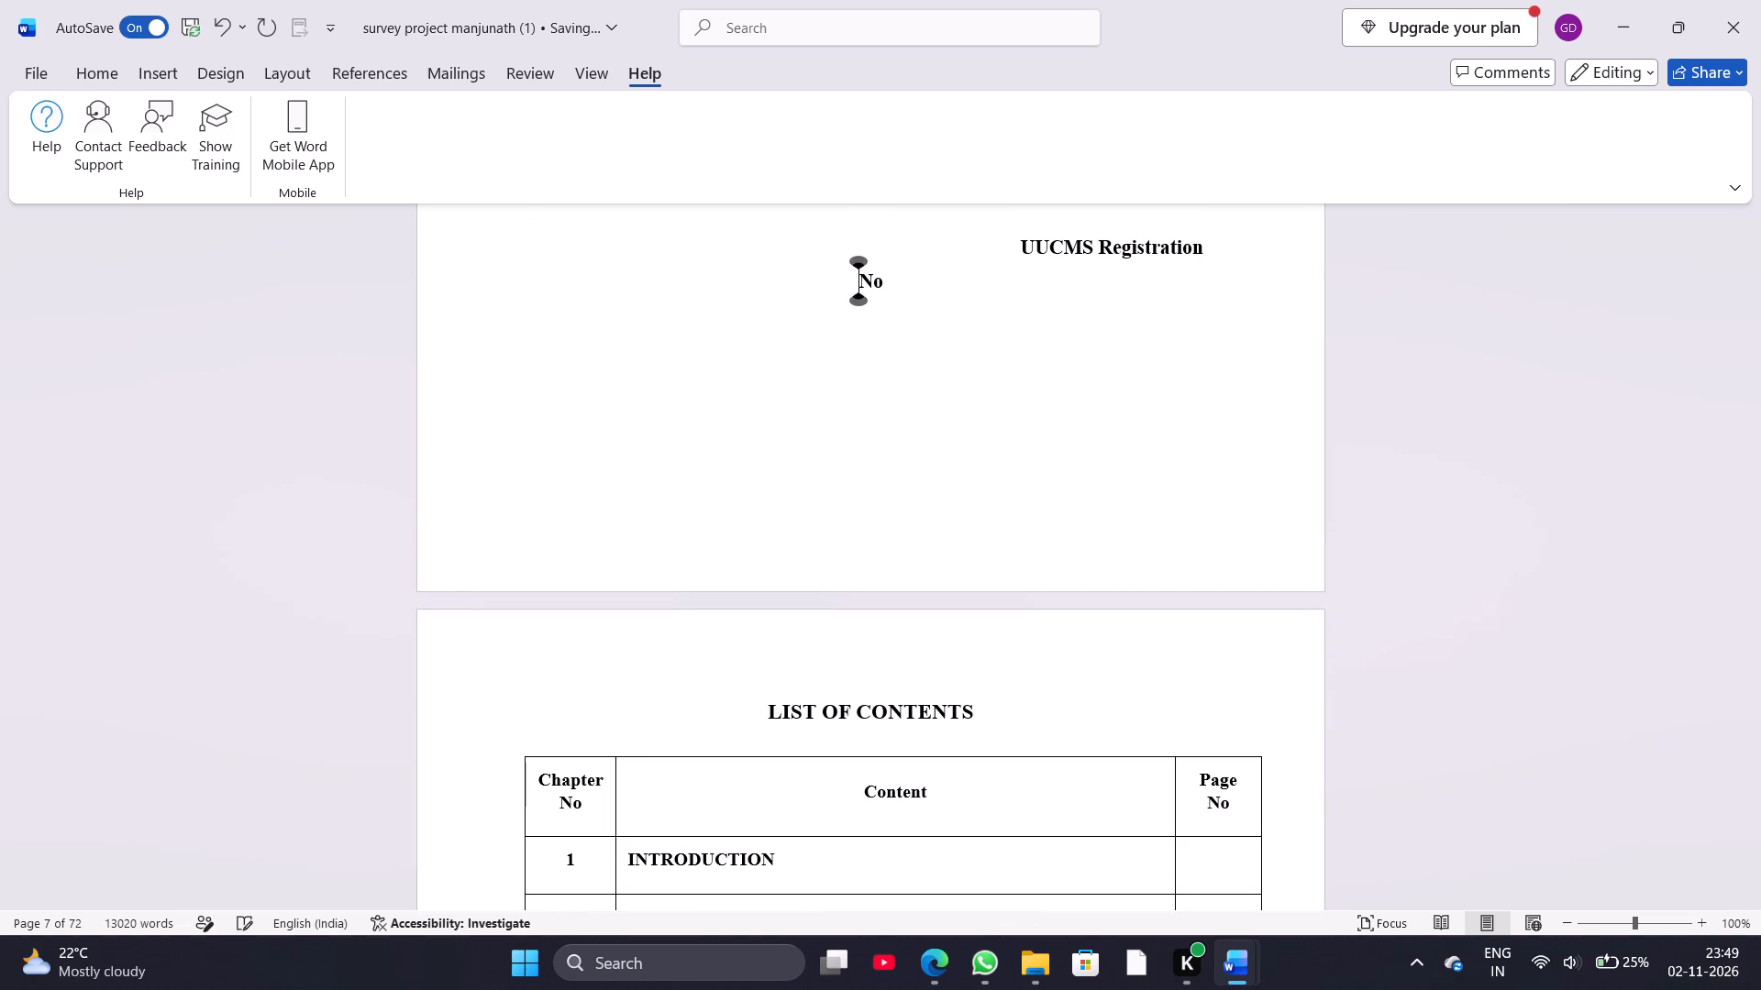
key("BackSpace")
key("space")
left_click(1007, 242)
key("BackSpace")
key("BackSpace")
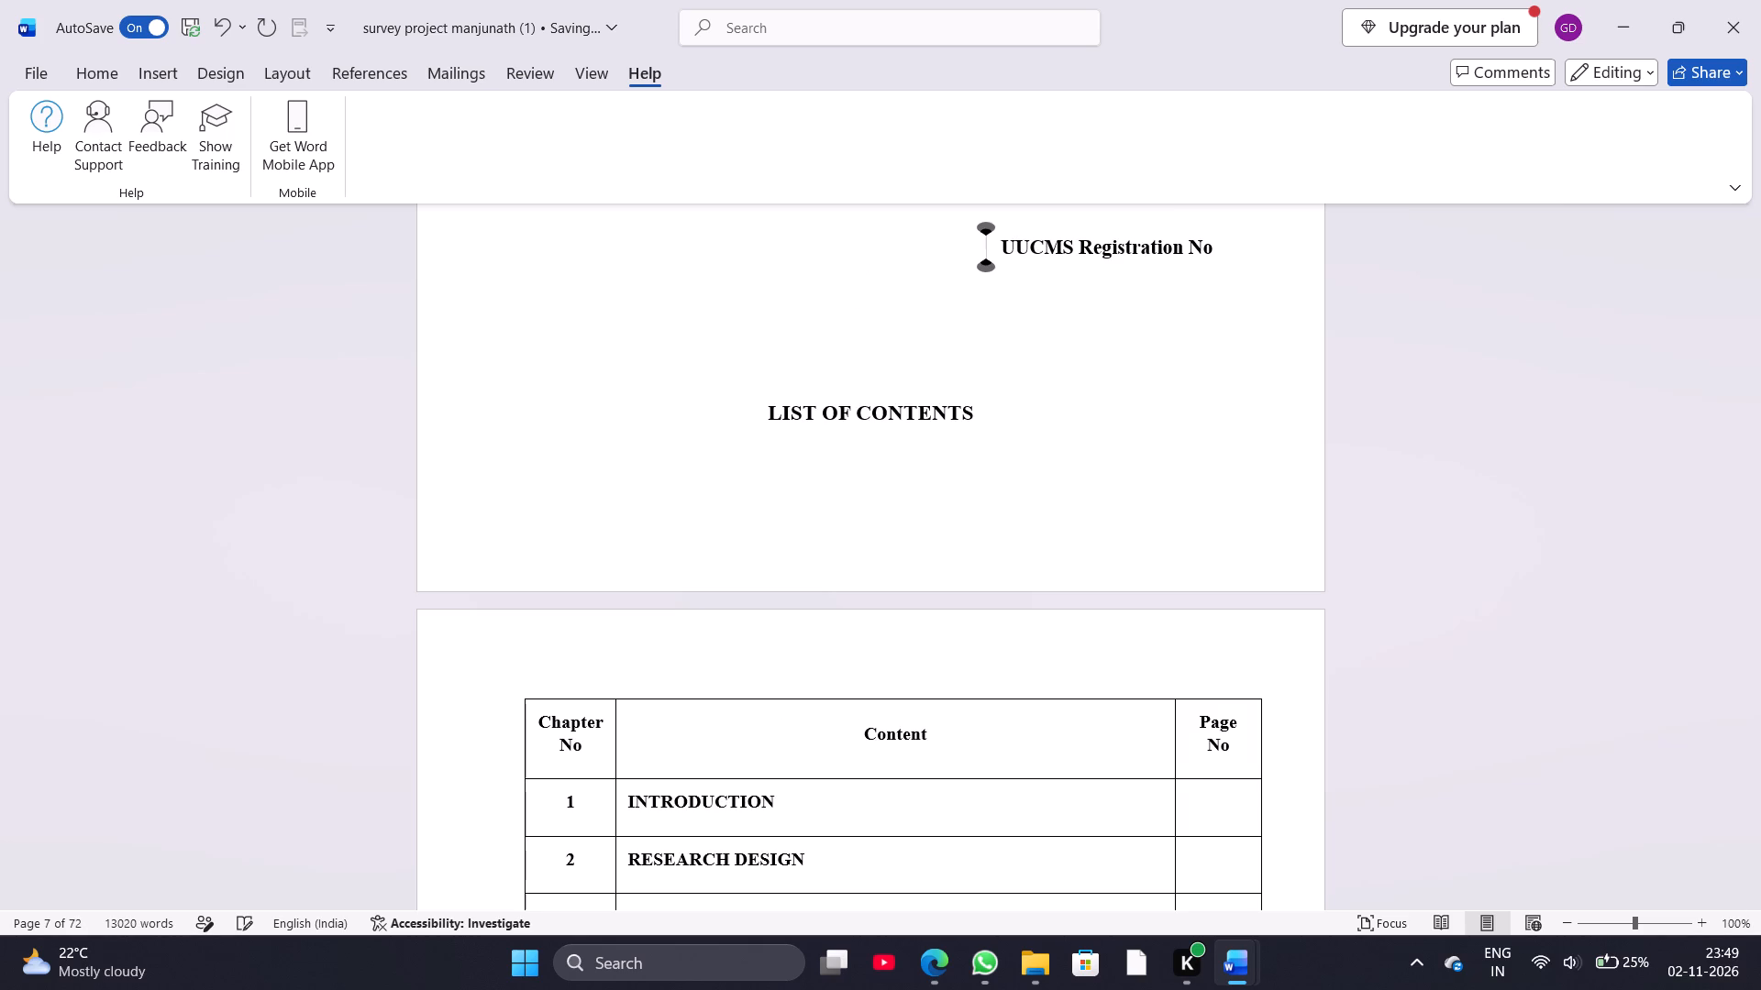
Insert a blank line before the LIST OF CONTENTS heading to move it onto the next page with its table.
left_click(745, 430)
key("Return")
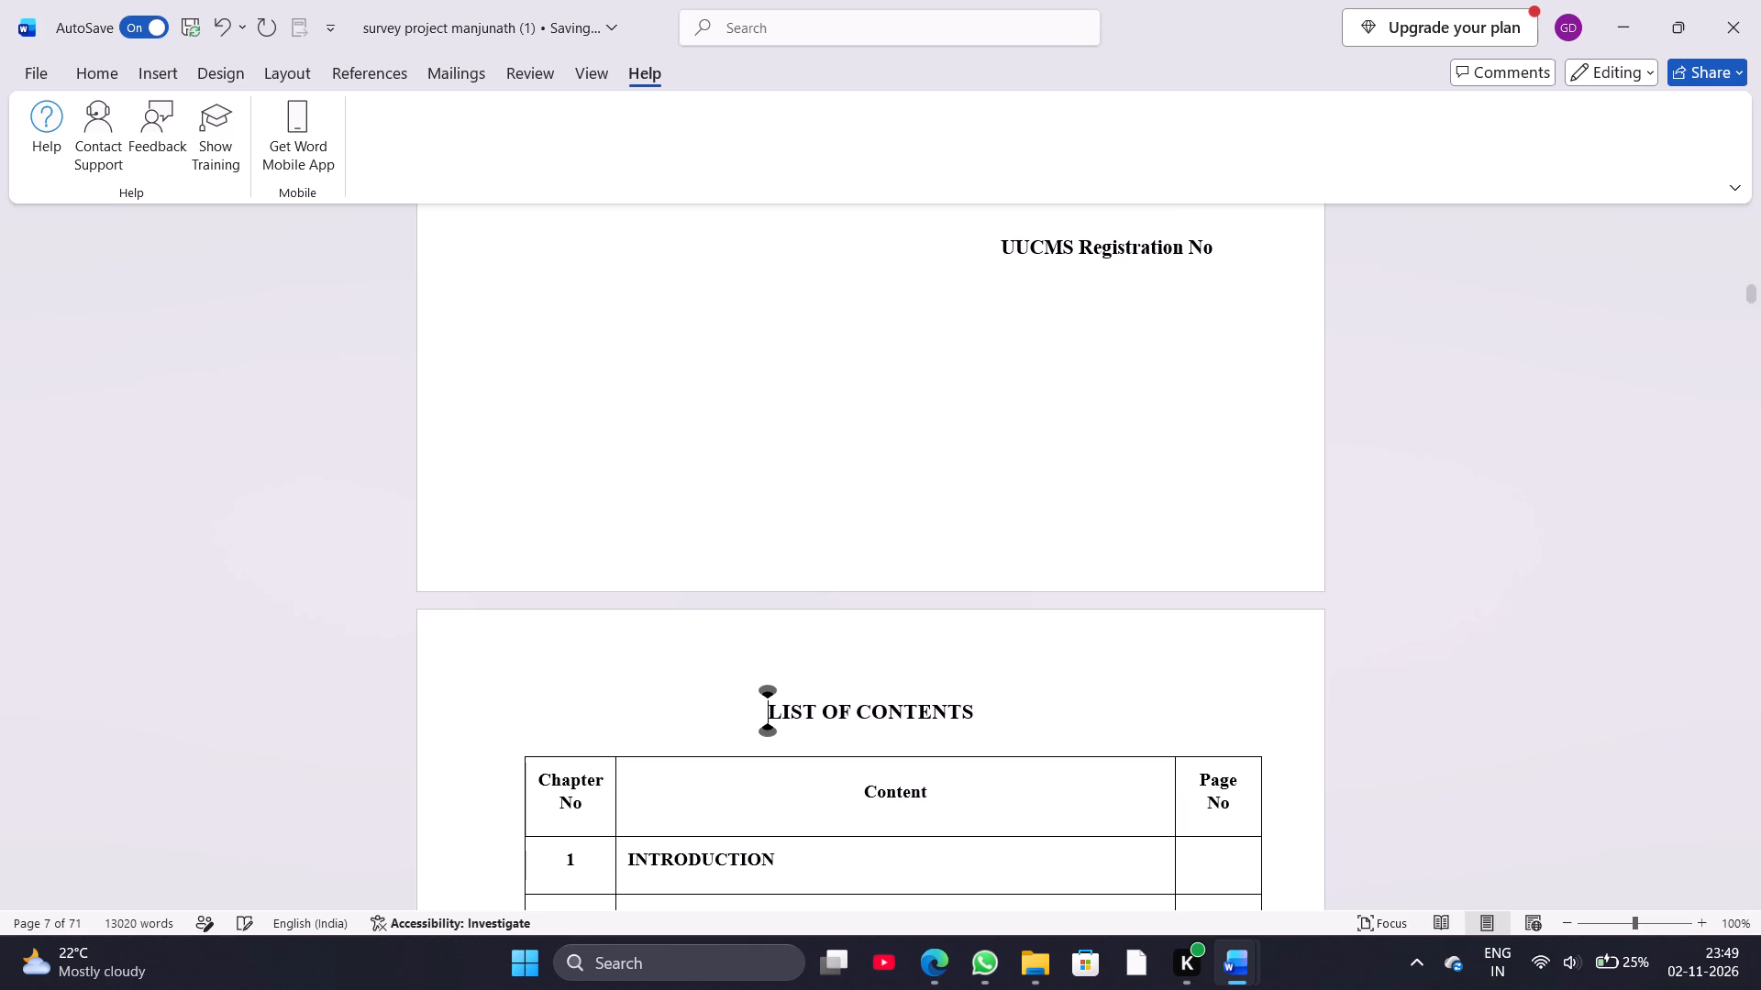
Insert ten blank lines before the CHAPTER 1 heading to push it down from the contents table.
scroll(745, 430, "down", 4)
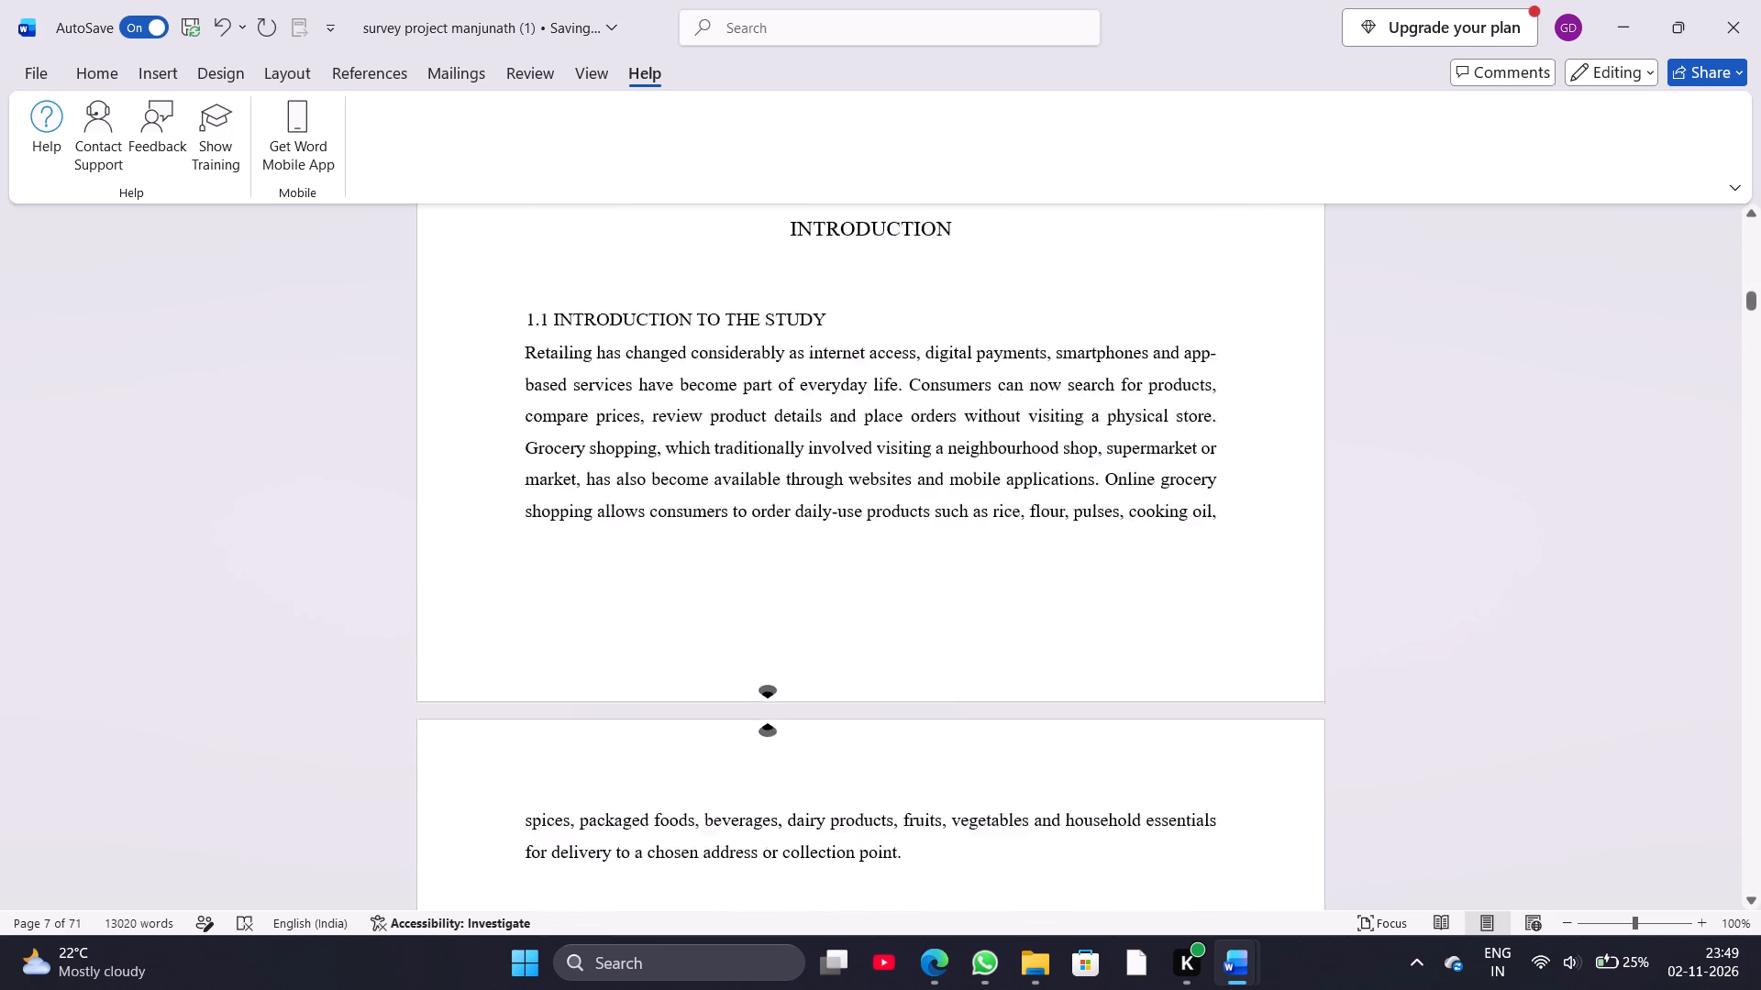
left_click(802, 412)
key("Return")
key("Return")
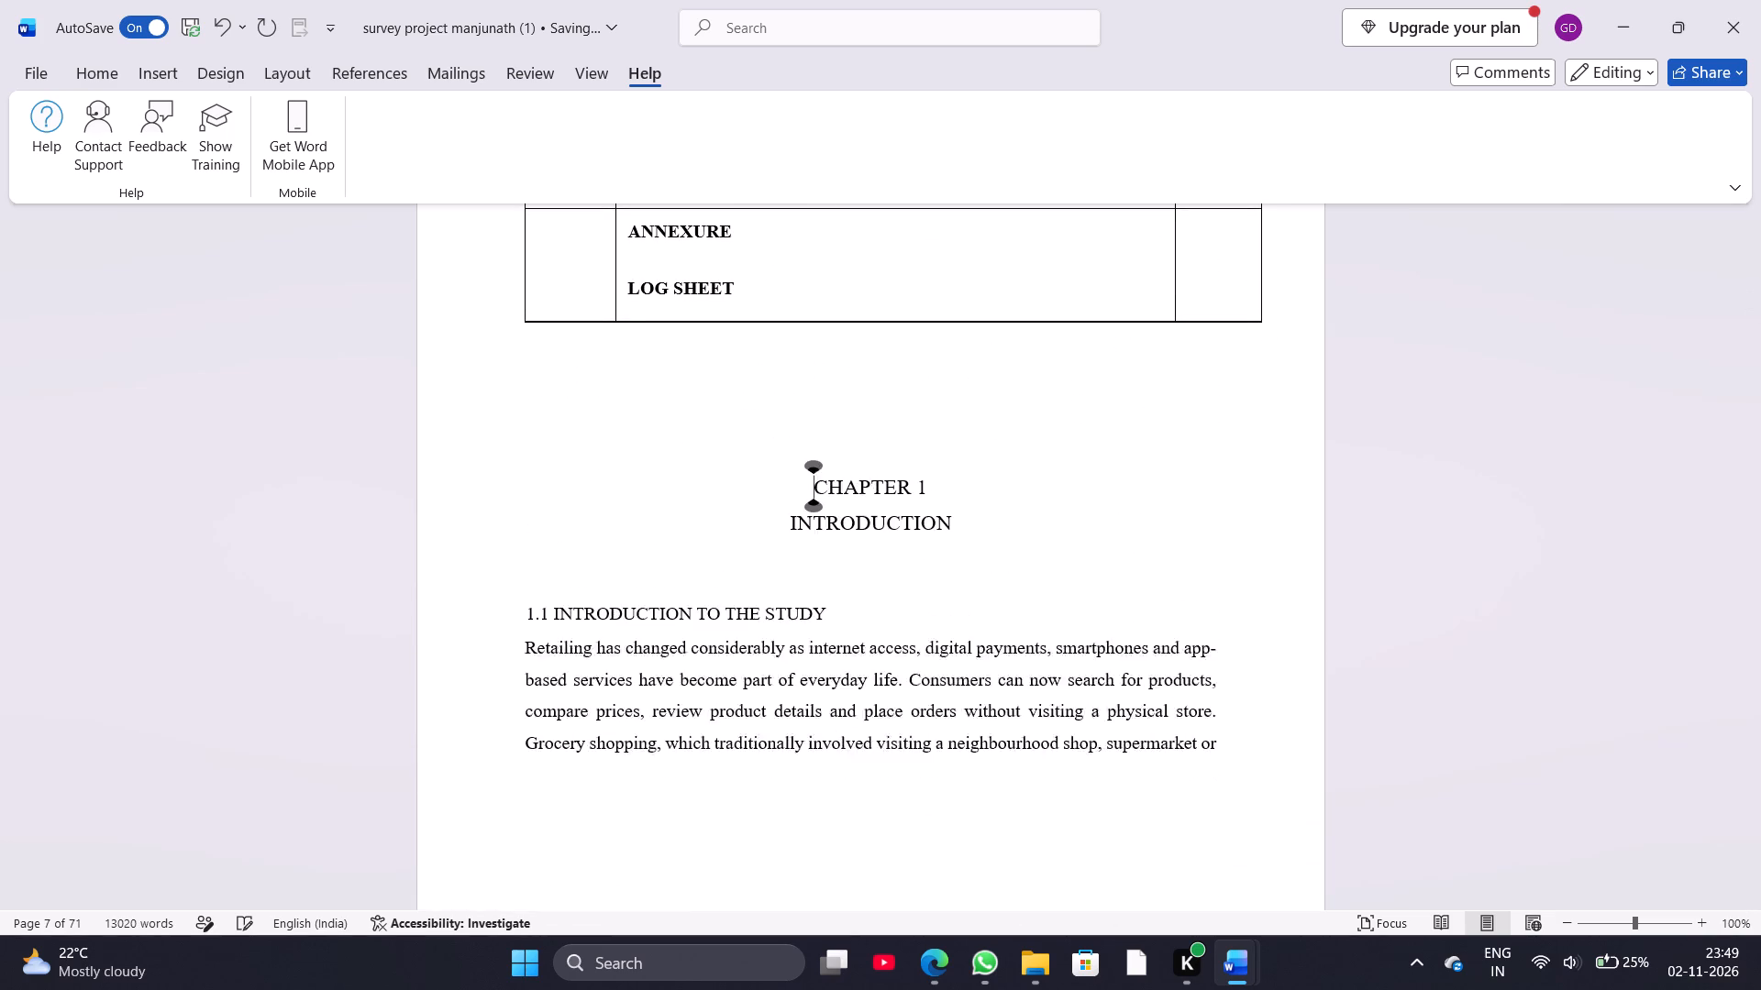
key("Return")
key("Return")
key("Return")
key("Return")
key("Return")
key("Return")
key("Return")
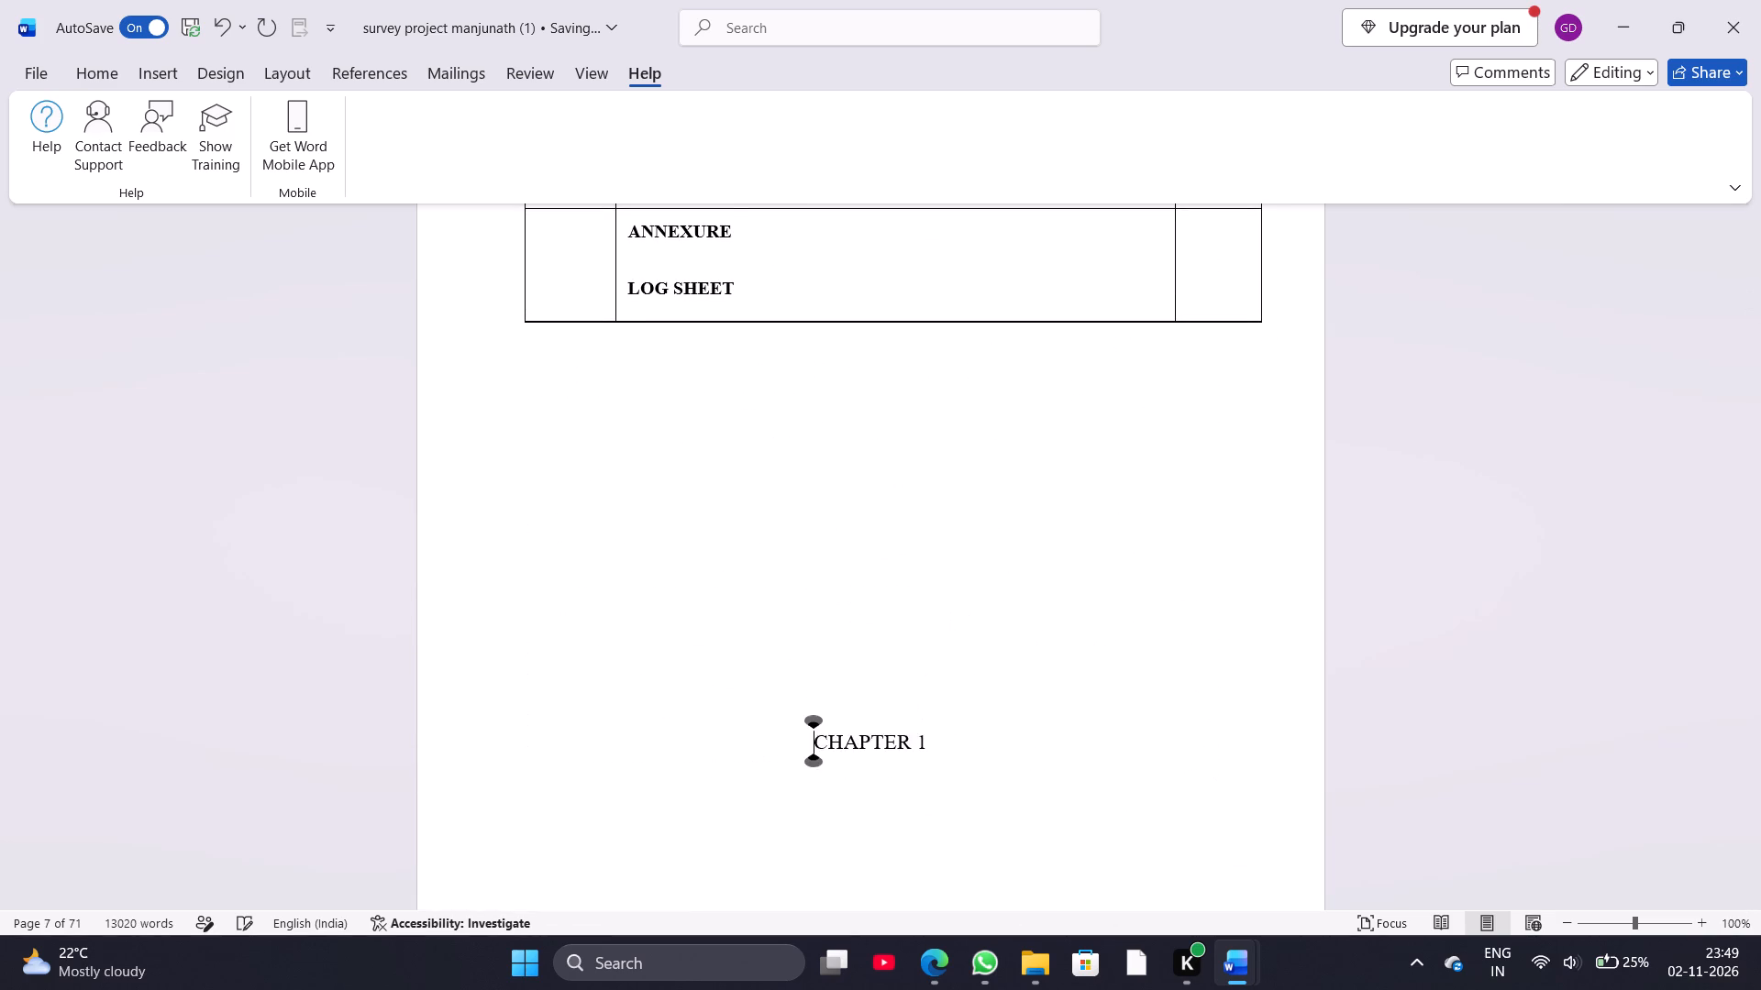
key("Return")
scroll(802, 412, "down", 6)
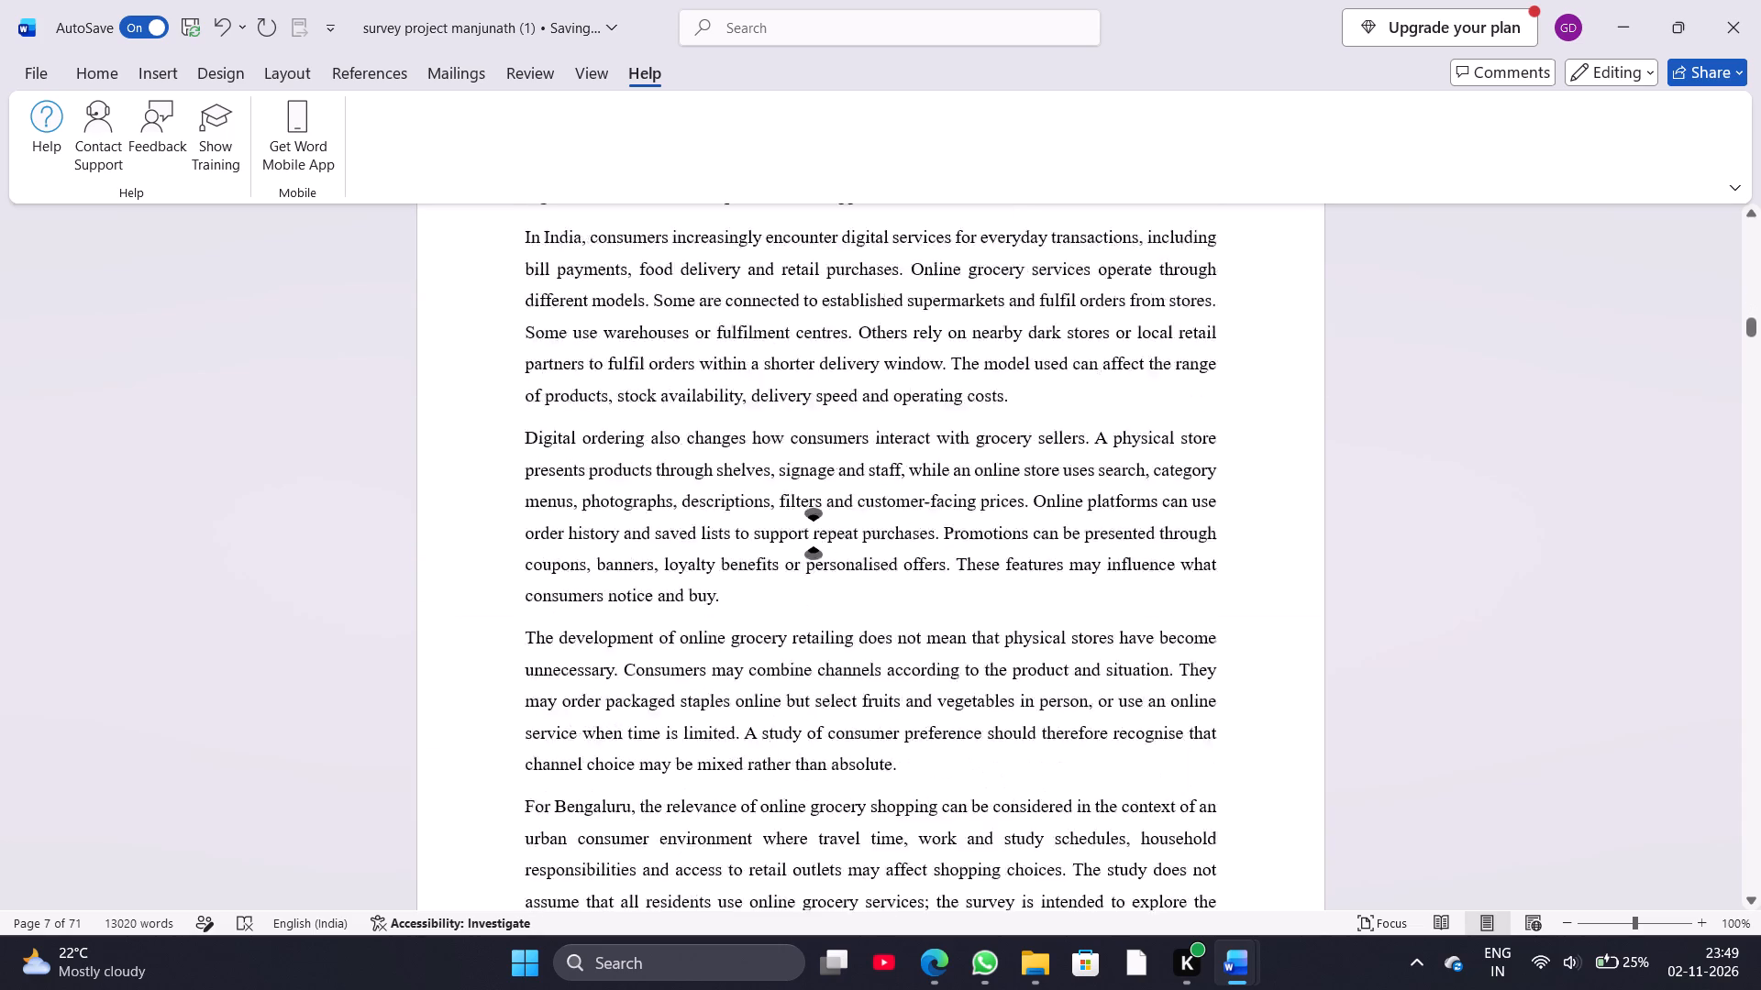
Insert page numbers at the bottom of the pages using the Accent Bar 4 style.
scroll(802, 412, "up", 16)
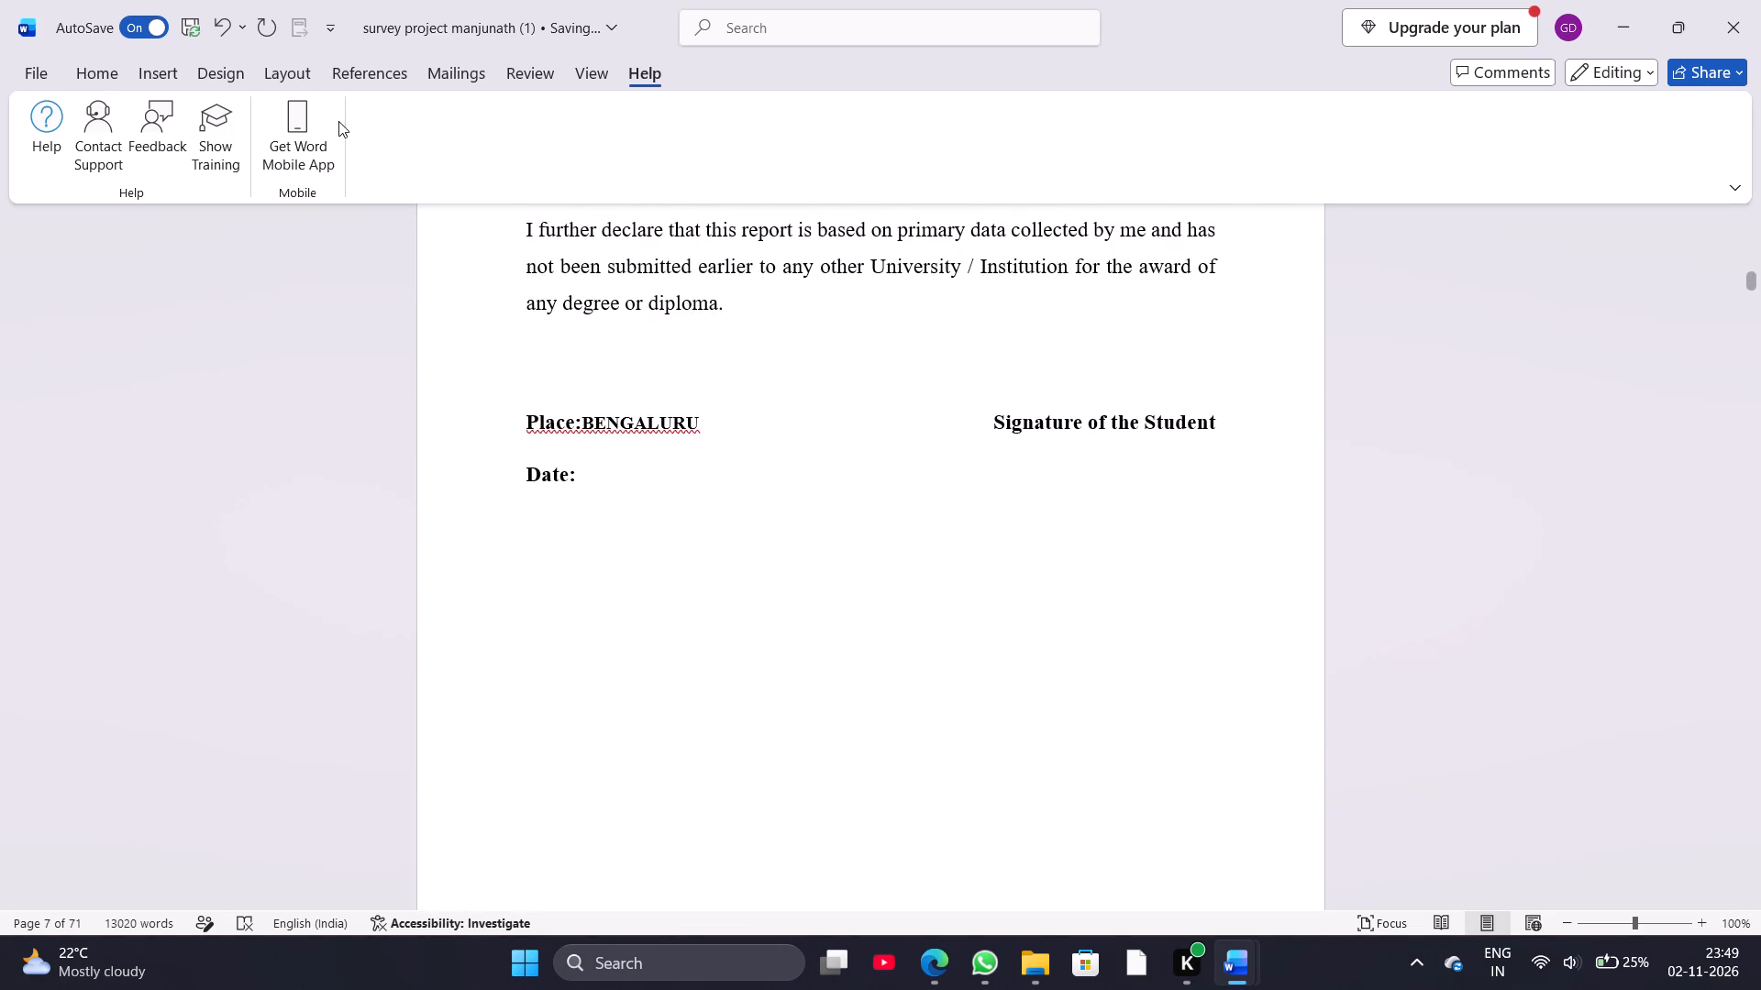
left_click(83, 70)
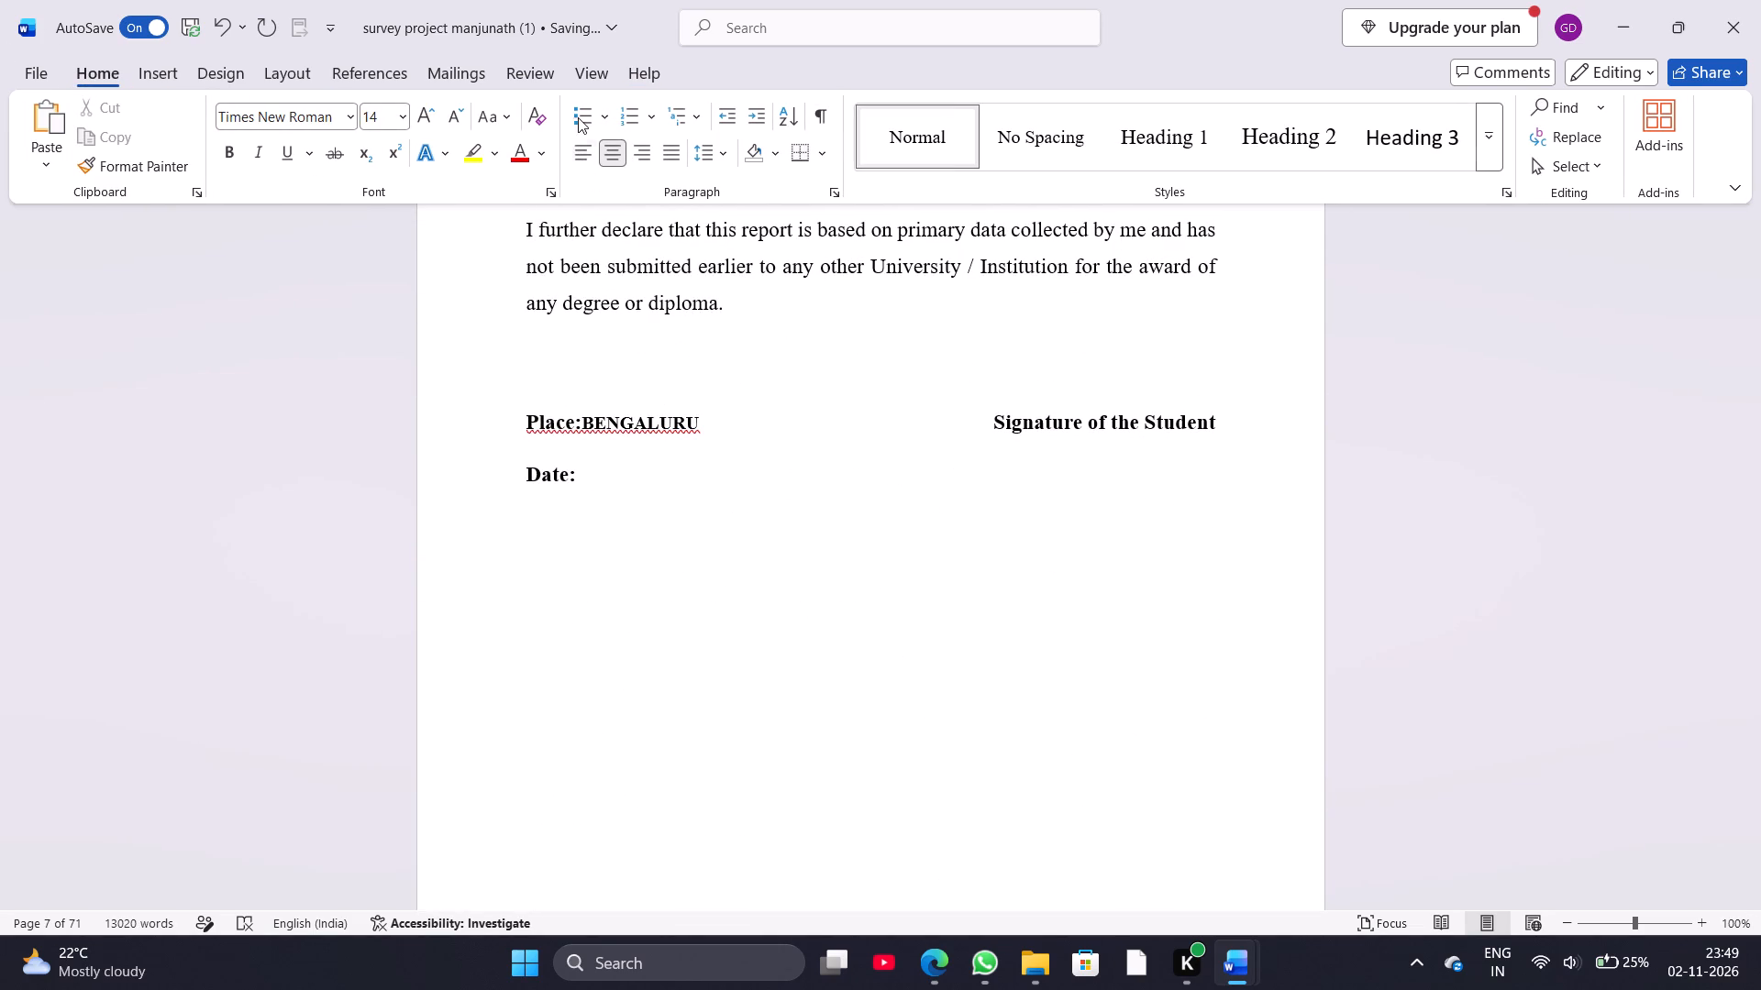
left_click(170, 71)
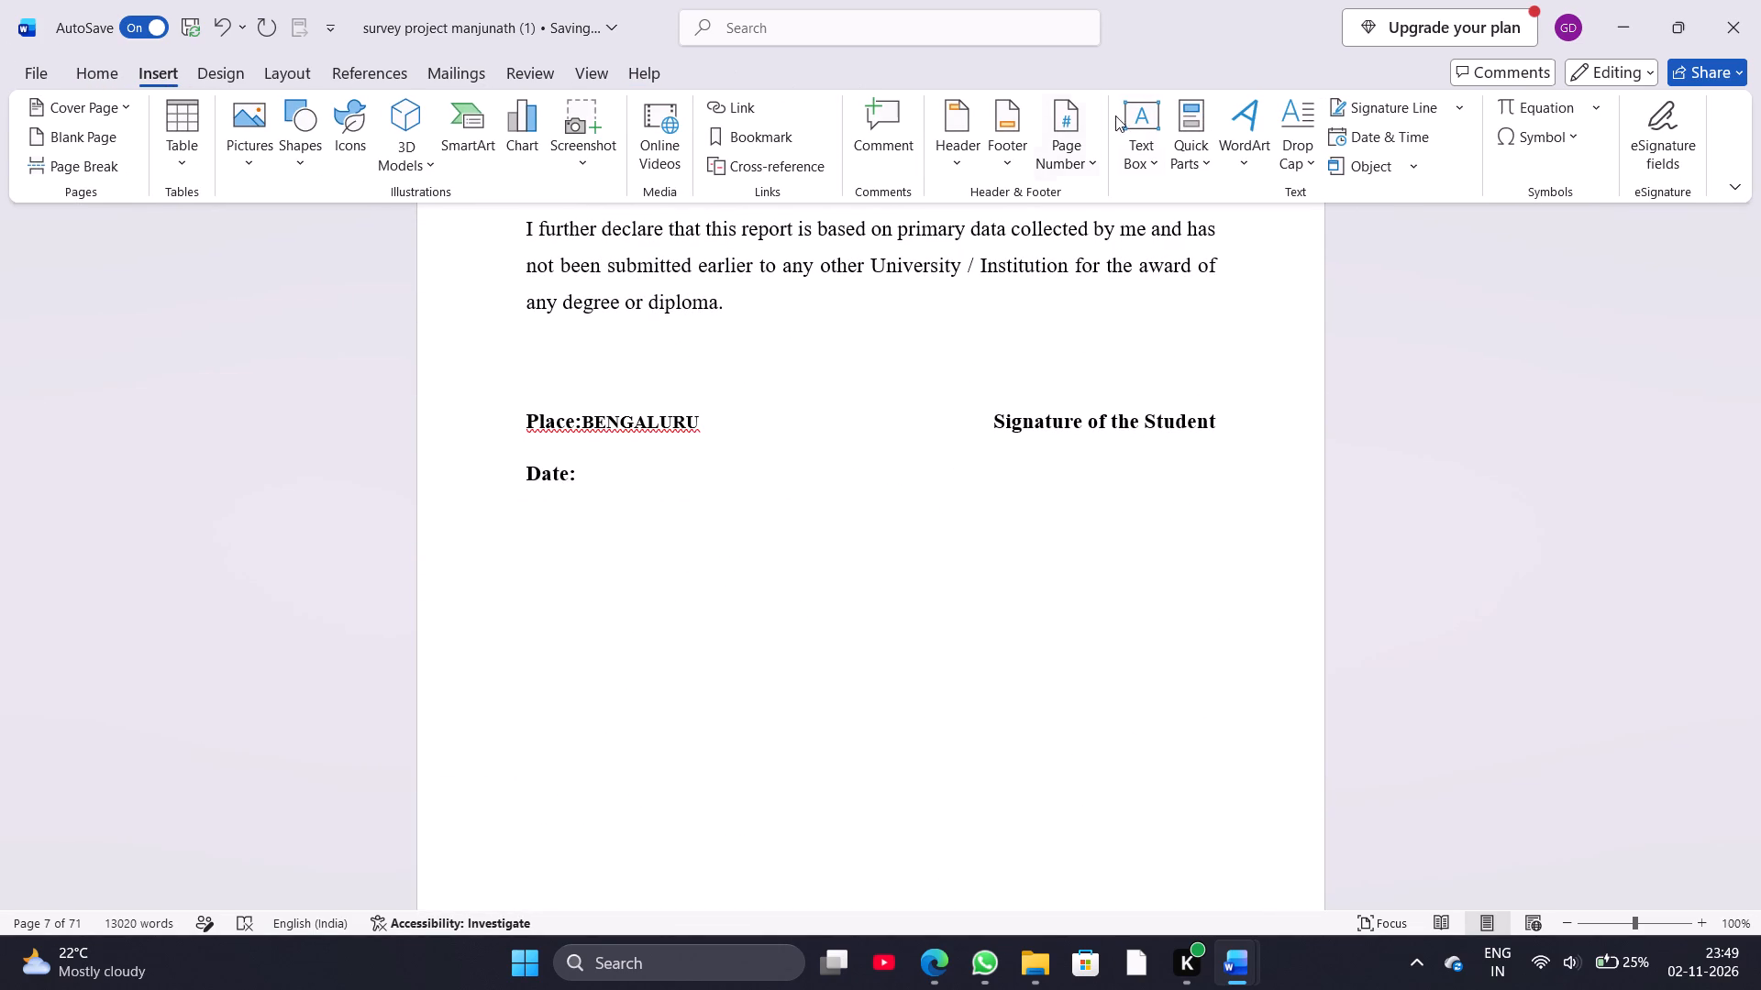
left_click(1059, 132)
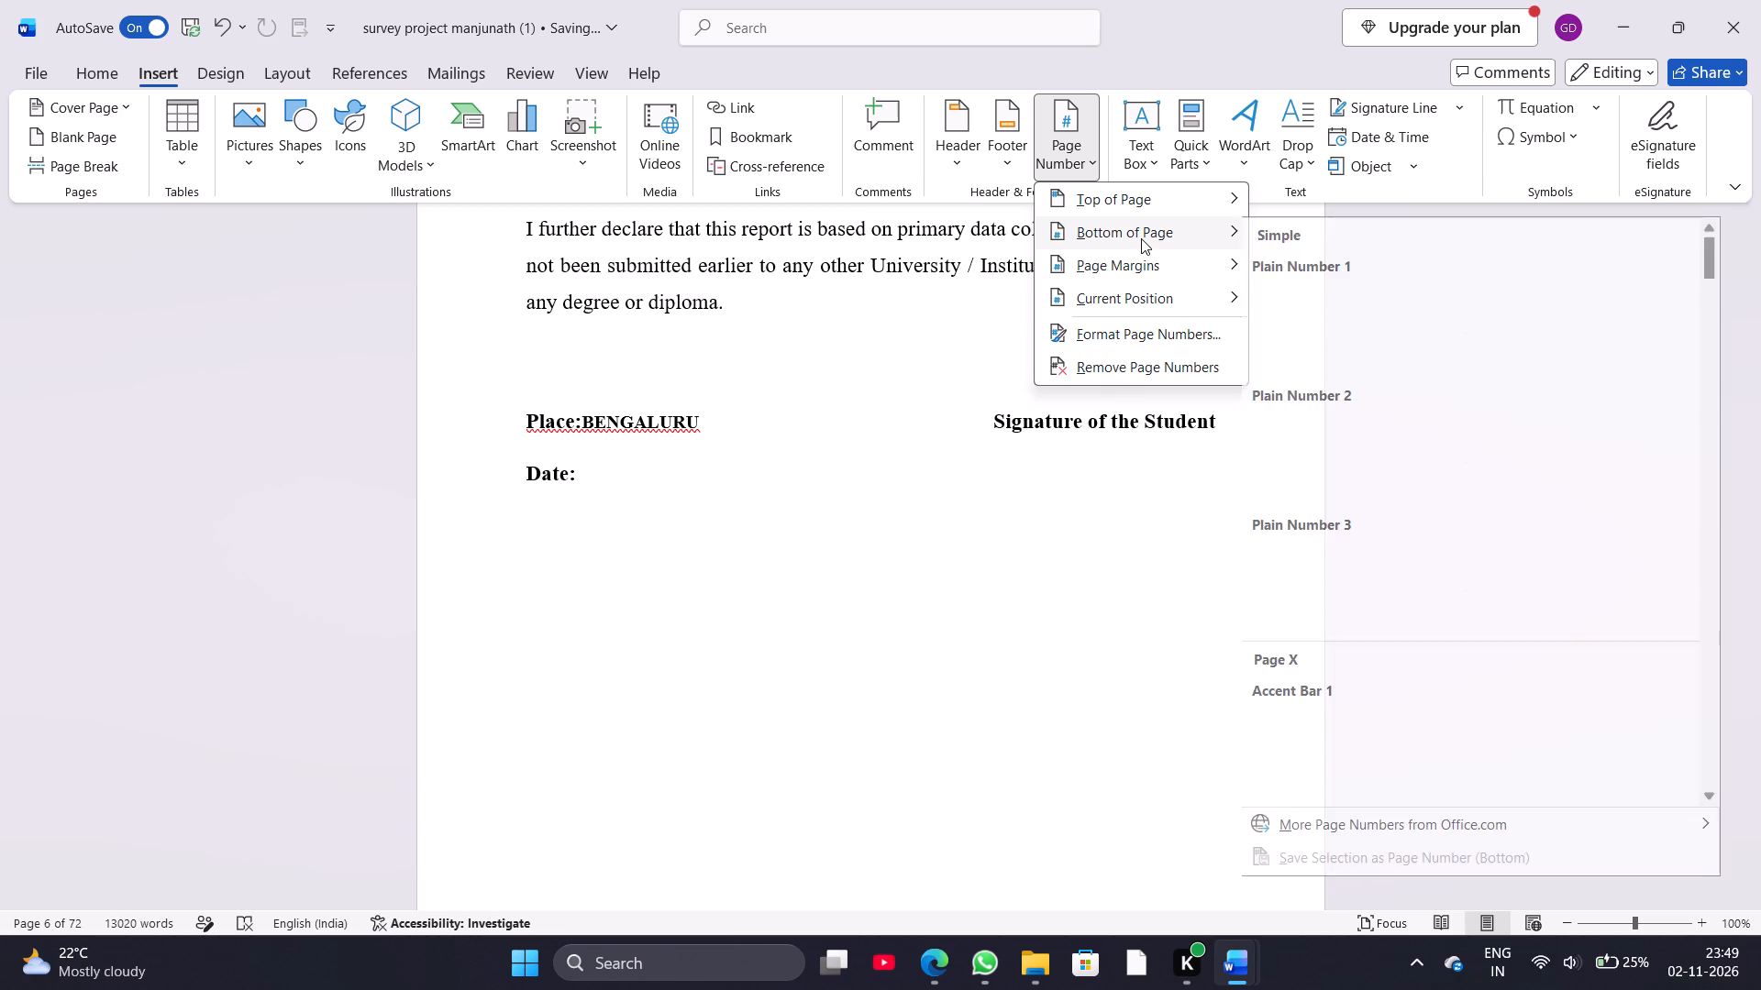
left_click(1141, 238)
scroll(1463, 465, "down", 1)
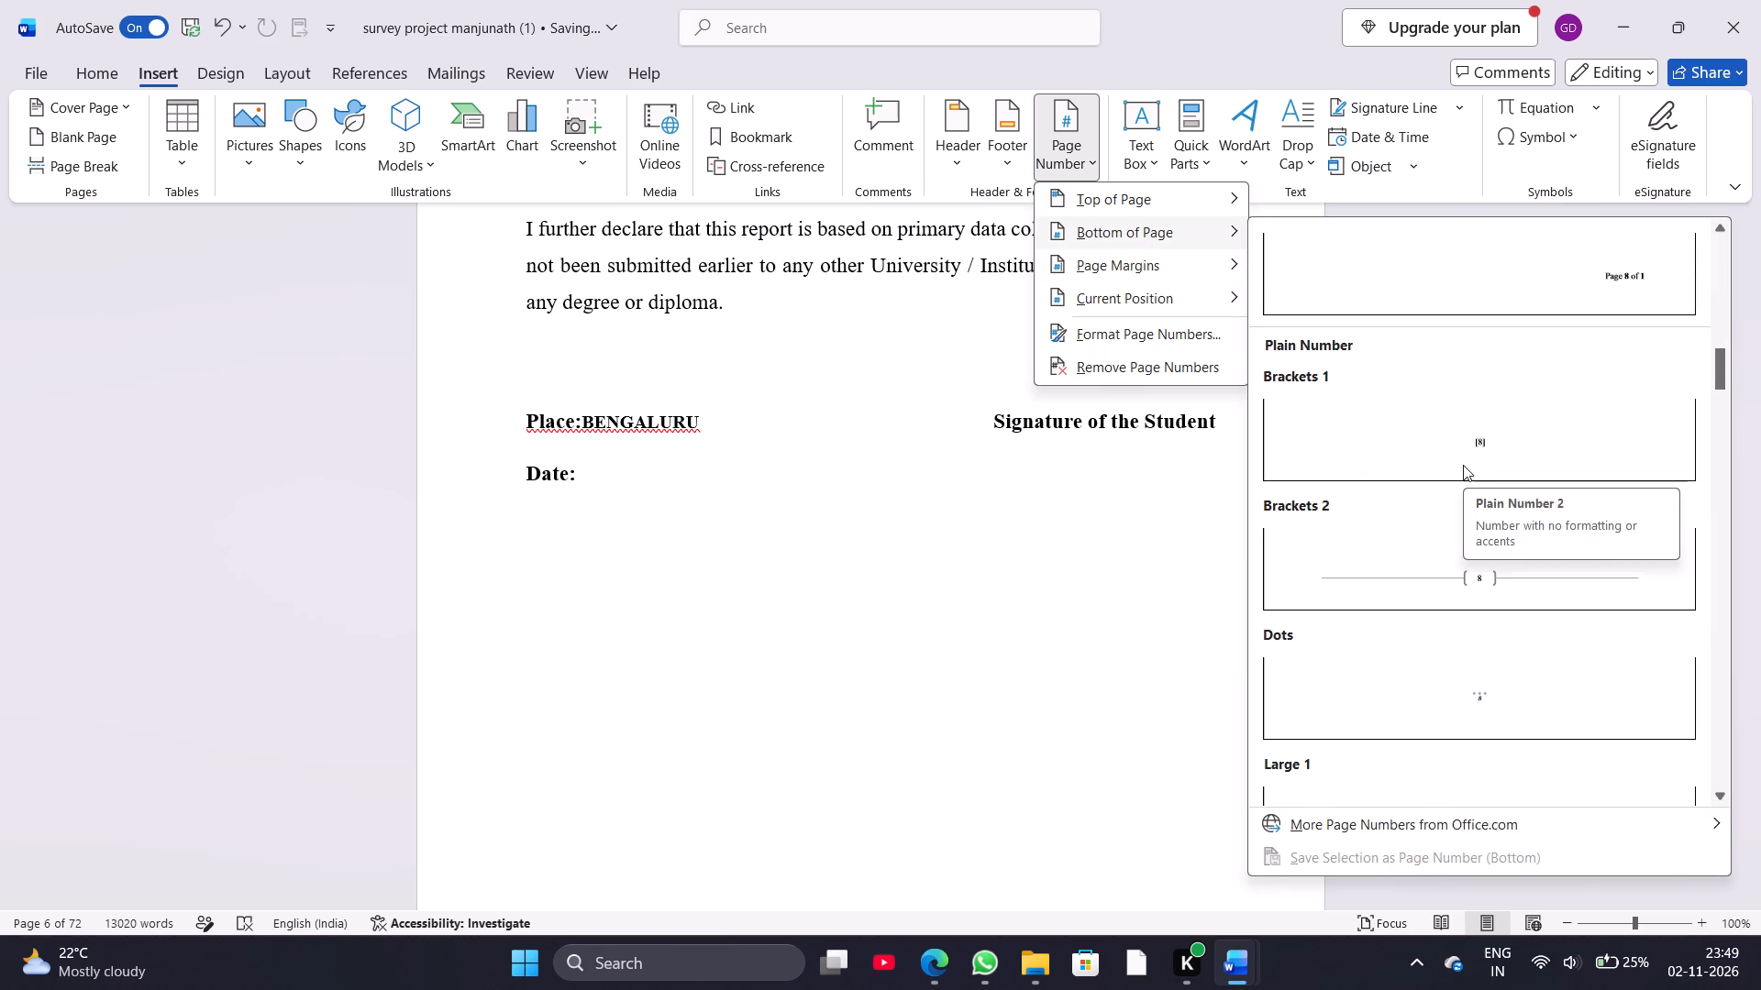
key("Up")
key("Up")
key("Up")
key("Up")
key("Up")
key("Up")
key("Up")
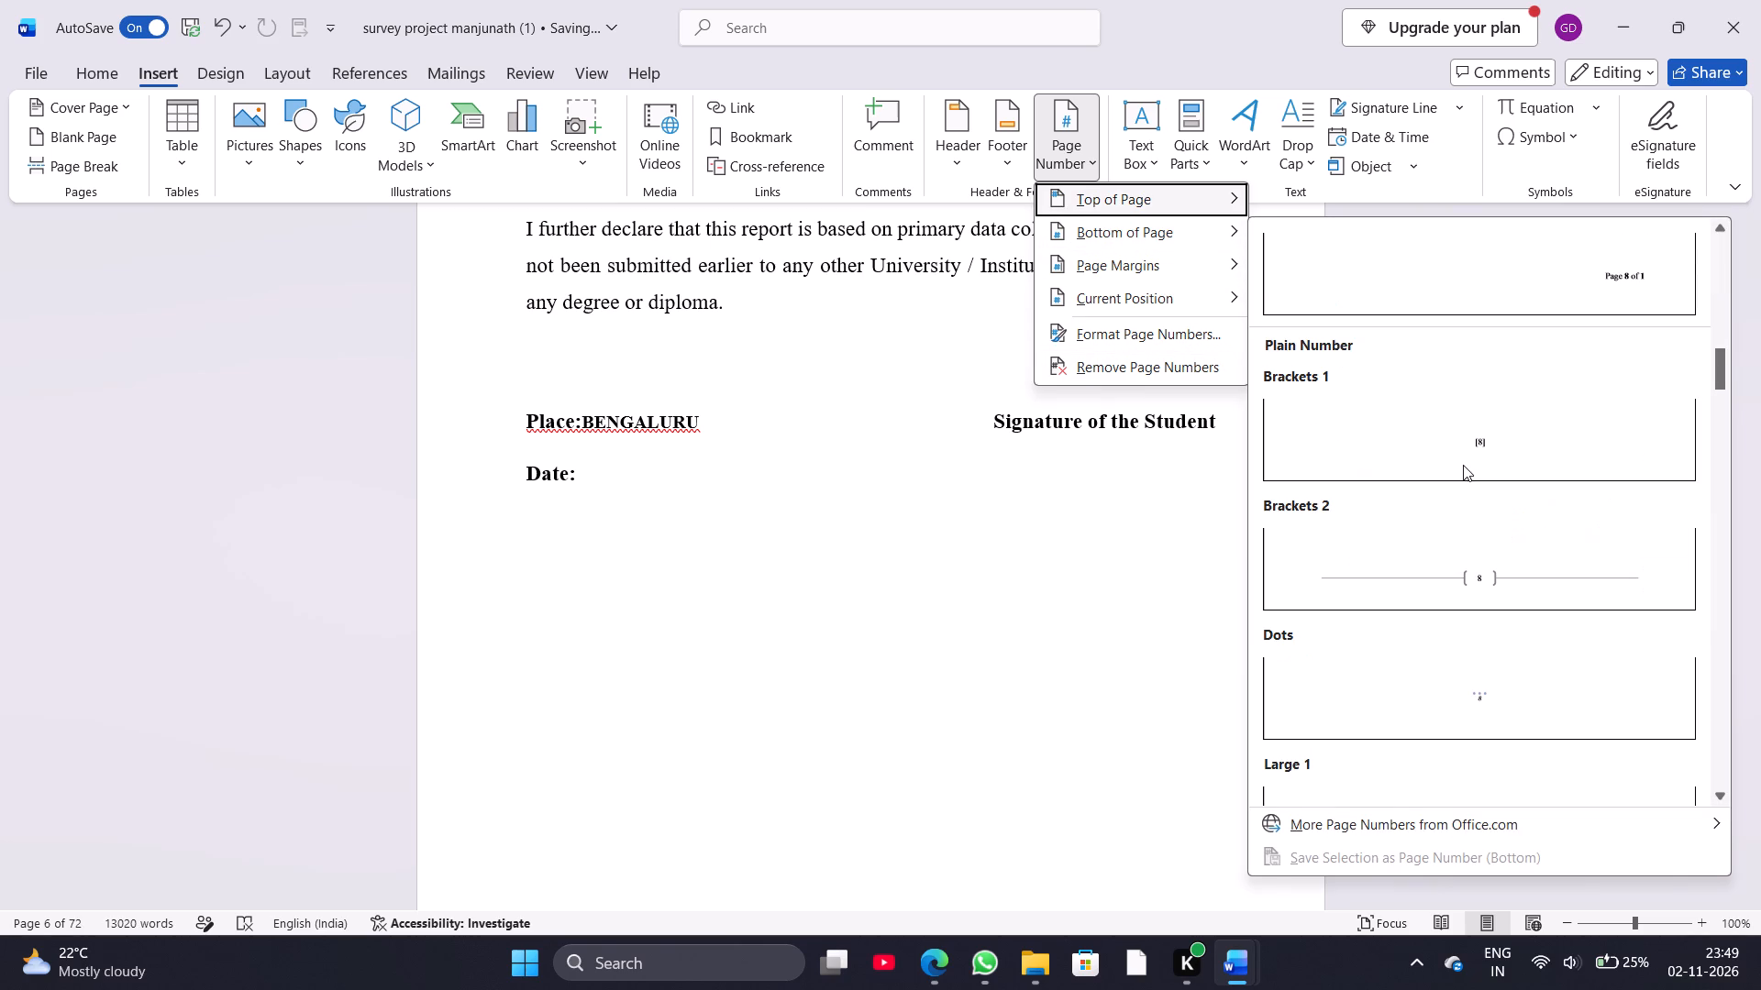
key("Down")
scroll(1634, 498, "up", 2)
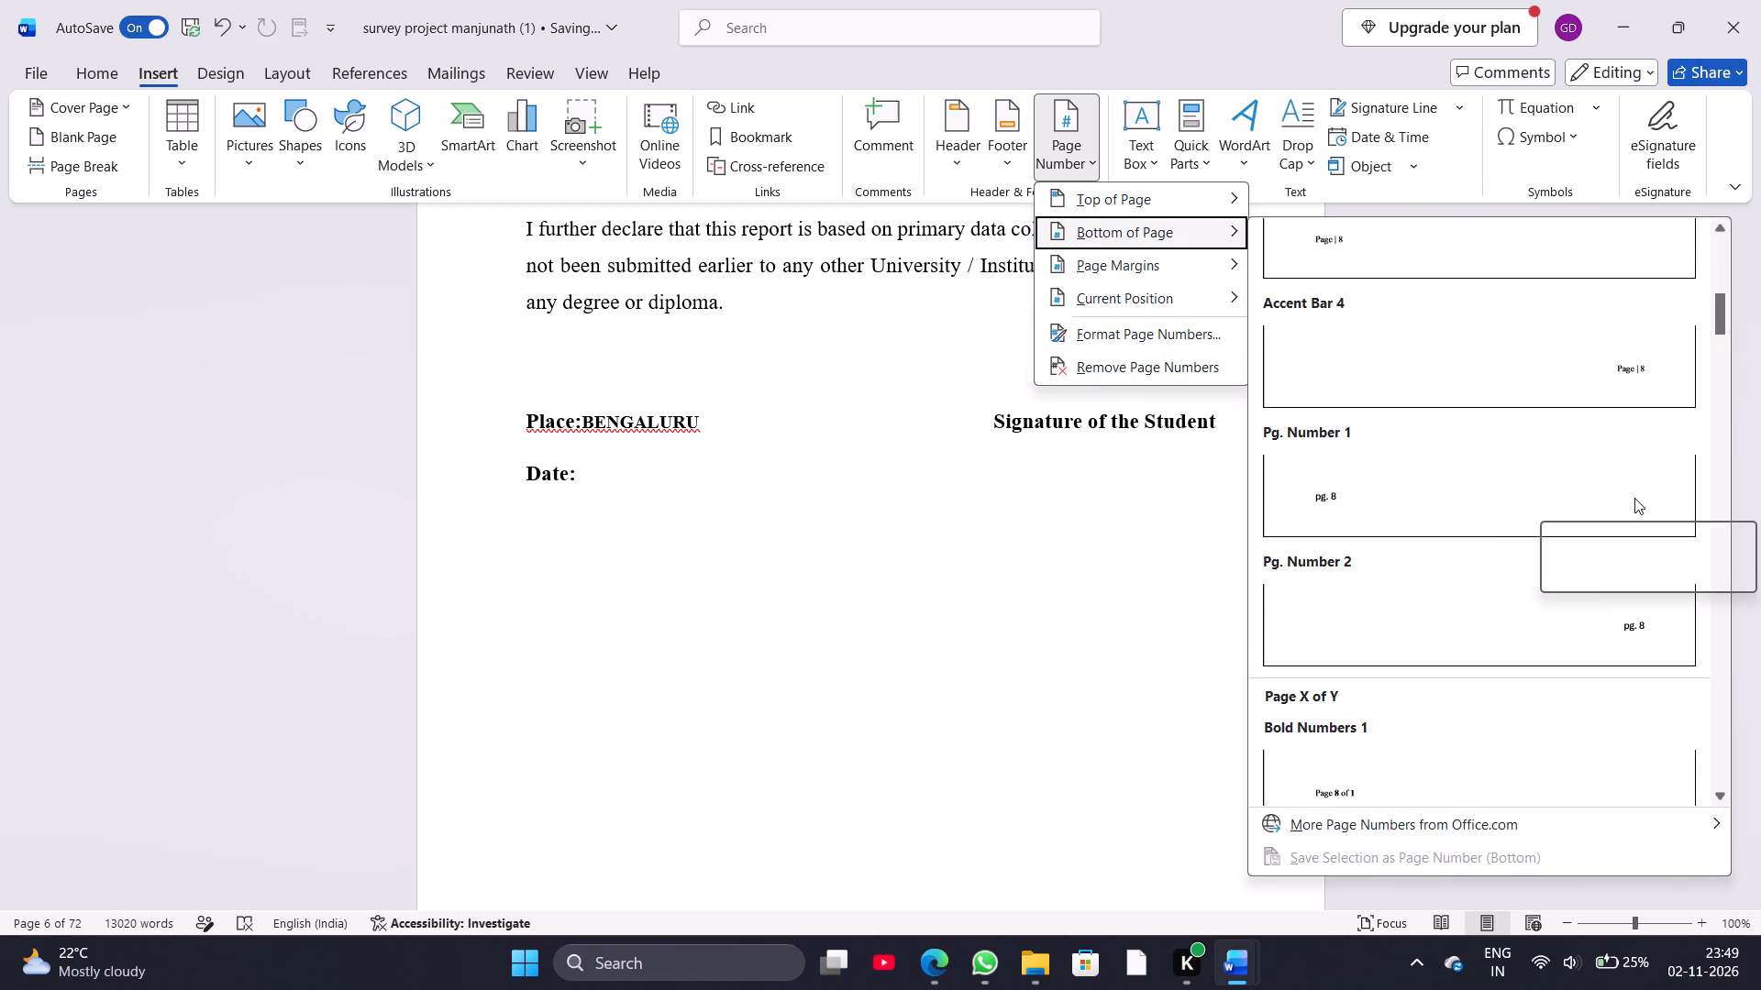
scroll(1634, 498, "up", 1)
scroll(1436, 720, "down", 1)
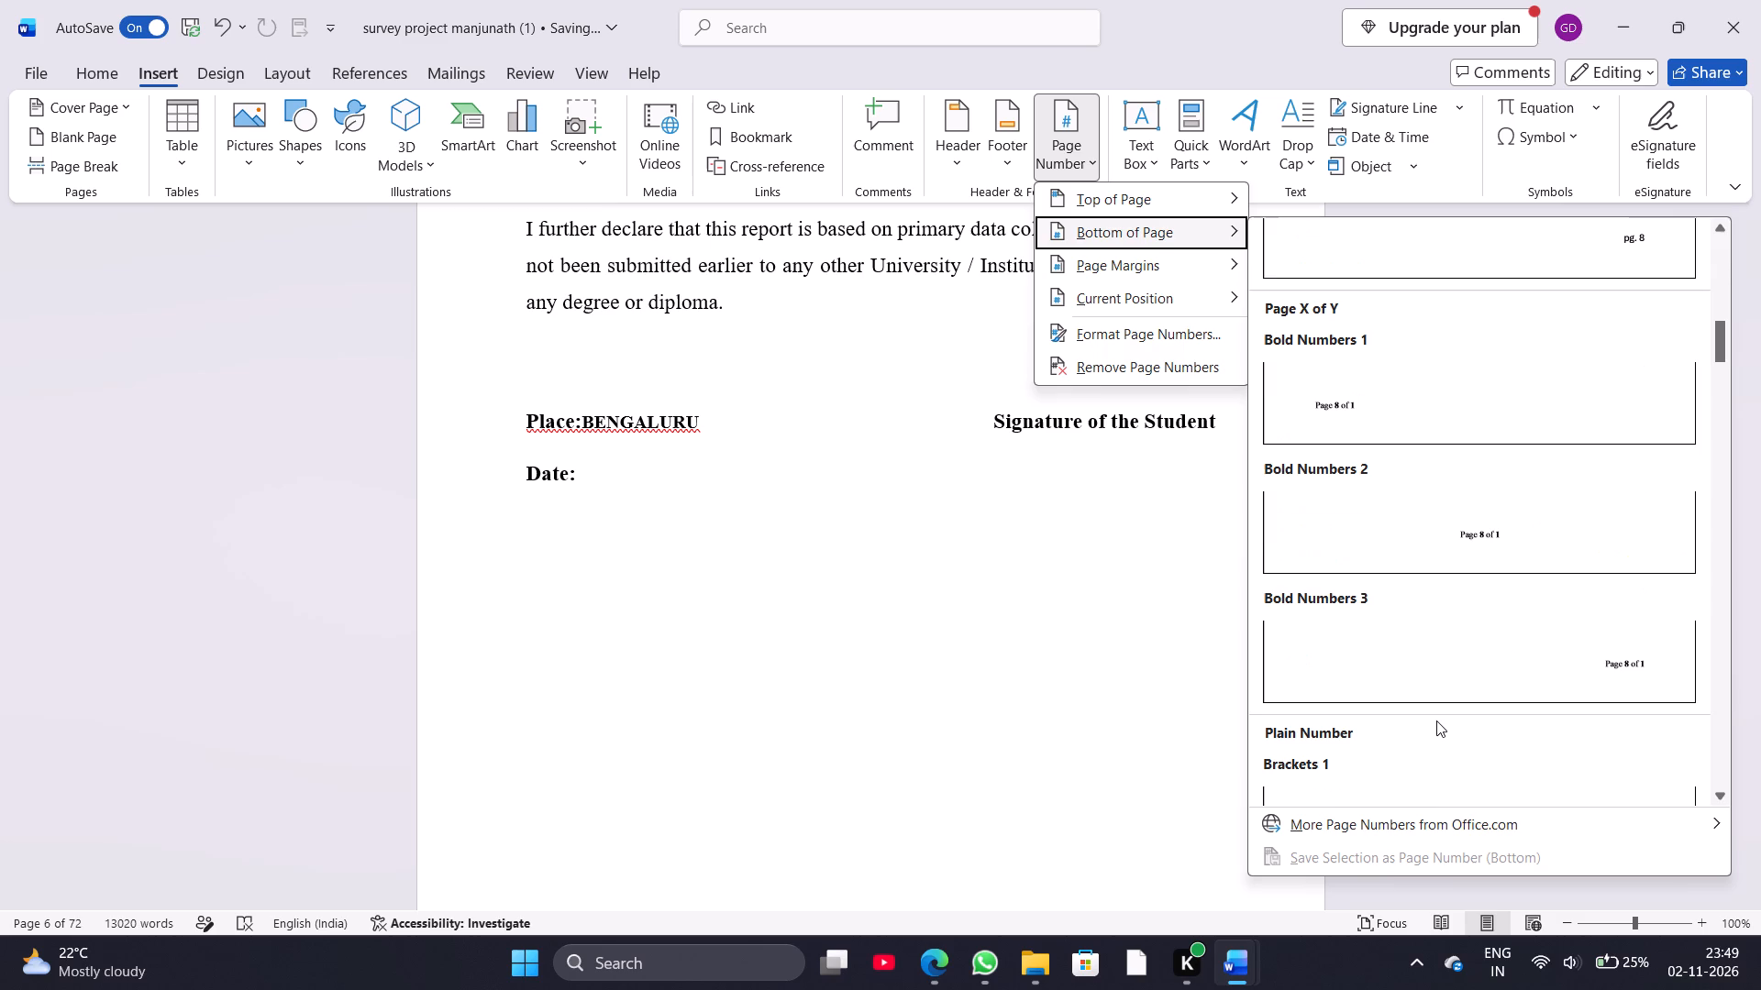
scroll(1436, 720, "down", 1)
scroll(1470, 565, "up", 1)
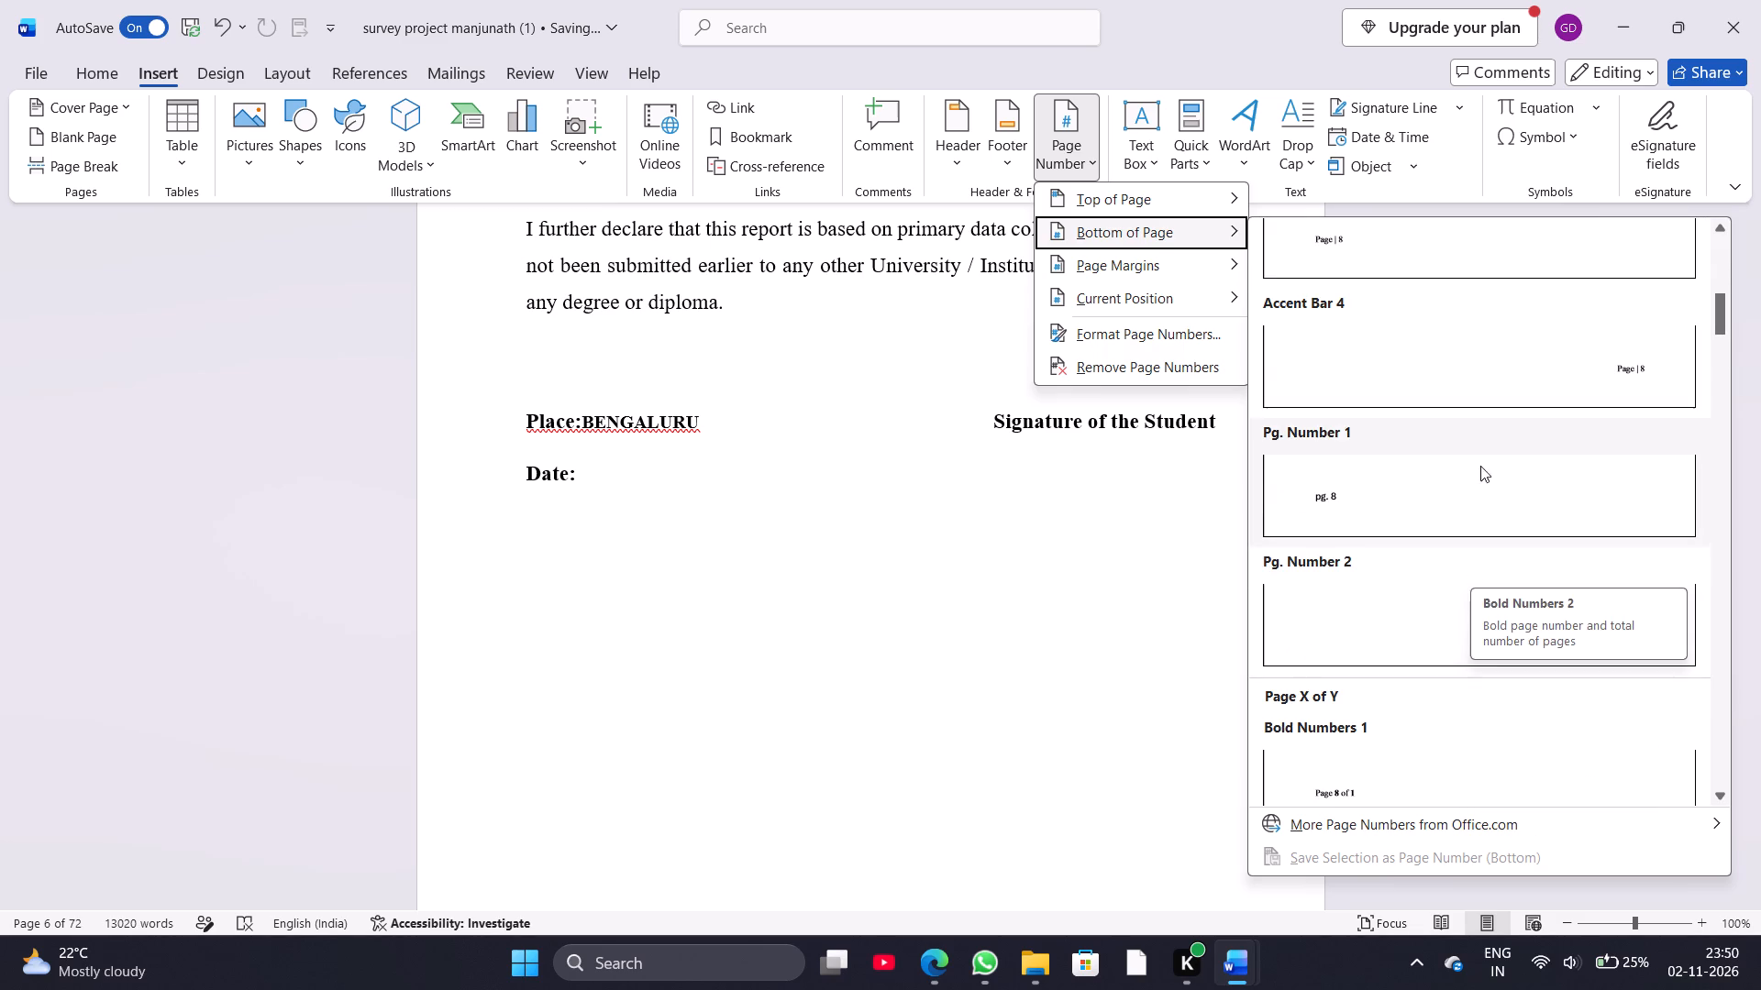
left_click(1479, 410)
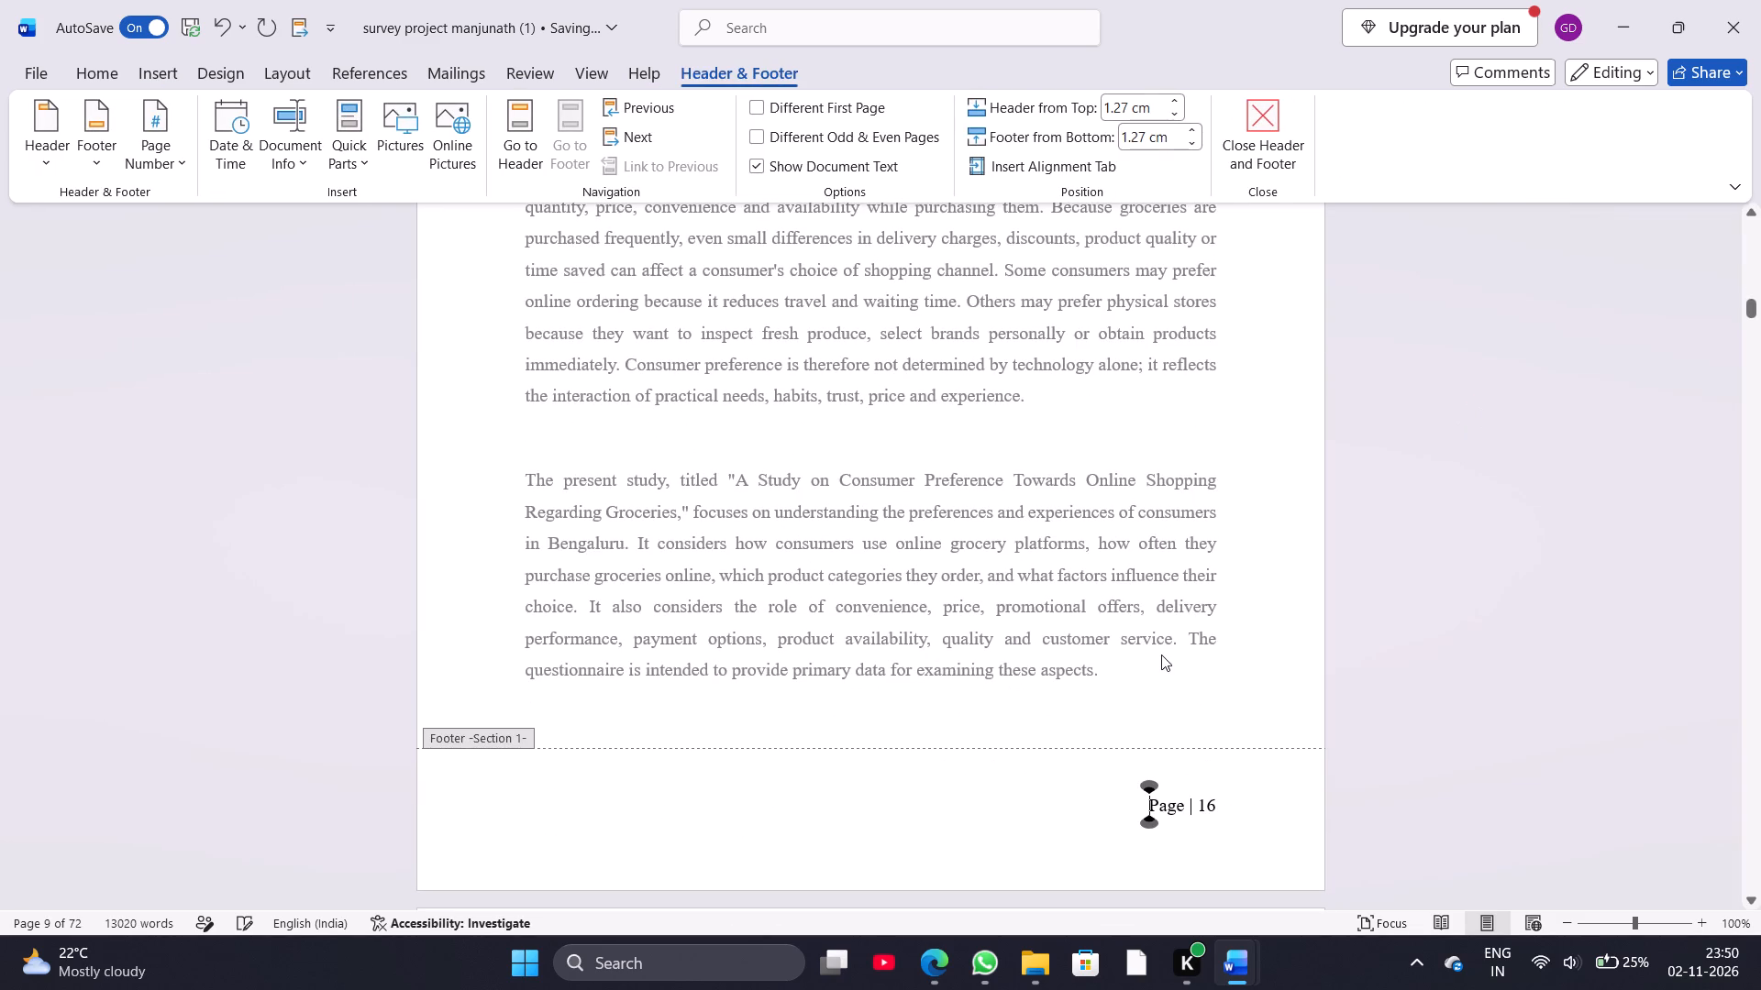
Check the footer page numbering through the report, from Chapter 1 to the annexures and back at the cover page.
scroll(1161, 654, "down", 3)
scroll(1161, 654, "right", 2)
scroll(1161, 654, "down", 12)
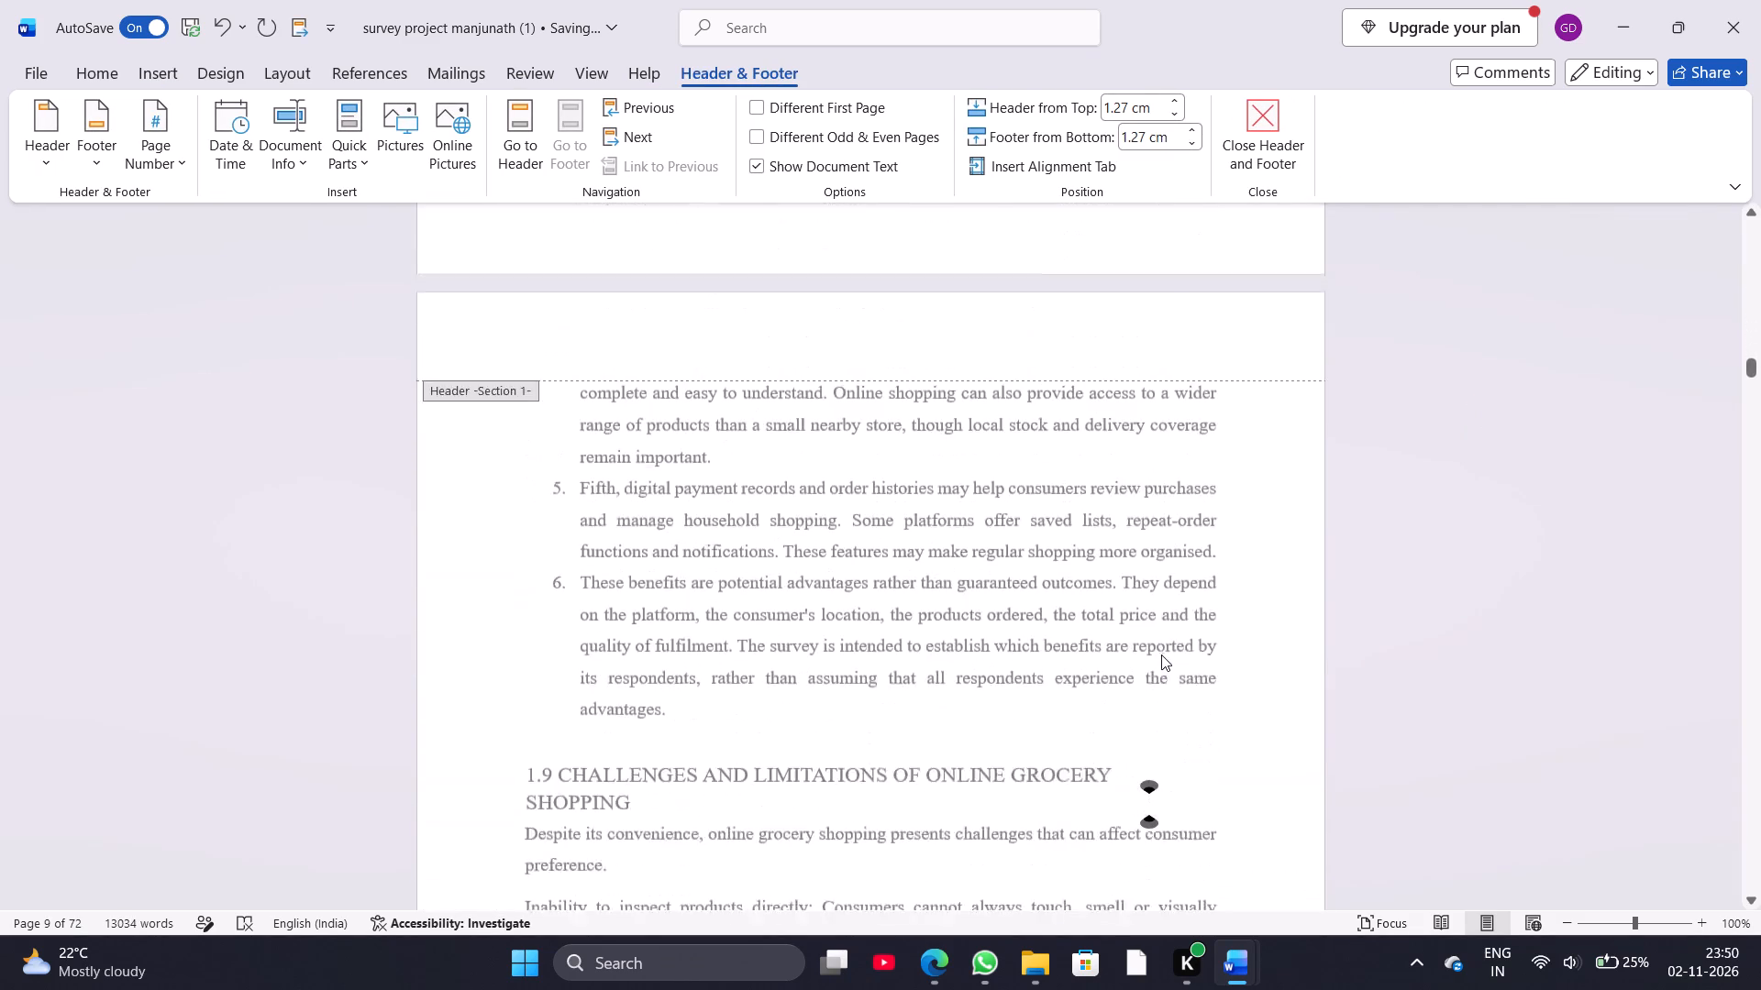
scroll(1161, 654, "down", 7)
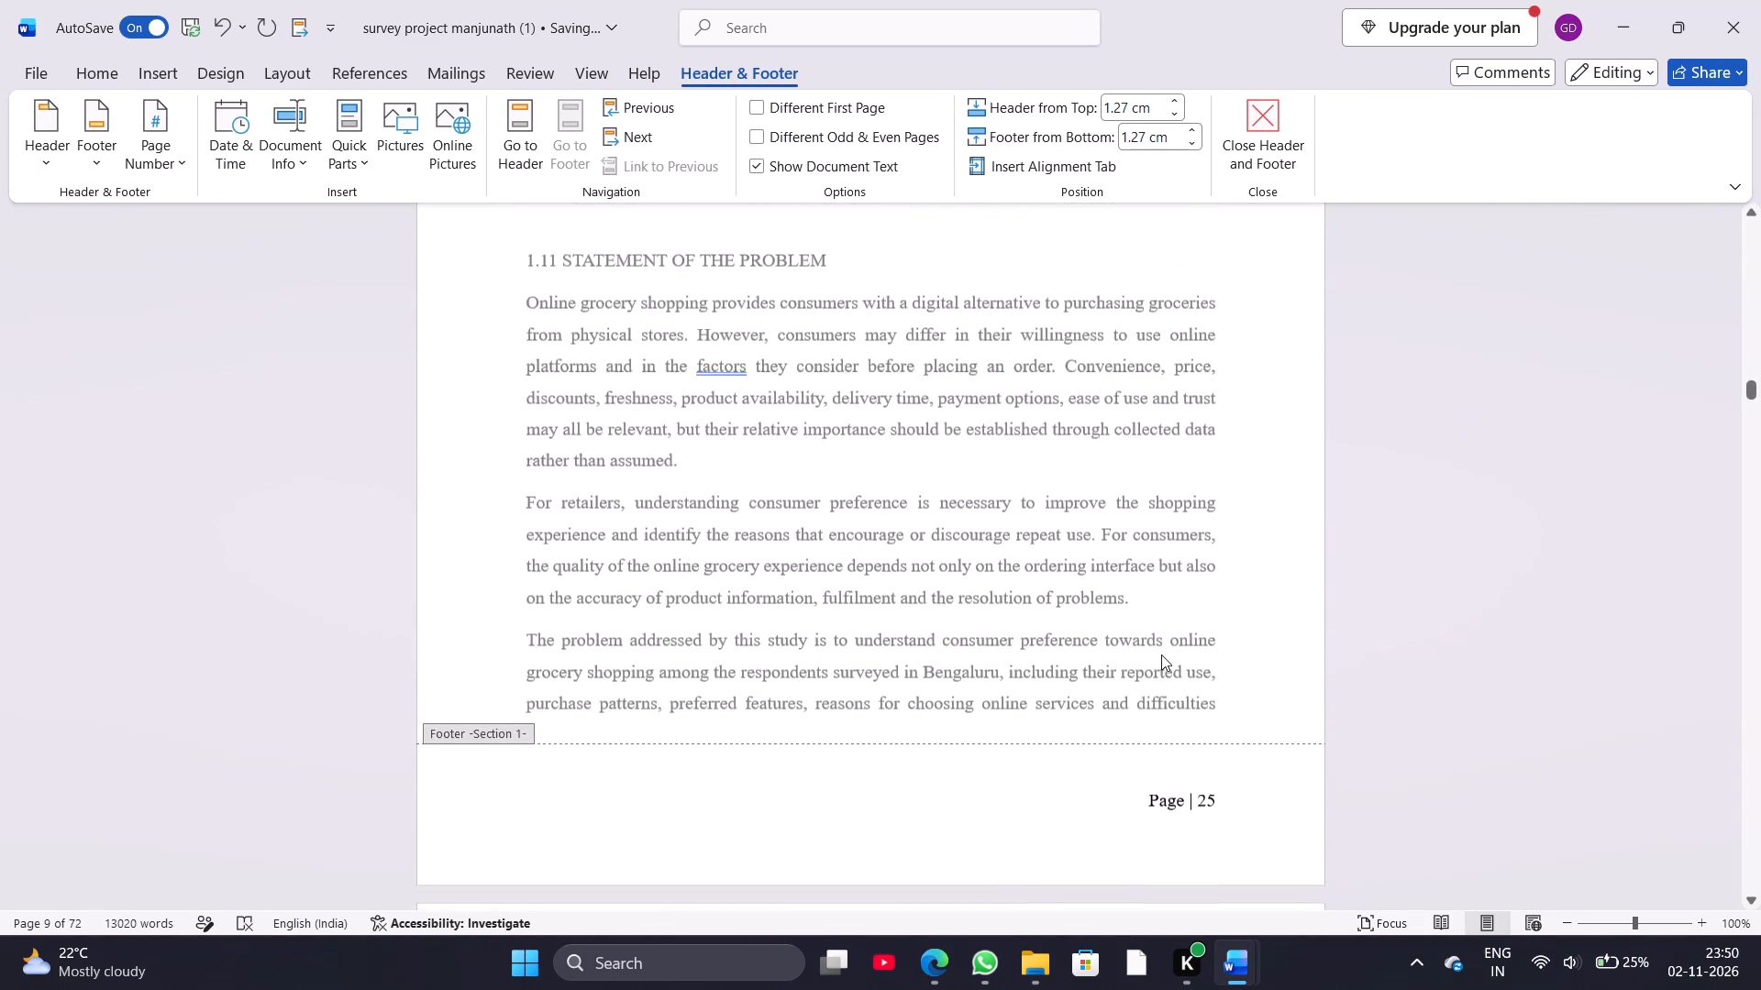
scroll(1161, 654, "down", 15)
scroll(1161, 654, "down", 6)
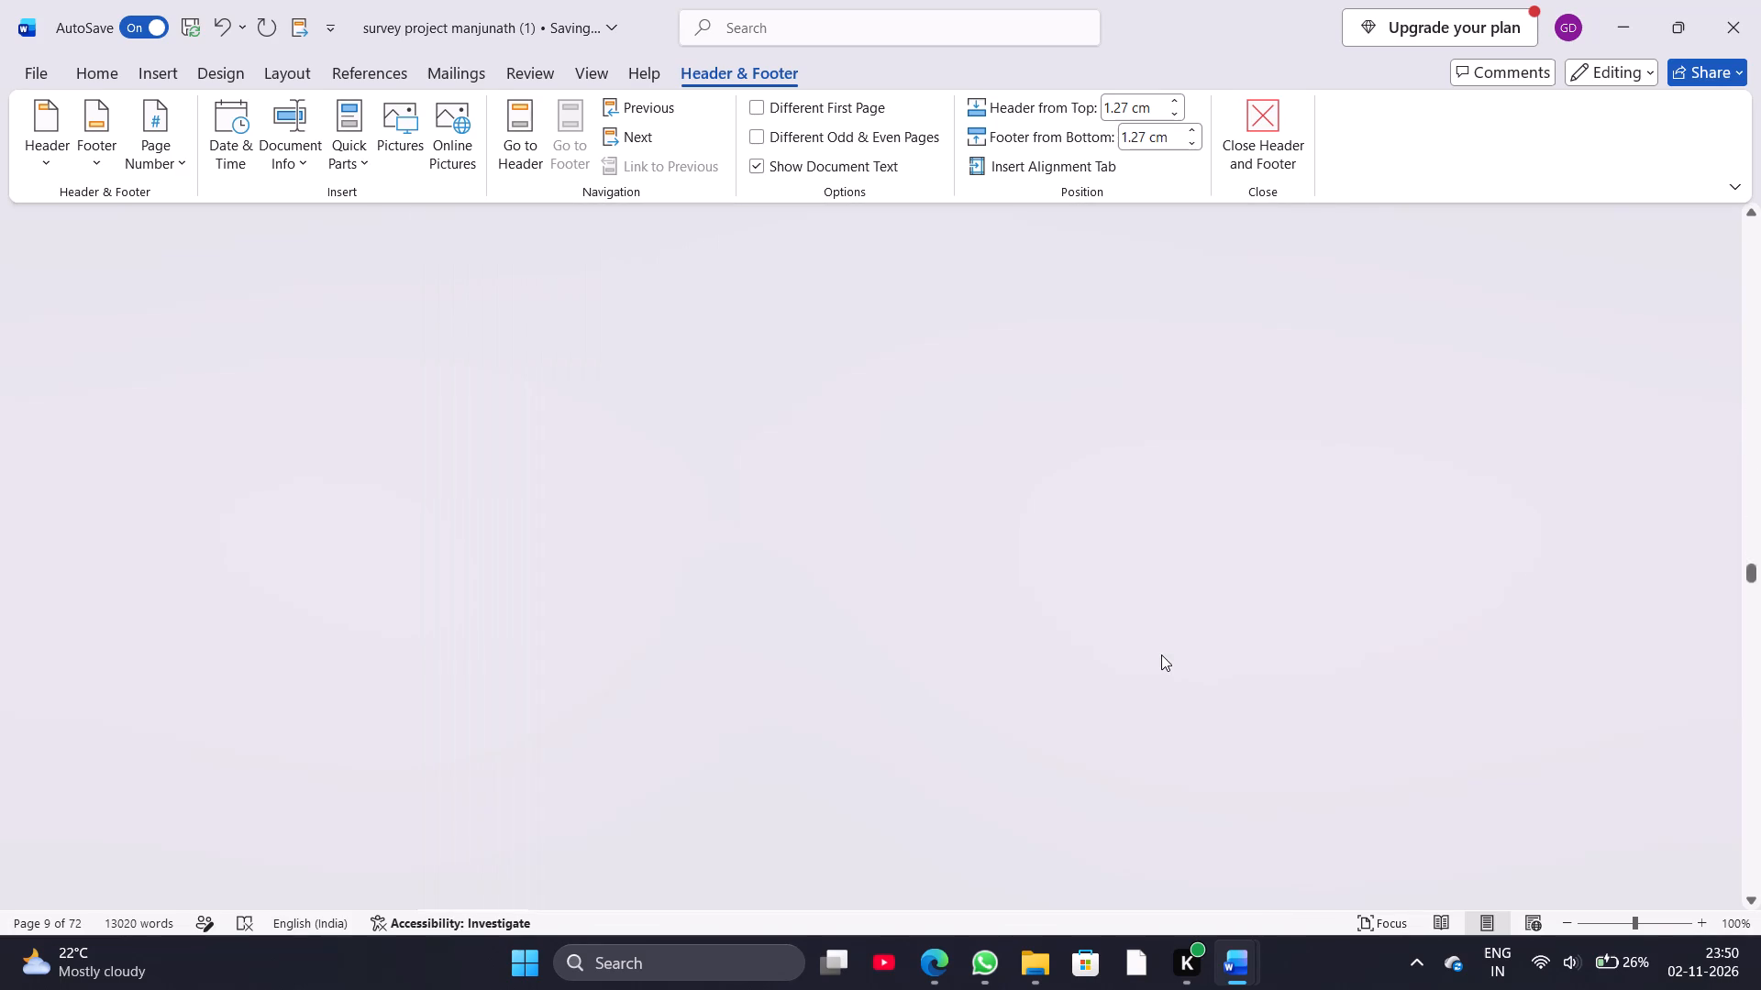
scroll(1161, 654, "down", 5)
scroll(1161, 654, "right", 9)
scroll(1161, 654, "up", 20)
scroll(1161, 654, "up", 17)
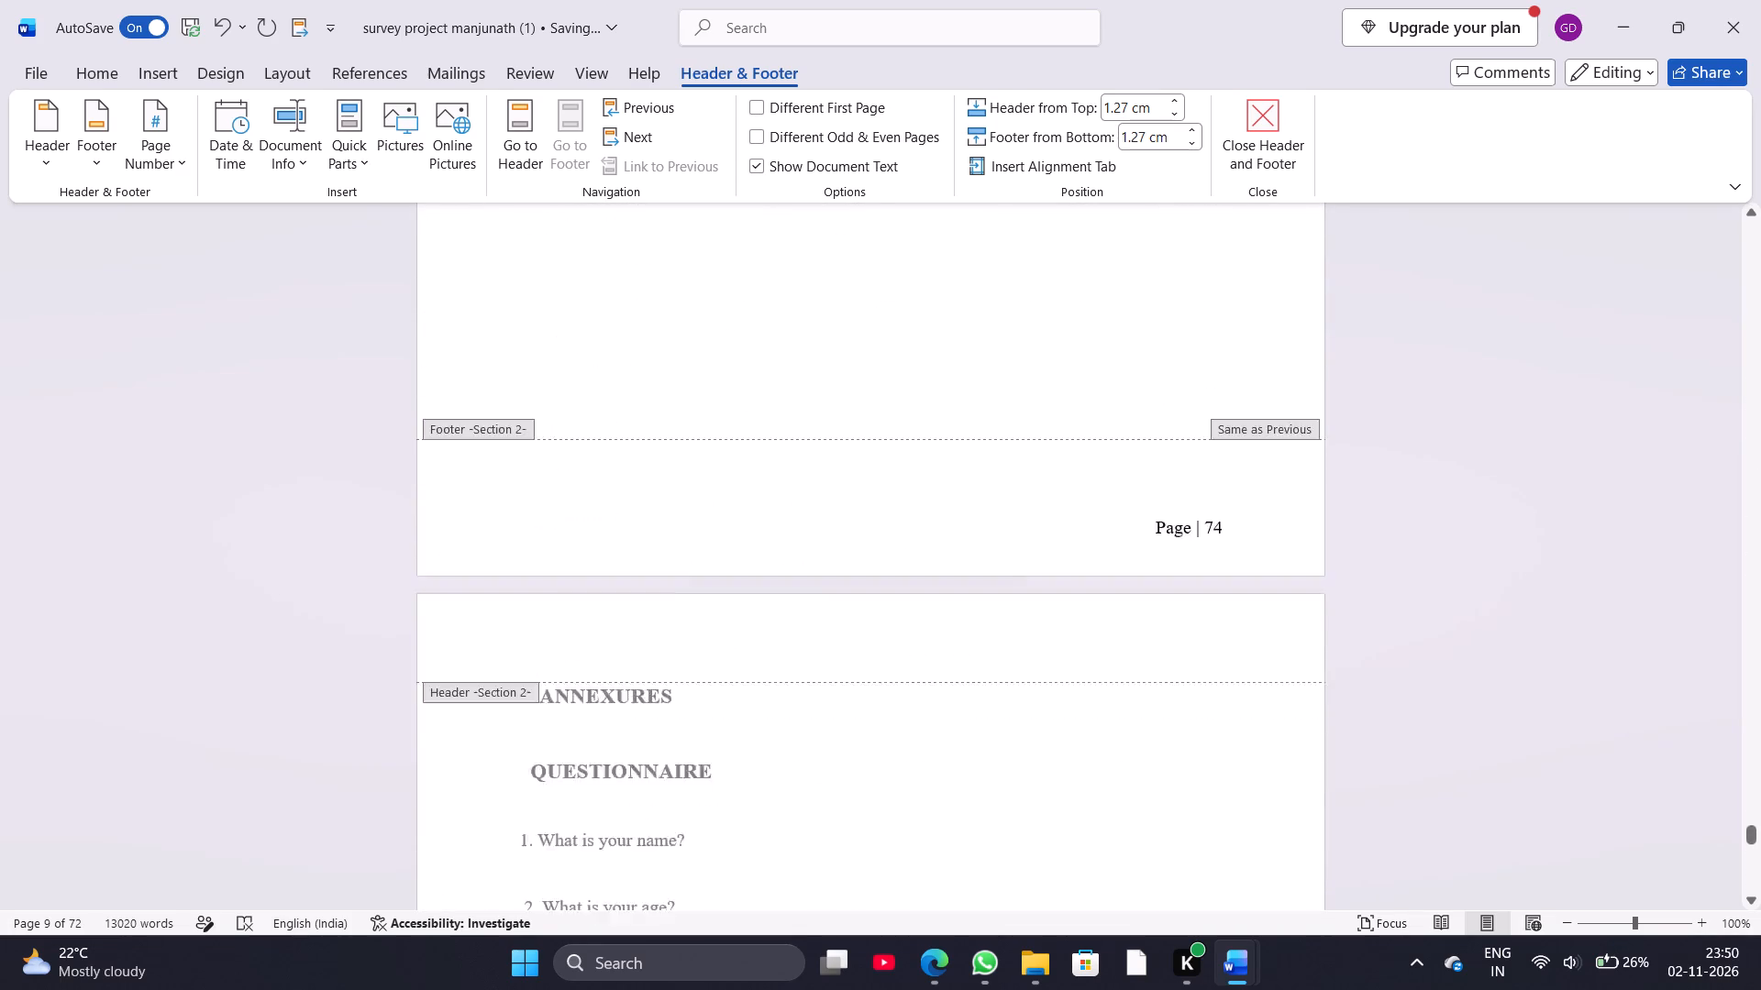
scroll(1161, 654, "up", 4)
scroll(1161, 654, "up", 18)
scroll(1161, 654, "up", 14)
scroll(1161, 654, "down", 2)
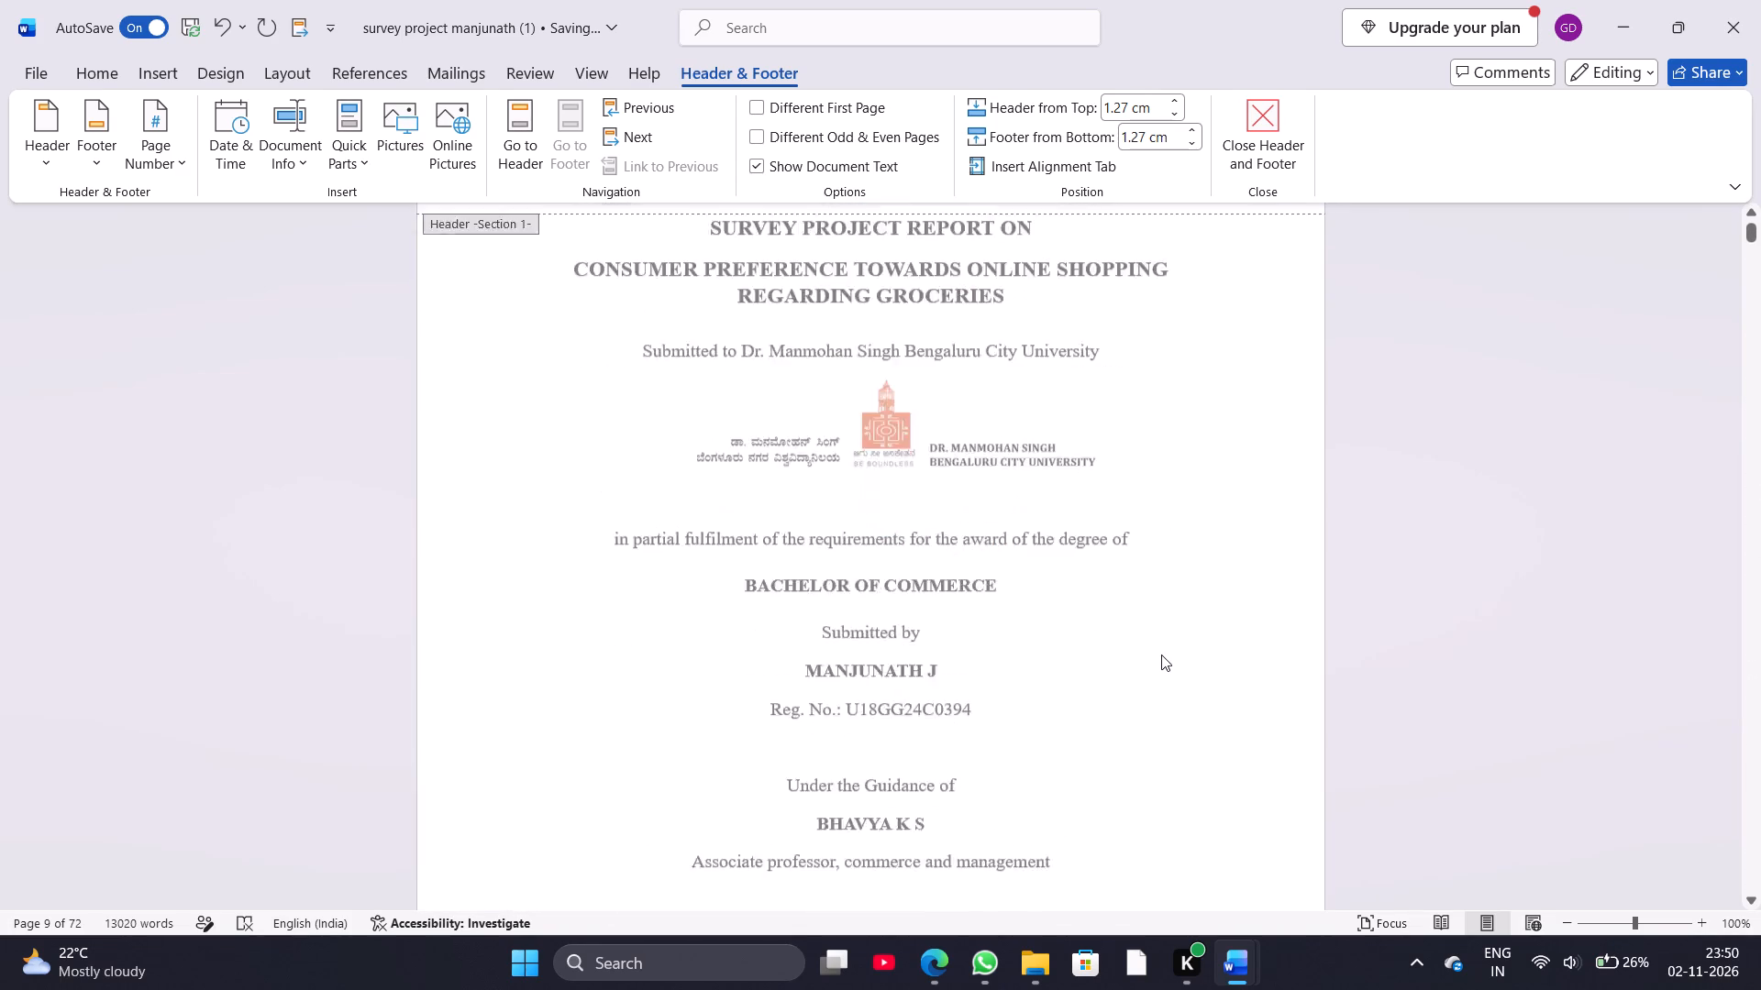
scroll(1161, 654, "down", 3)
scroll(1161, 654, "up", 3)
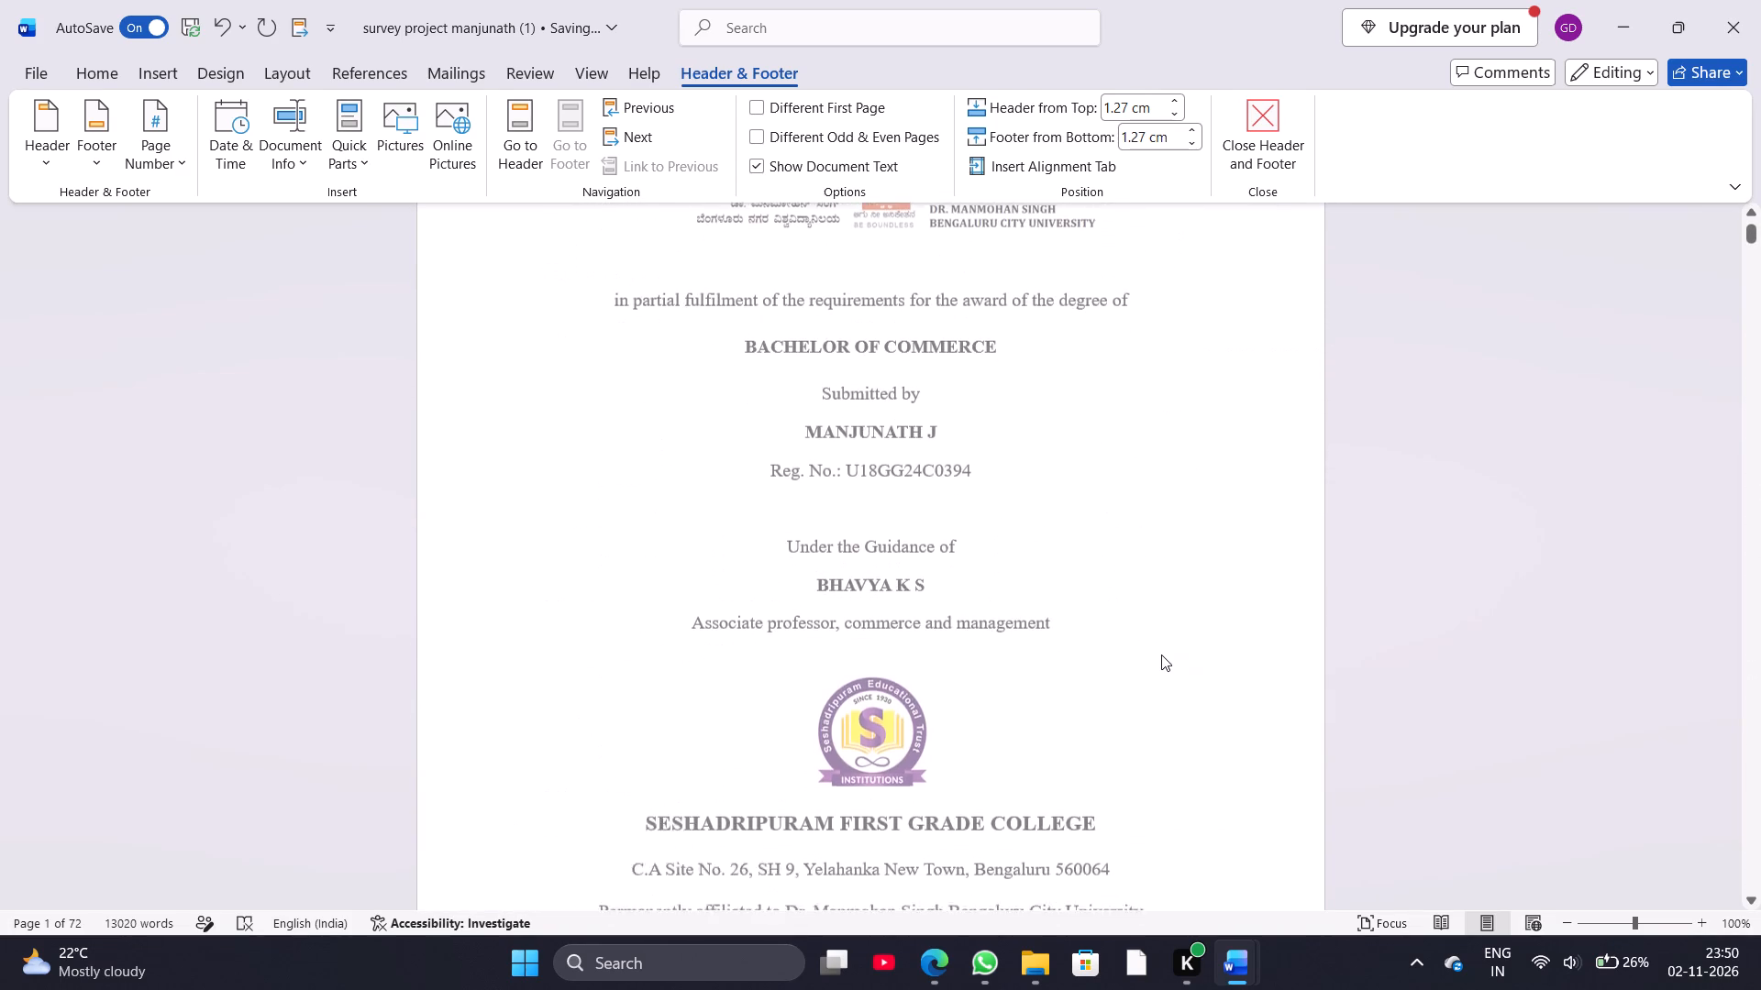
scroll(1161, 654, "up", 2)
scroll(1161, 654, "down", 2)
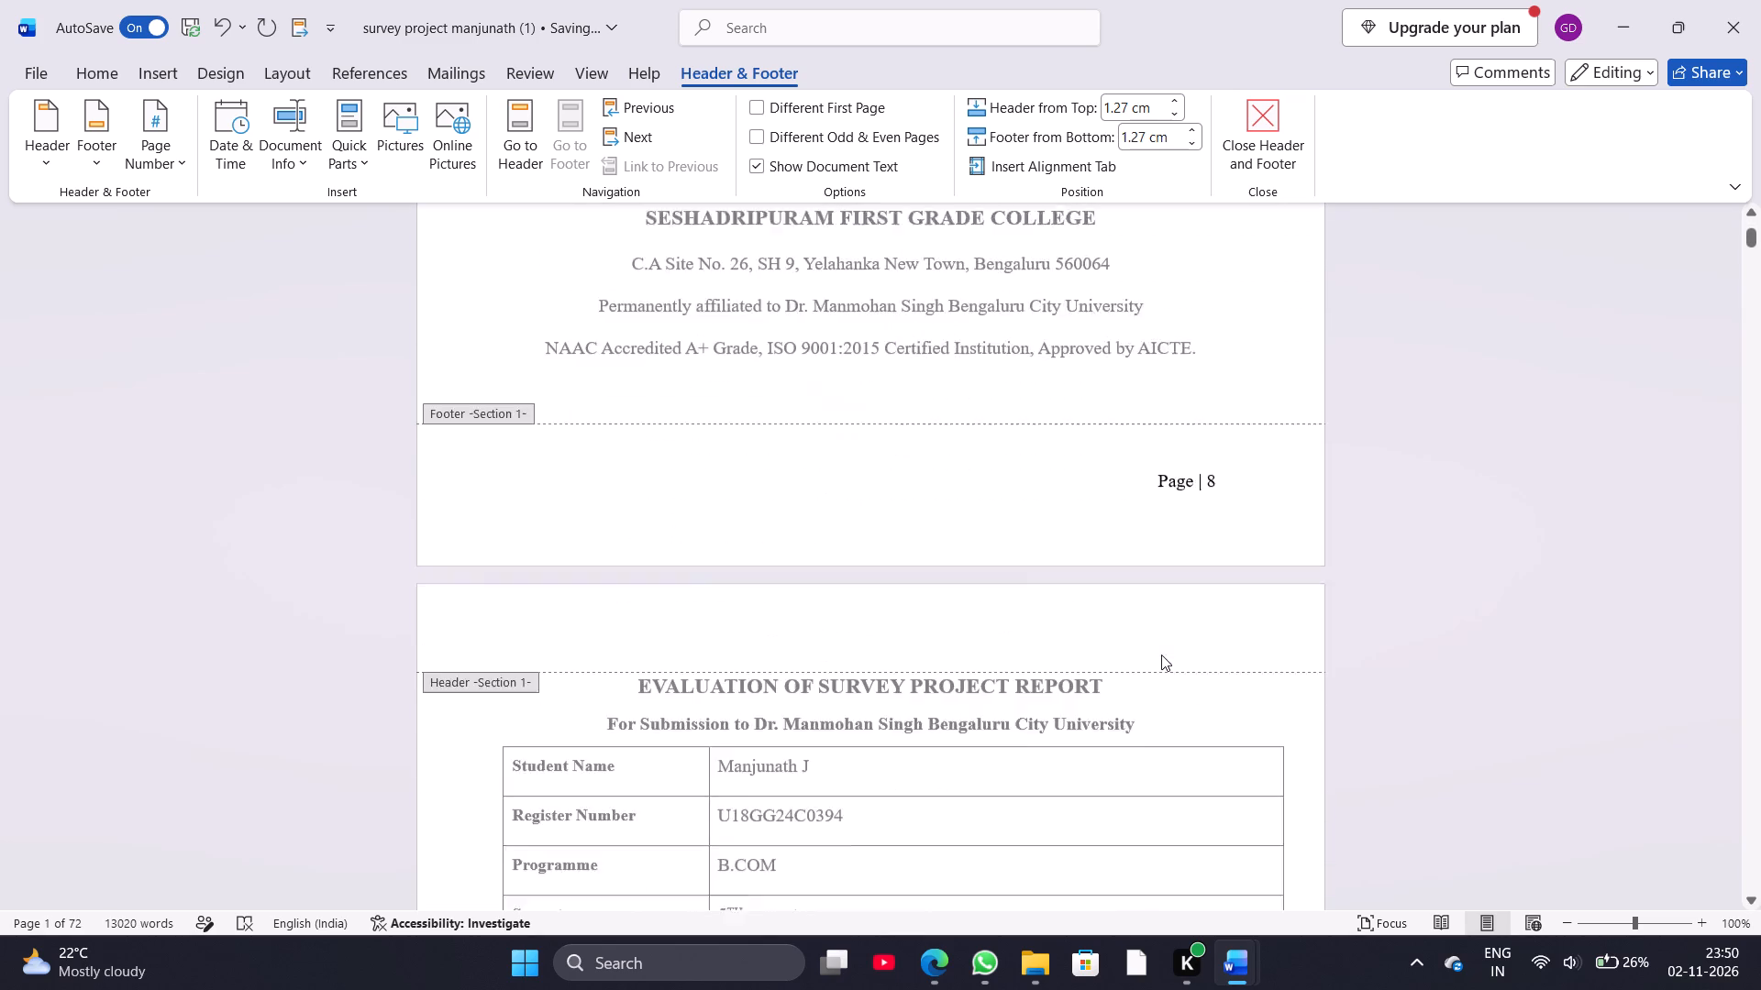
scroll(1161, 654, "down", 2)
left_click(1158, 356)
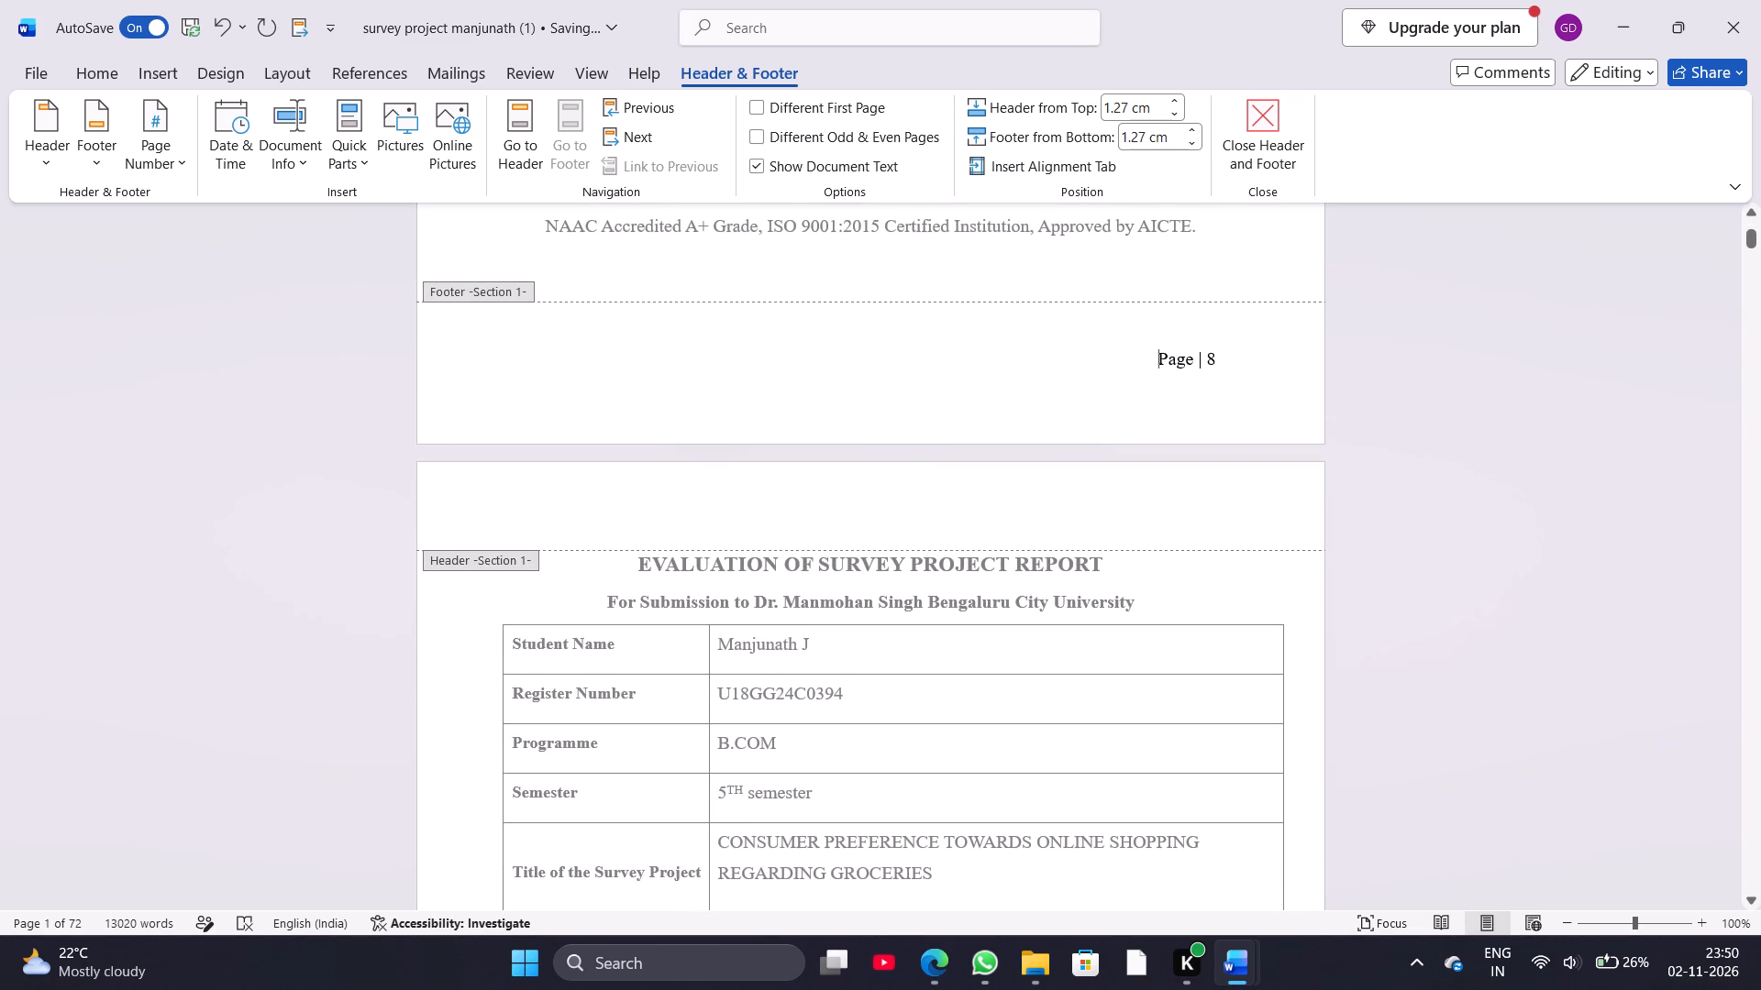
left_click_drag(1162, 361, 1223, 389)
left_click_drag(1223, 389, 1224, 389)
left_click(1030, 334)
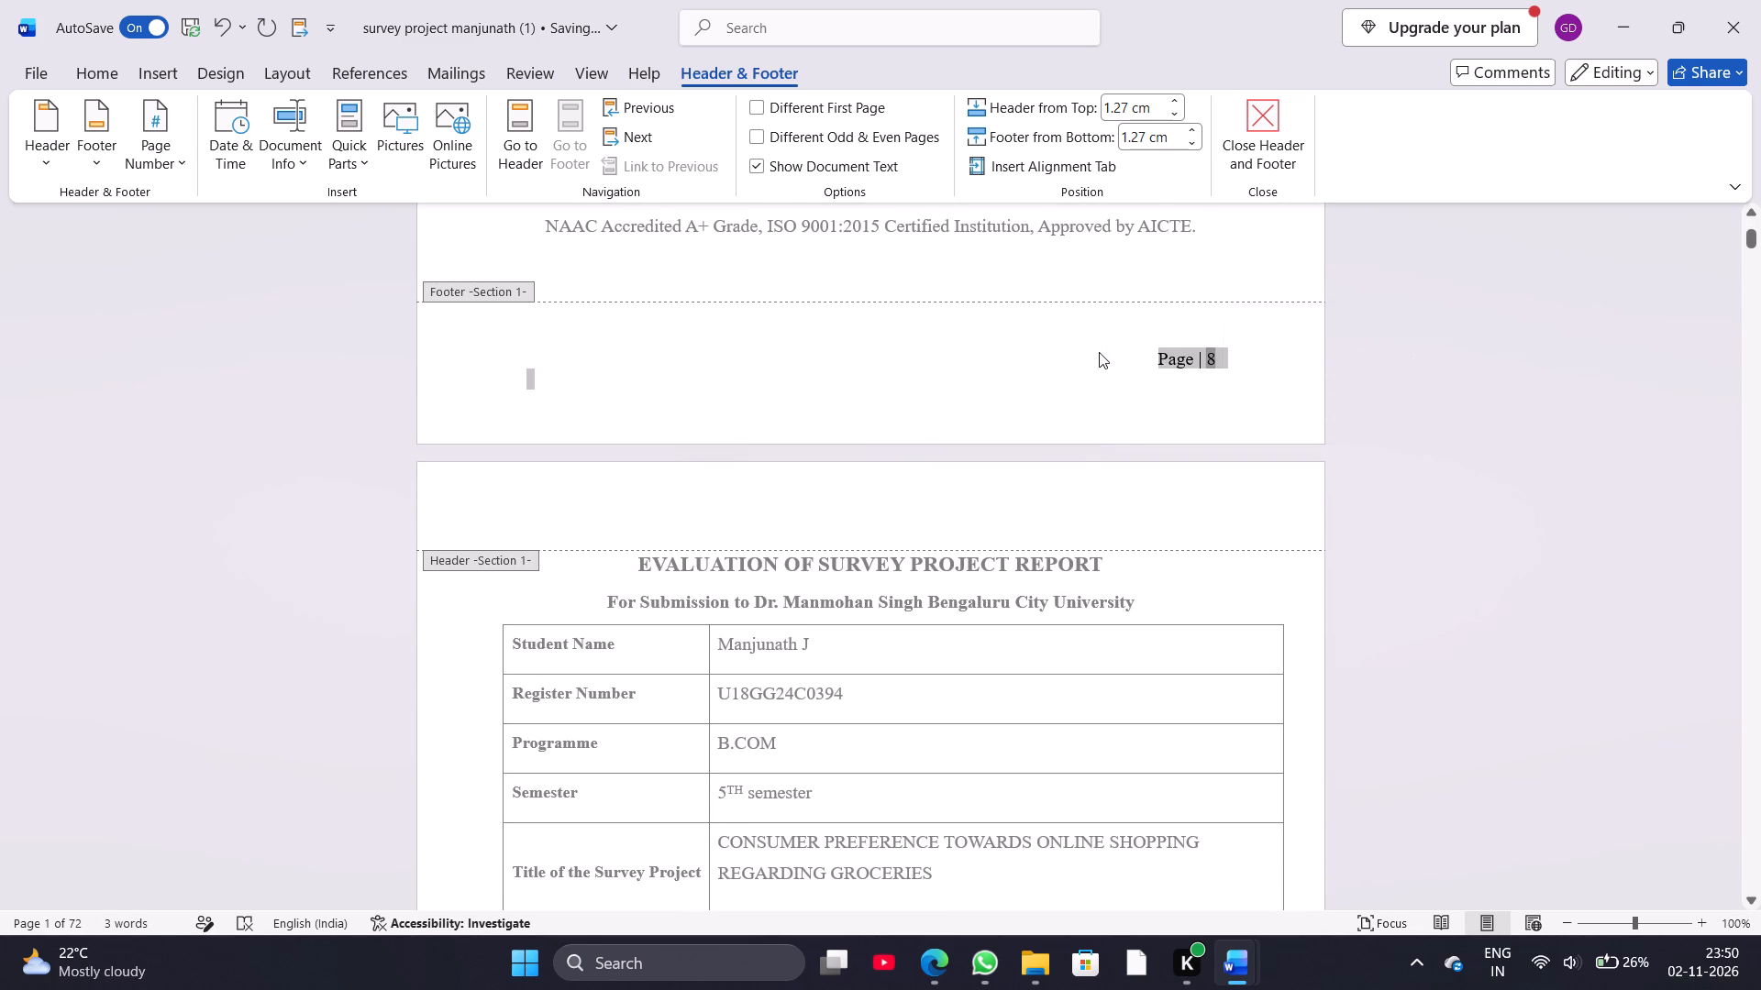
Go from the cover page footer to the Section 2 footer and unlink it from the previous section.
left_click(1099, 352)
left_click(666, 132)
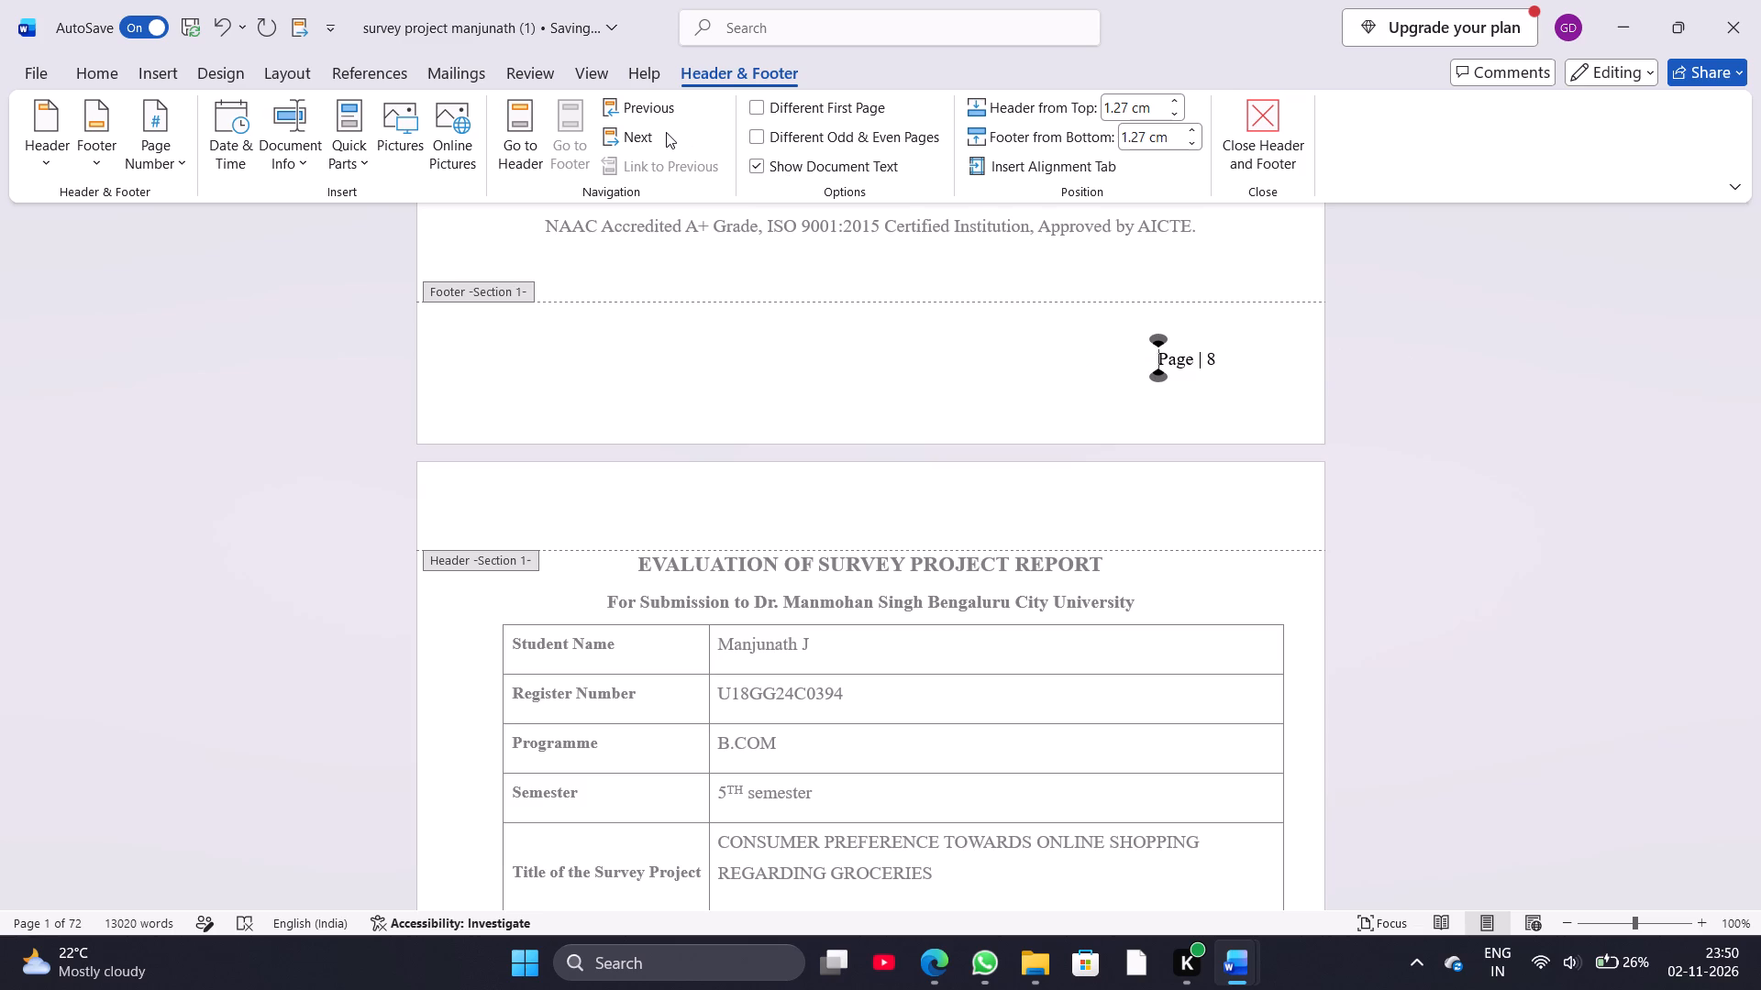
left_click(642, 137)
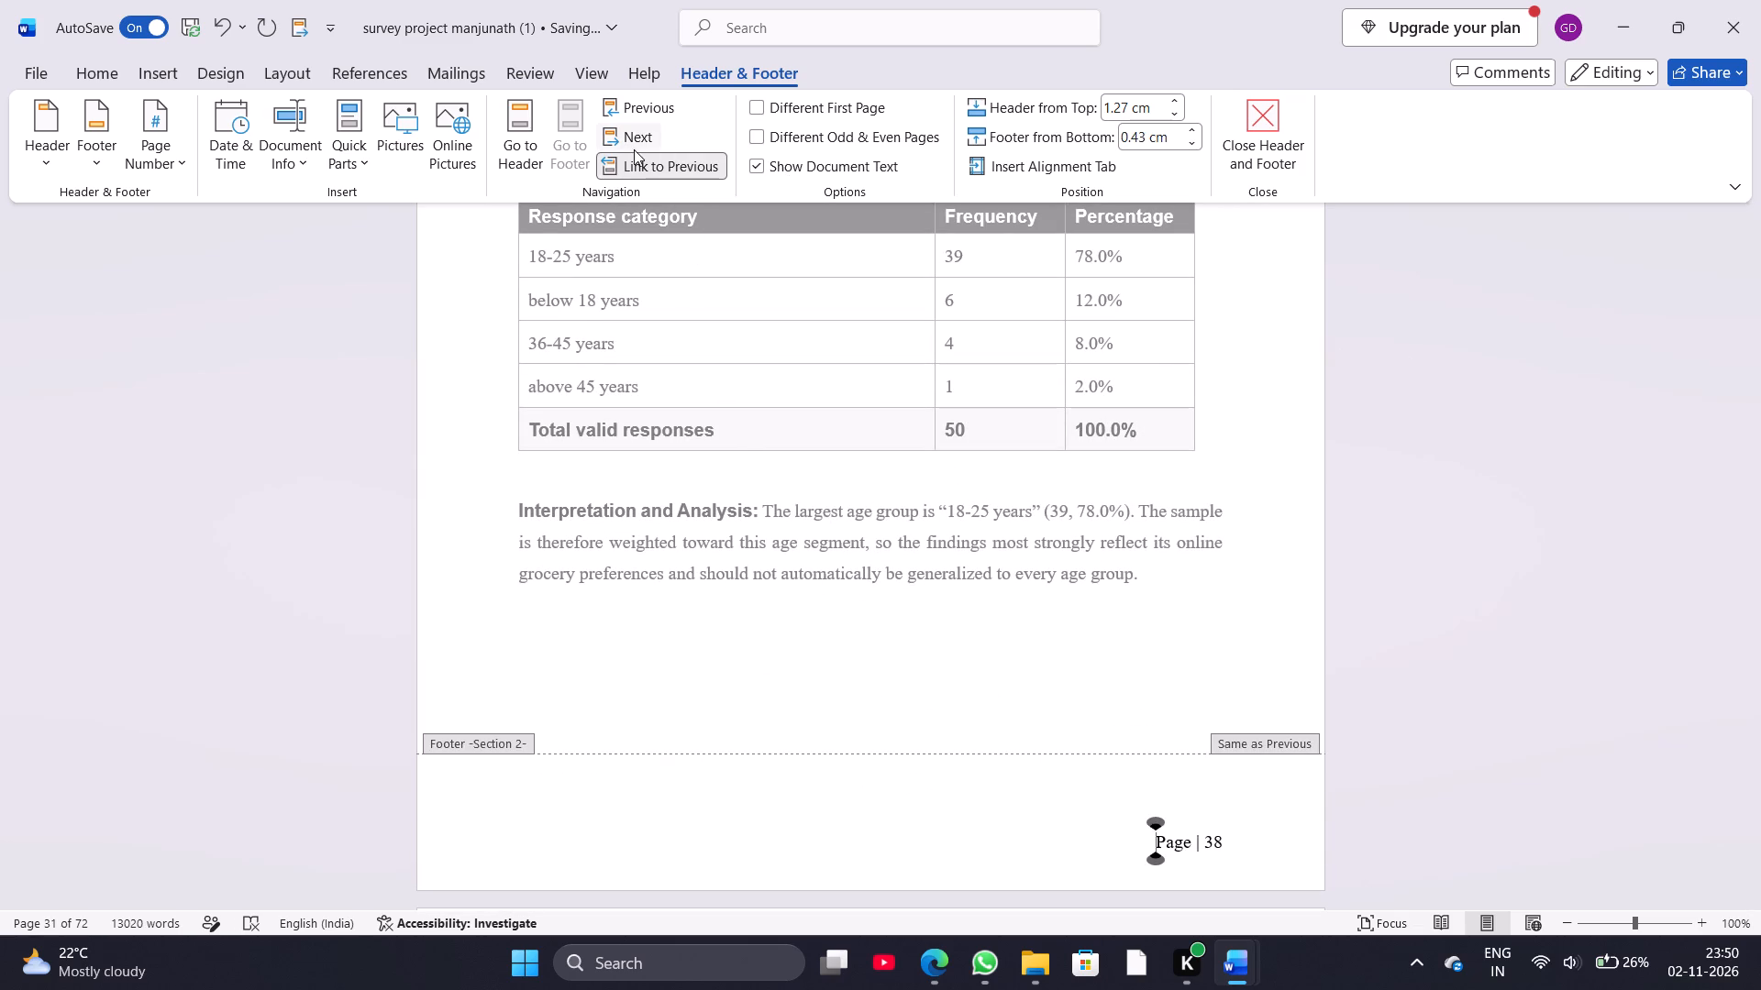
left_click(634, 155)
Review the footer page numbers across the front pages, from the cover page to the LIST OF CONTENTS page.
scroll(766, 324, "down", 2)
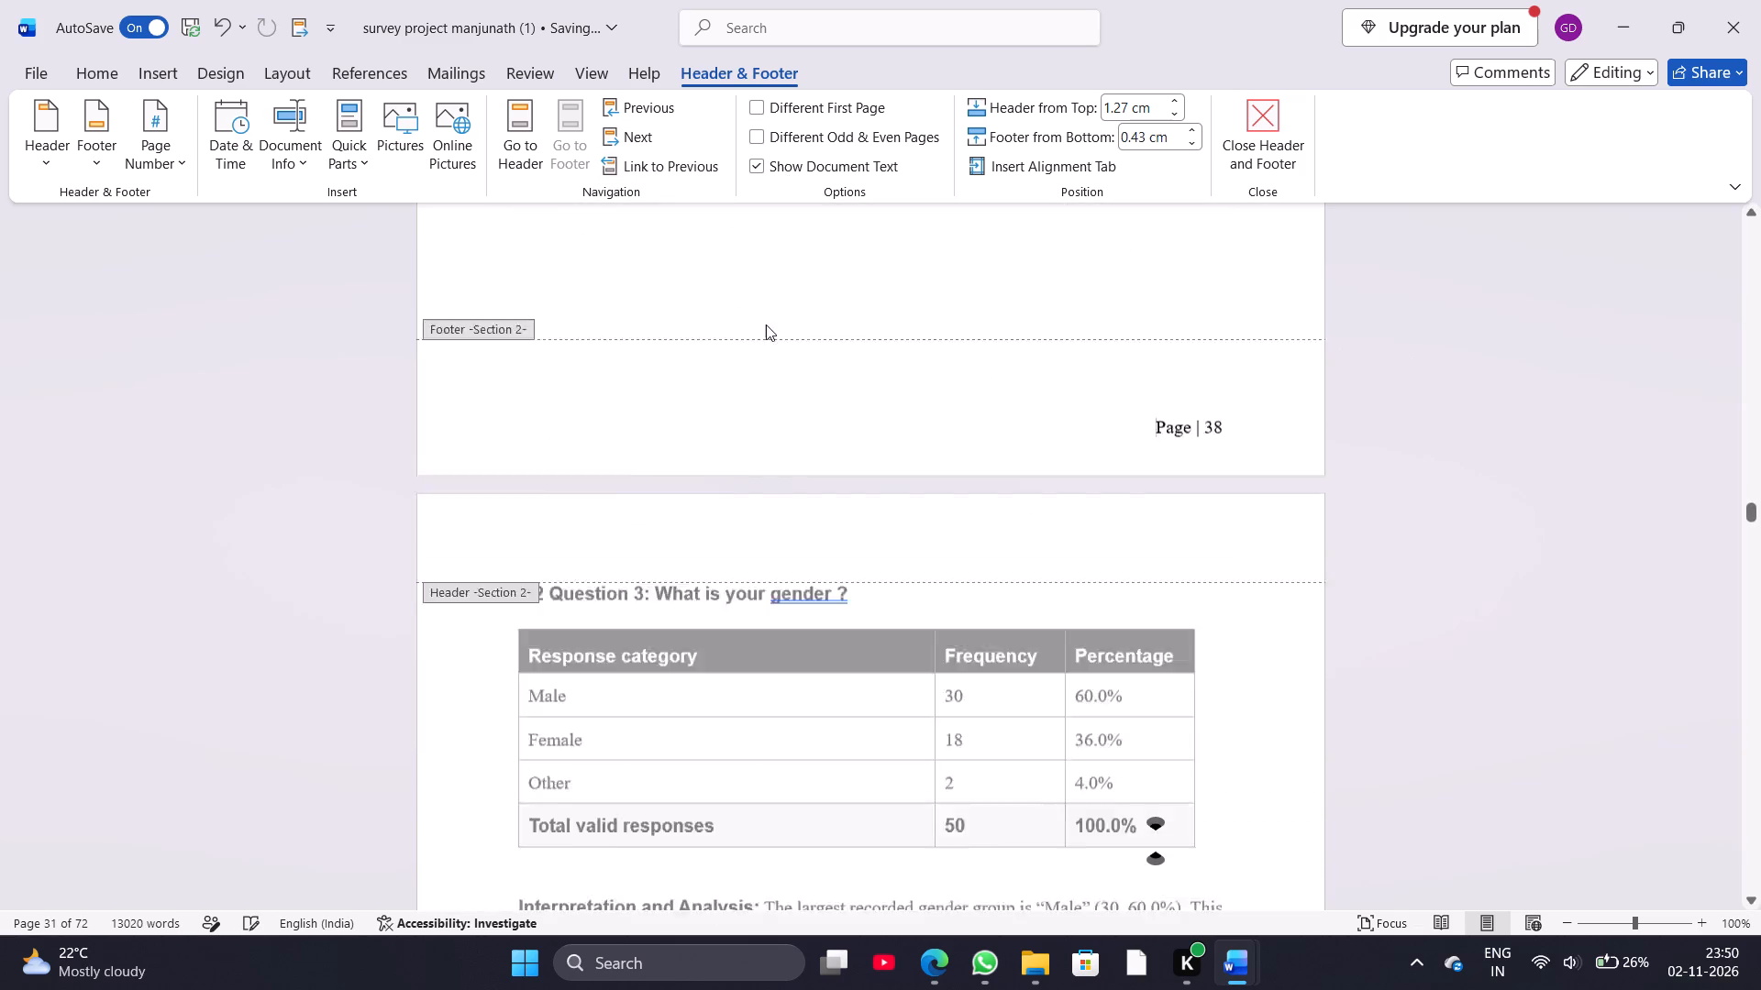
scroll(766, 324, "up", 14)
scroll(766, 324, "up", 8)
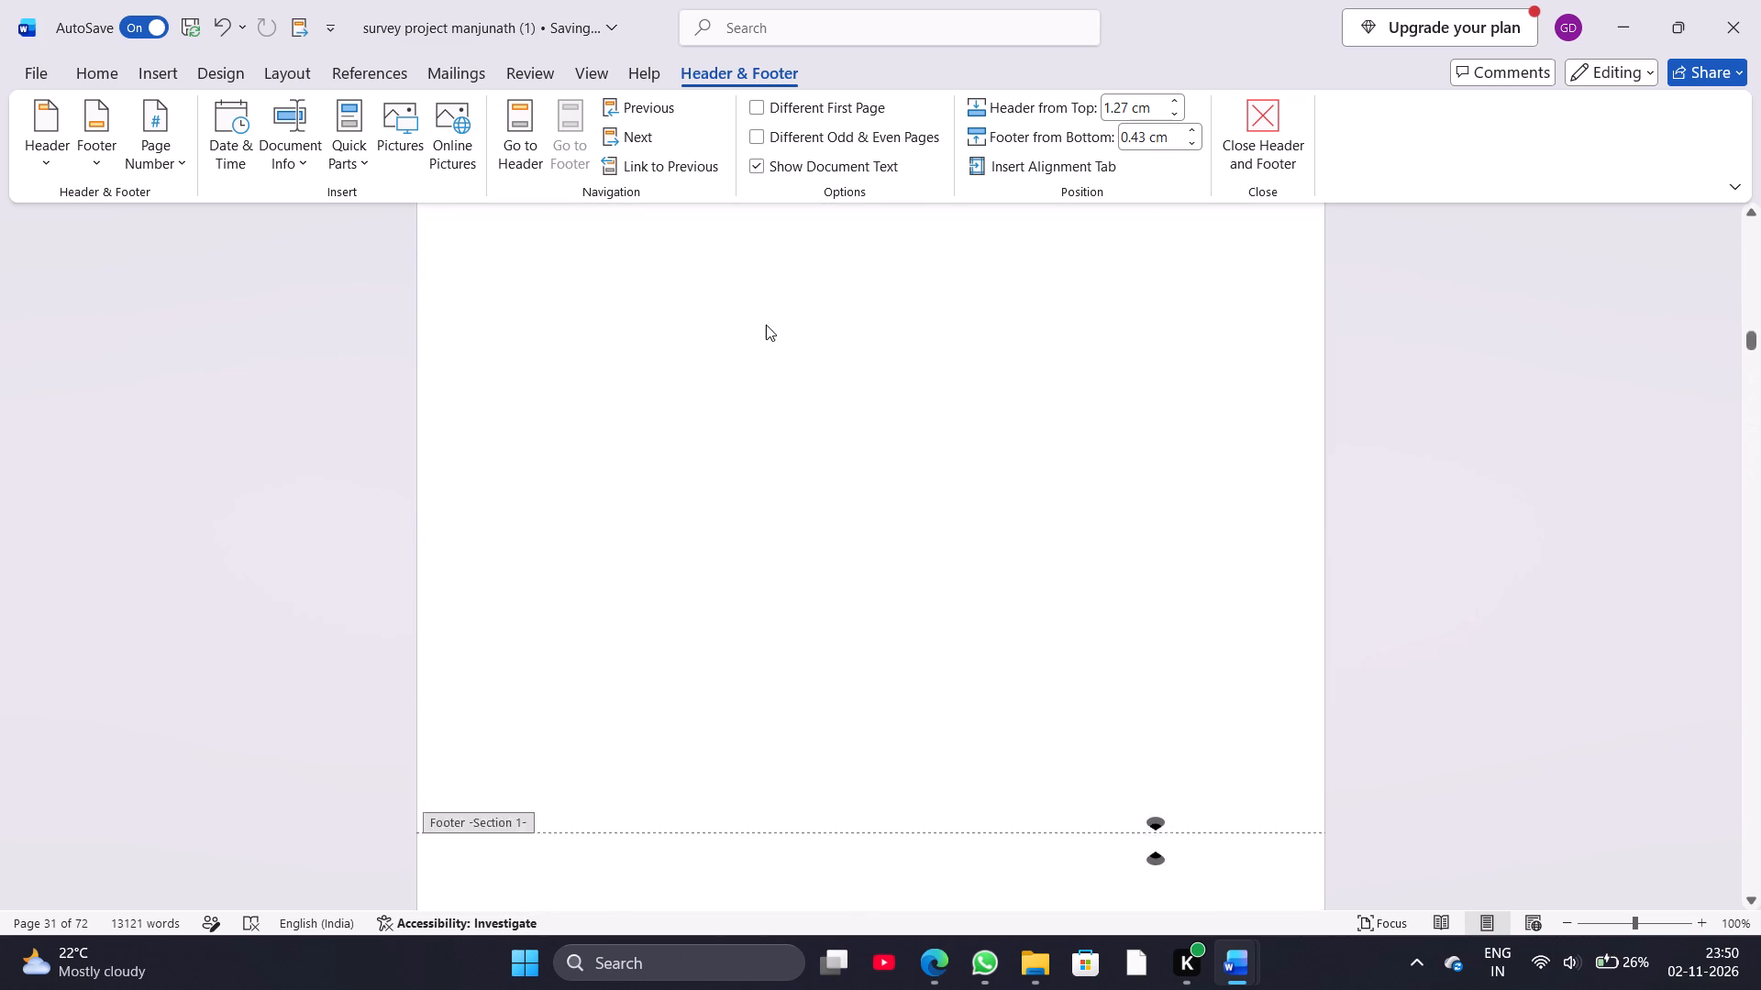
scroll(766, 324, "up", 9)
scroll(766, 324, "down", 5)
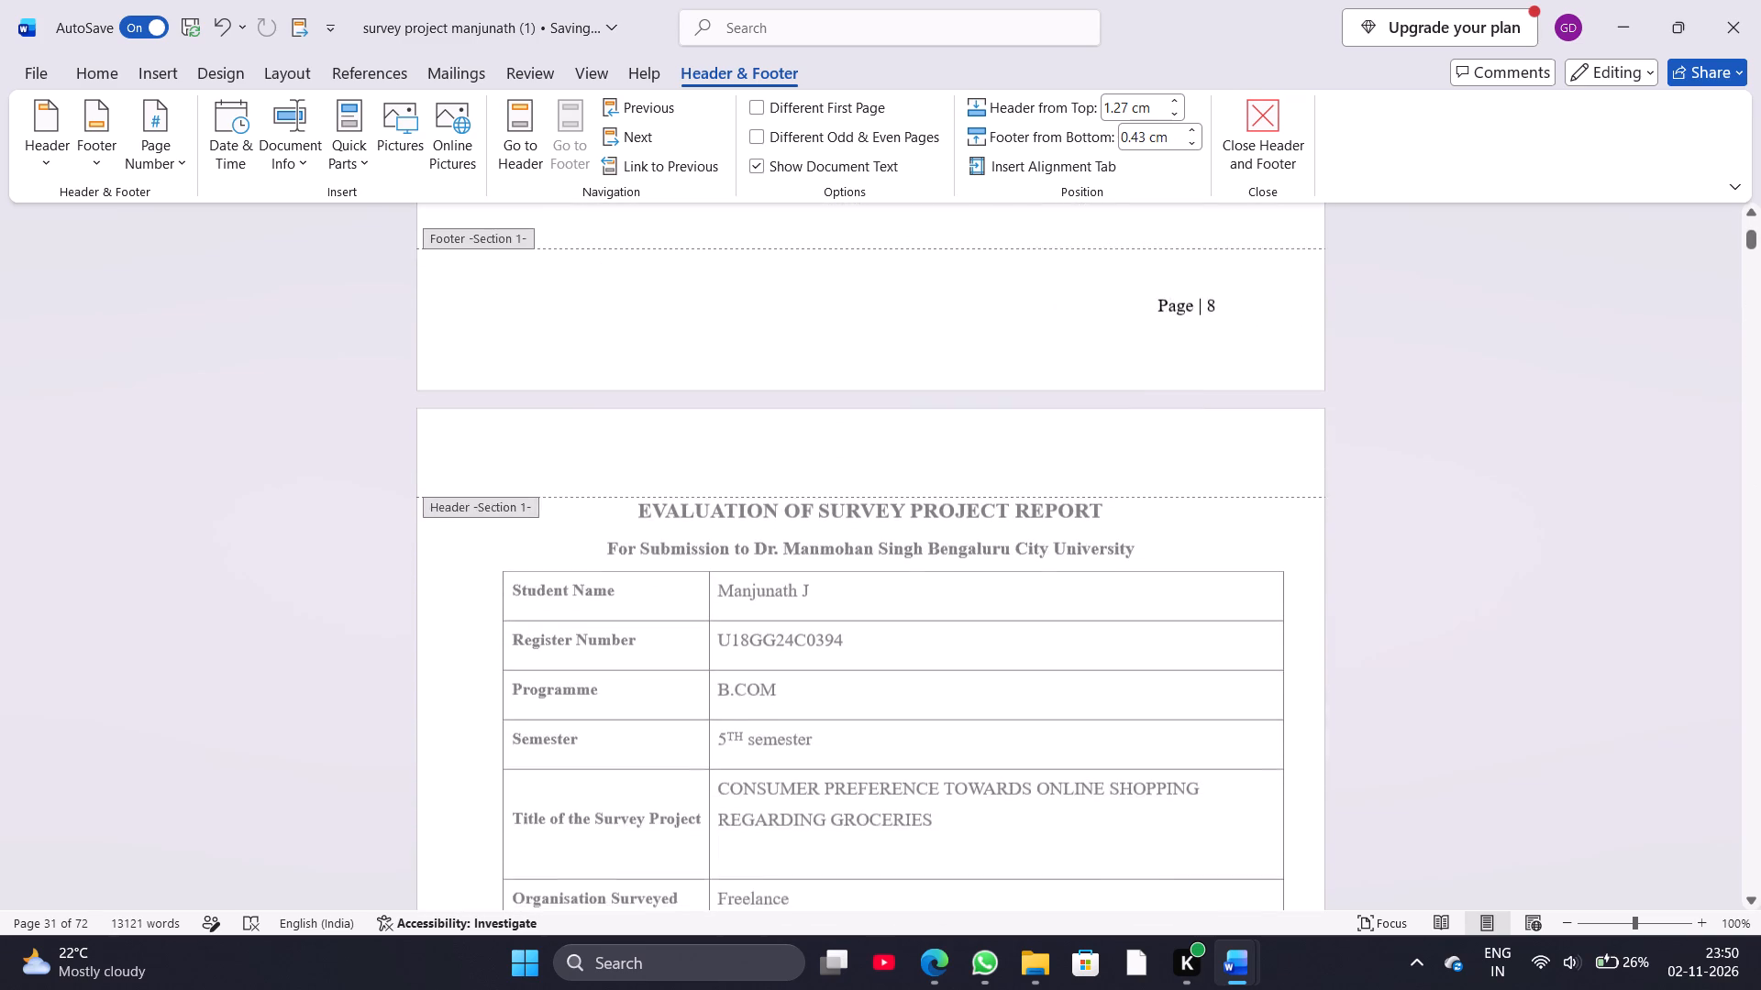
scroll(766, 324, "down", 8)
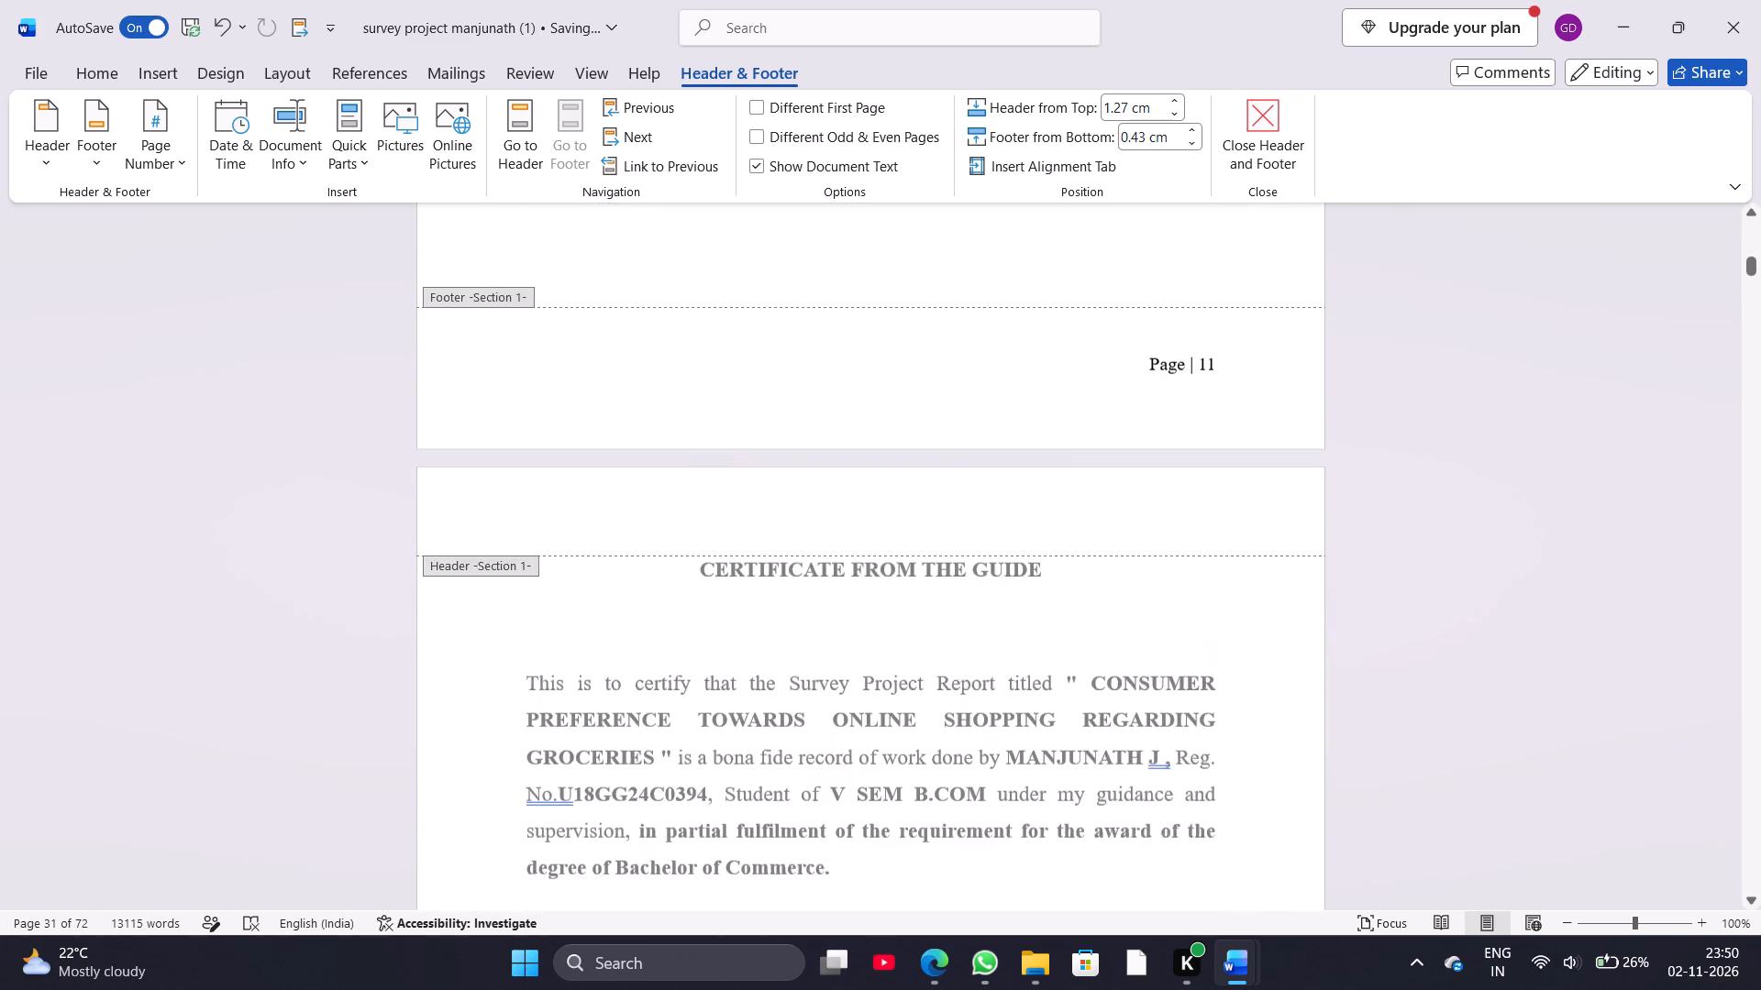
scroll(766, 324, "down", 8)
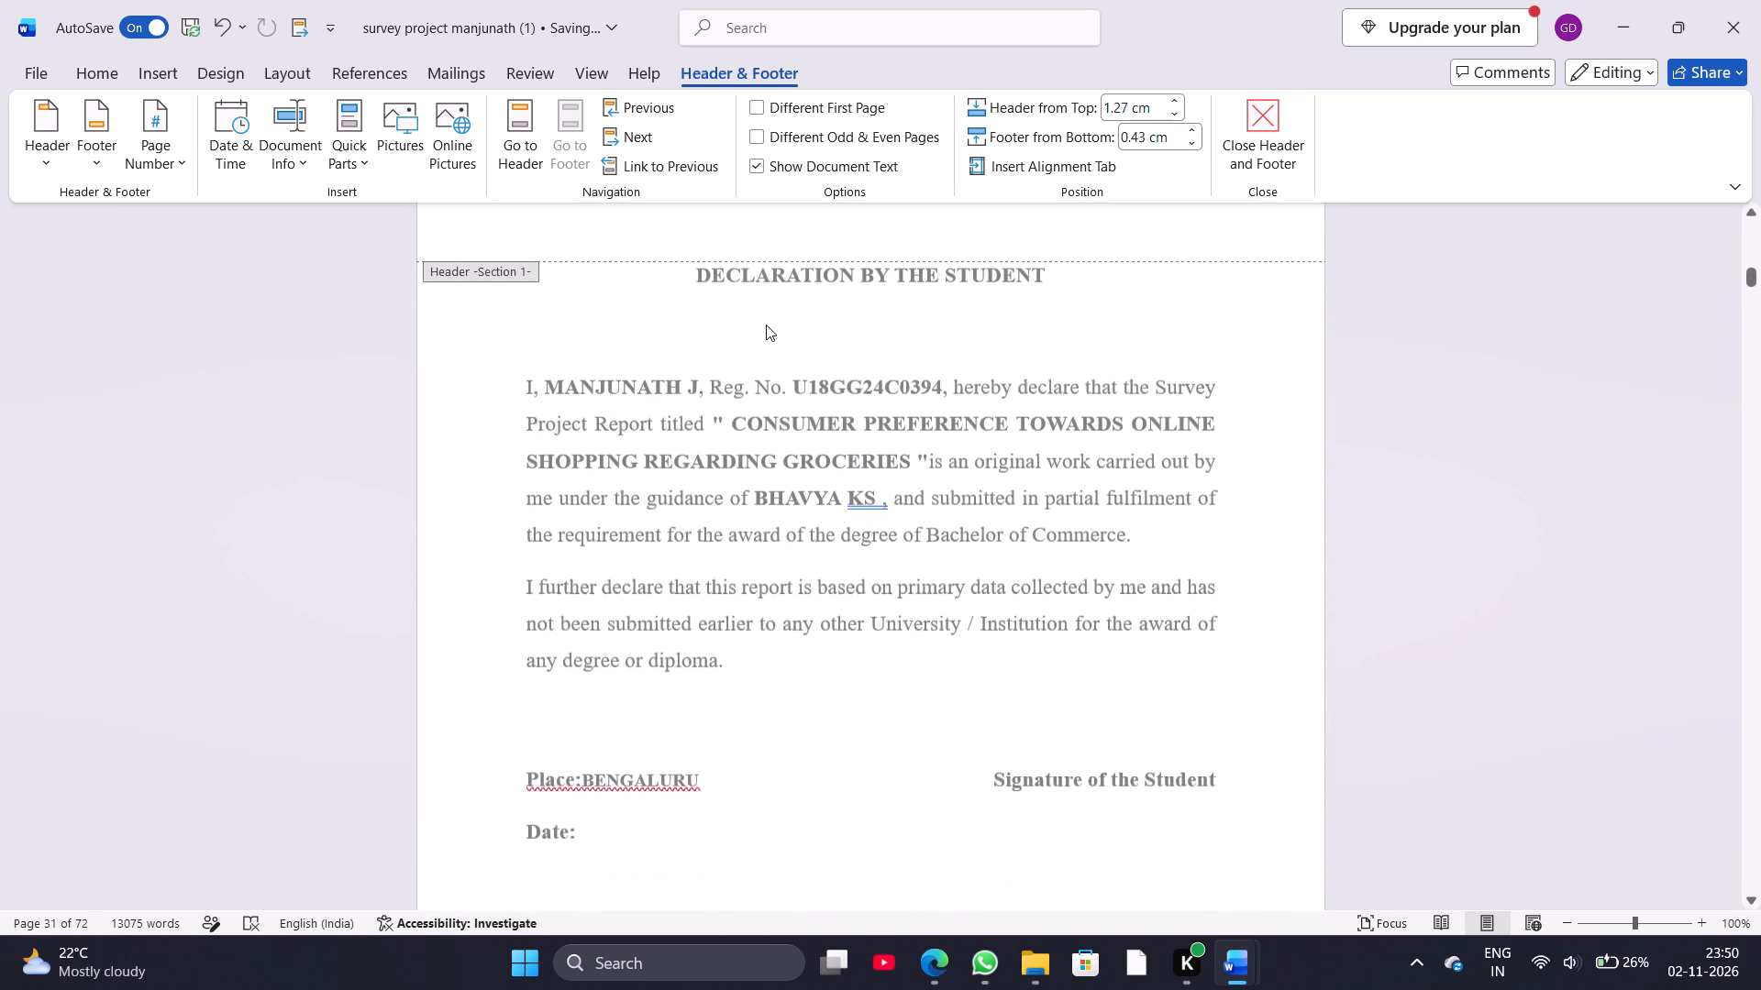
scroll(766, 324, "down", 7)
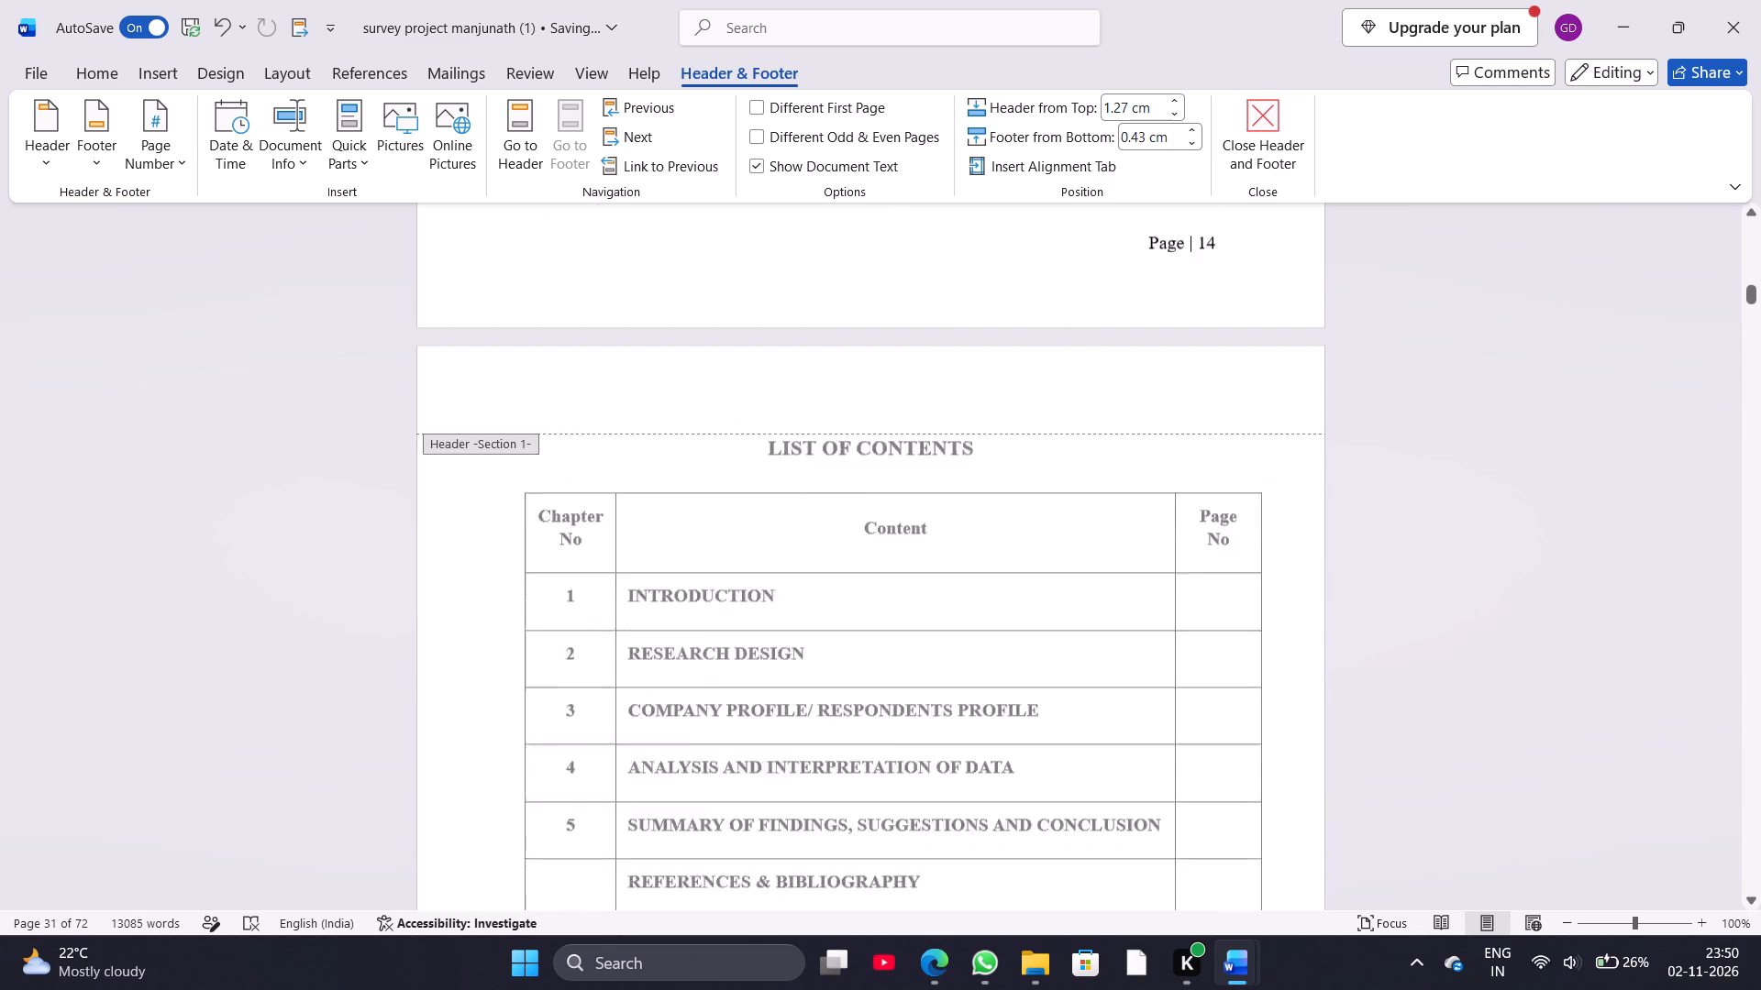
Delete the "Page | 15" numbering from the Section 1 footer on the page before Chapter 1 and return to the body text.
scroll(766, 324, "up", 2)
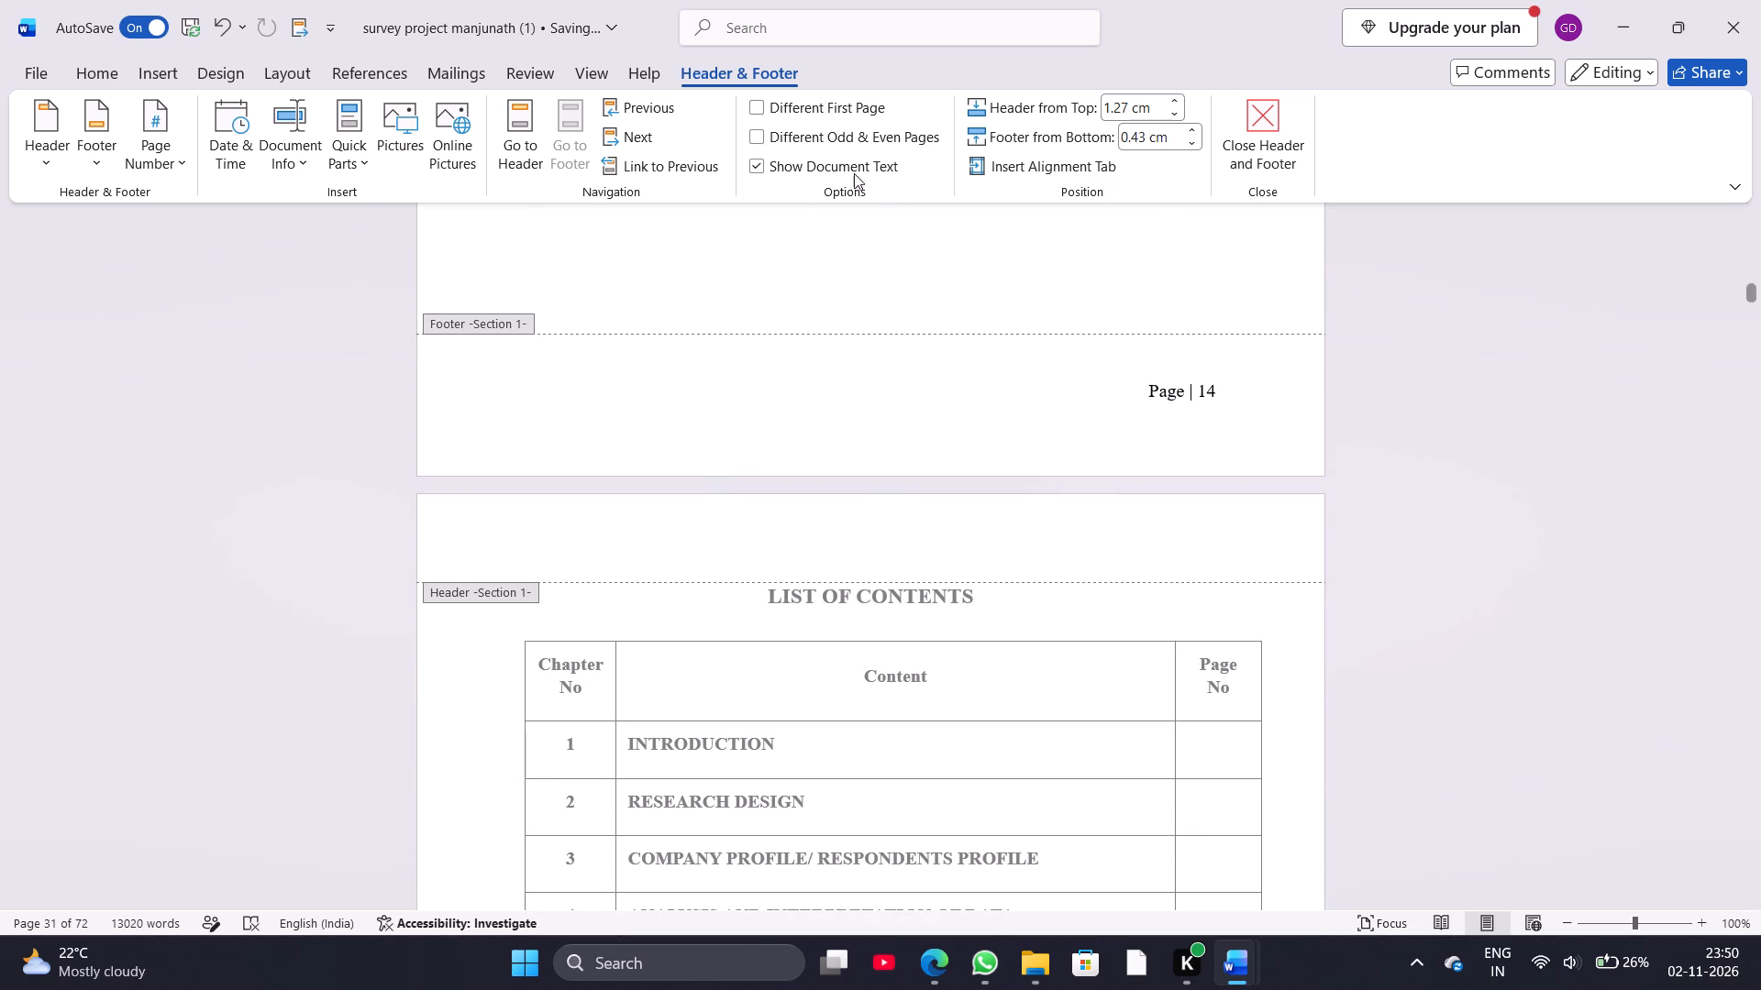
left_click(1257, 151)
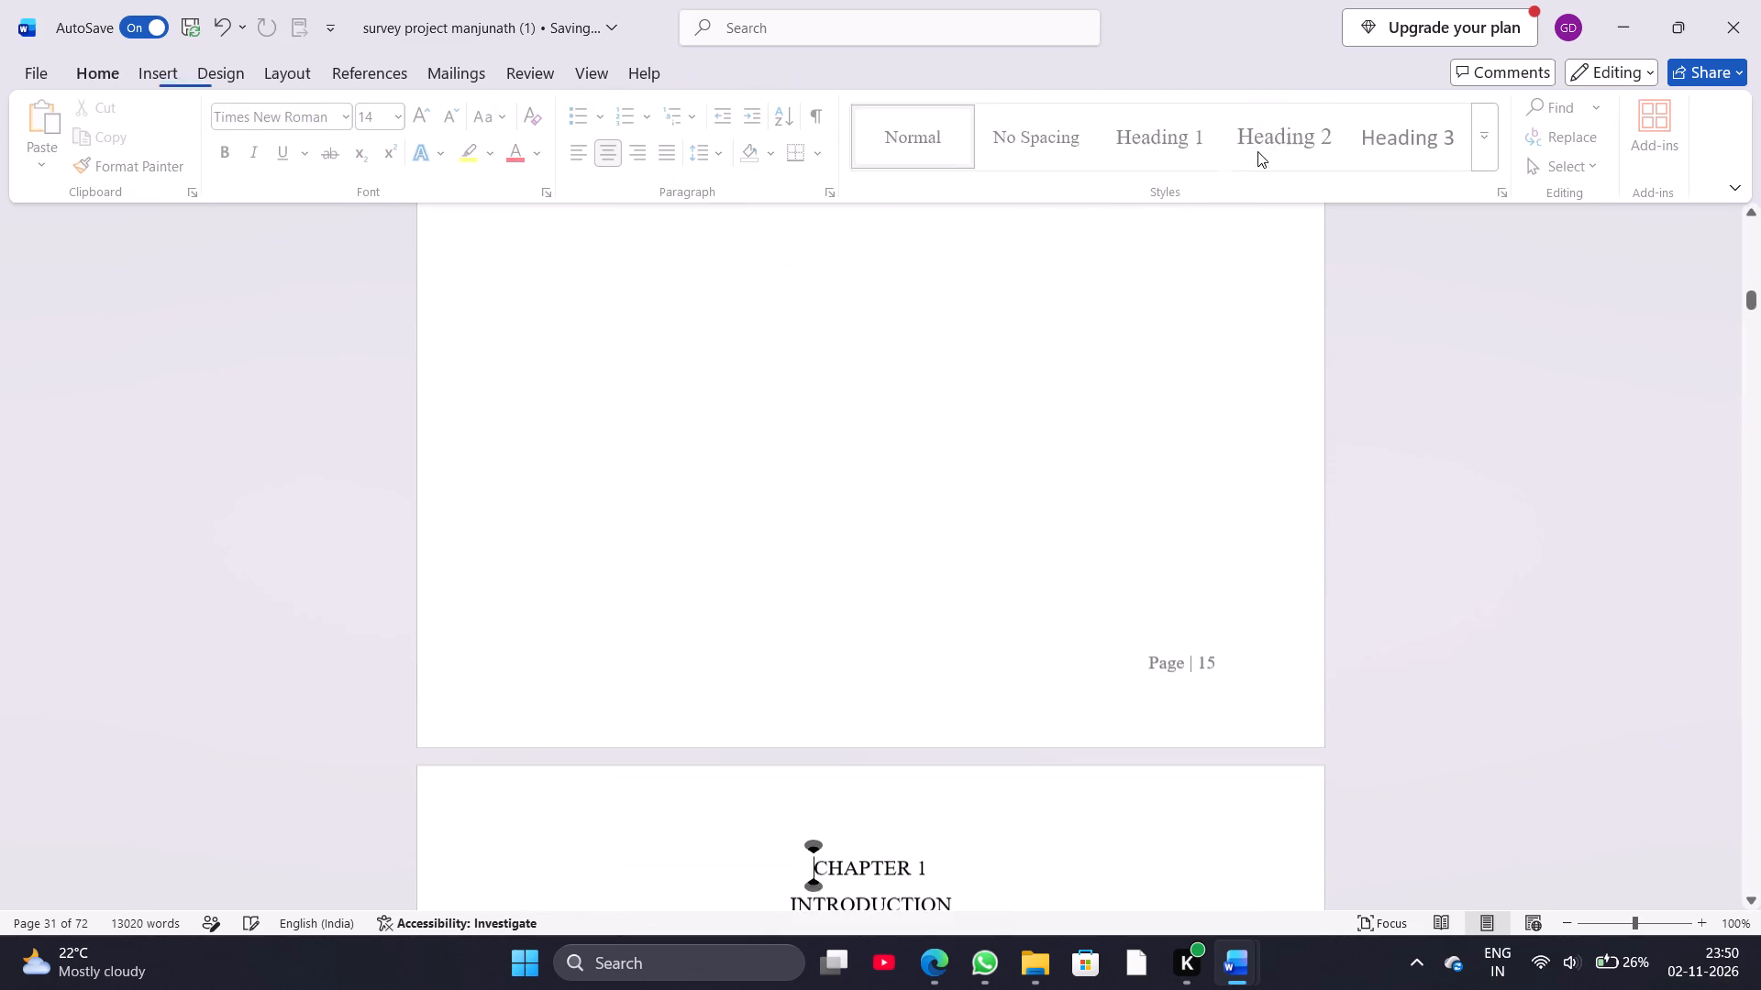
double_click(1119, 696)
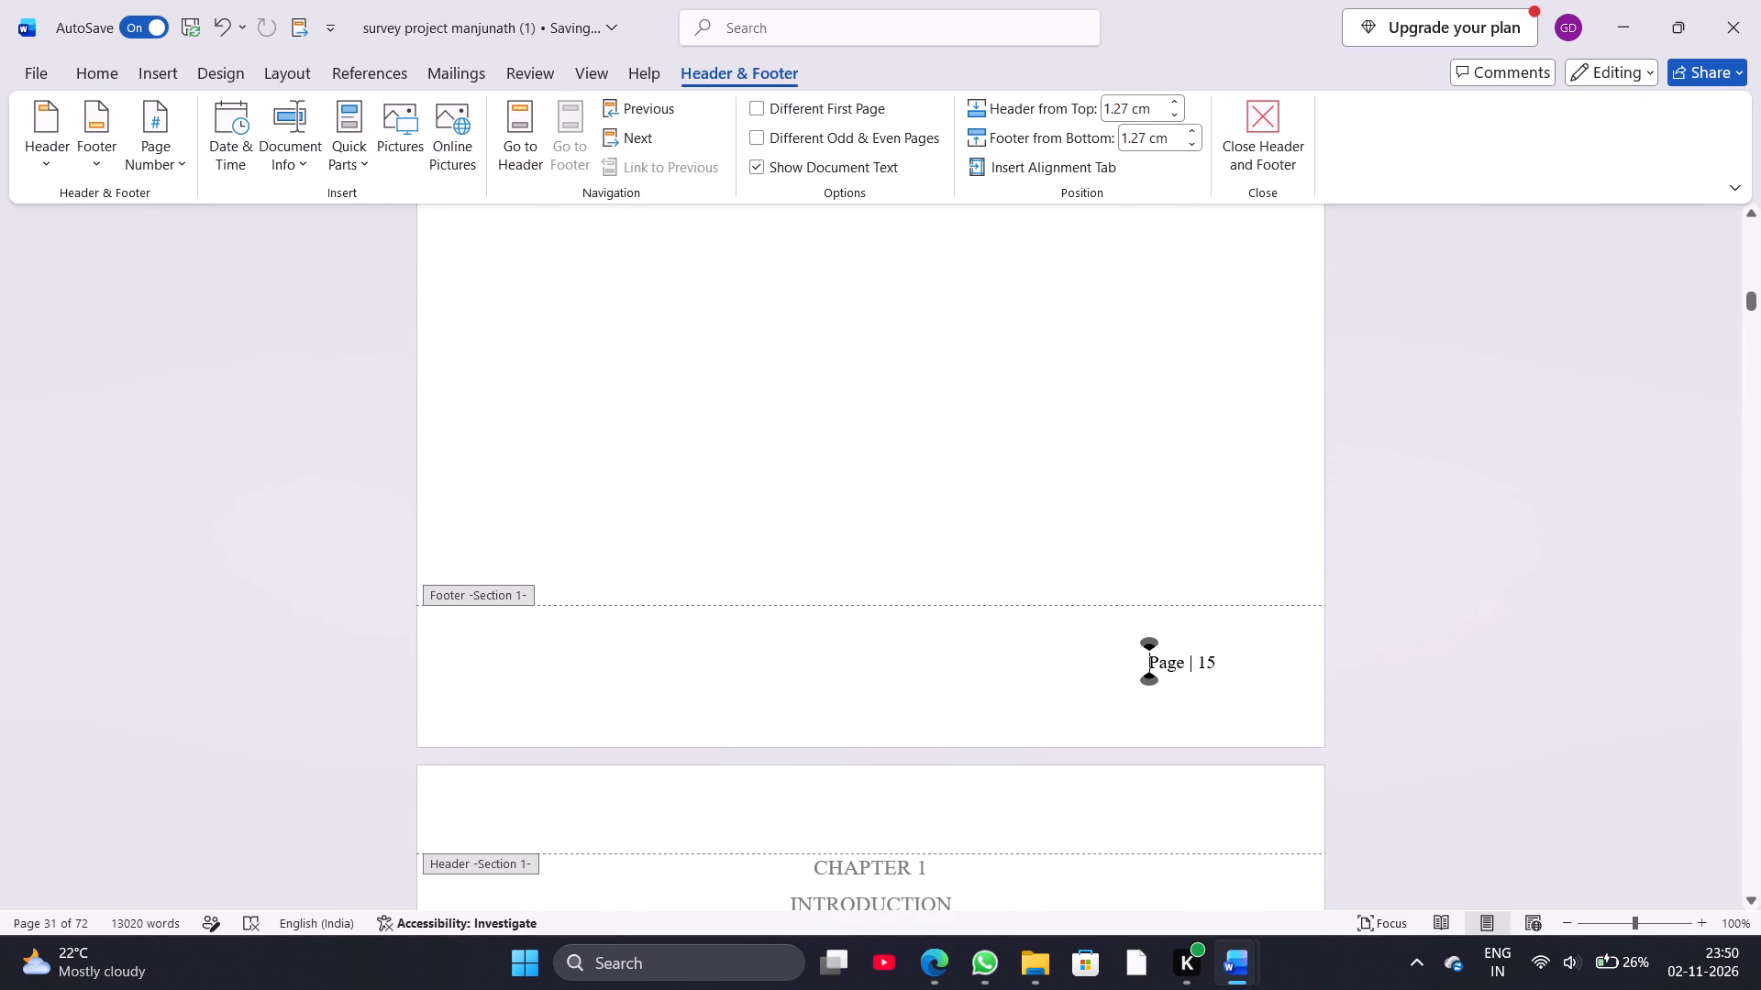
key("Delete")
key("Delete")
key("Delete")
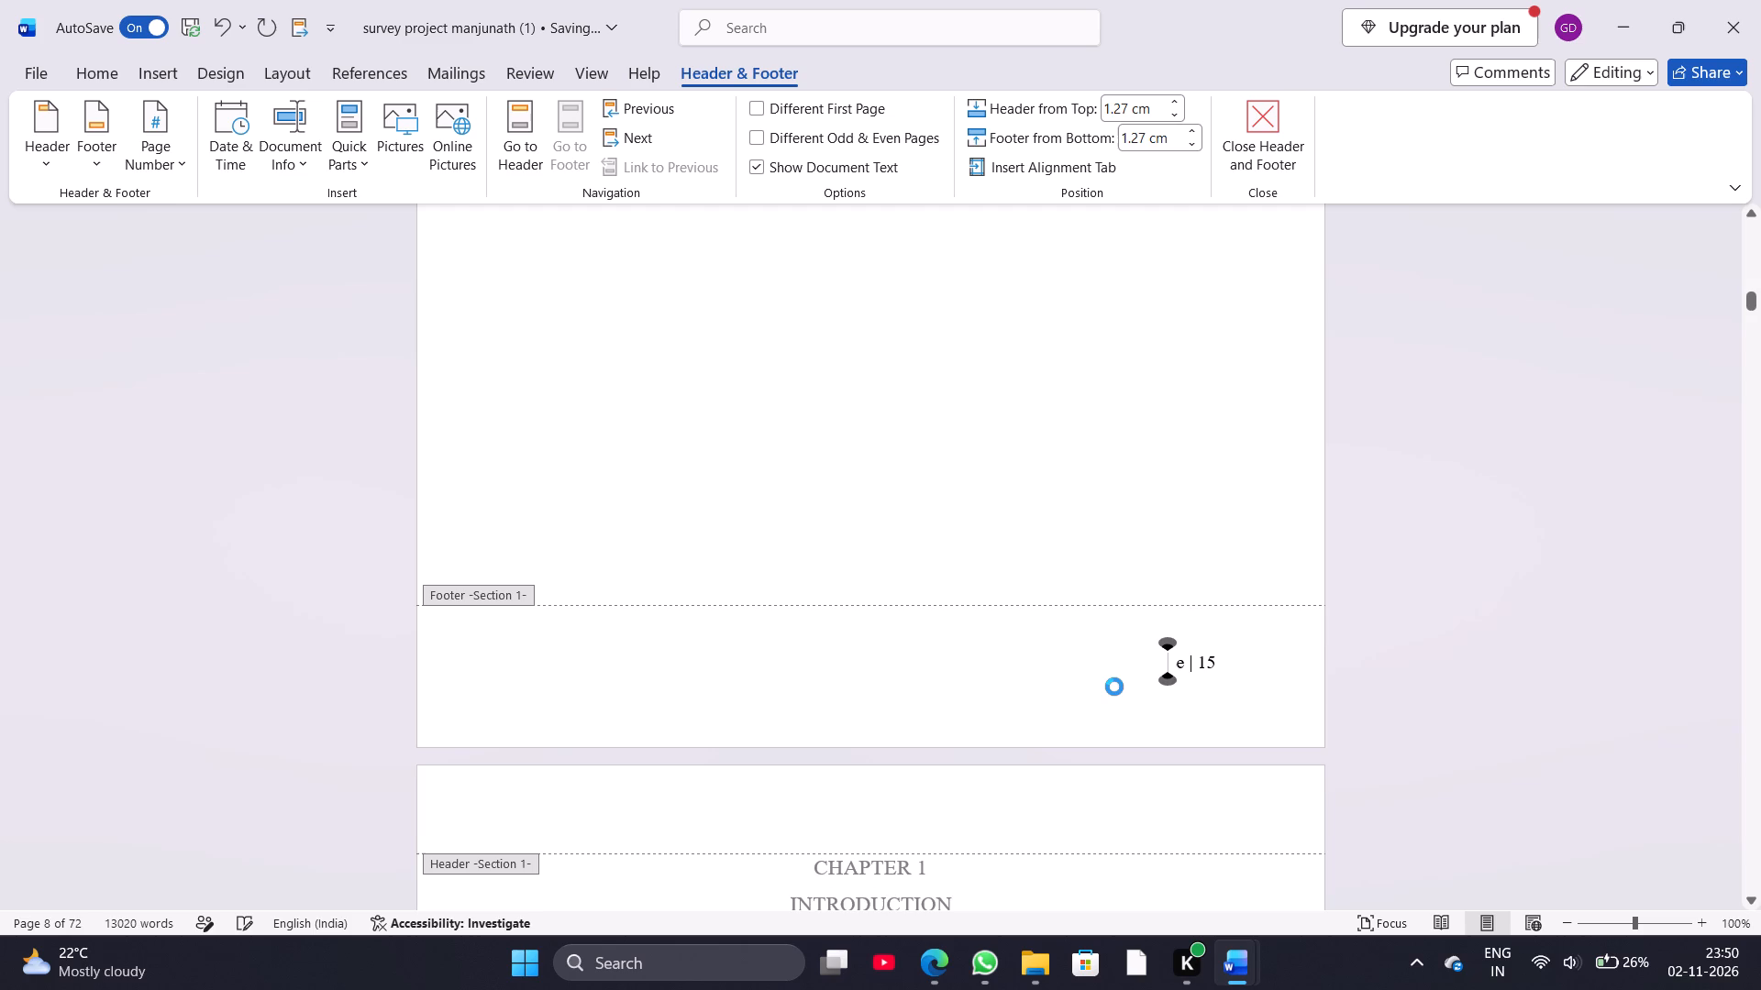
key("Delete")
key("Delete")
key("Delete")
key("Delete")
key("Delete")
key("Delete")
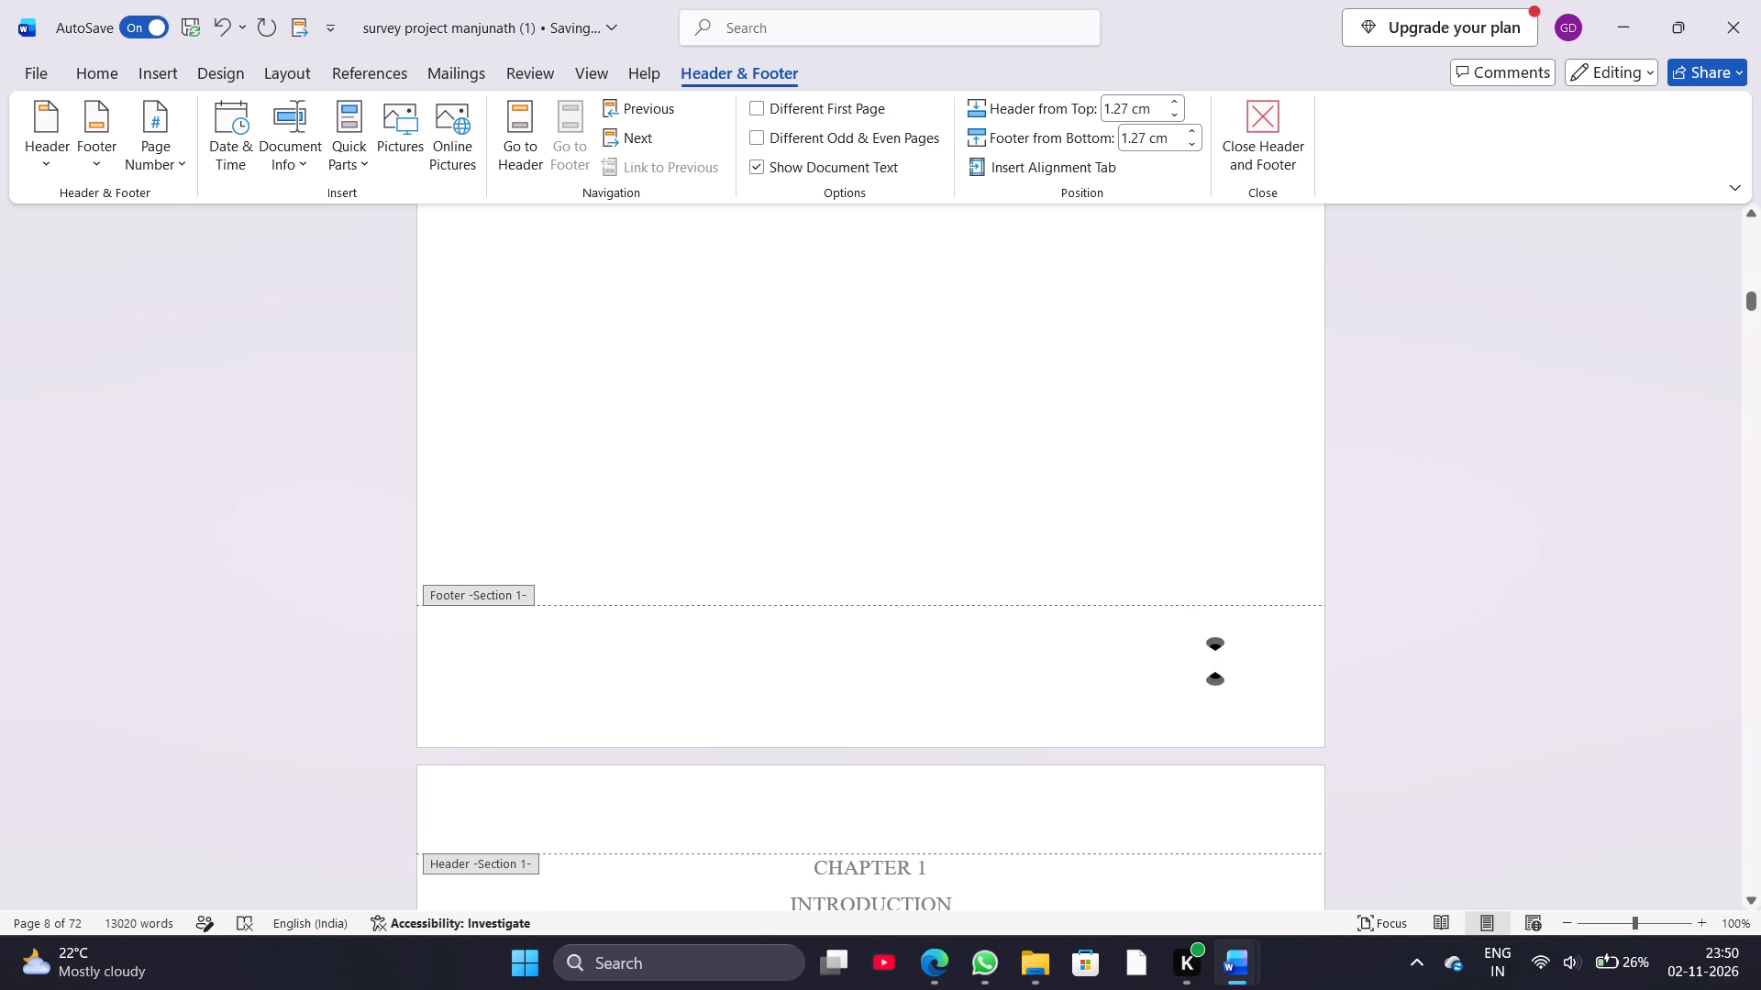
left_click(1270, 172)
scroll(1054, 450, "up", 1)
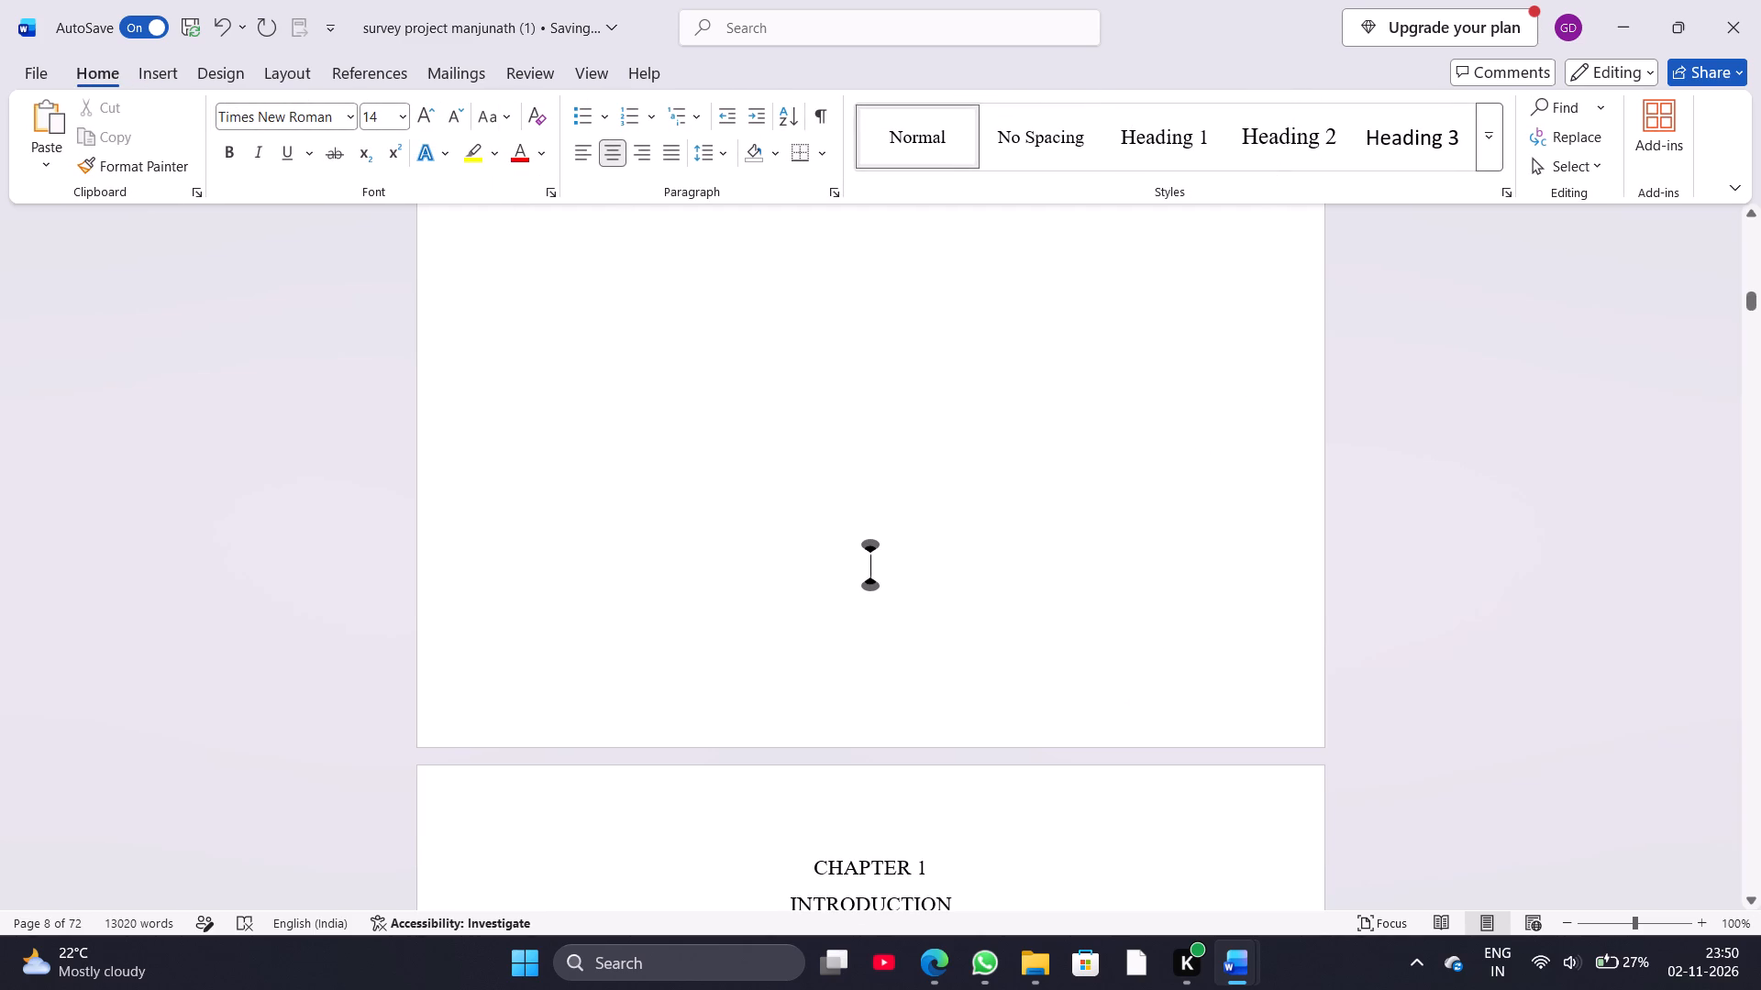